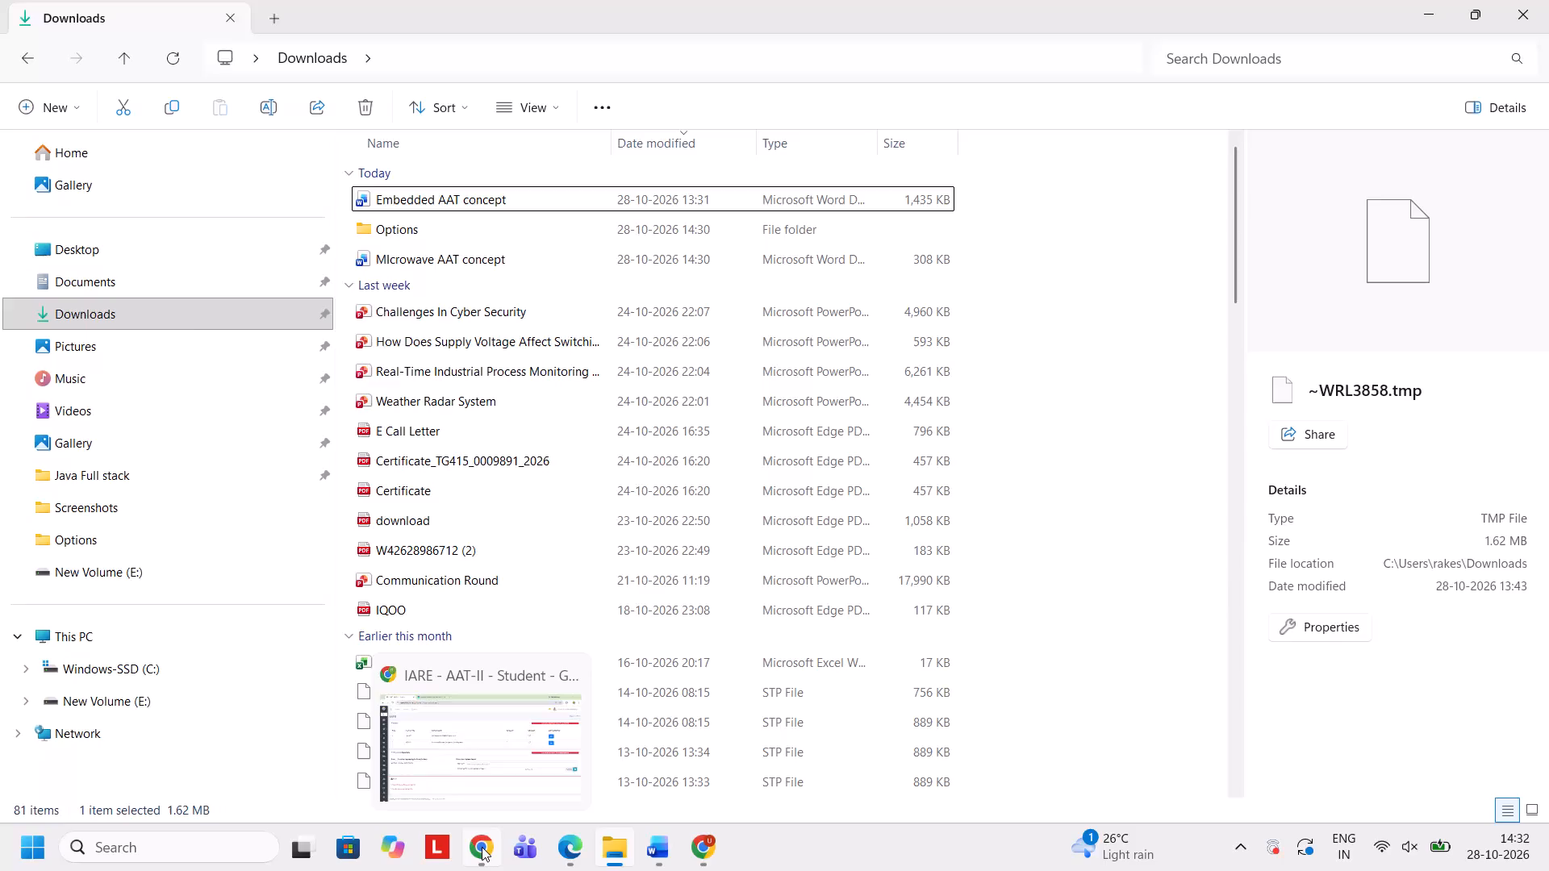
Switch to Chrome and review the stock holdings list on the Groww page.
left_click(482, 847)
left_click(319, 0)
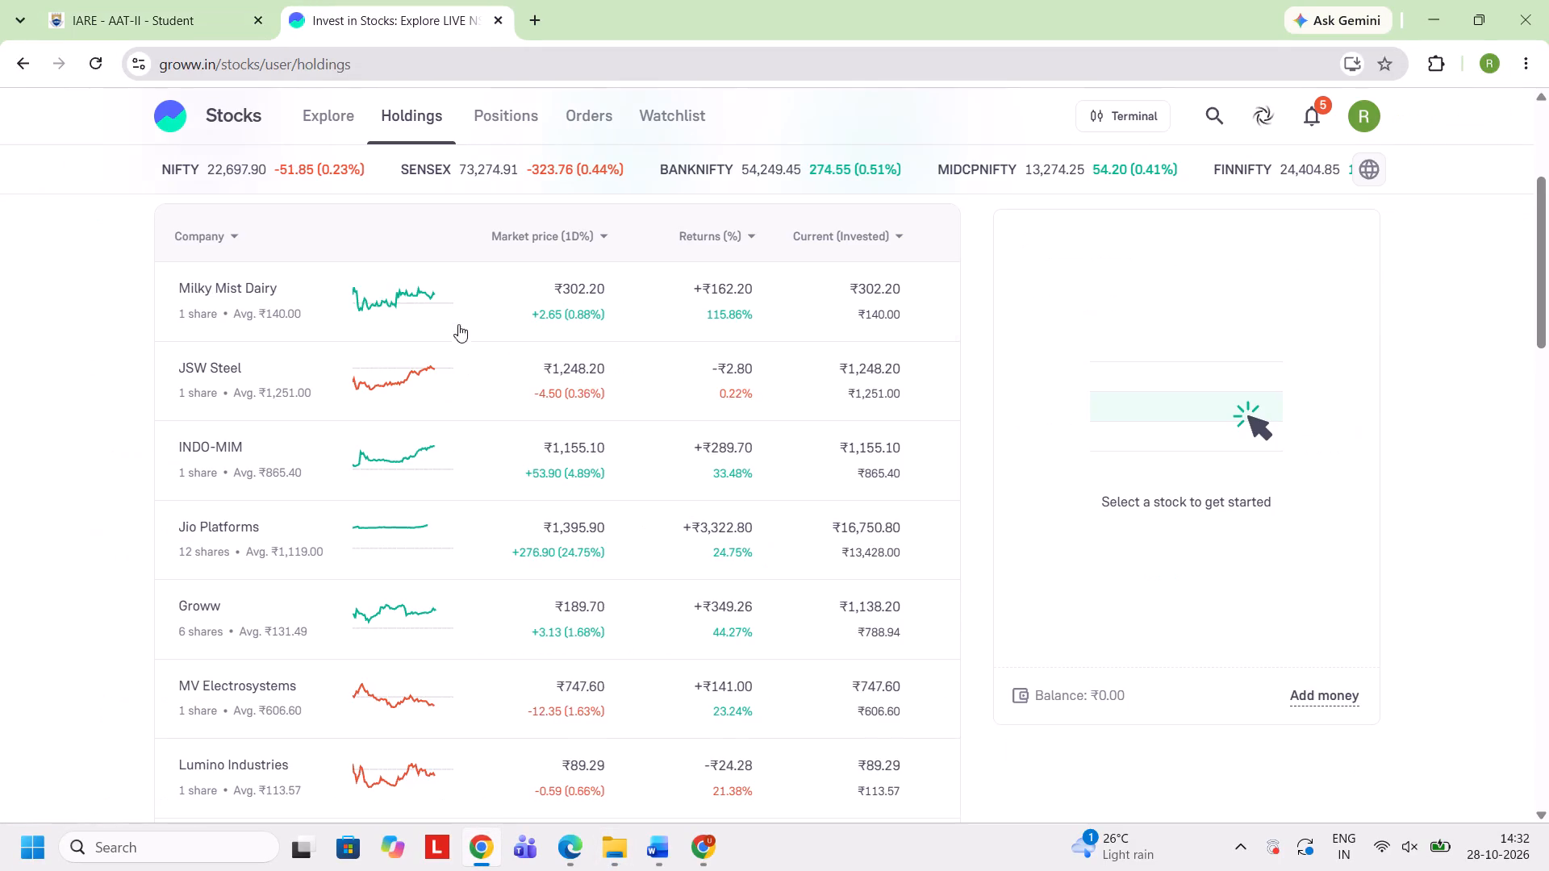
scroll(372, 452, "up", 3)
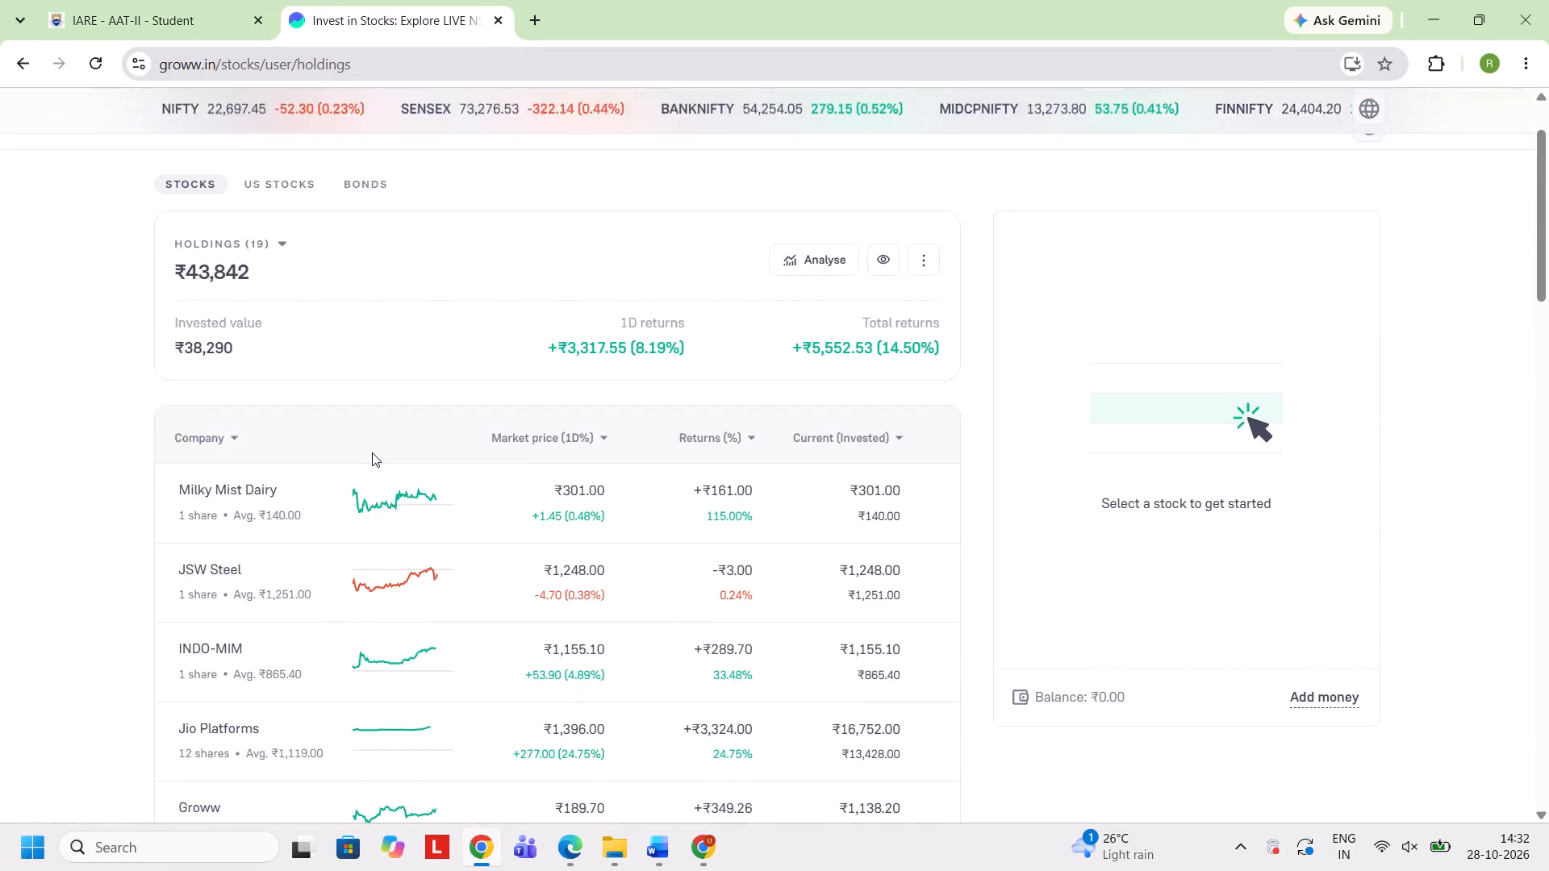
scroll(372, 452, "down", 3)
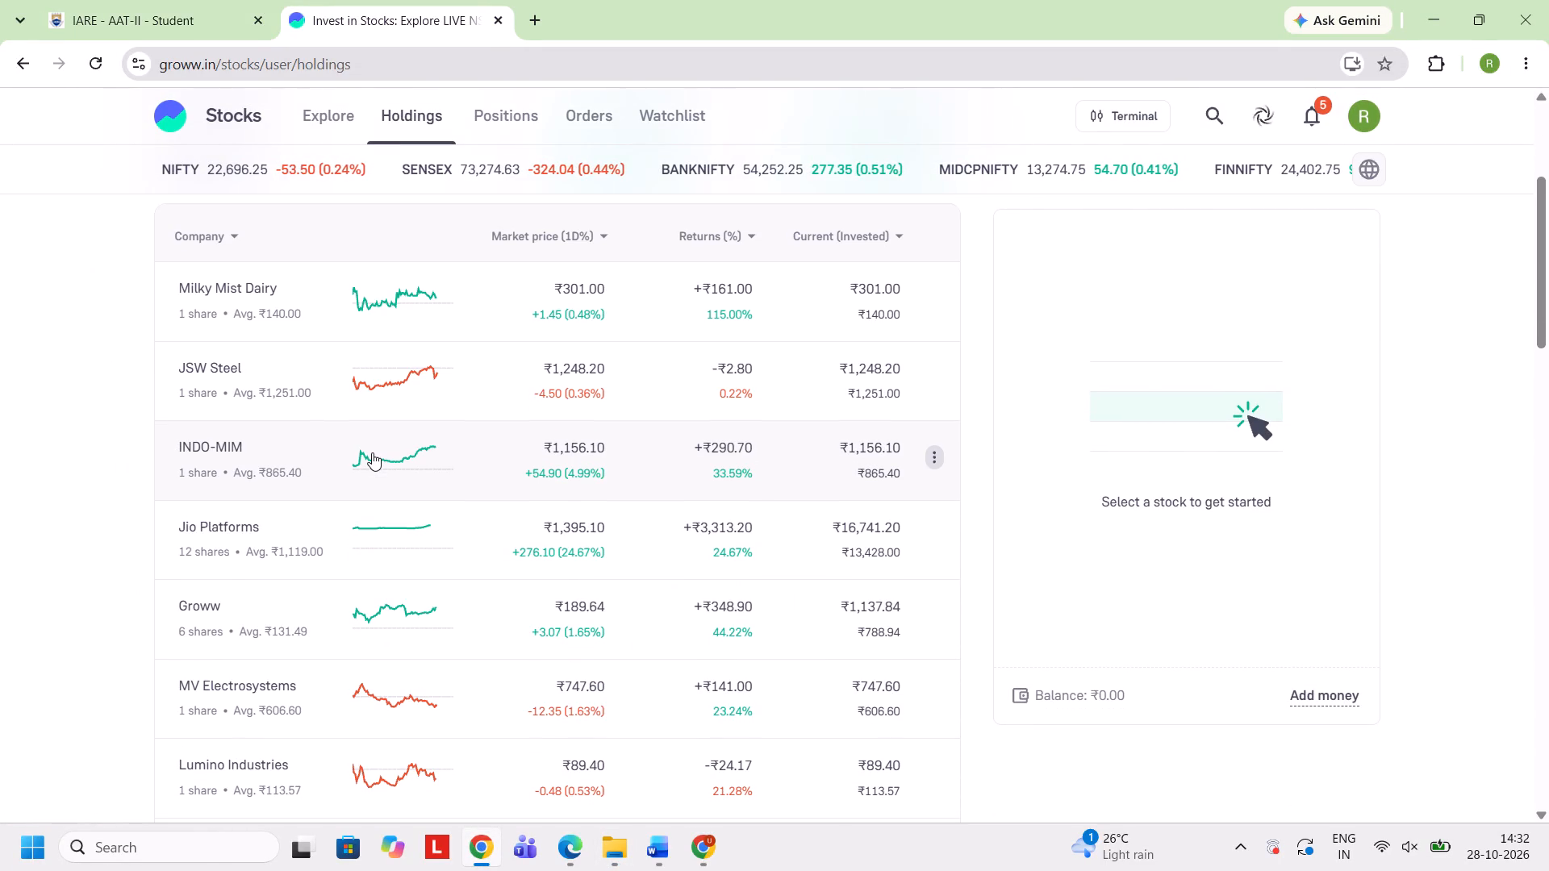
scroll(372, 452, "down", 1)
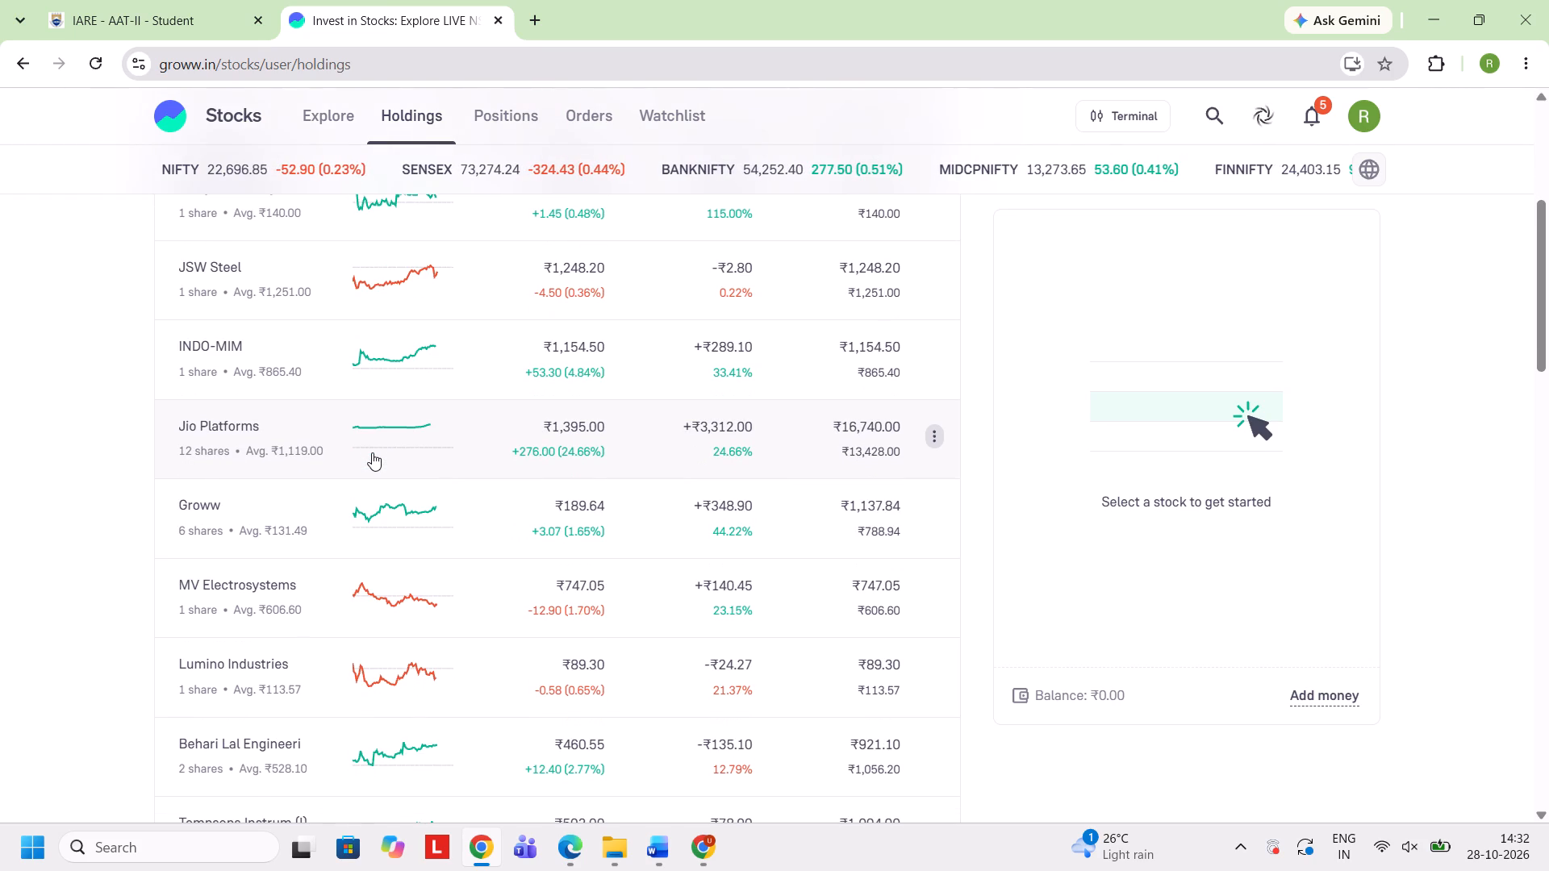
scroll(372, 452, "down", 2)
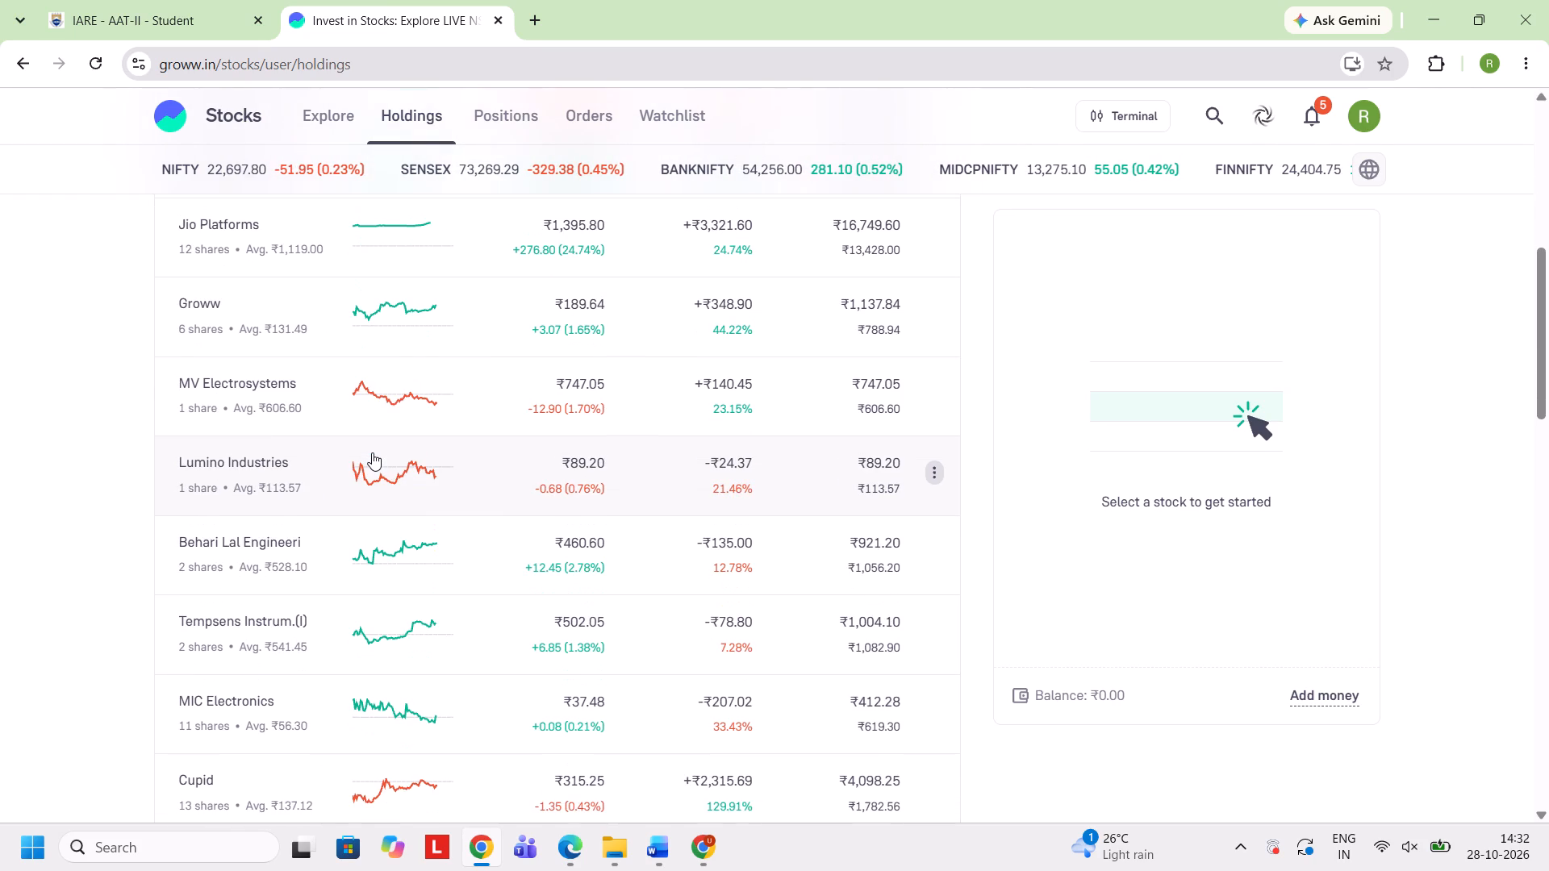
scroll(372, 452, "up", 1)
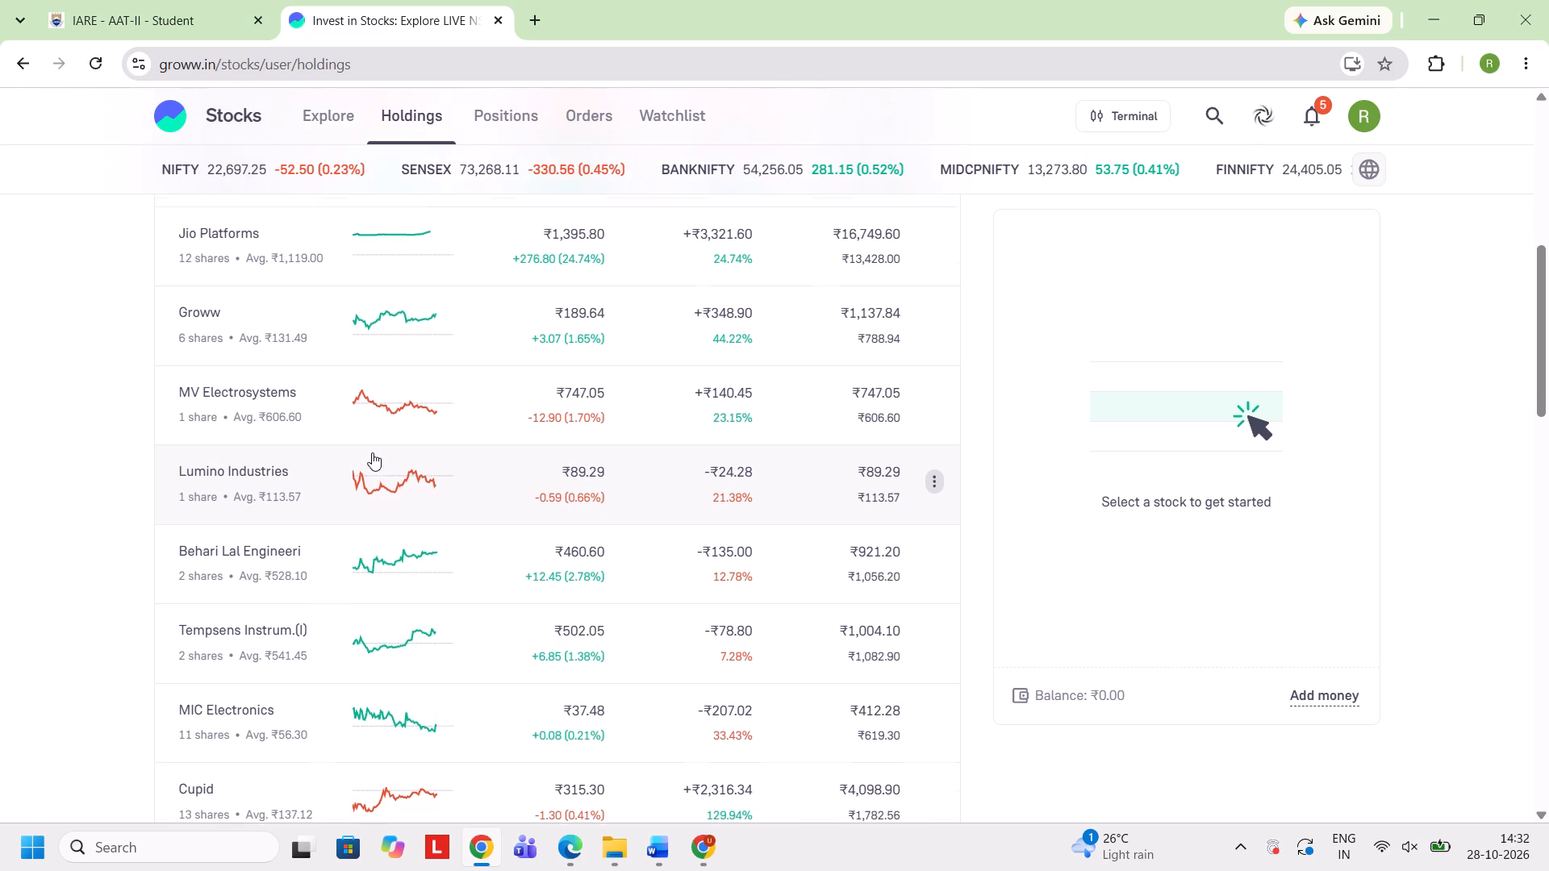
scroll(372, 452, "down", 2)
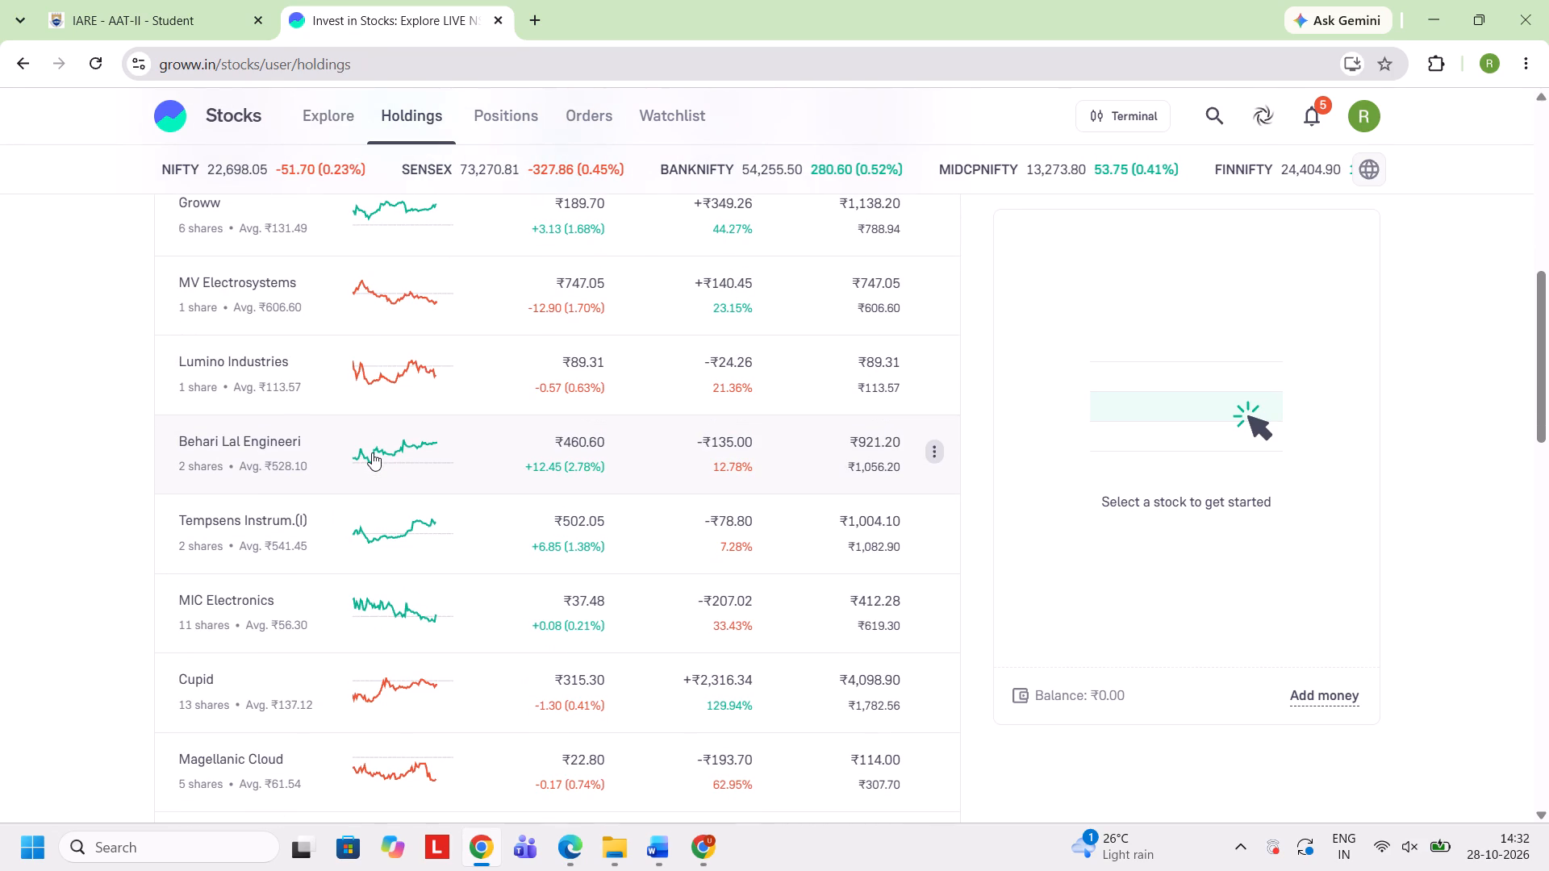
scroll(372, 452, "down", 1)
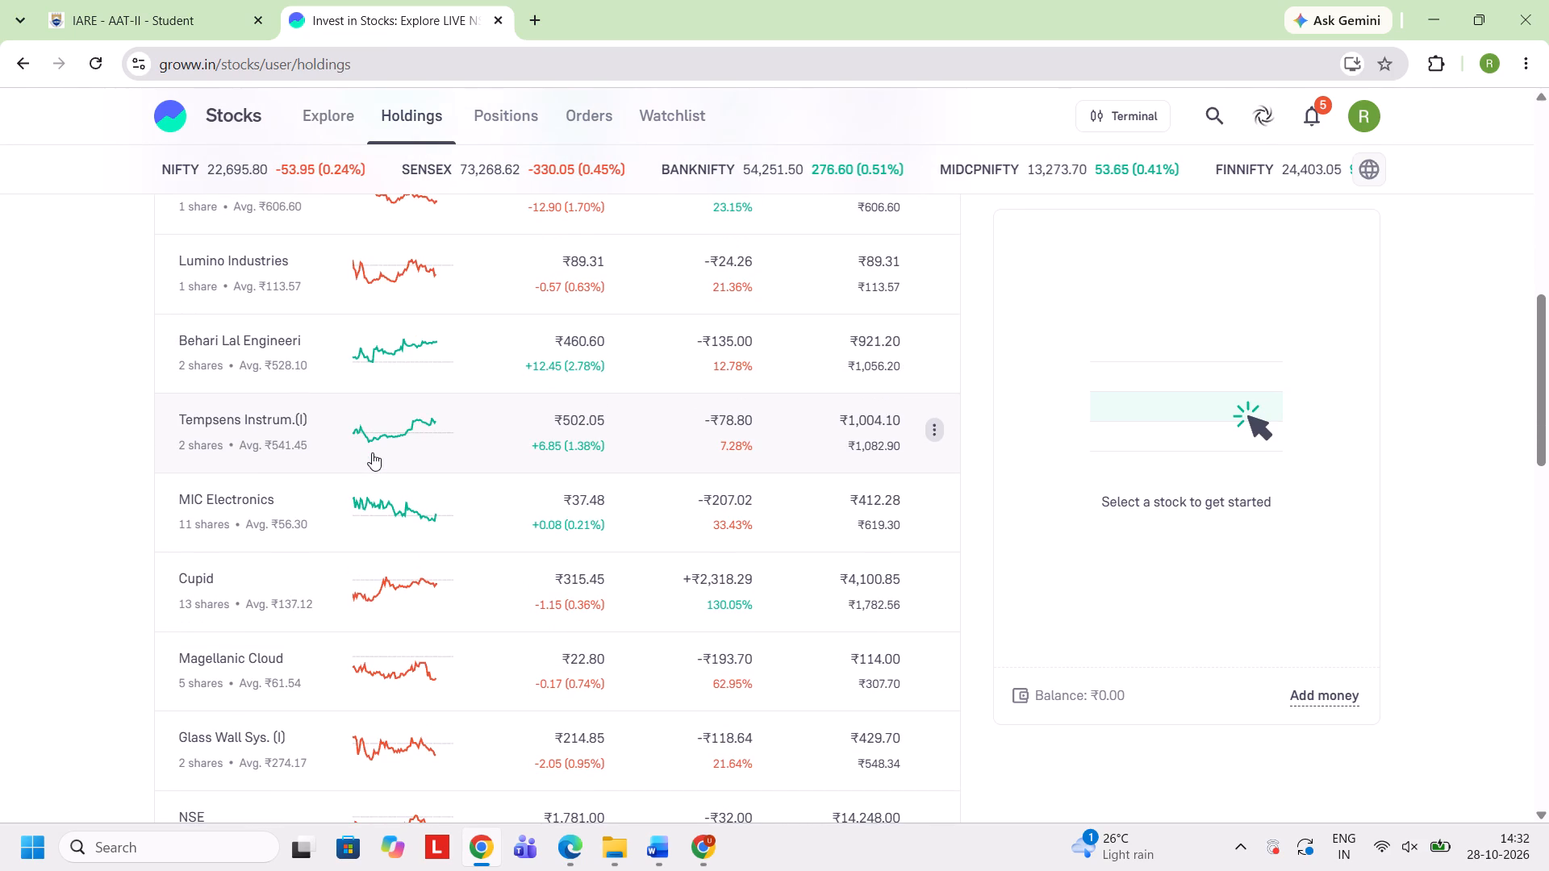
scroll(372, 452, "down", 1)
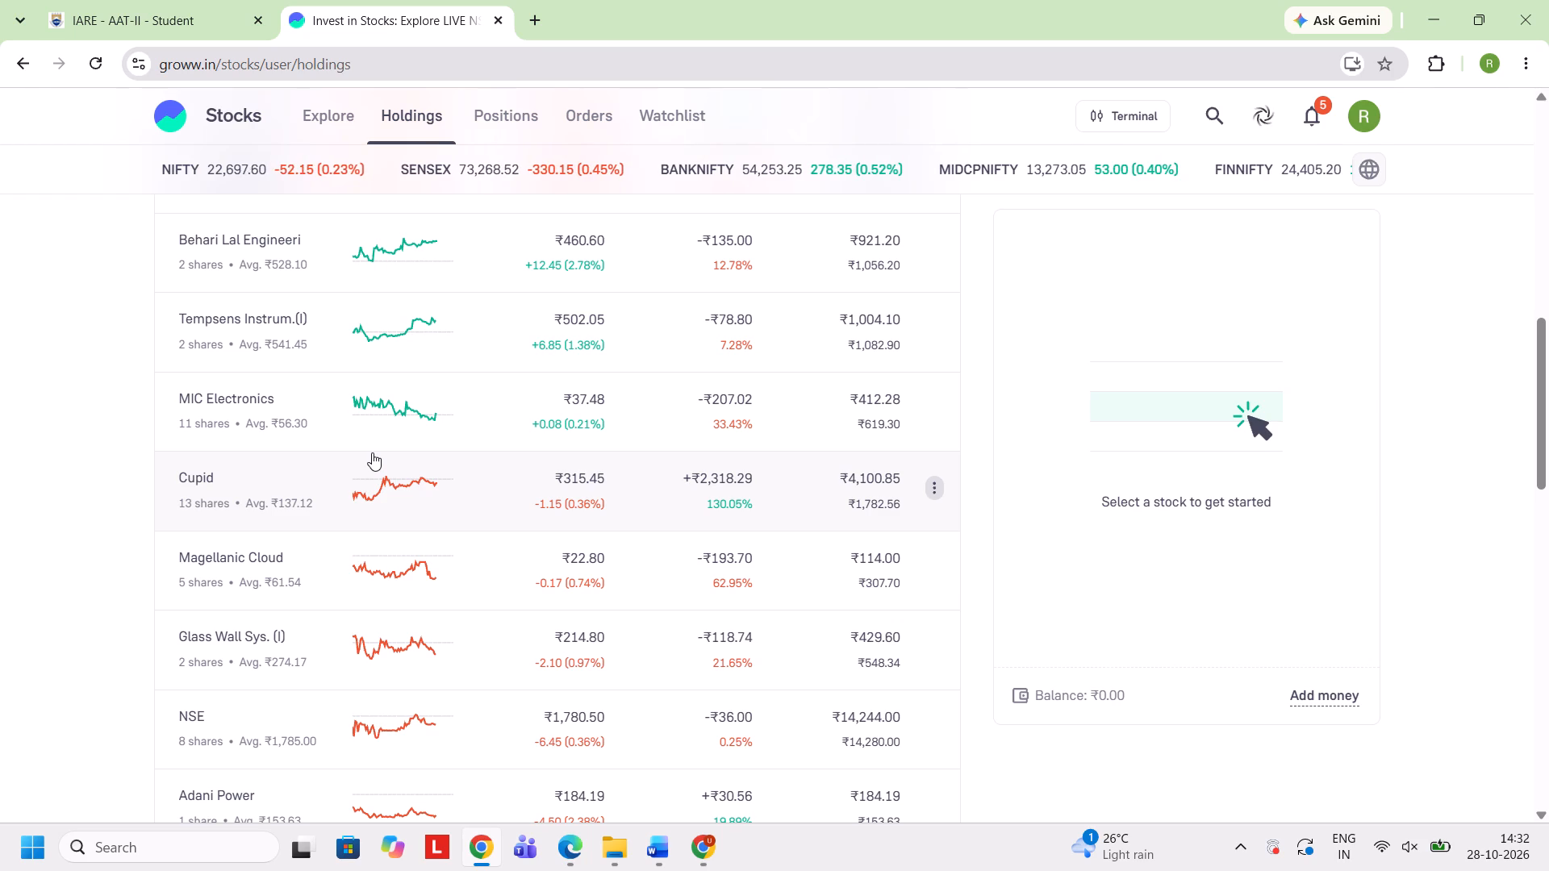
scroll(372, 452, "down", 1)
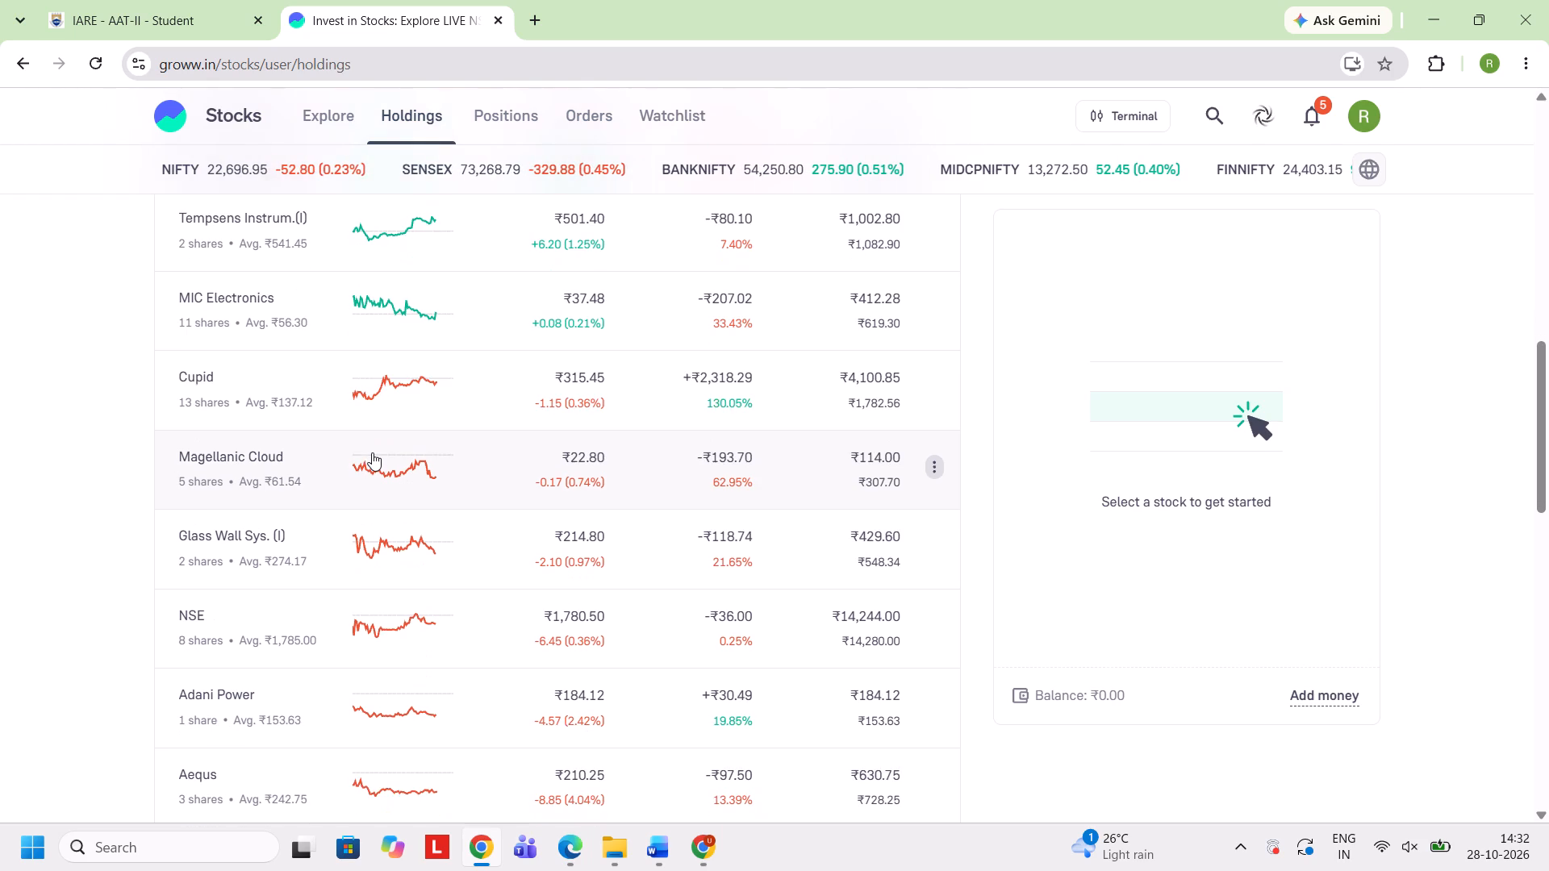
scroll(372, 452, "down", 1)
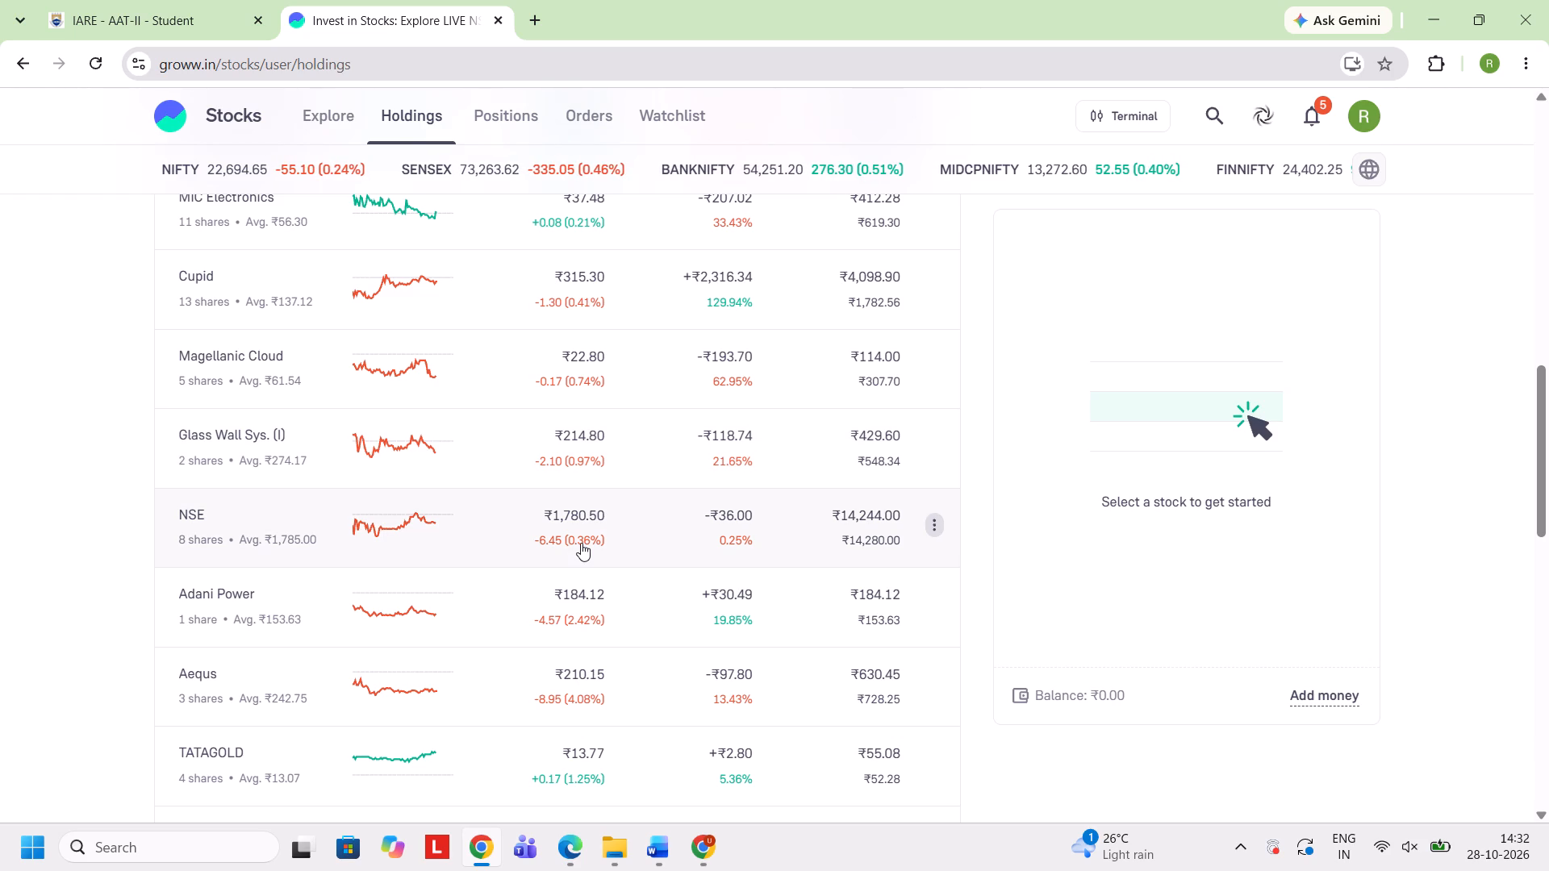
On the AAT-II page, get the assigned question for AECD47, Embedded System Design and Development.
left_click(136, 0)
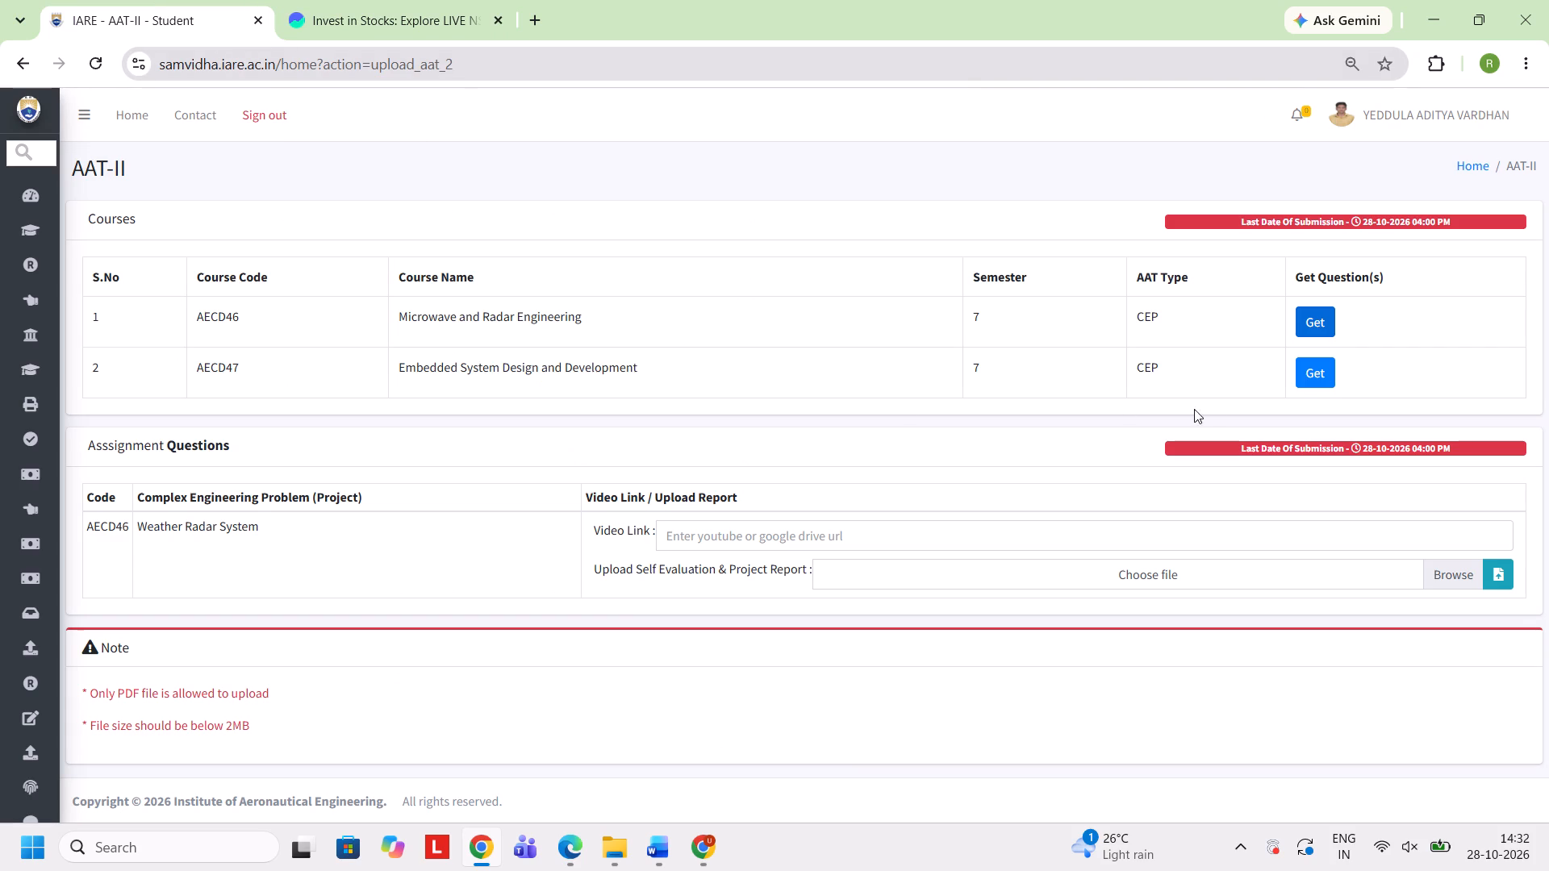
left_click(1306, 373)
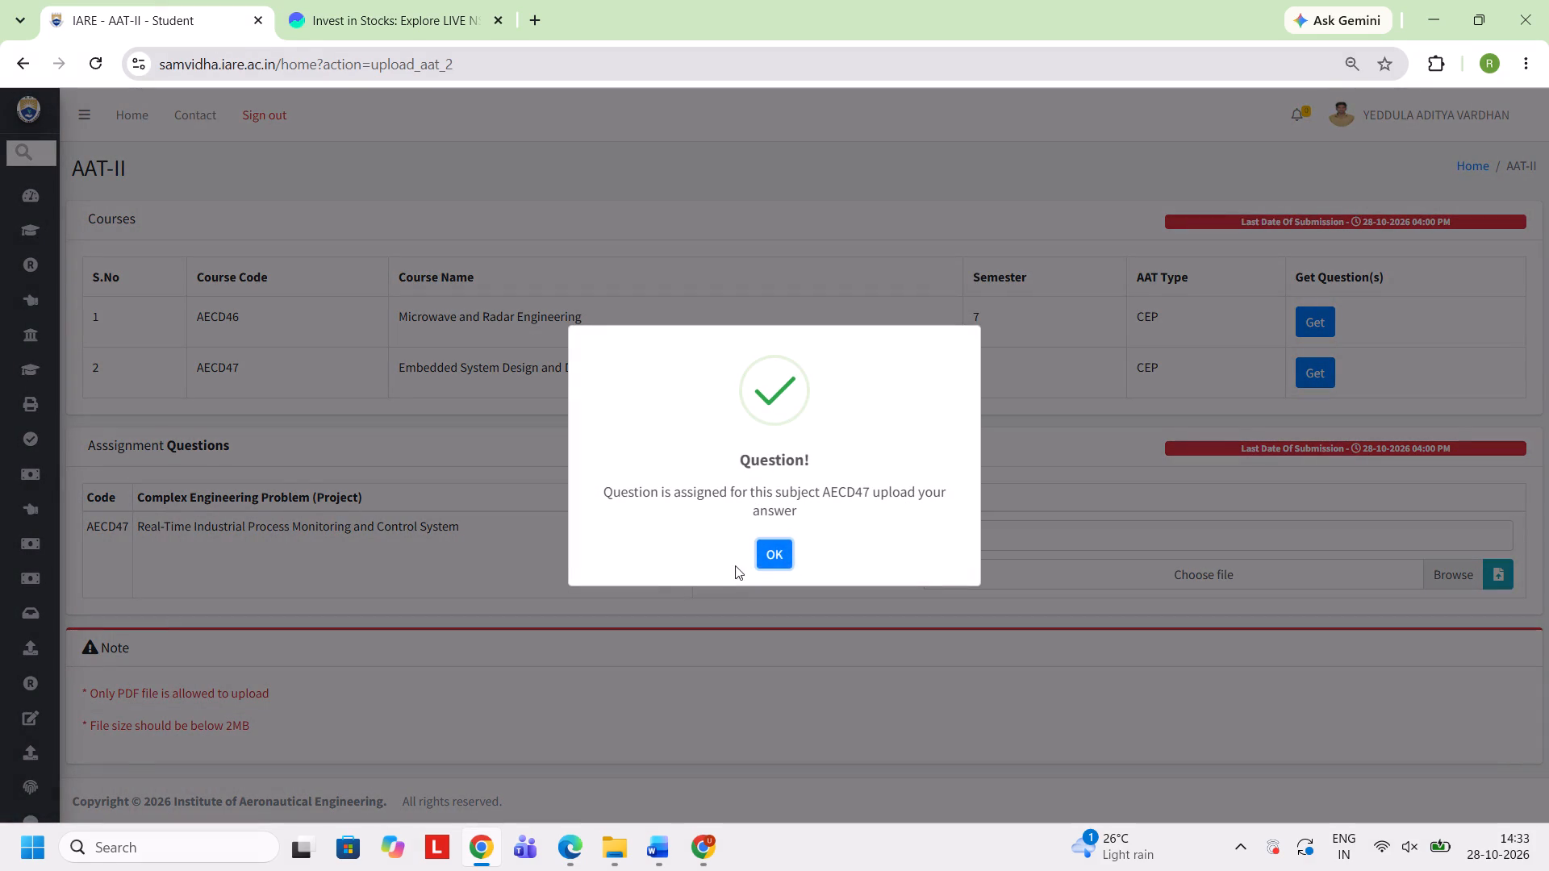
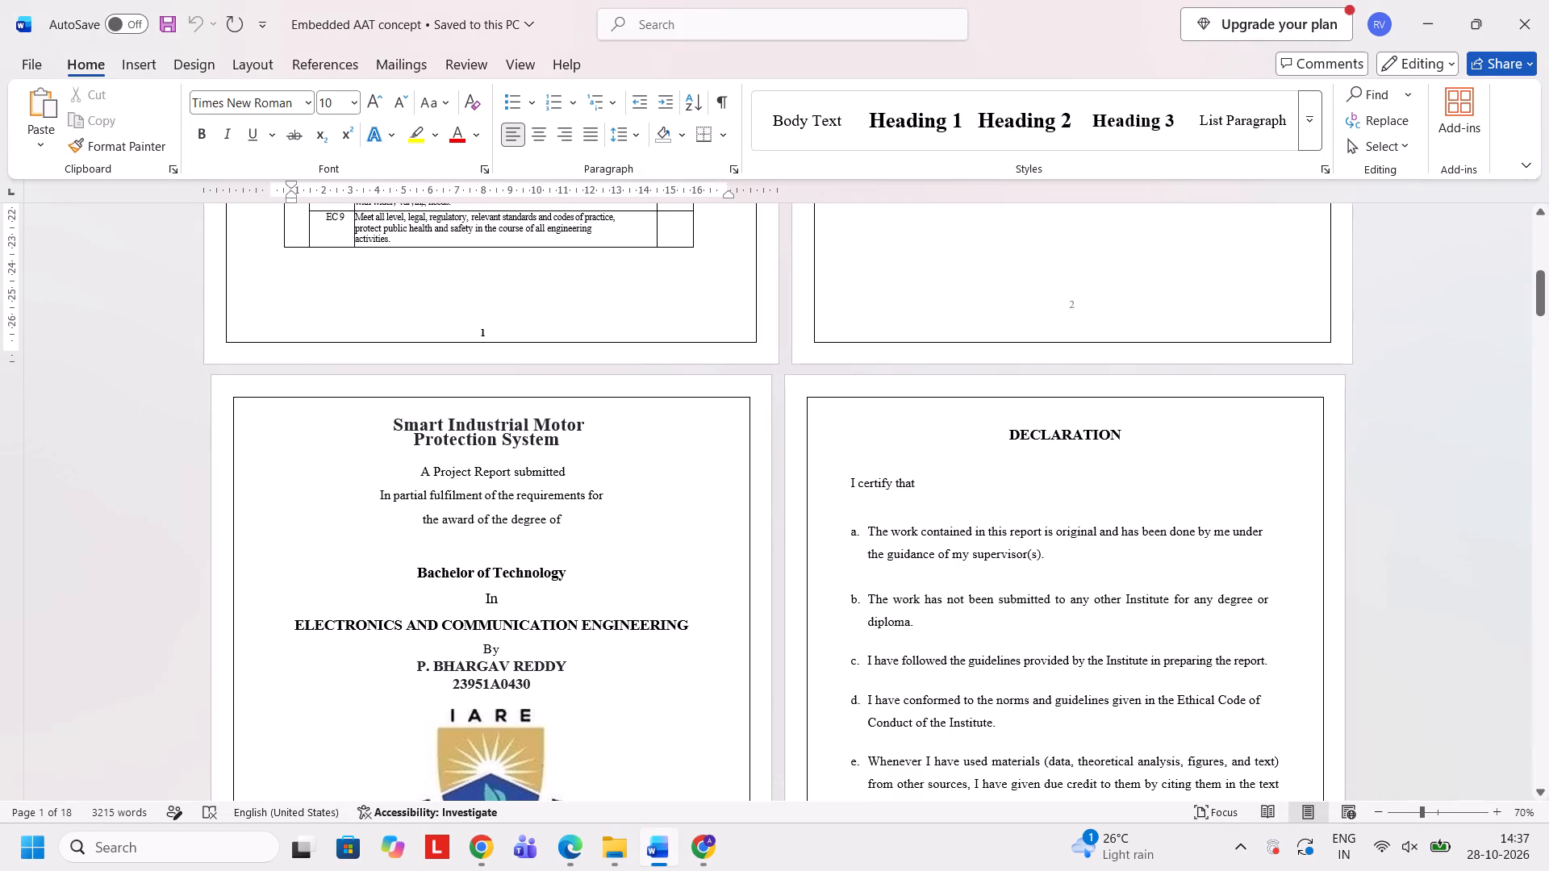
left_click_drag(572, 444, 415, 420)
key("ctrl+v")
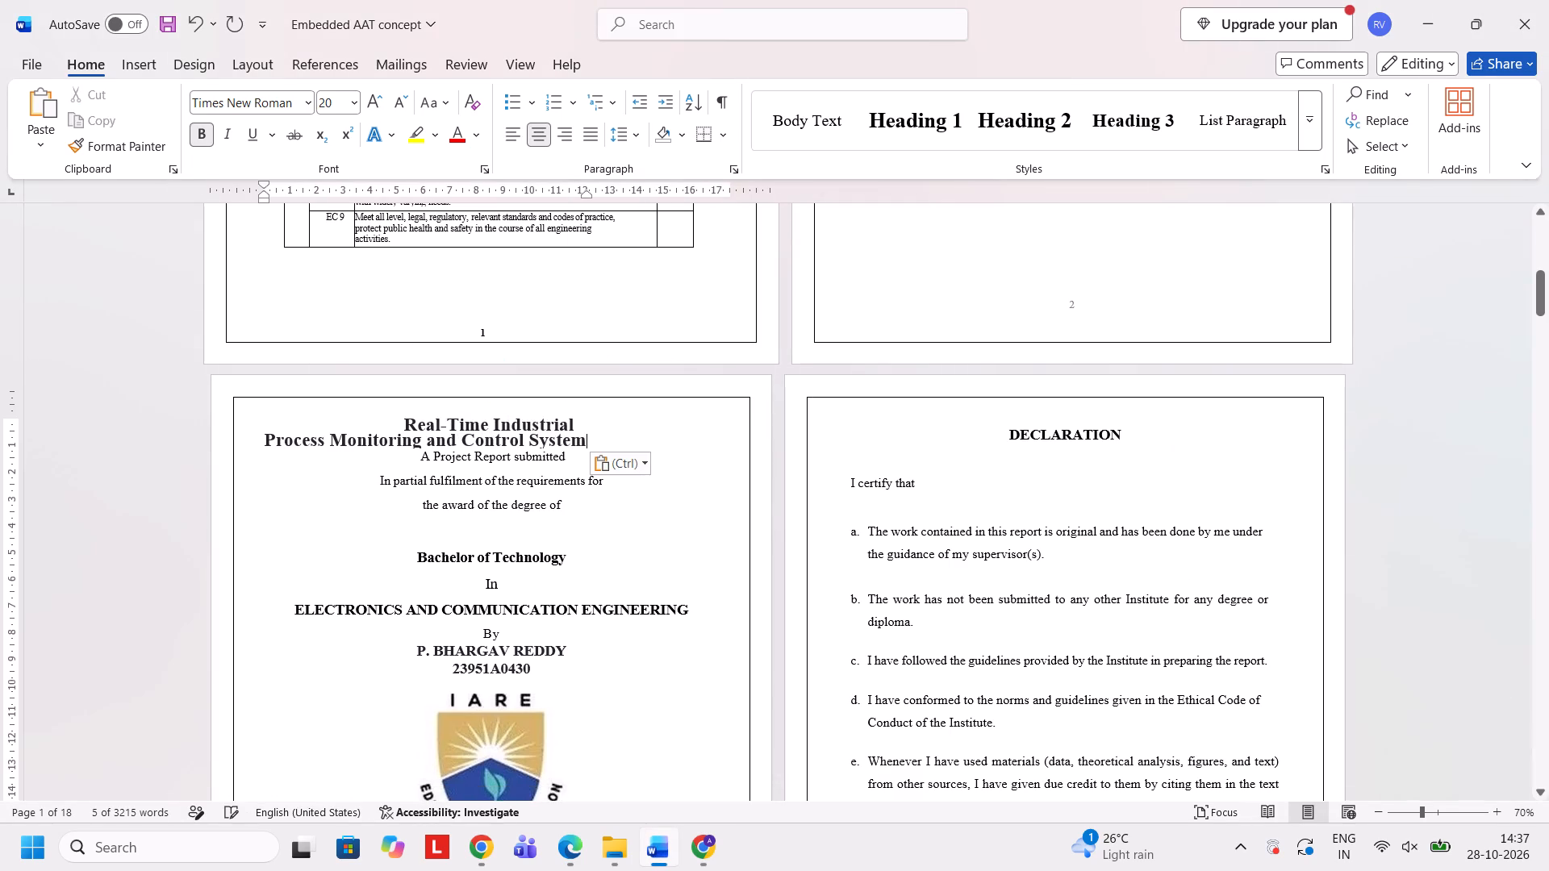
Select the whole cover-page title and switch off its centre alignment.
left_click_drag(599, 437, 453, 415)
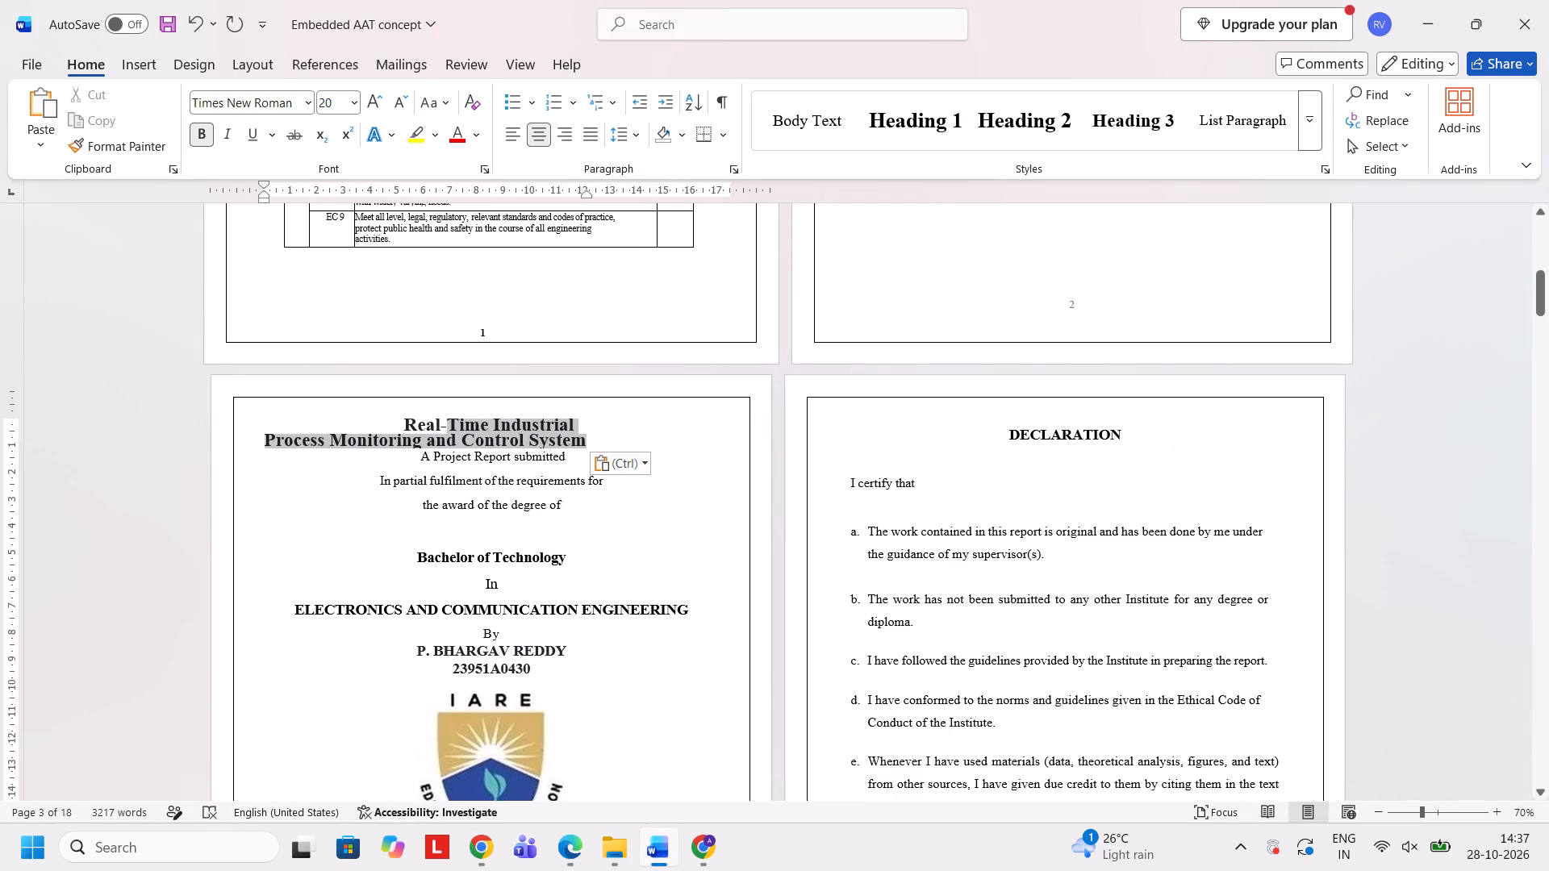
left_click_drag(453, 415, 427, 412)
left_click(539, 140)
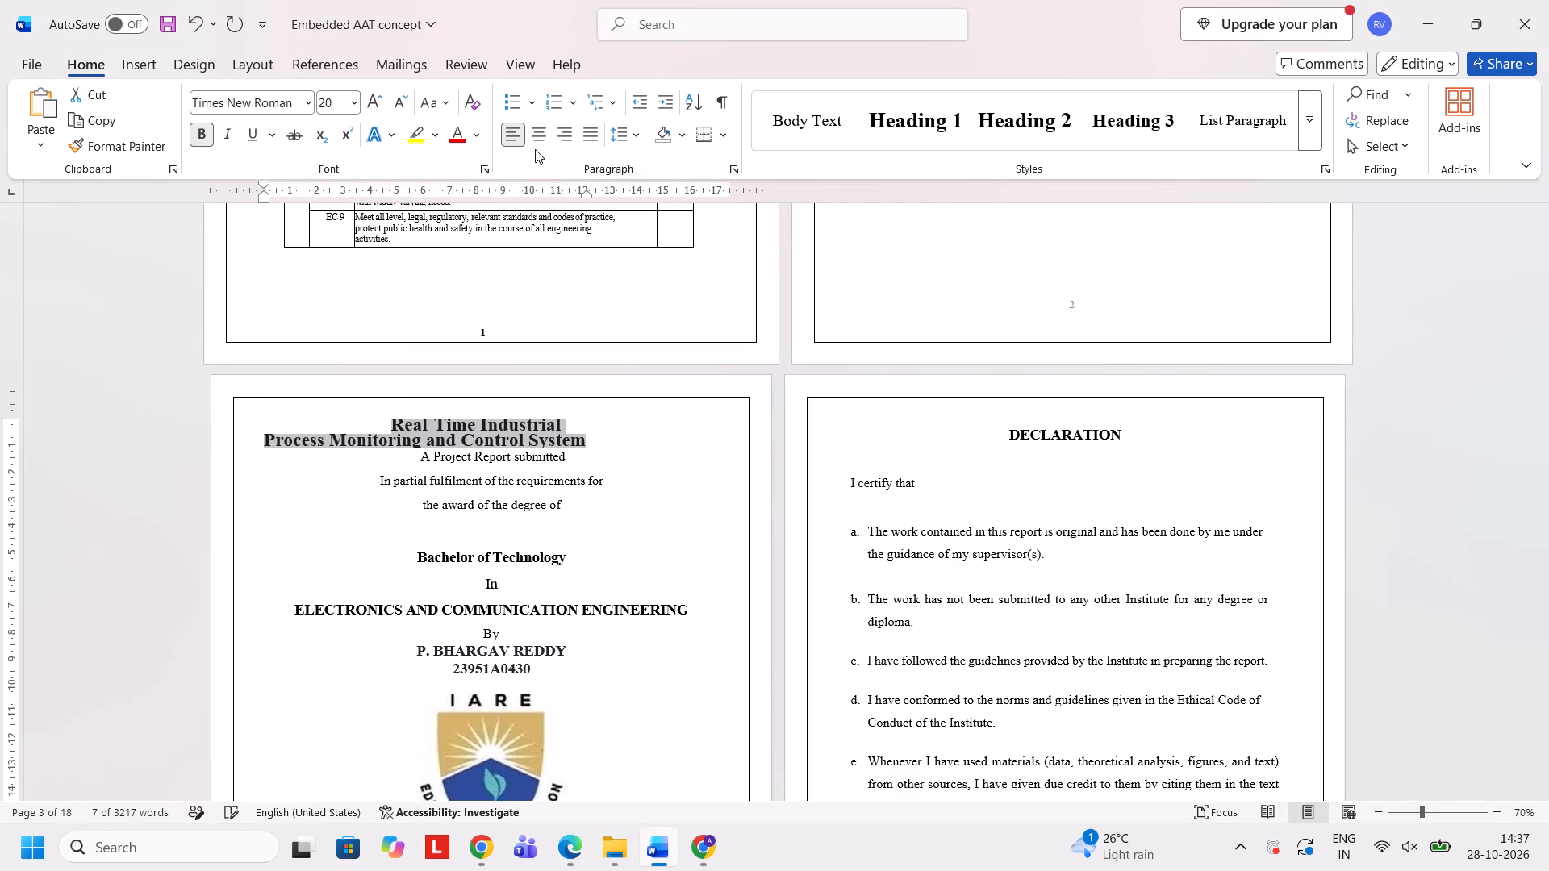
Try to shift the title's second line across by inserting ten spaces before "Process" and one extra space before "and".
left_click(262, 439)
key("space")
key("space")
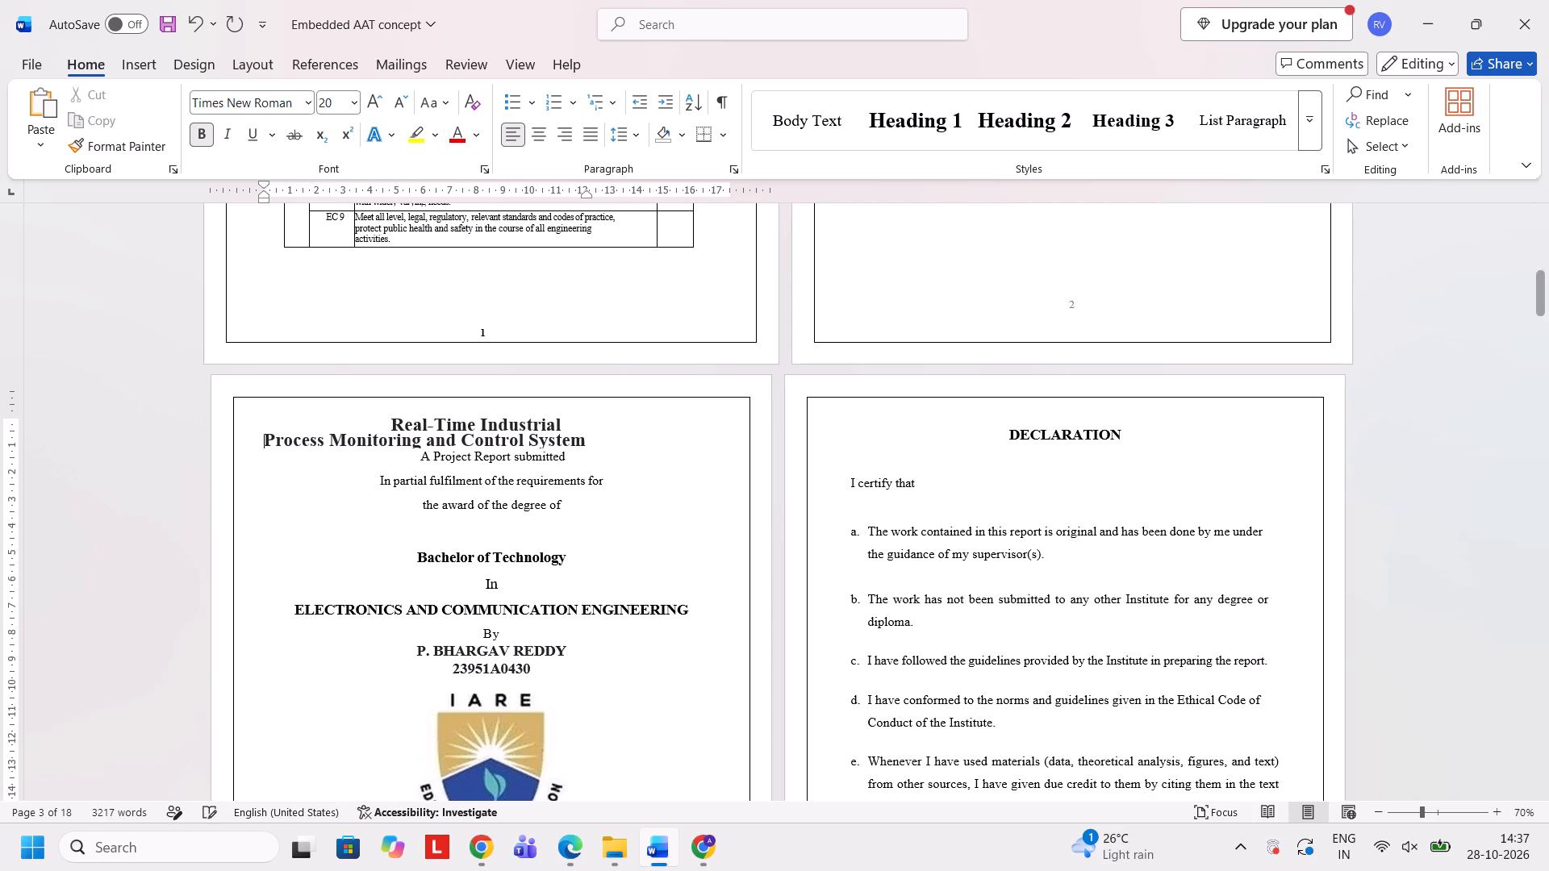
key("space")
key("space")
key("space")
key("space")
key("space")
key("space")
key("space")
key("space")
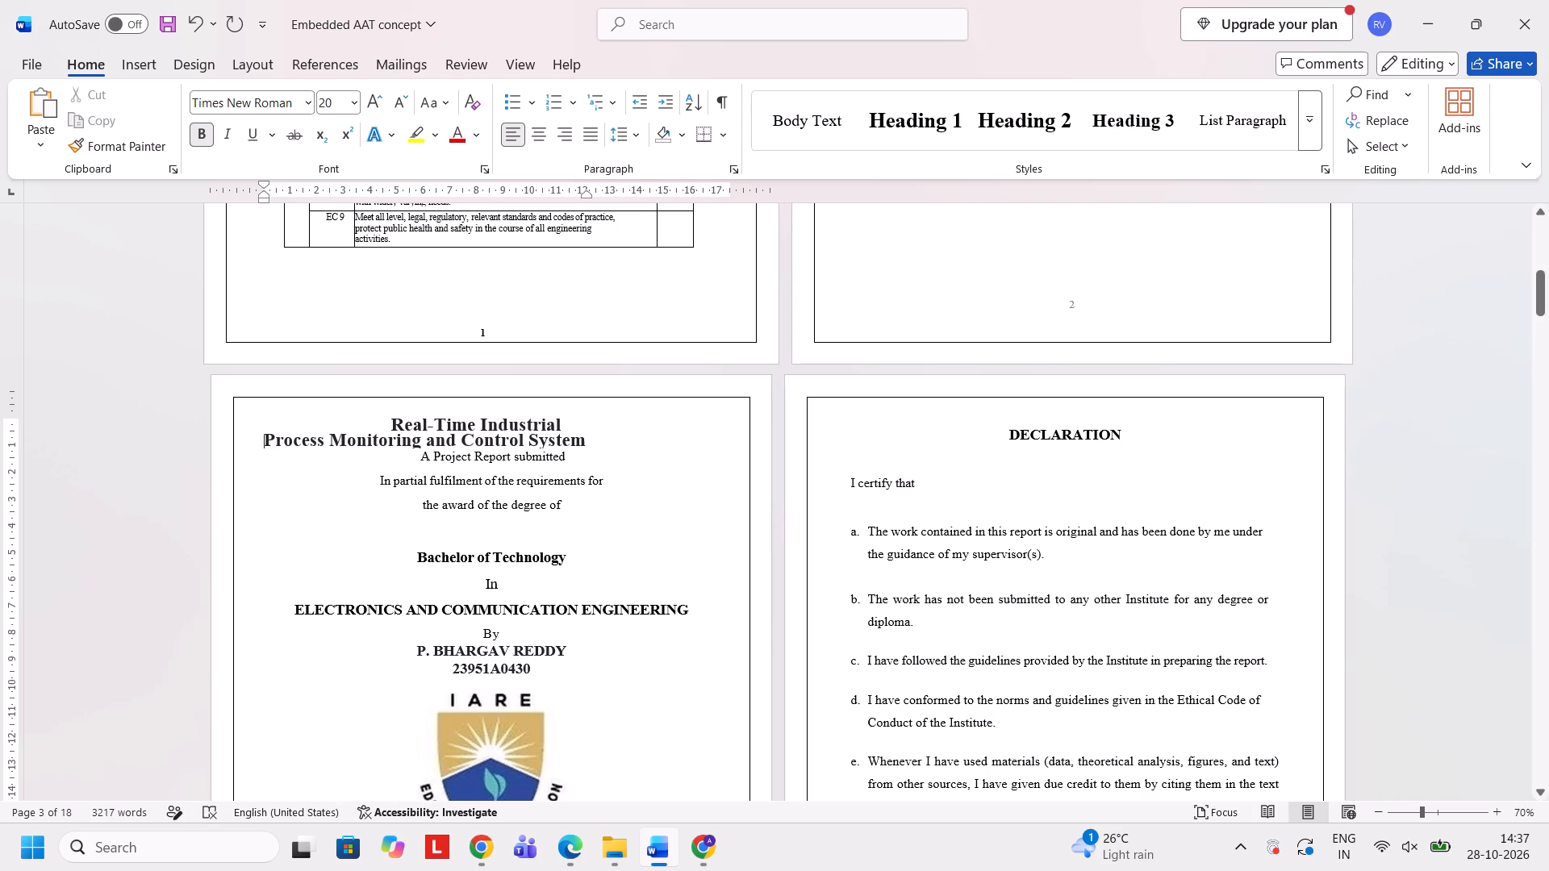
left_click(566, 442)
left_click(428, 444)
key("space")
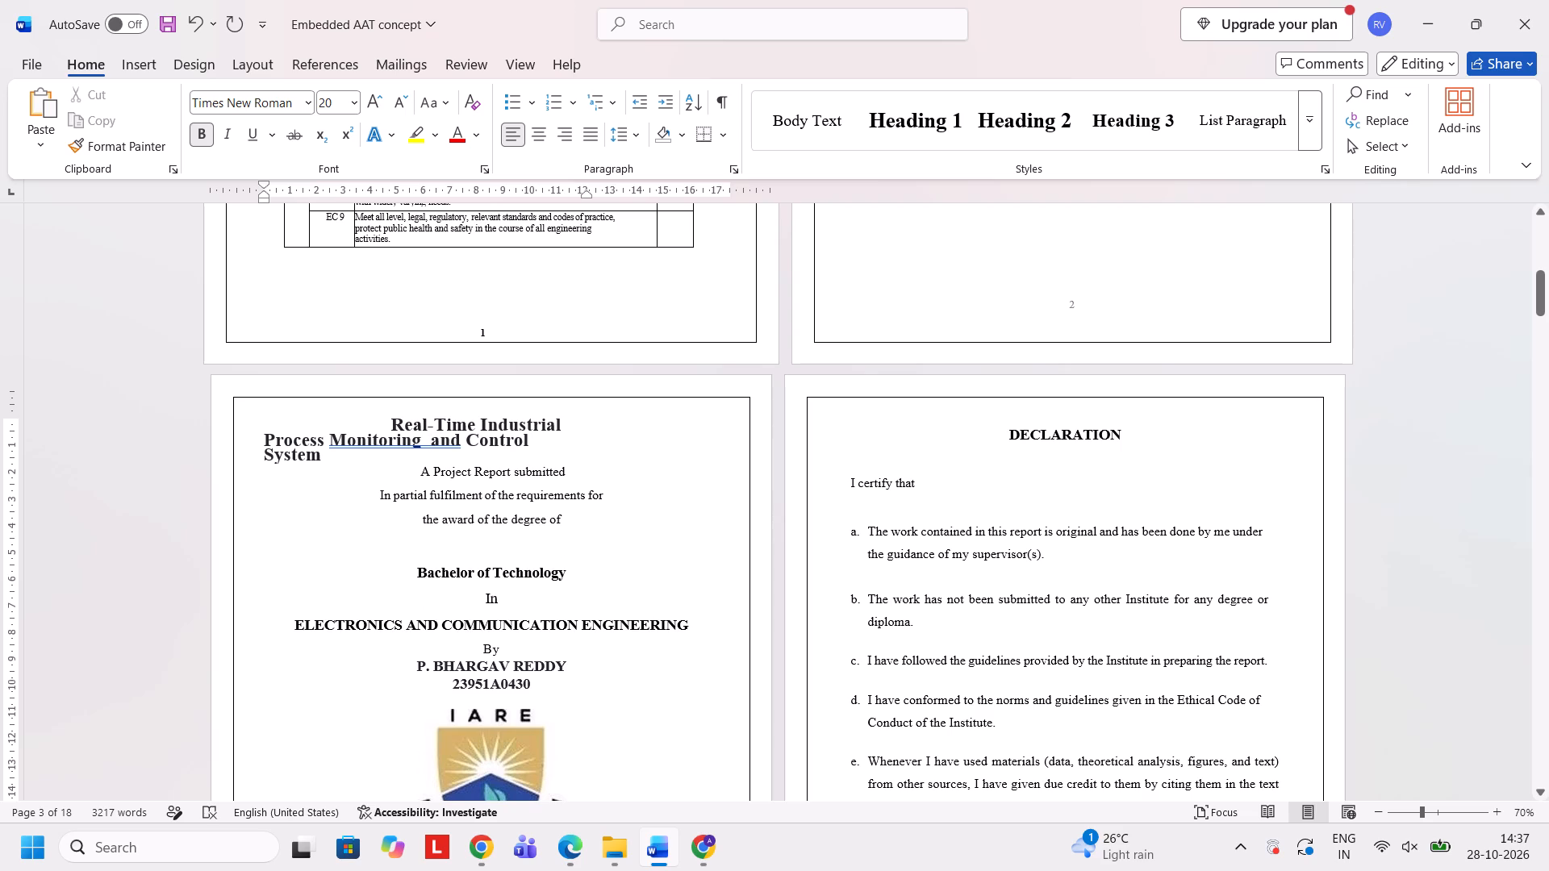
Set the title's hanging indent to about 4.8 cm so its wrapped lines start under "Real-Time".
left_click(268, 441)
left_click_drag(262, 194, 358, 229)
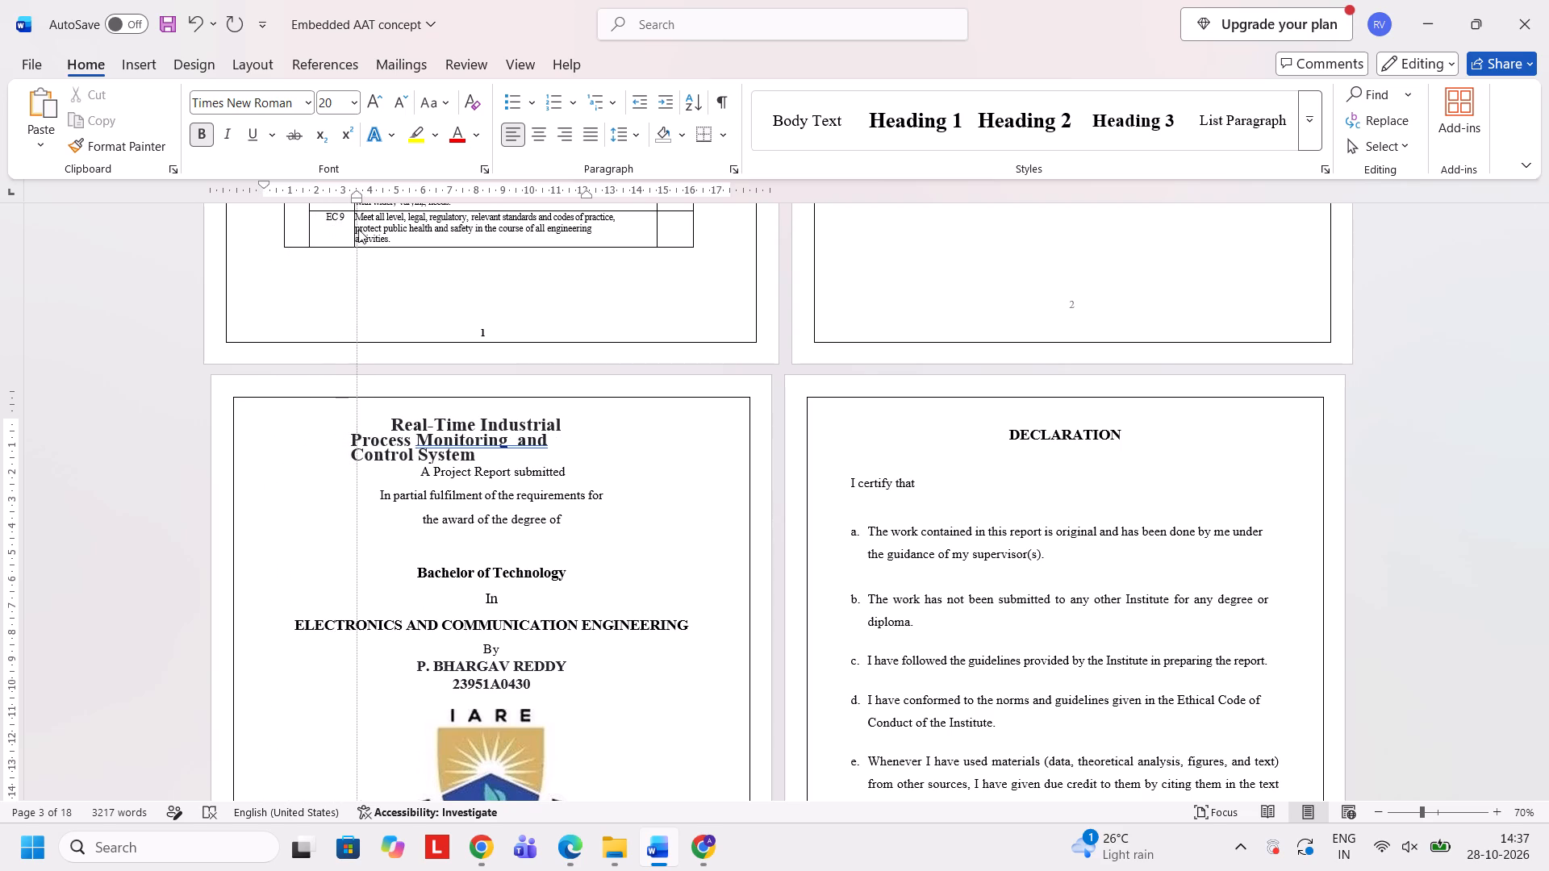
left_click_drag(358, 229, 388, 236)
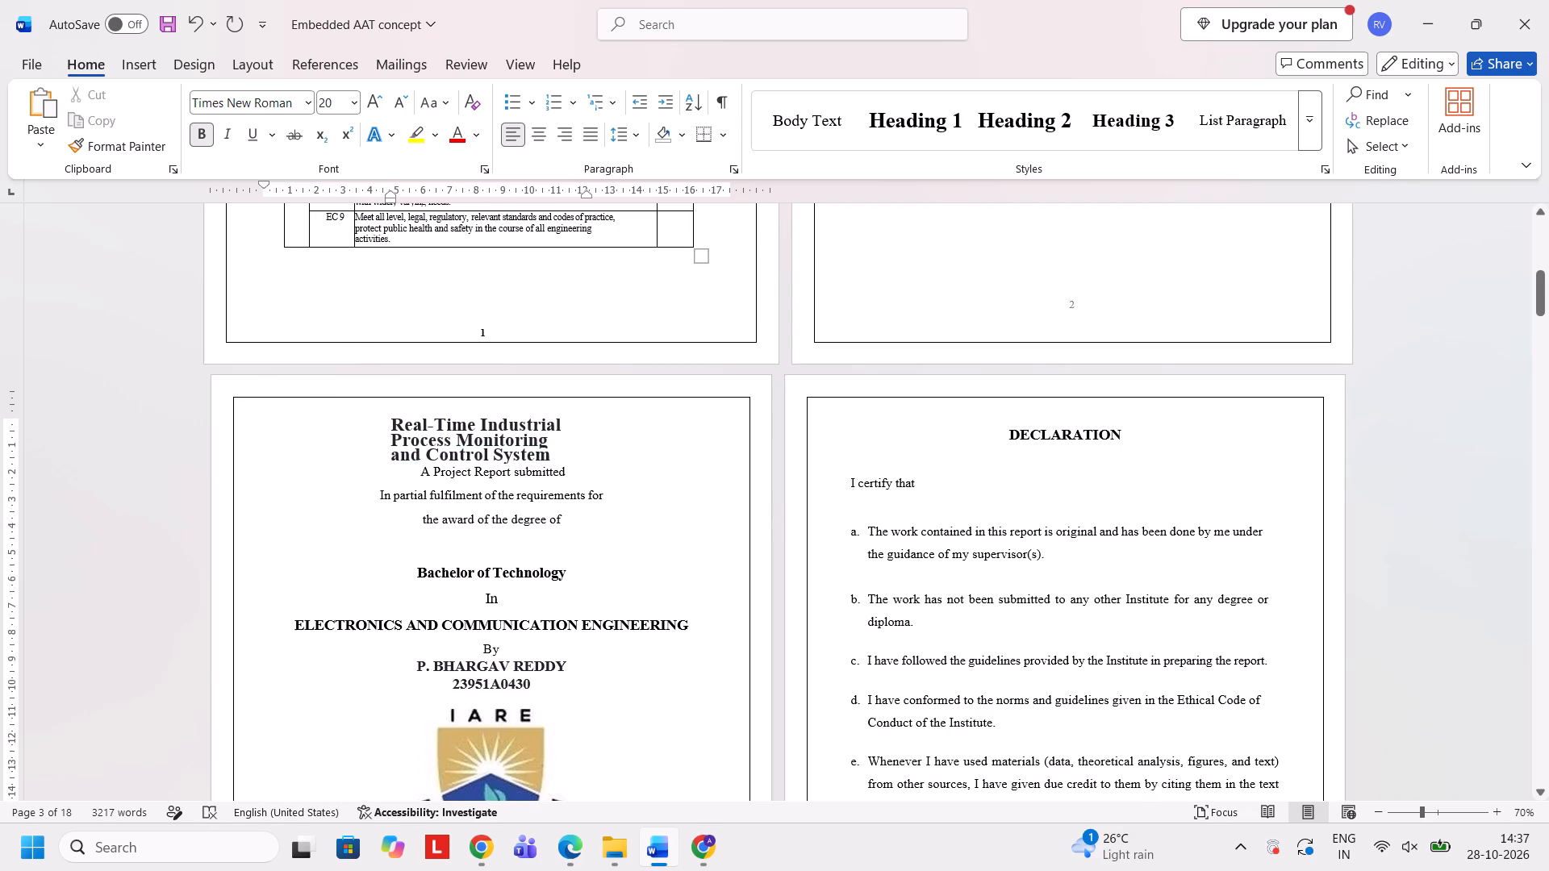
Delete the extra space between "Monitoring" and "and" in the cover-page title.
left_click(548, 449)
left_click(392, 453)
key("BackSpace")
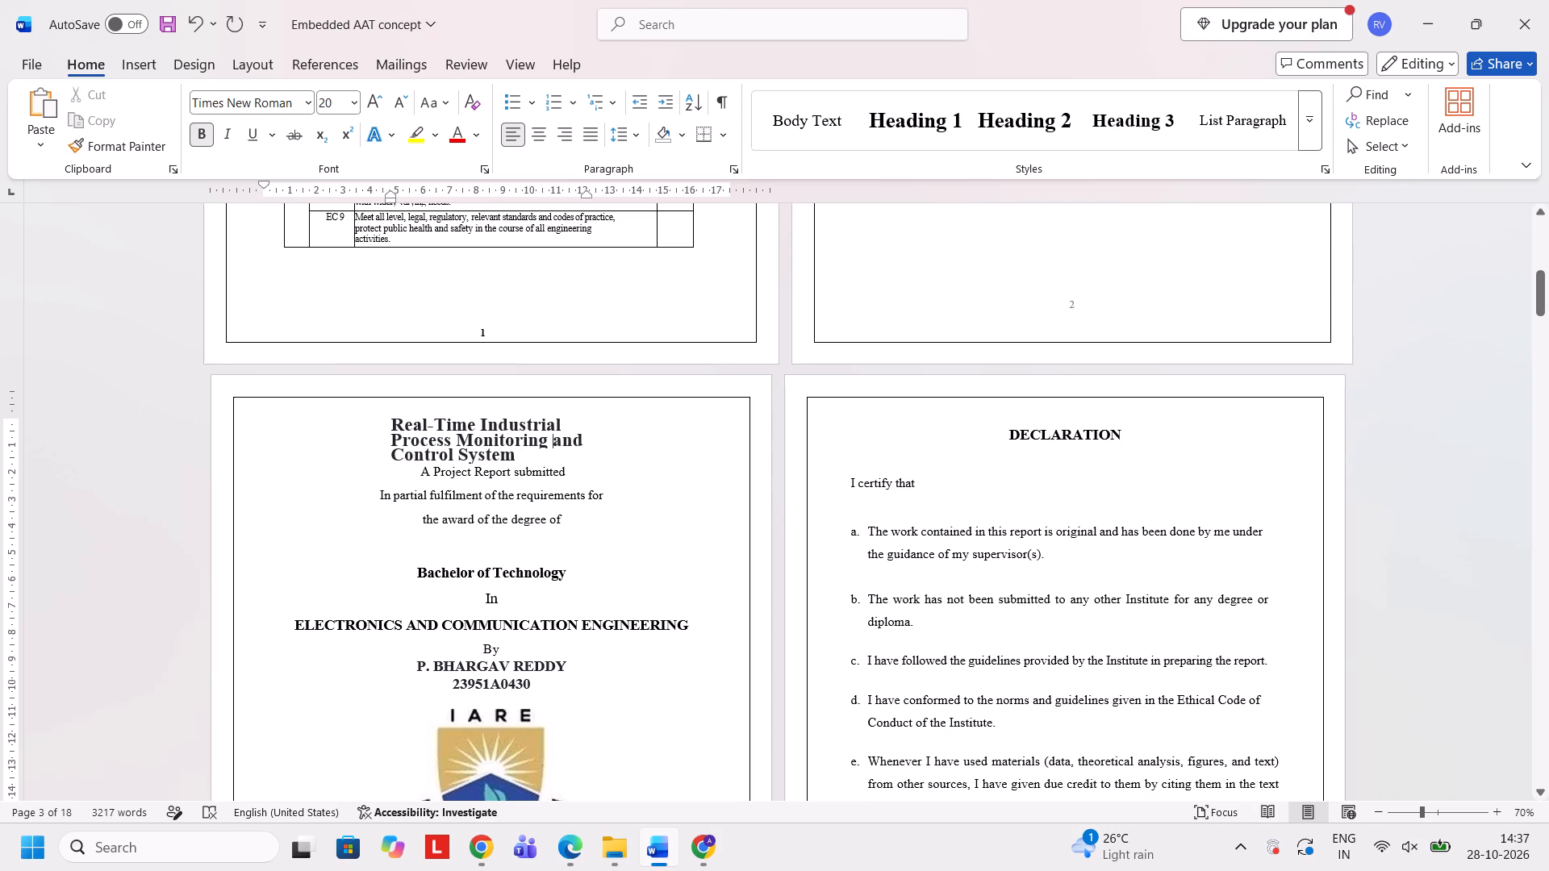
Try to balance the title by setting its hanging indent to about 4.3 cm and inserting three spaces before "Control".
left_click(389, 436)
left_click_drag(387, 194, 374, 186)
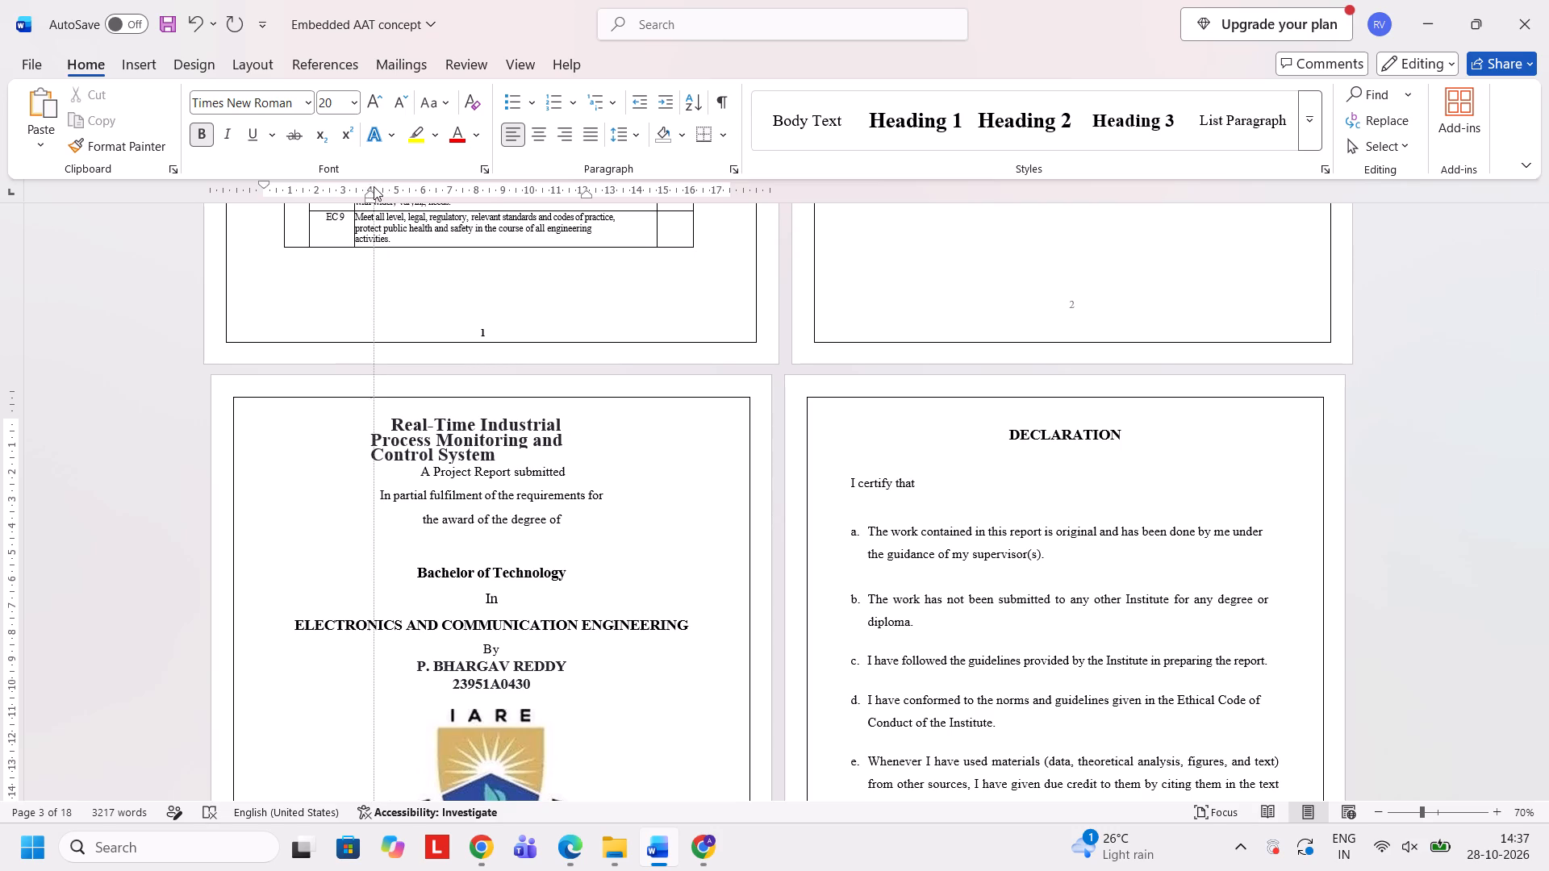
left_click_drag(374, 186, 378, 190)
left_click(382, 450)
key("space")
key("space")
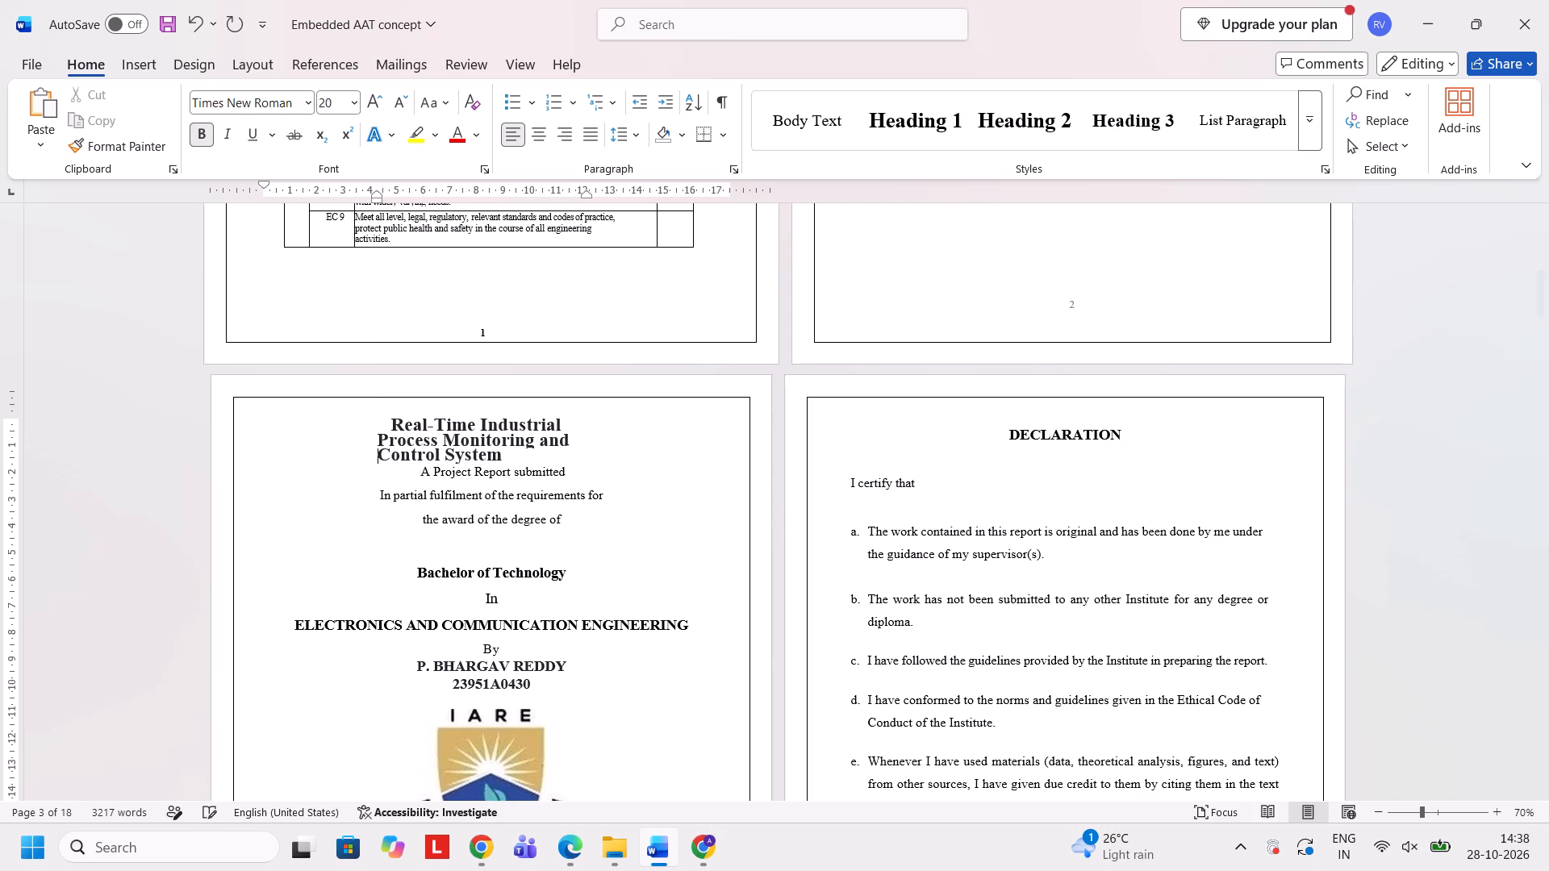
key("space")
Set the cover-page title's hanging indent to about 3.3 cm.
left_click_drag(375, 194, 375, 201)
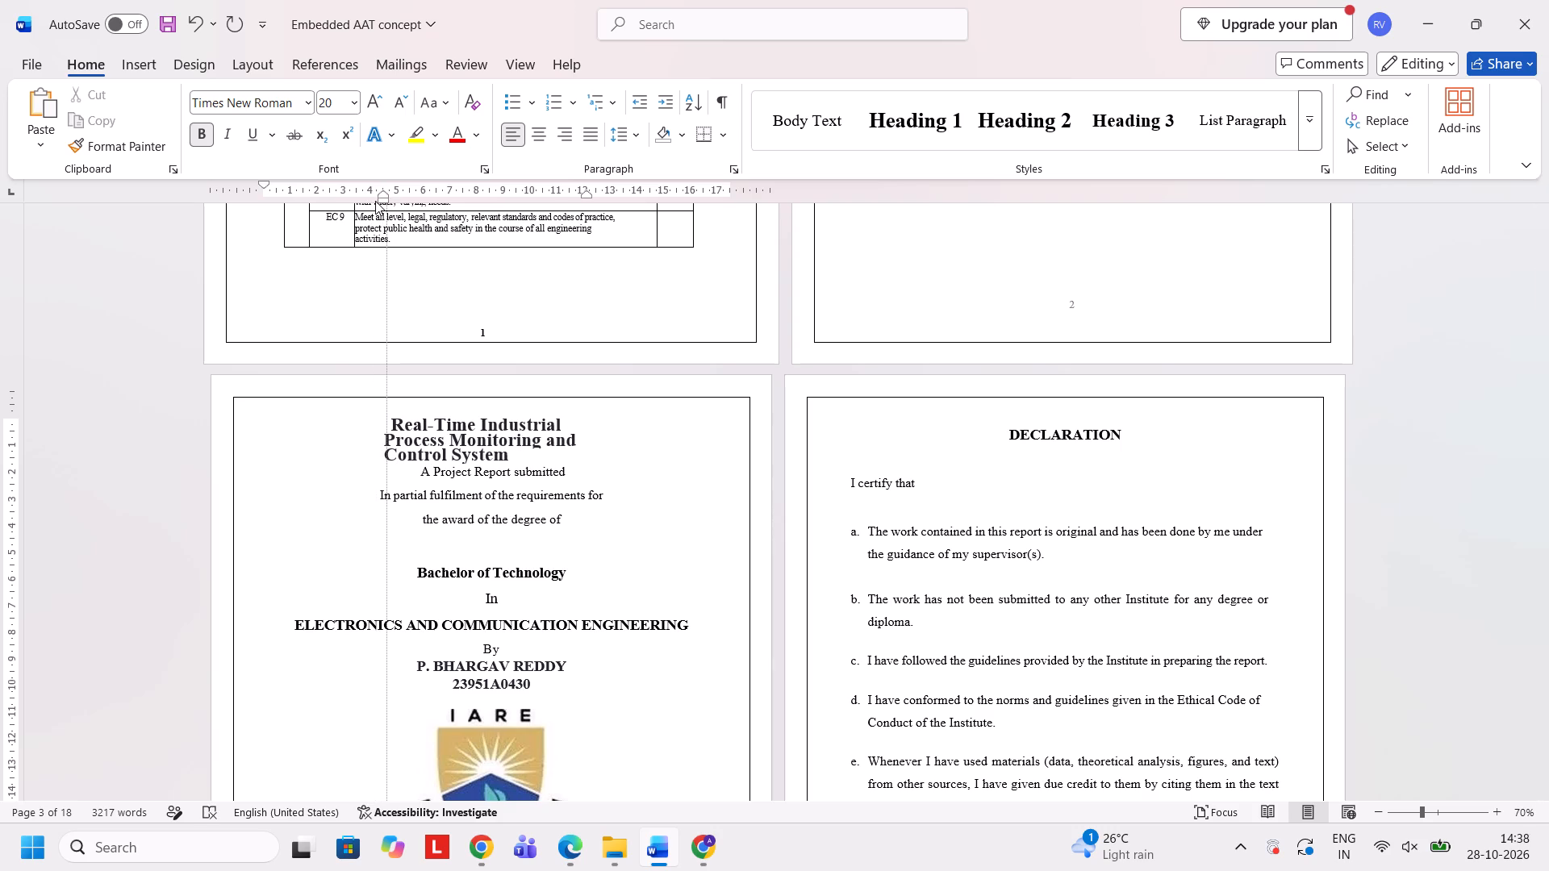
left_click_drag(375, 201, 351, 204)
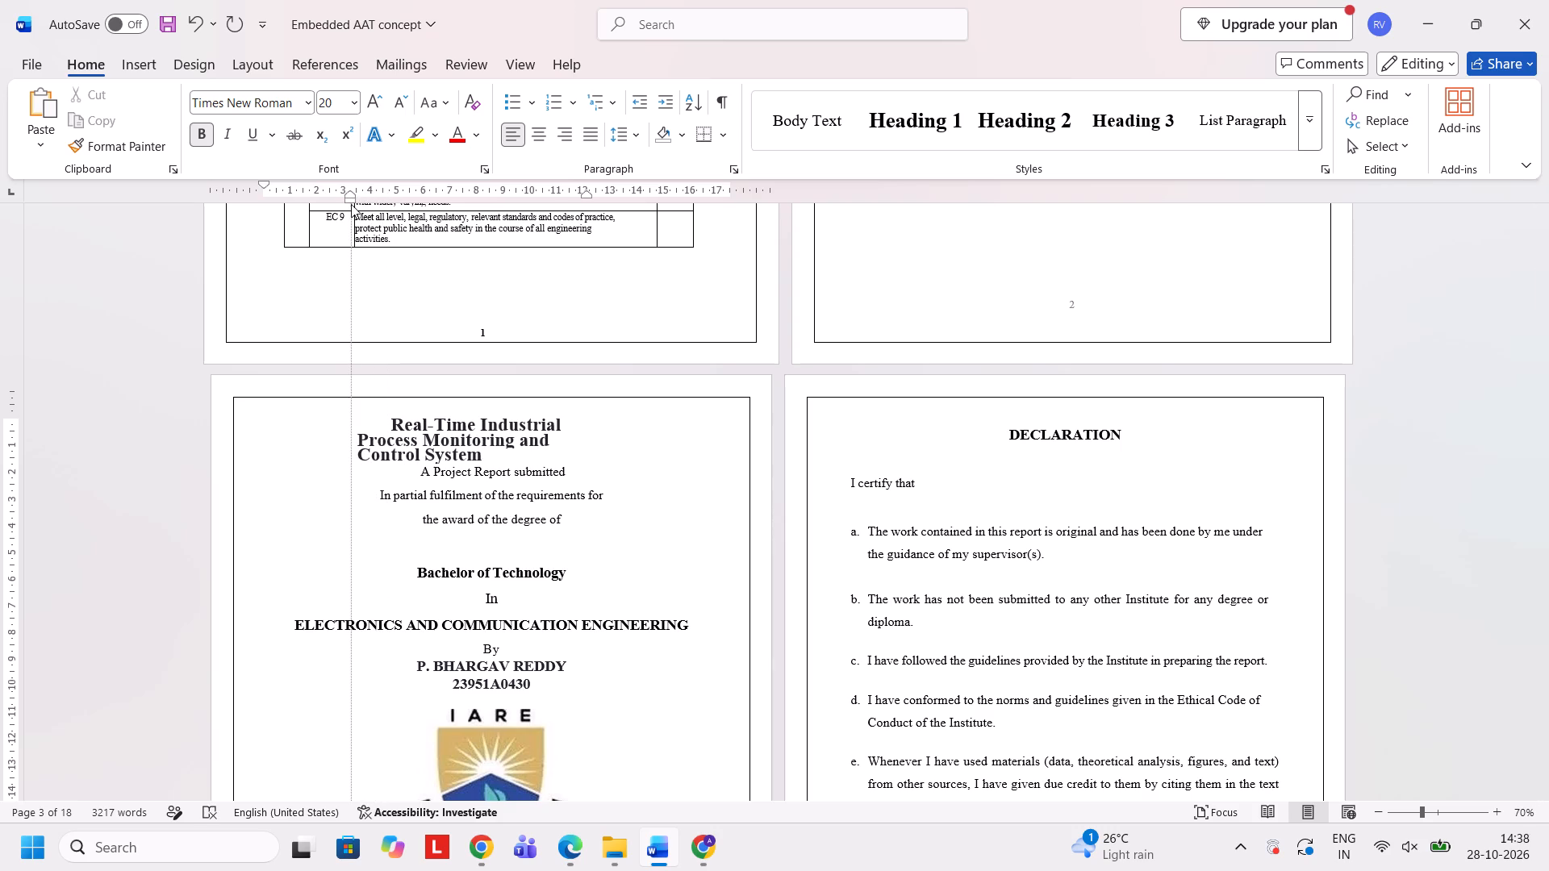
left_click_drag(351, 204, 349, 202)
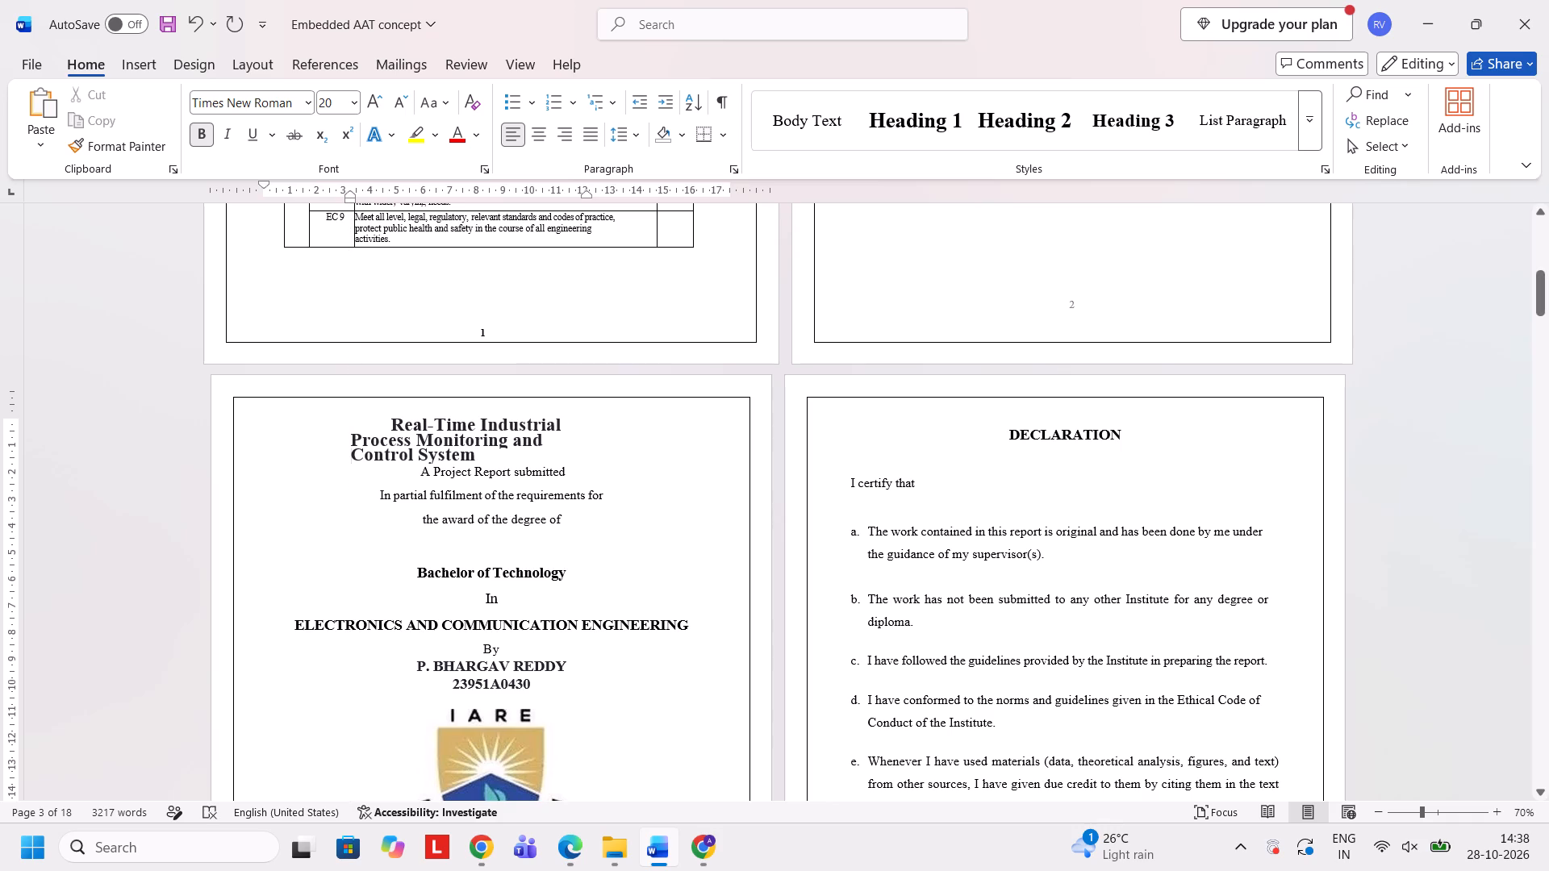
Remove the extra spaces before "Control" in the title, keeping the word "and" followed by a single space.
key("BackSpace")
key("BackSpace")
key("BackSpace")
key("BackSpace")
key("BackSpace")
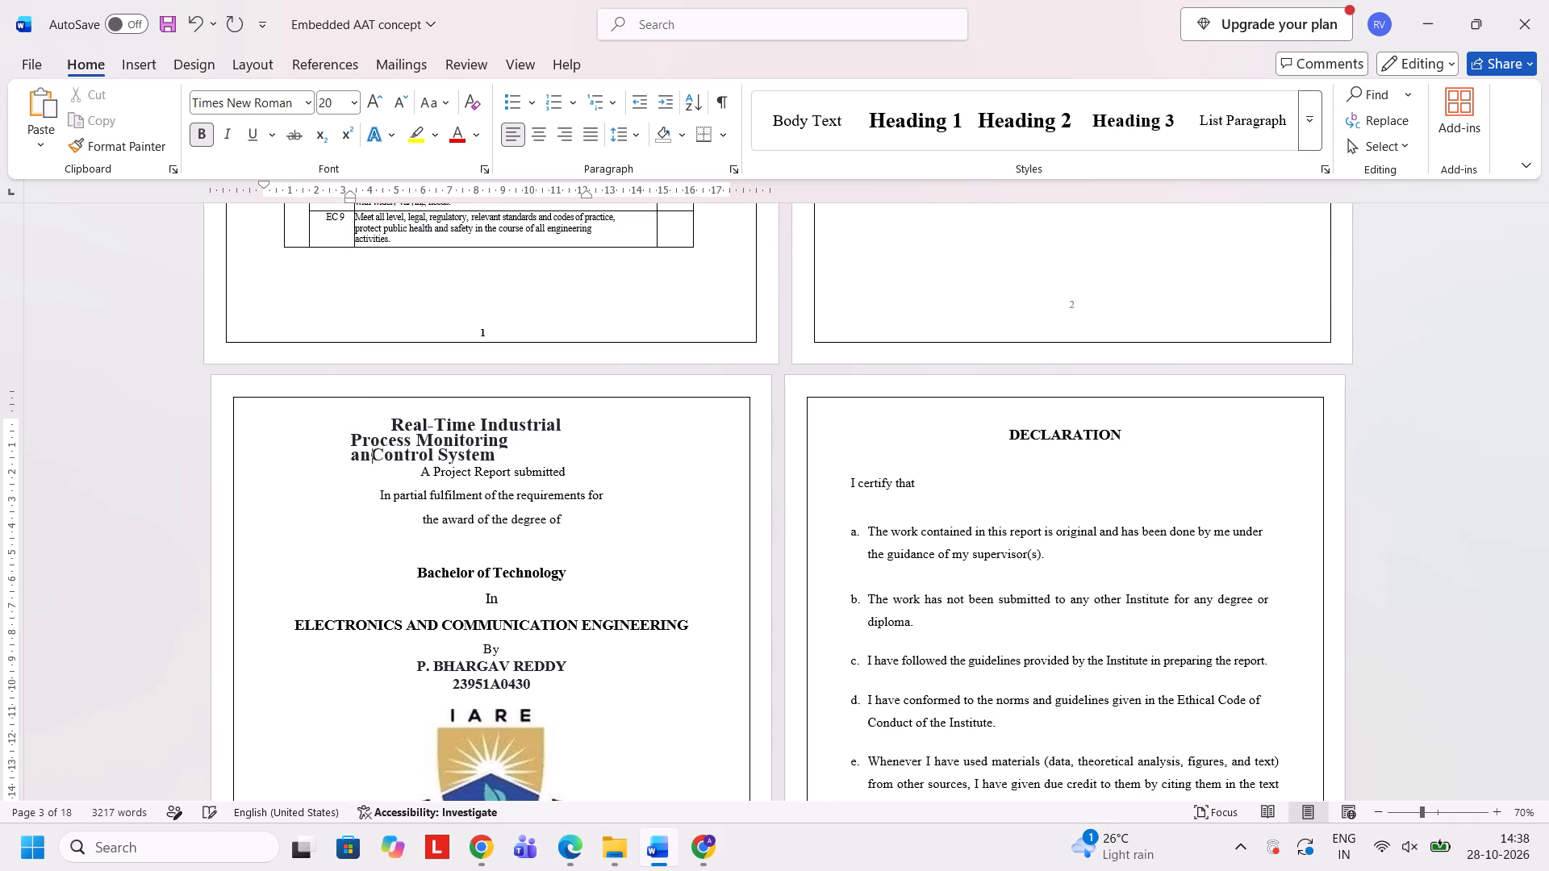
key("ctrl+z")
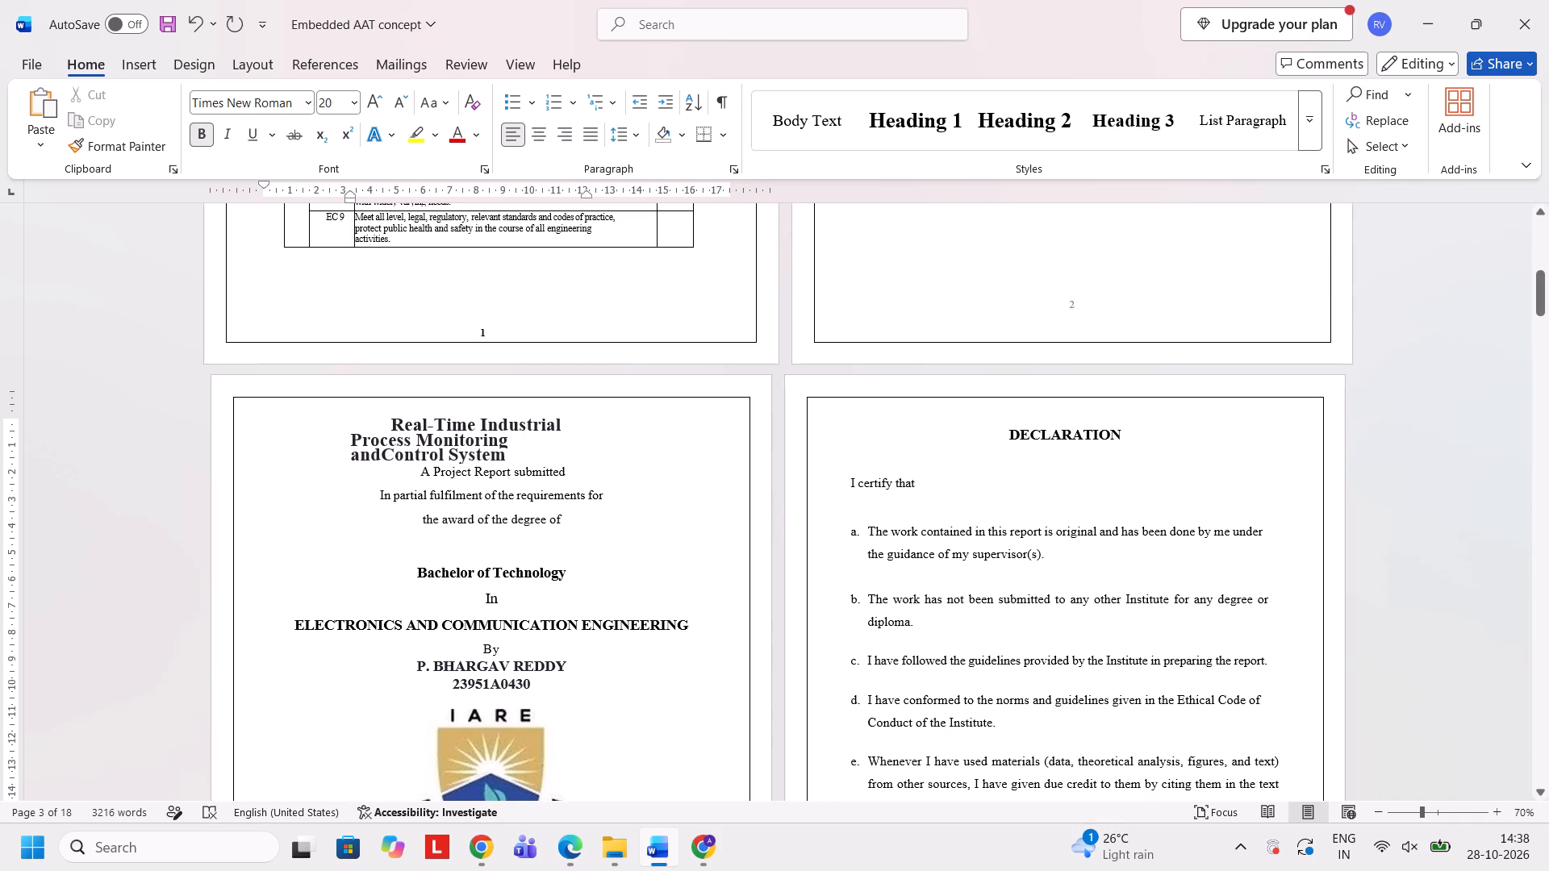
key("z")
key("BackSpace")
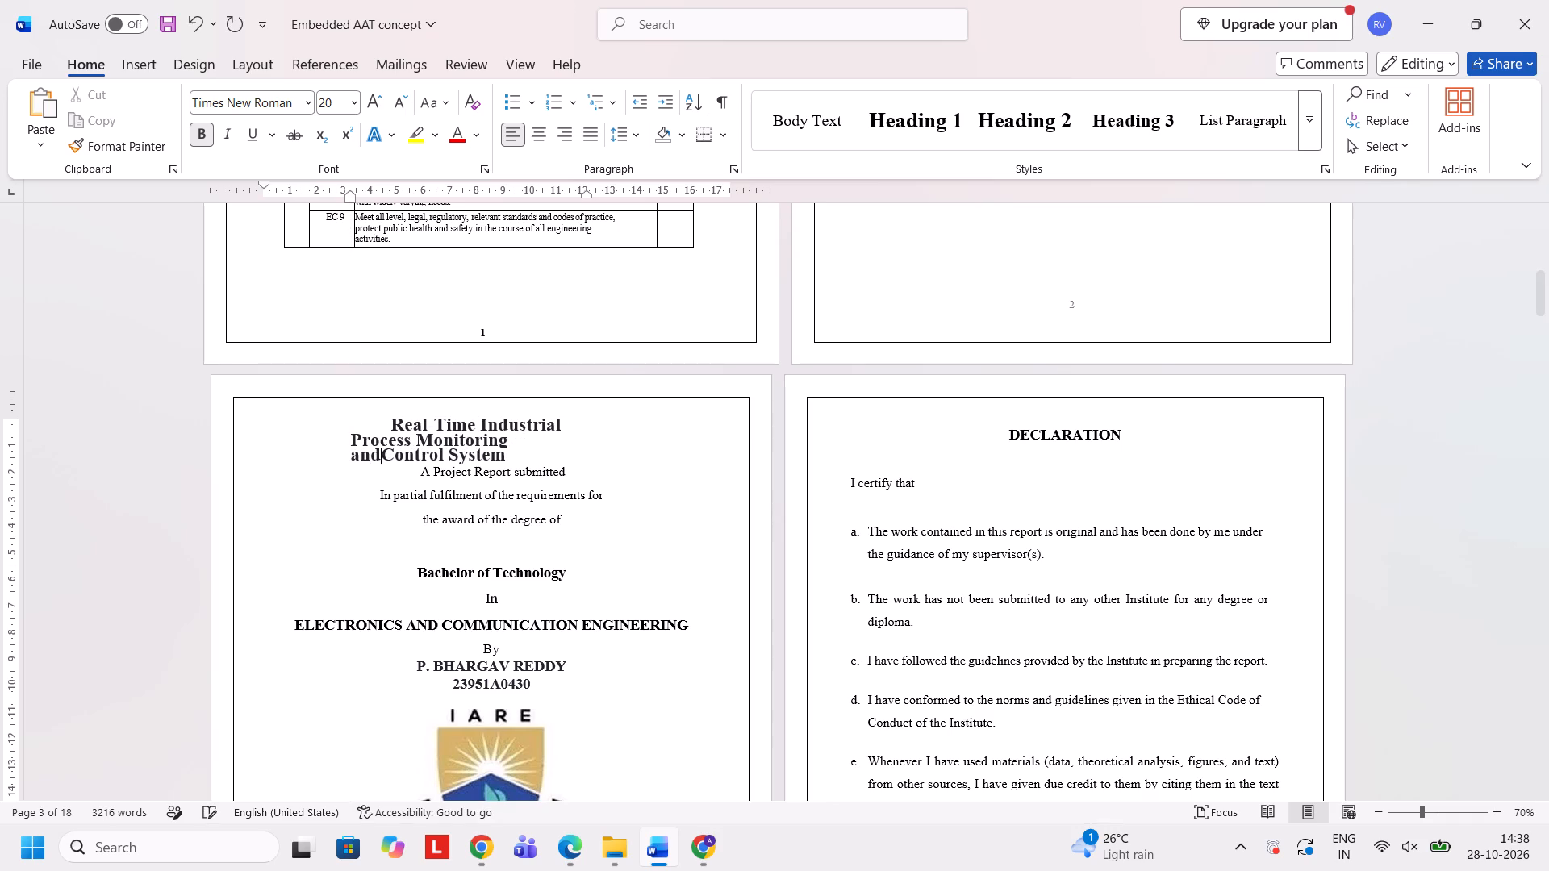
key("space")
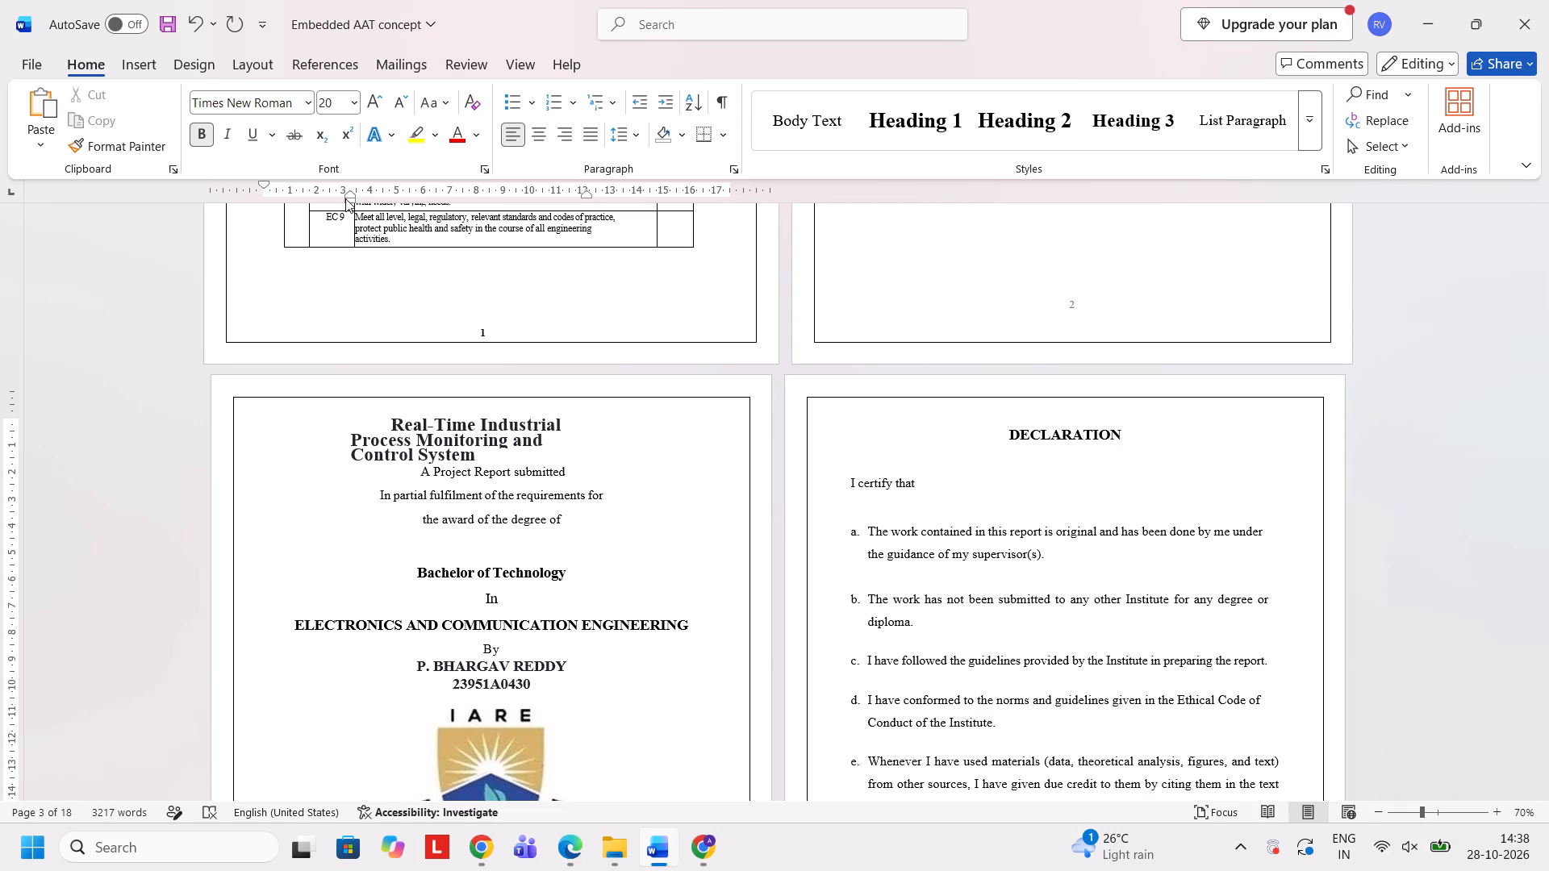
Add a tab stop at about 2.2 cm and set the title's first-line indent to about 0.3 cm.
left_click_drag(345, 198, 321, 191)
left_click_drag(352, 194, 344, 191)
left_click_drag(343, 195, 350, 195)
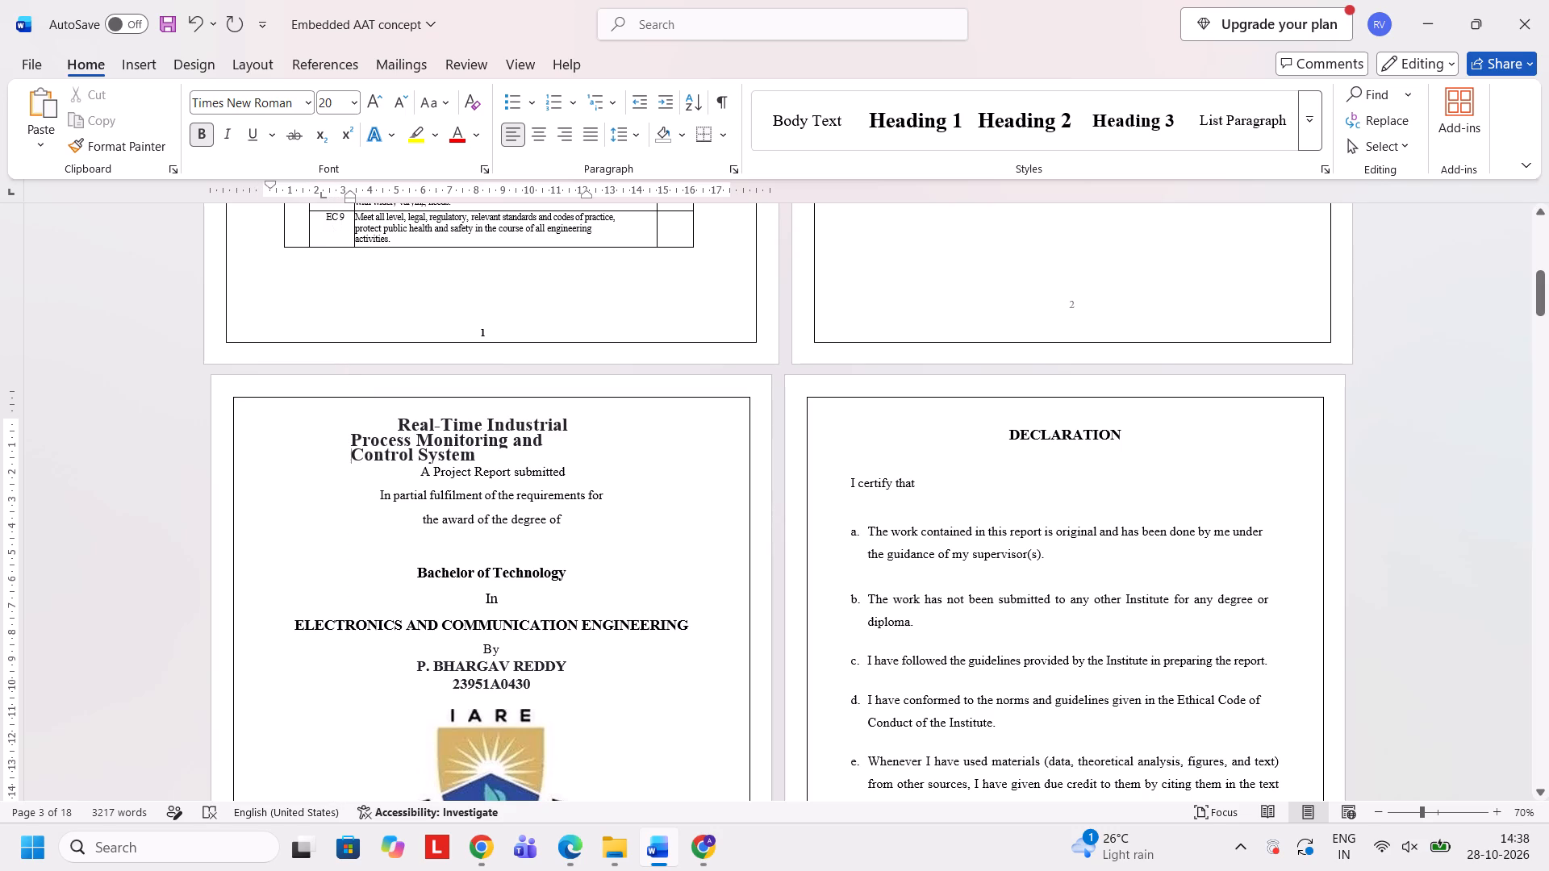
Centre-align the complete cover-page title.
left_click_drag(476, 455, 420, 413)
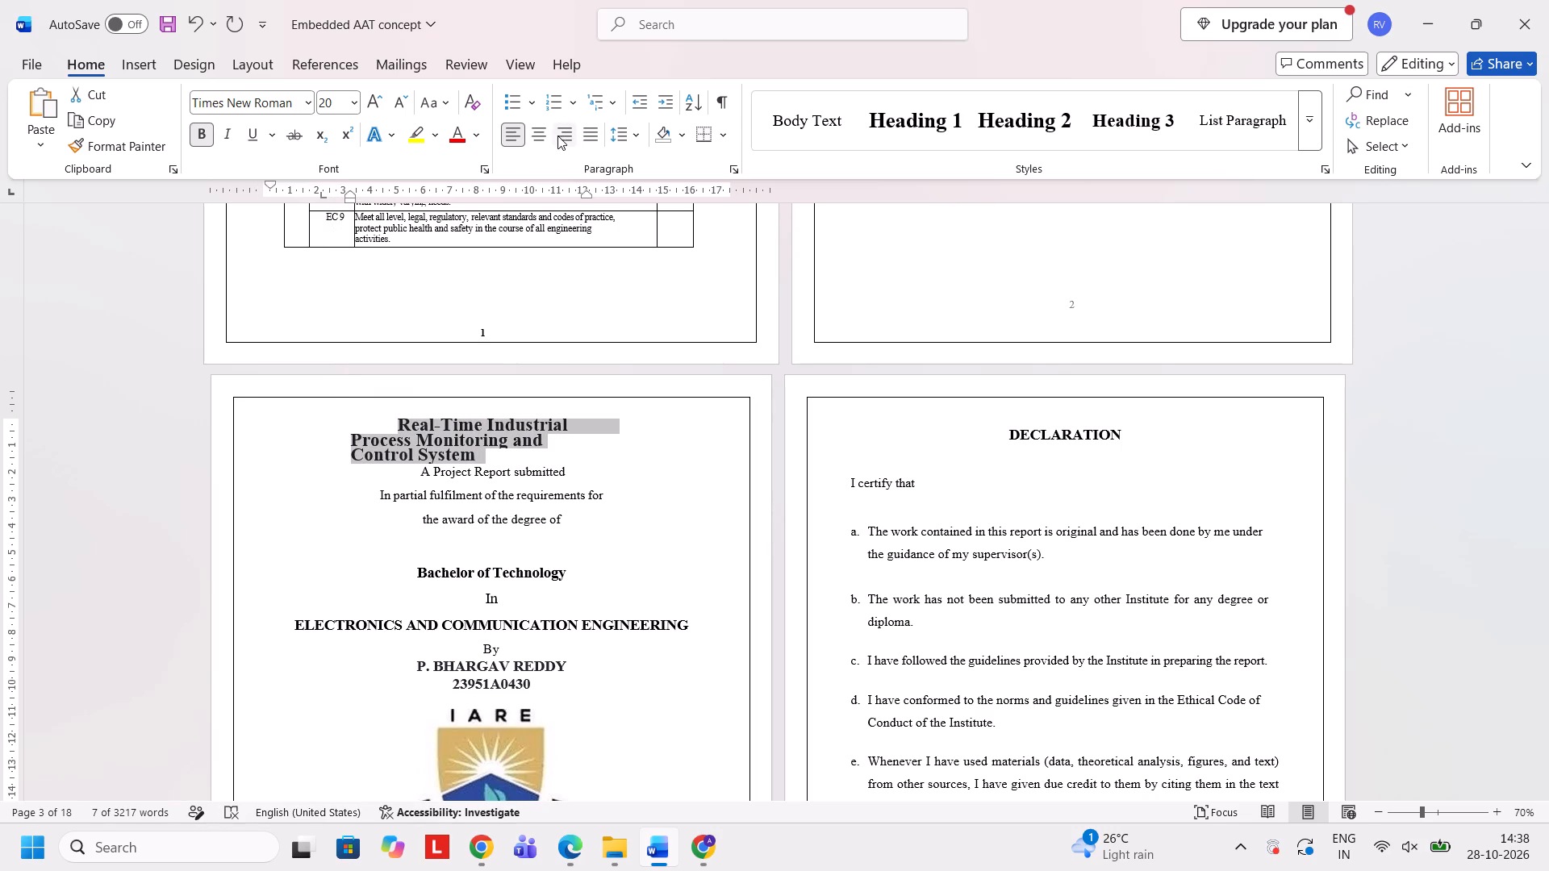
left_click(542, 135)
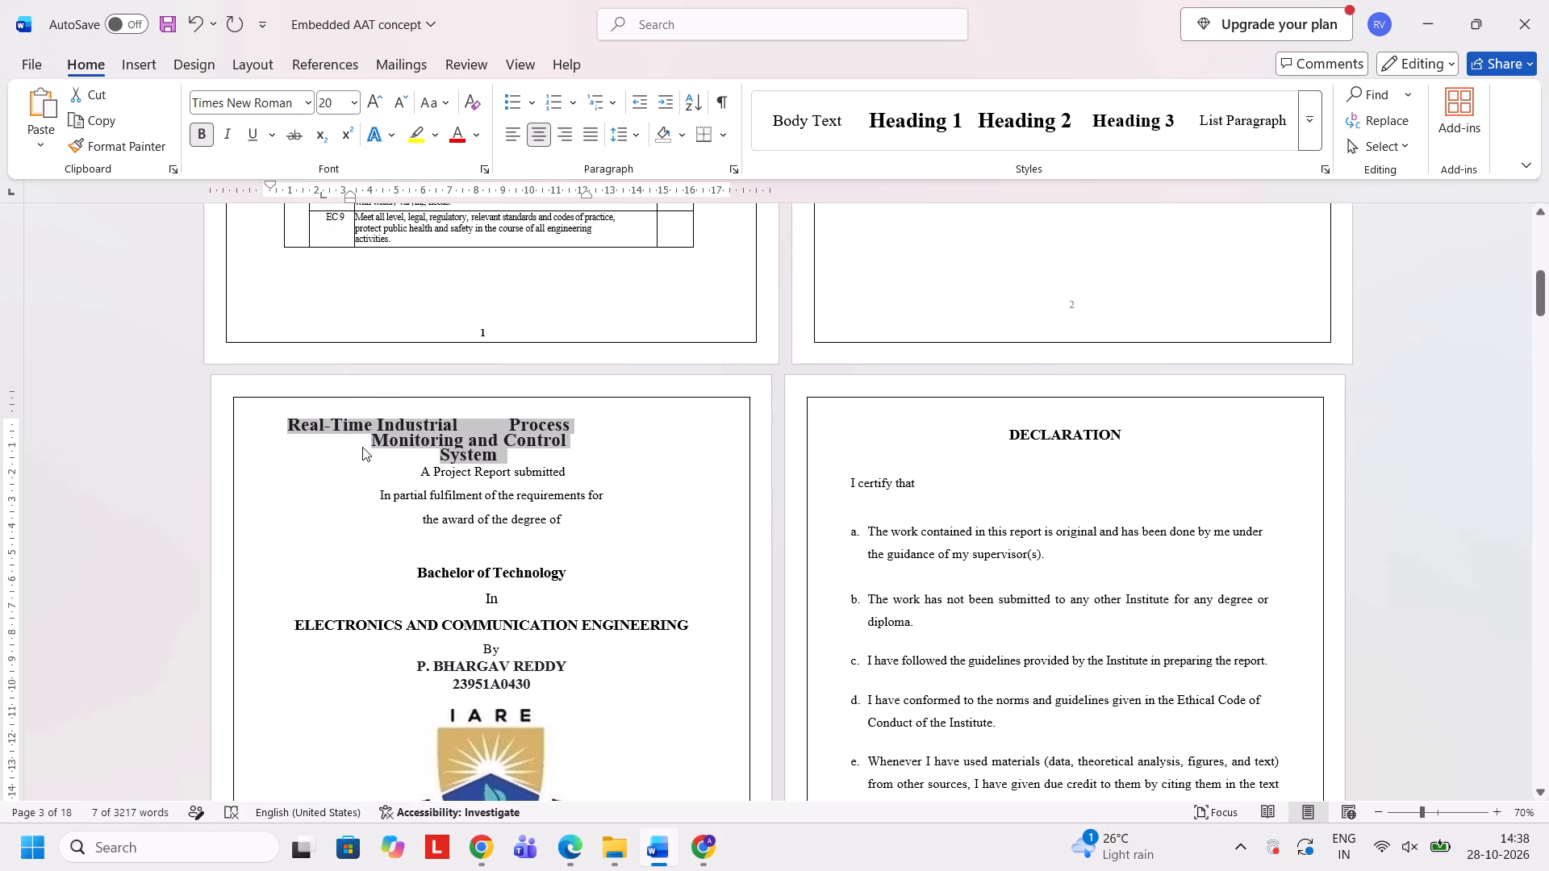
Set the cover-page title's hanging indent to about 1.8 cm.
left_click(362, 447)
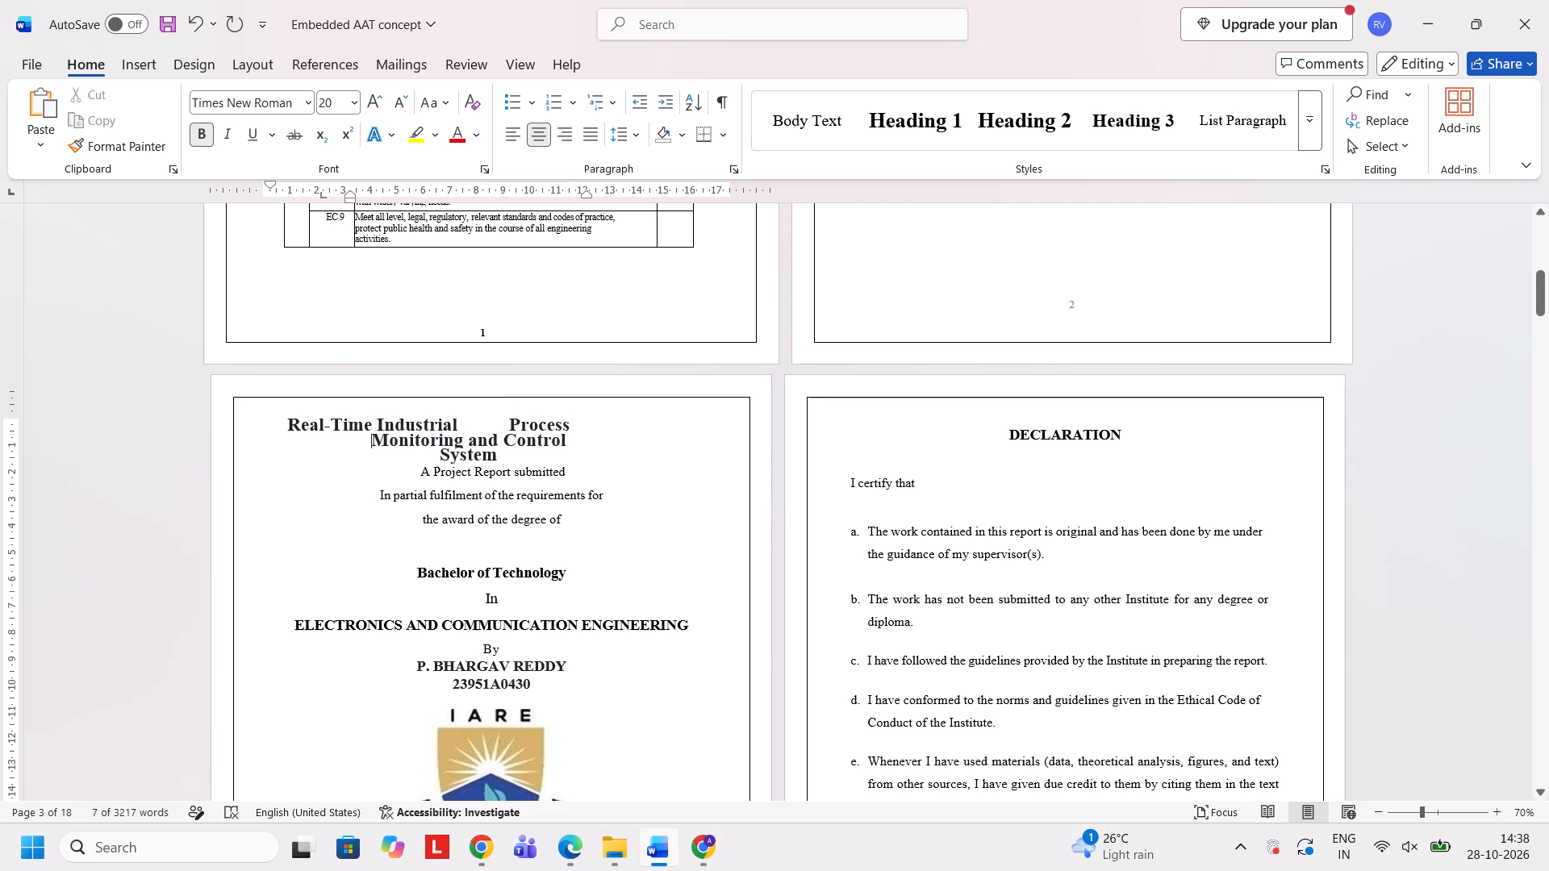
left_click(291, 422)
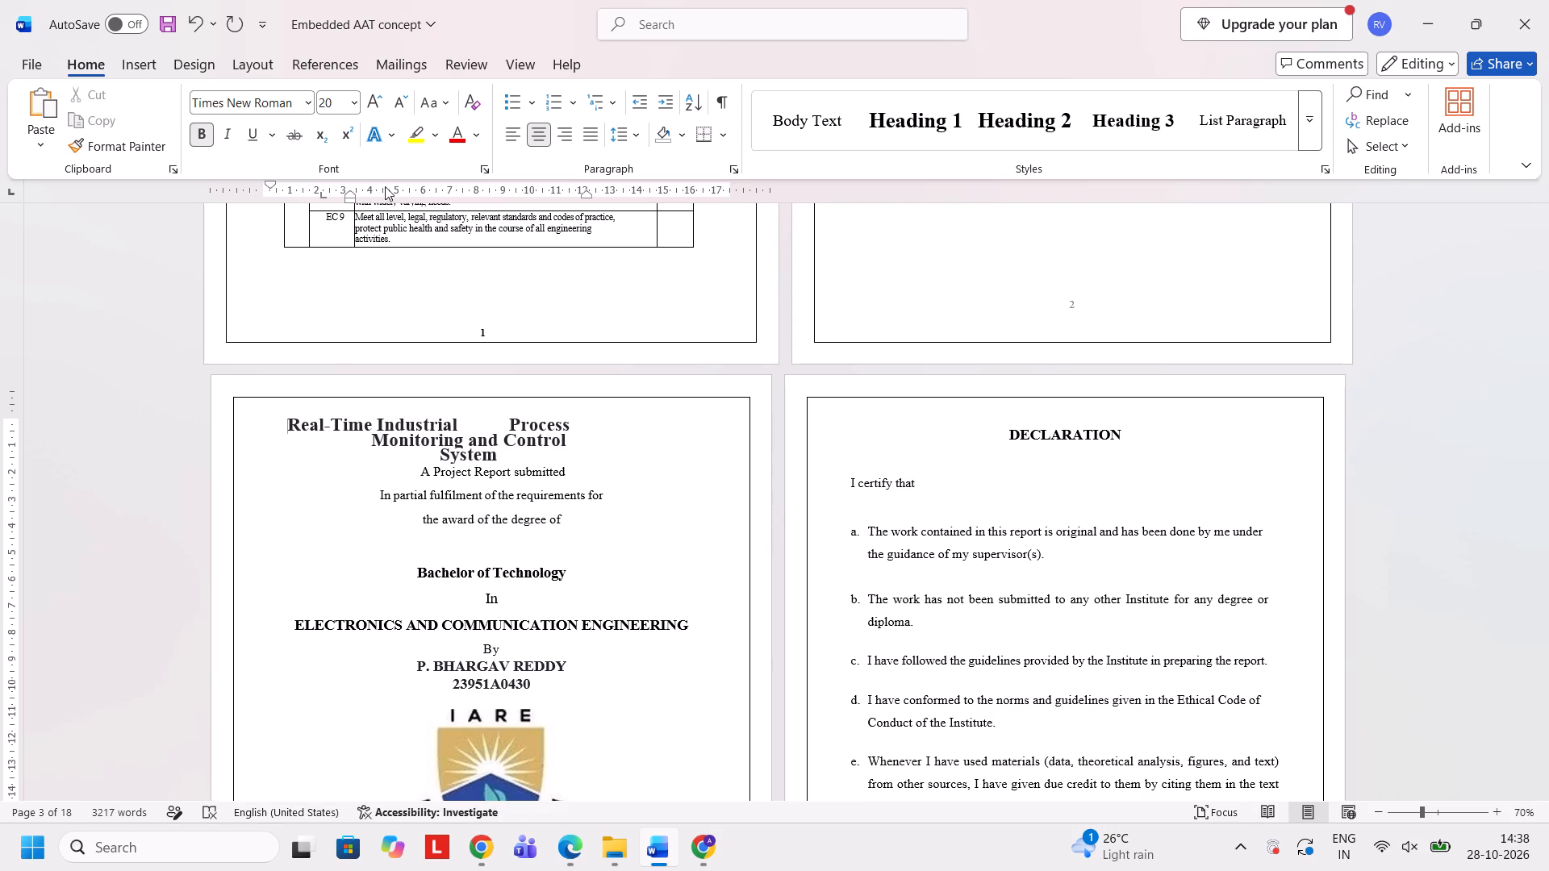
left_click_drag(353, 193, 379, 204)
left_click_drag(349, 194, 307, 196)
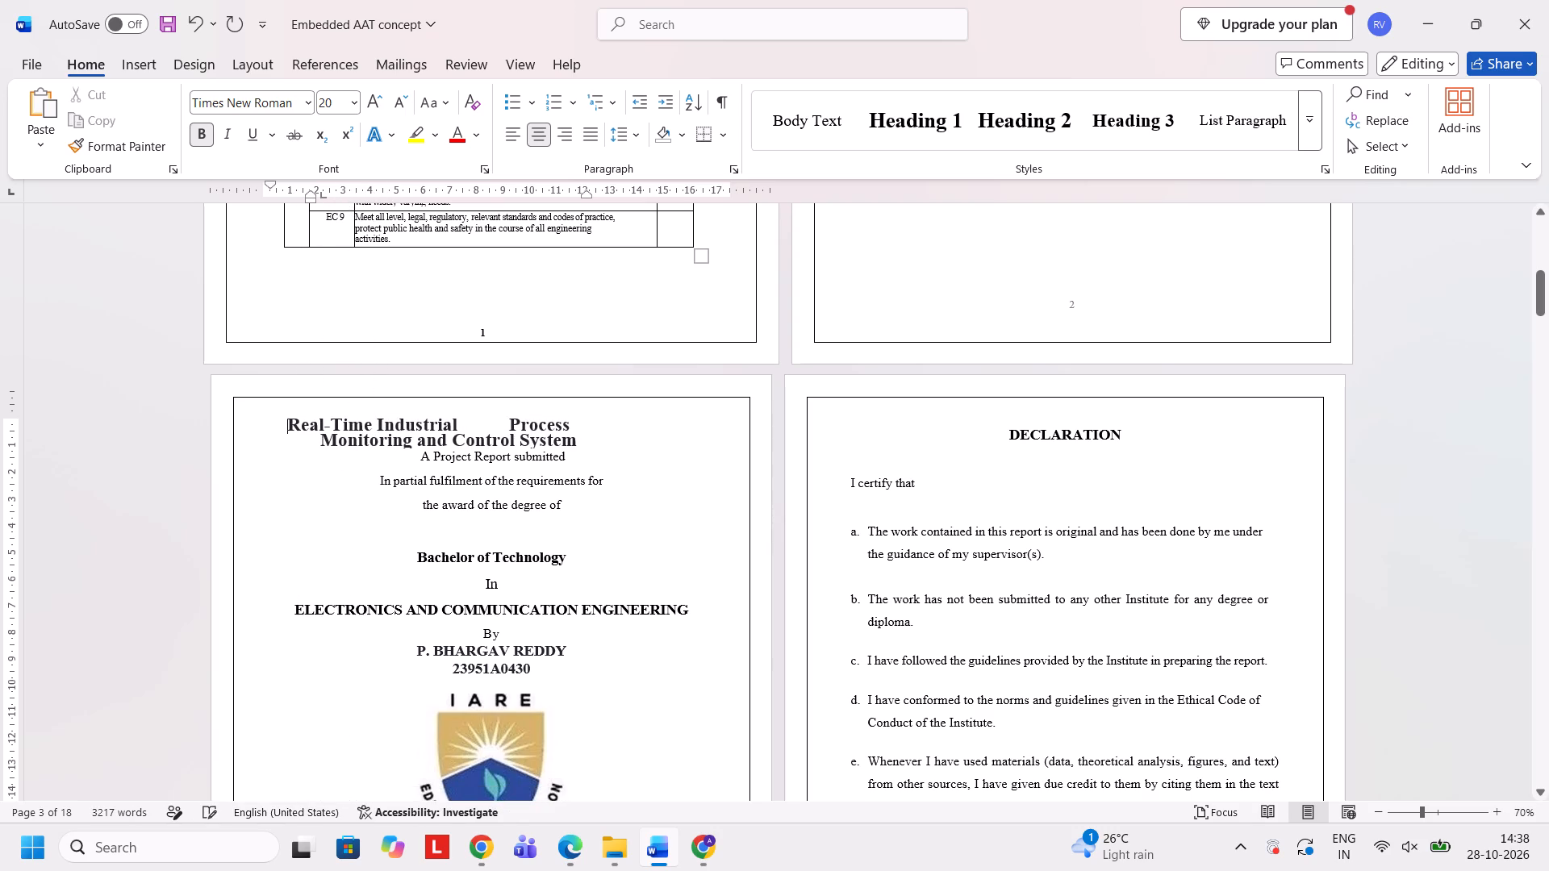
Undo the recent cover-page title edits, including the centring, the indents, the tab stop and the spacing changes around "and Control".
key("ctrl+z")
key("ctrl+z")
key("ctrl+z")
key("ctrl+z")
key("ctrl+z")
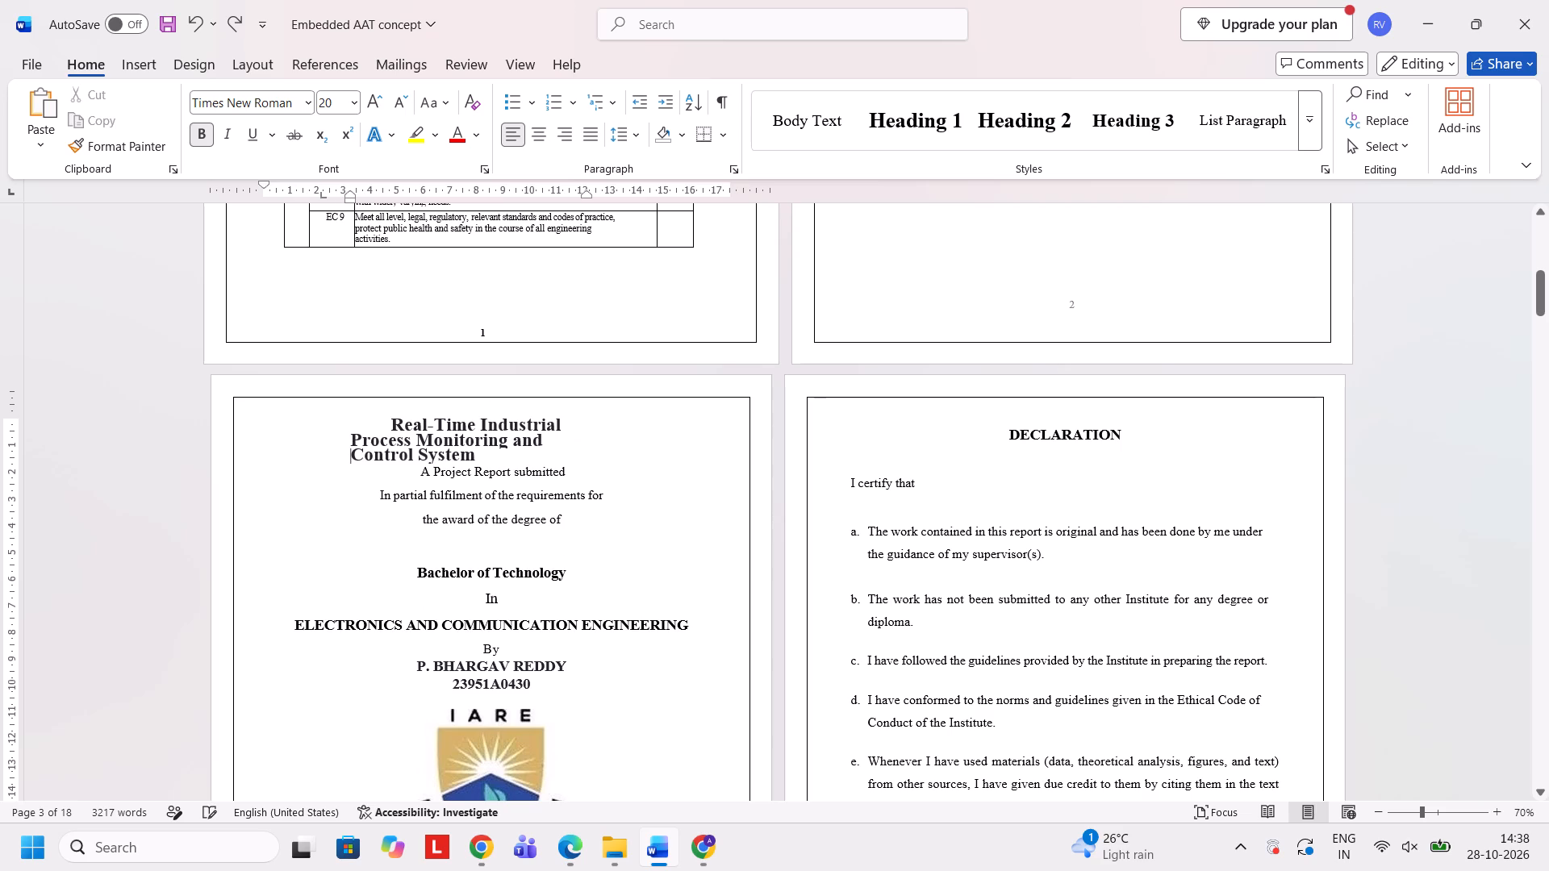
key("ctrl+z")
key("ctrl+z")
key("ctrl+z")
key("ctrl+z")
key("ctrl+z")
key("ctrl+z")
key("ctrl+z")
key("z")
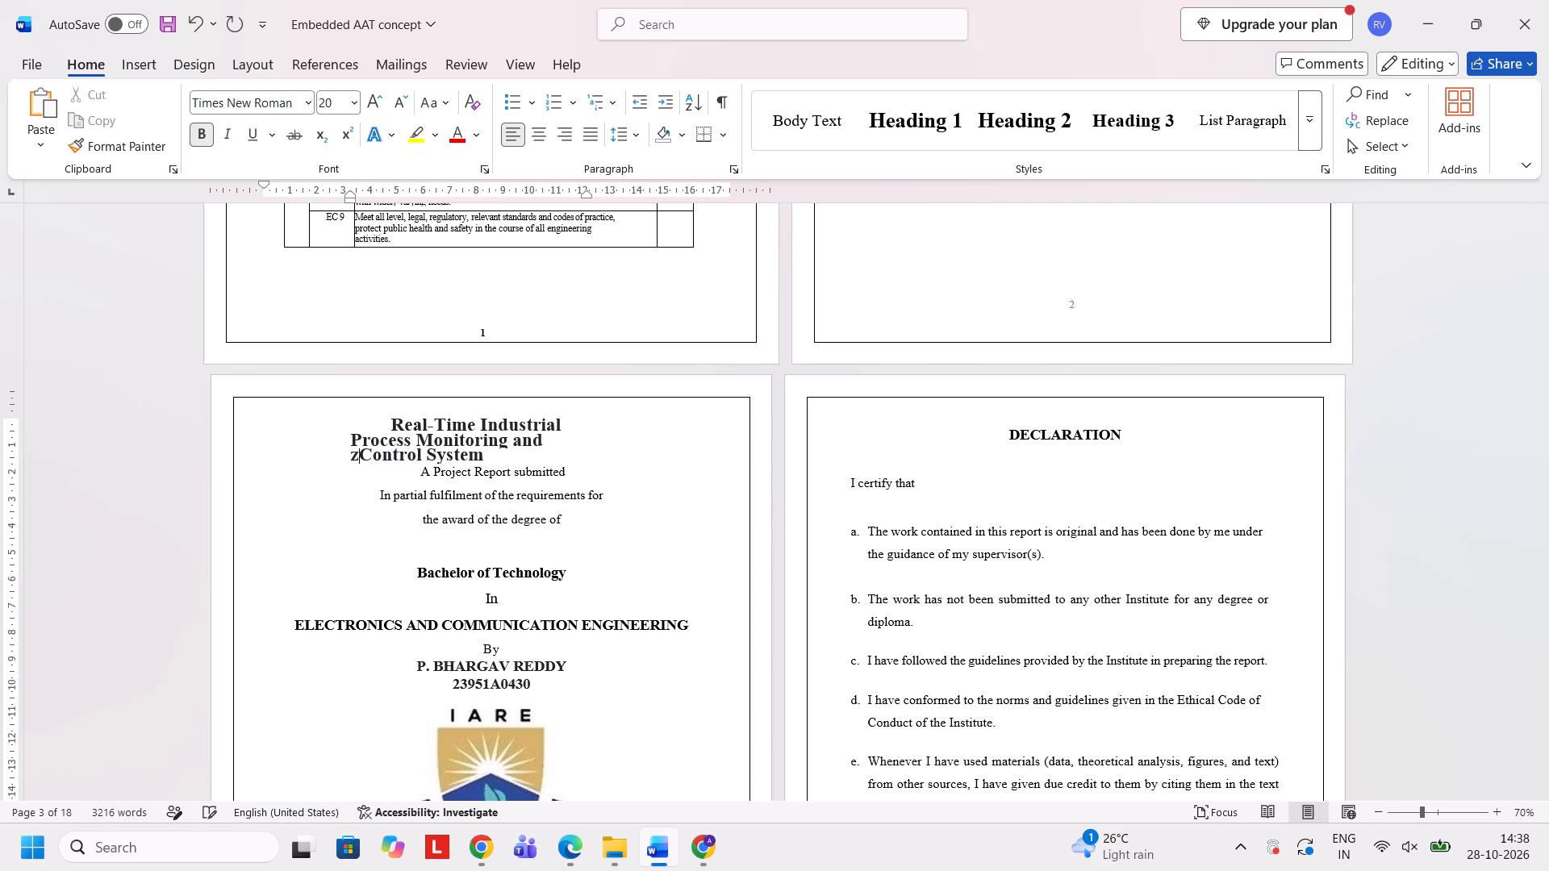
key("ctrl+z")
key("ctrl+z")
key("ctrl+z")
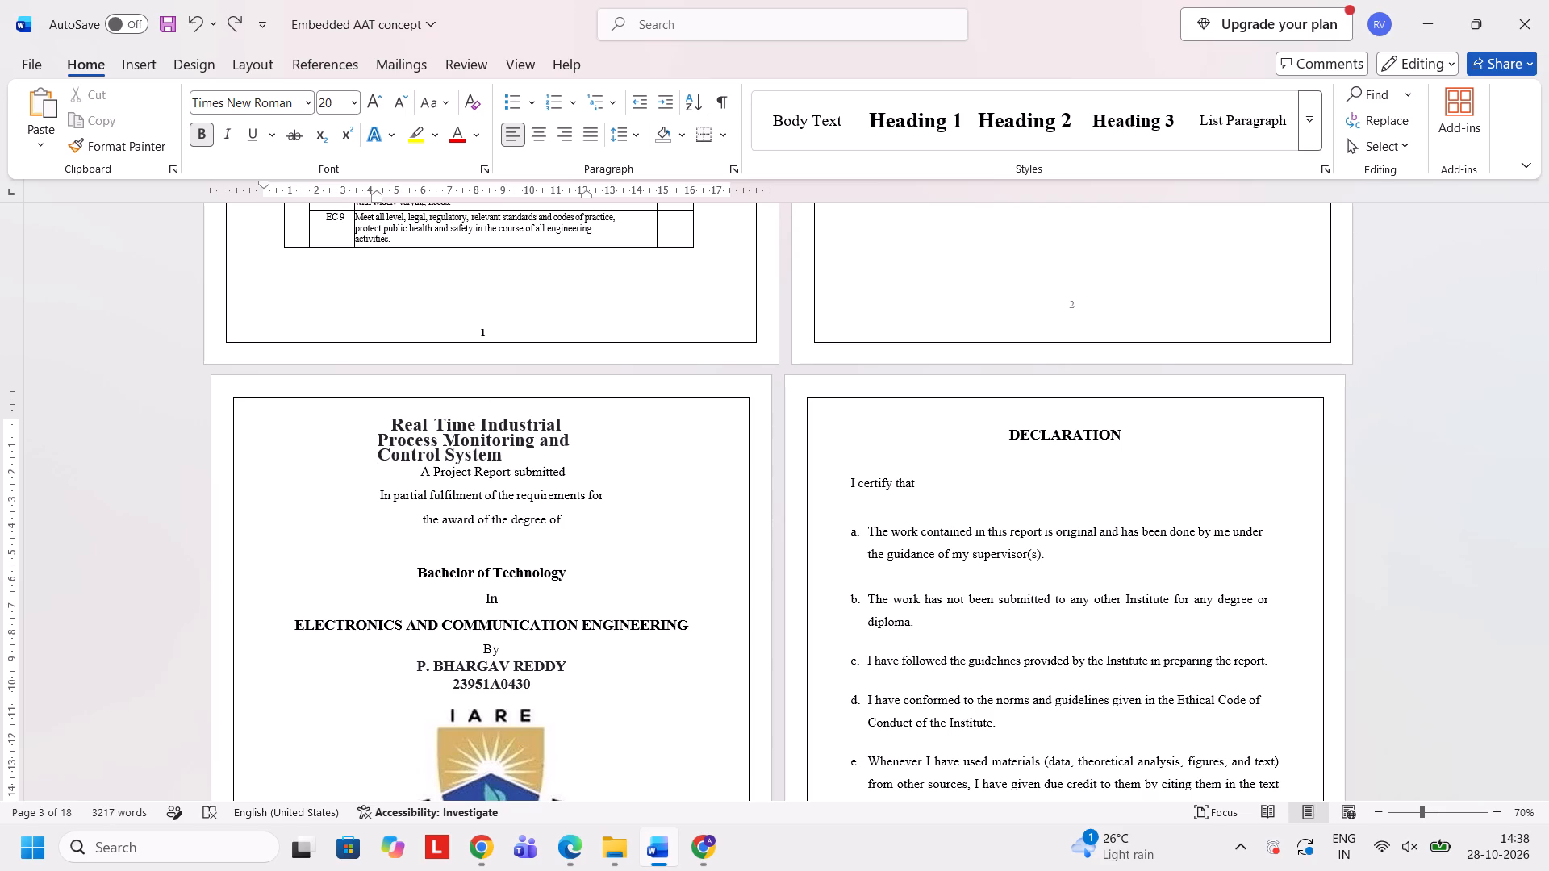
key("ctrl+z")
key("ctrl+z")
key("ctrl+z")
key("ctrl+z")
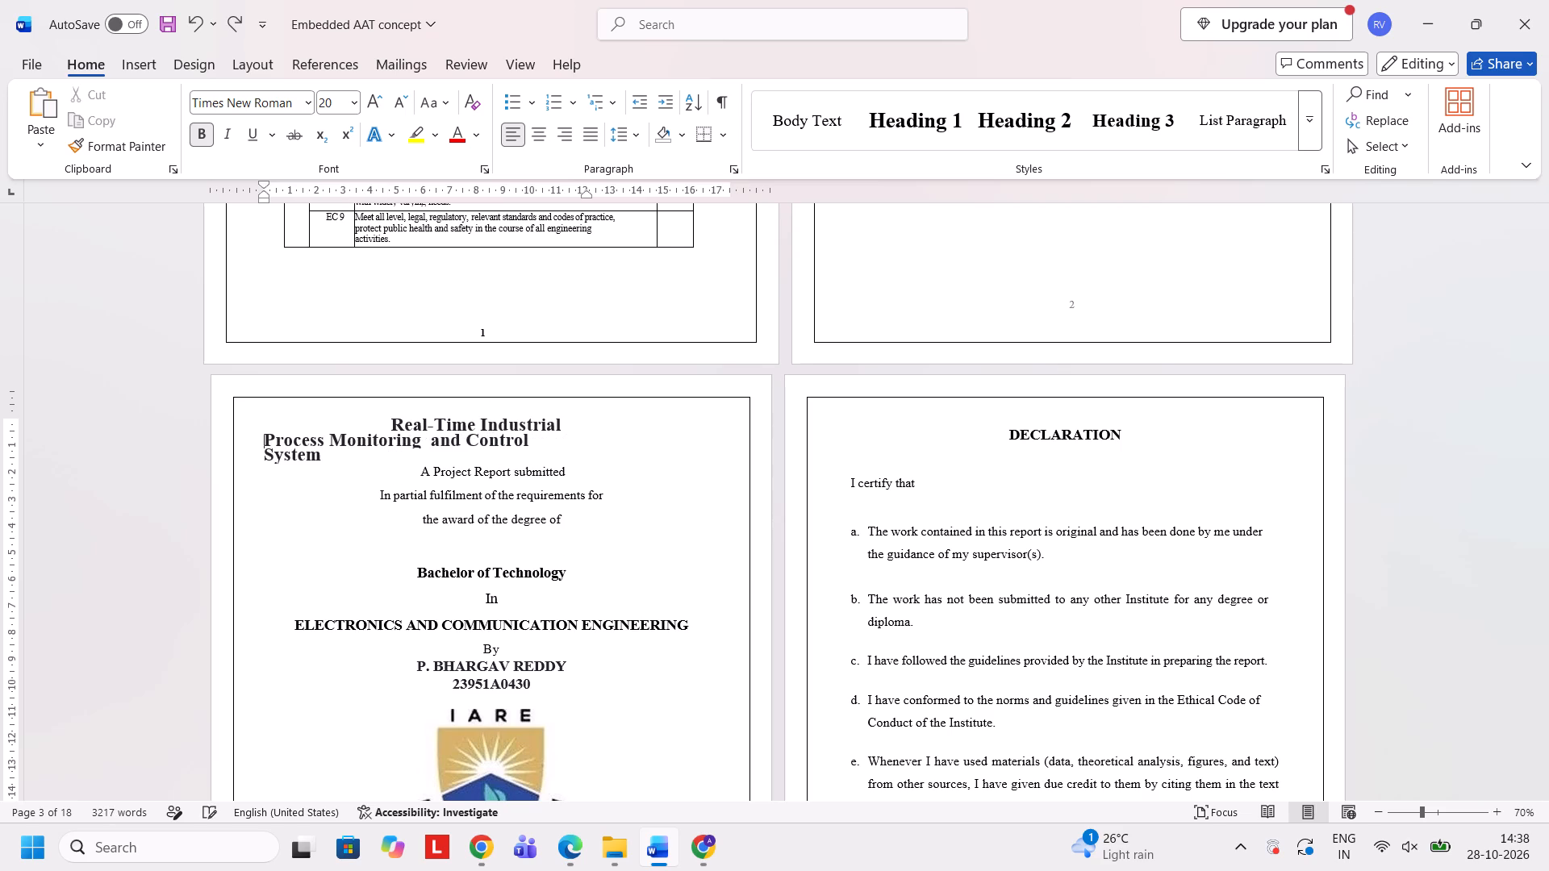
key("ctrl+z")
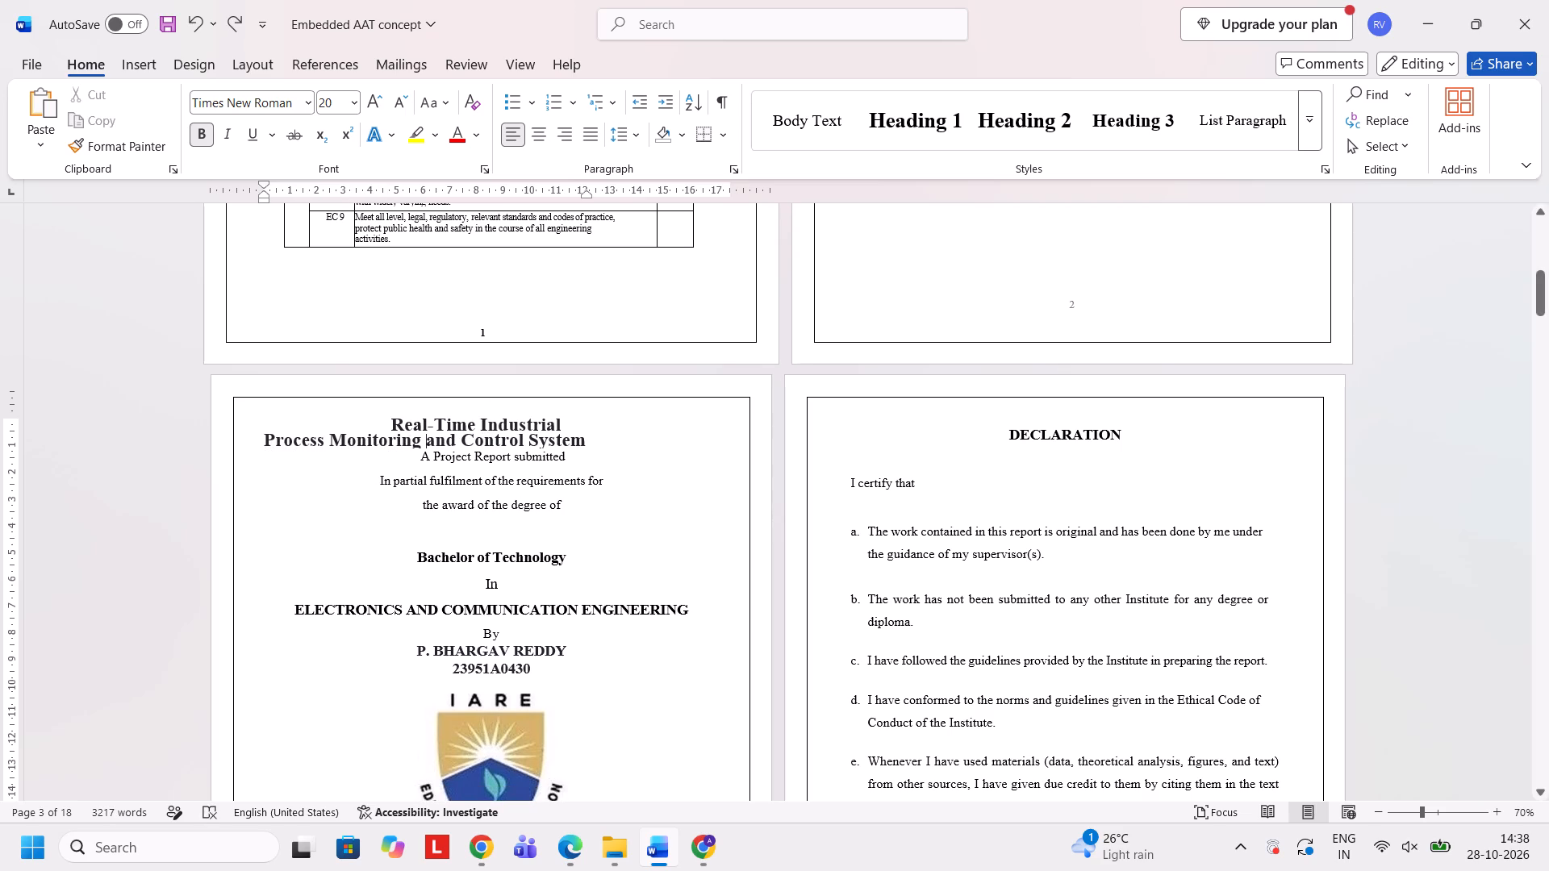
Set the left indent of the whole cover-page title to about 0.8 cm.
left_click(261, 433)
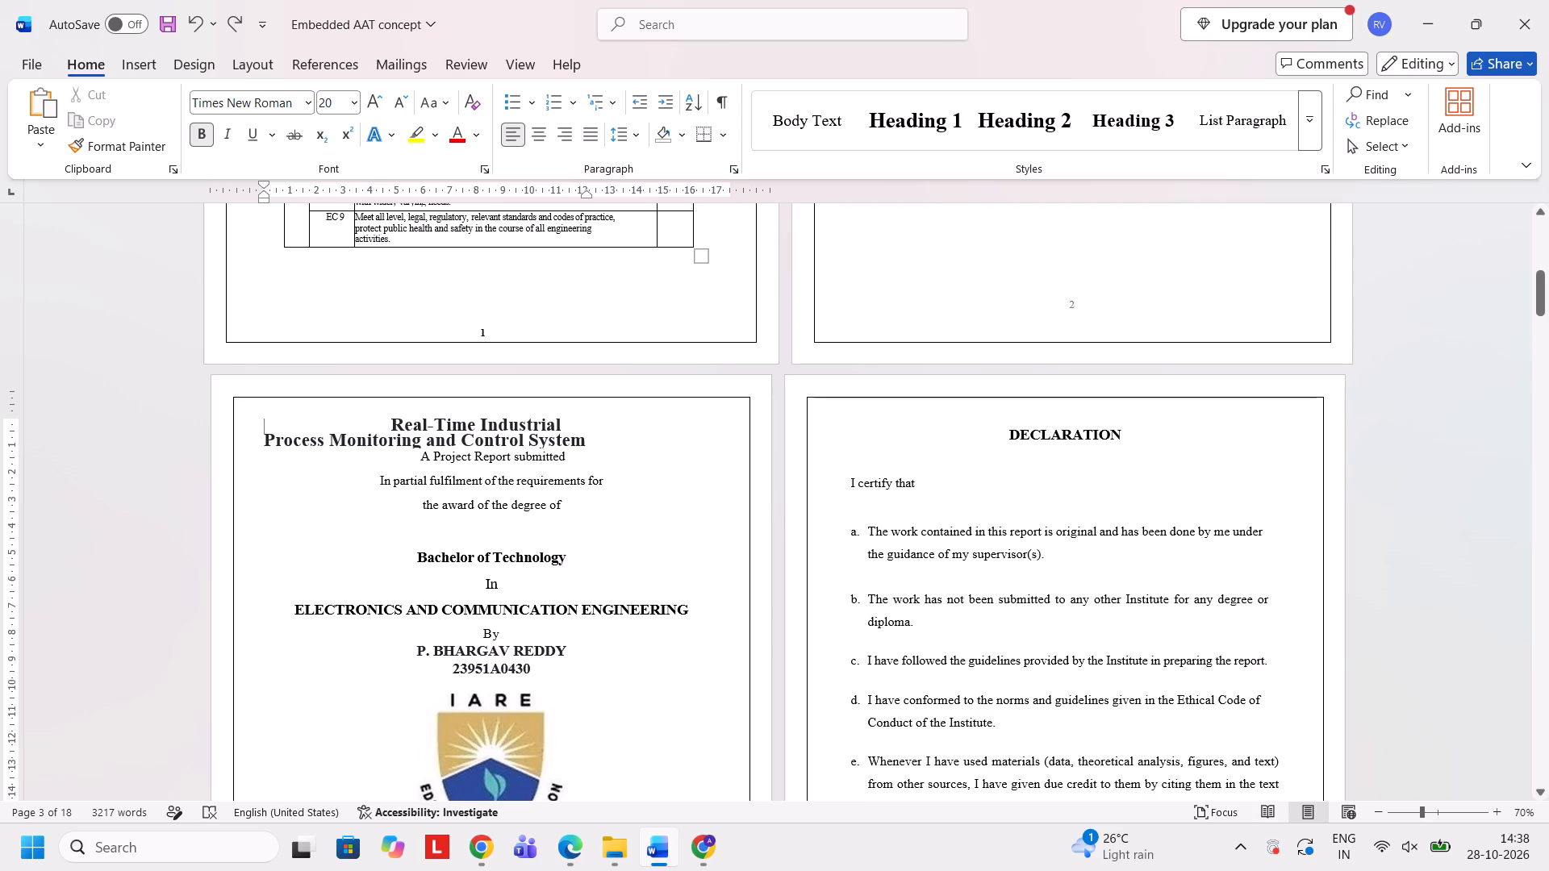
left_click(261, 448)
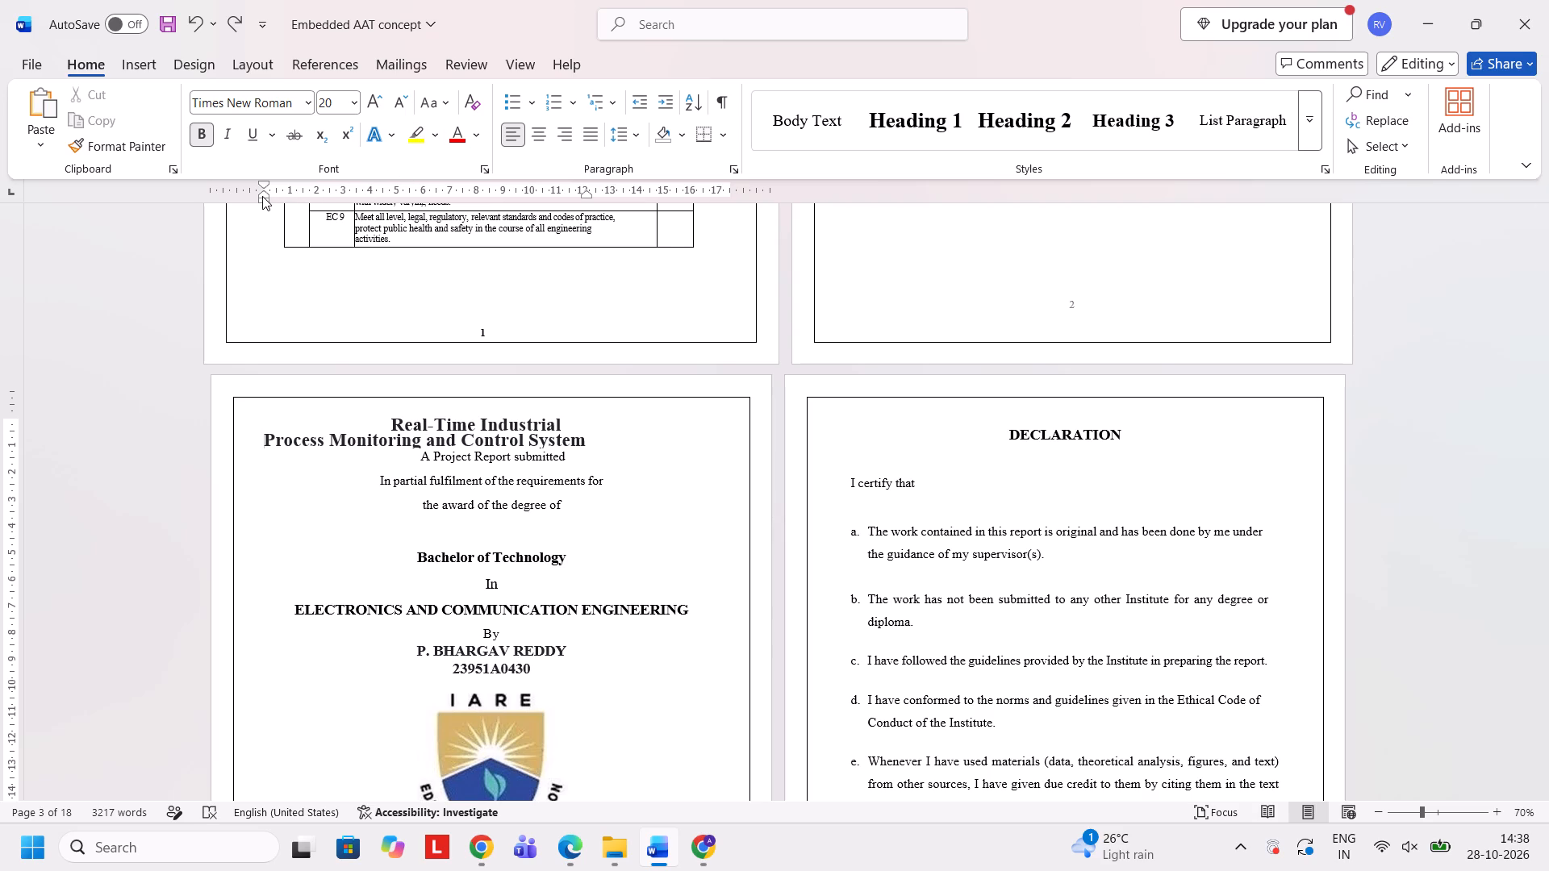
left_click_drag(262, 196, 390, 208)
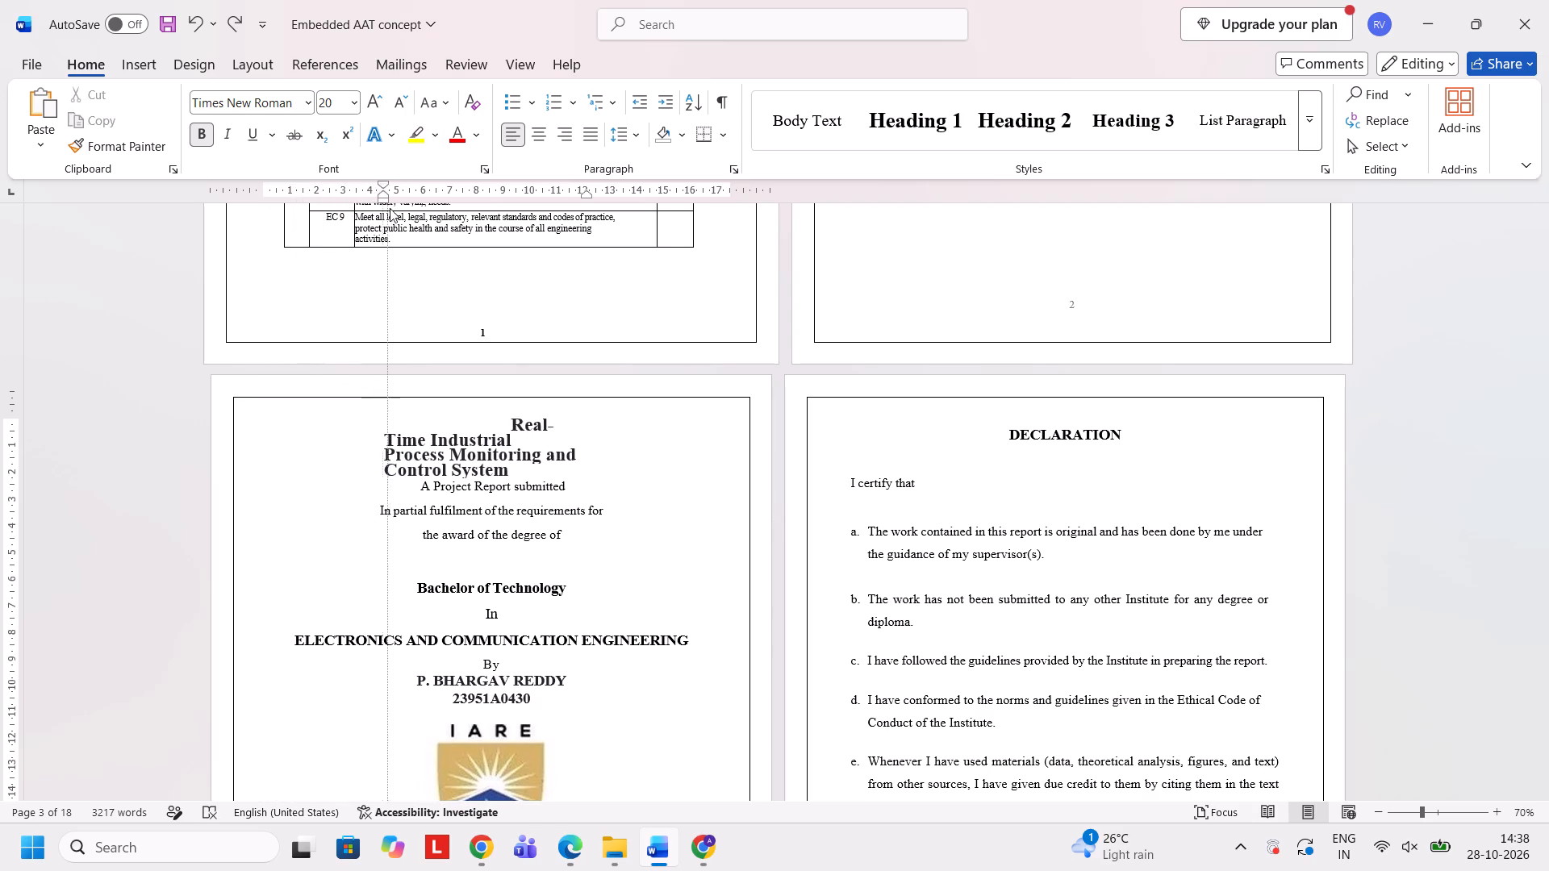
left_click_drag(390, 208, 315, 209)
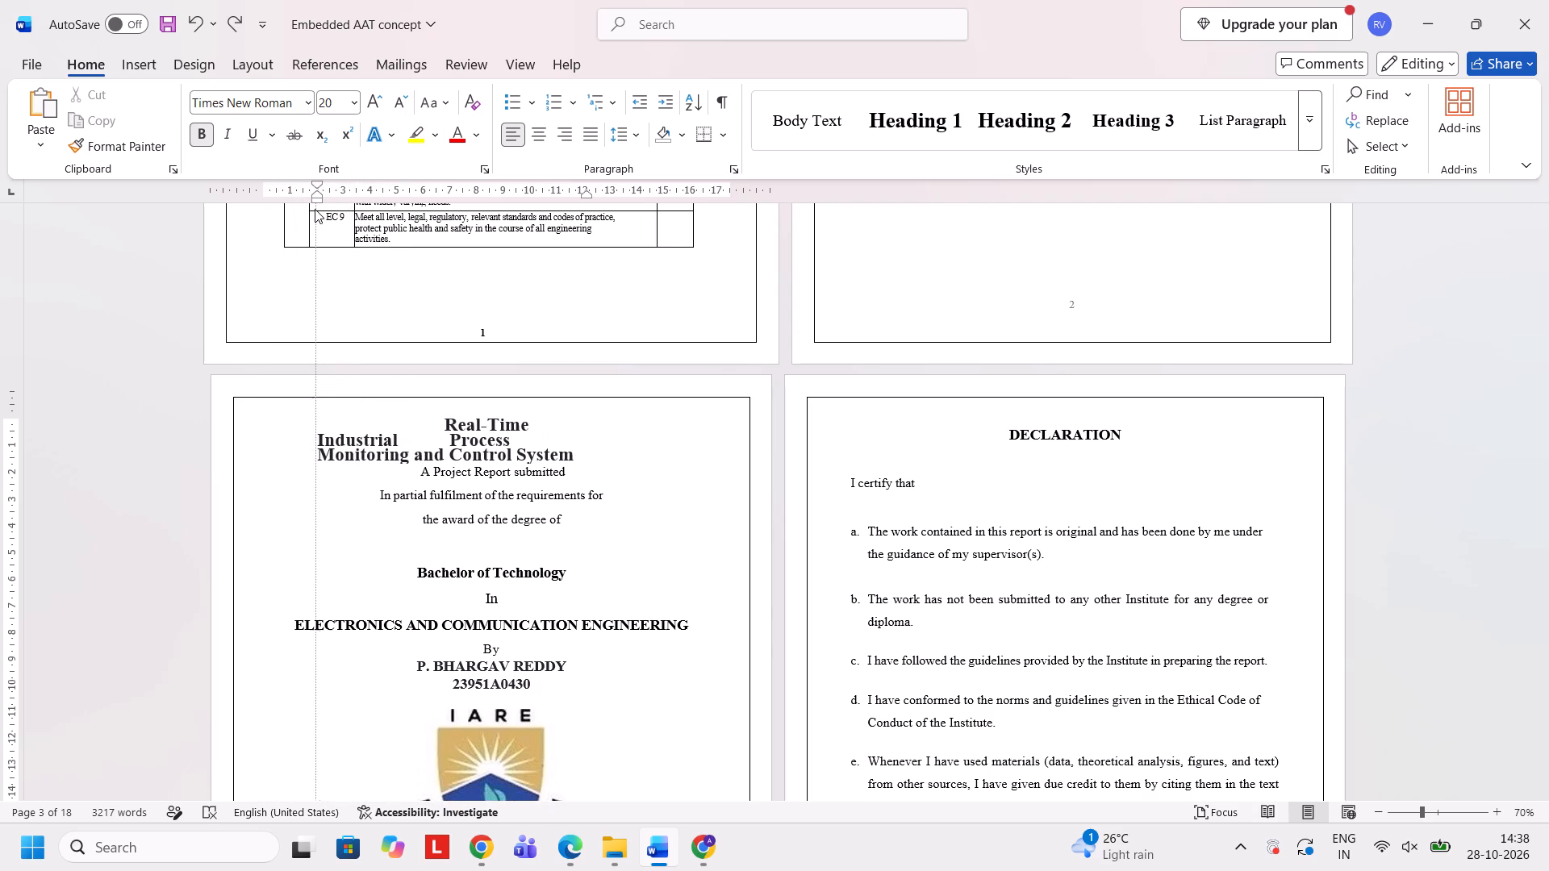
left_click_drag(315, 209, 286, 198)
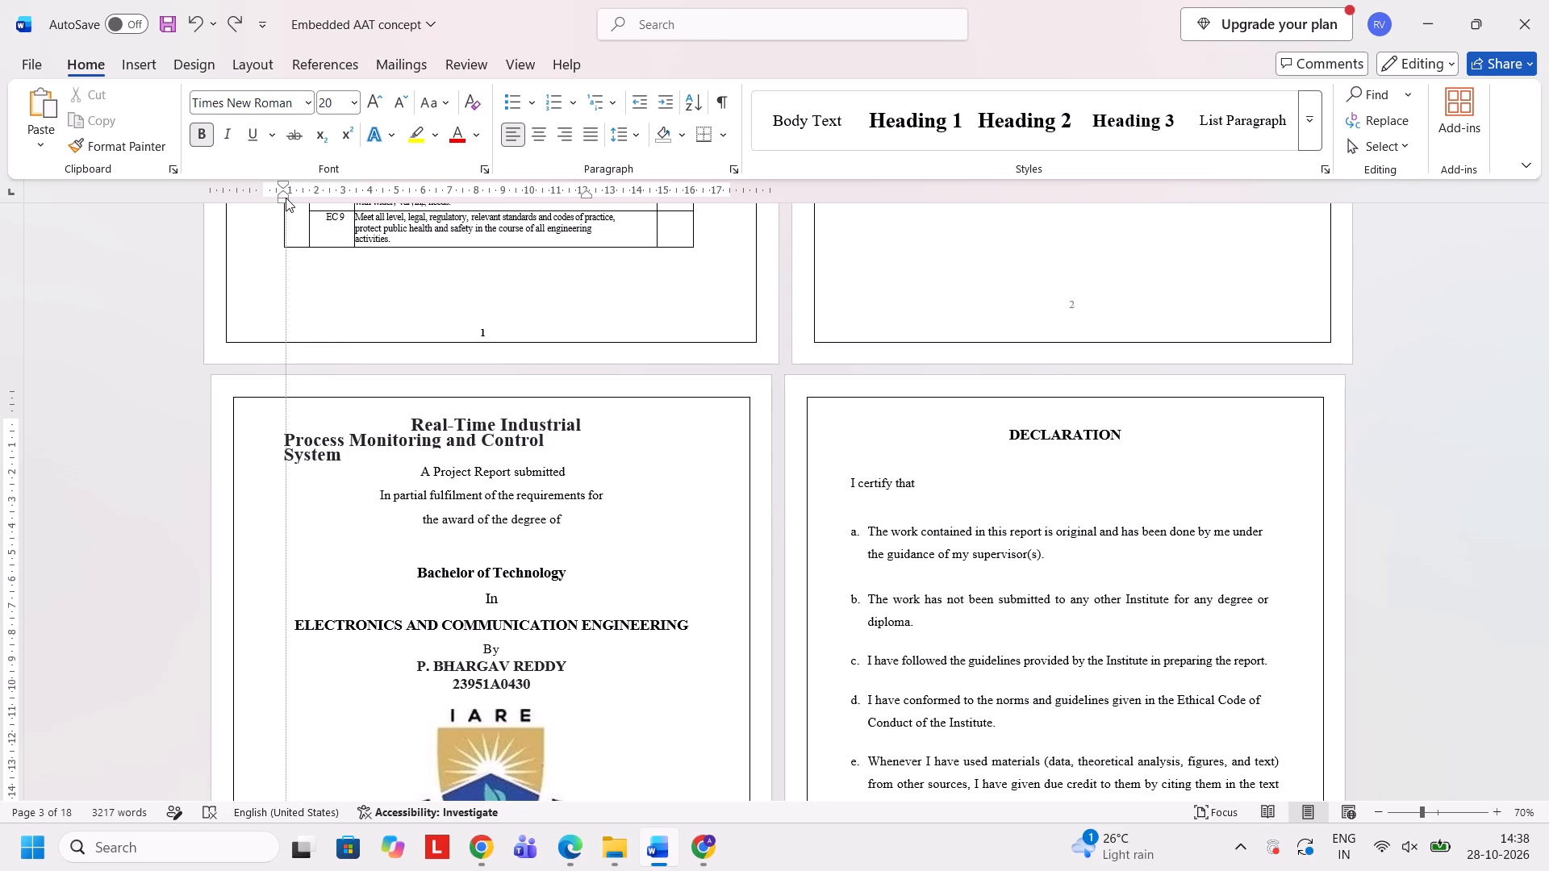
left_click_drag(286, 198, 287, 191)
left_click_drag(287, 191, 284, 191)
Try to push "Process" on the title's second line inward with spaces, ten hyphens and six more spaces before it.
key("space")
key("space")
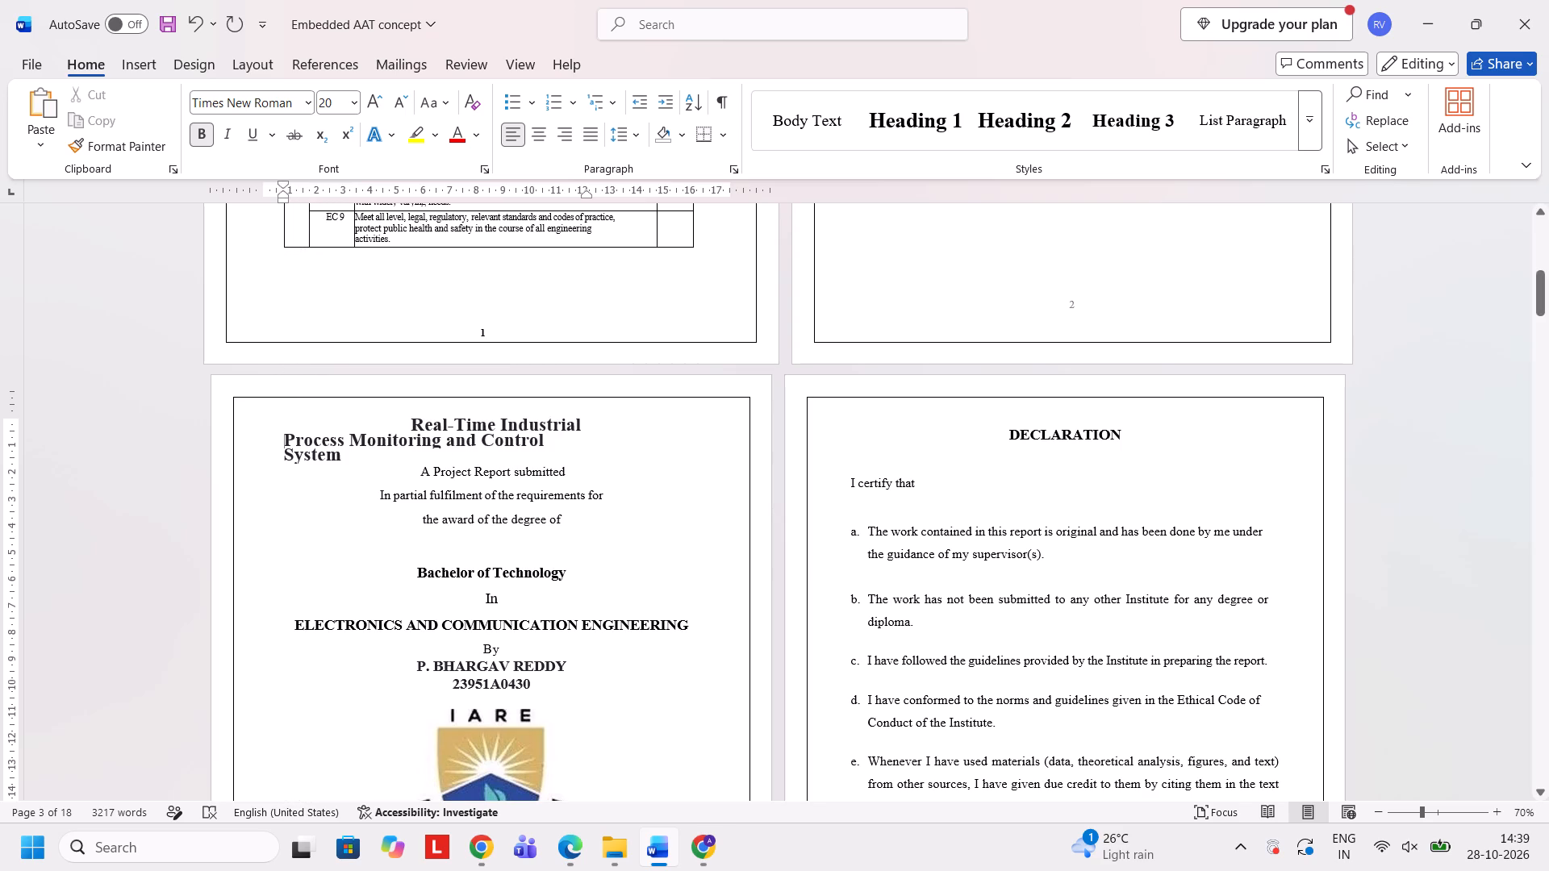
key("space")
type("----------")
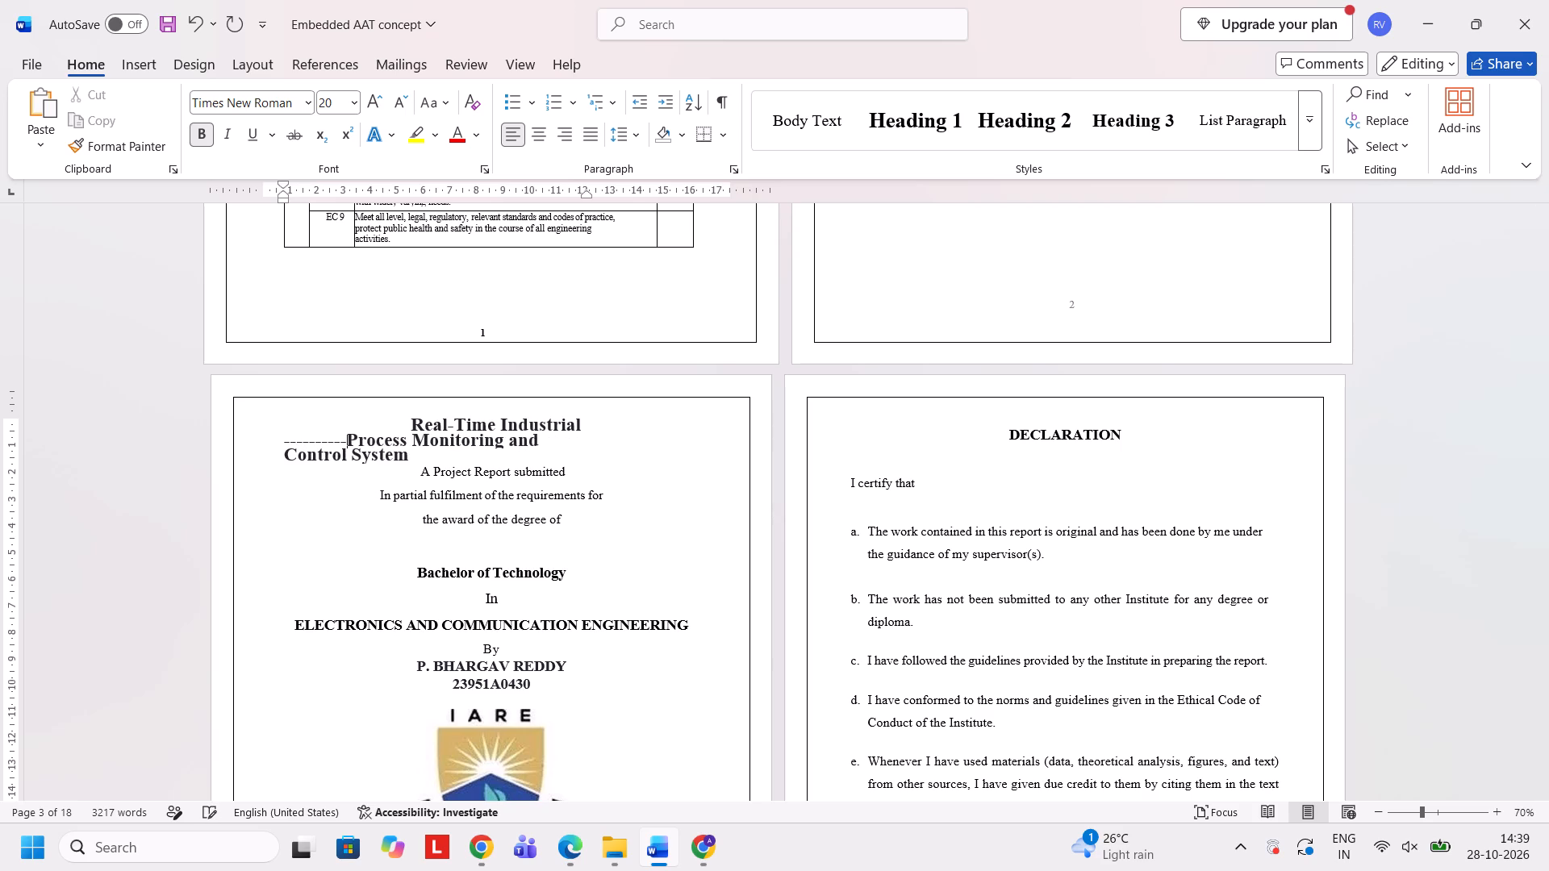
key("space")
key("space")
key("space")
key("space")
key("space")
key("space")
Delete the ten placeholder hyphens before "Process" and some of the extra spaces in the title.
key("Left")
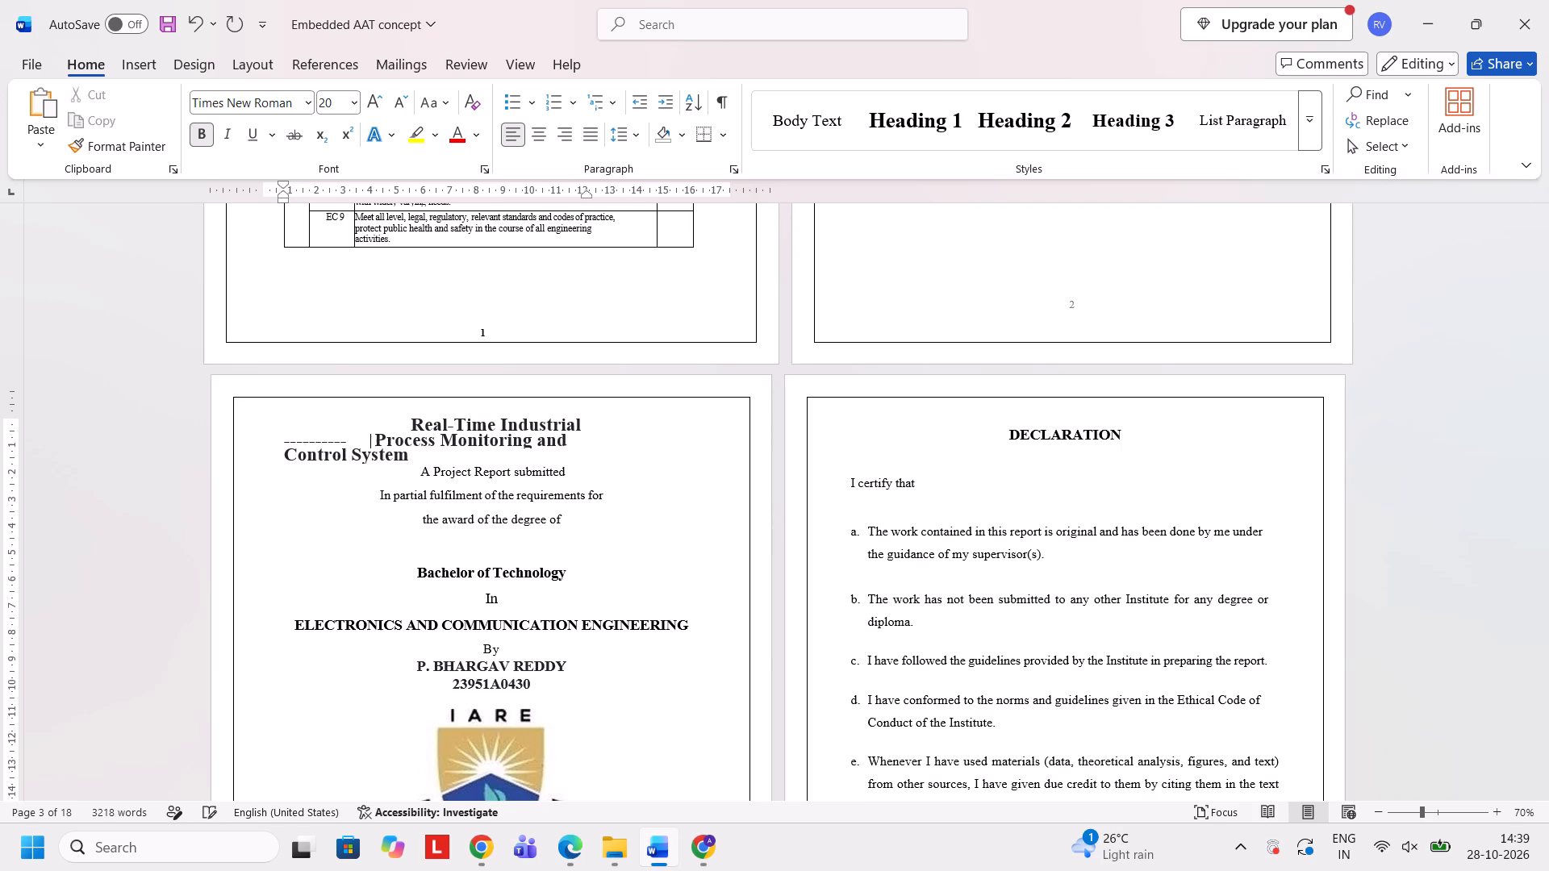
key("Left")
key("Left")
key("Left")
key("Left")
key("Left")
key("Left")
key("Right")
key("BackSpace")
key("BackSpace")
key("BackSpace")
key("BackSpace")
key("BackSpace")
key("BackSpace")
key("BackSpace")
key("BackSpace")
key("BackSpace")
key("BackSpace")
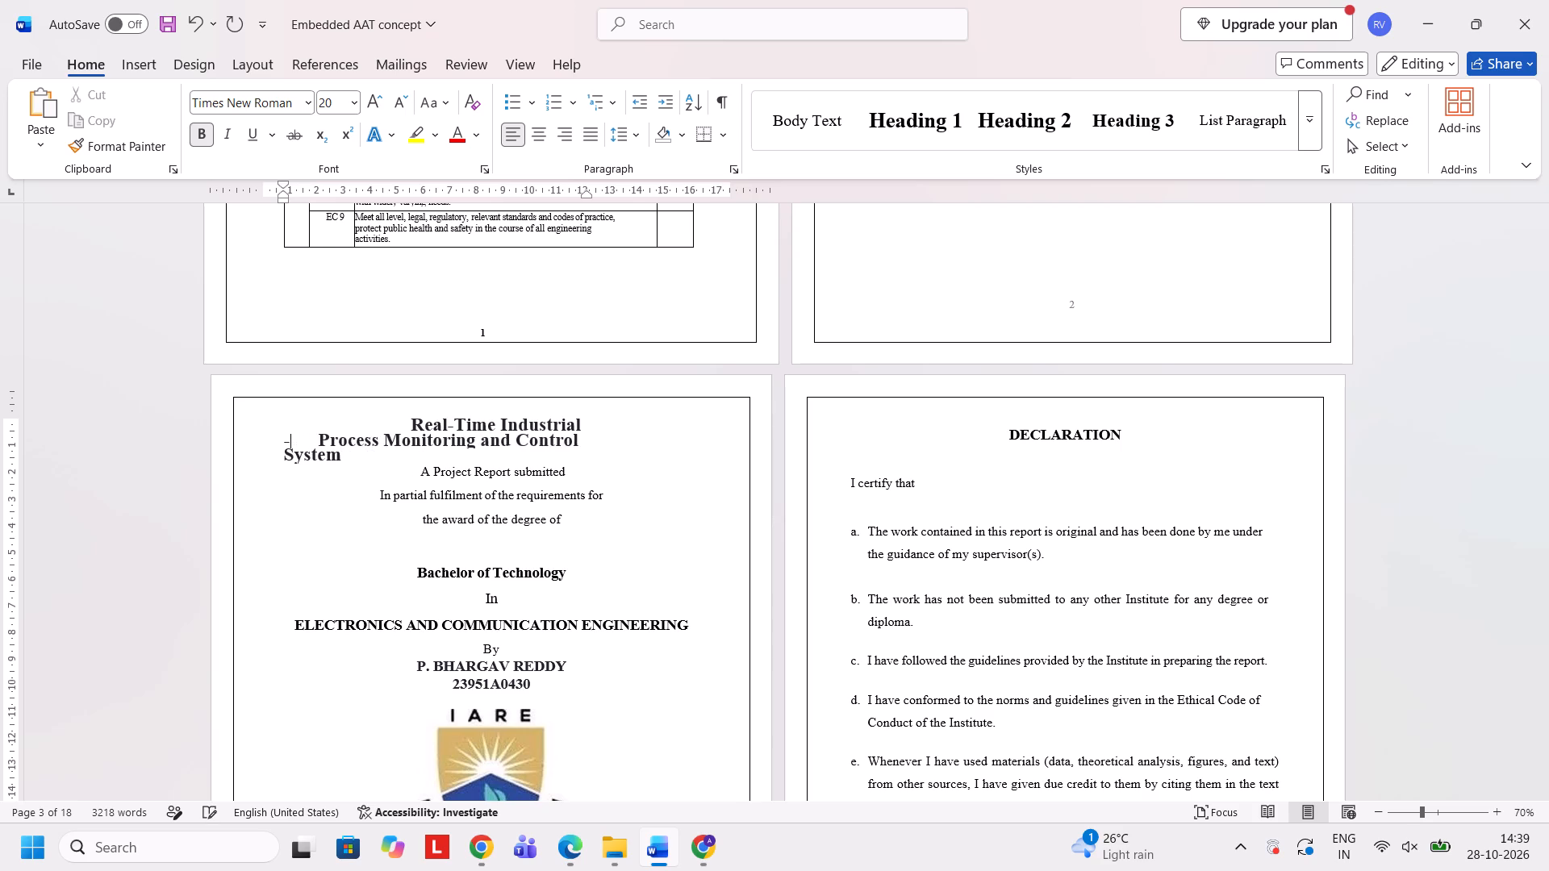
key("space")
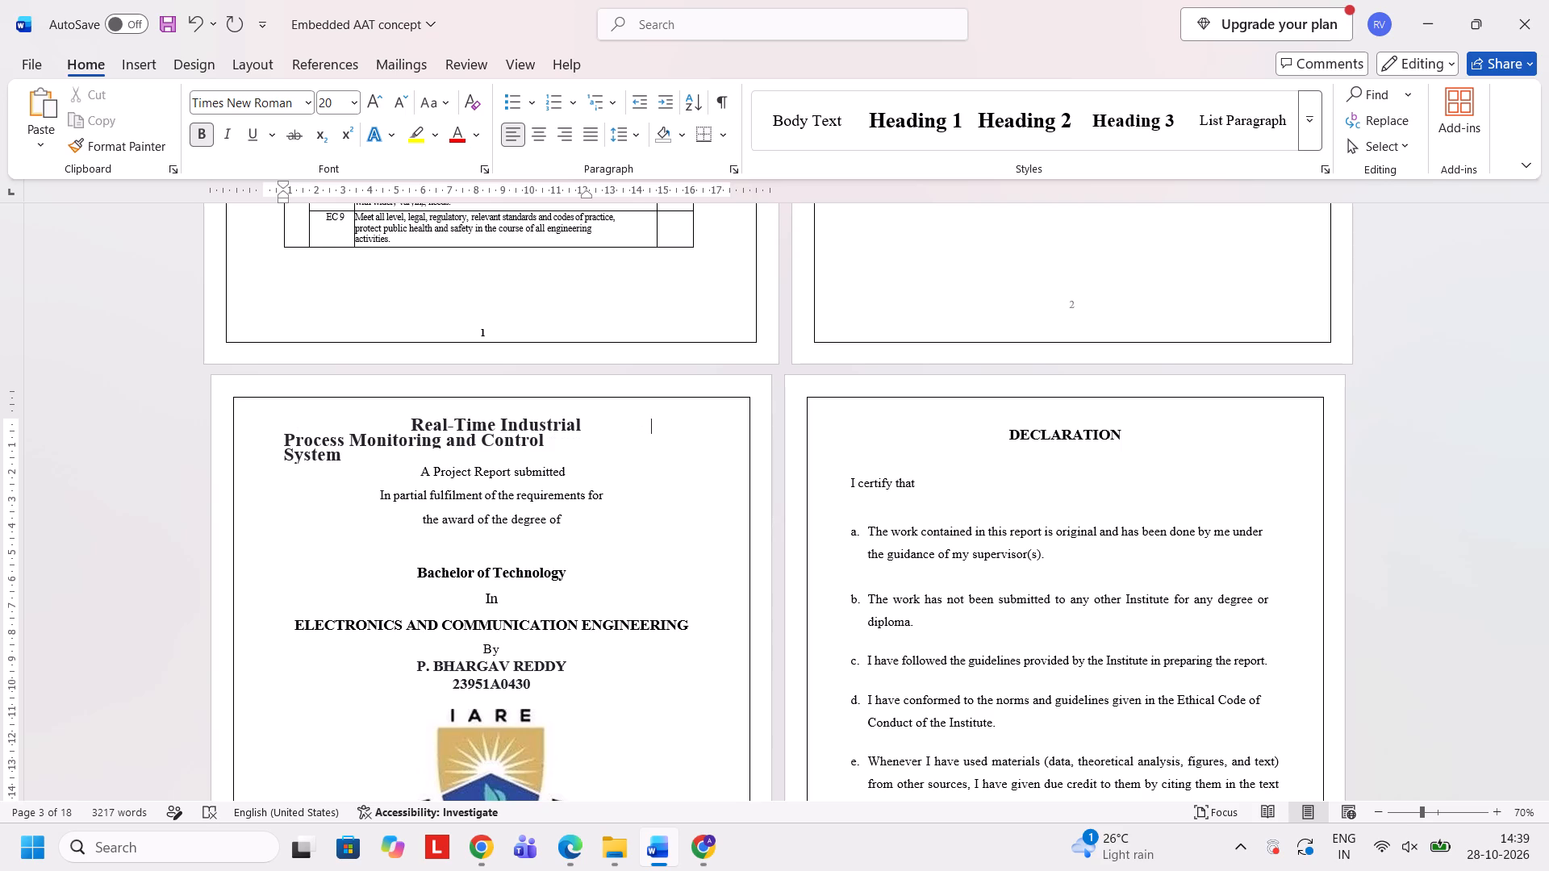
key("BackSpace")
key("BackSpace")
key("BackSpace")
Insert a full stop followed by eight spaces before "Process" on the second line of the cover-page title.
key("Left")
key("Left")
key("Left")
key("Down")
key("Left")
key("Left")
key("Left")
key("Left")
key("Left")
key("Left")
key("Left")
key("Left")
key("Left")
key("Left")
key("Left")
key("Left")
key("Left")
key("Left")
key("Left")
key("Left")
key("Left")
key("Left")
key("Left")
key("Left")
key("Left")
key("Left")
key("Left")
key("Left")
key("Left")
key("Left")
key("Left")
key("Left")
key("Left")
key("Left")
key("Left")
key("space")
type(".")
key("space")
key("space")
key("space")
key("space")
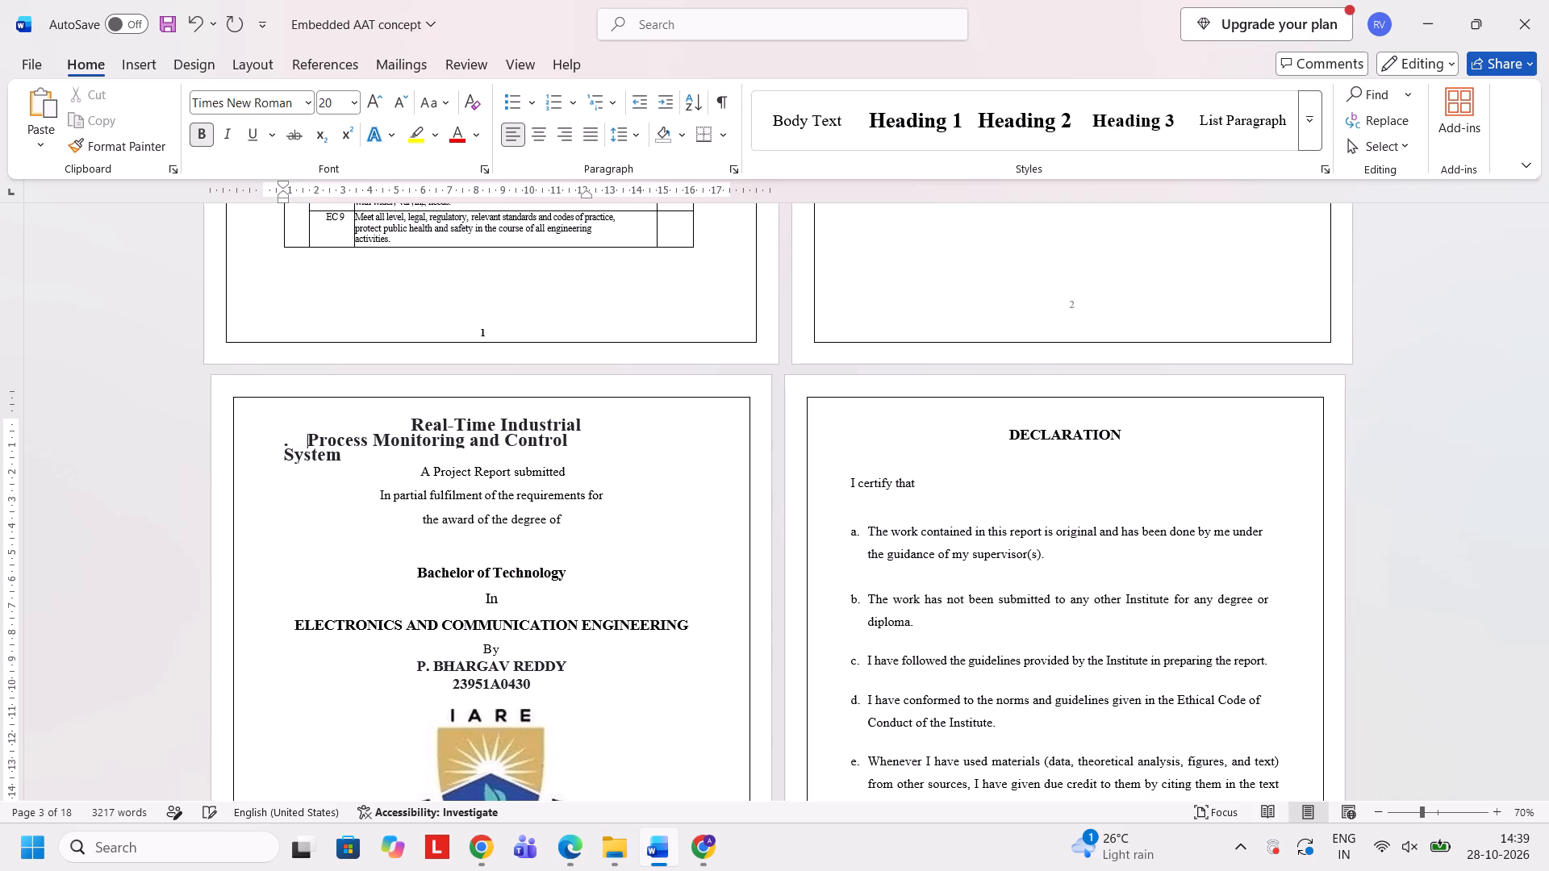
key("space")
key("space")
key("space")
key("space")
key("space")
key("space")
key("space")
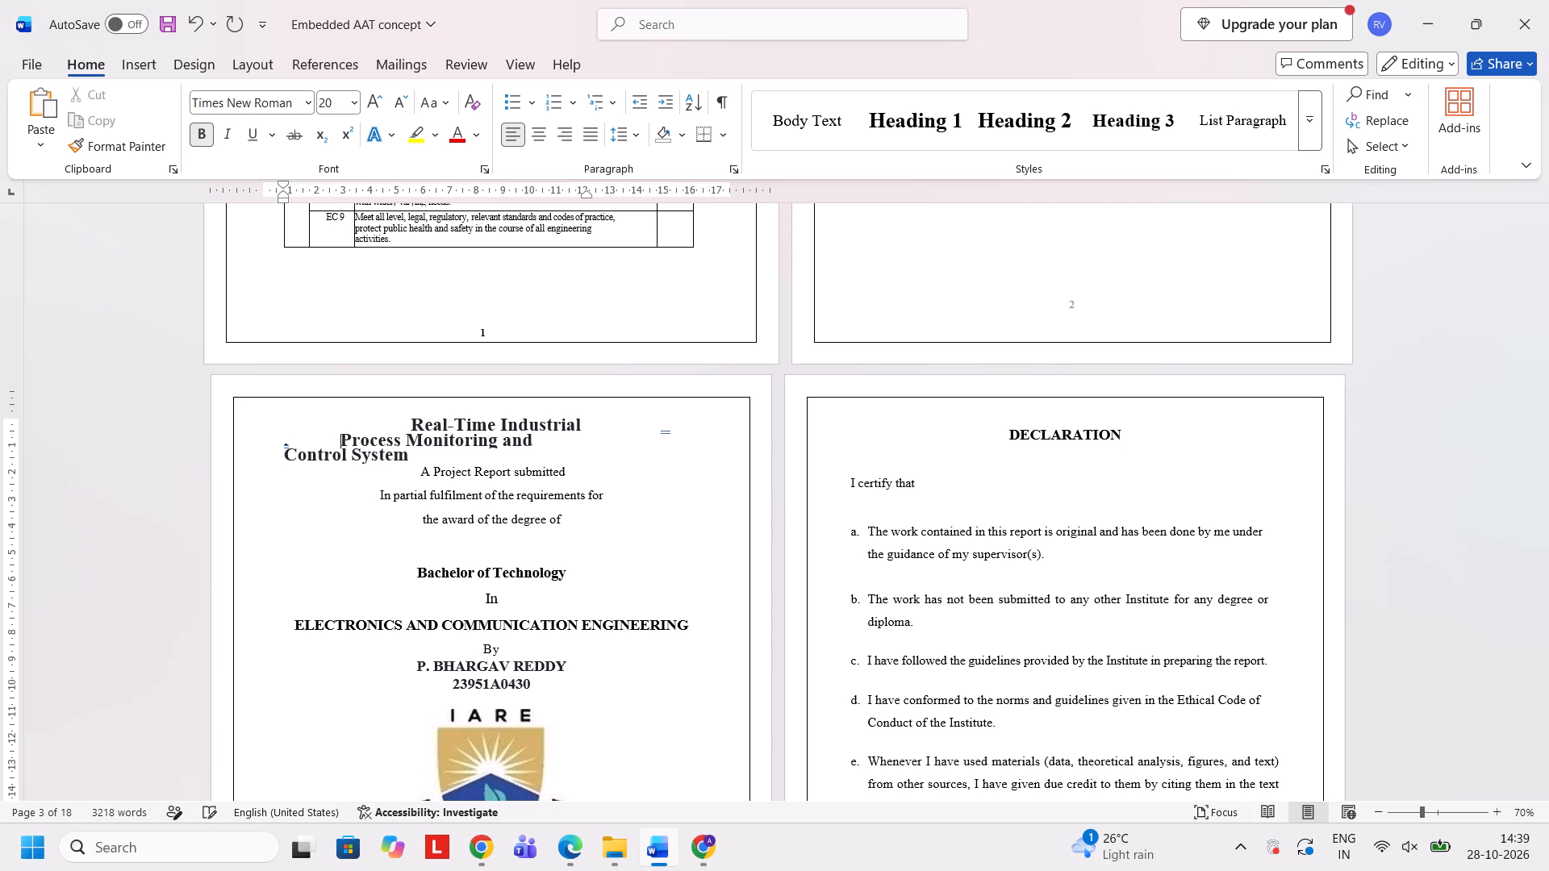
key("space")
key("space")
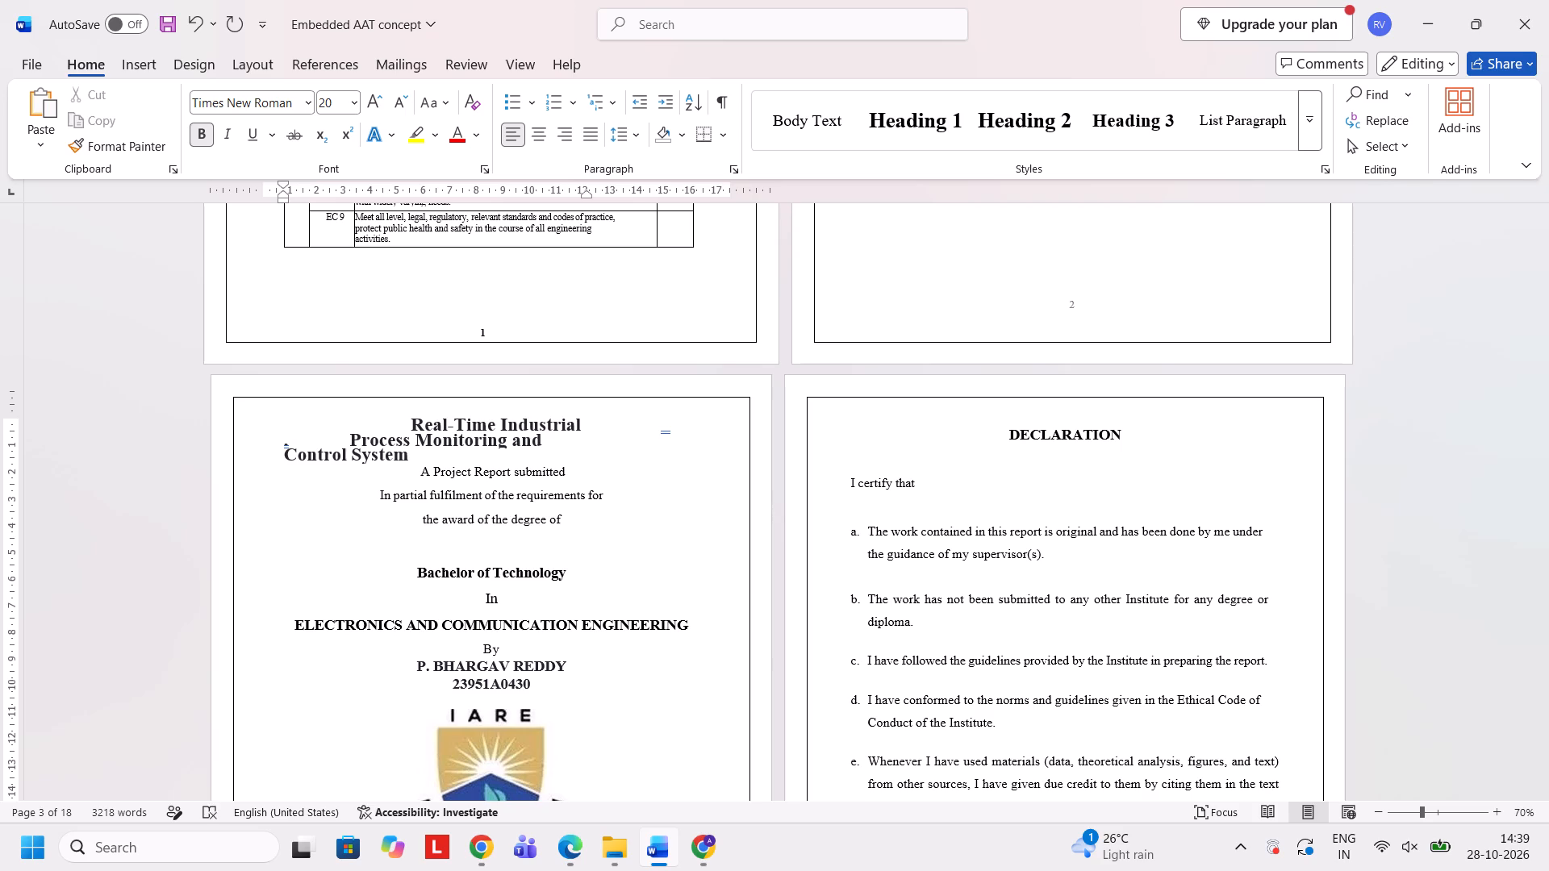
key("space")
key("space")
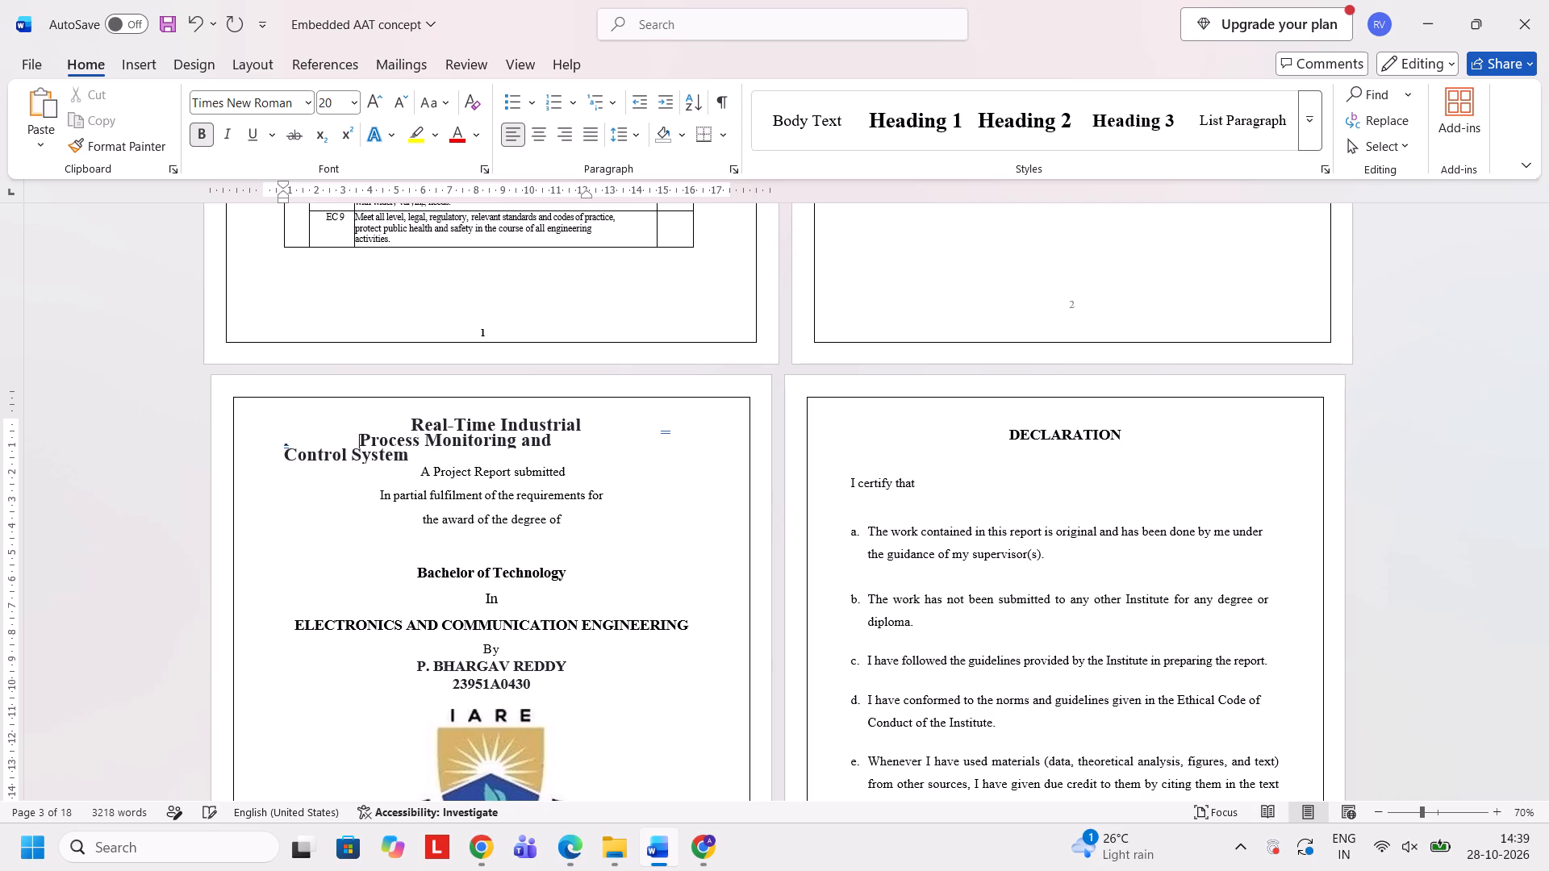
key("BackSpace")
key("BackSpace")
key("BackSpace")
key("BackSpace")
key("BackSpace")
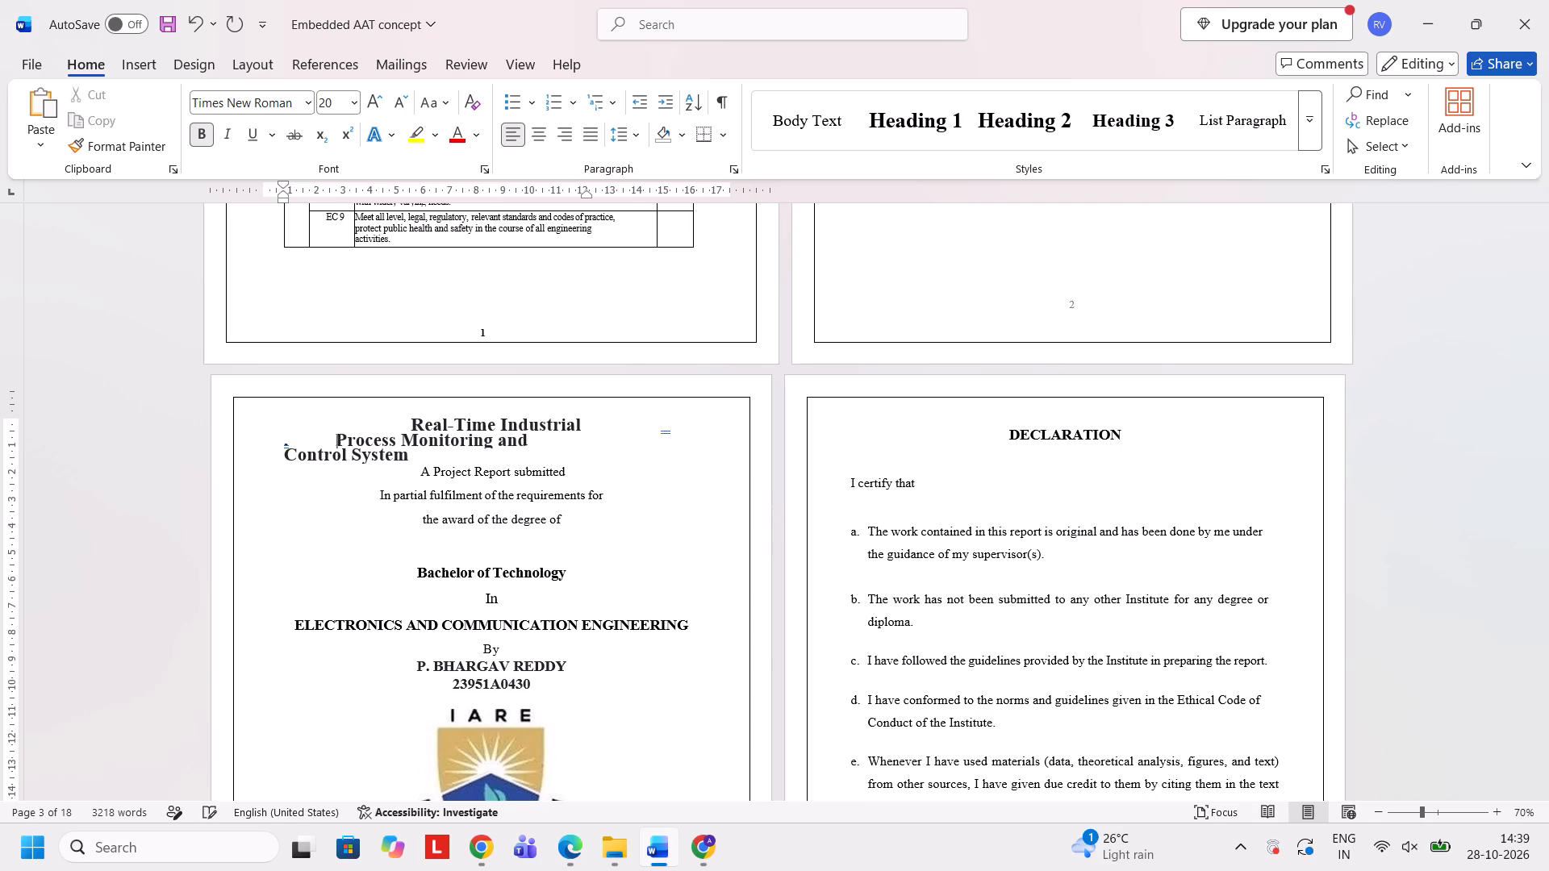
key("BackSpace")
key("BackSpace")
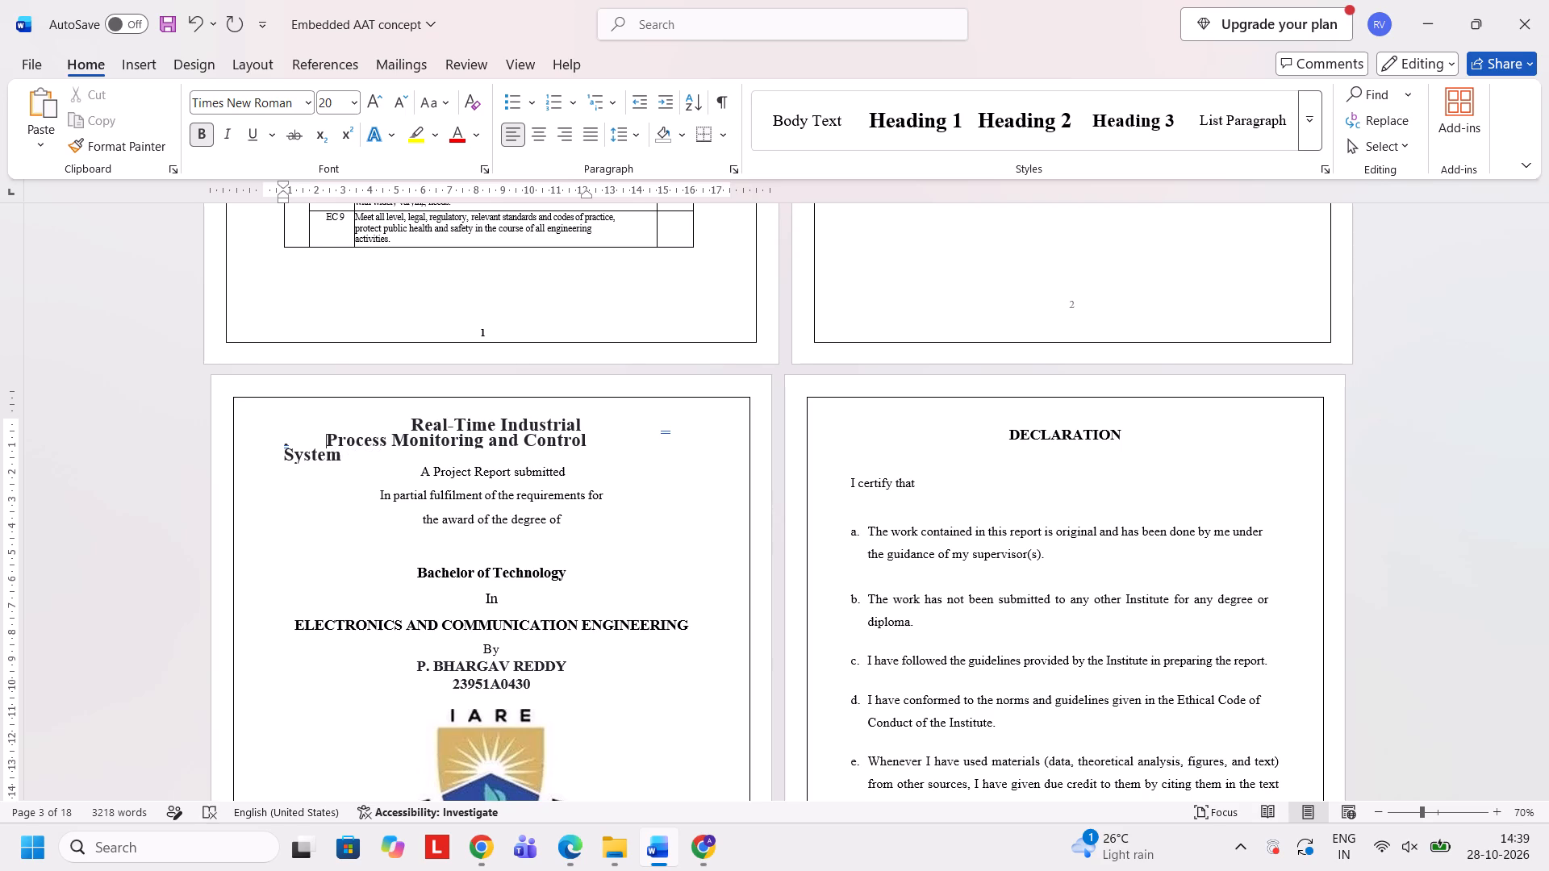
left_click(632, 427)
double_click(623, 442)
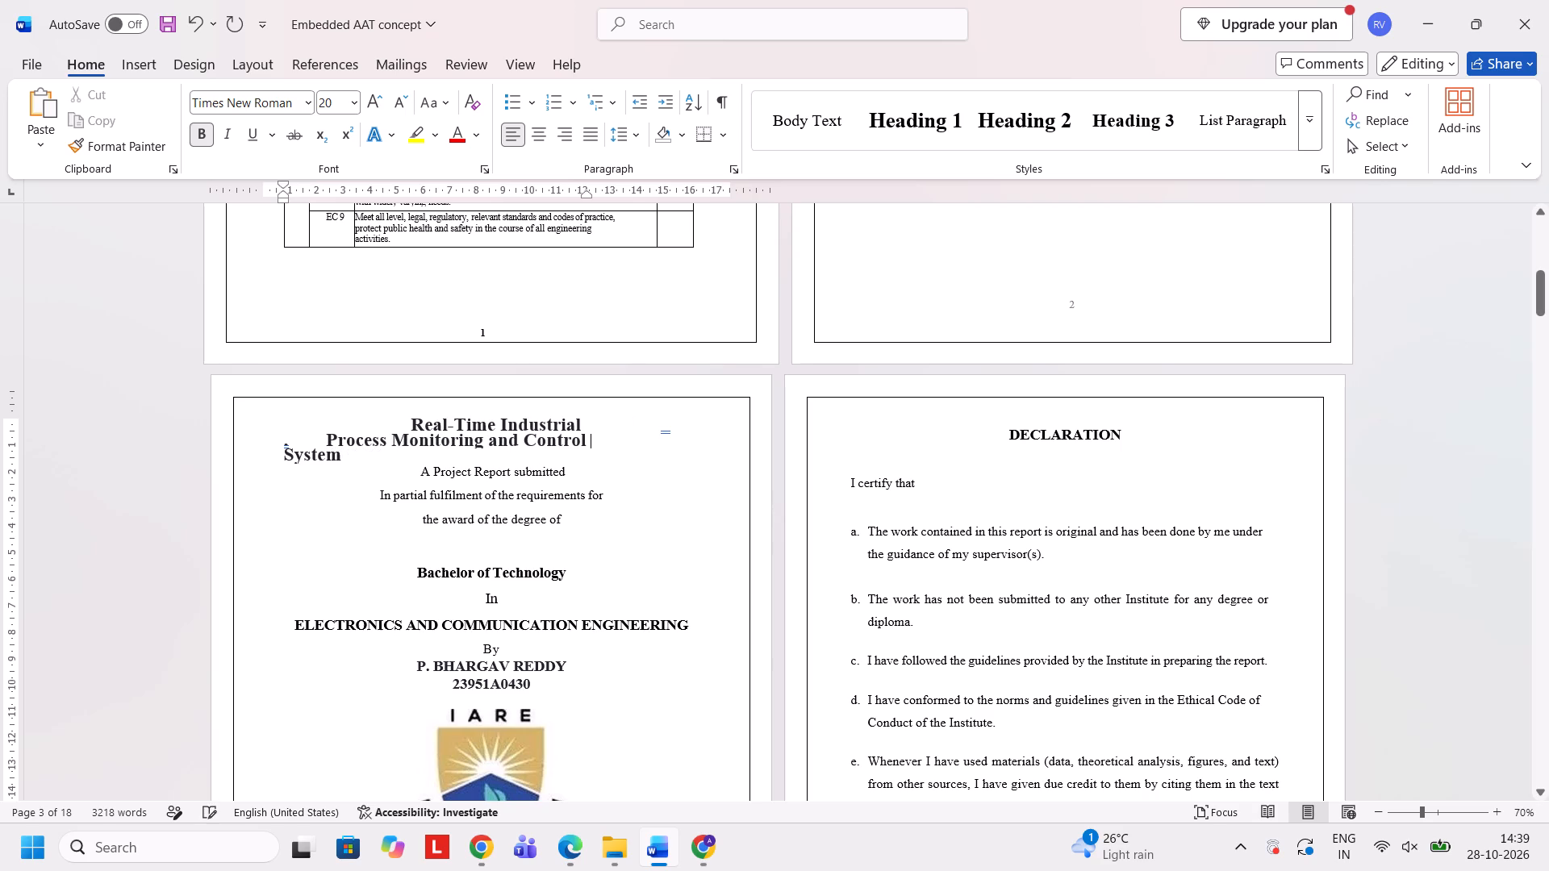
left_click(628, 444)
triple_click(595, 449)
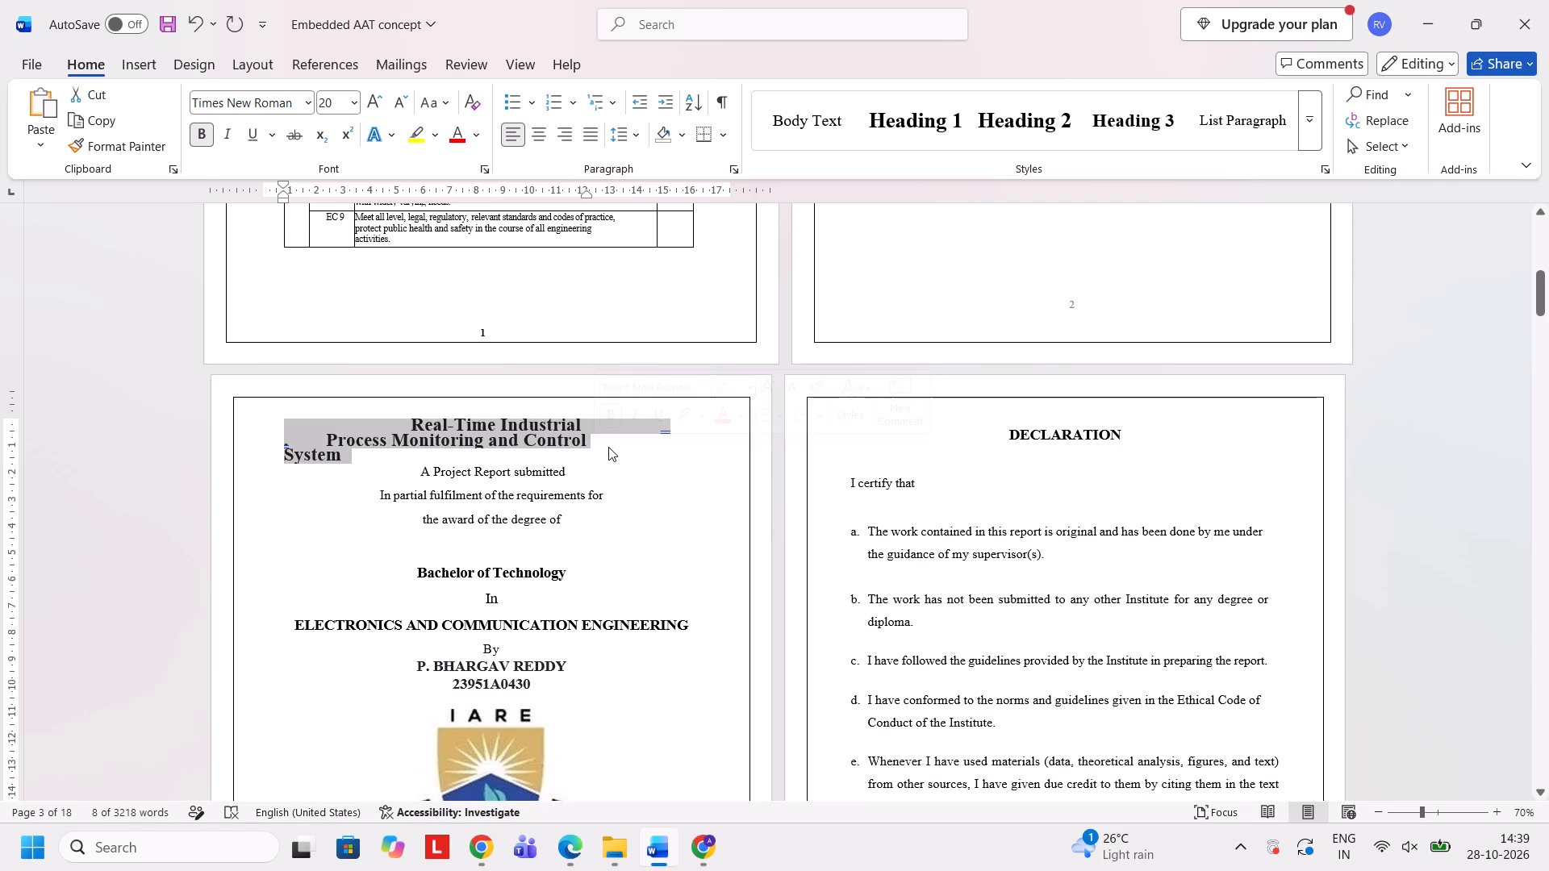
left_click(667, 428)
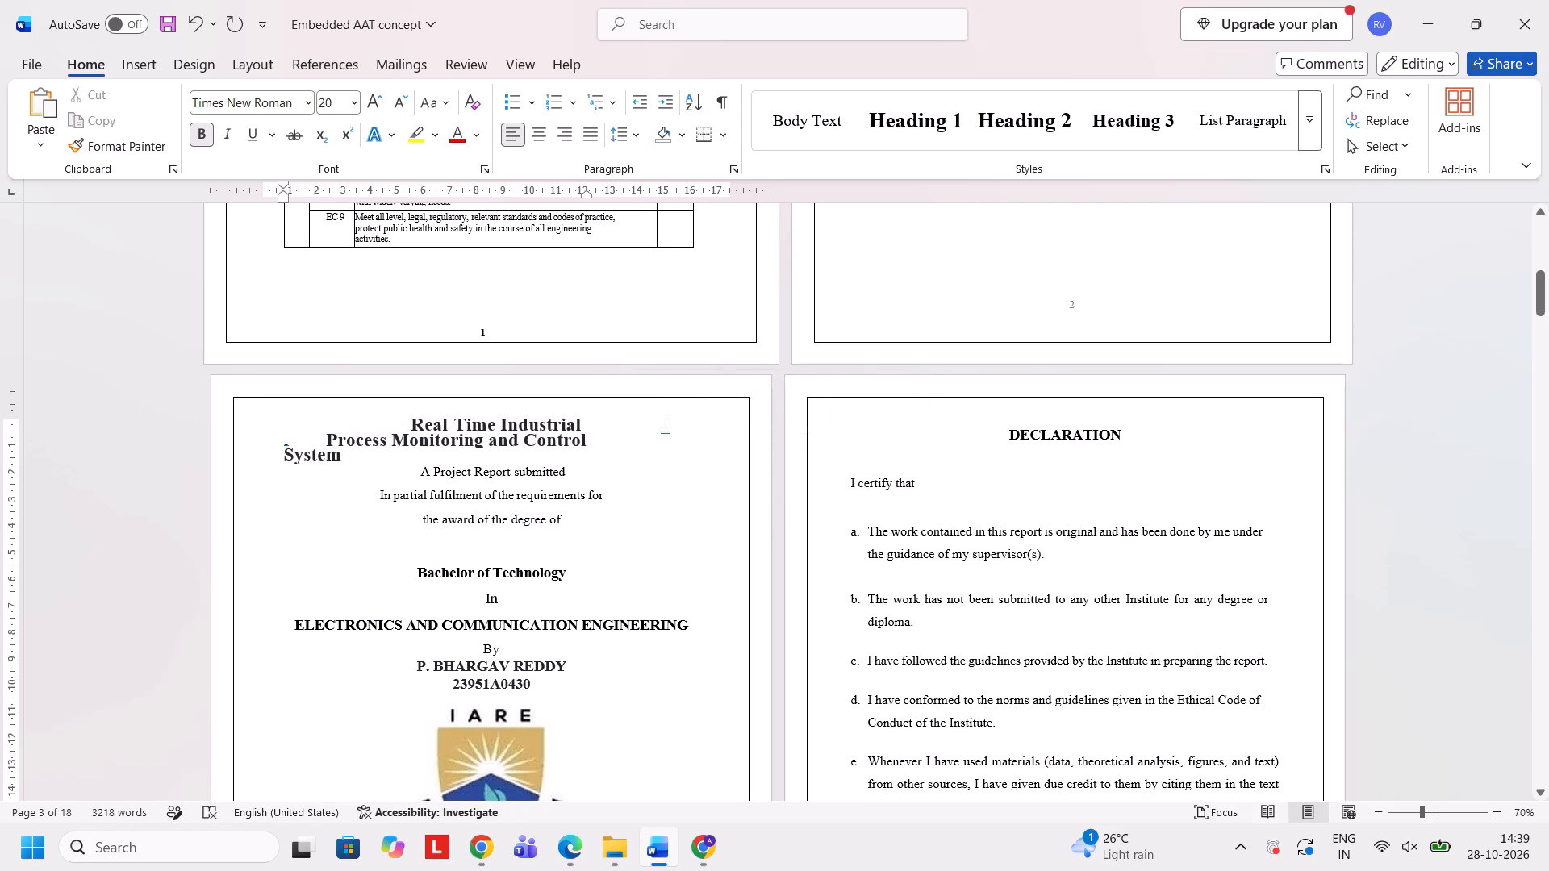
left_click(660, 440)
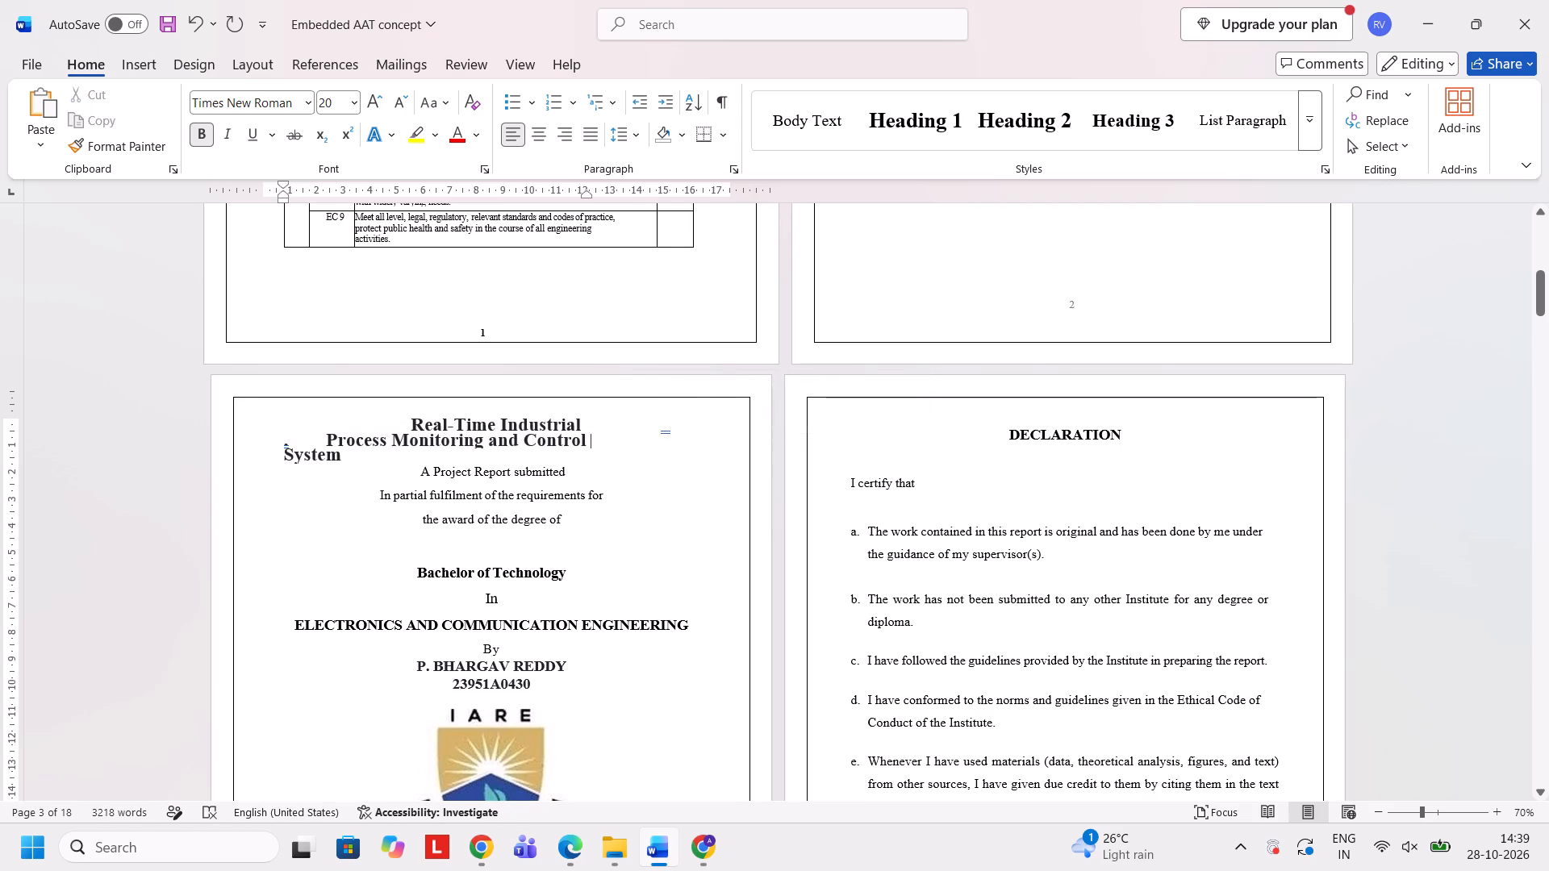
Delete the full stop placed before "Process" on the second line of the cover-page title.
double_click(666, 443)
left_click(633, 463)
left_click(288, 441)
key("BackSpace")
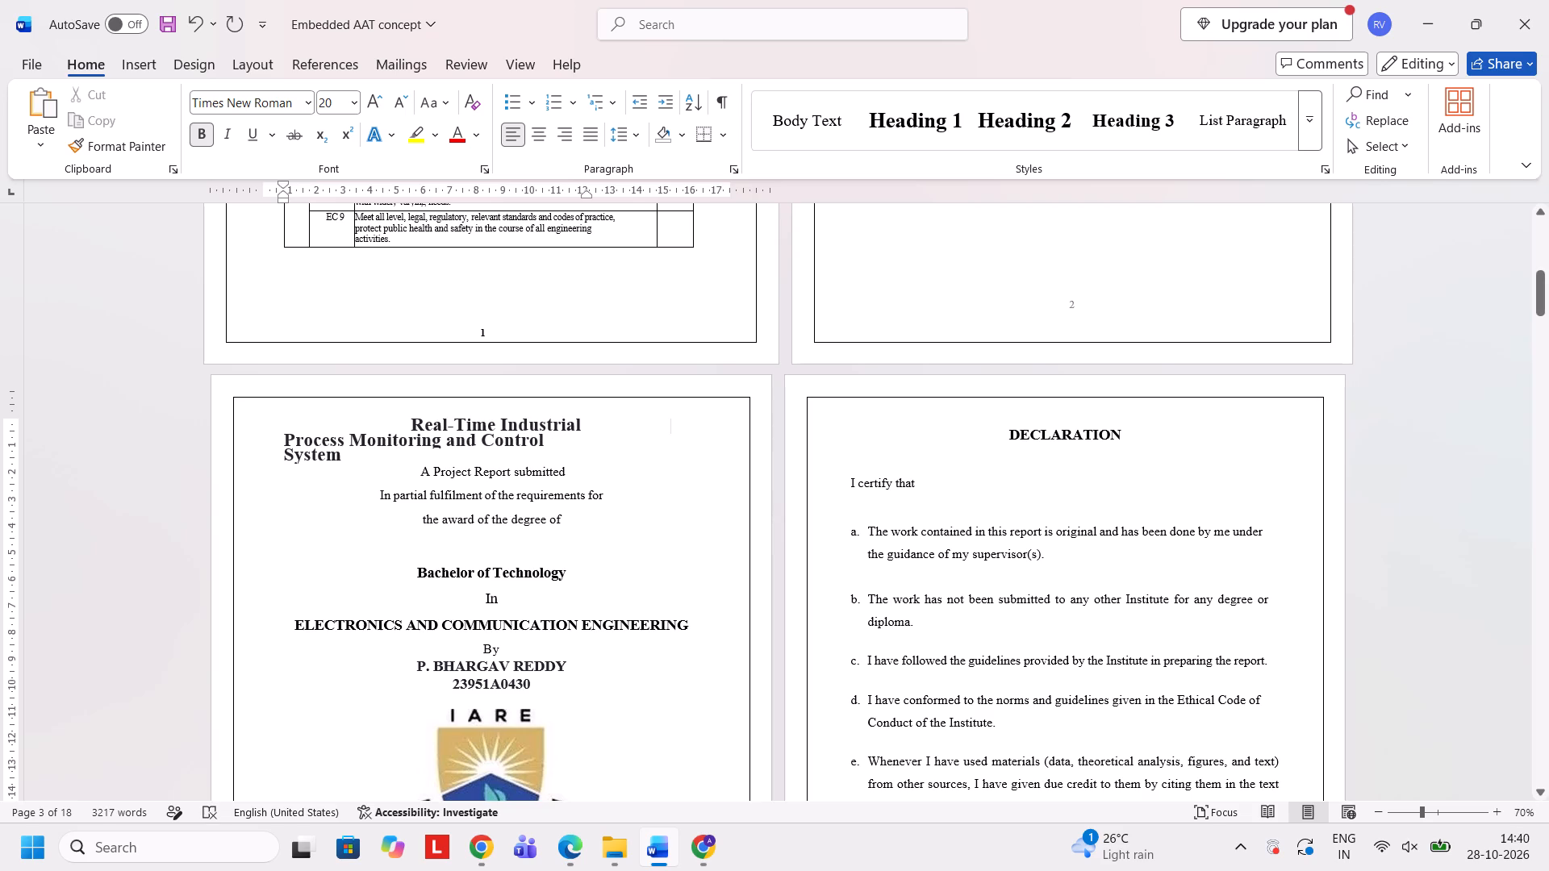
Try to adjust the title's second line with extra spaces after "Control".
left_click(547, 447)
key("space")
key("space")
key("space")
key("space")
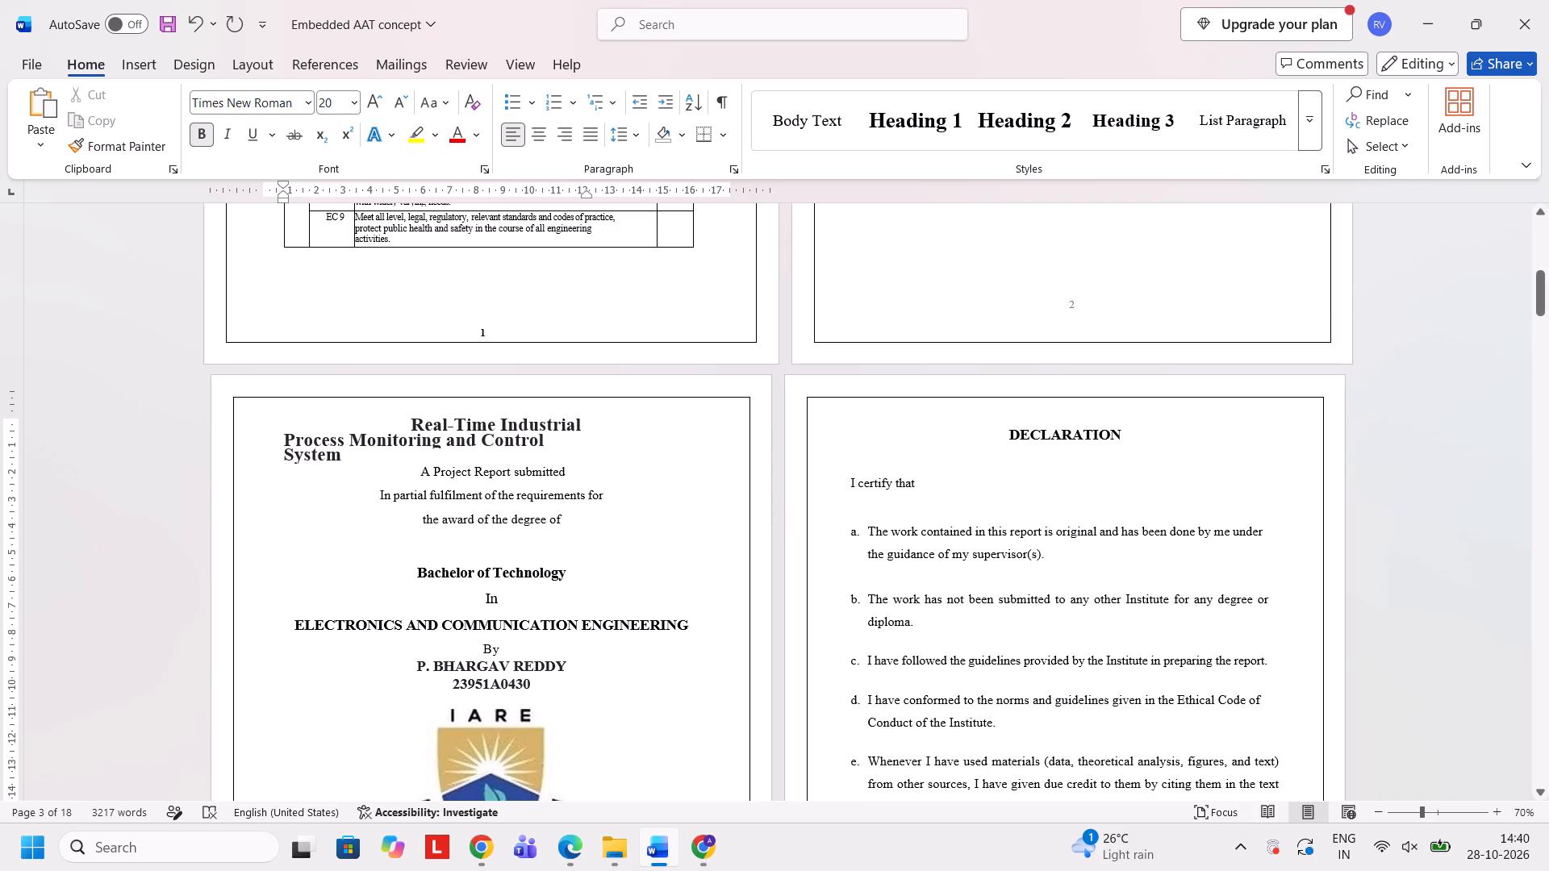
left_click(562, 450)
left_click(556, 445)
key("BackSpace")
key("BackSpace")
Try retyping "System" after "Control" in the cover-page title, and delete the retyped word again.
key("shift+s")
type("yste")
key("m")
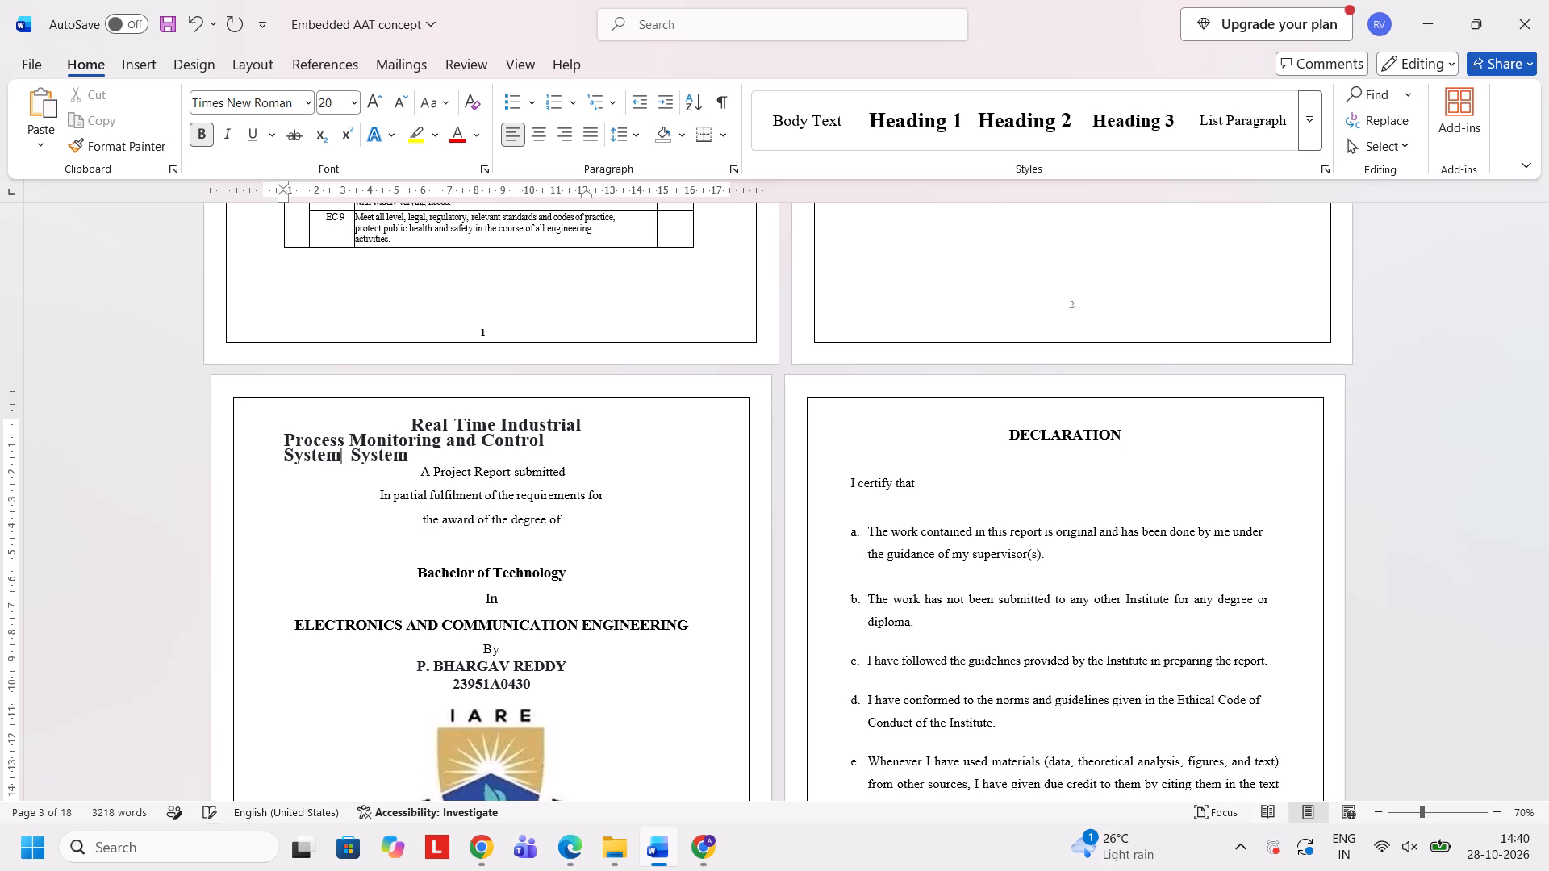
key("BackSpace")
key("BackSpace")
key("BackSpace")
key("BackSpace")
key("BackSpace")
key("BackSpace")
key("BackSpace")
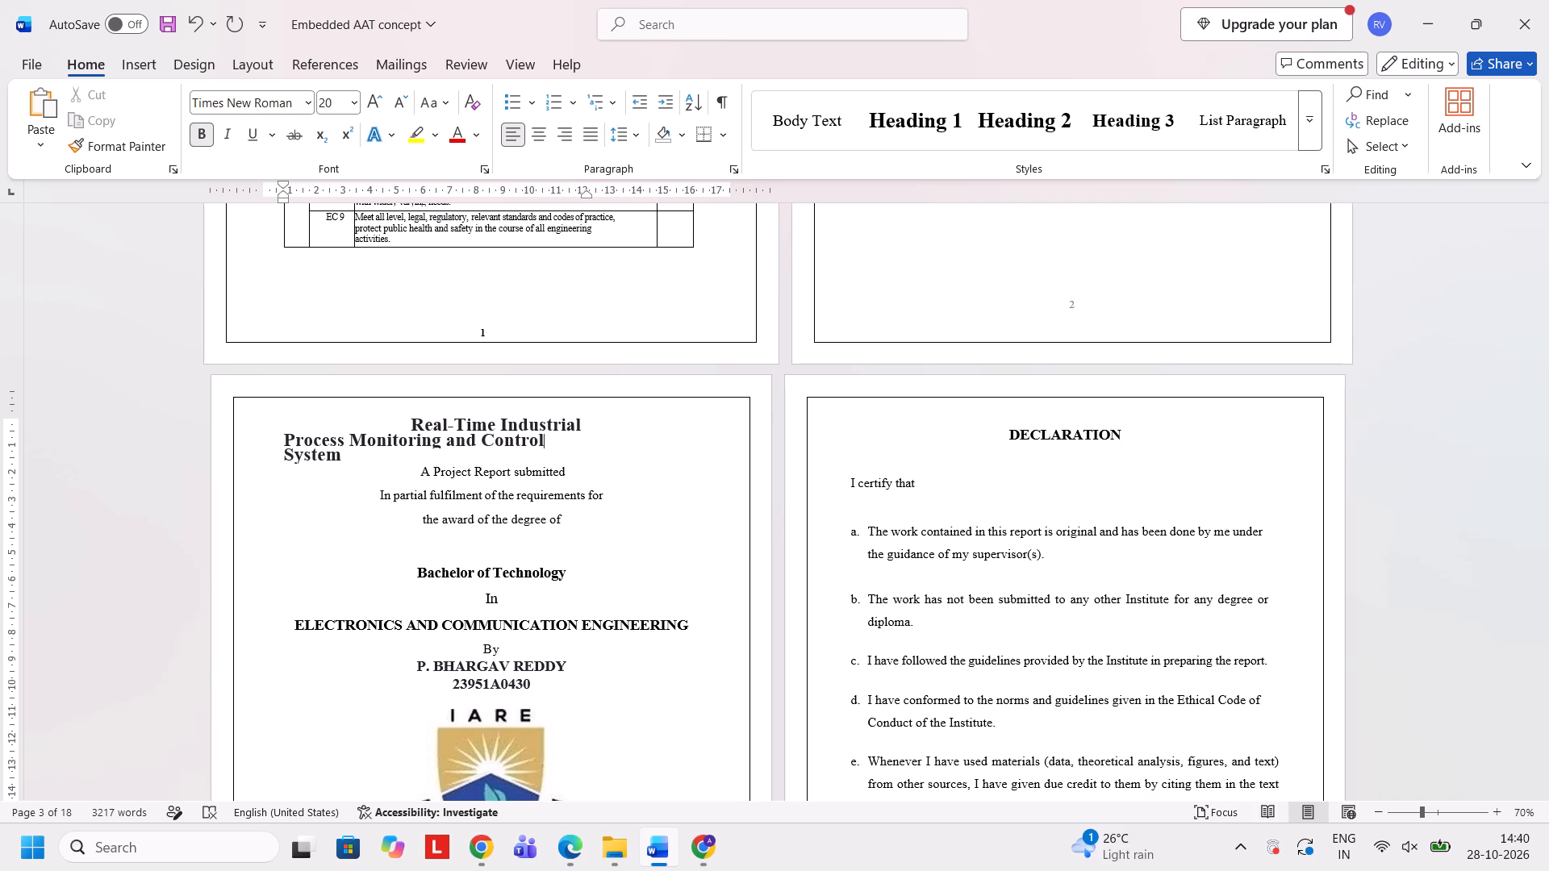
Insert an empty line between the cover-page title and "A Project Report submitted".
left_click(422, 458)
key("Return")
Center-align the whole cover-page title from "Real-Time Industrial" to "System".
left_click_drag(349, 466, 425, 419)
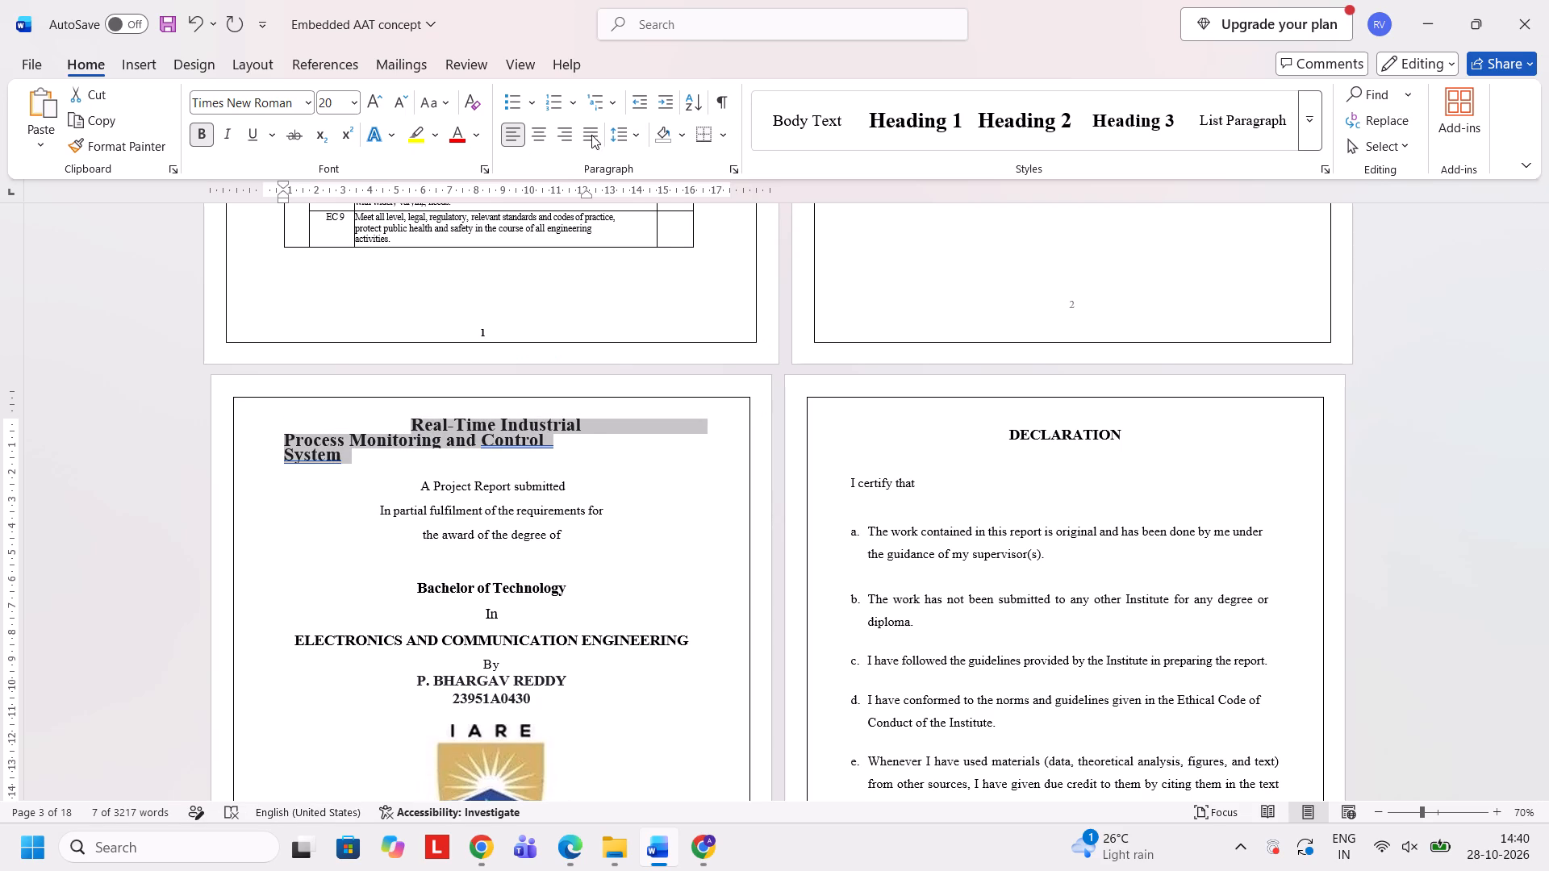
left_click(591, 135)
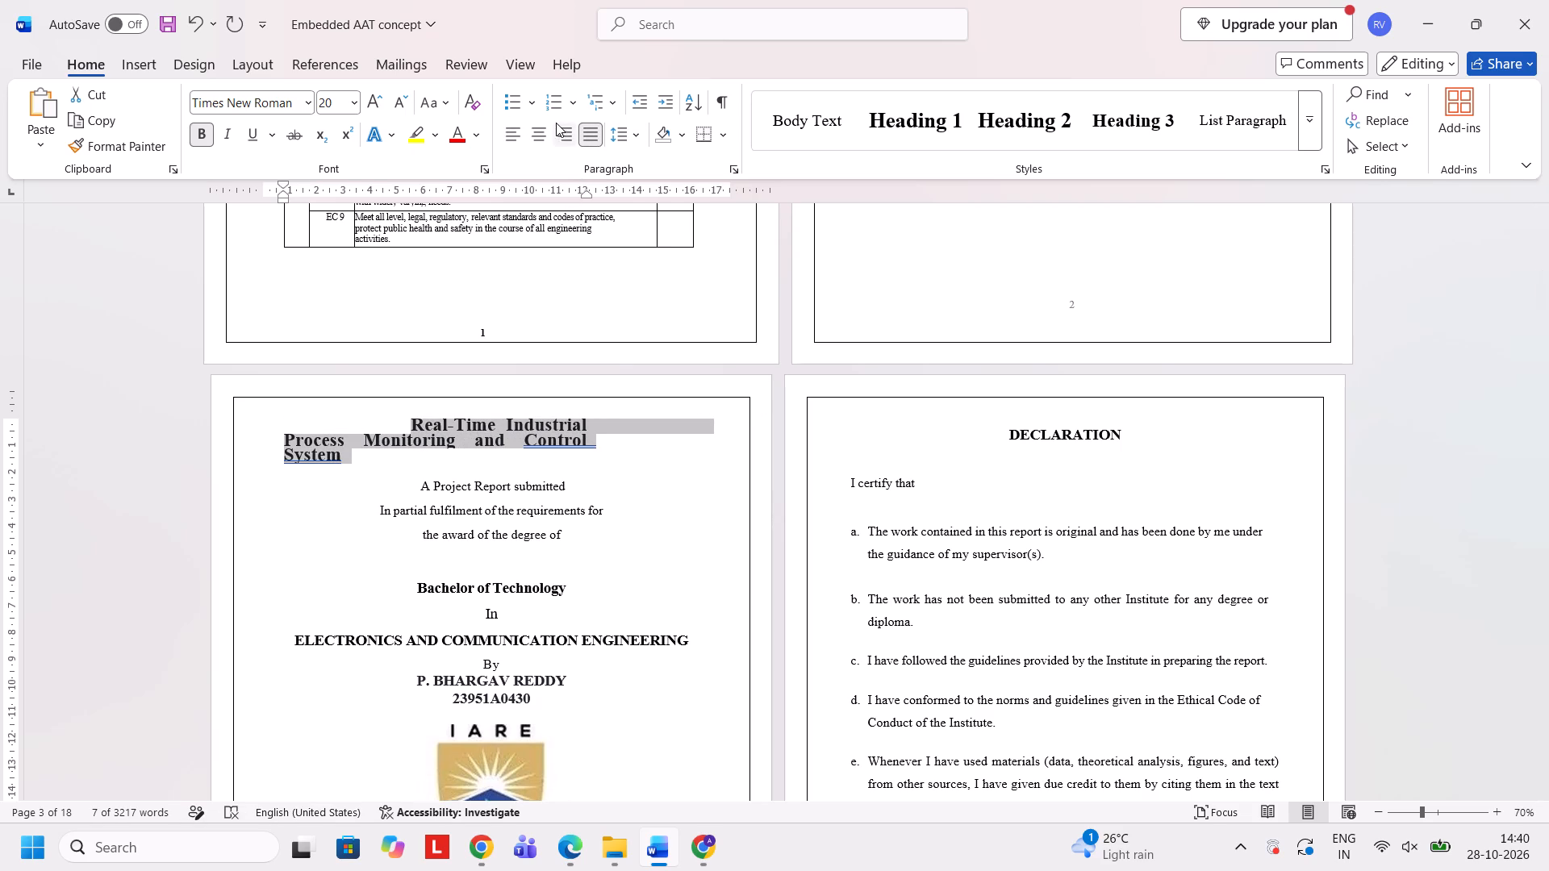
left_click(547, 130)
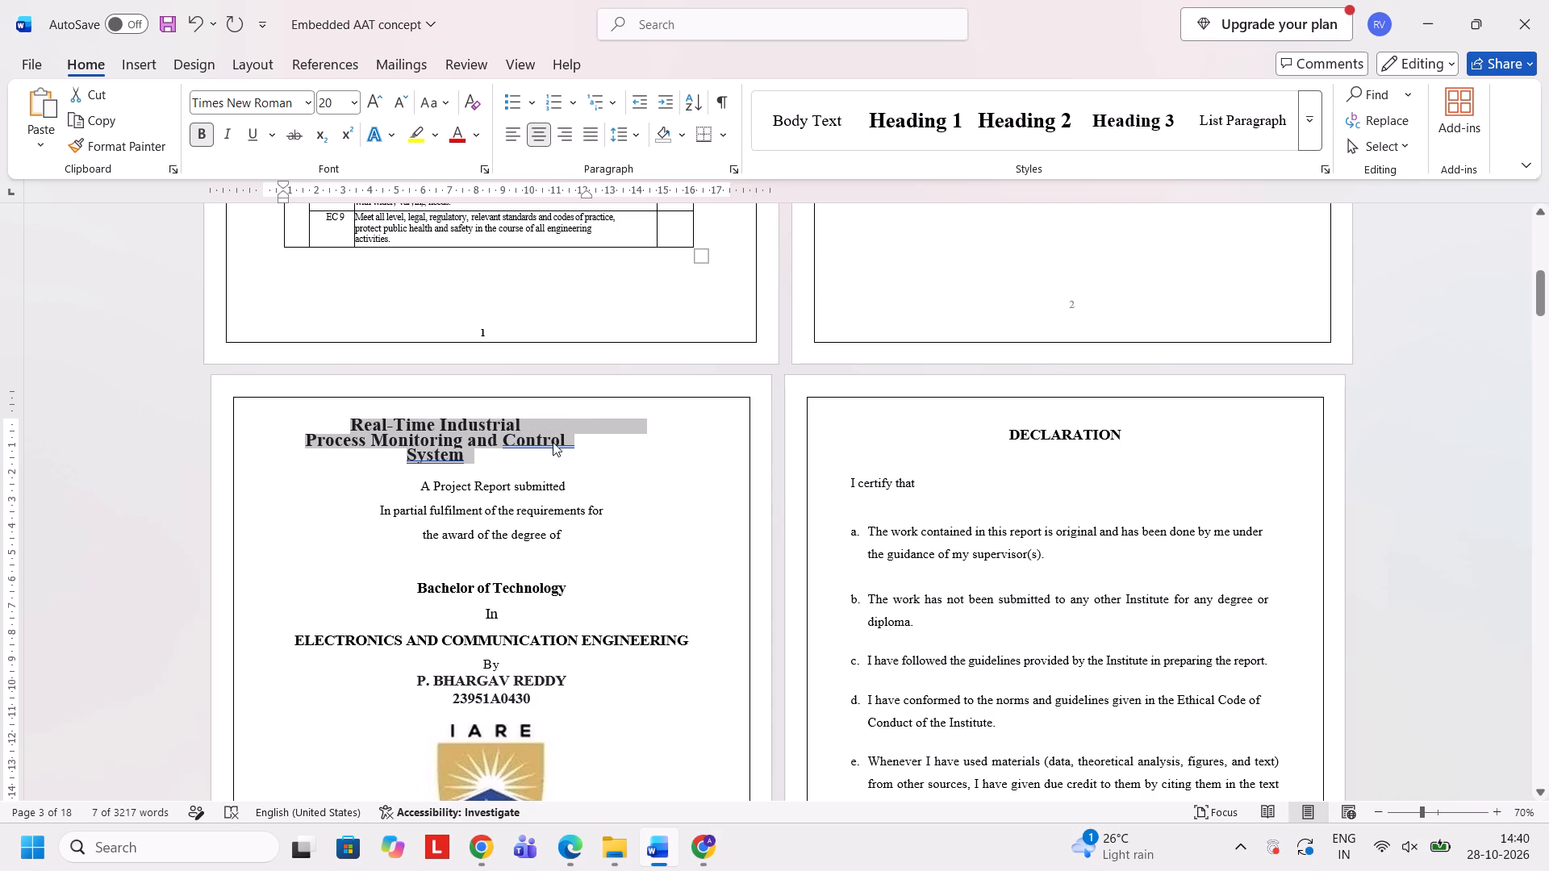
left_click(550, 453)
left_click(302, 436)
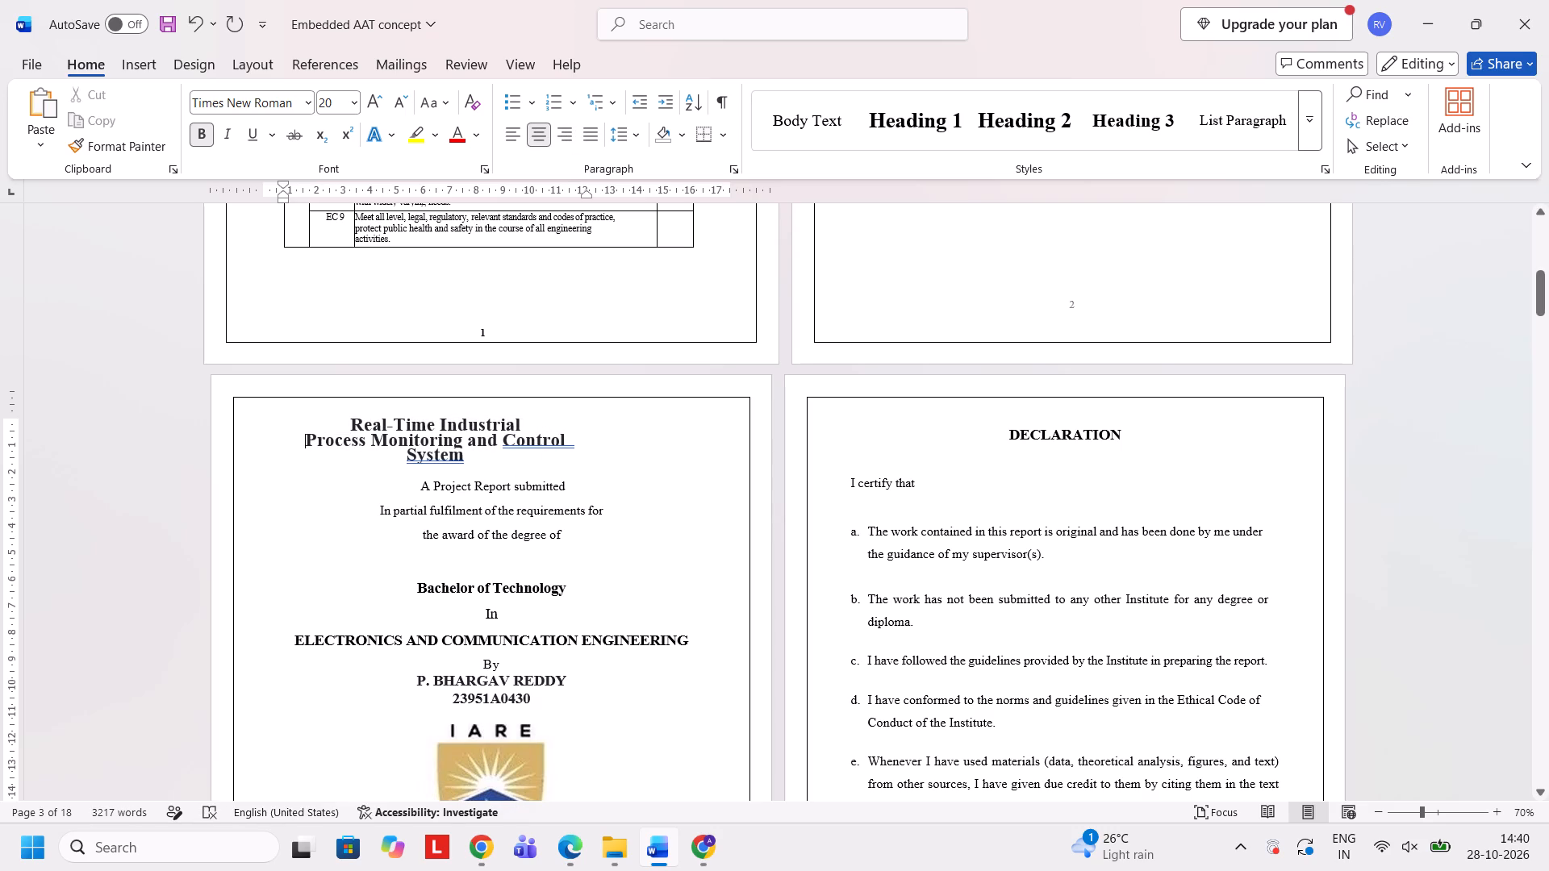
Increase the left indent of the whole cover-page title by four levels, to about 5 cm.
left_click_drag(341, 424, 456, 451)
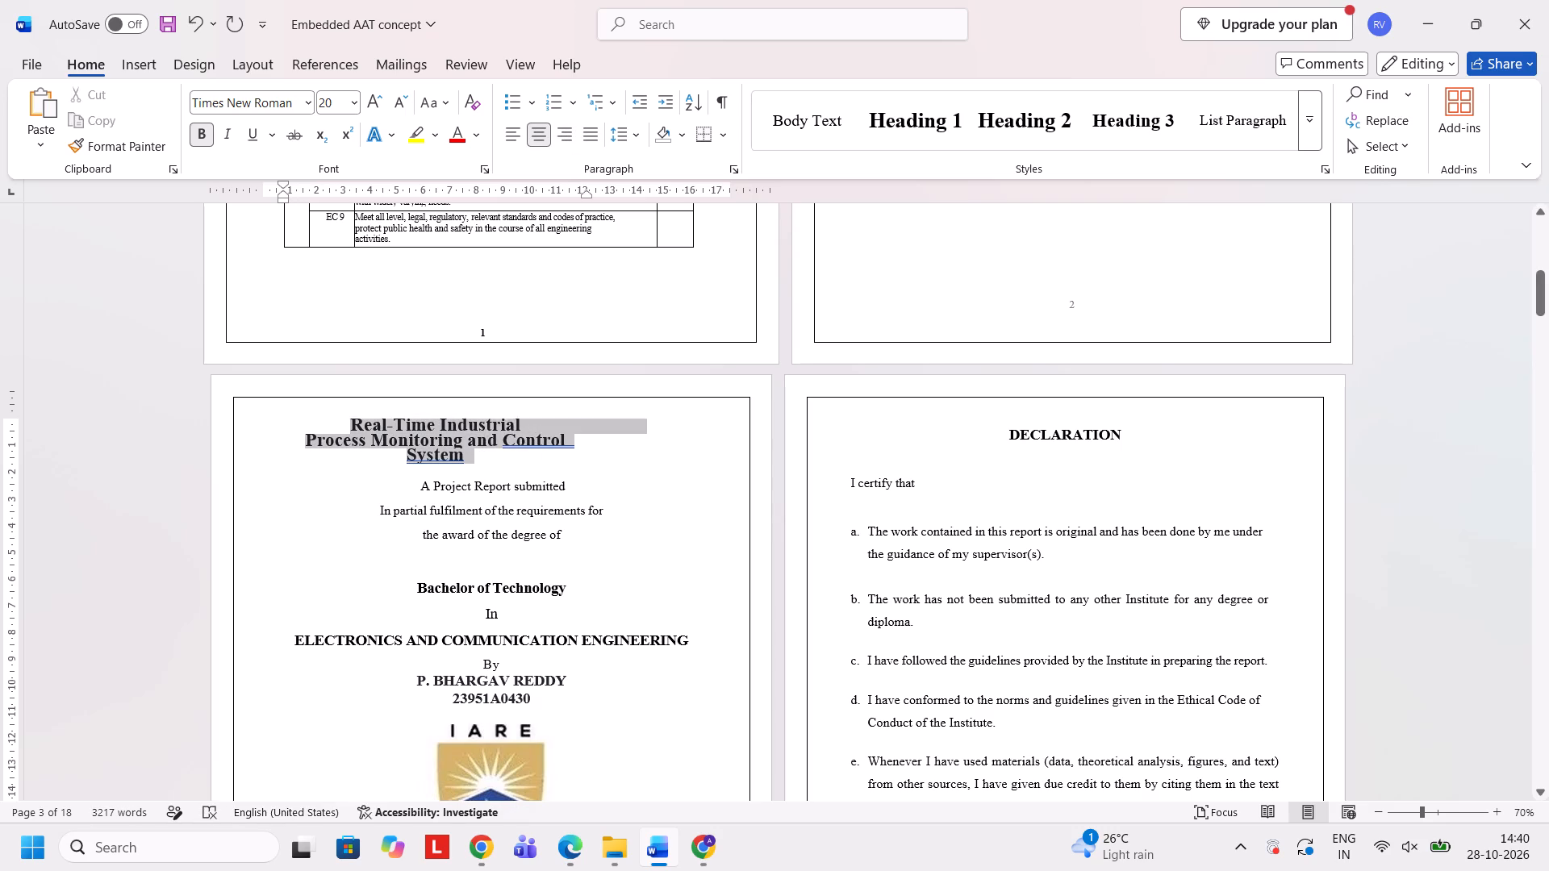
left_click_drag(456, 451, 465, 455)
left_click(667, 102)
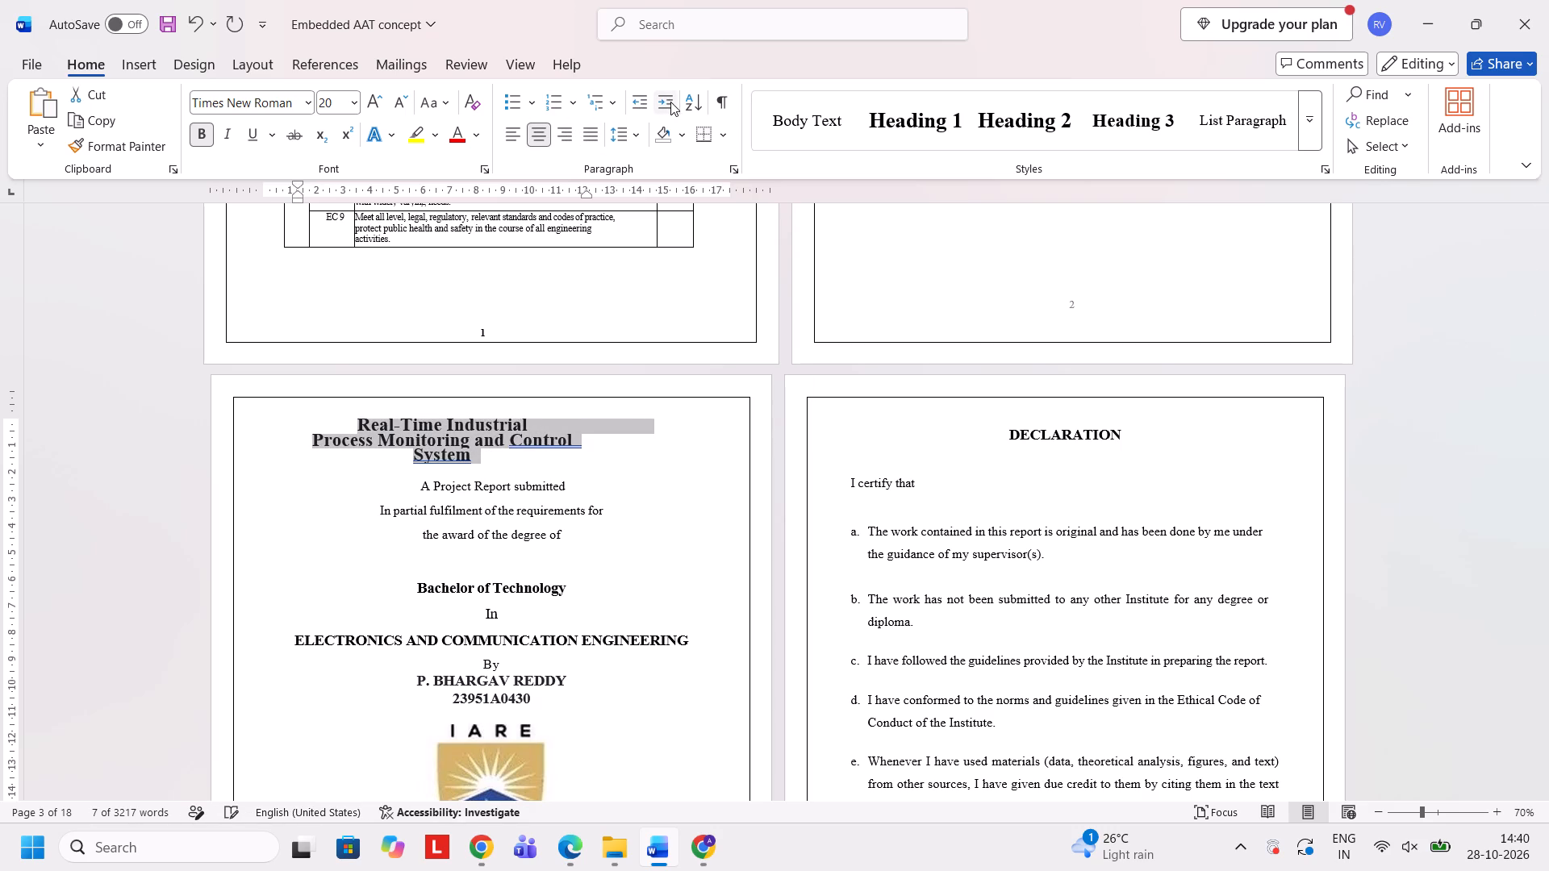
left_click(670, 102)
left_click(672, 103)
left_click(672, 103)
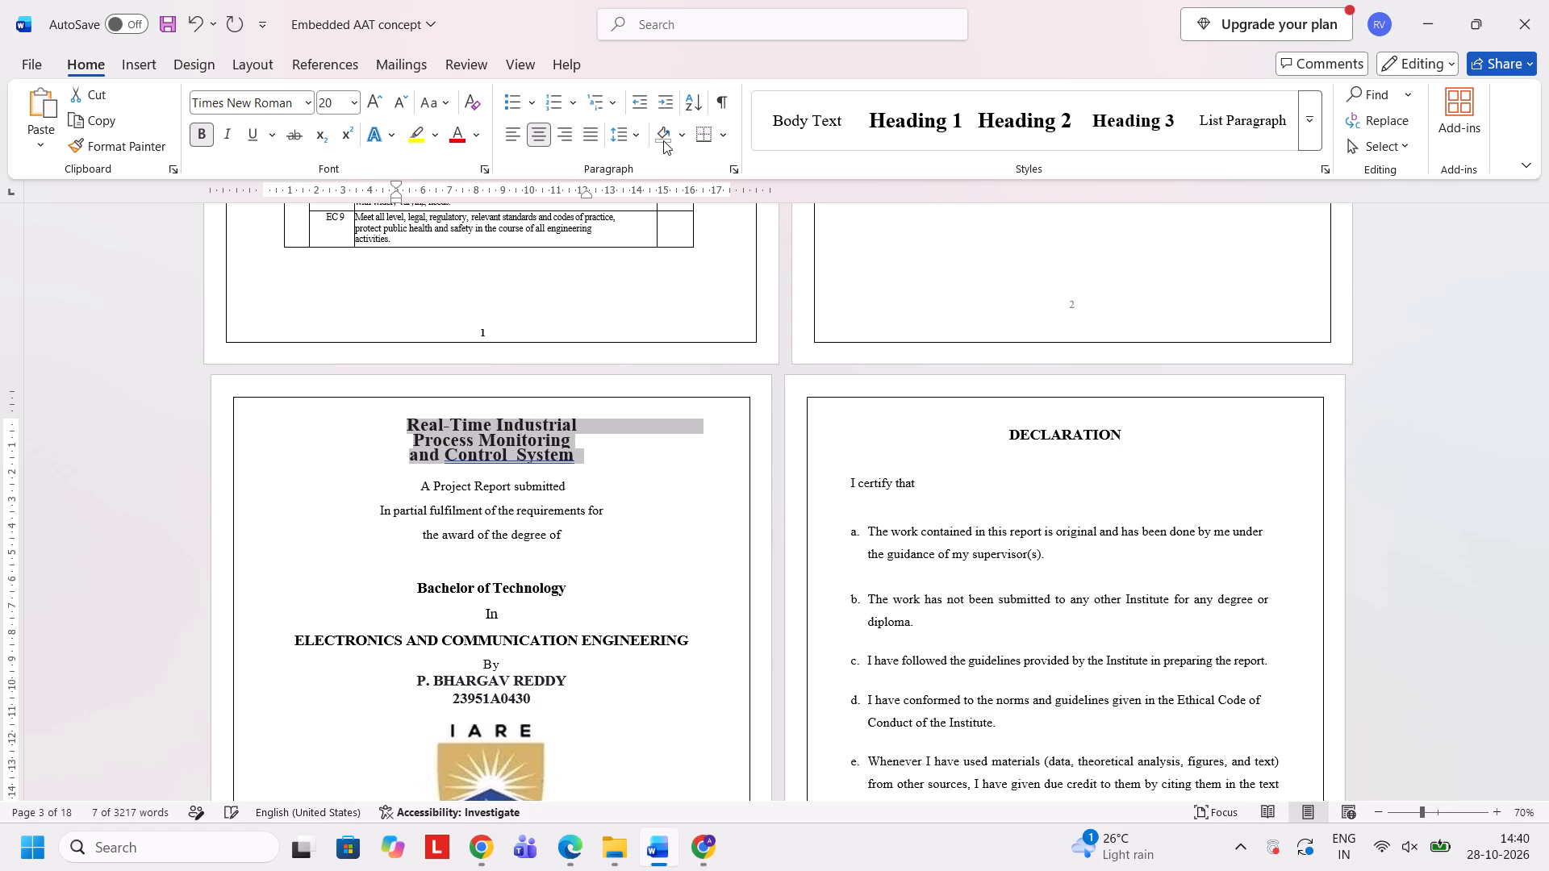
left_click(607, 502)
Replace the student name under "By" on the cover page with the new author's initial and name in capitals.
scroll(606, 503, "down", 4)
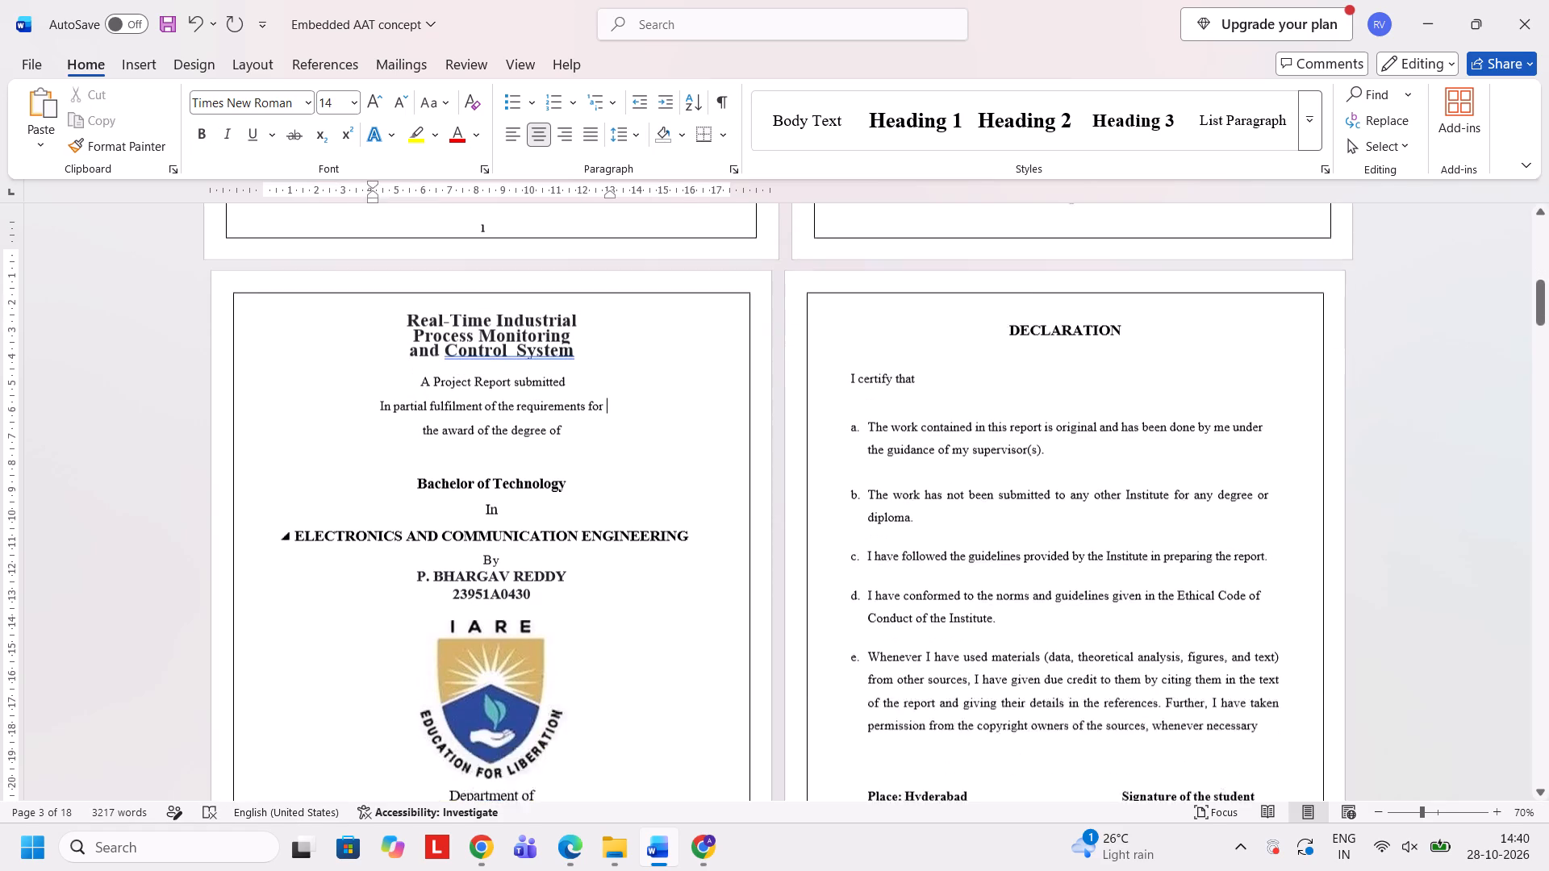
scroll(606, 503, "down", 3)
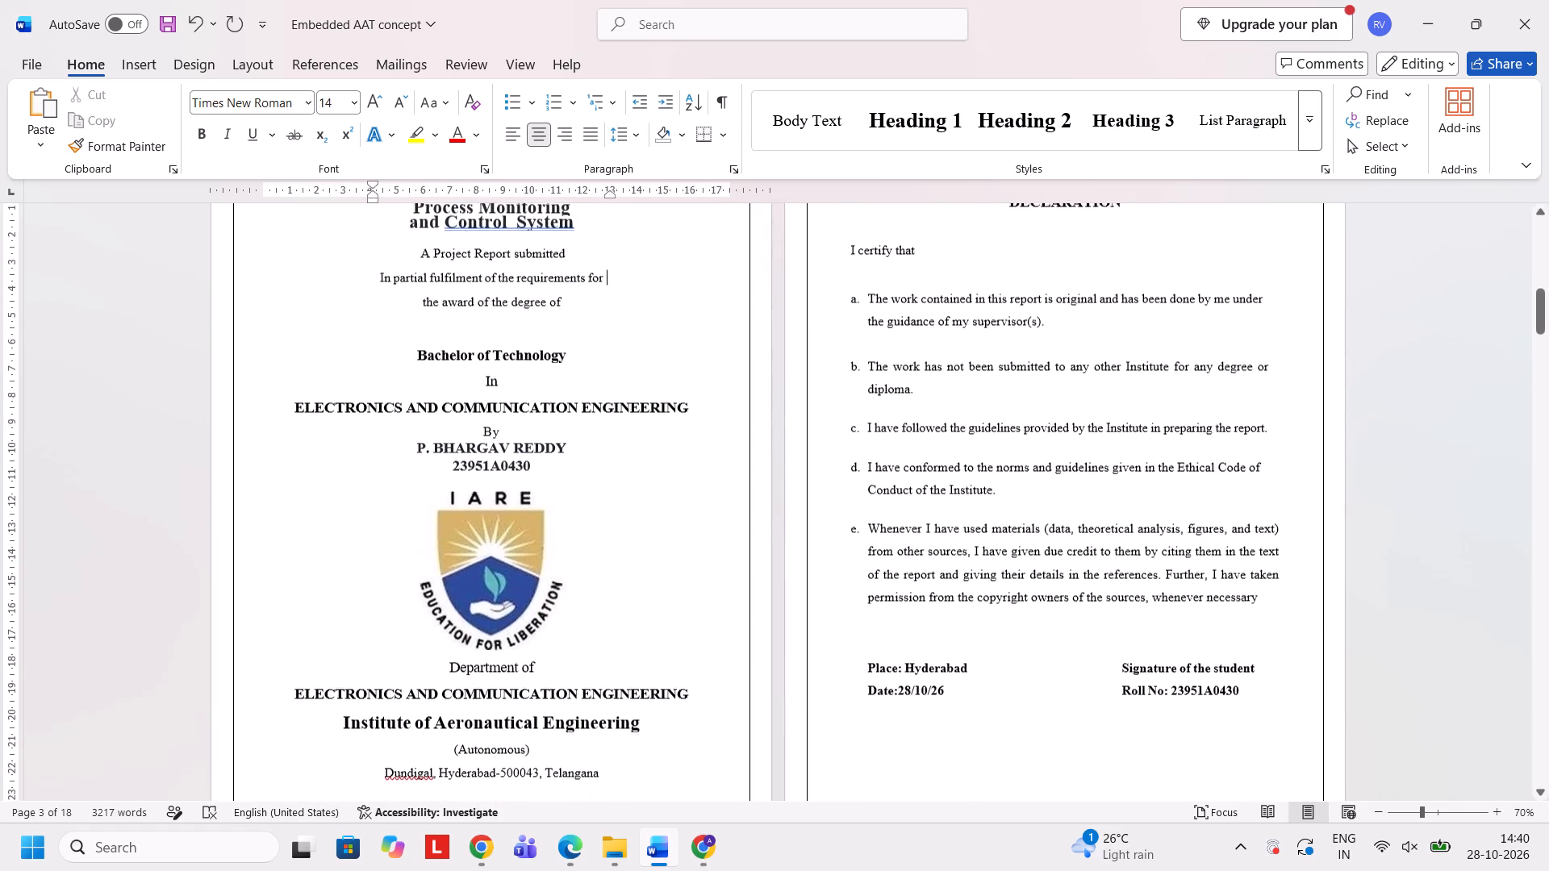
scroll(593, 476, "down", 3)
scroll(589, 473, "up", 3)
scroll(589, 473, "down", 1)
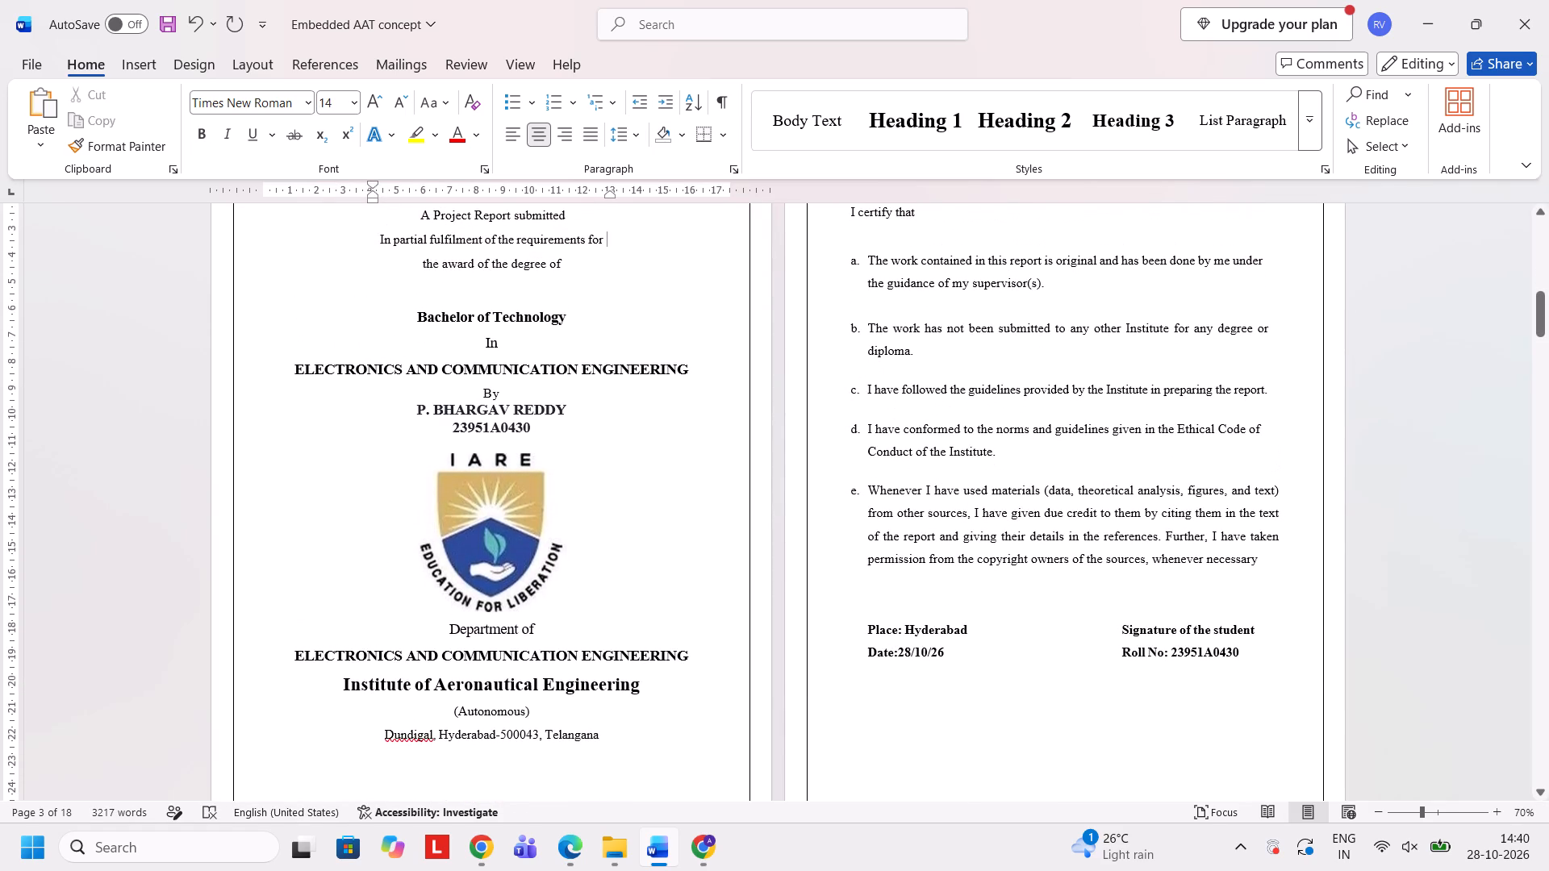
left_click(565, 408)
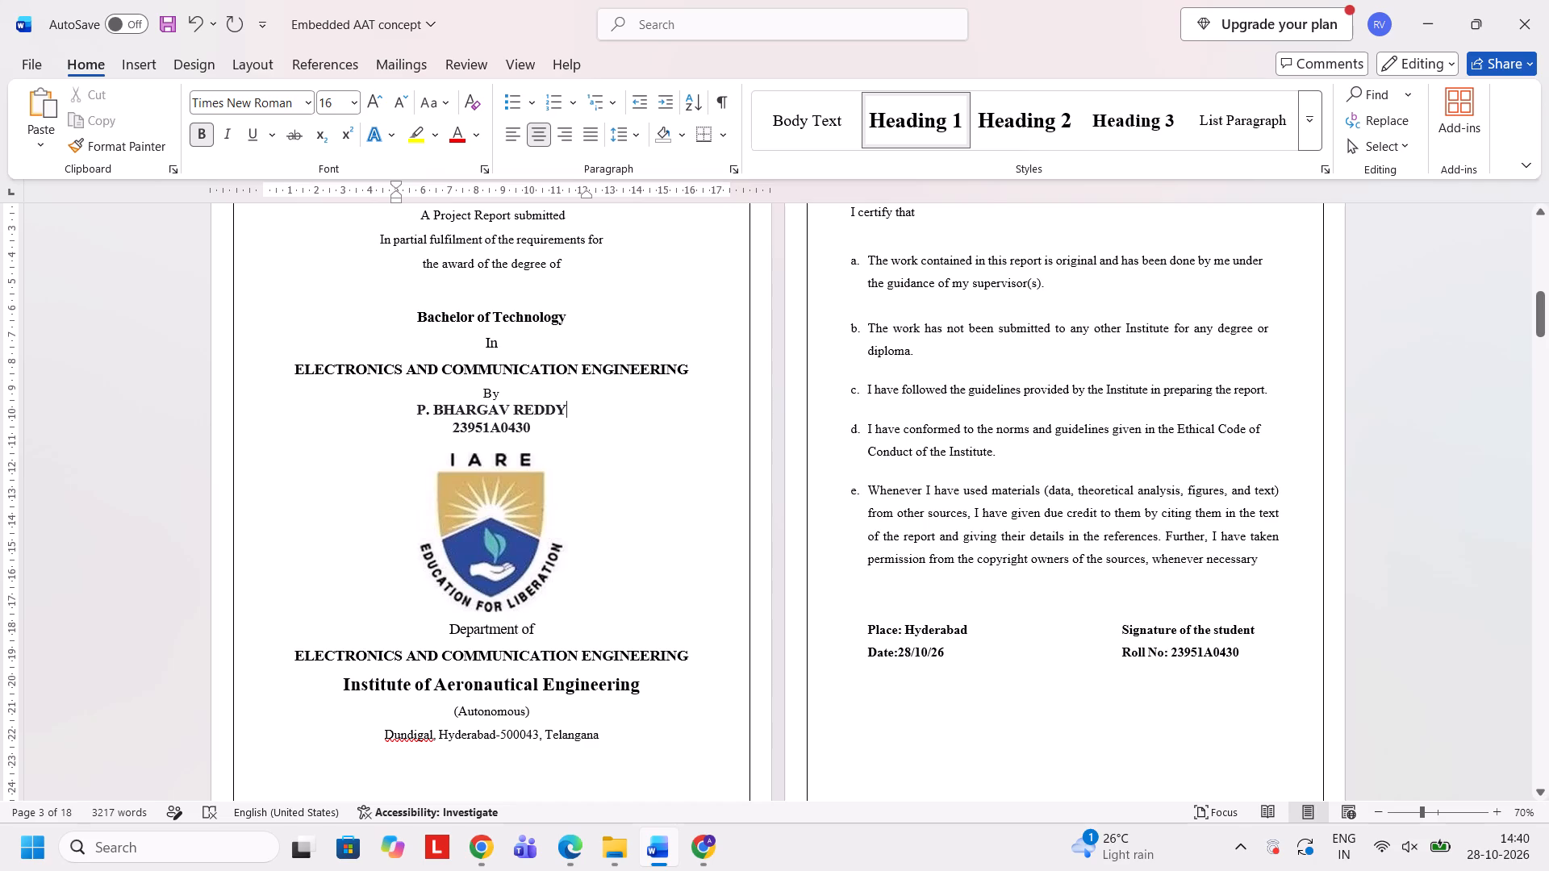
key("BackSpace")
key("BackSpace")
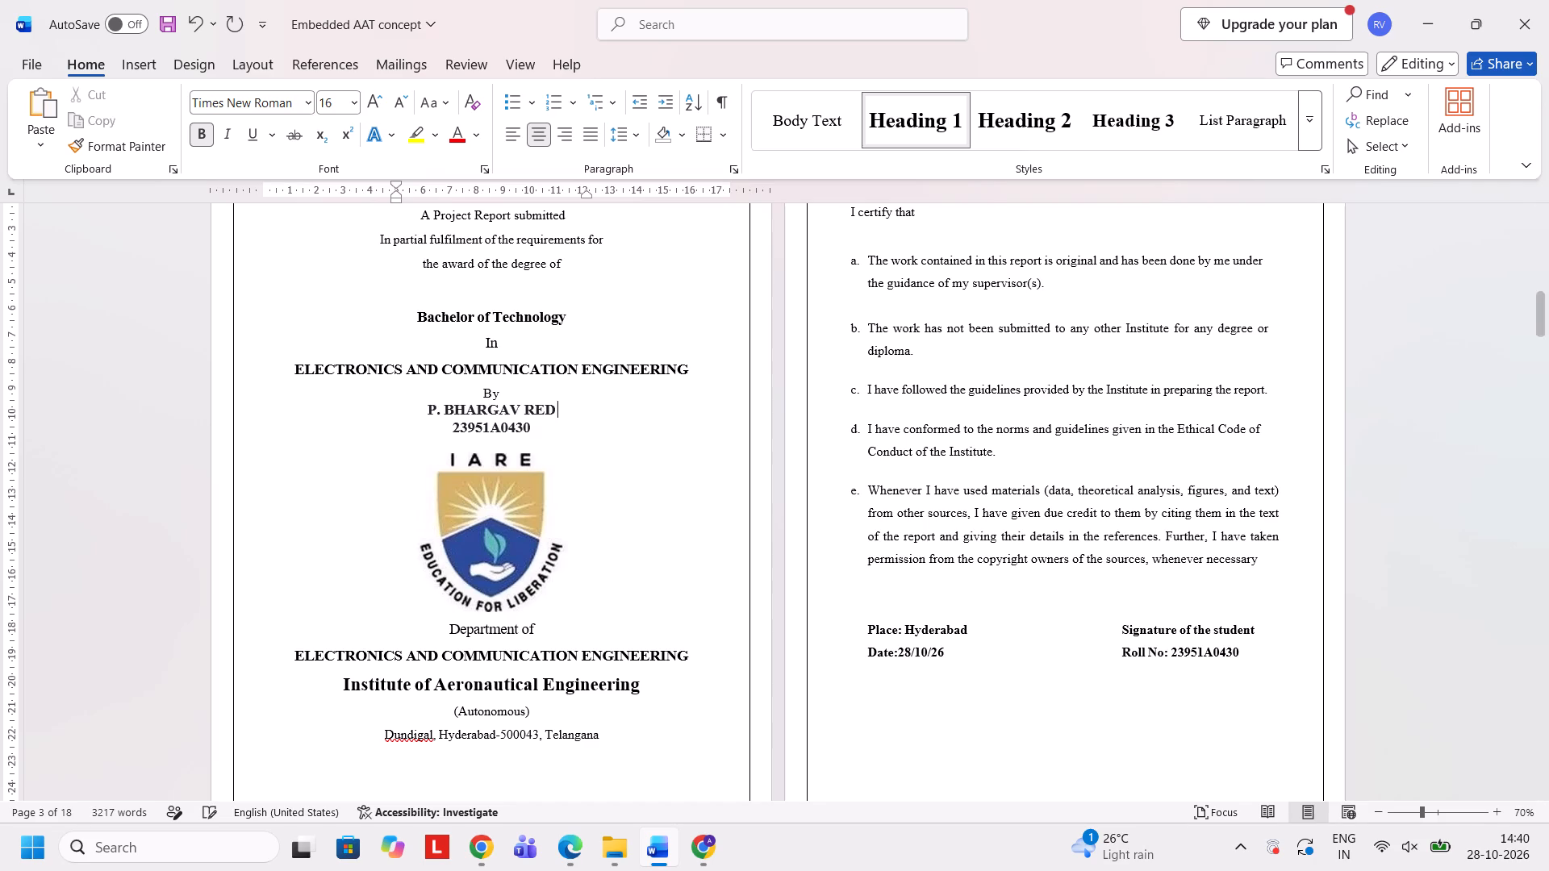
key("BackSpace")
key("BackSpace")
key("BackSpace")
key("BackSpace")
key("BackSpace")
key("BackSpace")
key("BackSpace")
key("BackSpace")
key("BackSpace")
key("BackSpace")
key("BackSpace")
key("BackSpace")
key("BackSpace")
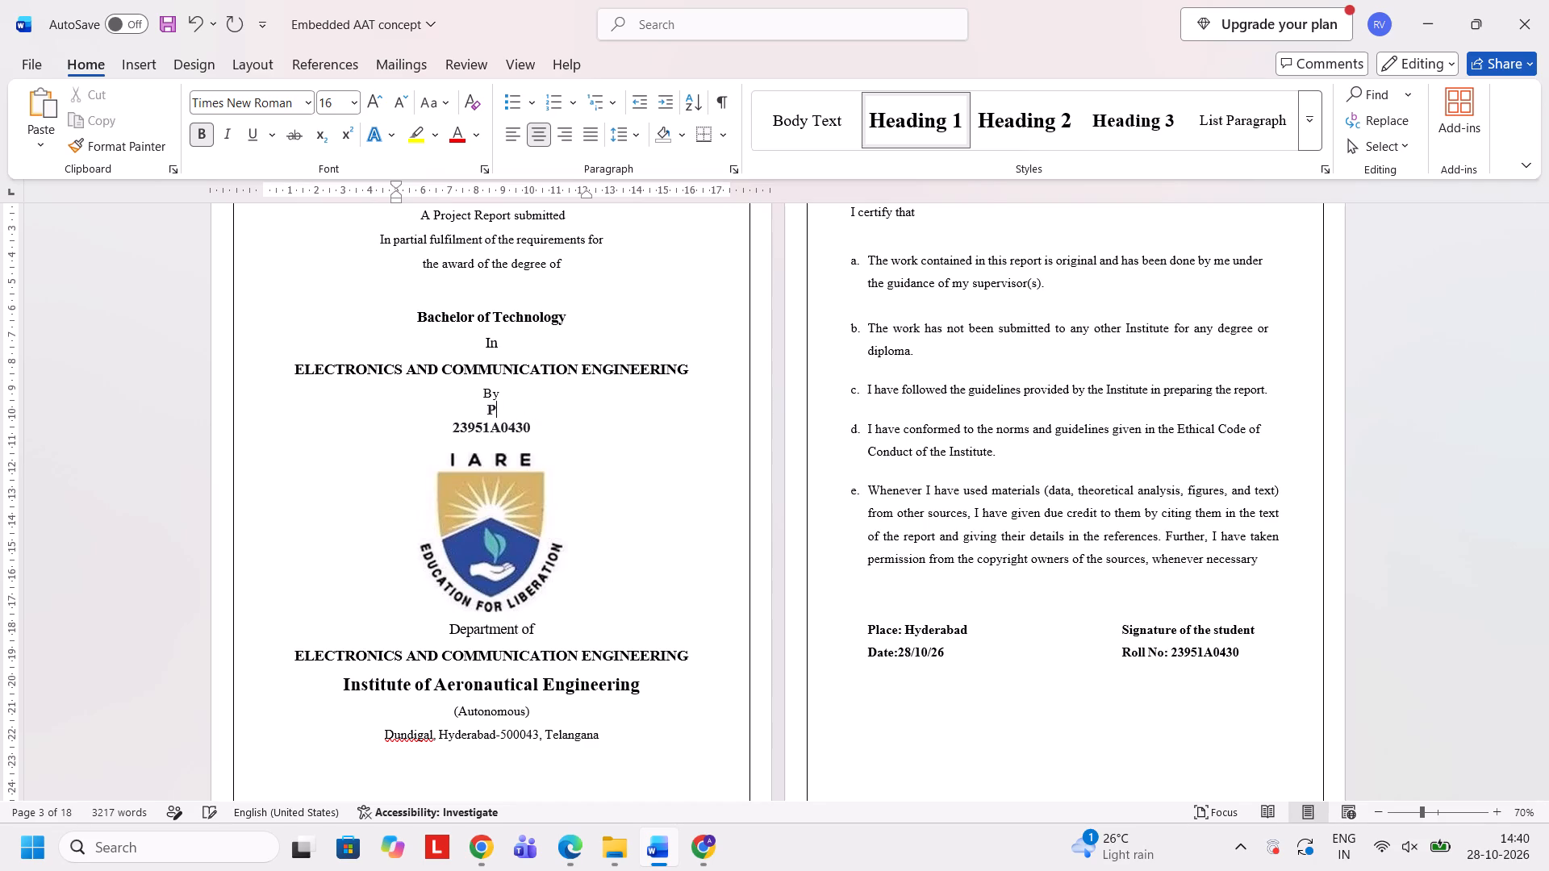
key("BackSpace")
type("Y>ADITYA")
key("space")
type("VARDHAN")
left_click(432, 407)
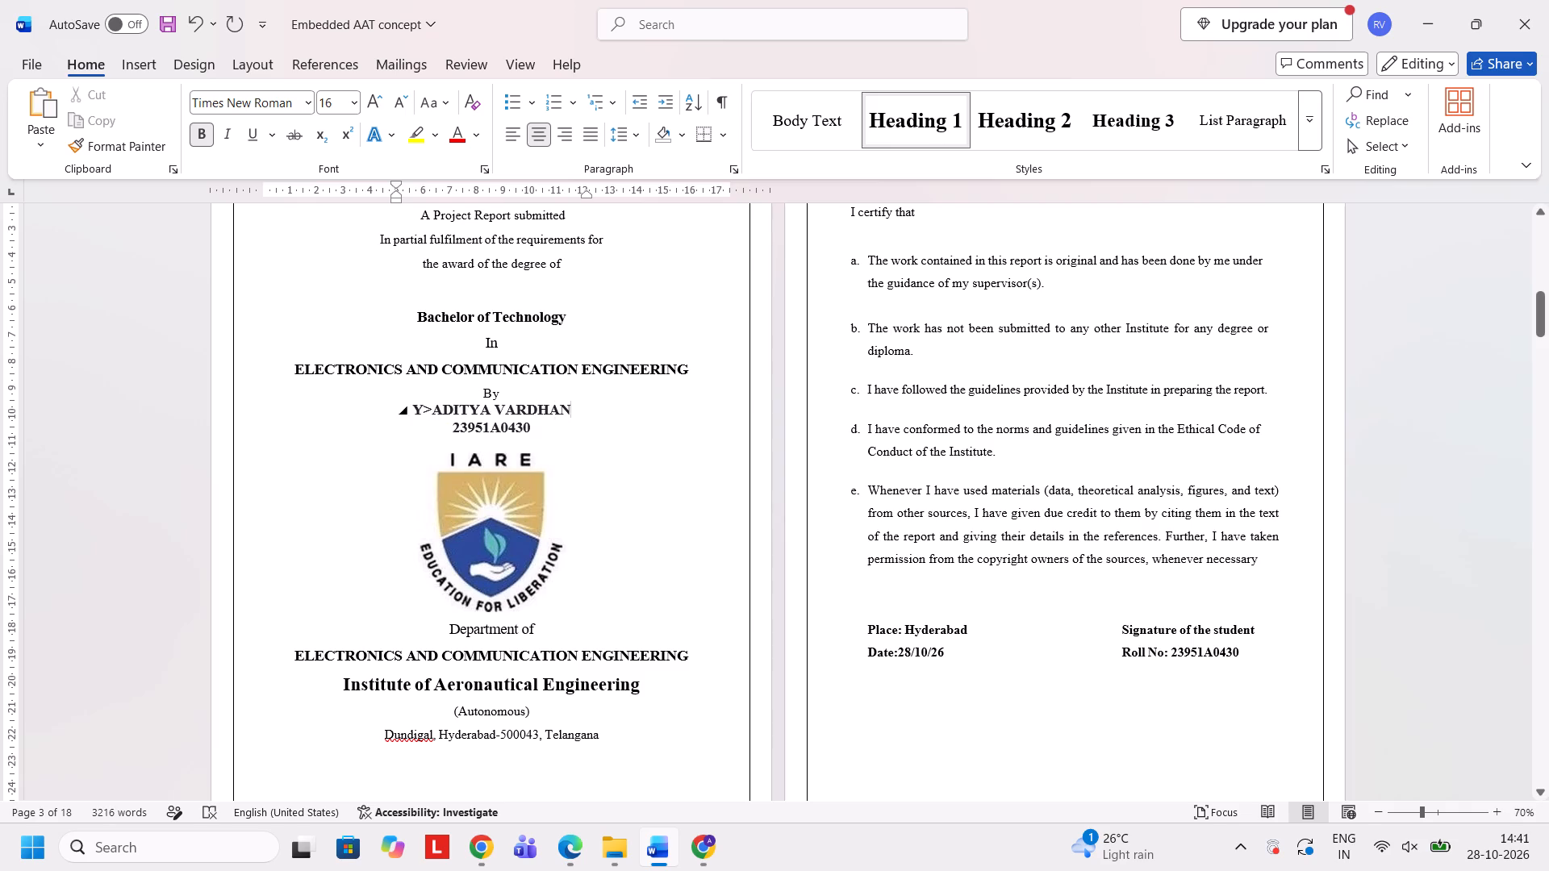
key("BackSpace")
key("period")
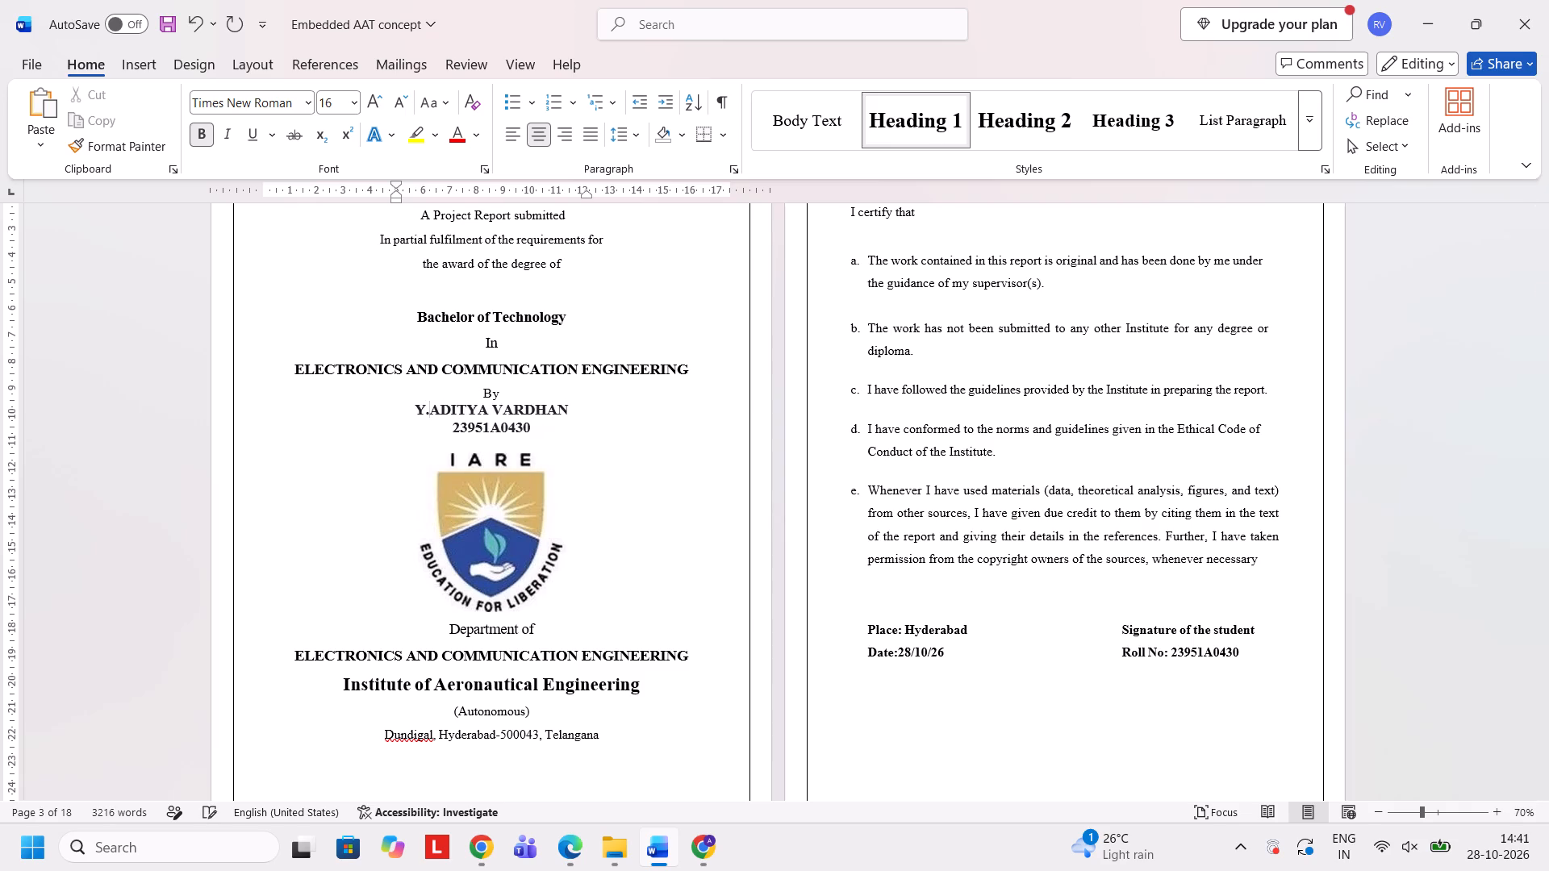
Insert one empty line above and one below the student name on the cover page.
left_click(525, 404)
left_click(525, 404)
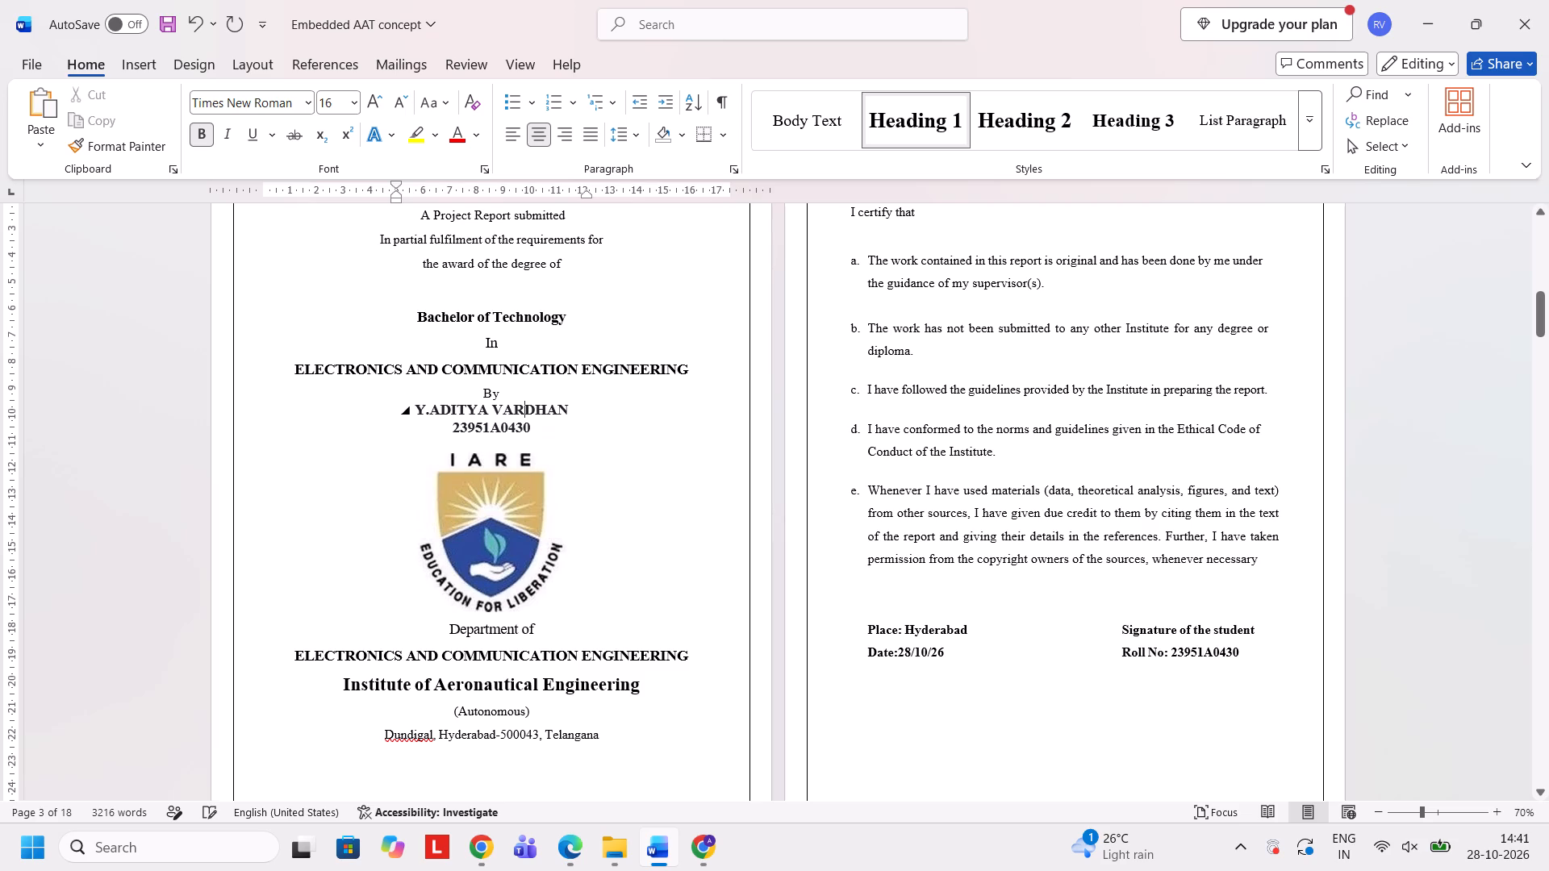
left_click(526, 394)
key("Return")
left_click(574, 433)
key("Return")
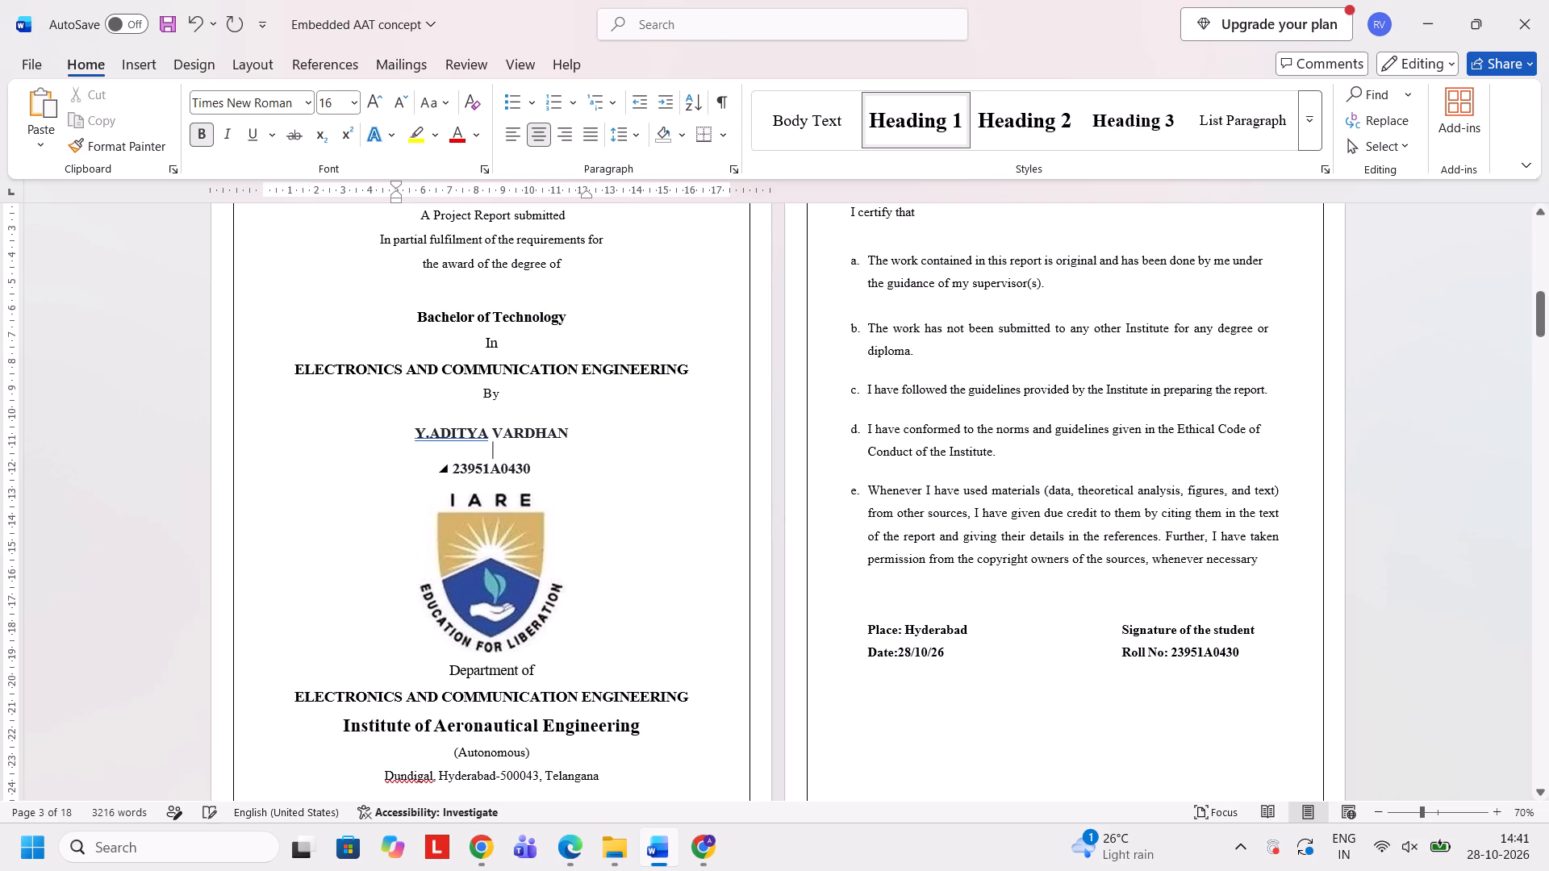
Replace the last two digits of the cover-page roll number with those of the new author.
left_click(543, 465)
key("BackSpace")
key("BackSpace")
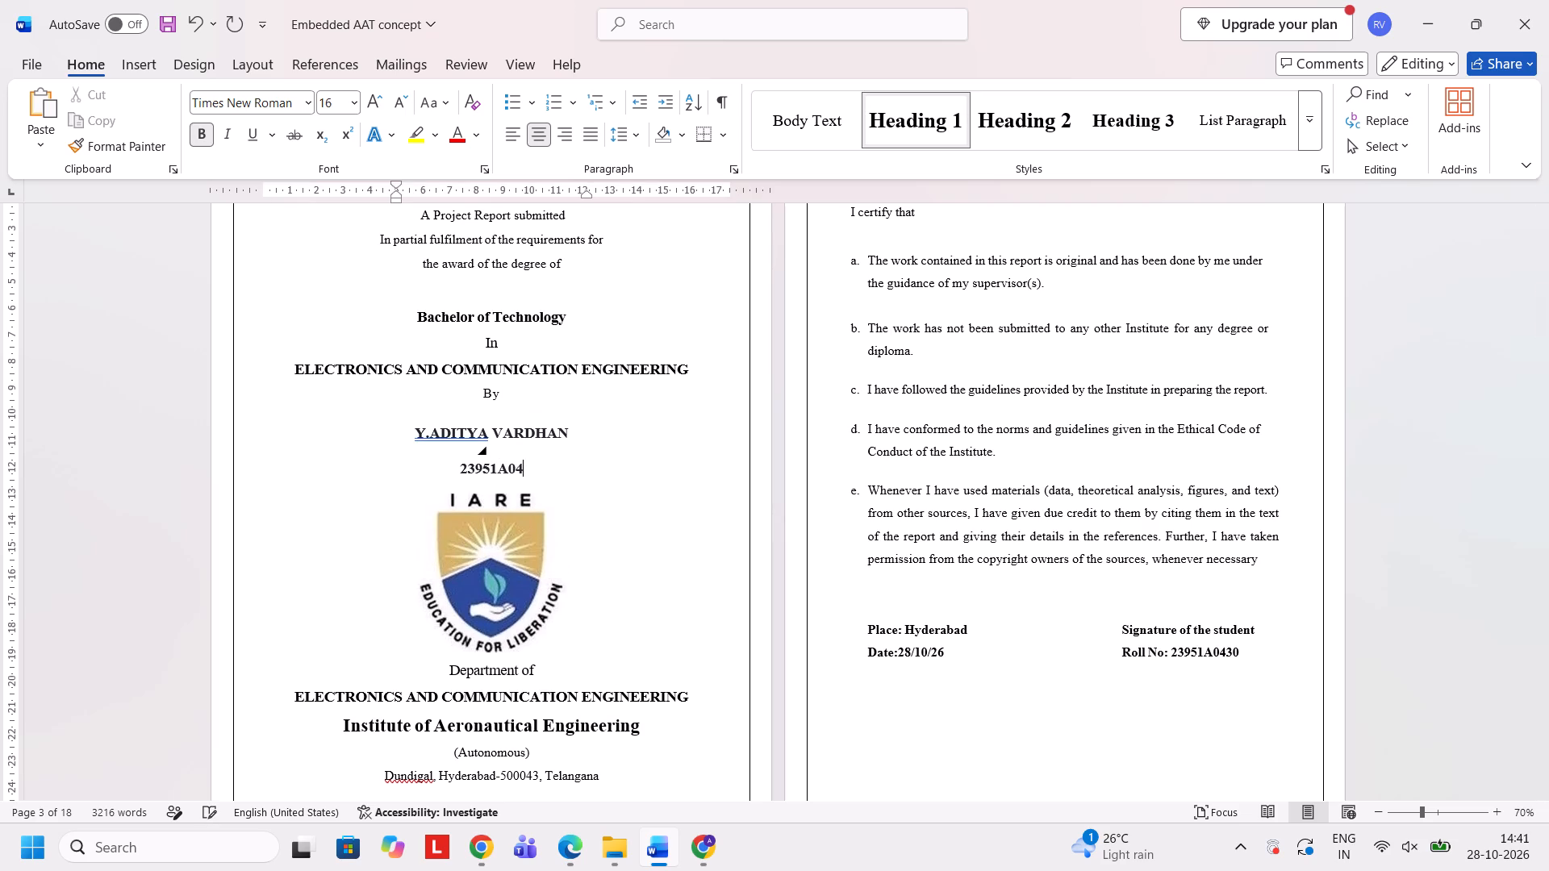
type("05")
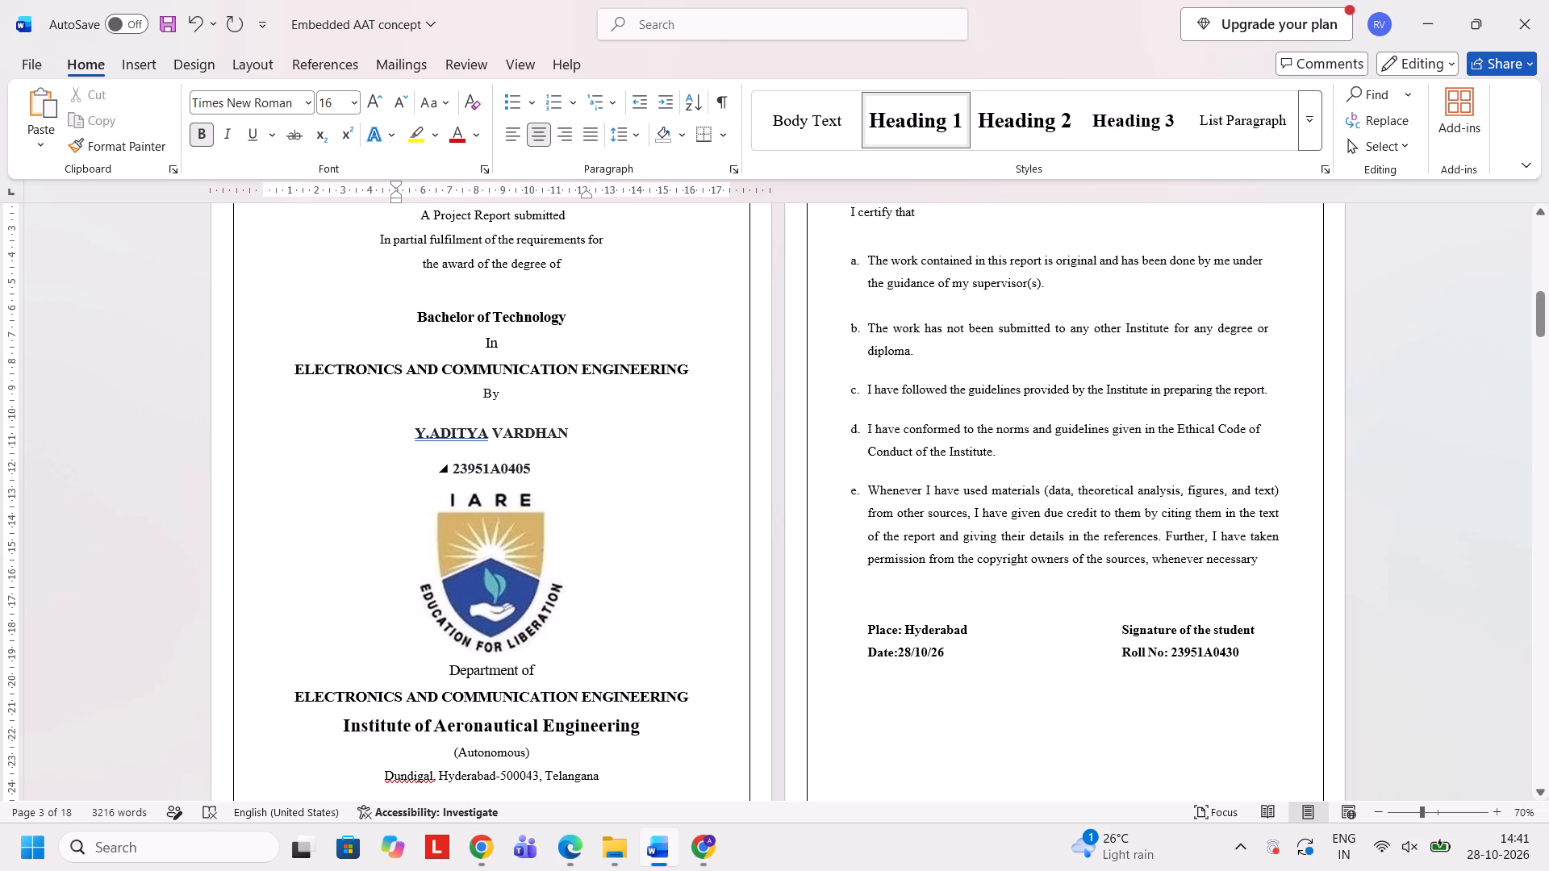
Replace "Satellite Microwave Transceiver" in the Certificate paragraph with the copied title "Real-Time Industrial Process Monitoring and Control System".
scroll(511, 563, "down", 16)
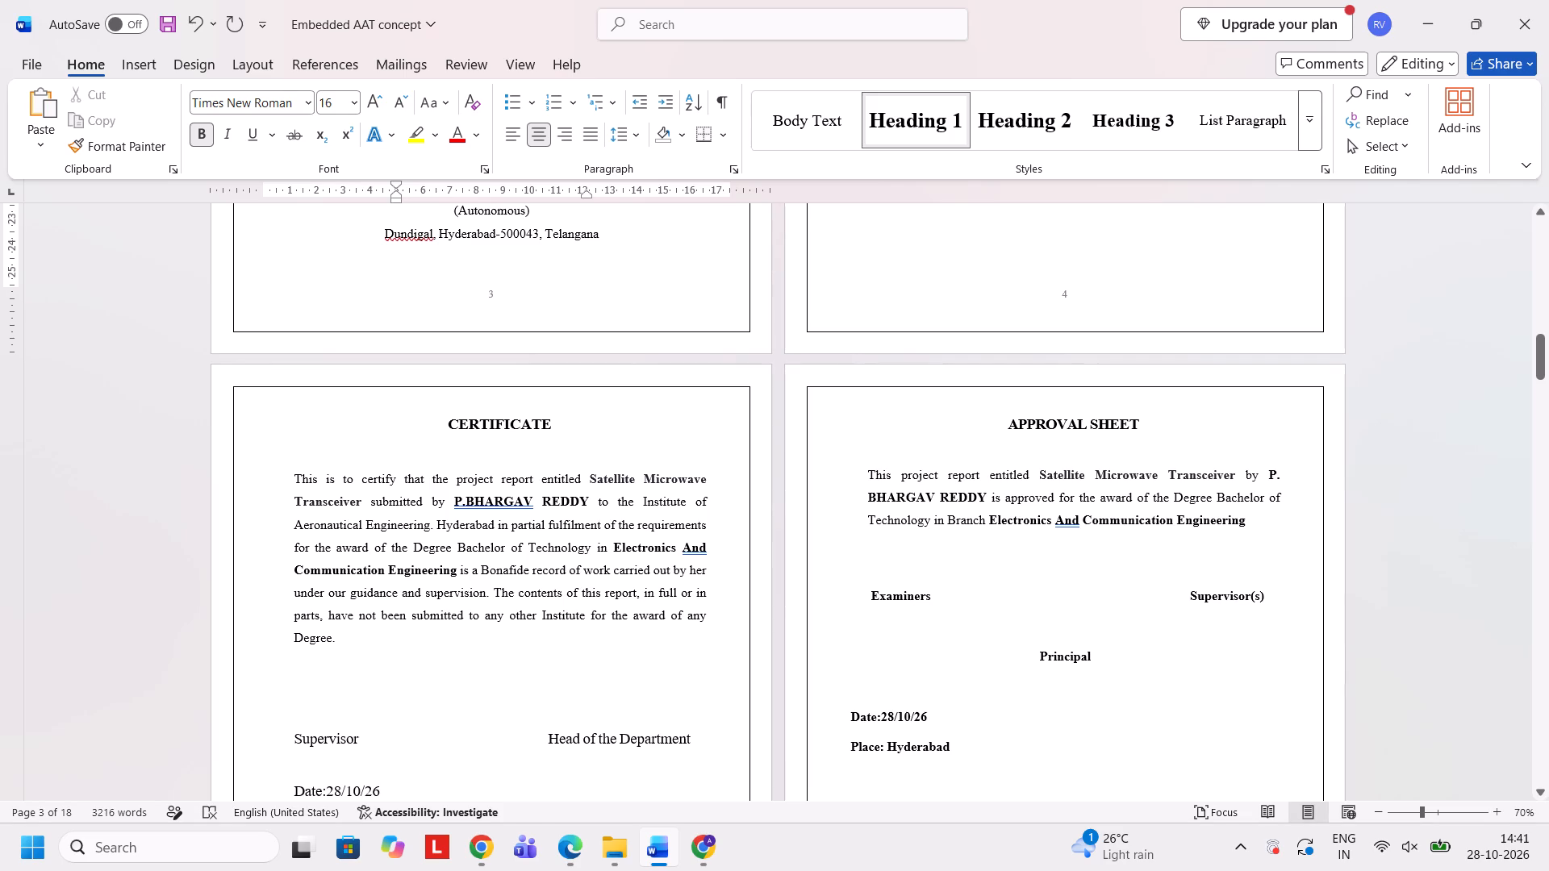
left_click_drag(357, 502, 397, 473)
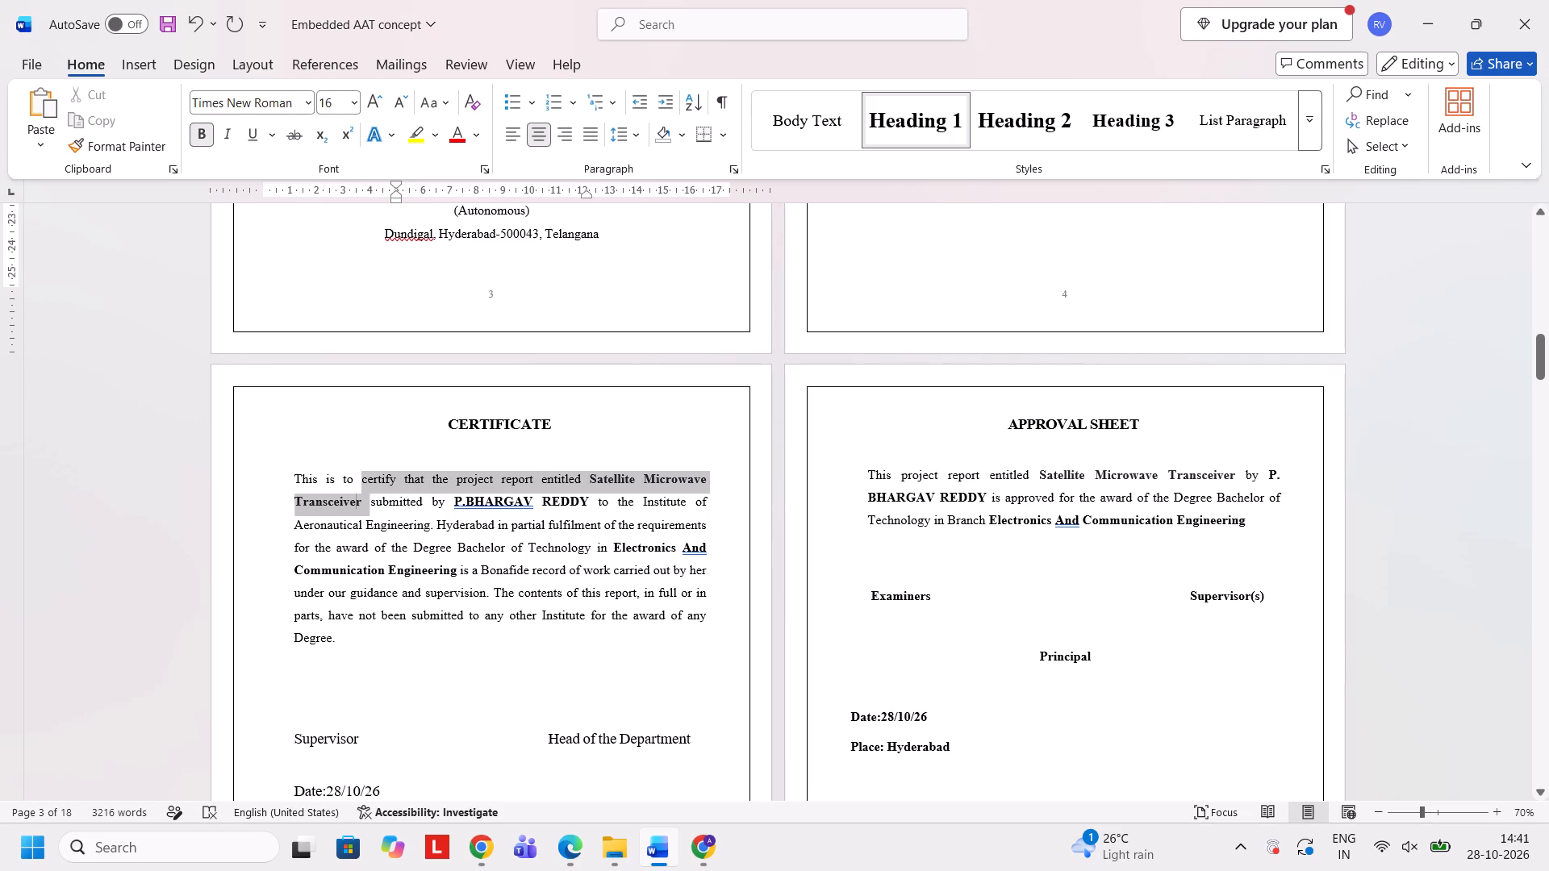
left_click_drag(397, 473, 587, 470)
left_click(594, 481)
left_click_drag(587, 475, 437, 517)
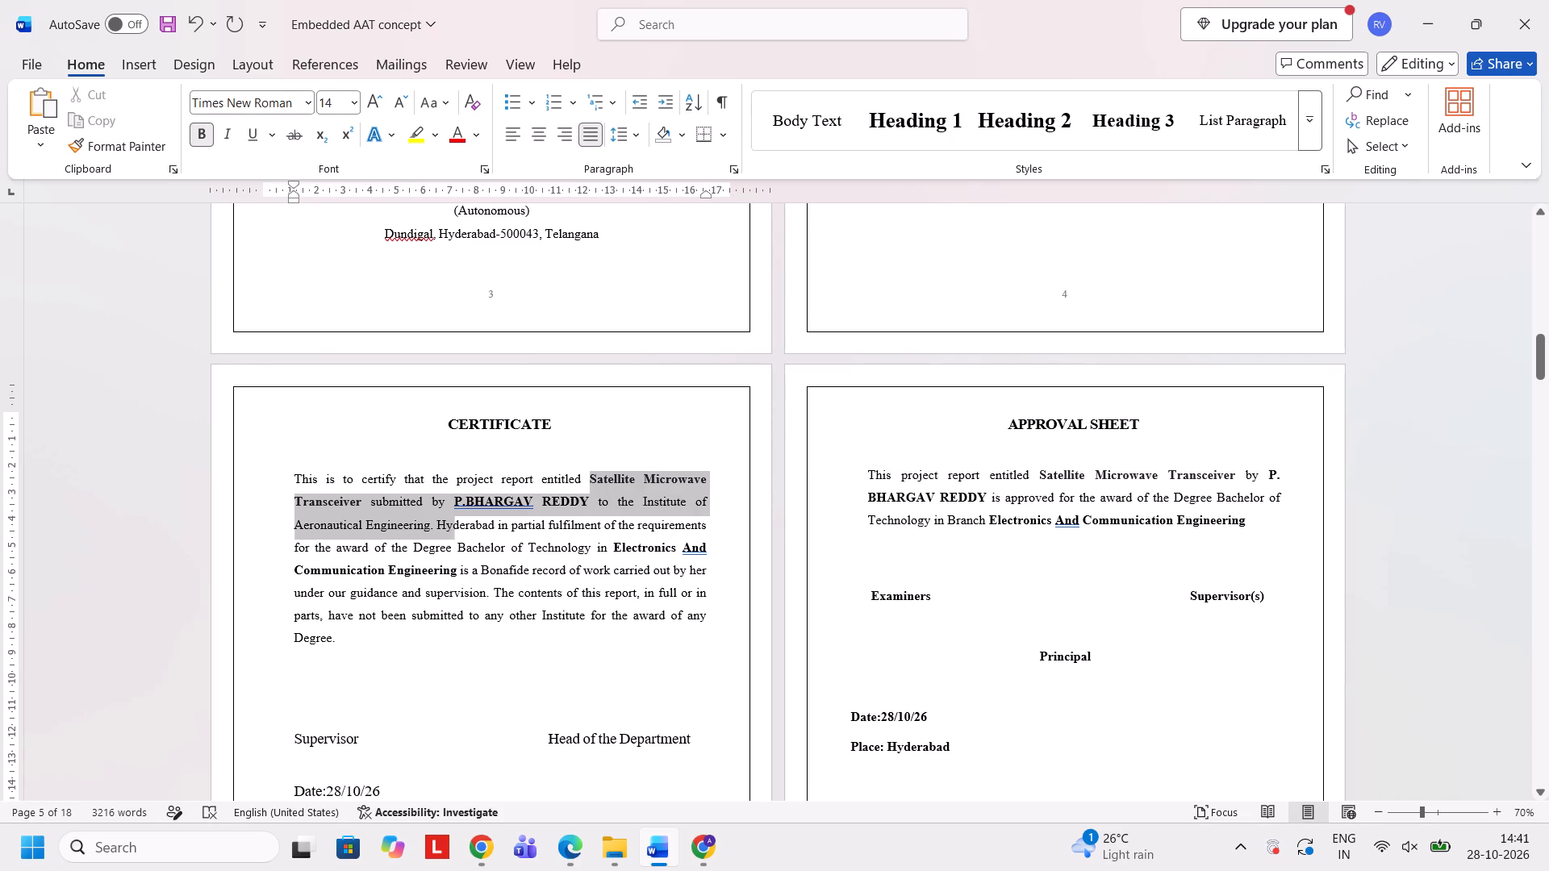
left_click_drag(437, 517, 361, 503)
key("ctrl+v")
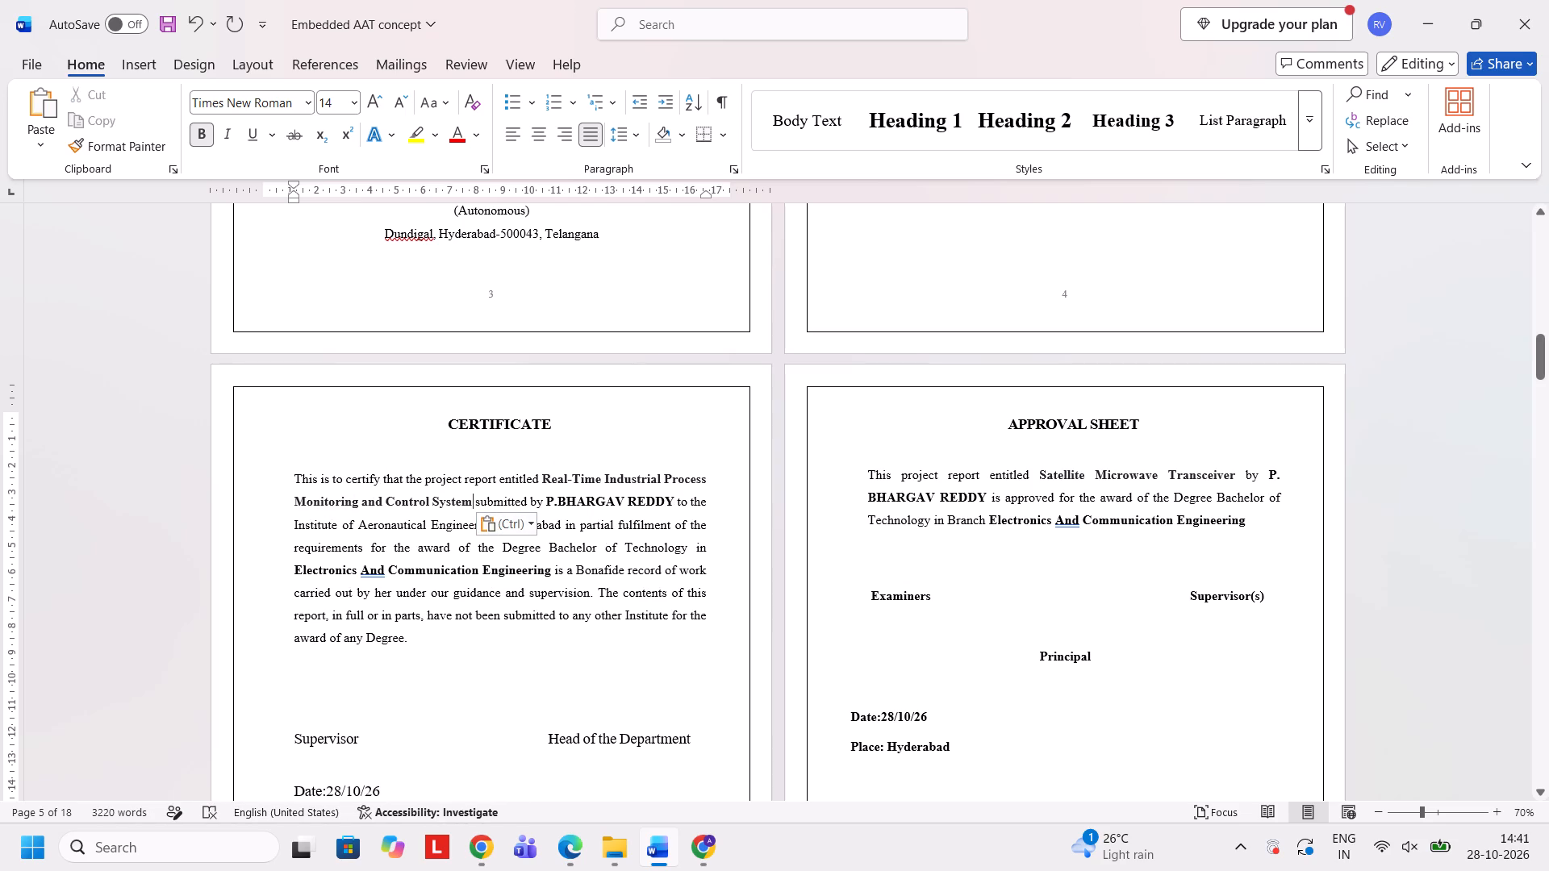
Replace the student name in the Certificate and Approval Sheet paragraphs with the new author's initial and name in capitals.
left_click(589, 498)
left_click(670, 502)
Replace the student name after "submitted by" in the Certificate paragraph with the new author's initial and name in bold capitals.
key("BackSpace")
key("BackSpace")
key("BackSpace")
key("BackSpace")
key("BackSpace")
key("BackSpace")
key("BackSpace")
key("BackSpace")
key("BackSpace")
key("BackSpace")
key("BackSpace")
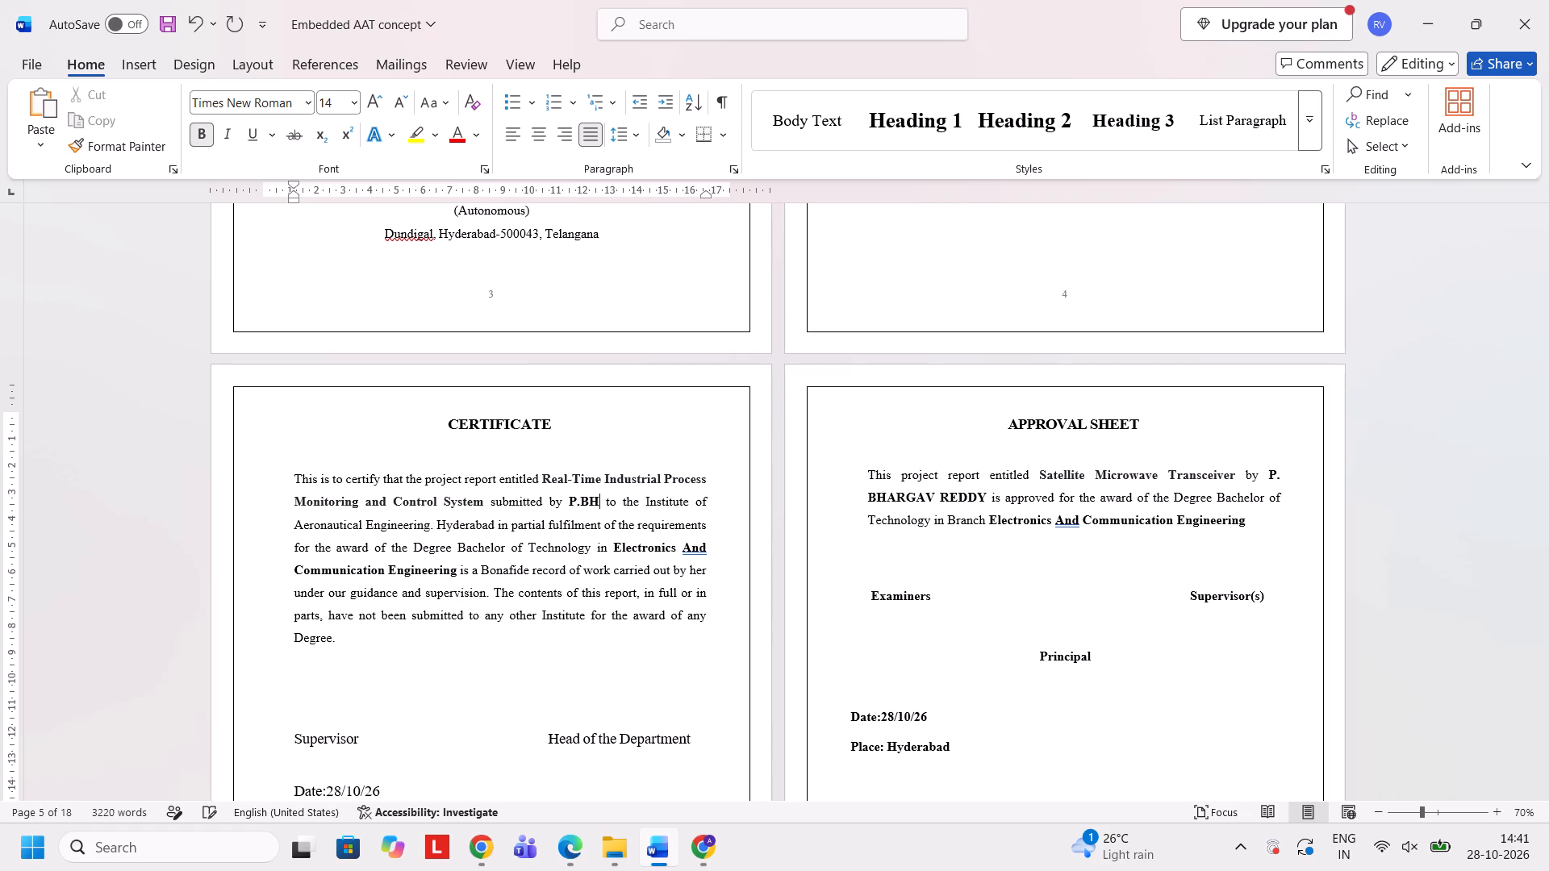
key("BackSpace")
key("BackSpace")
key("BackSpace")
key("BackSpace")
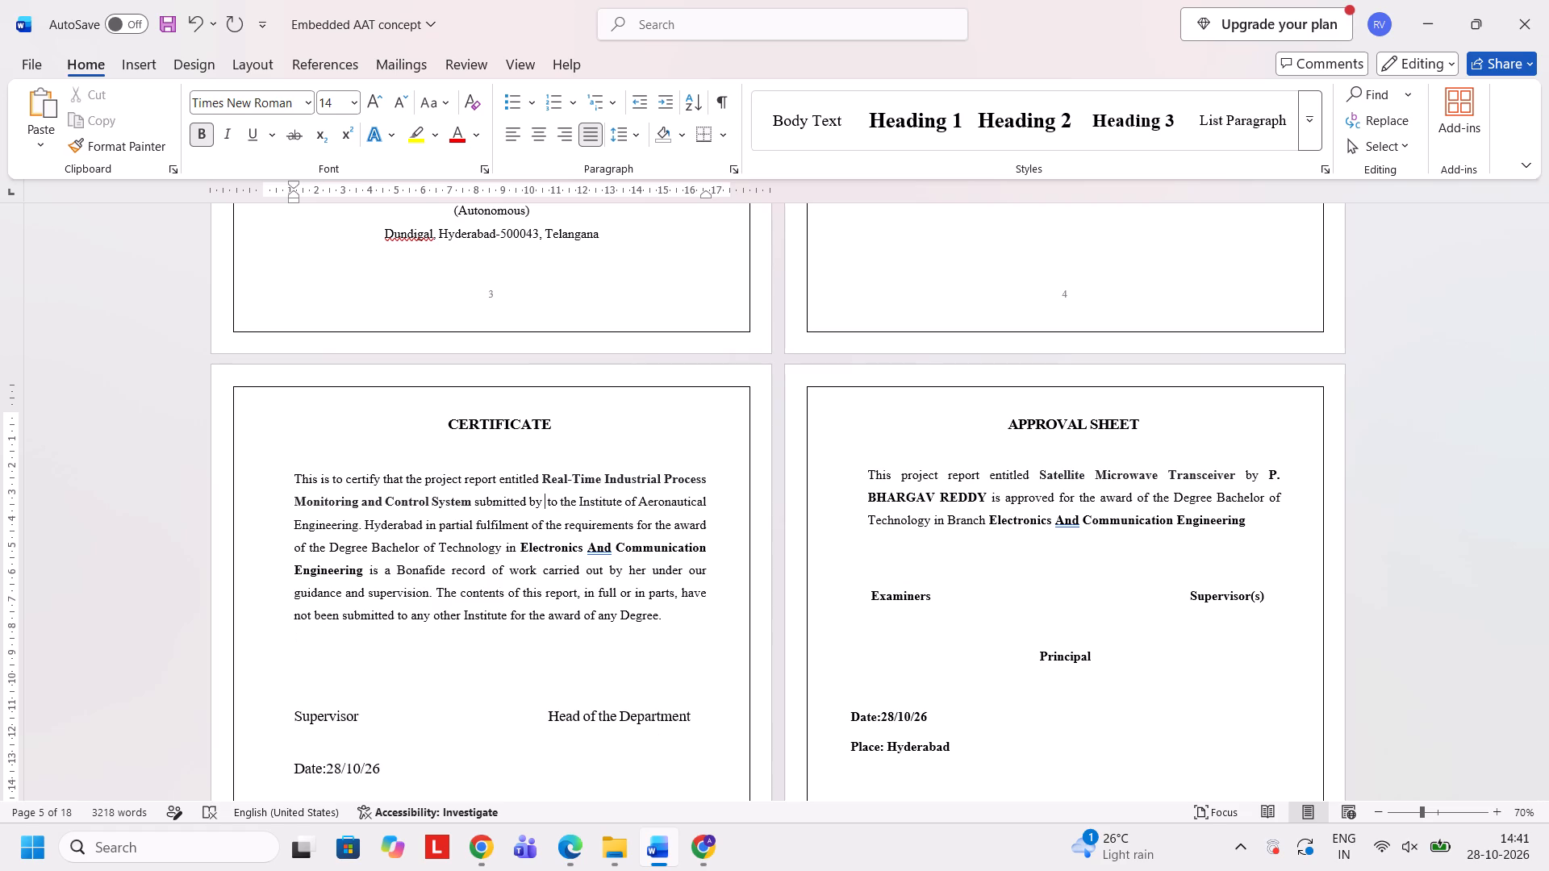
key("ctrl+equal")
key("ctrl+equal")
key("ctrl+equal")
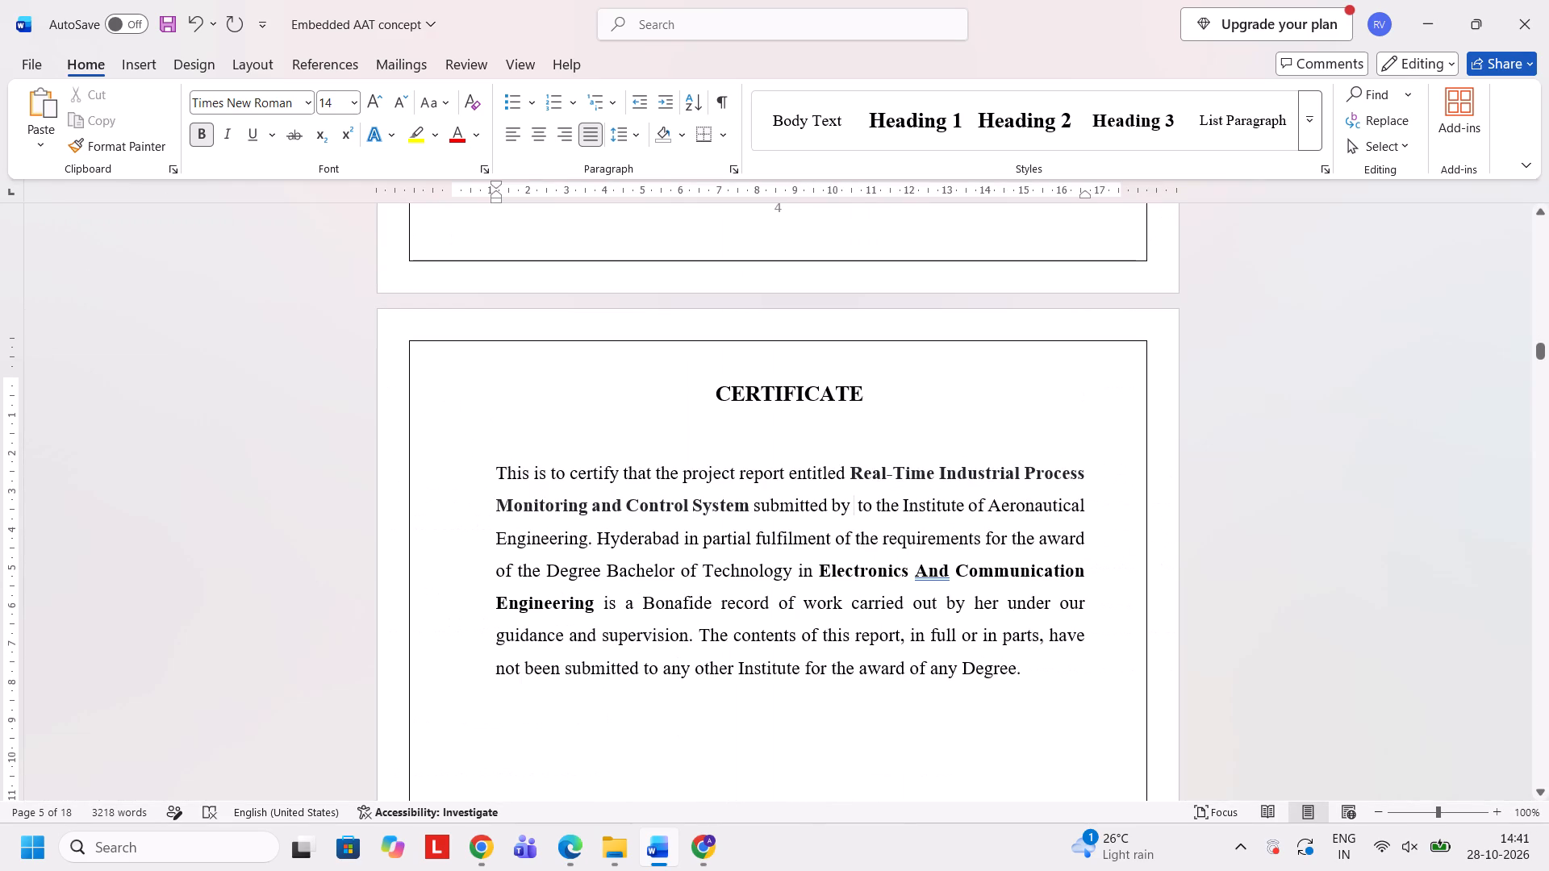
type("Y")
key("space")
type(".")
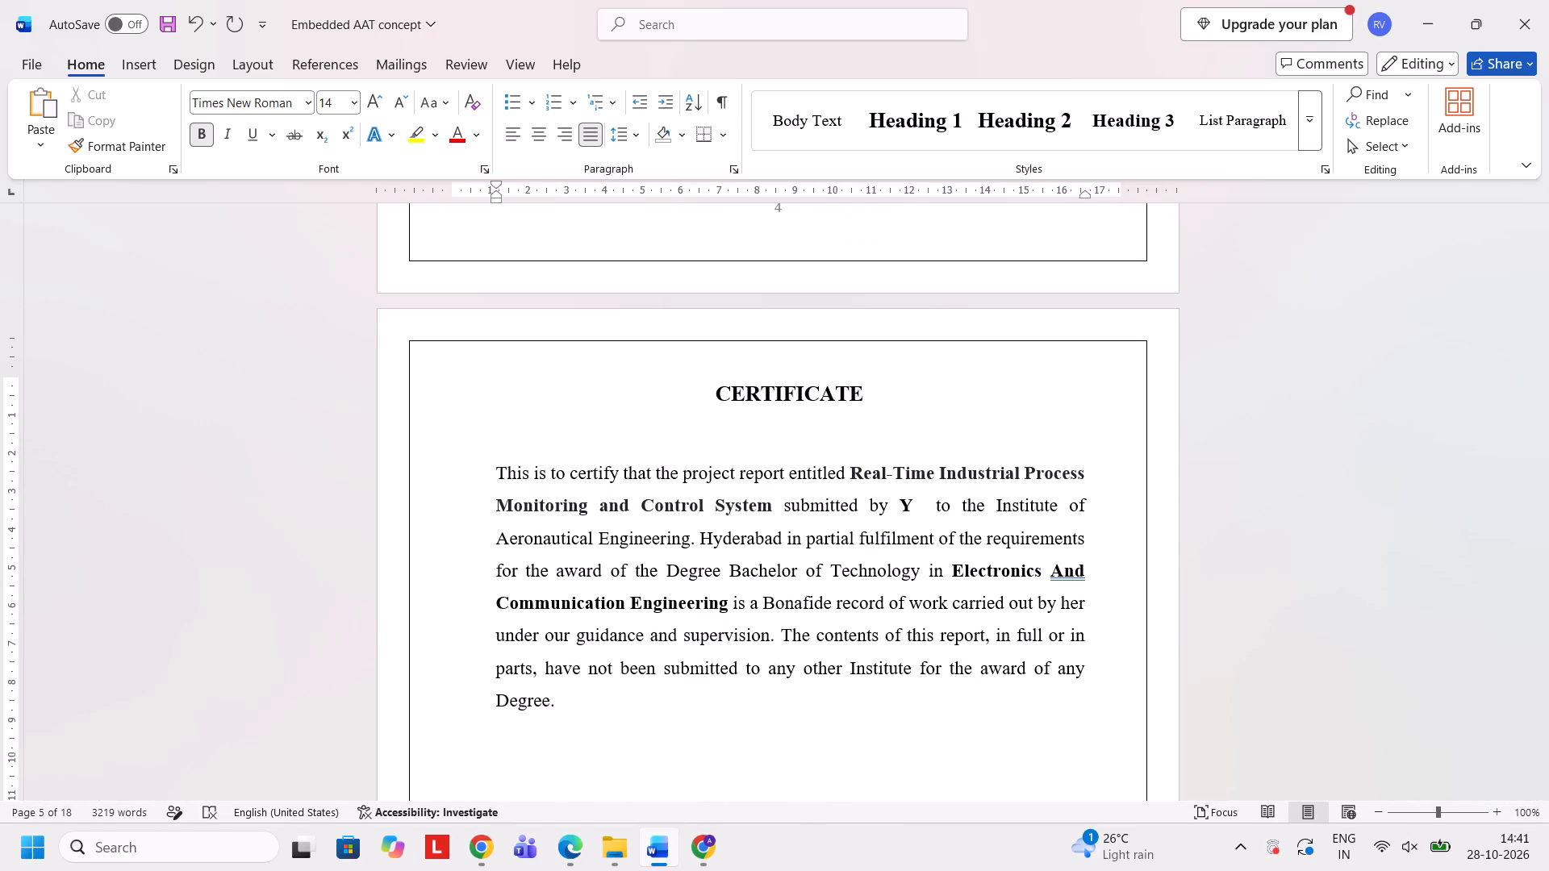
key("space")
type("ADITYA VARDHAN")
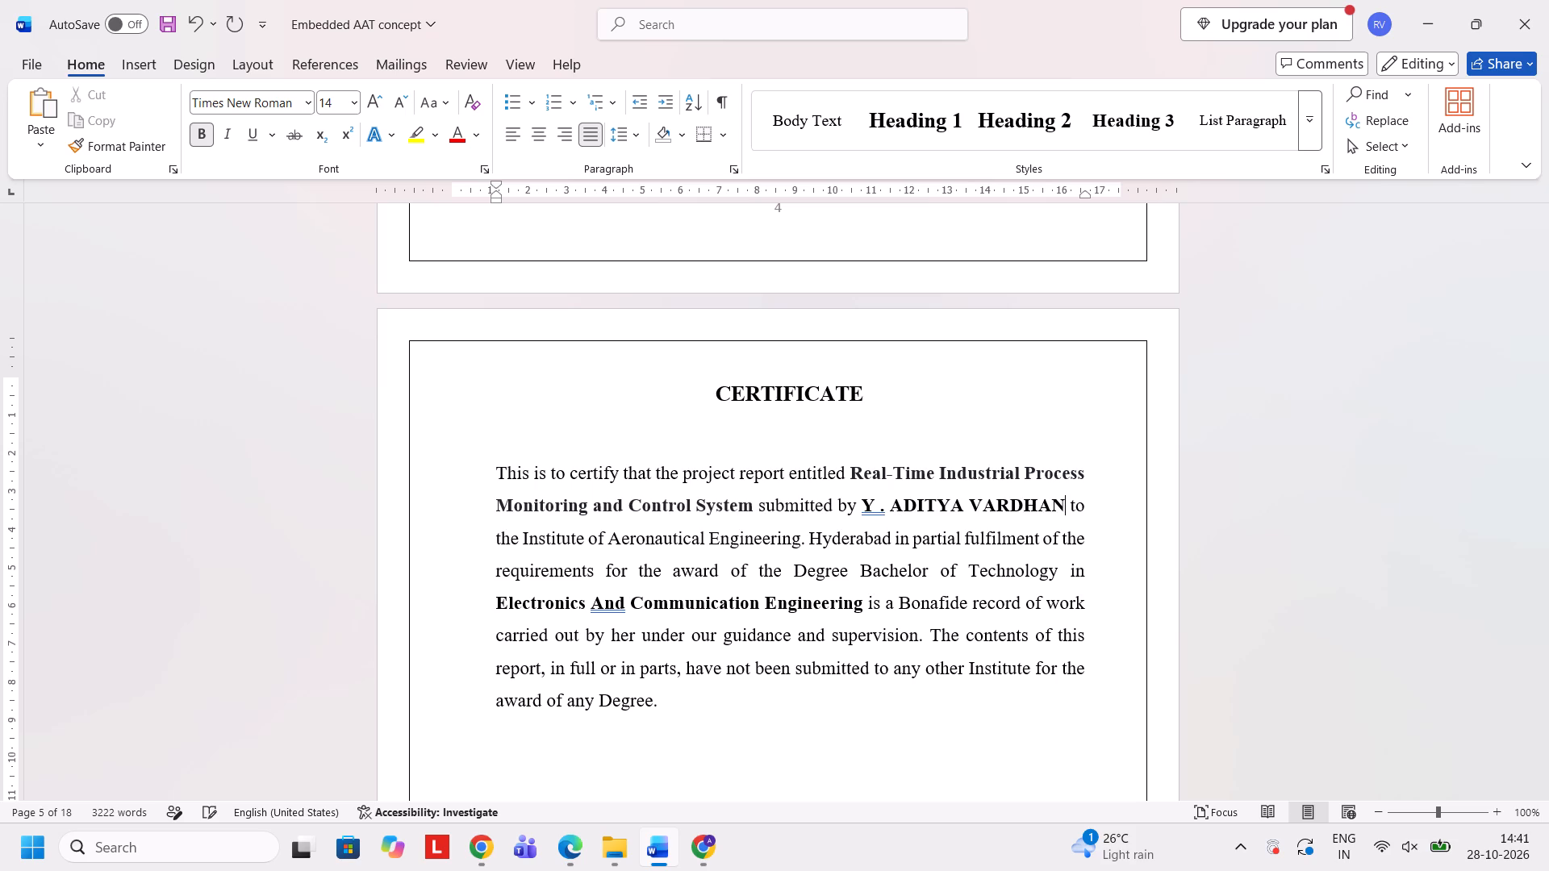
Replace the student name in the Approval Sheet paragraph with the new author's initial and name in bold capitals.
scroll(498, 571, "down", 7)
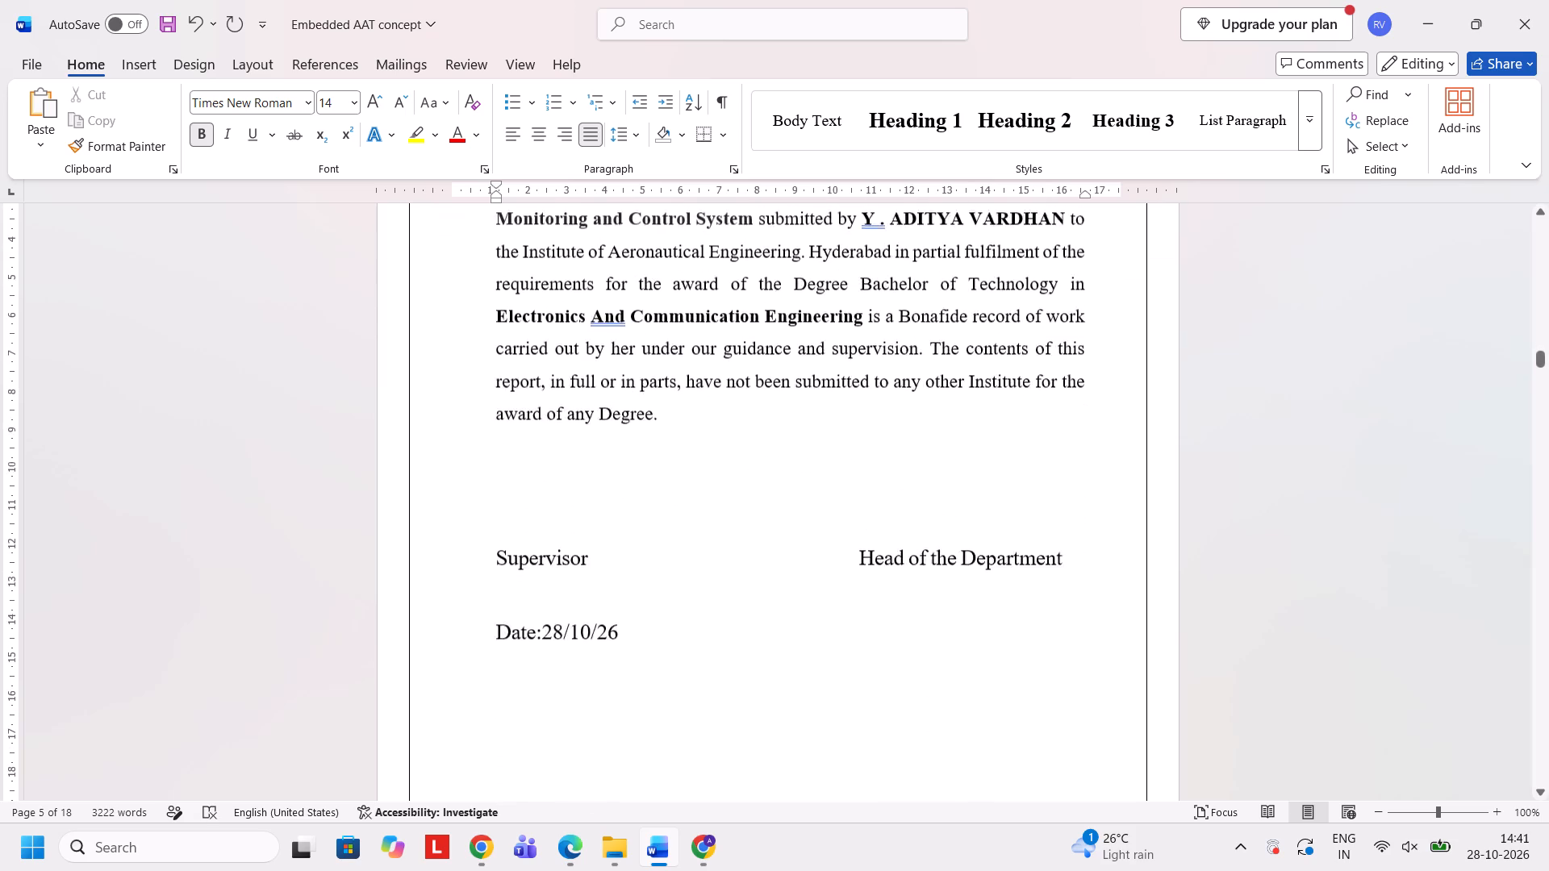
scroll(499, 573, "down", 11)
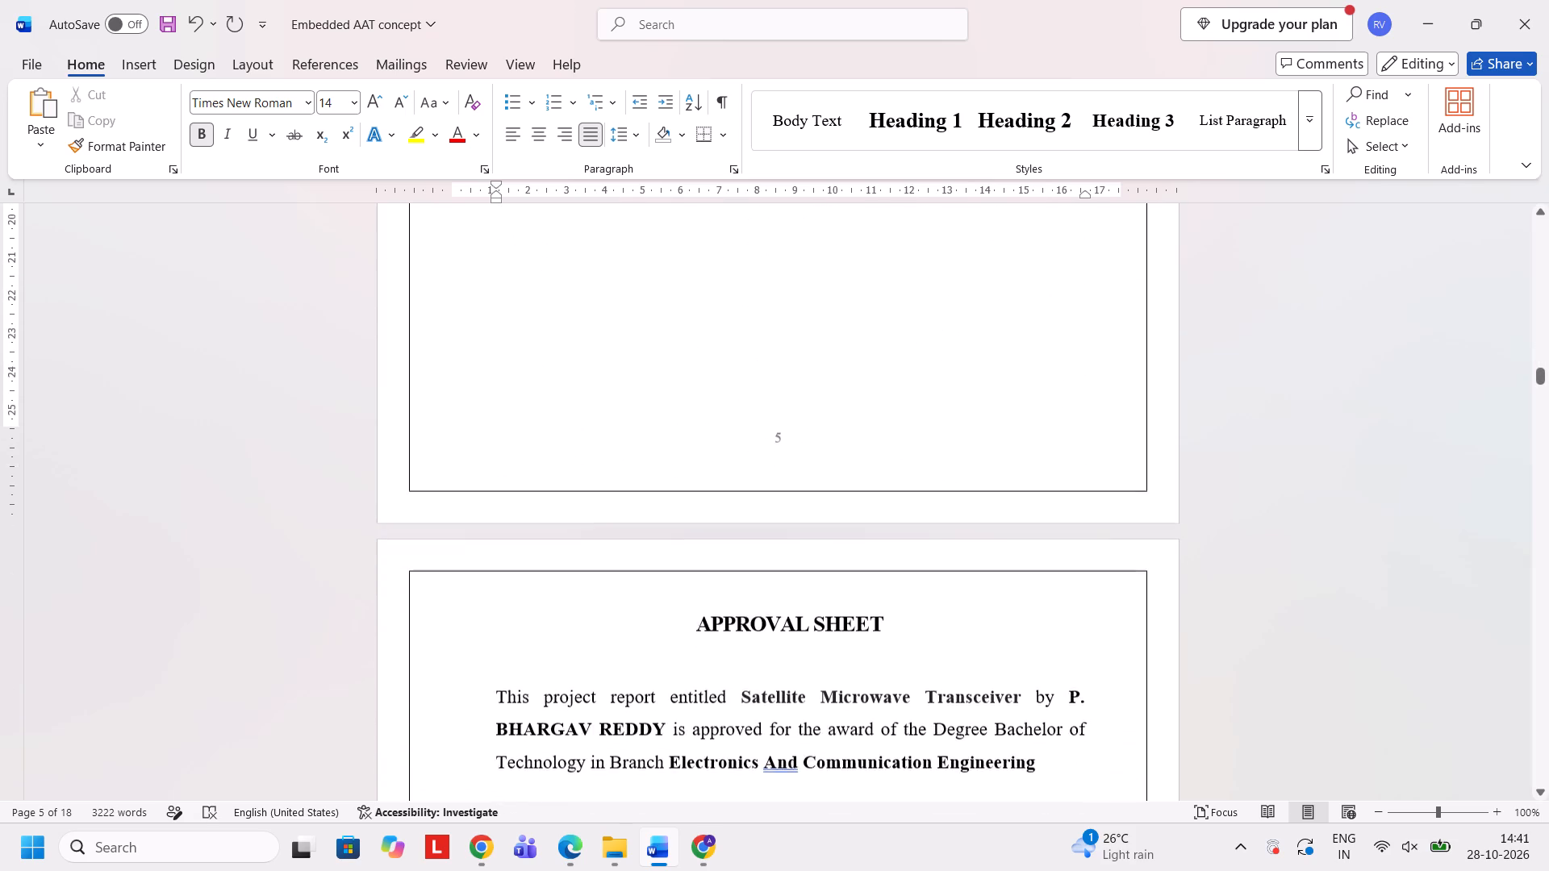
scroll(499, 573, "down", 7)
scroll(748, 410, "down", 4)
scroll(748, 410, "up", 2)
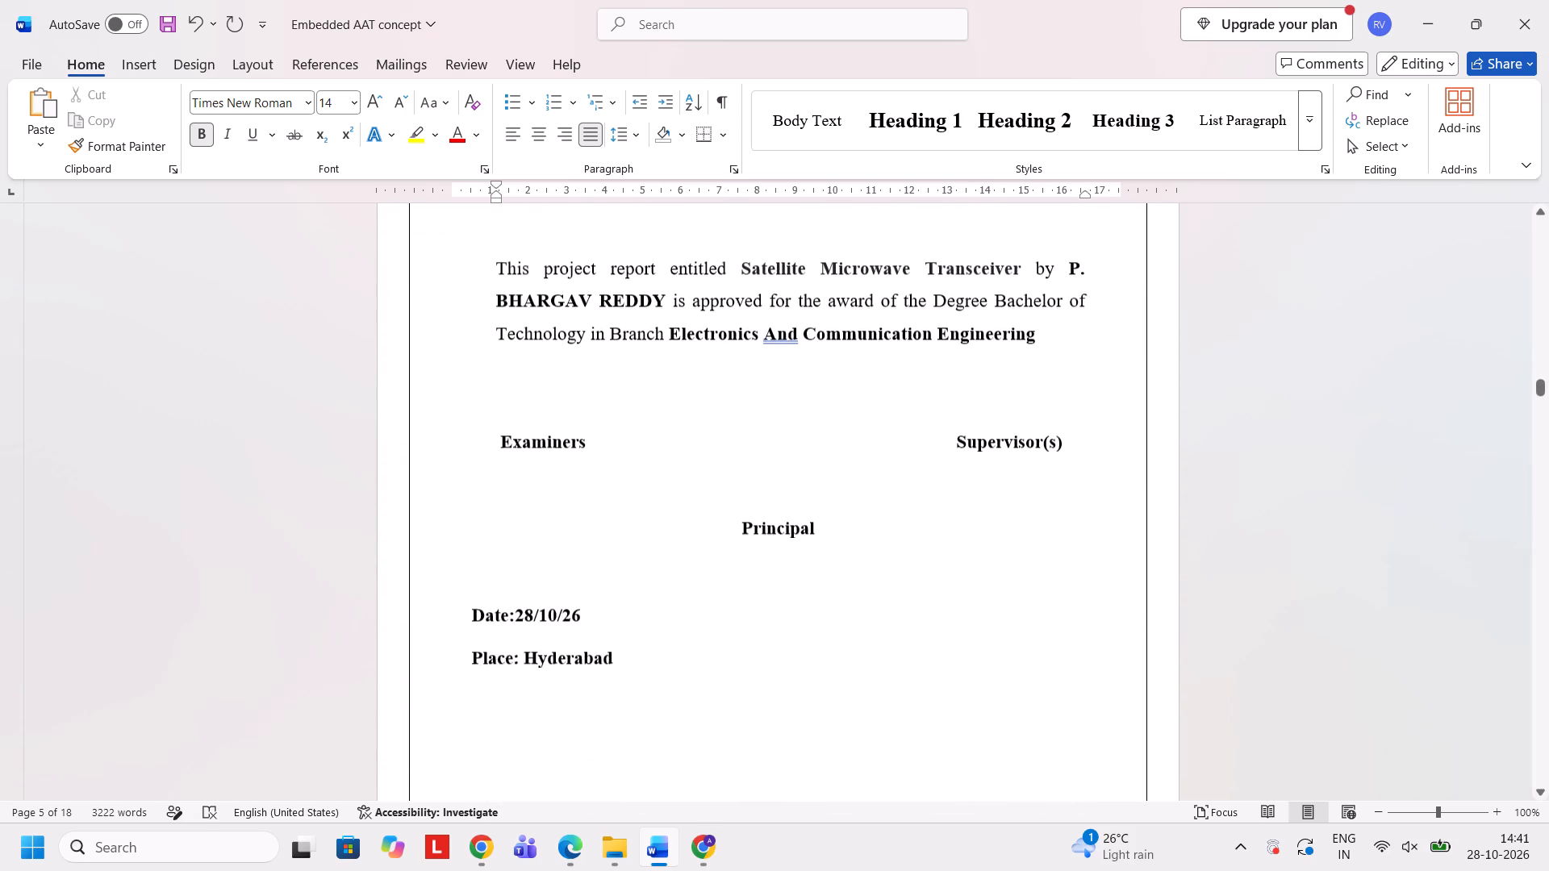
left_click(666, 347)
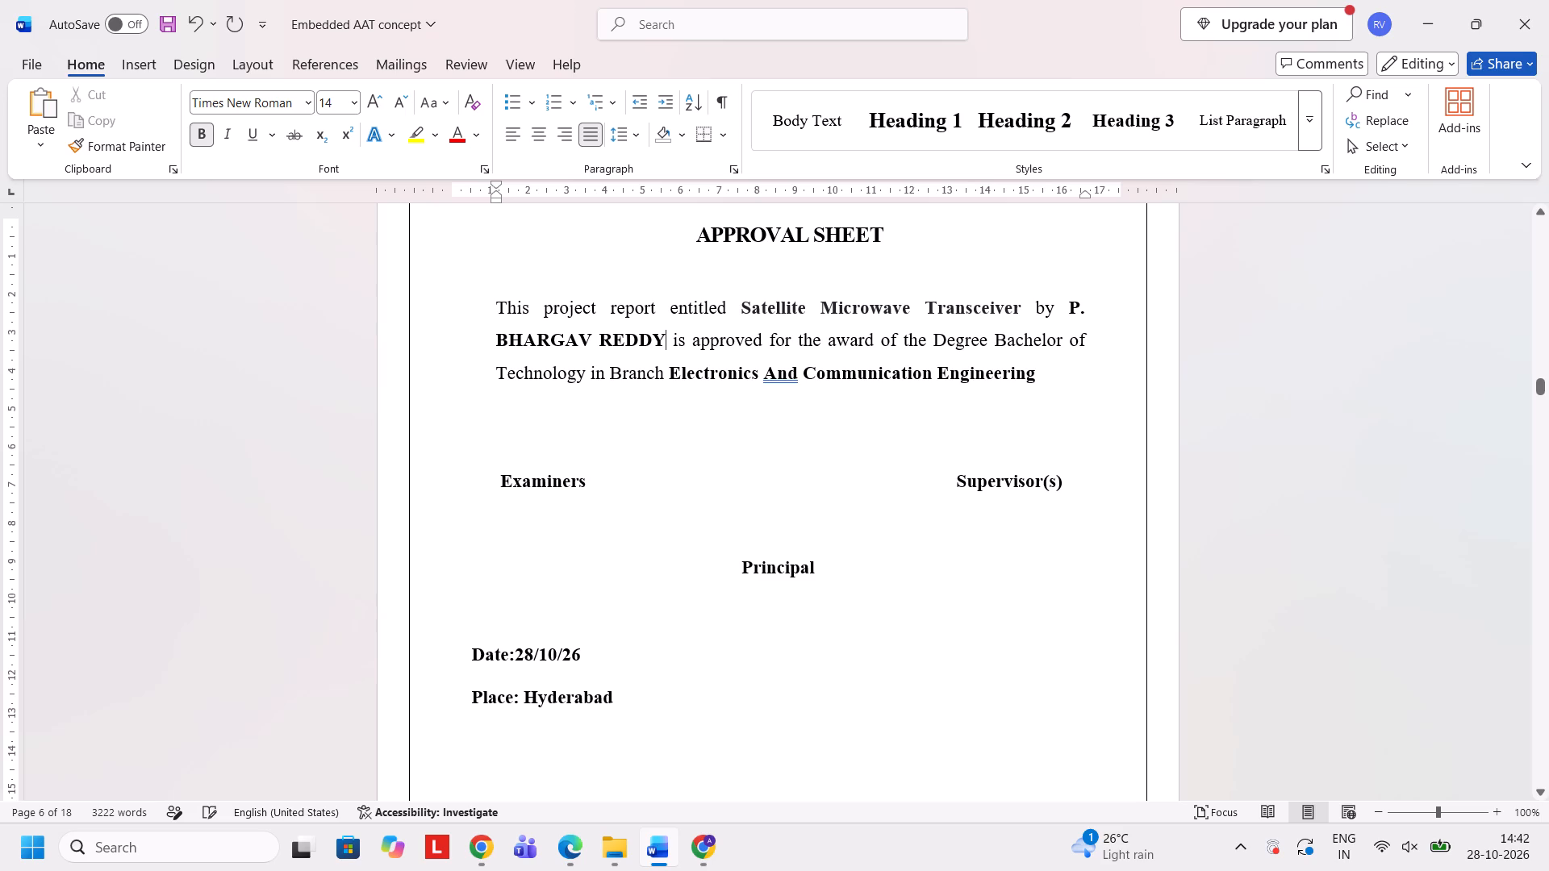
key("BackSpace")
key("BackSpace")
key("BackSpace")
key("BackSpace")
key("BackSpace")
key("BackSpace")
key("BackSpace")
key("BackSpace")
key("BackSpace")
key("BackSpace")
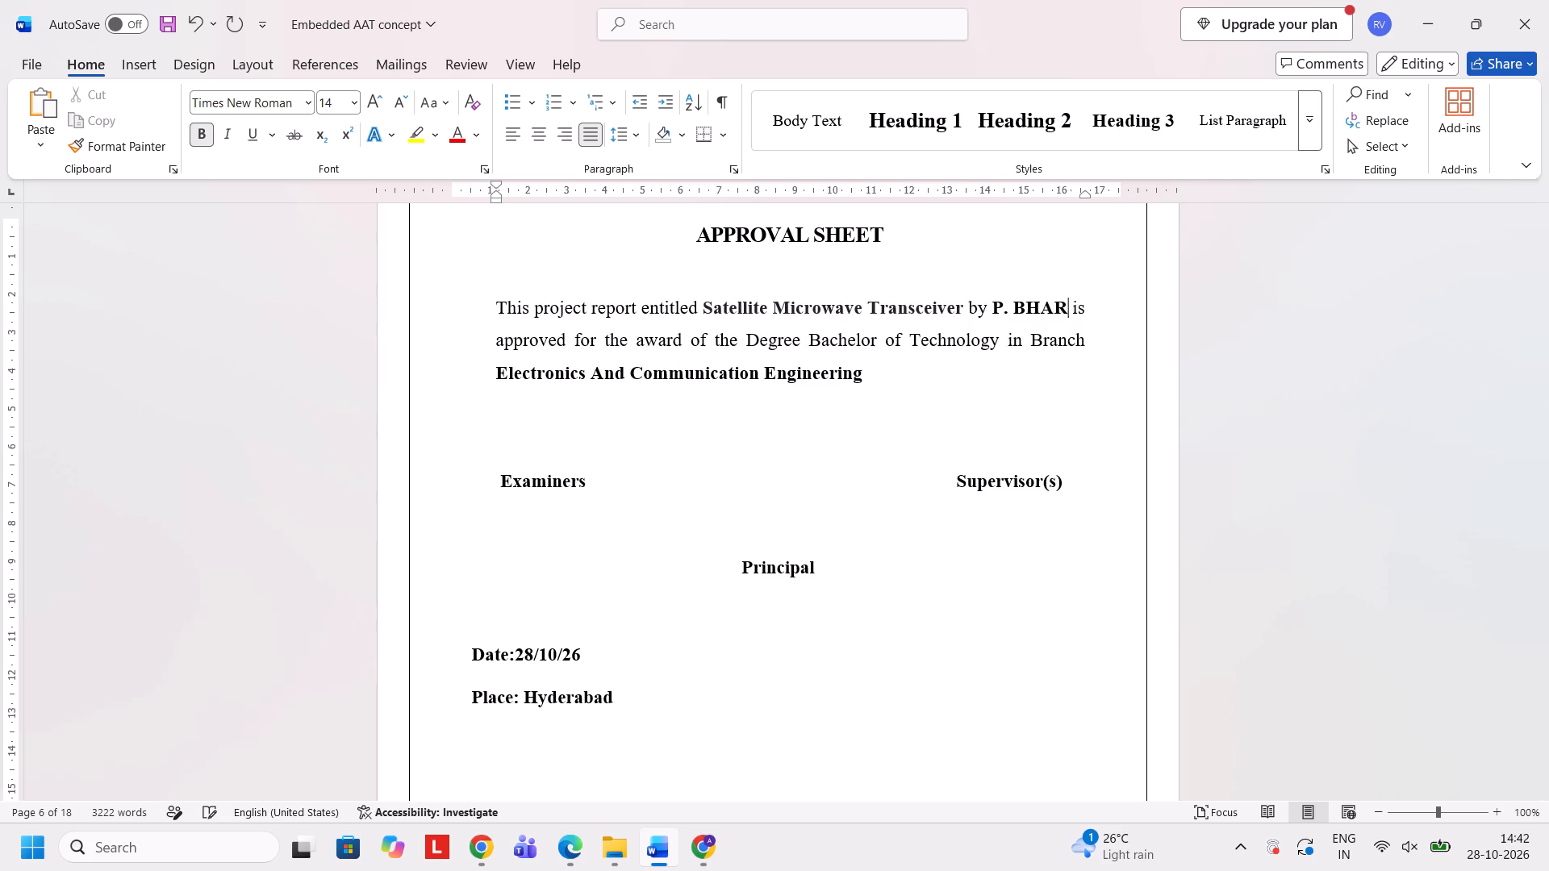
key("BackSpace")
key("BackSpace")
key("BackSpace")
key("BackSpace")
key("BackSpace")
key("BackSpace")
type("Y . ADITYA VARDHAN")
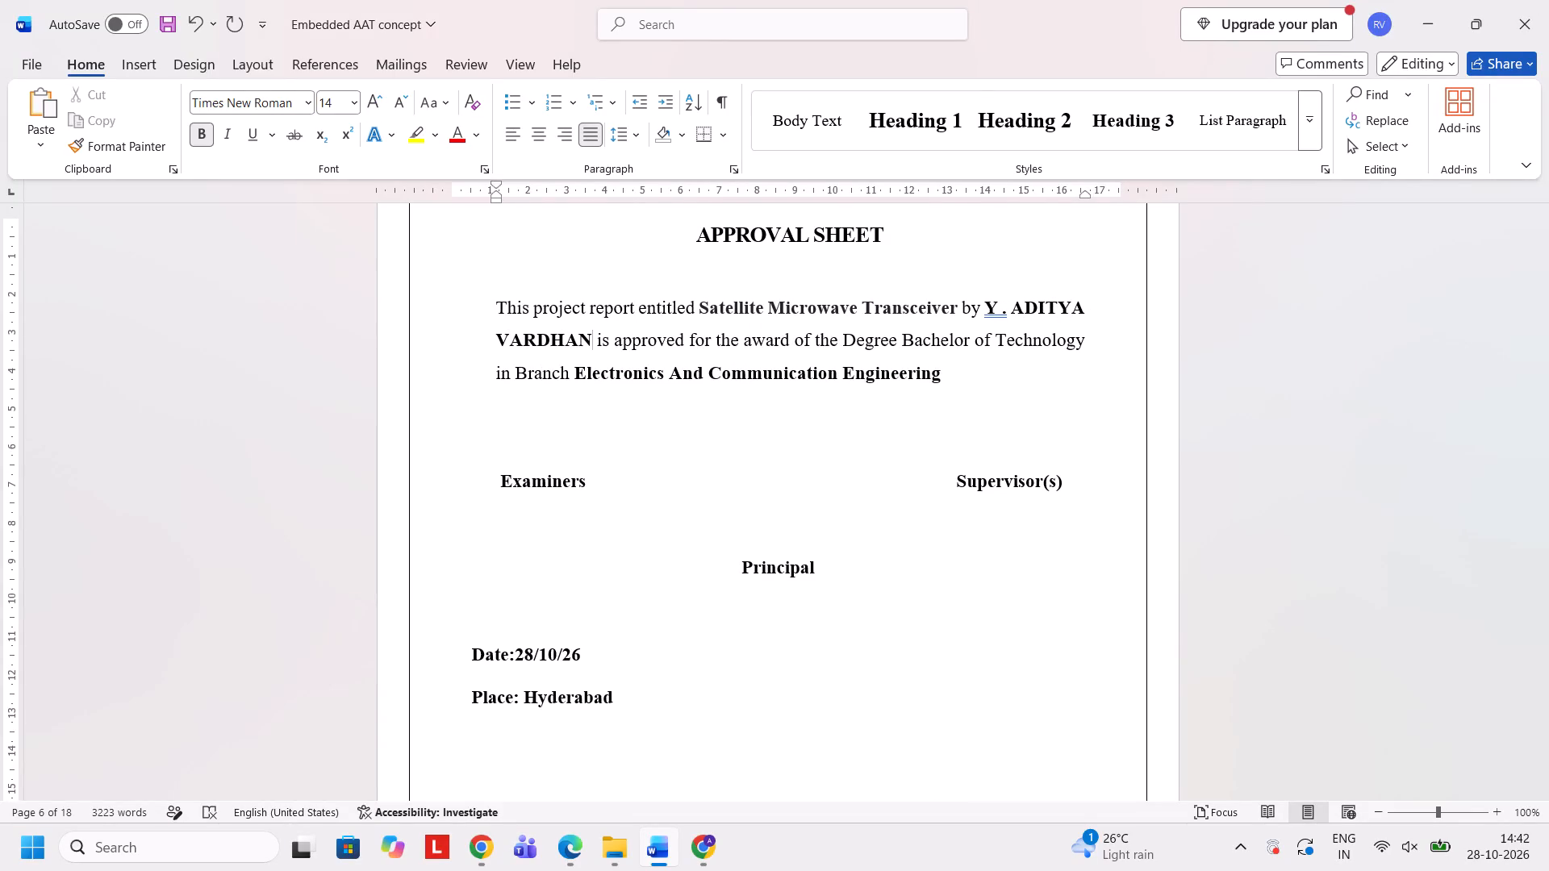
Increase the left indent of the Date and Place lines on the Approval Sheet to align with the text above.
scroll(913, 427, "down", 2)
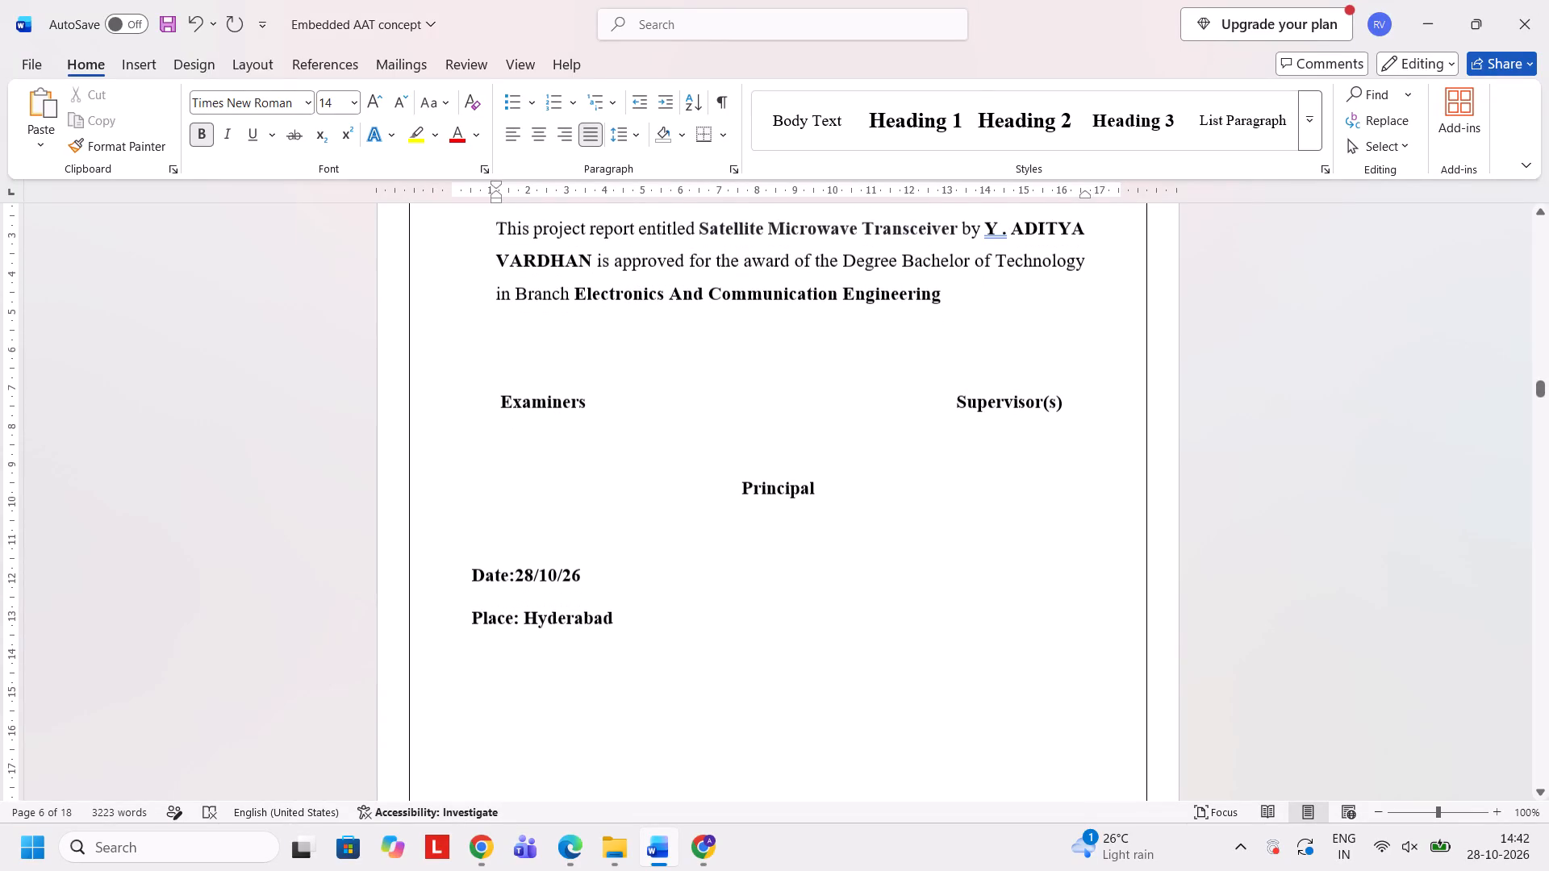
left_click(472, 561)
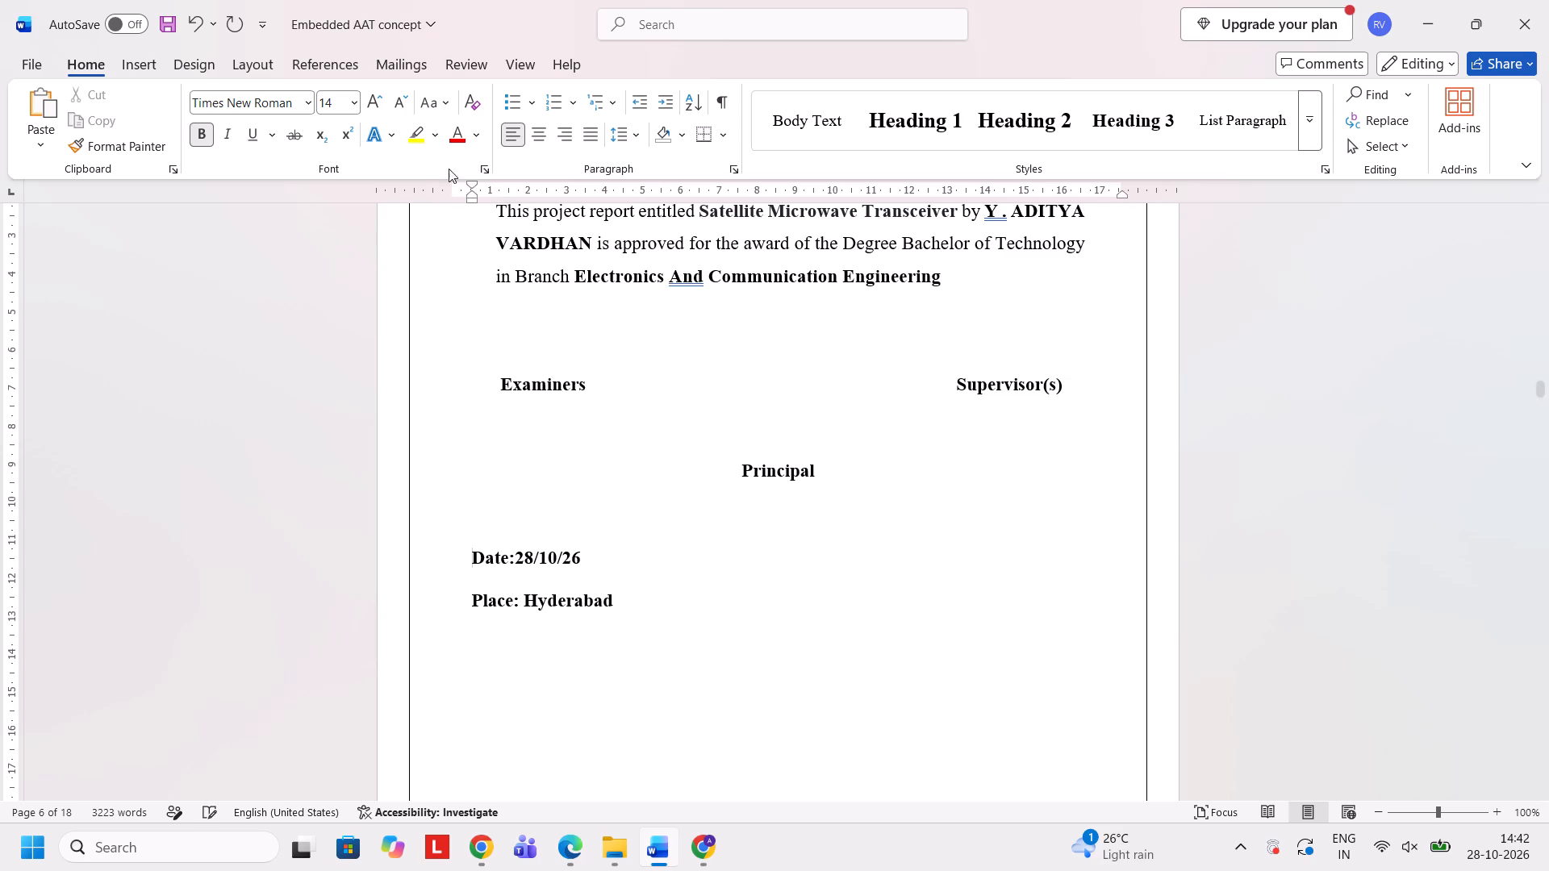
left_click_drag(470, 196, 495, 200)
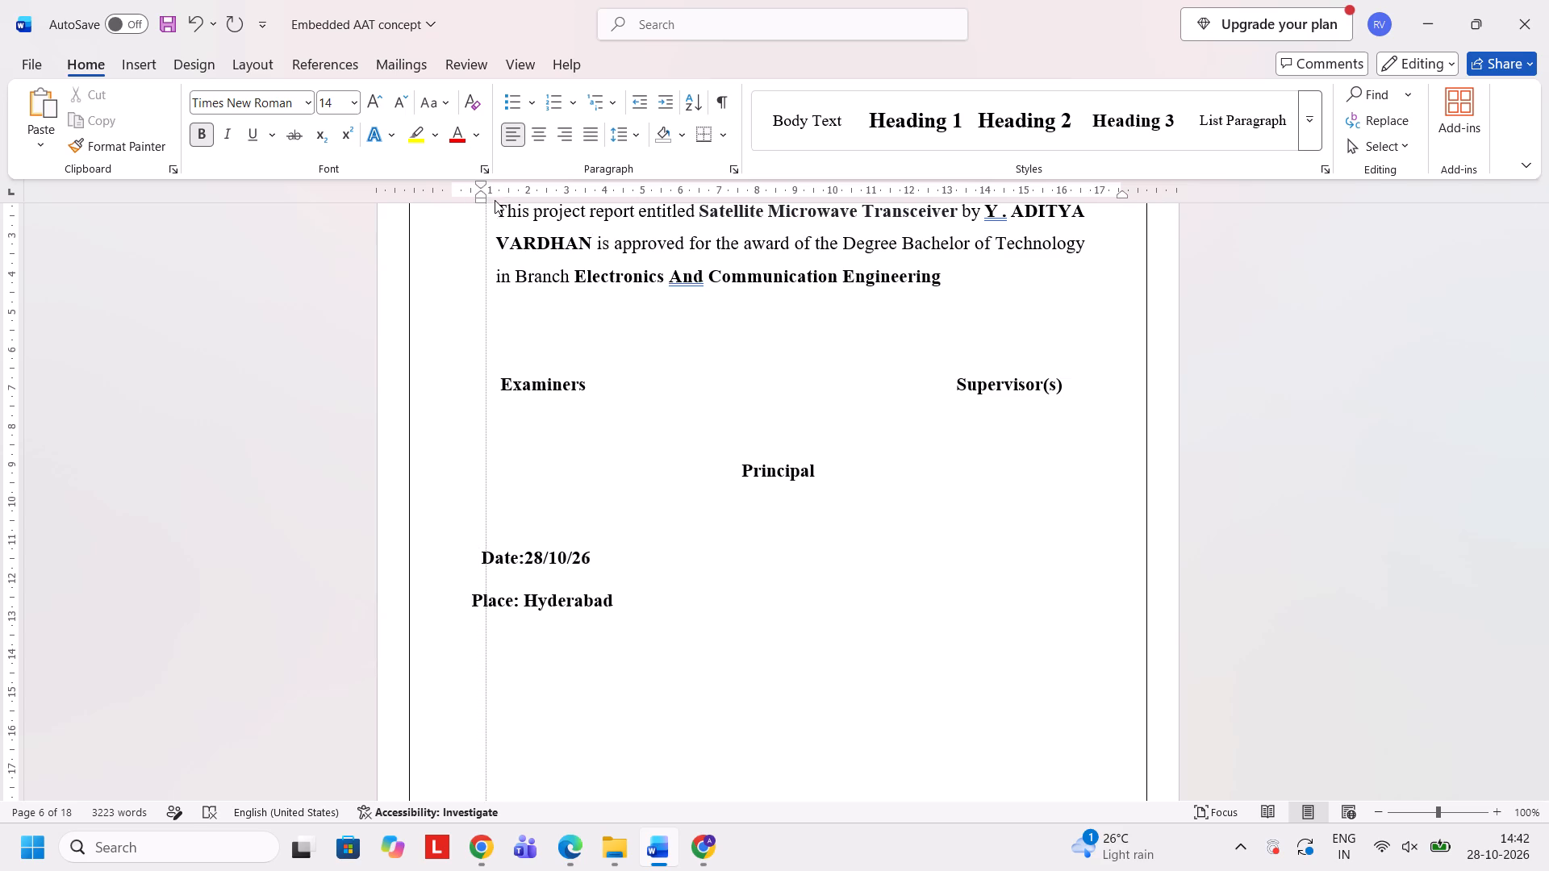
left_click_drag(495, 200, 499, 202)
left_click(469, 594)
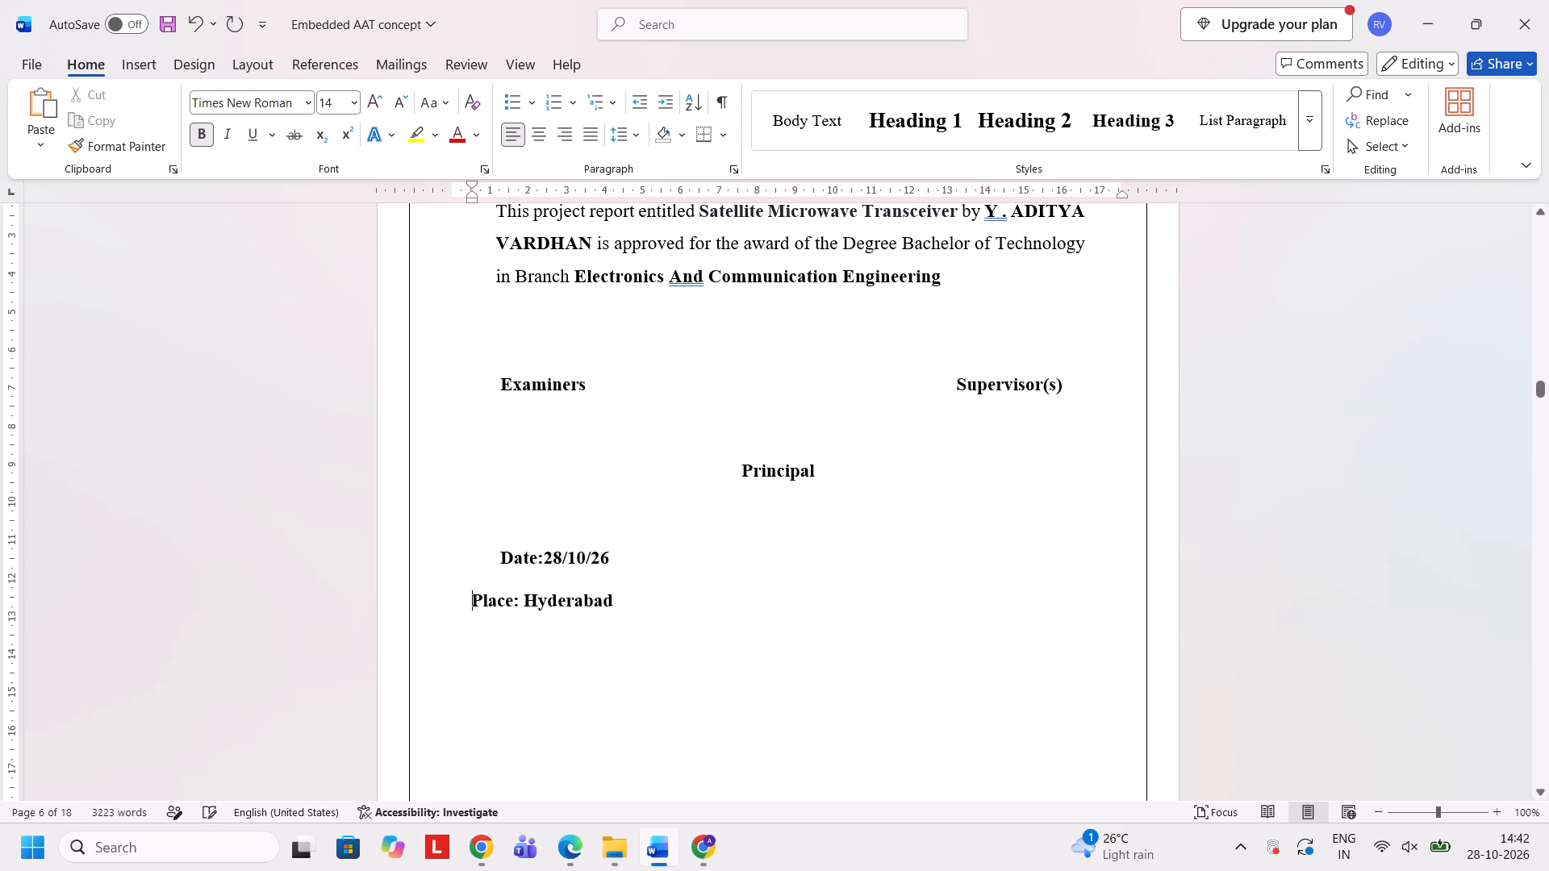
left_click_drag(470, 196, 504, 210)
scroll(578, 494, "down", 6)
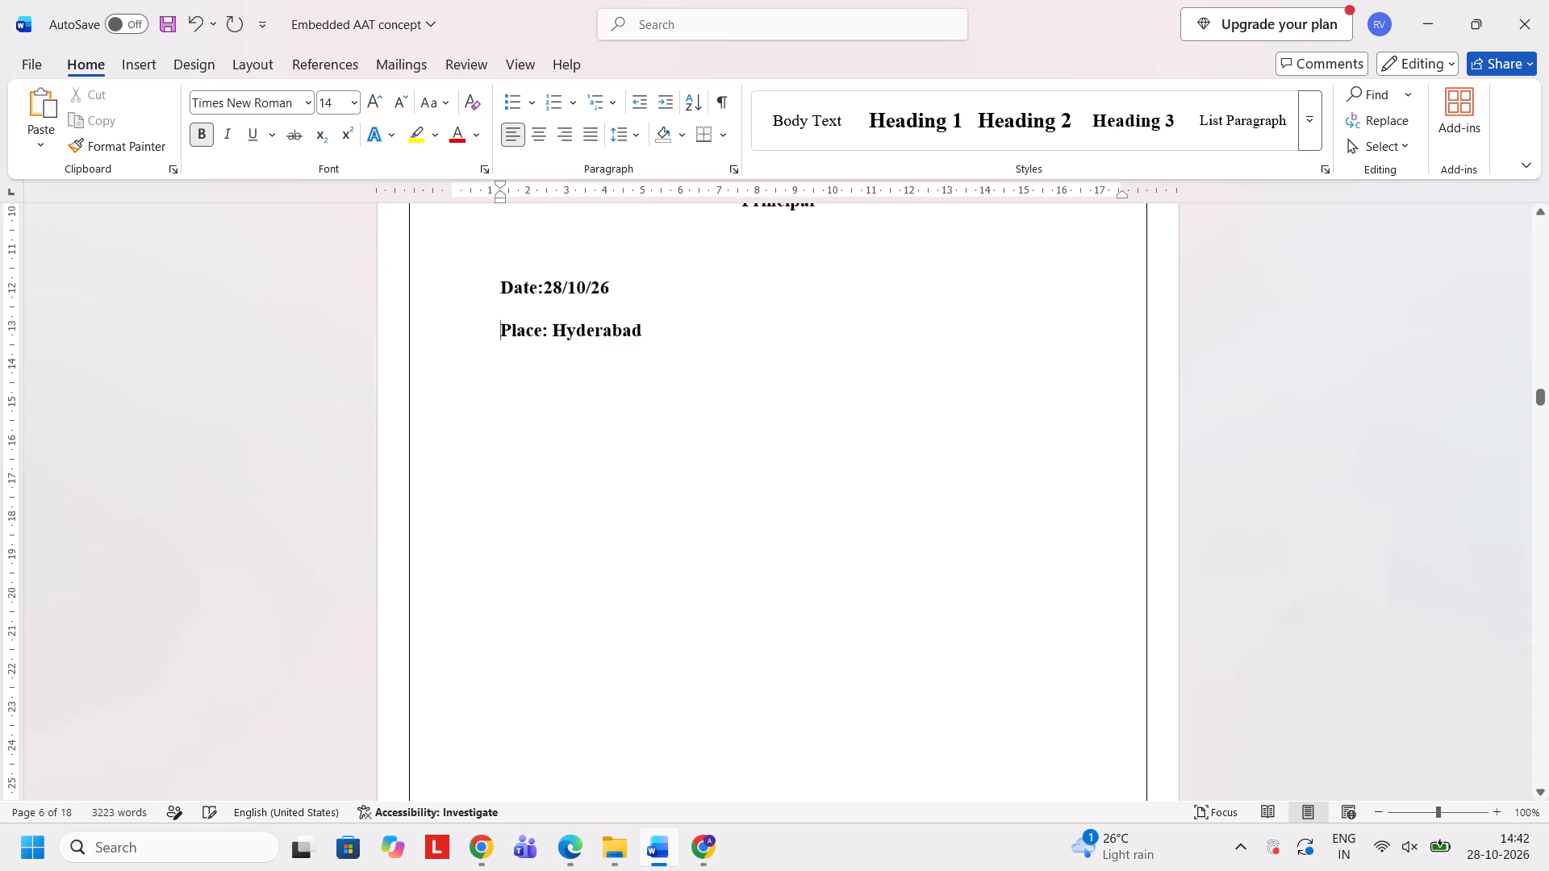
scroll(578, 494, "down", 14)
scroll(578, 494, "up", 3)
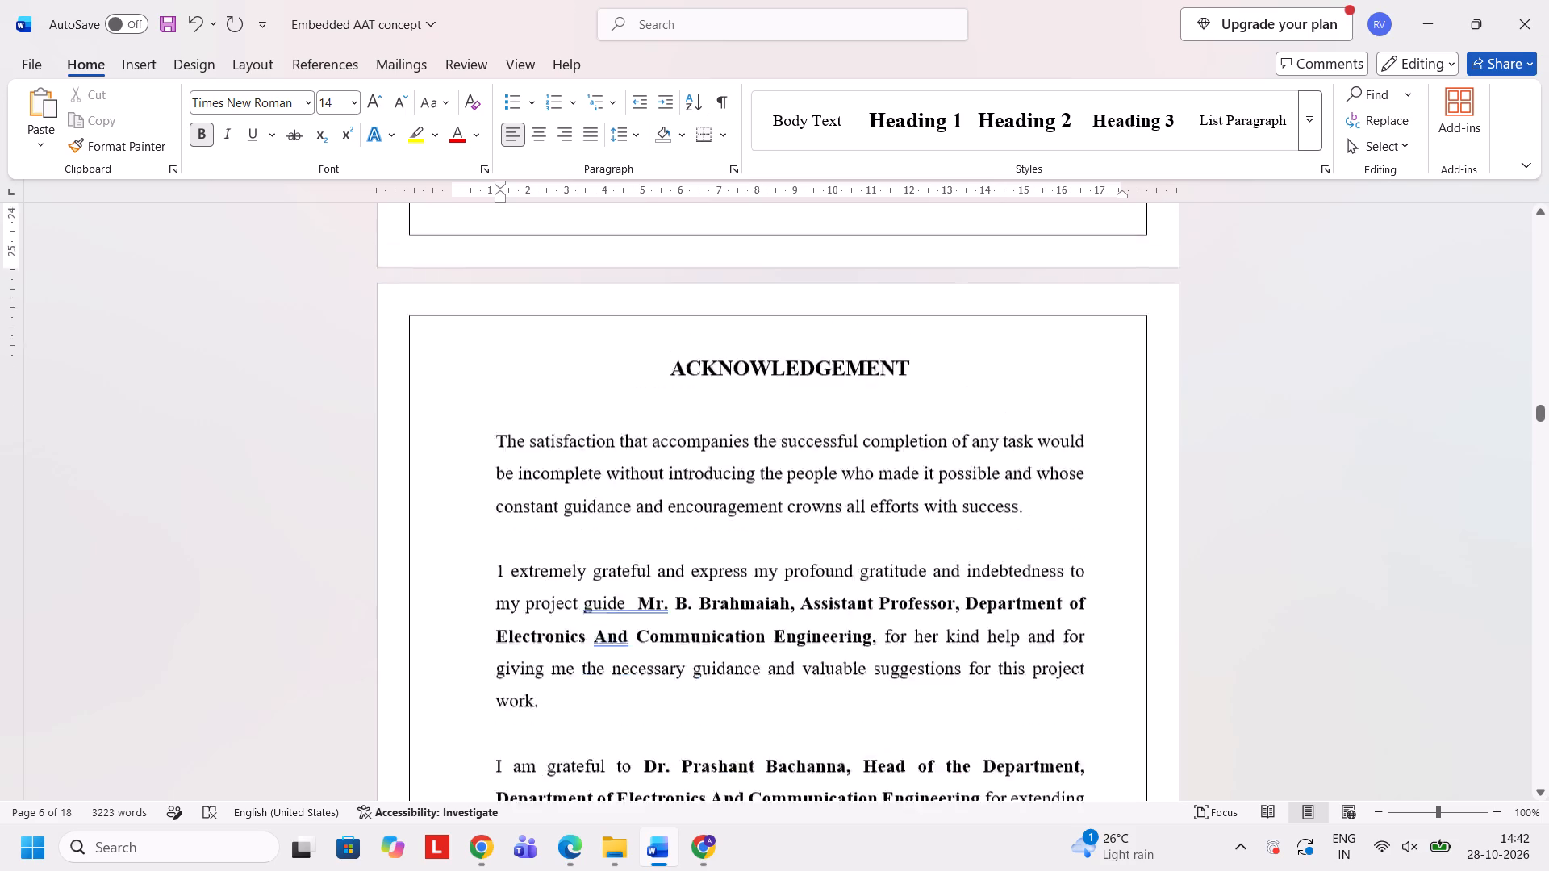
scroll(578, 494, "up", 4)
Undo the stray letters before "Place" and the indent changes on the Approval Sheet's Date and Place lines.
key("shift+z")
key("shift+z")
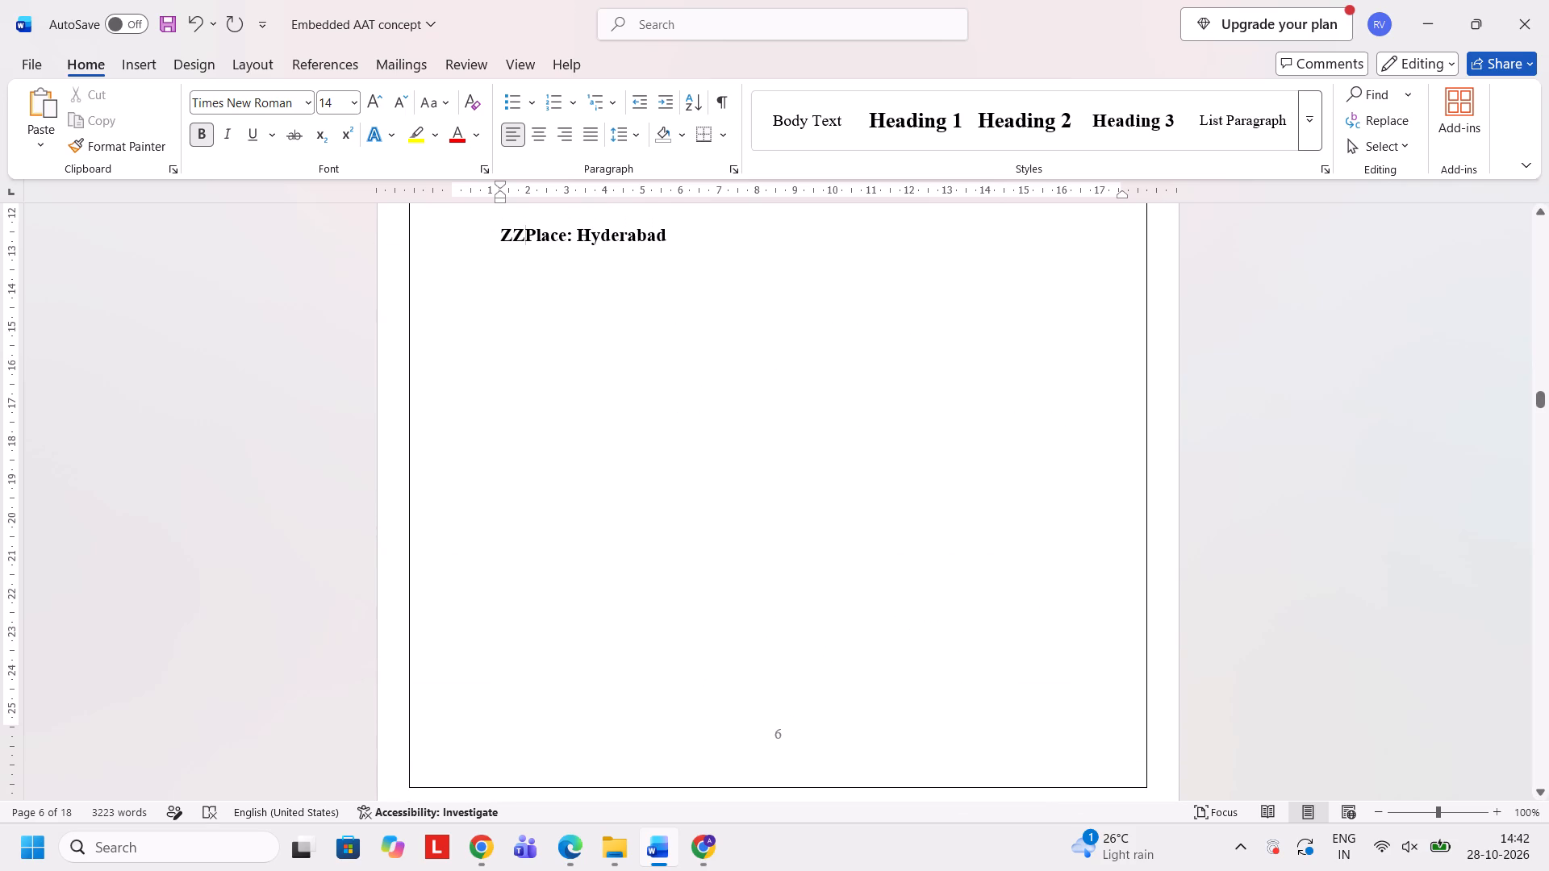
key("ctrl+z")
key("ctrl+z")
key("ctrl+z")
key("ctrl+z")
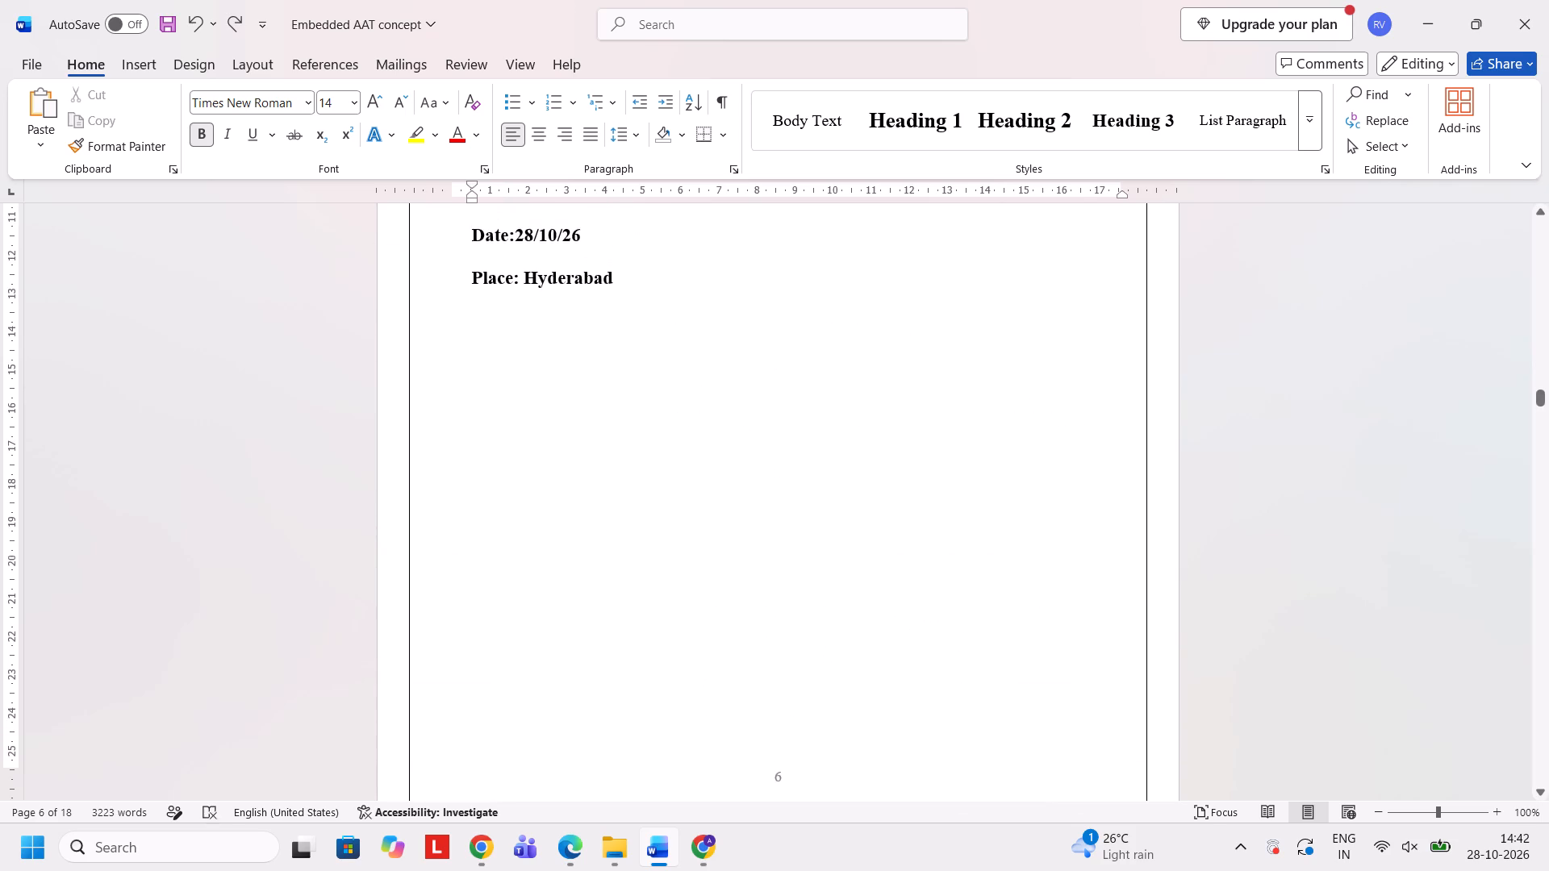
Insert six spaces before both the Date line and the Place line on the Approval Sheet.
scroll(471, 517, "down", 16)
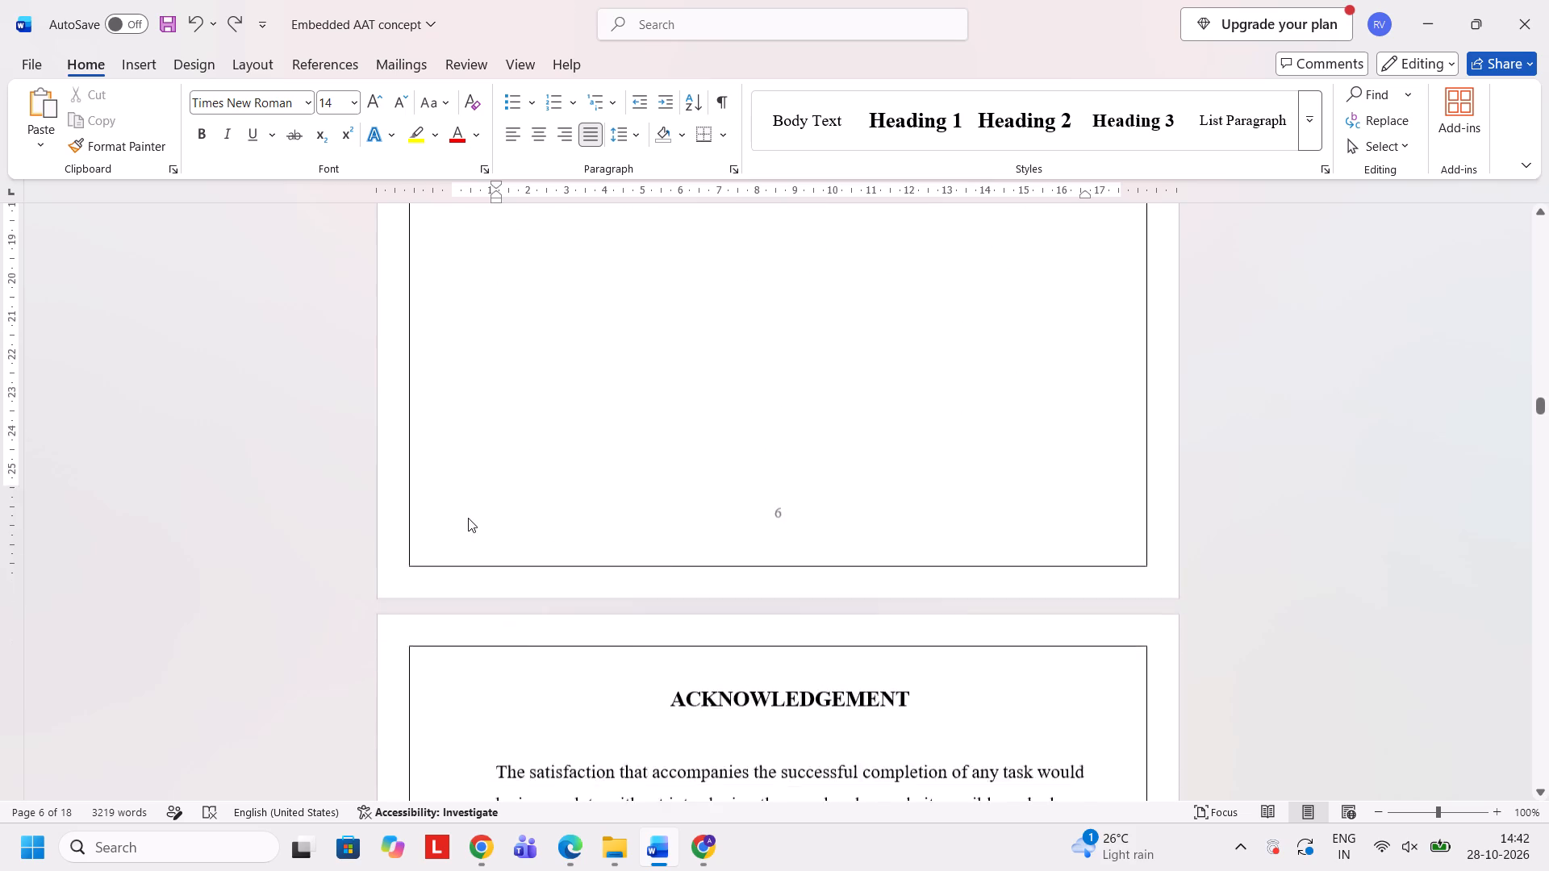
scroll(468, 518, "down", 8)
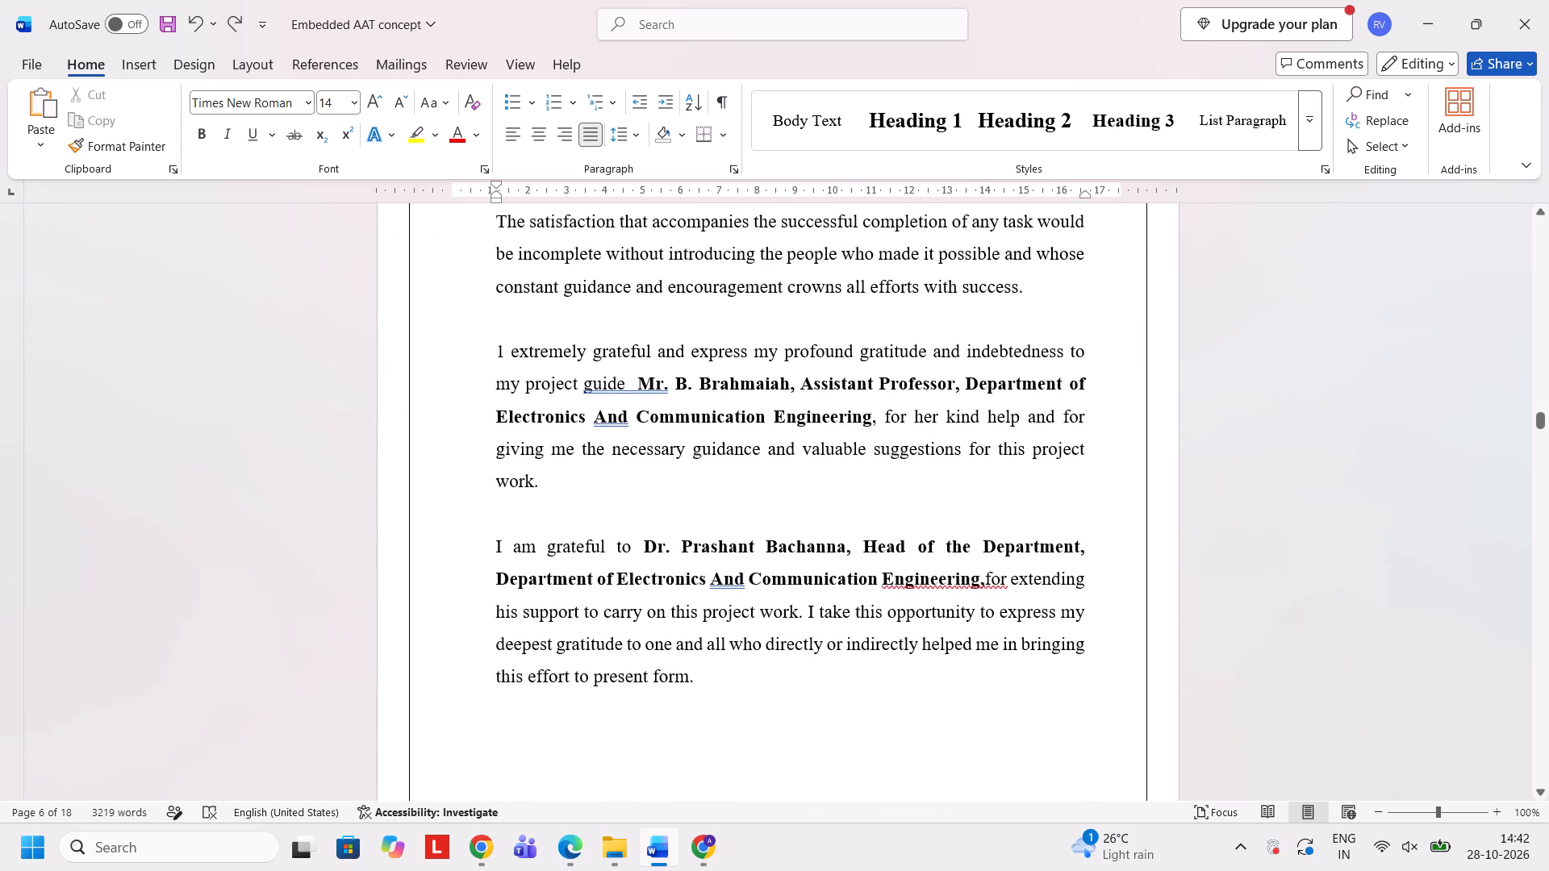
scroll(467, 518, "up", 20)
left_click(469, 394)
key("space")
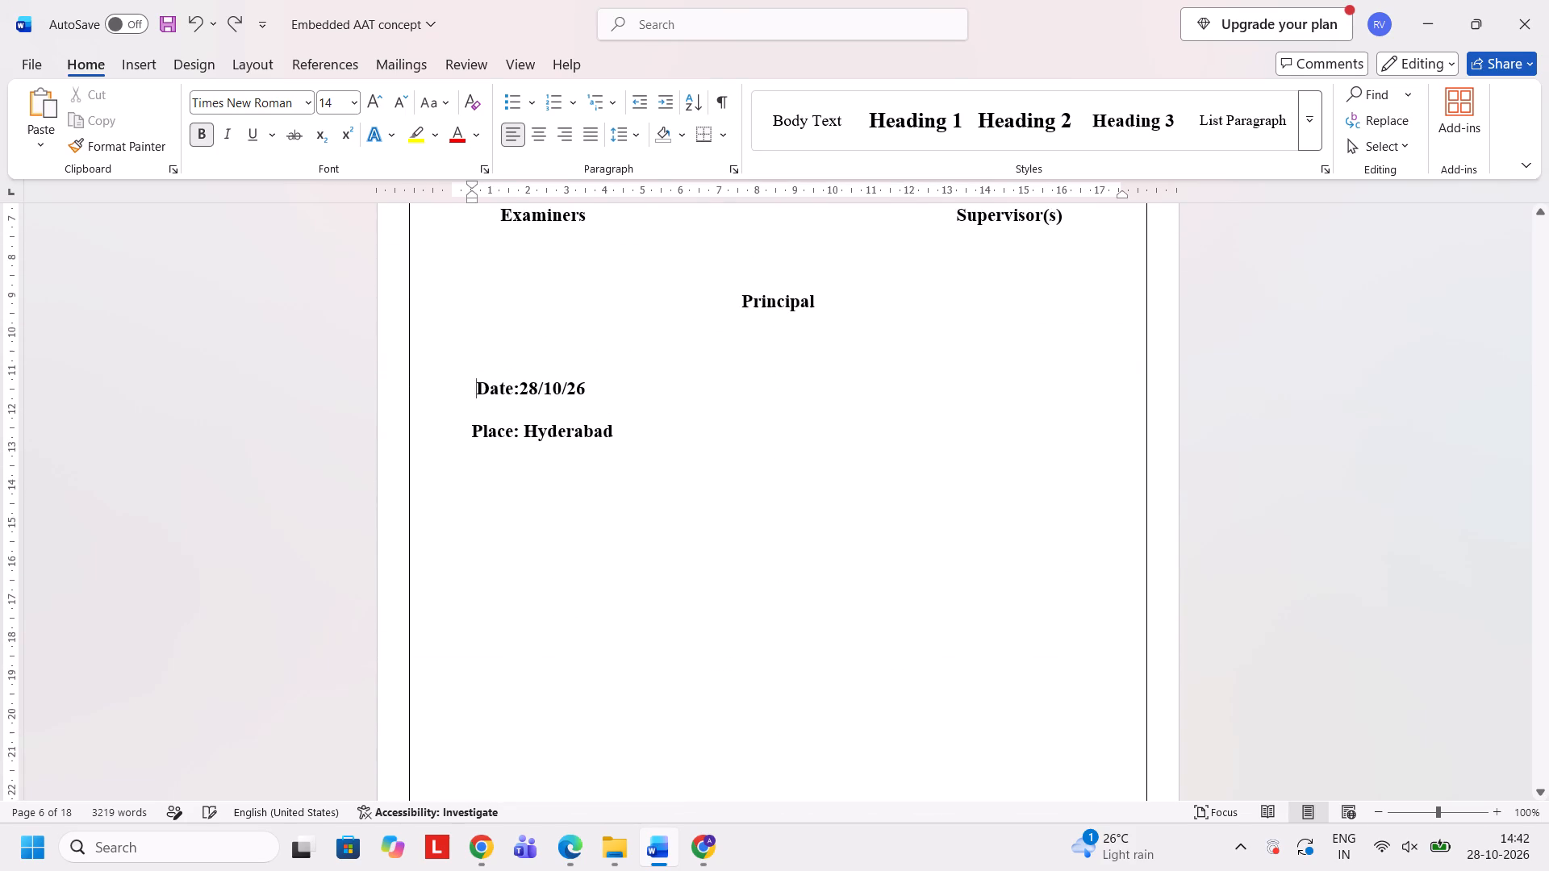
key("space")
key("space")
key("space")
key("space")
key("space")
left_click(467, 430)
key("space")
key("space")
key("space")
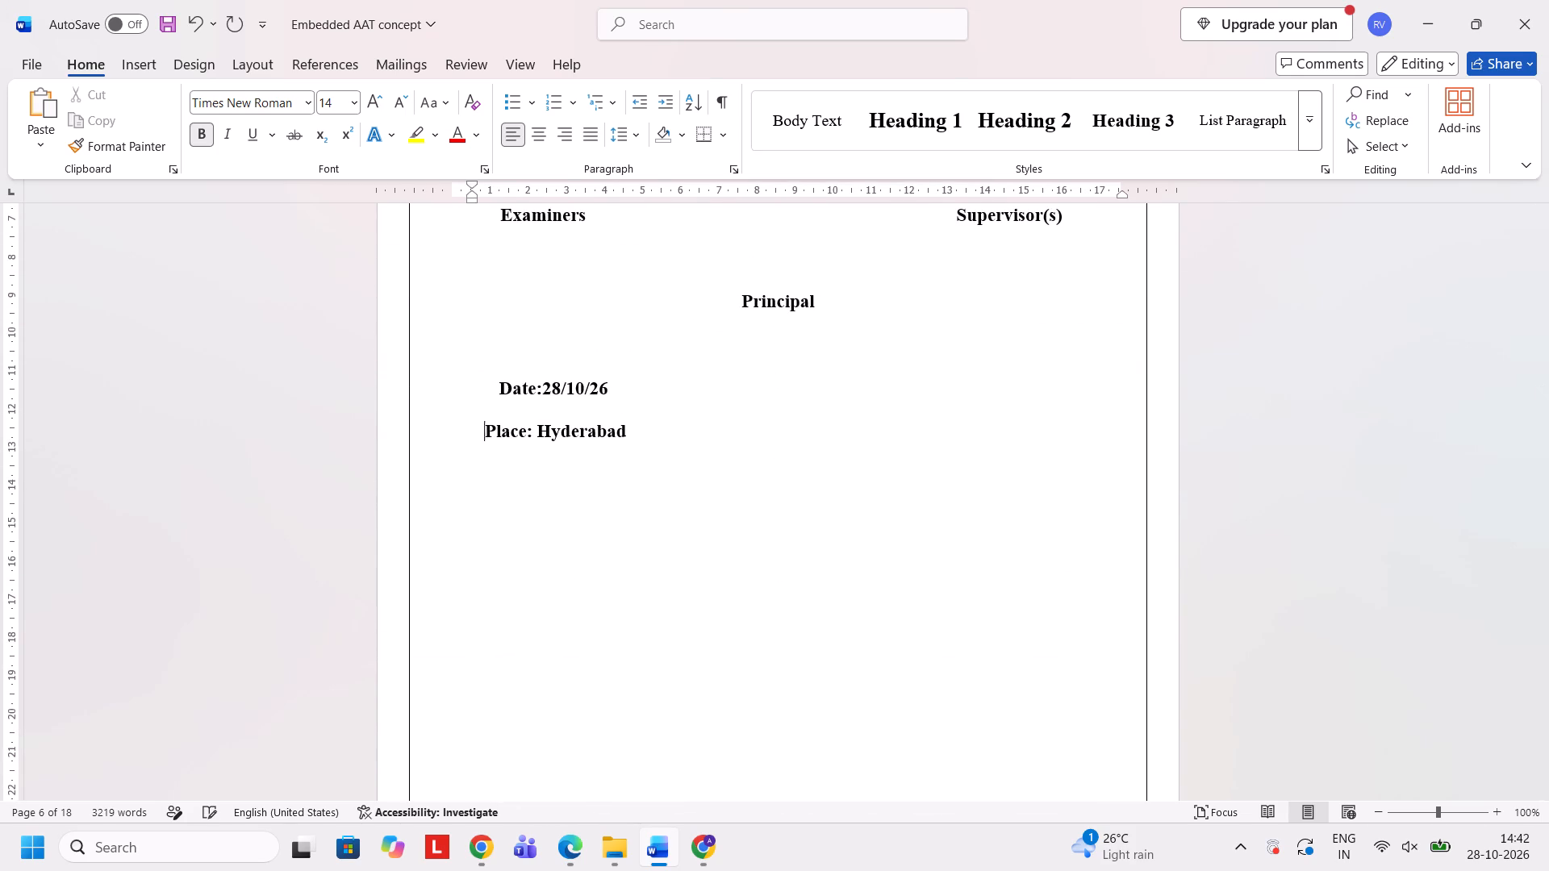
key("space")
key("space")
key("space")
Review the Acknowledgement page and the Abstract text for content and layout.
scroll(467, 430, "down", 16)
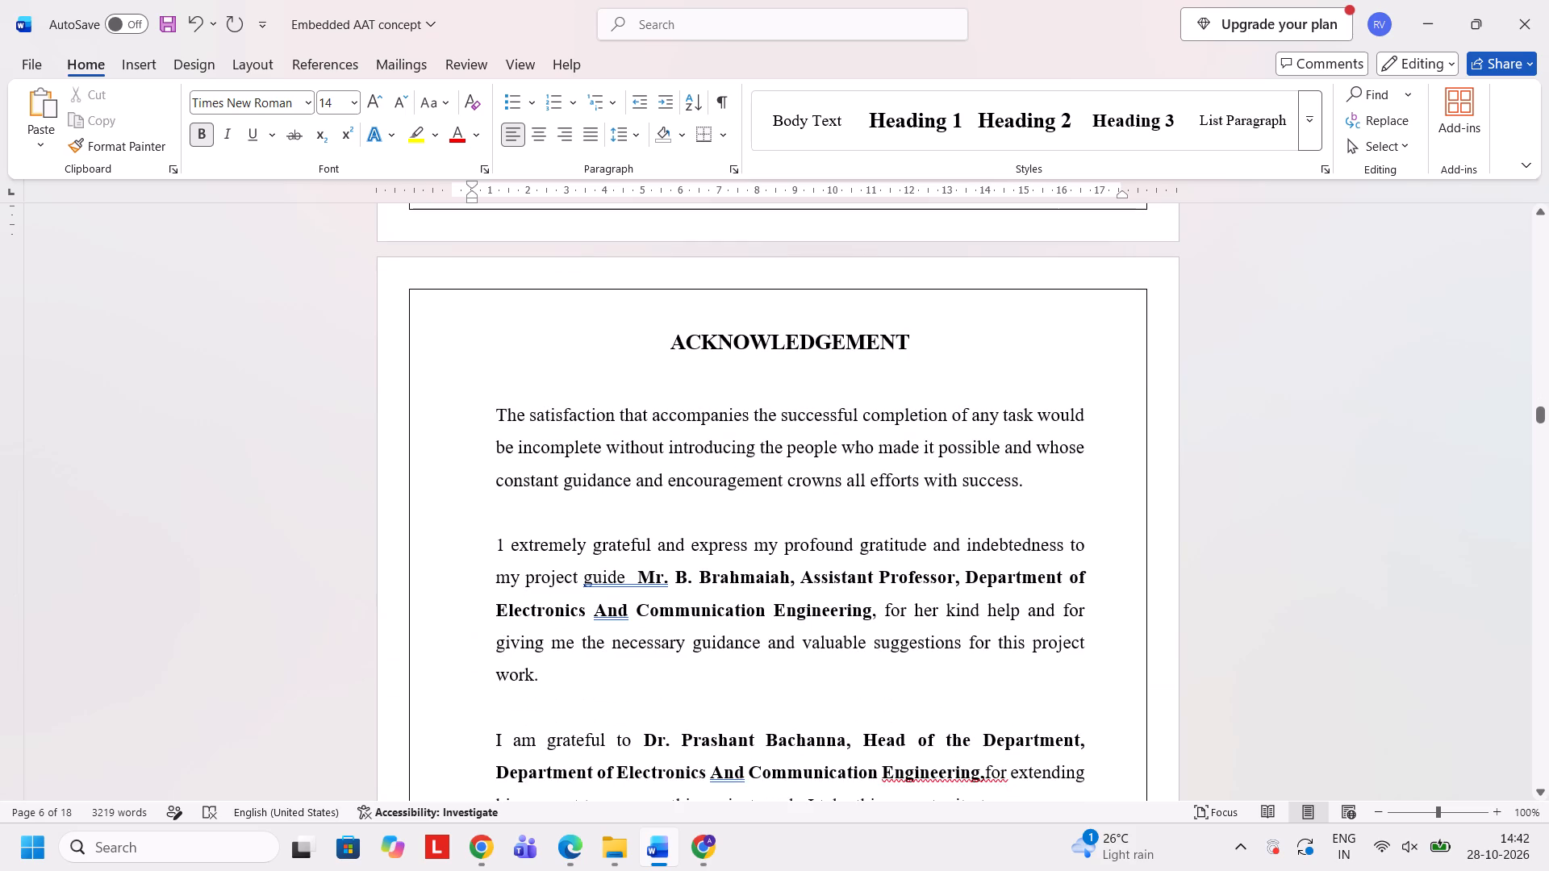
scroll(472, 419, "down", 9)
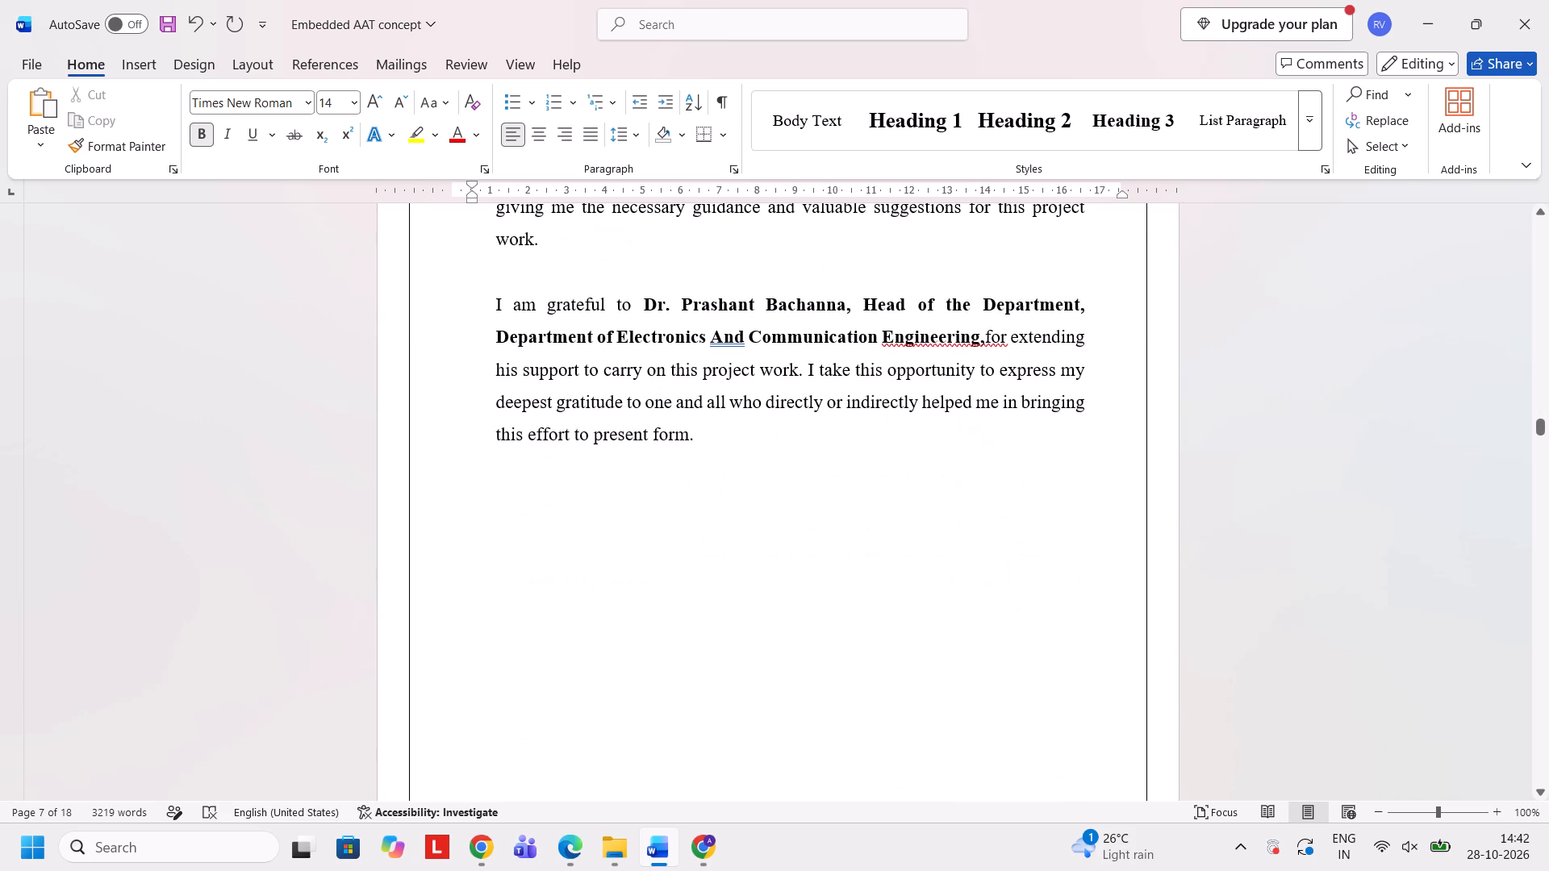
scroll(469, 424, "down", 18)
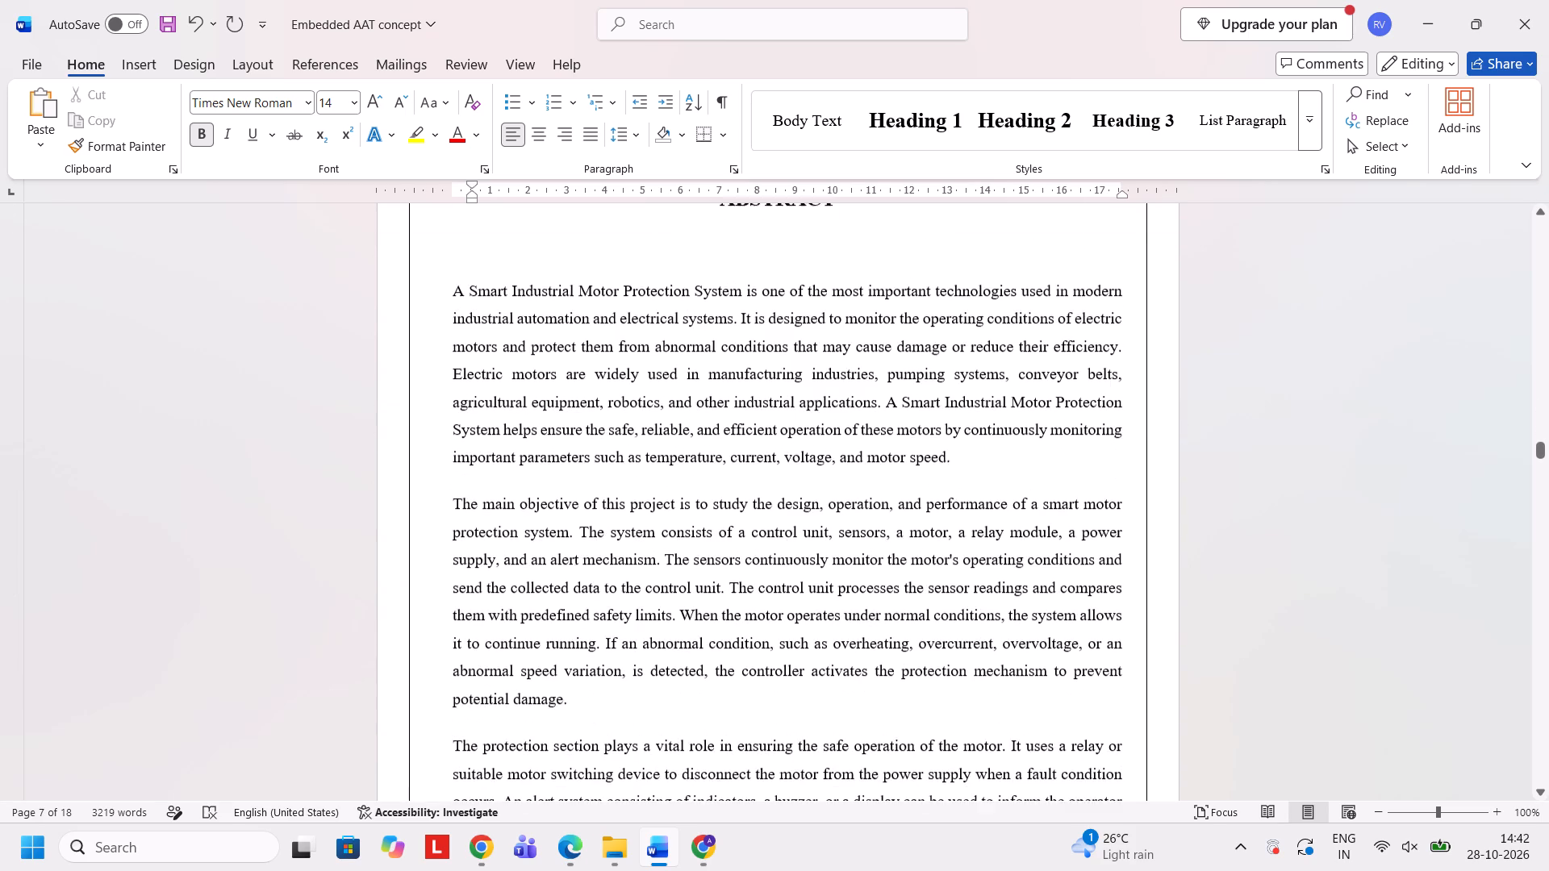
scroll(458, 428, "down", 1)
scroll(458, 428, "up", 3)
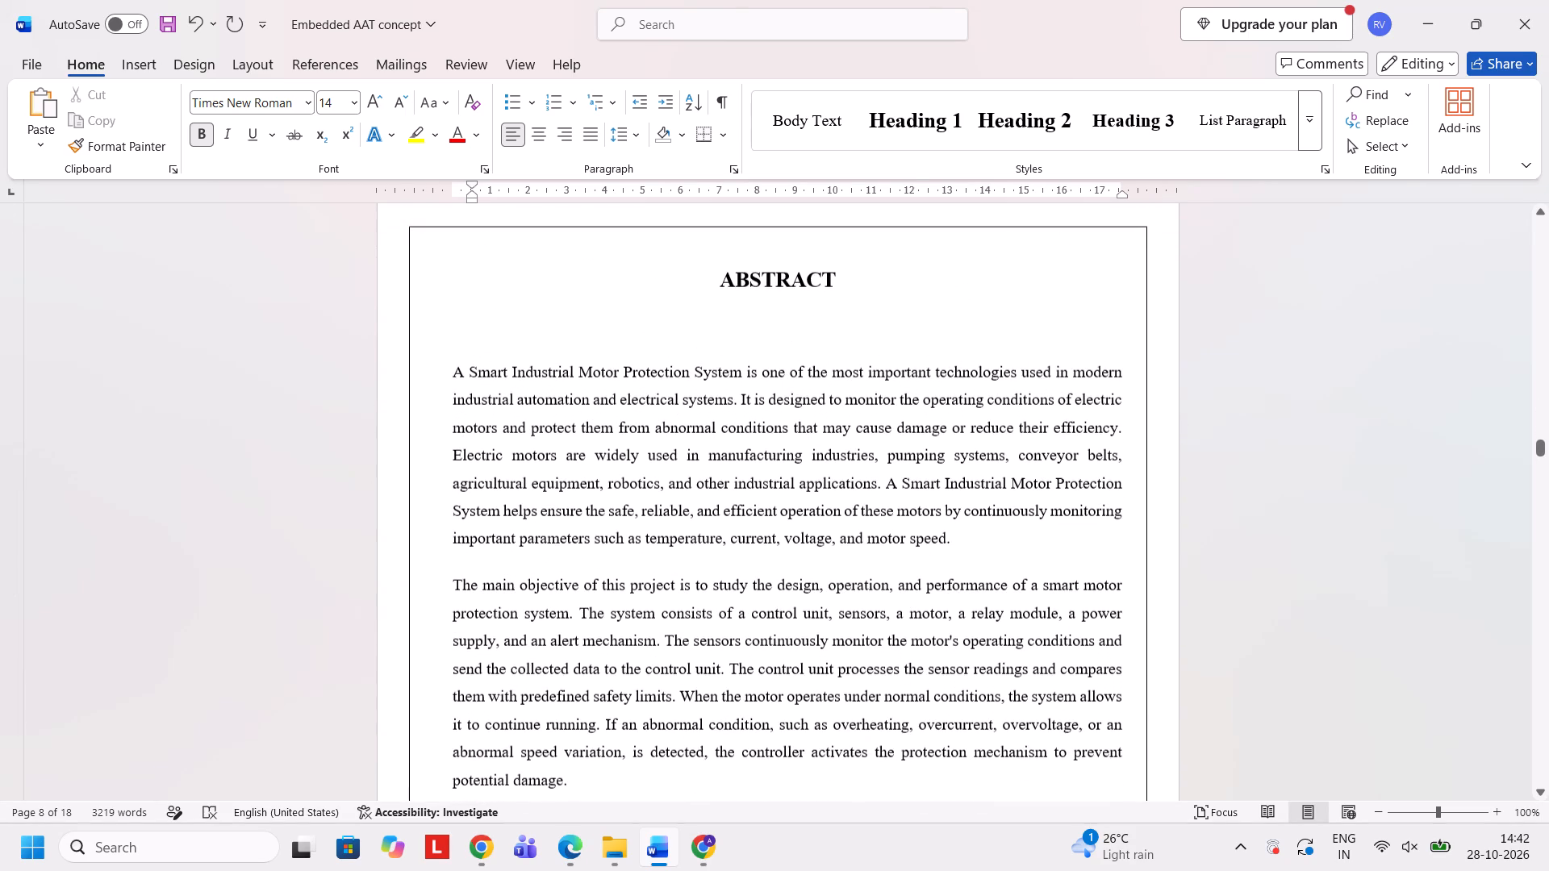
scroll(485, 372, "down", 7)
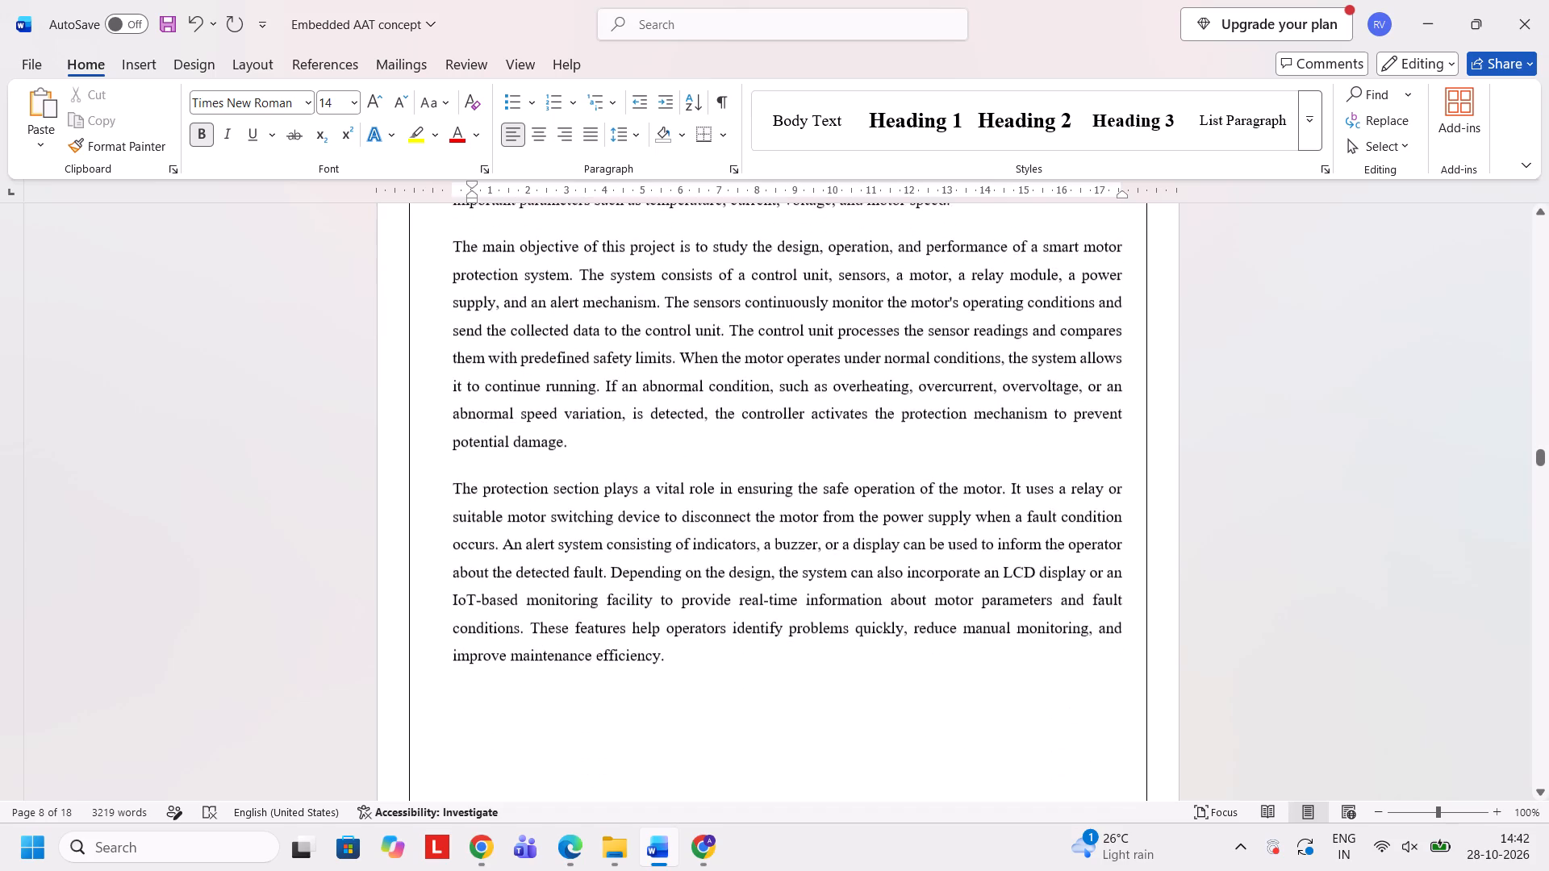
scroll(485, 372, "up", 7)
scroll(485, 372, "down", 3)
scroll(494, 371, "up", 2)
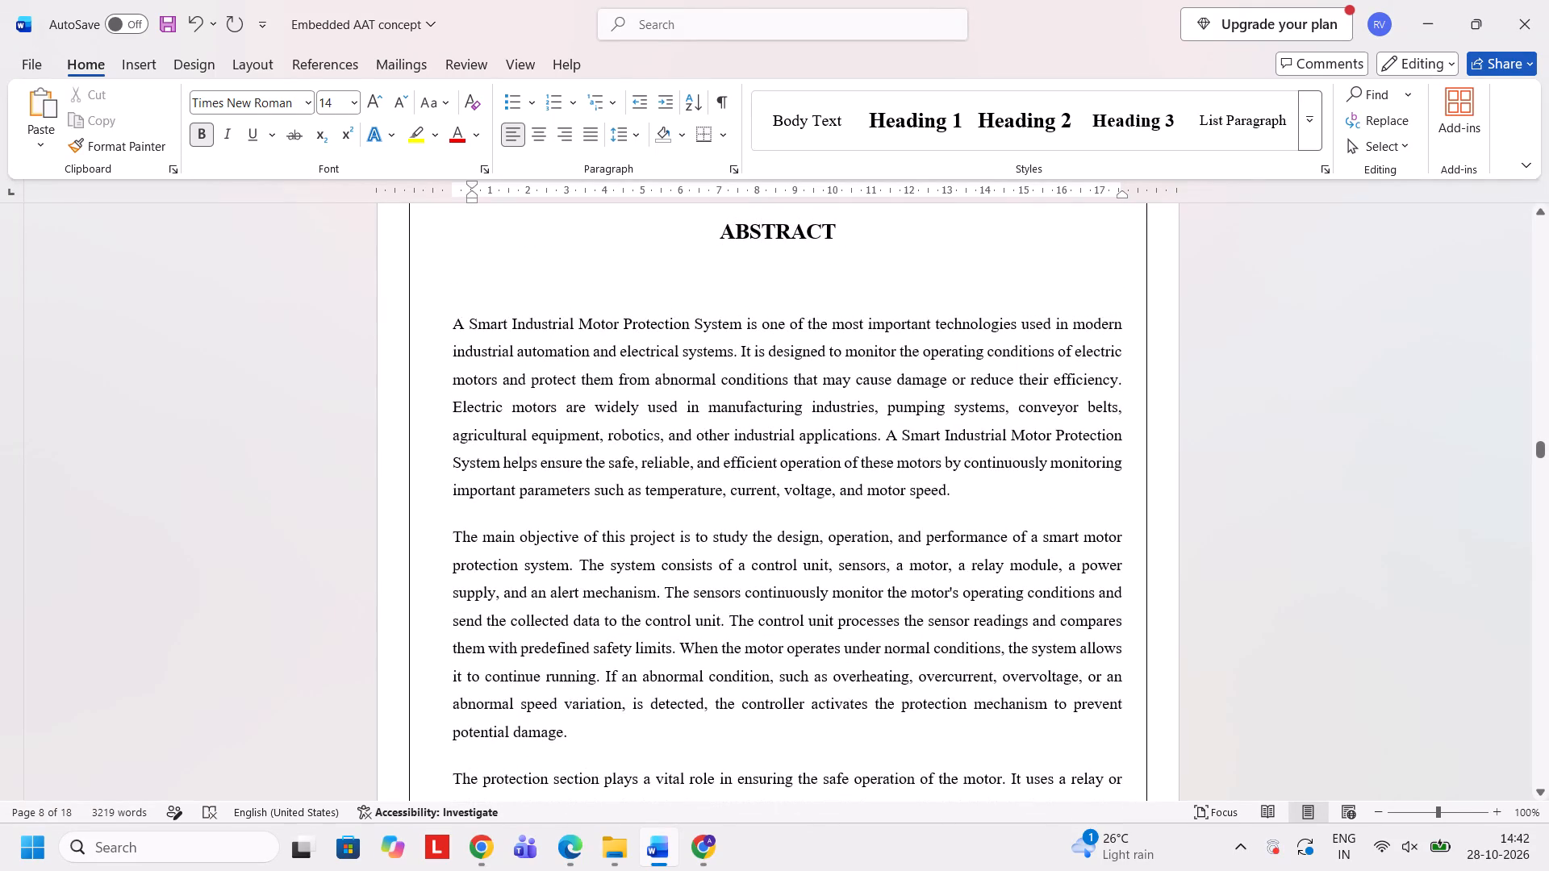
scroll(473, 318, "up", 3)
scroll(489, 327, "down", 1)
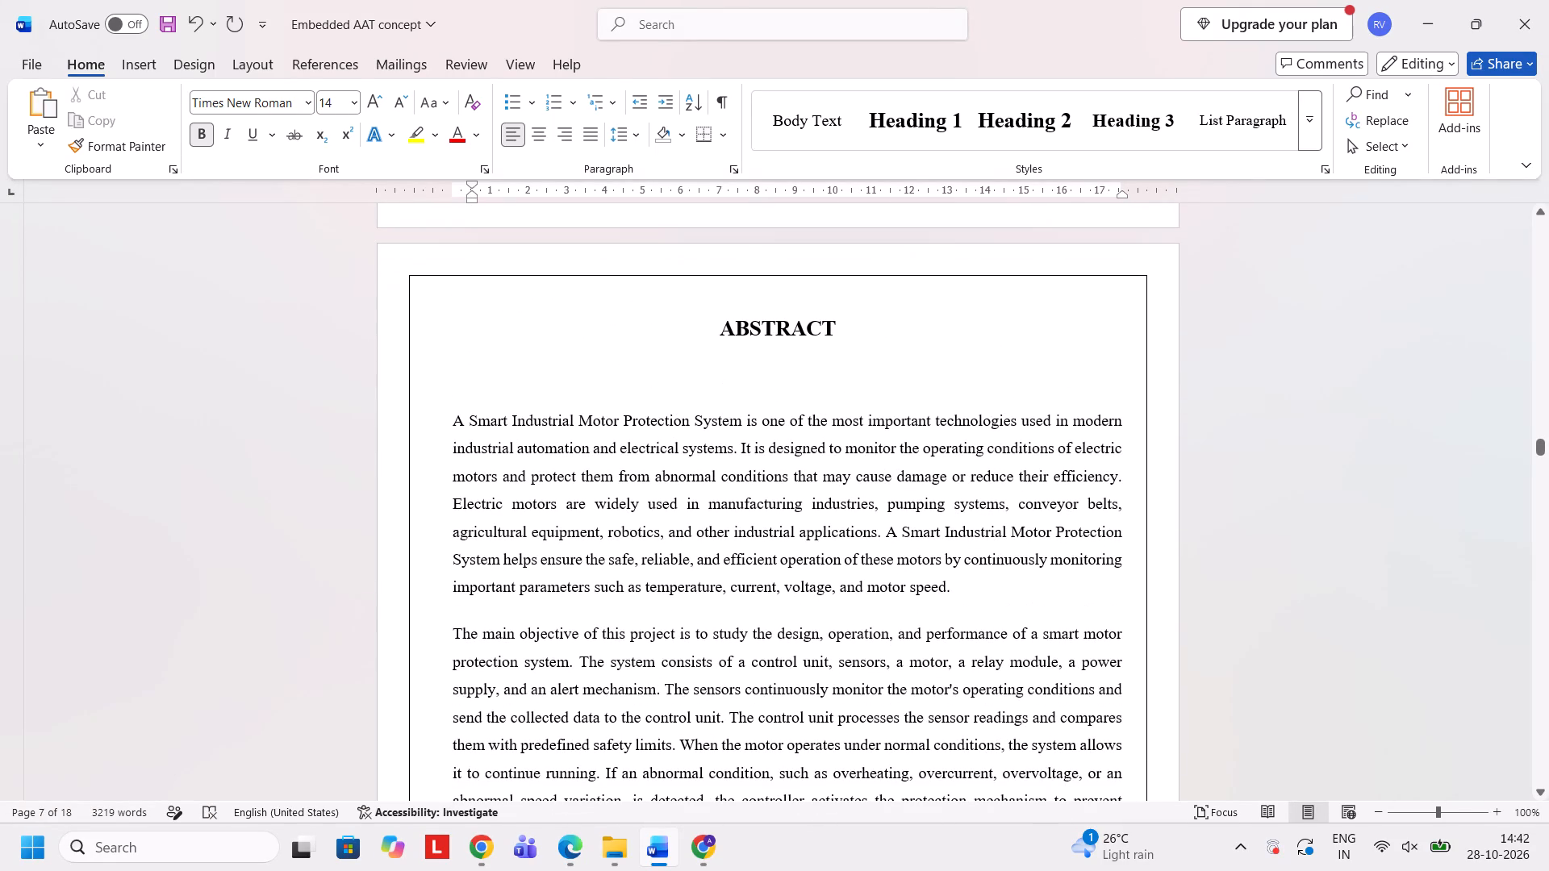
Move the right indent of all three Abstract paragraphs slightly inward, away from the page border.
left_click(1122, 416)
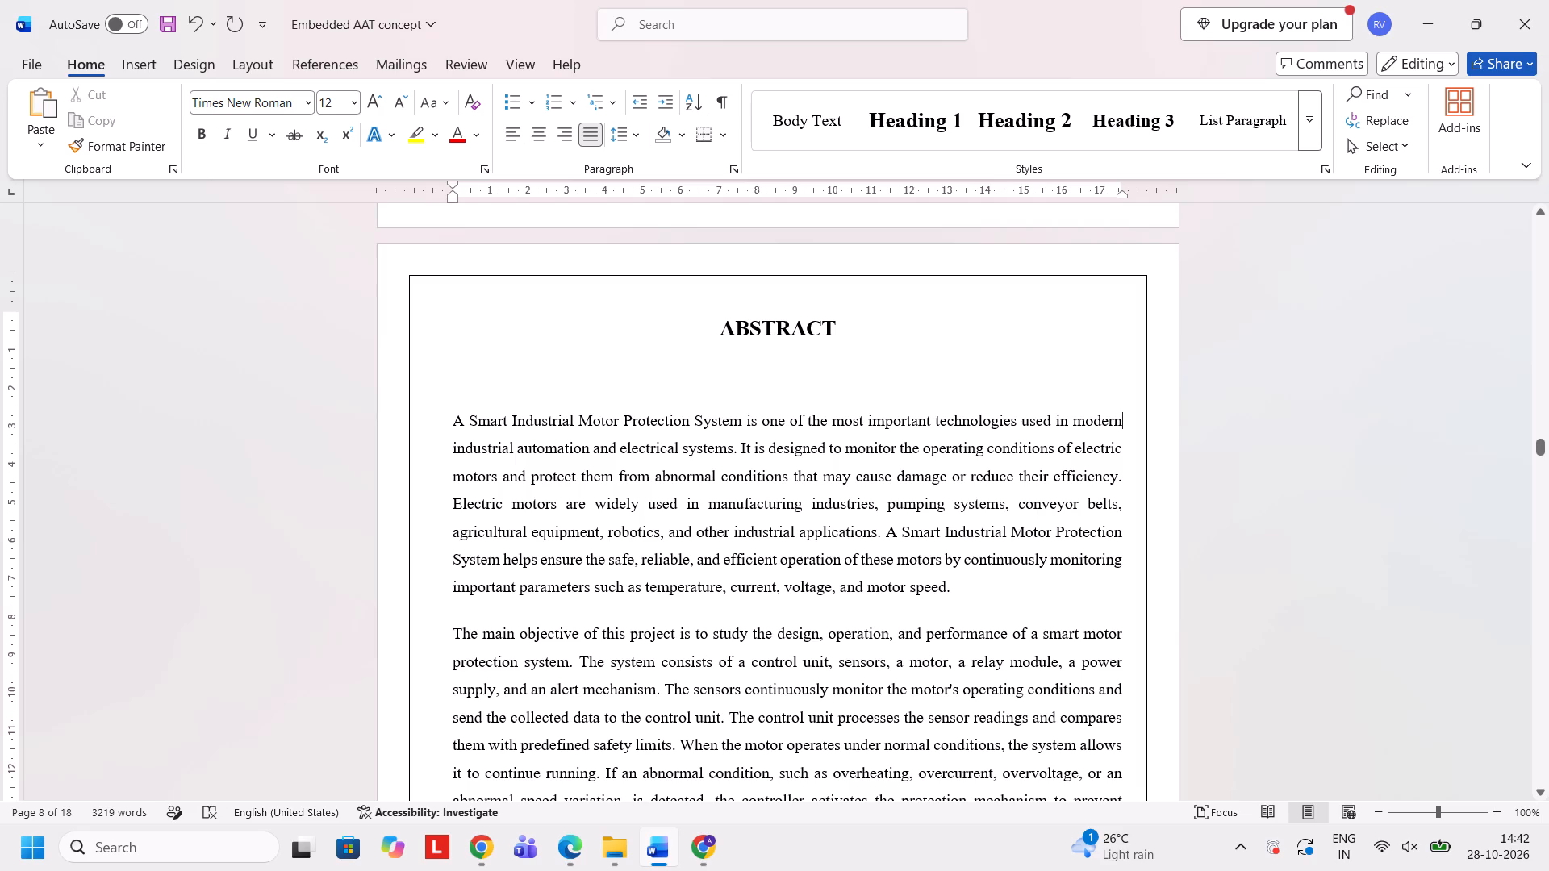
left_click_drag(458, 423, 960, 617)
scroll(534, 492, "down", 6)
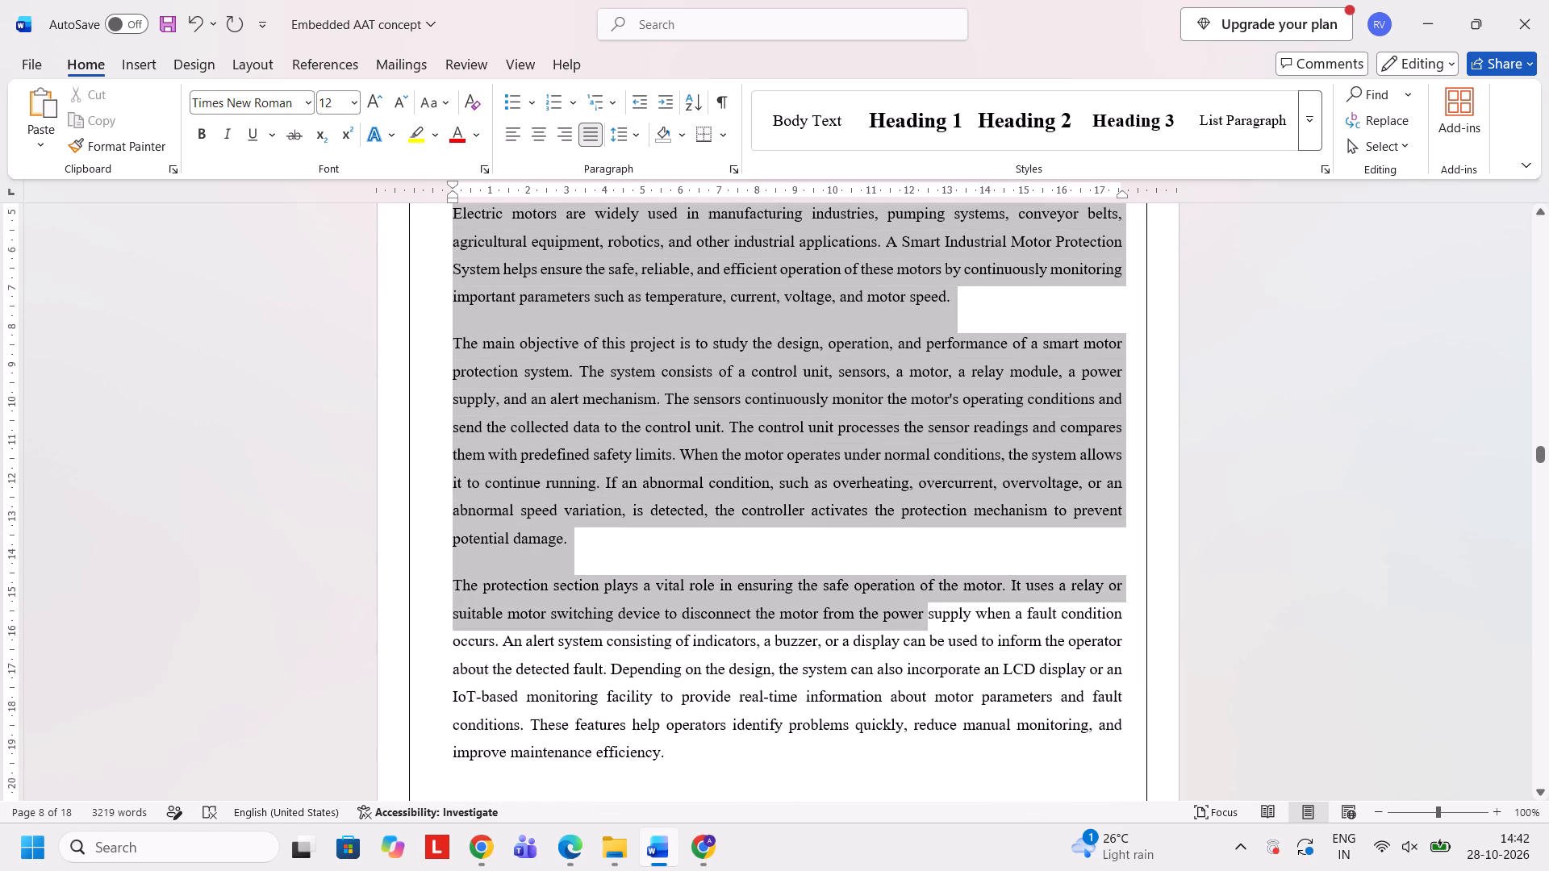
left_click_drag(960, 617, 1039, 764)
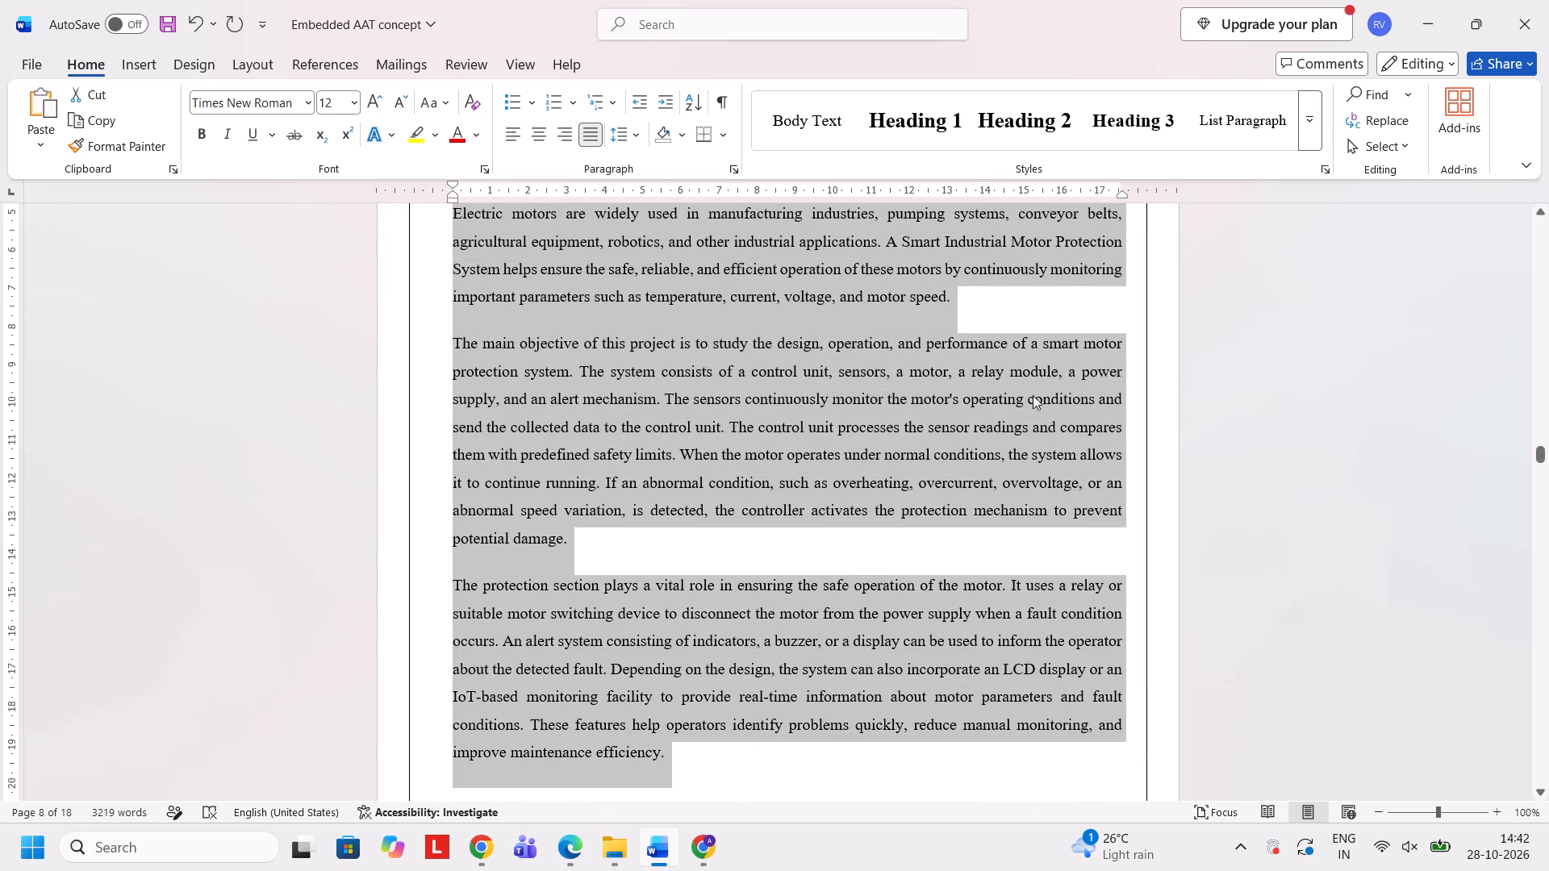
left_click(1119, 194)
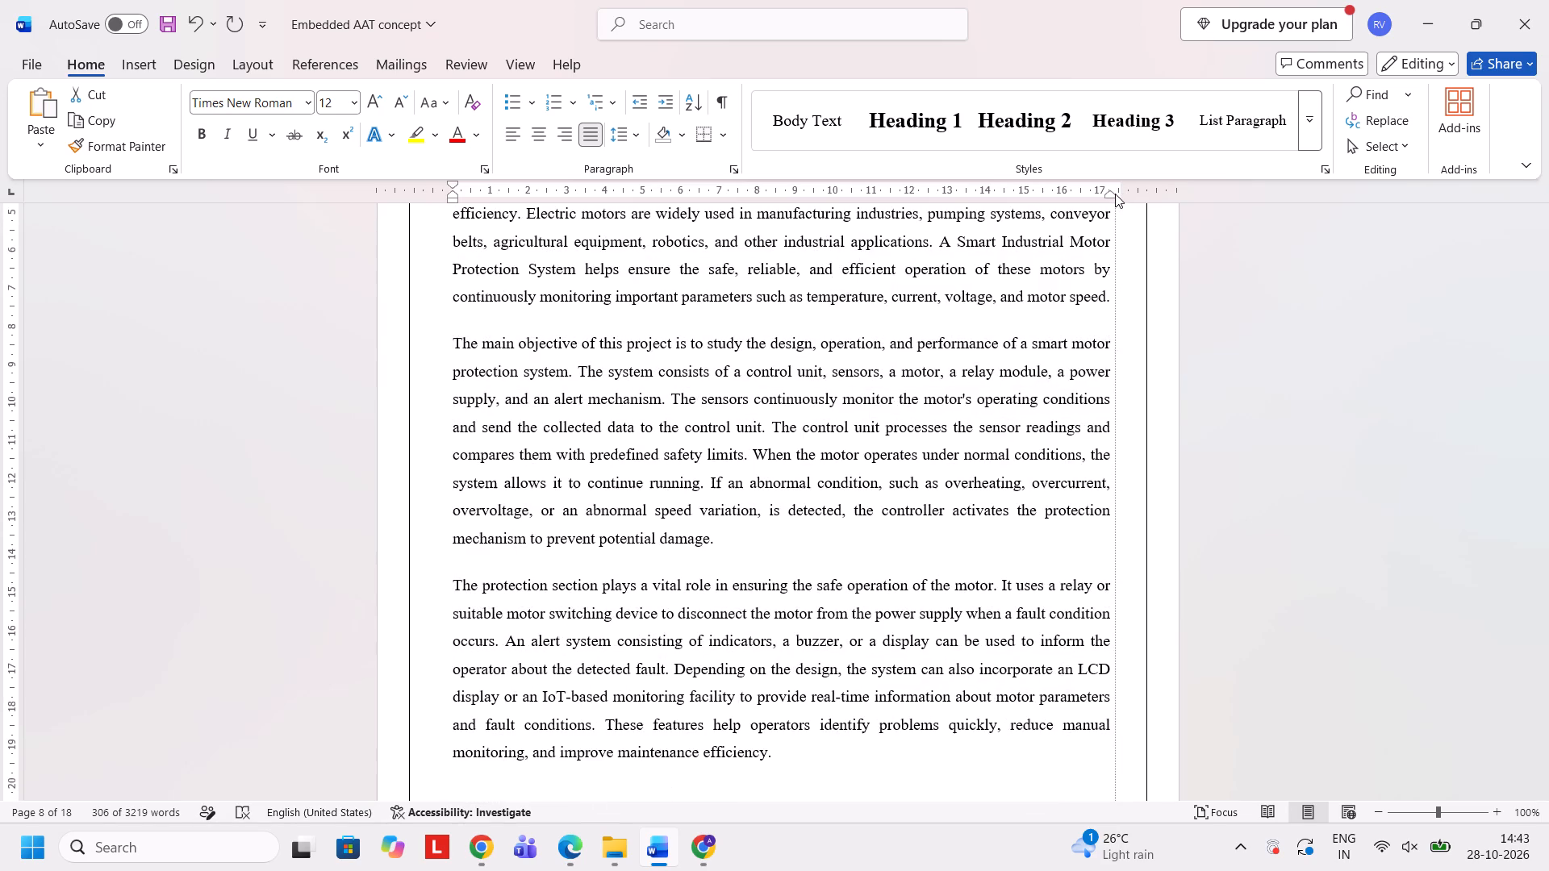
left_click(1138, 422)
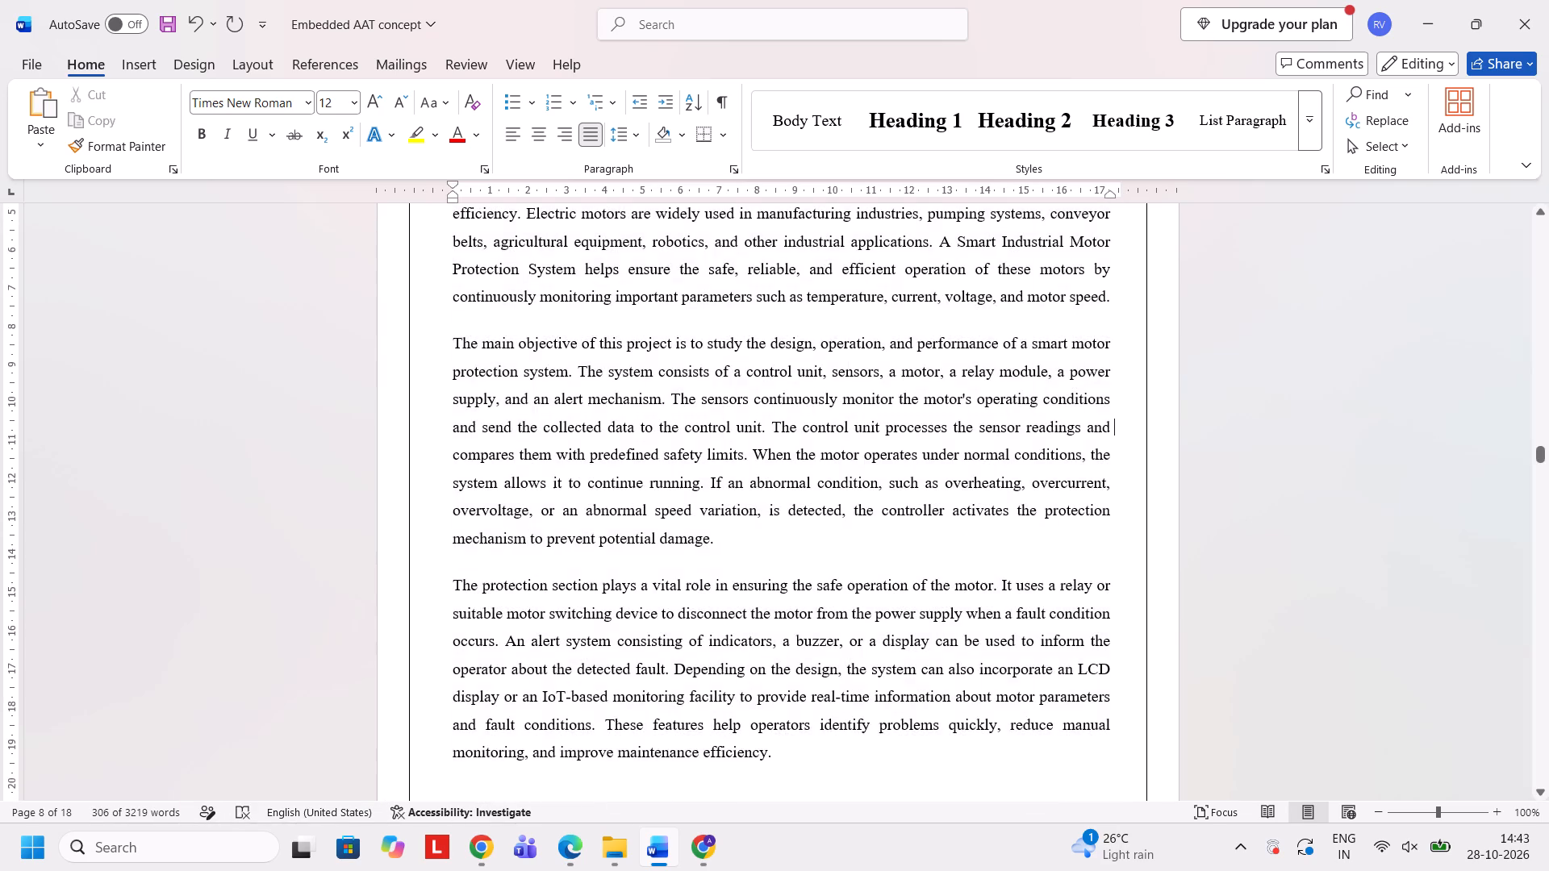
Look over the end of the Abstract page and the Table of Contents.
scroll(858, 484, "down", 13)
scroll(858, 484, "up", 1)
scroll(858, 484, "down", 7)
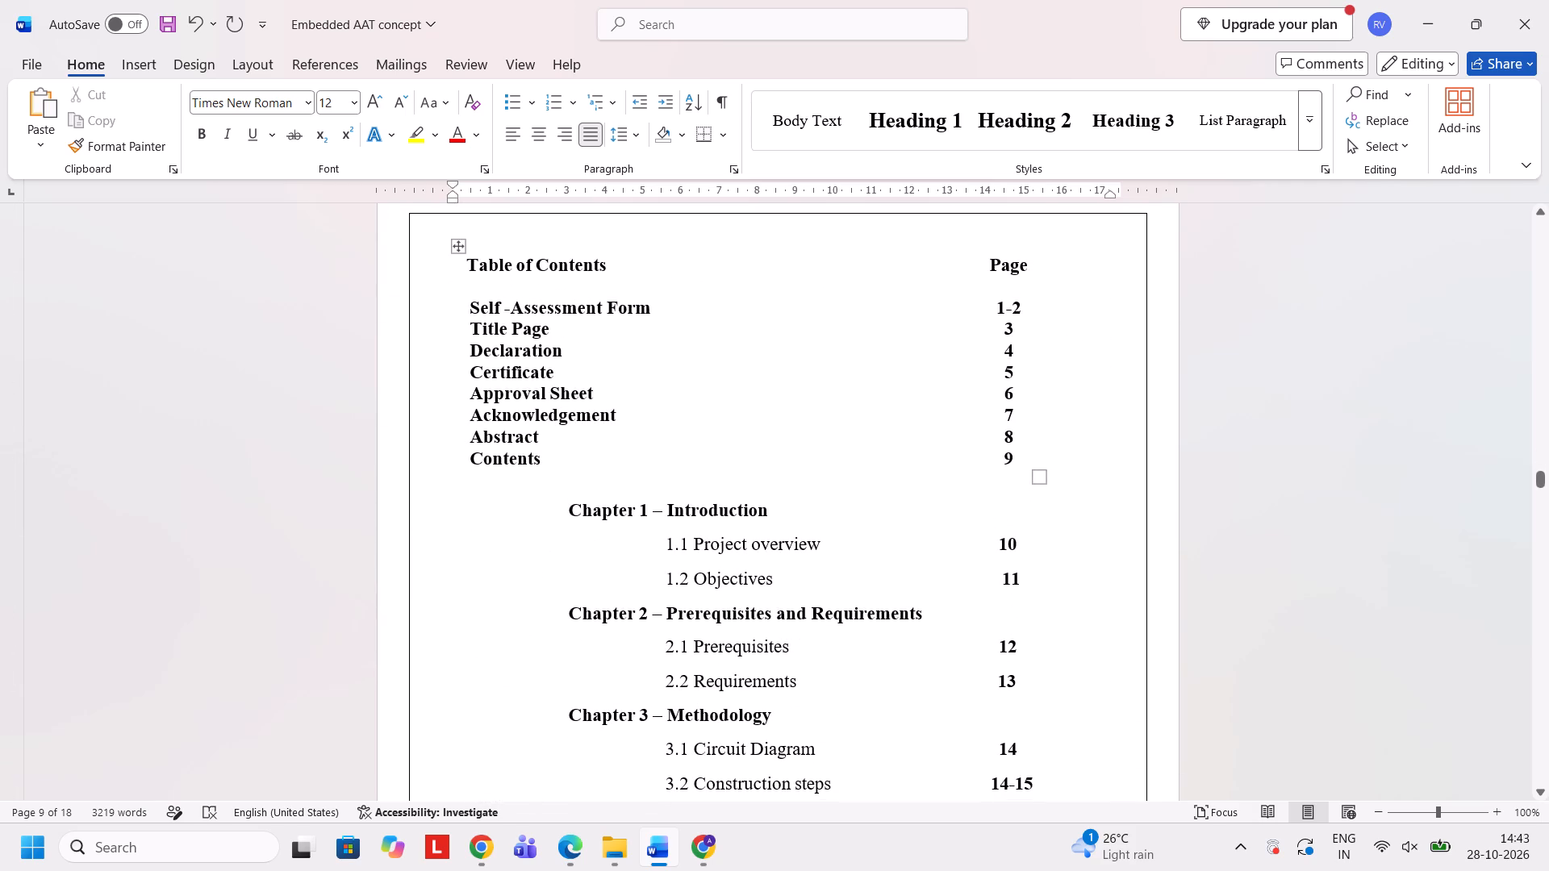
scroll(829, 465, "up", 6)
scroll(829, 465, "down", 3)
scroll(829, 465, "up", 11)
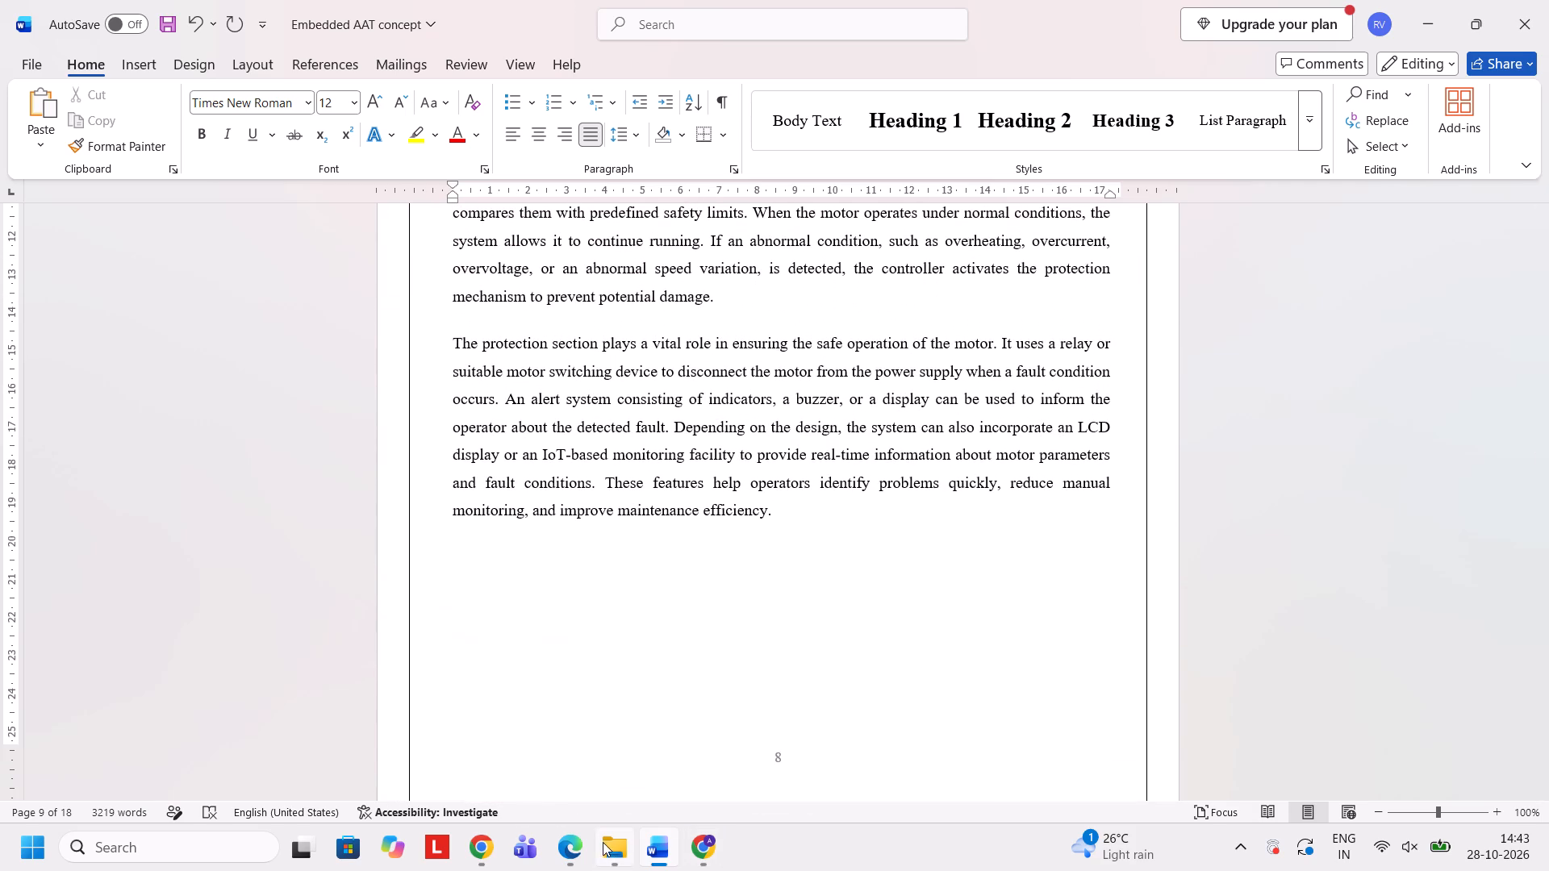
Switch to ChatGPT in Chrome and copy the generated report's three Abstract paragraphs, leaving out the Keywords line.
left_click(687, 850)
scroll(975, 502, "up", 8)
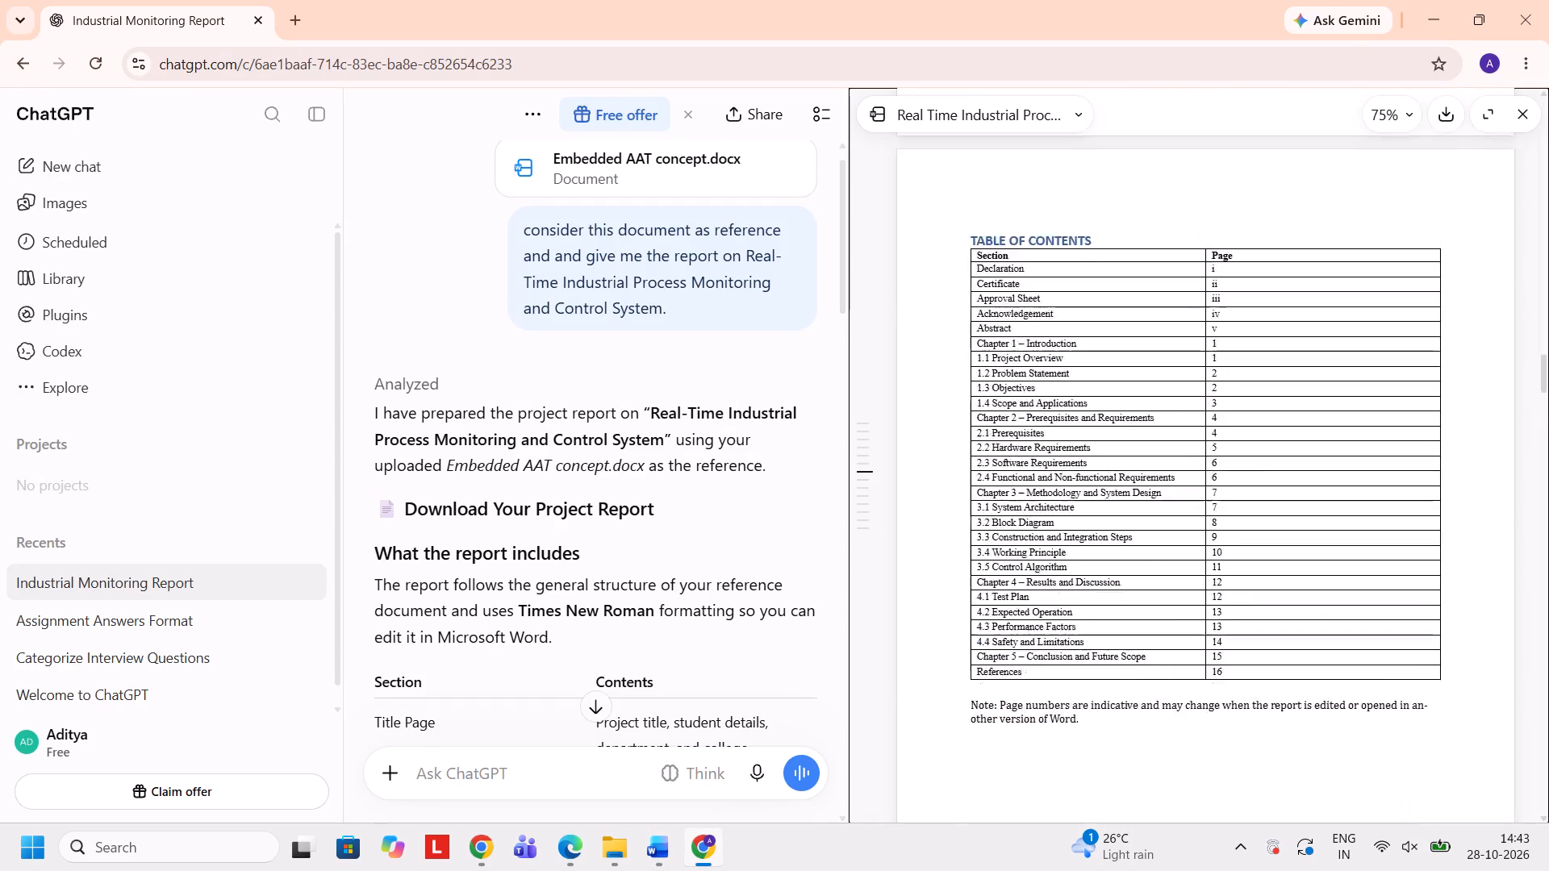
scroll(1004, 489, "up", 10)
left_click(971, 469)
left_click_drag(970, 420, 1247, 702)
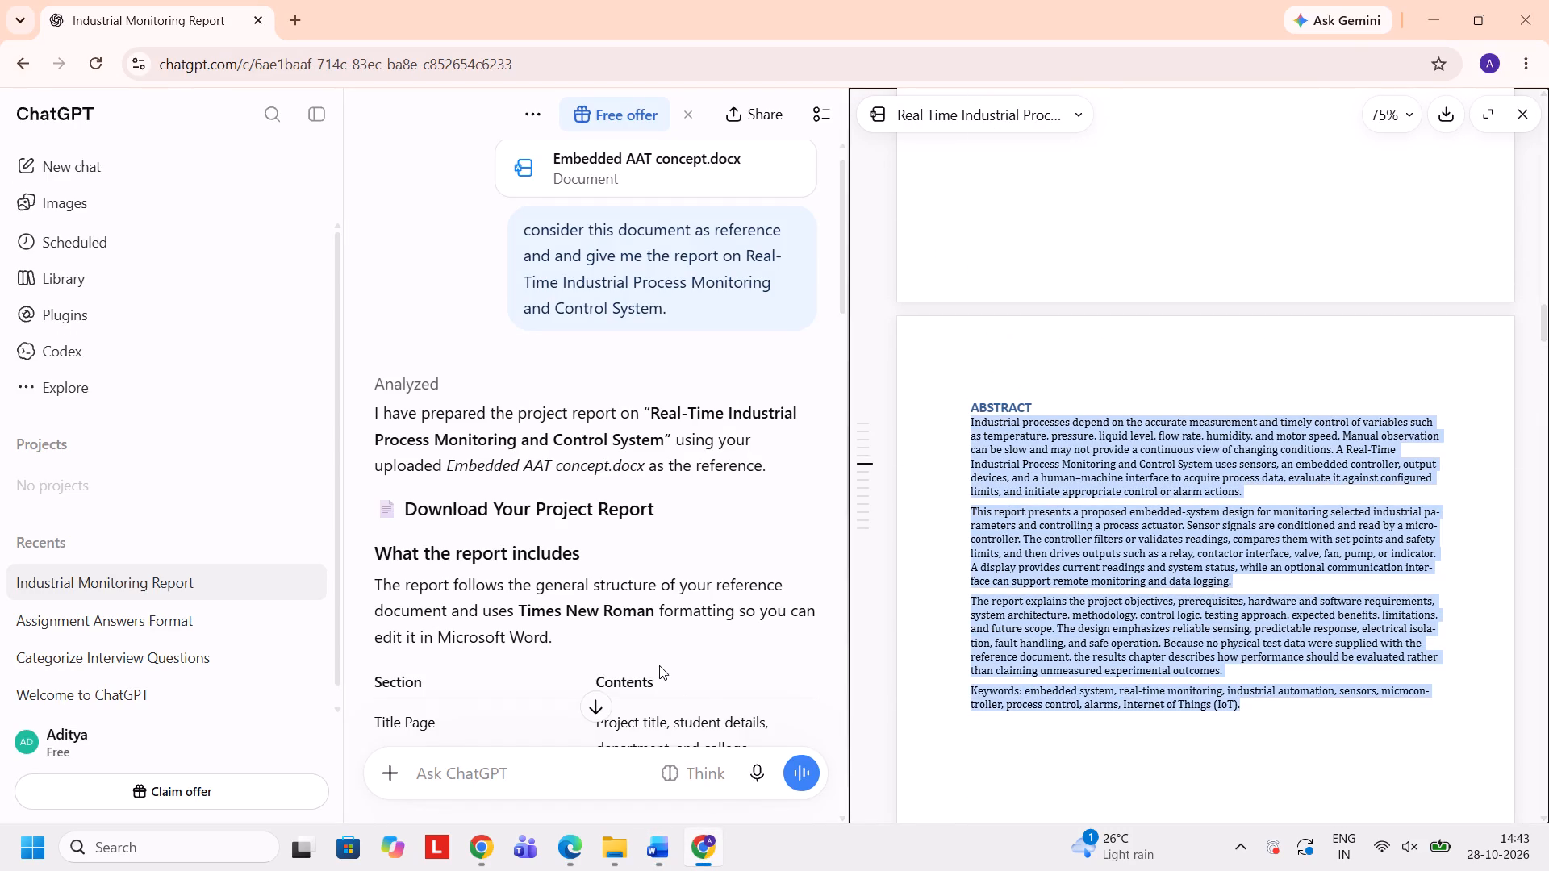
left_click(994, 623)
left_click_drag(968, 420, 1142, 582)
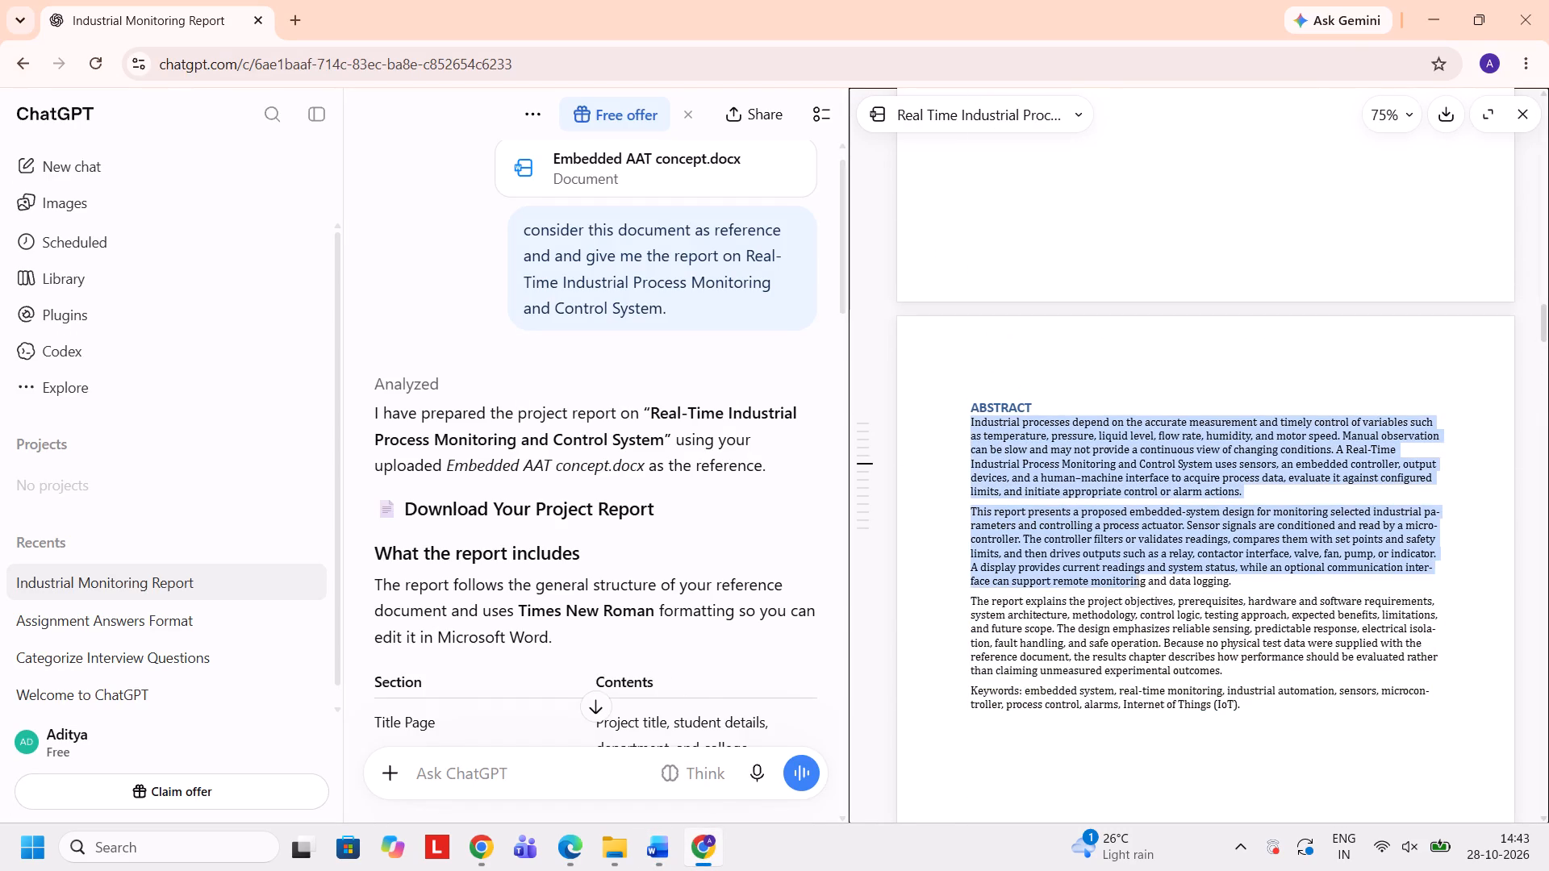
left_click_drag(1142, 582, 1230, 680)
left_click(1218, 665)
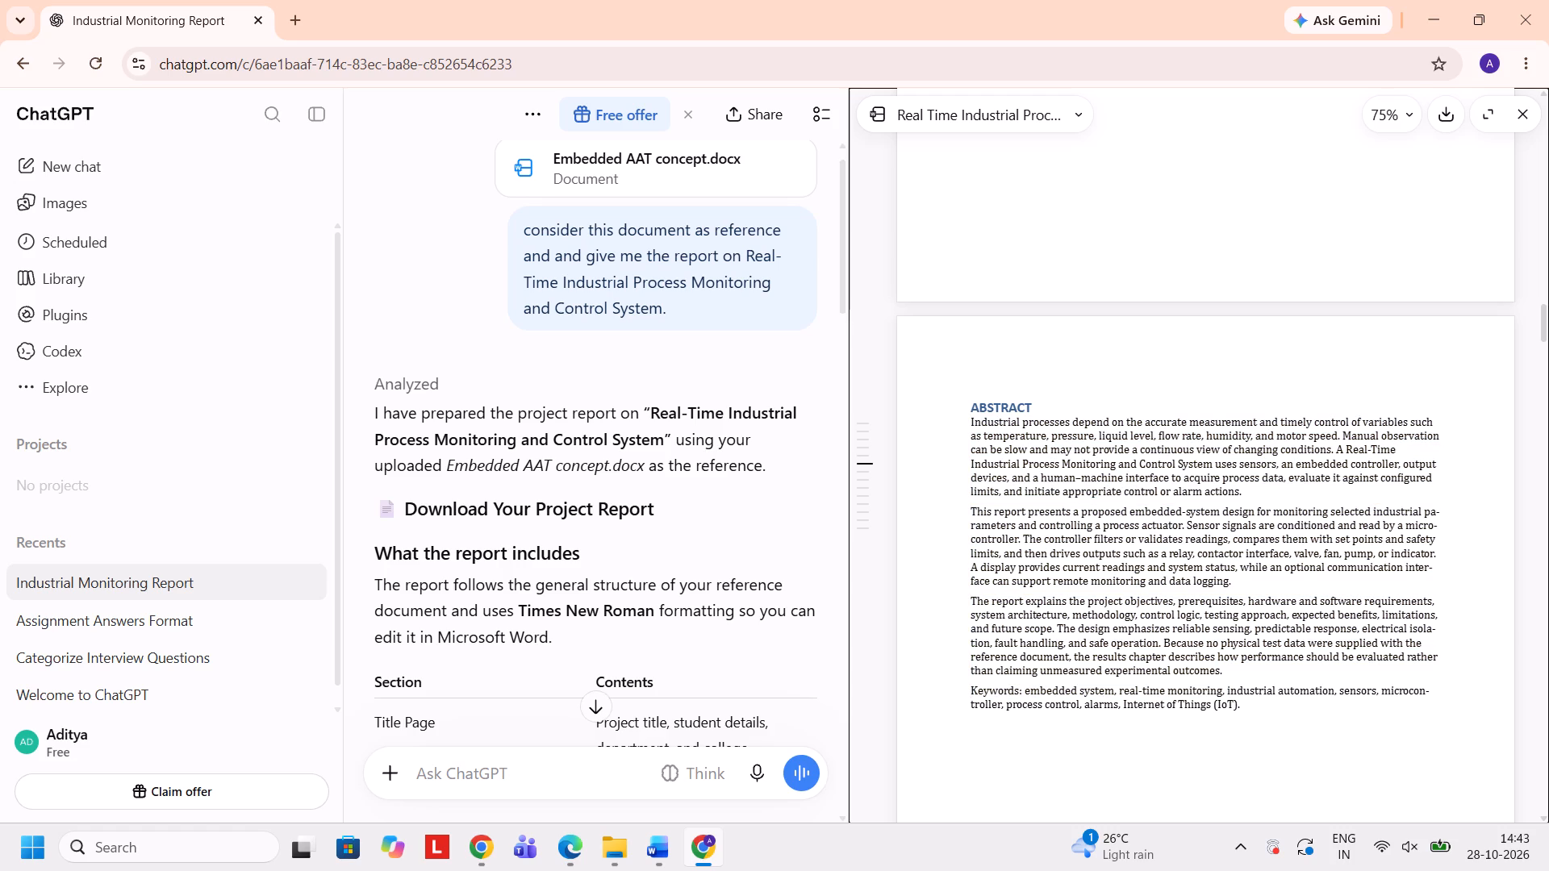
left_click_drag(1227, 669, 974, 418)
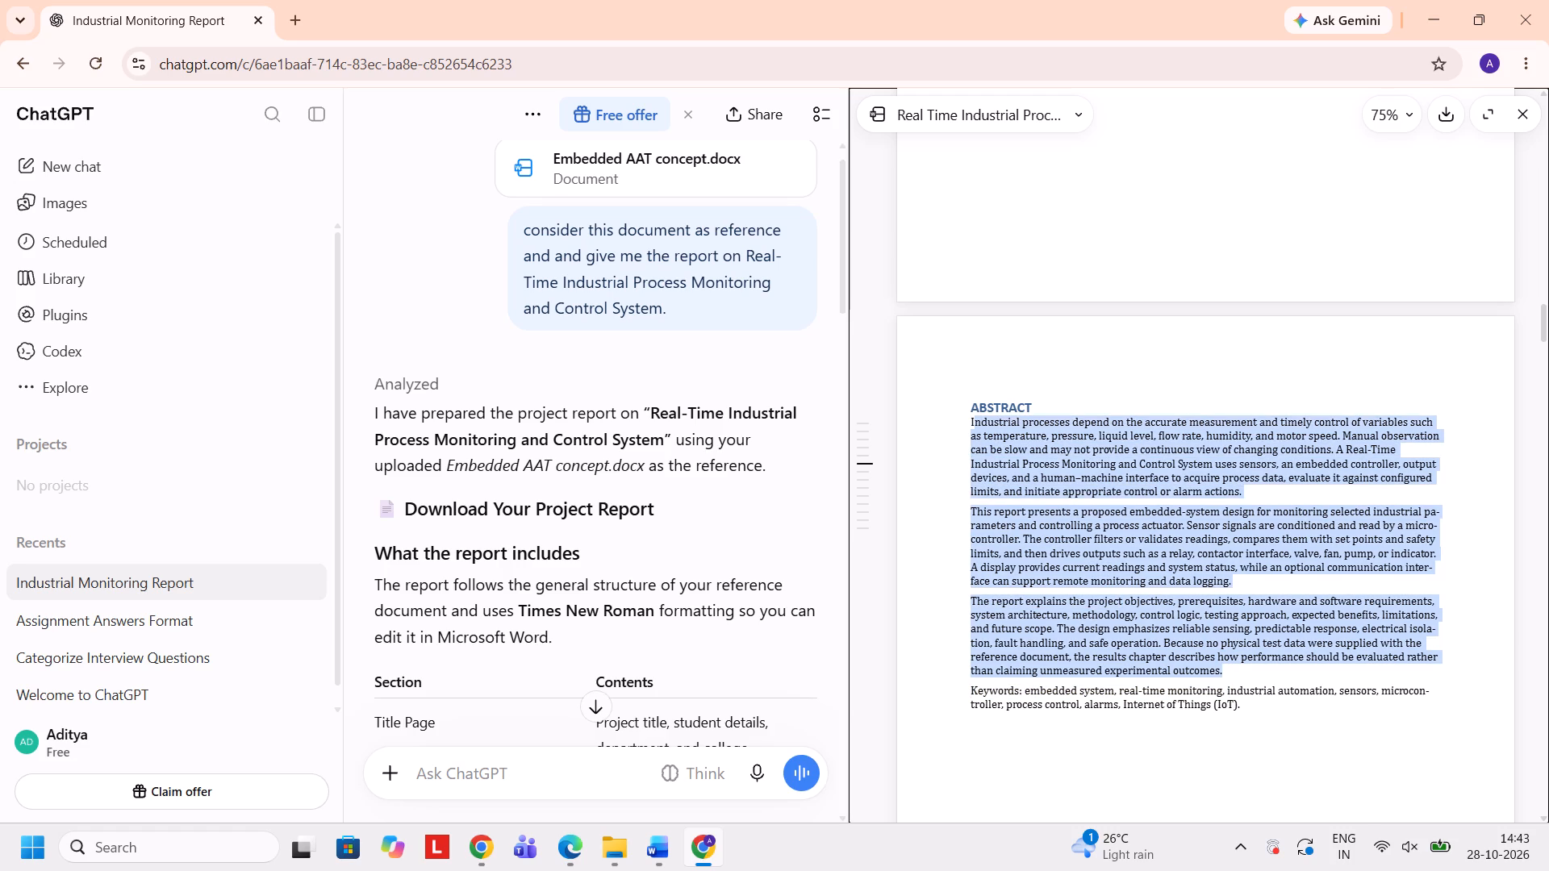
key("ctrl+c")
key("ctrl+c")
Switch to Word and replace the three old motor-protection Abstract paragraphs with the copied monitoring-system text.
left_click(666, 848)
scroll(652, 641, "up", 7)
scroll(569, 451, "up", 3)
left_click_drag(454, 376, 727, 699)
scroll(725, 697, "down", 4)
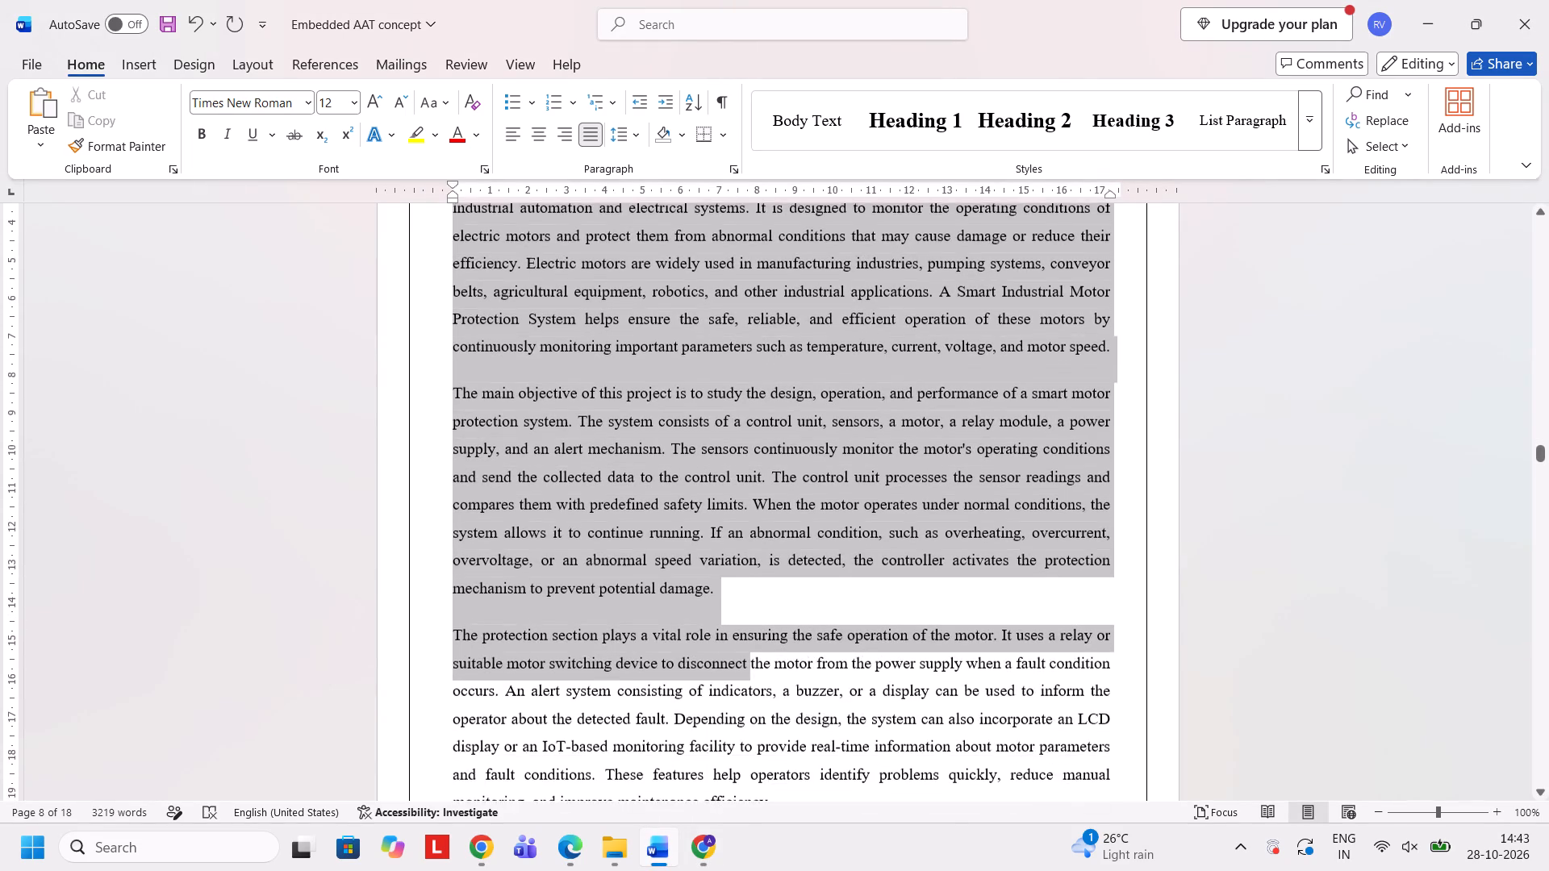
left_click_drag(727, 699, 780, 801)
key("ctrl+v")
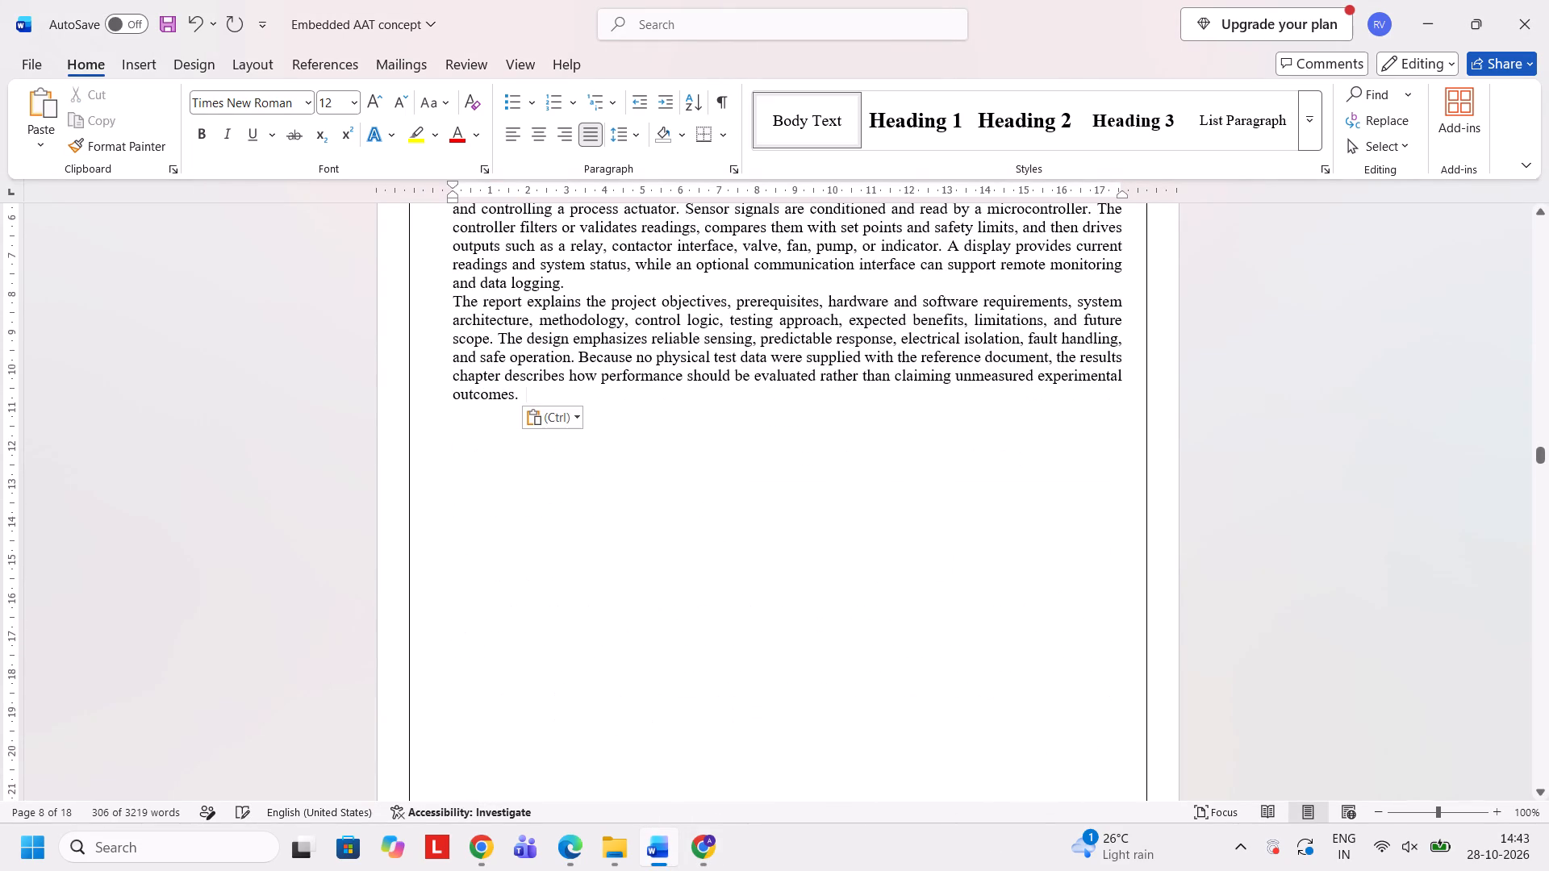
Restore the missing capital I at the start of the Abstract so its first word reads "Industrial".
scroll(581, 477, "up", 8)
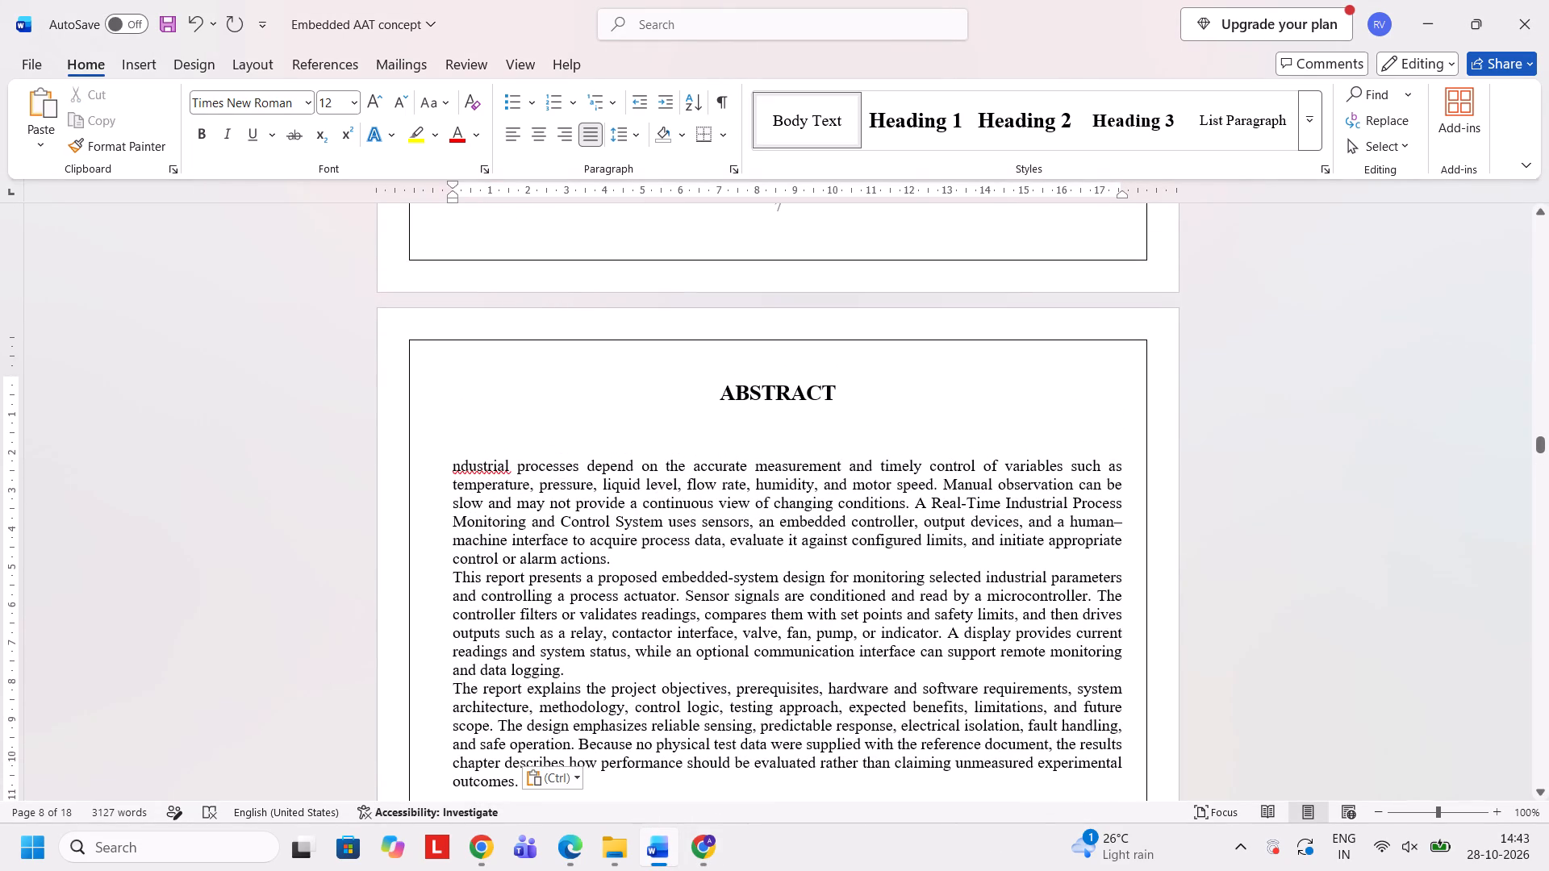
left_click(451, 465)
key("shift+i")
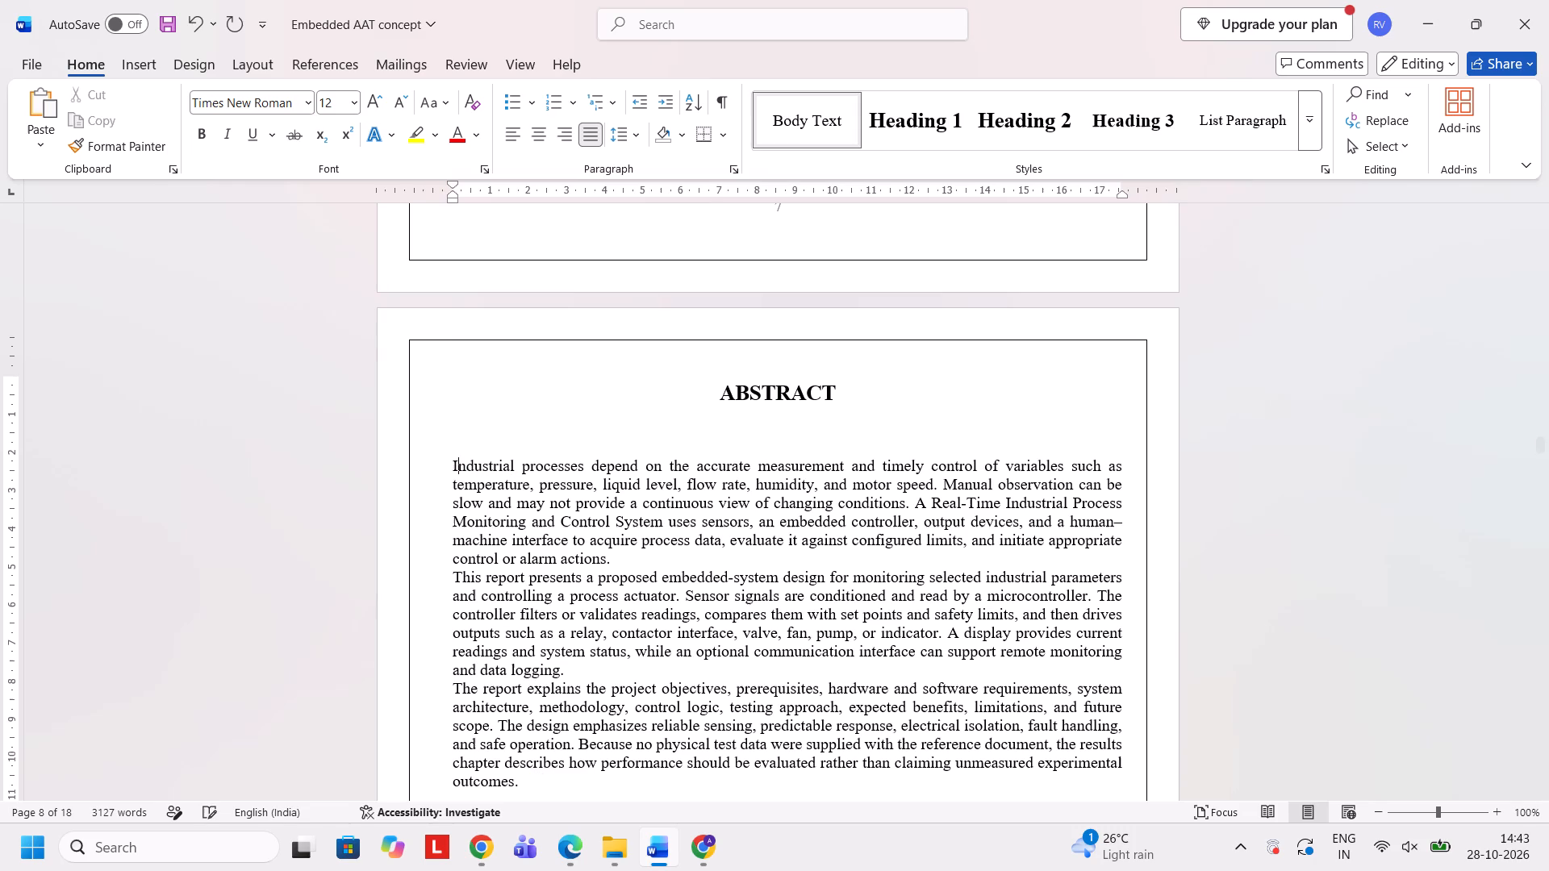
Set the line spacing of the three new Abstract paragraphs to 1.5.
left_click_drag(450, 463, 502, 572)
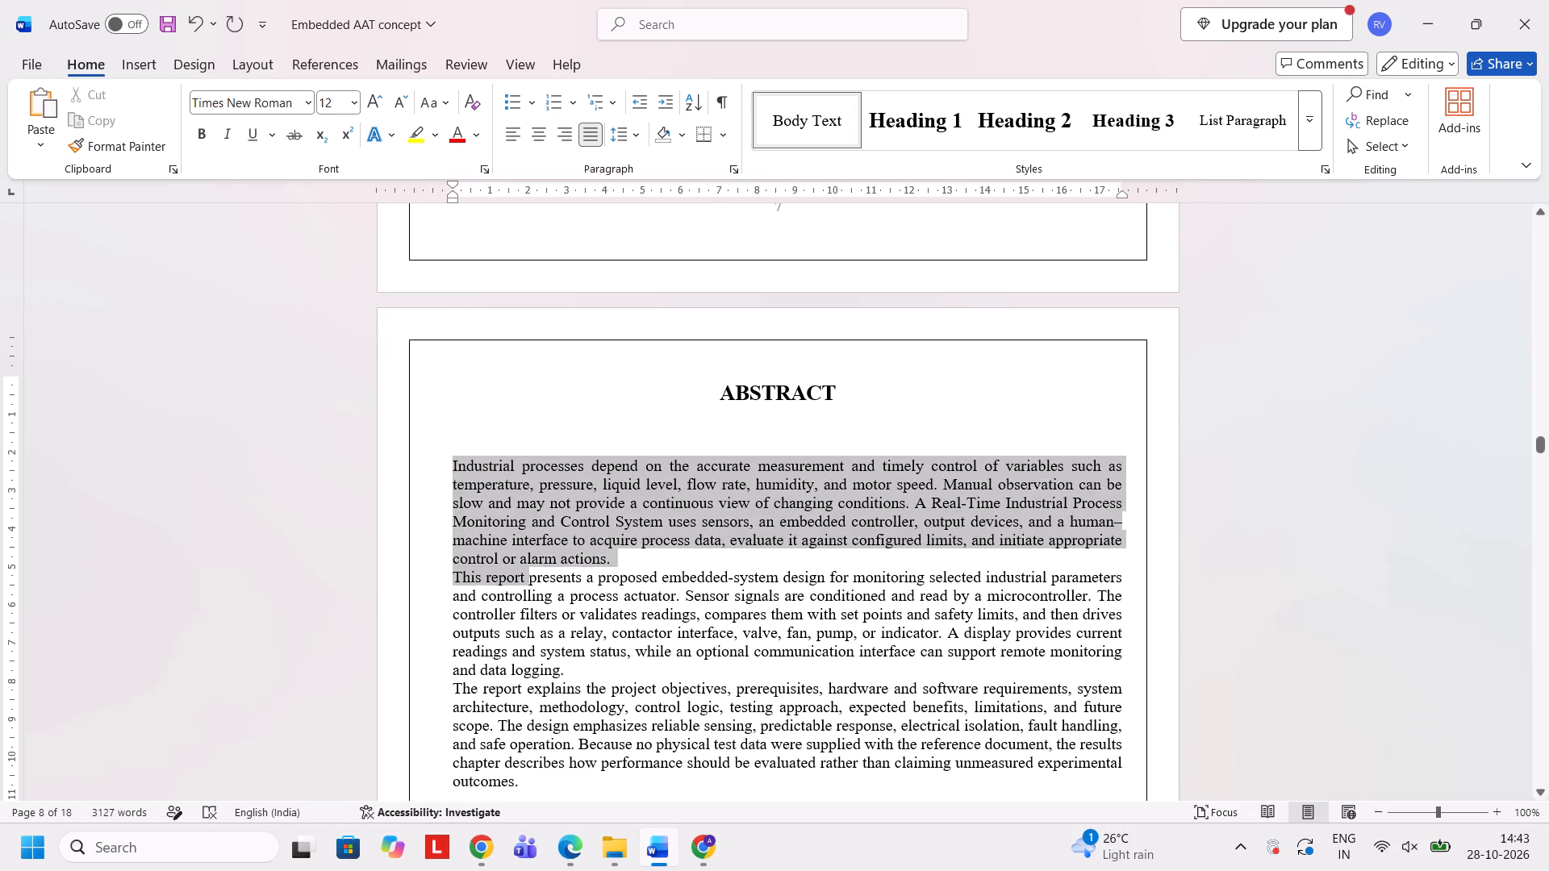
left_click_drag(502, 572, 541, 659)
scroll(501, 577, "down", 3)
left_click(627, 127)
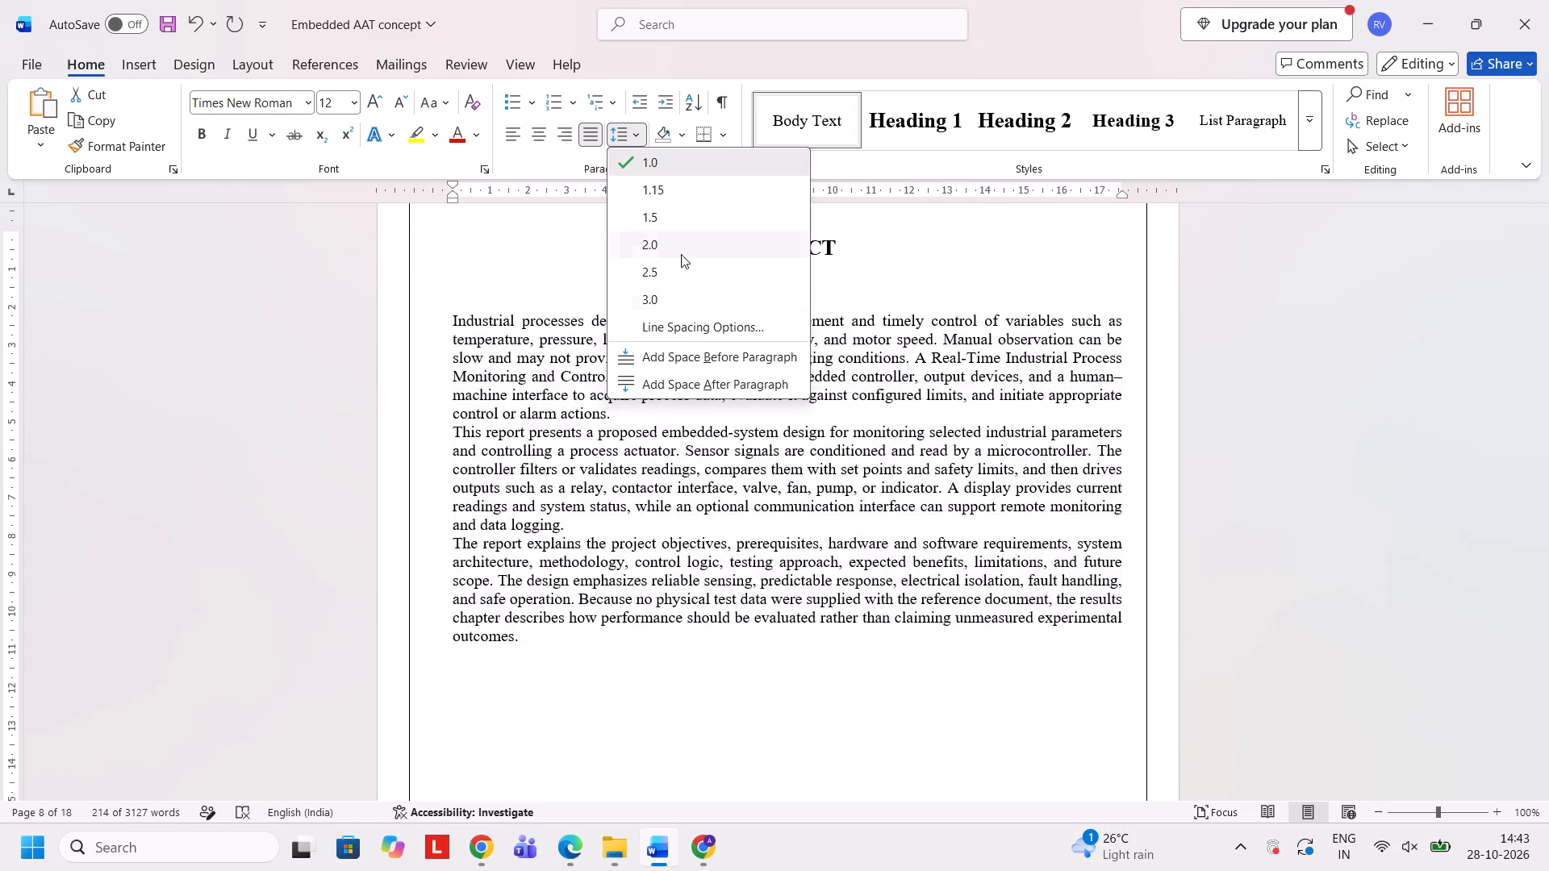
left_click(678, 221)
Insert a blank line after the first and the second Abstract paragraph to separate the three paragraphs.
left_click(603, 458)
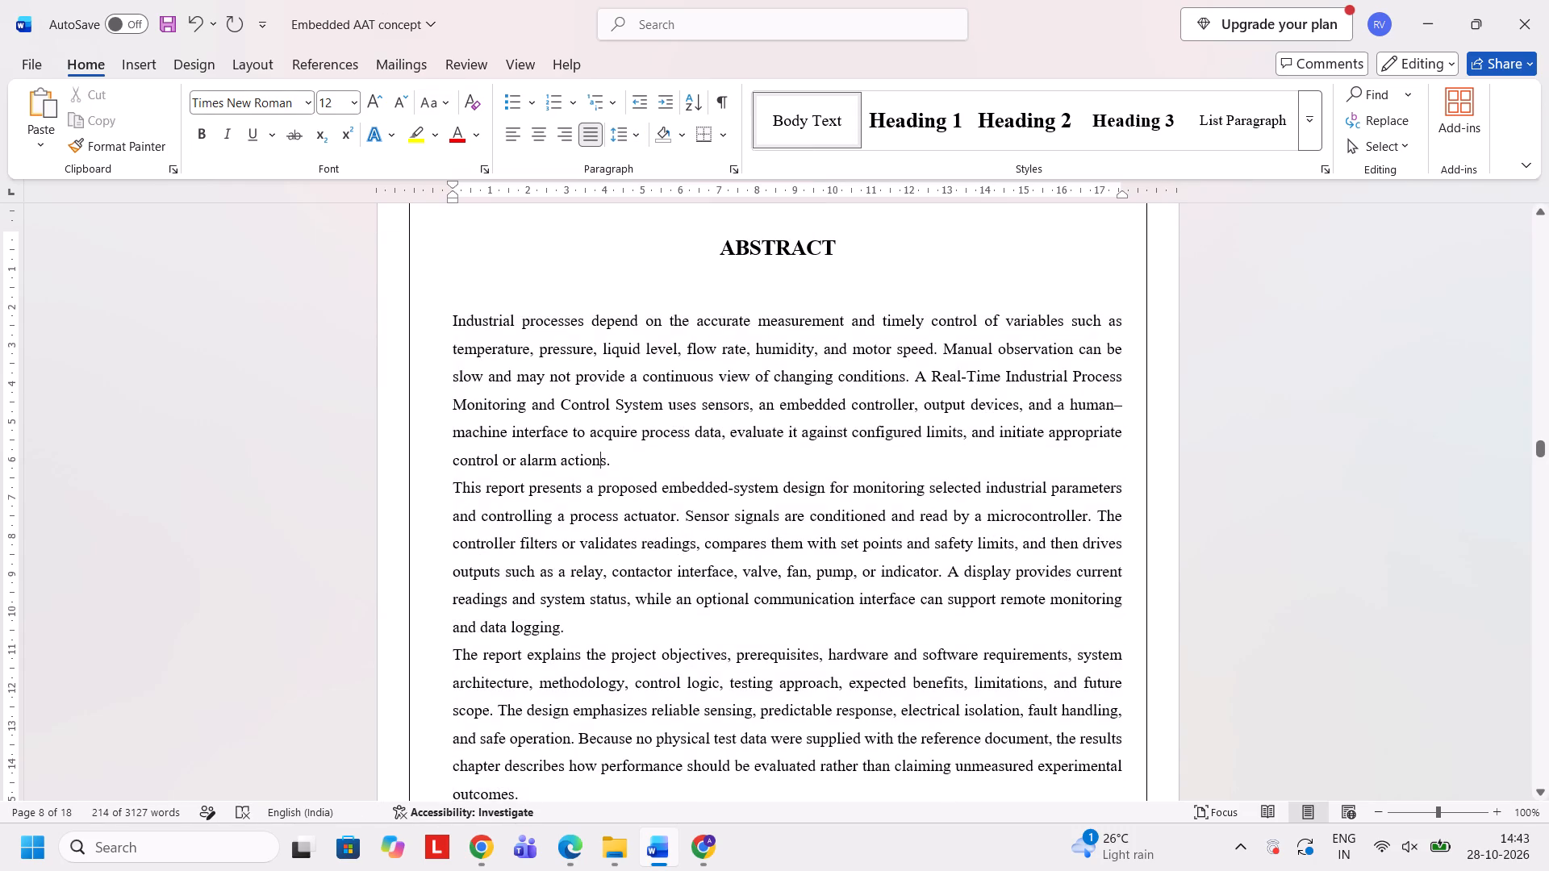
left_click(641, 456)
key("Return")
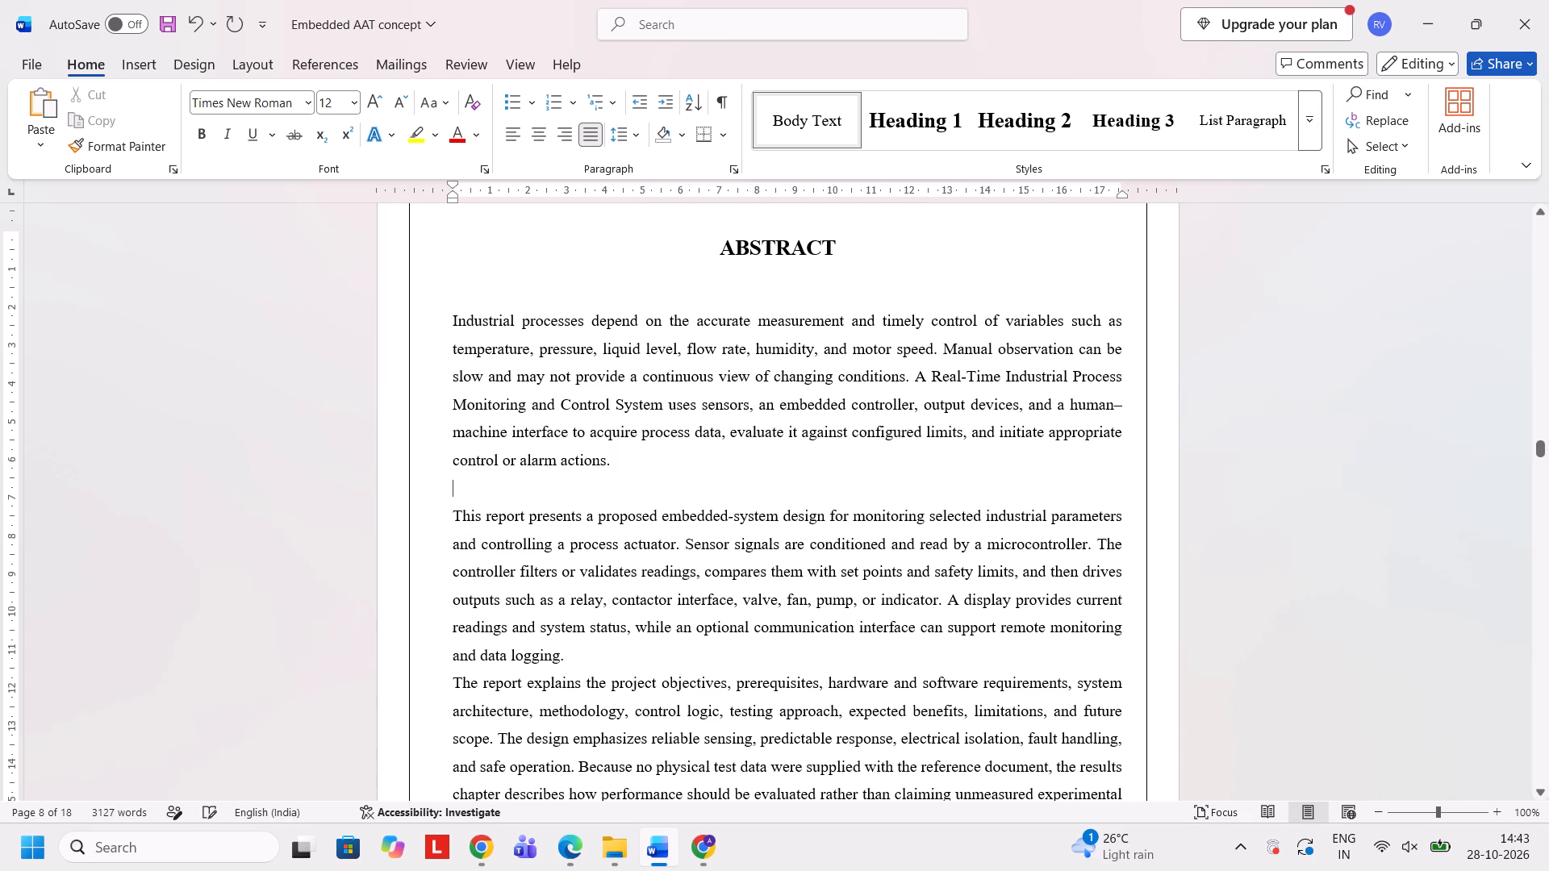
left_click(611, 651)
key("Return")
Move the right indent of all three new Abstract paragraphs slightly inward, away from the page border.
scroll(612, 650, "down", 5)
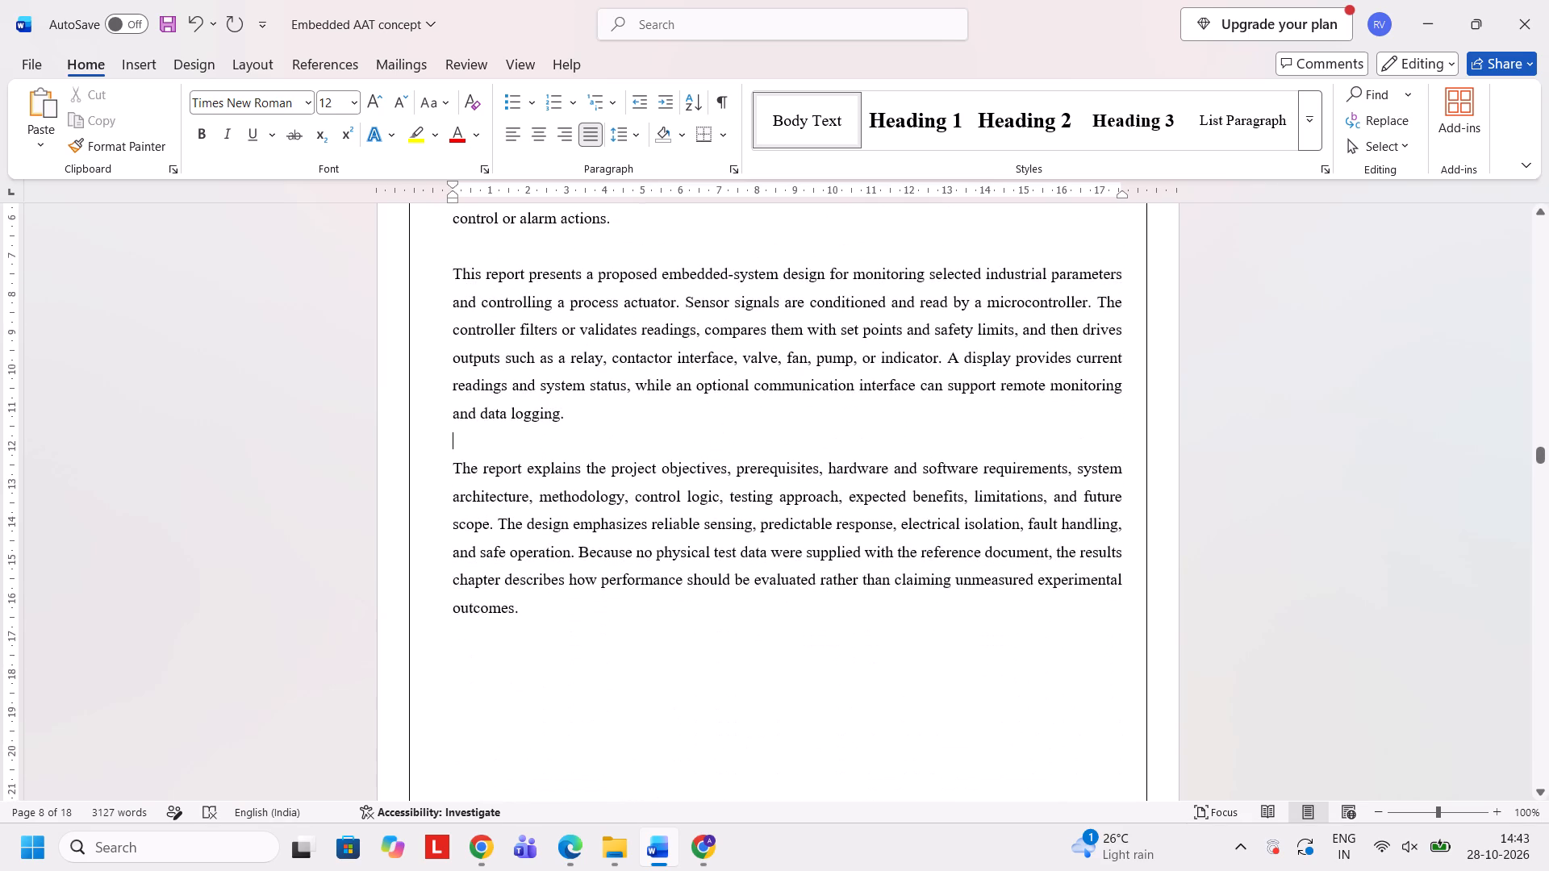
scroll(612, 650, "down", 2)
scroll(612, 650, "up", 12)
scroll(612, 648, "down", 4)
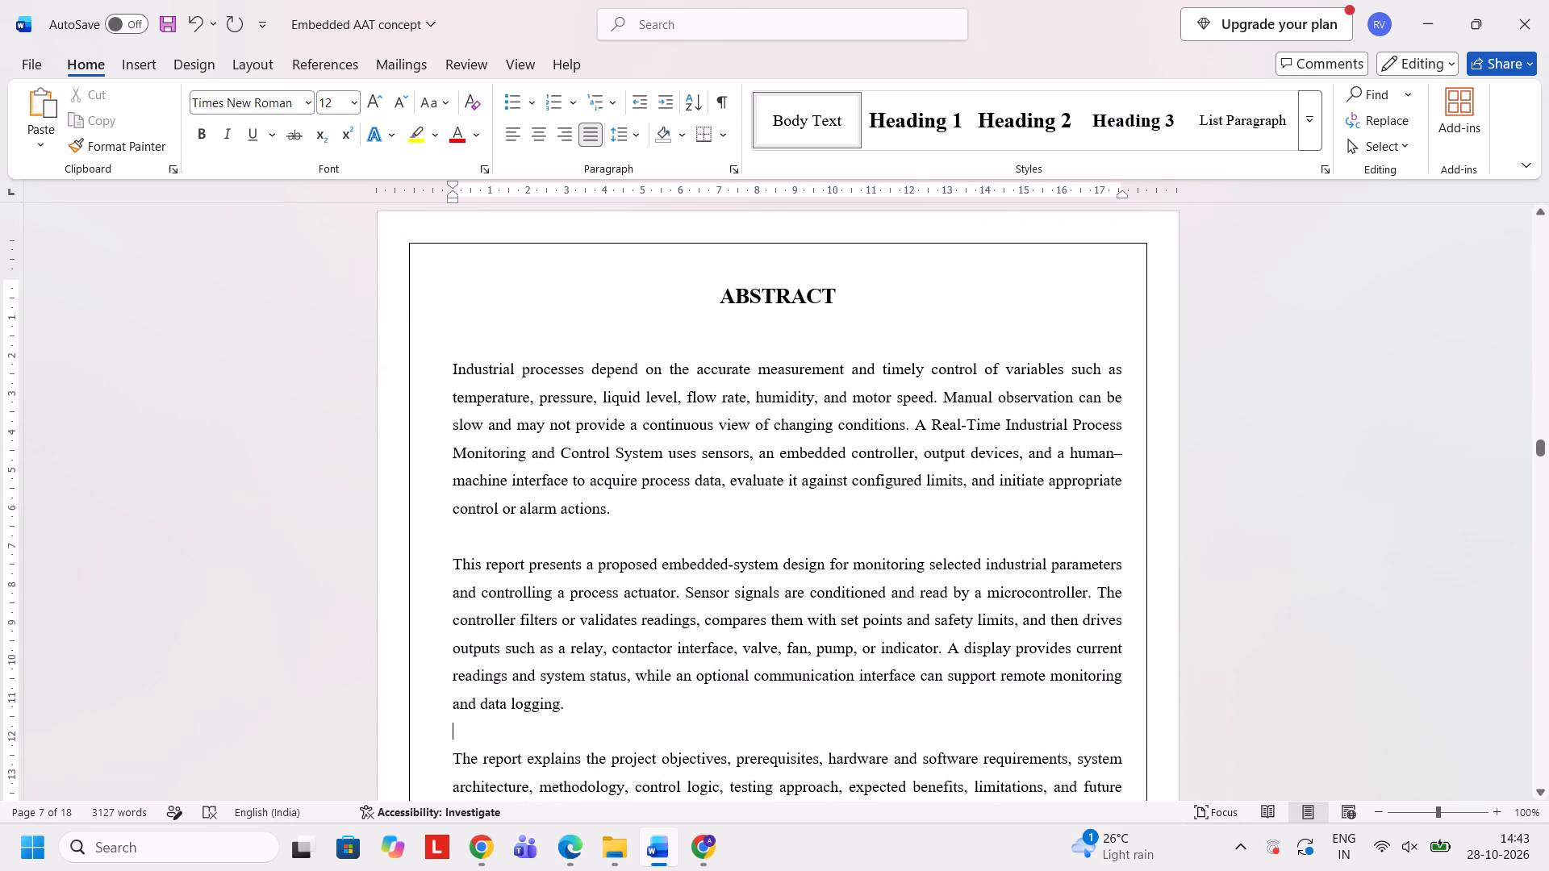
left_click_drag(451, 368, 708, 563)
scroll(704, 562, "down", 2)
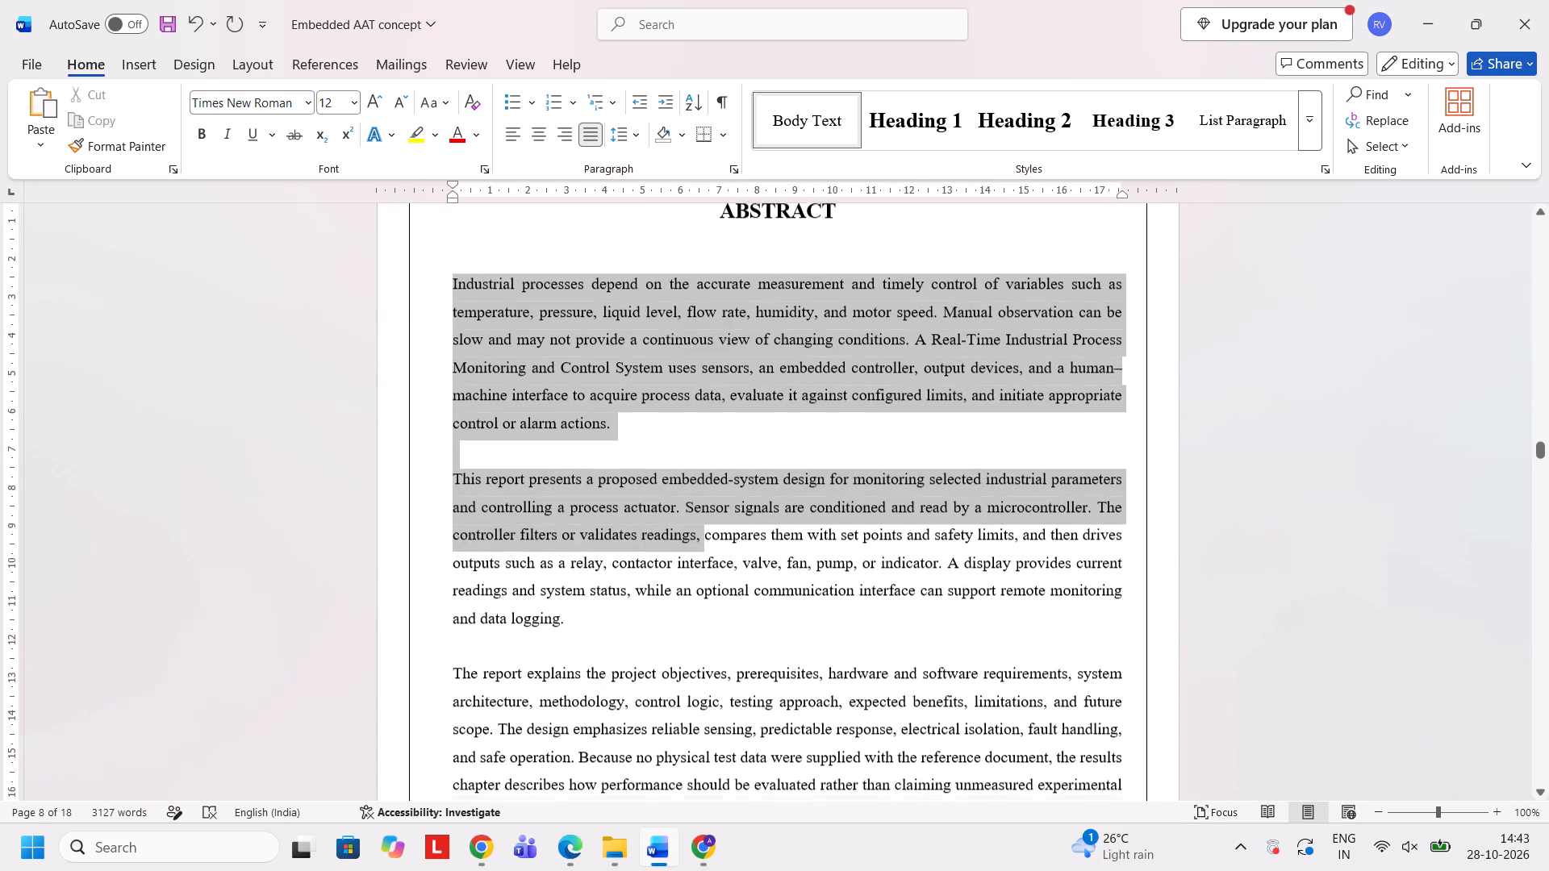
left_click_drag(708, 563, 581, 756)
scroll(679, 713, "down", 1)
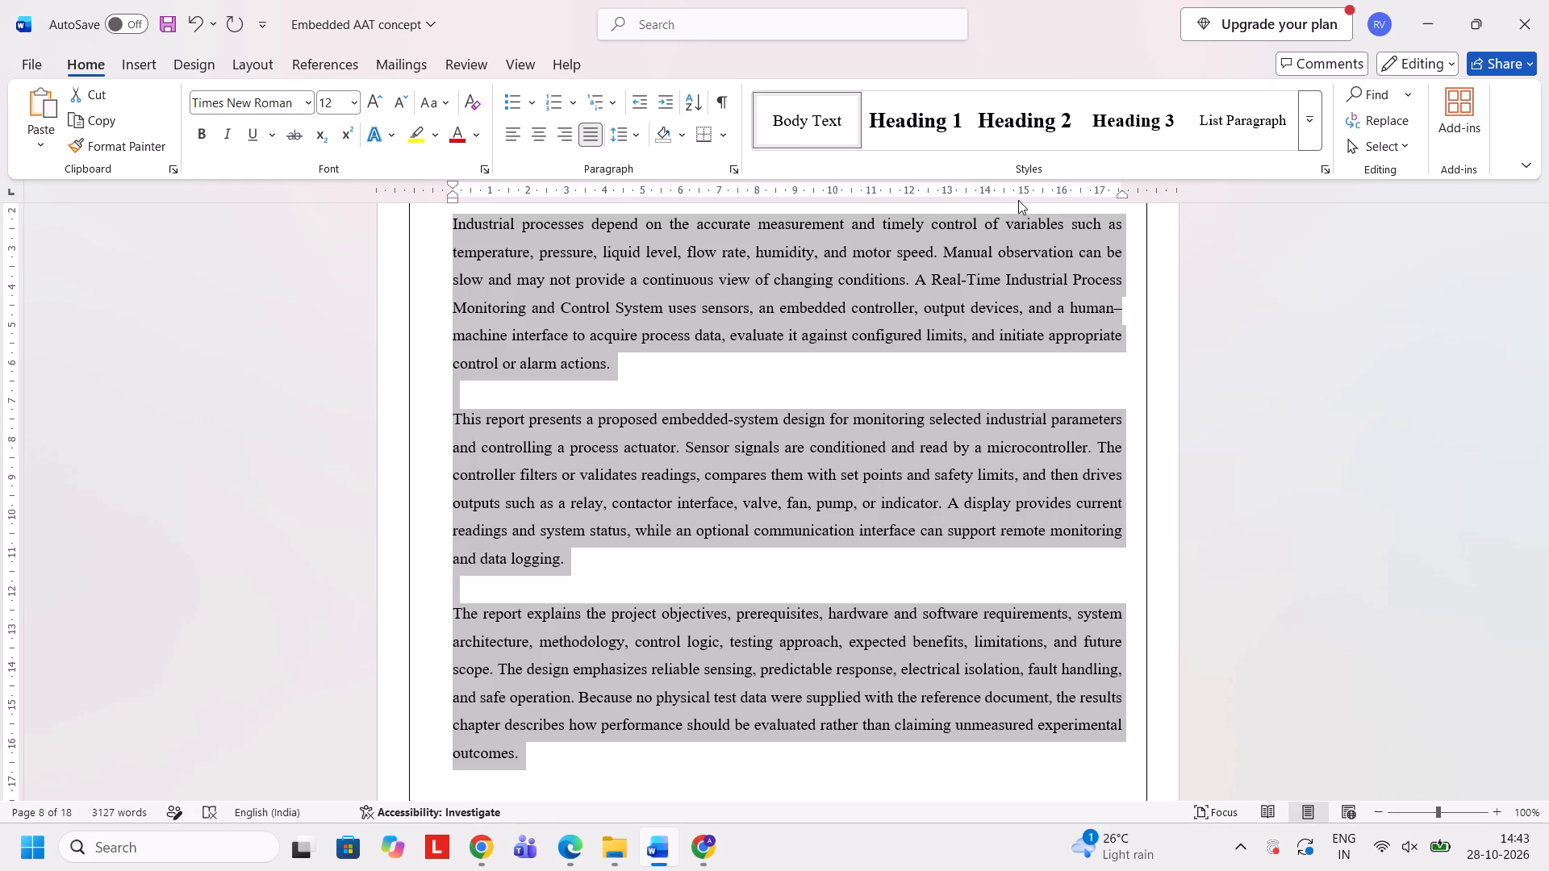
left_click(1124, 194)
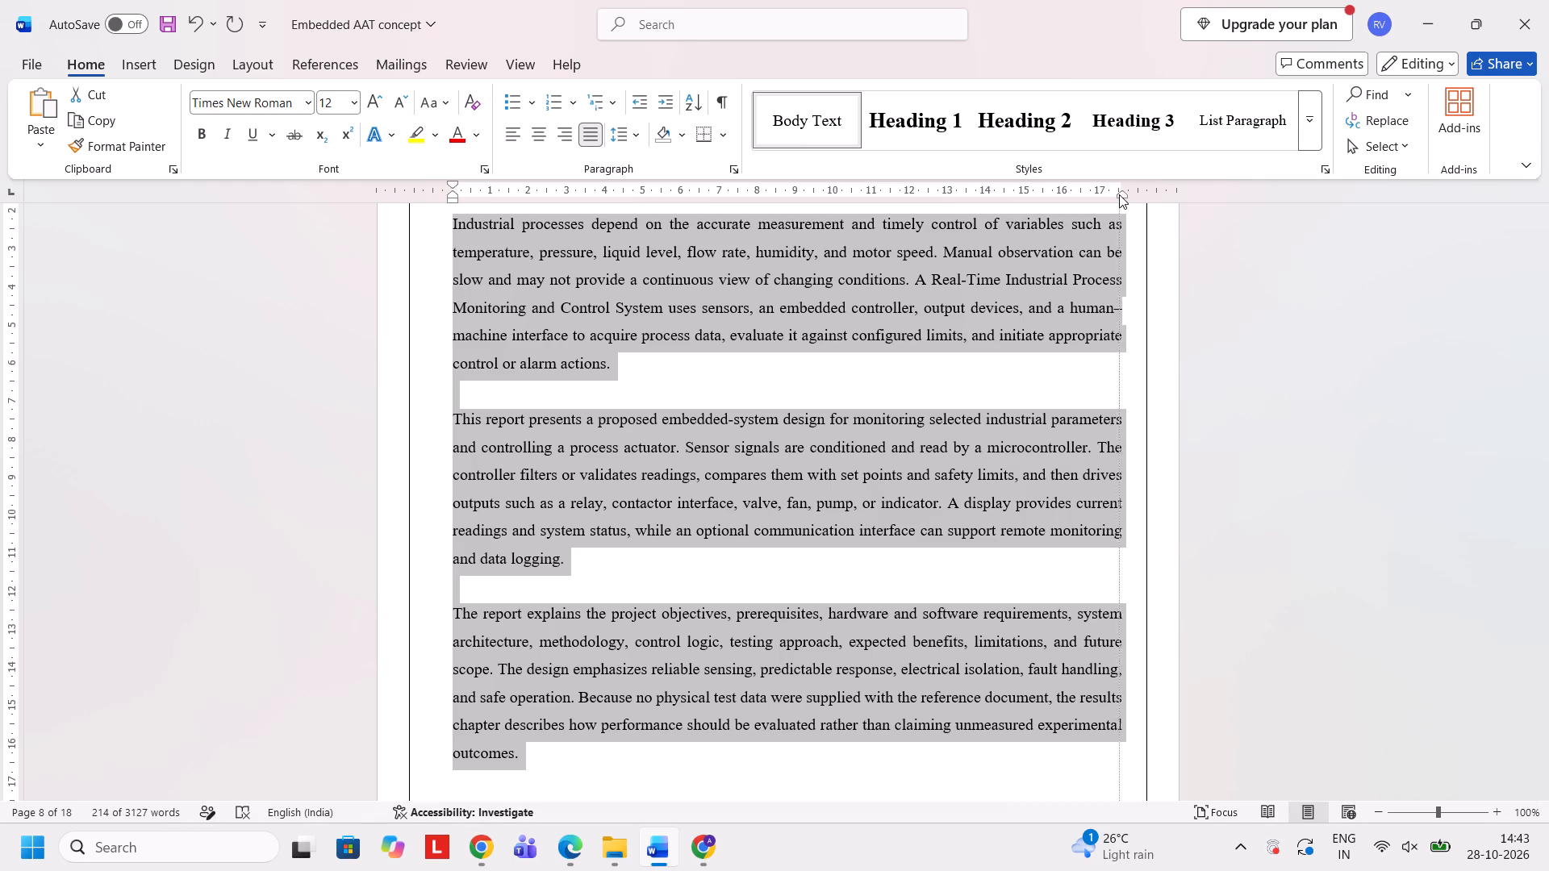
left_click_drag(1118, 198, 1112, 194)
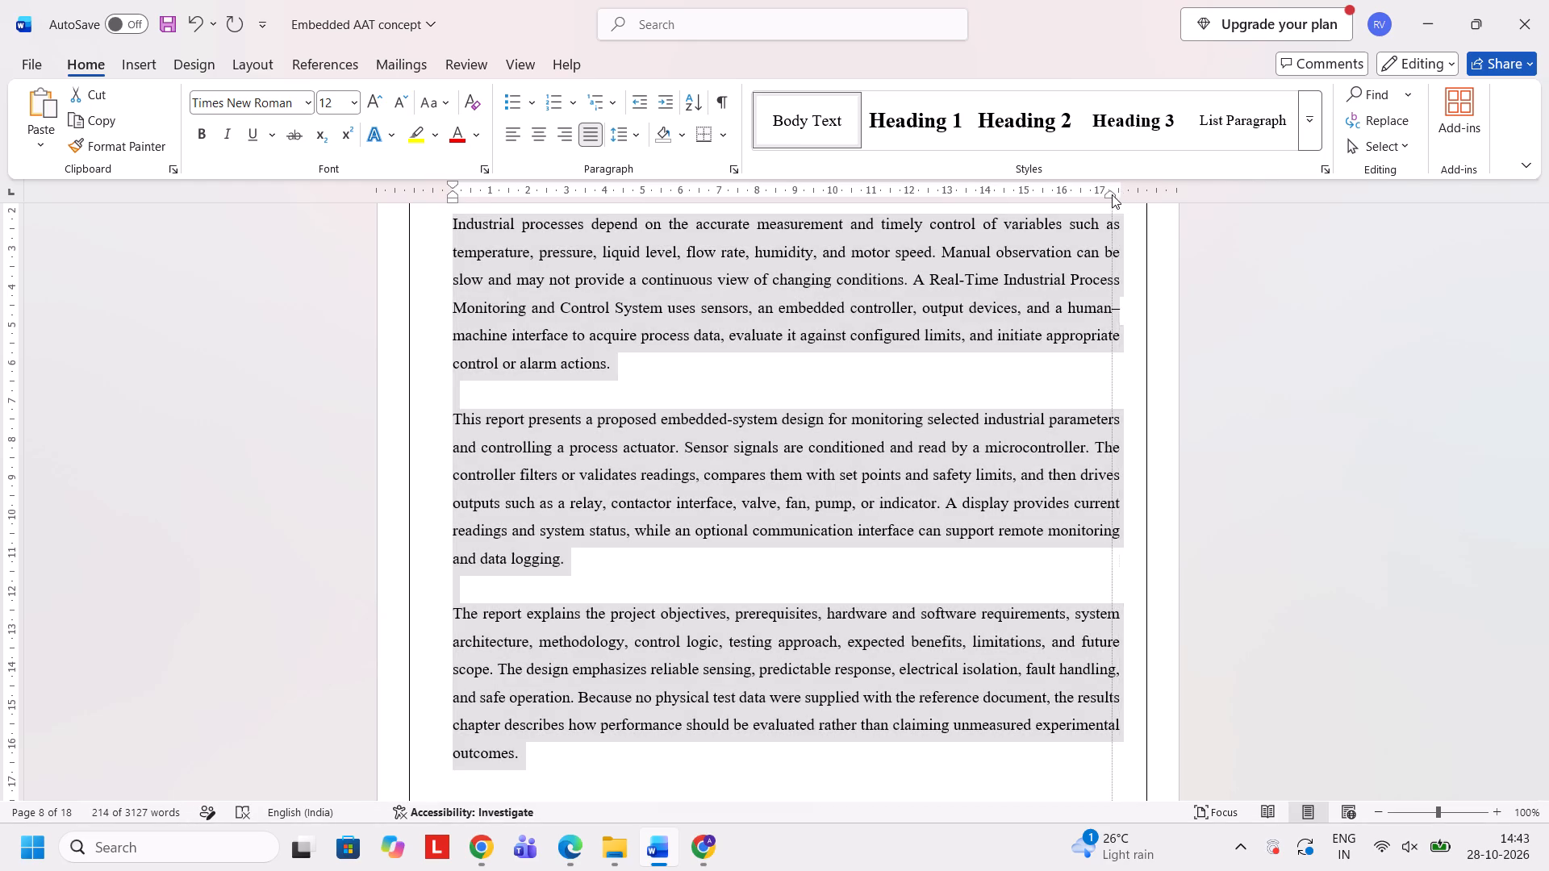
left_click_drag(1112, 194, 1110, 194)
left_click_drag(1135, 305, 1135, 314)
Shift the "Table of Contents" heading toward the middle of the page by adding leading spaces.
scroll(1004, 397, "up", 7)
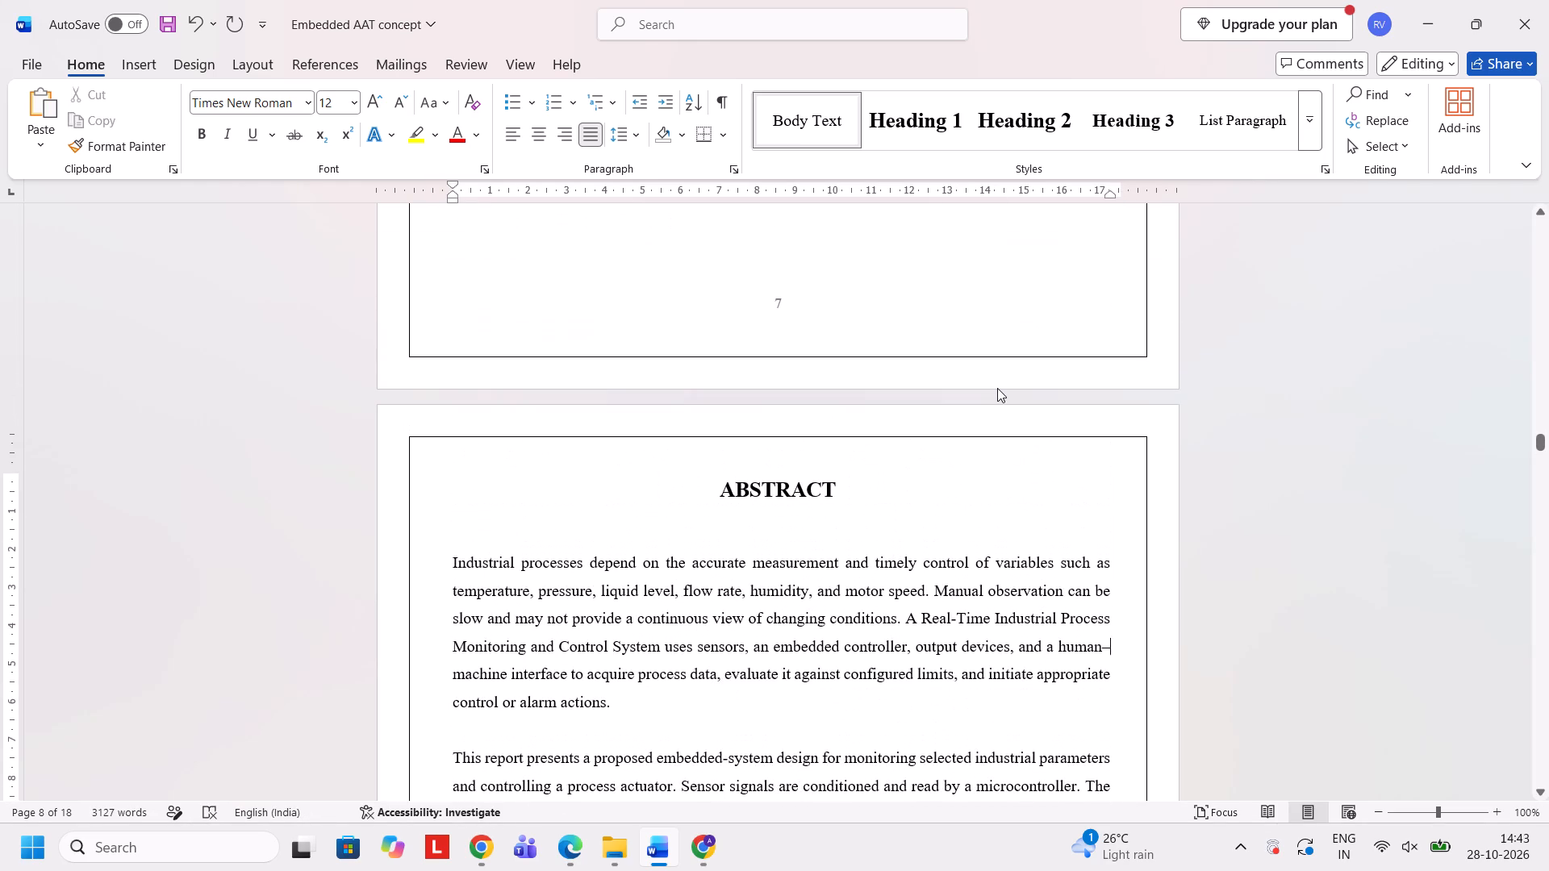
scroll(997, 388, "down", 13)
scroll(997, 381, "down", 8)
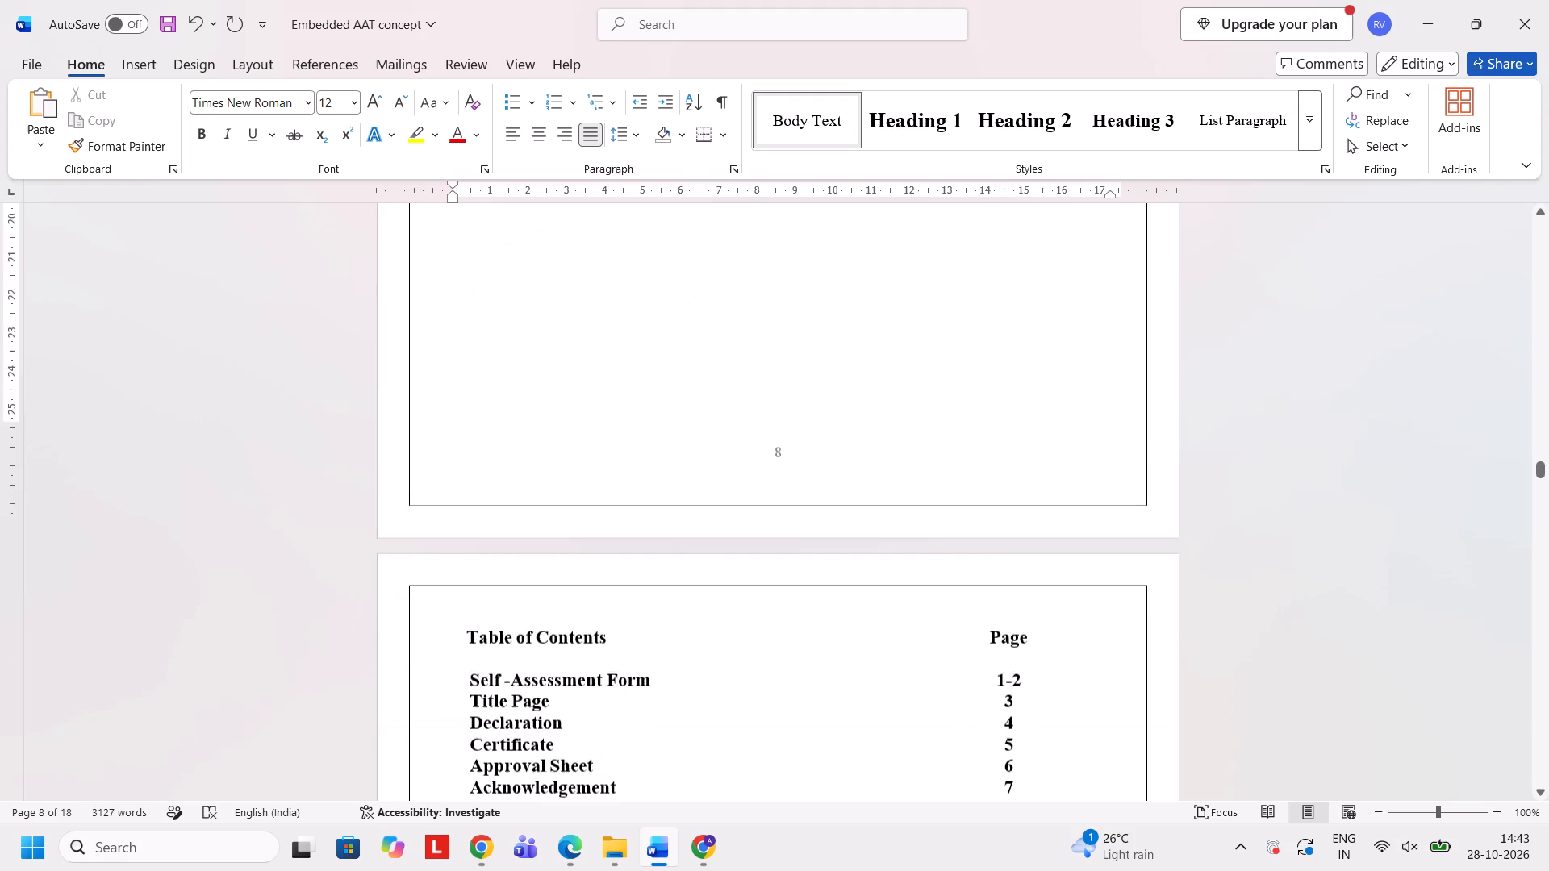
scroll(1000, 371, "down", 8)
scroll(1000, 371, "up", 3)
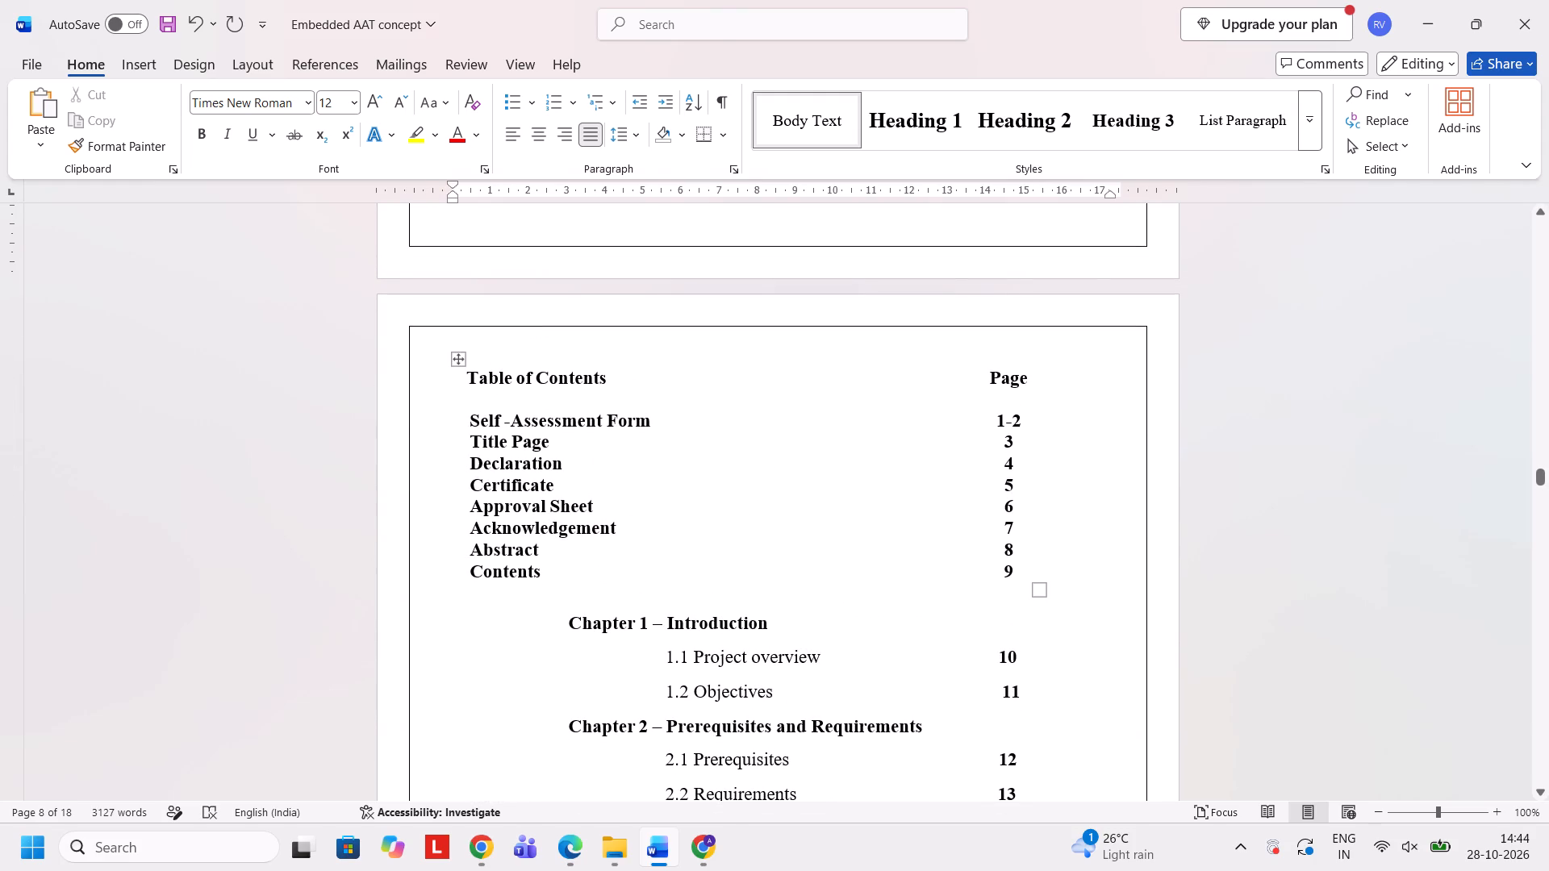
left_click(467, 381)
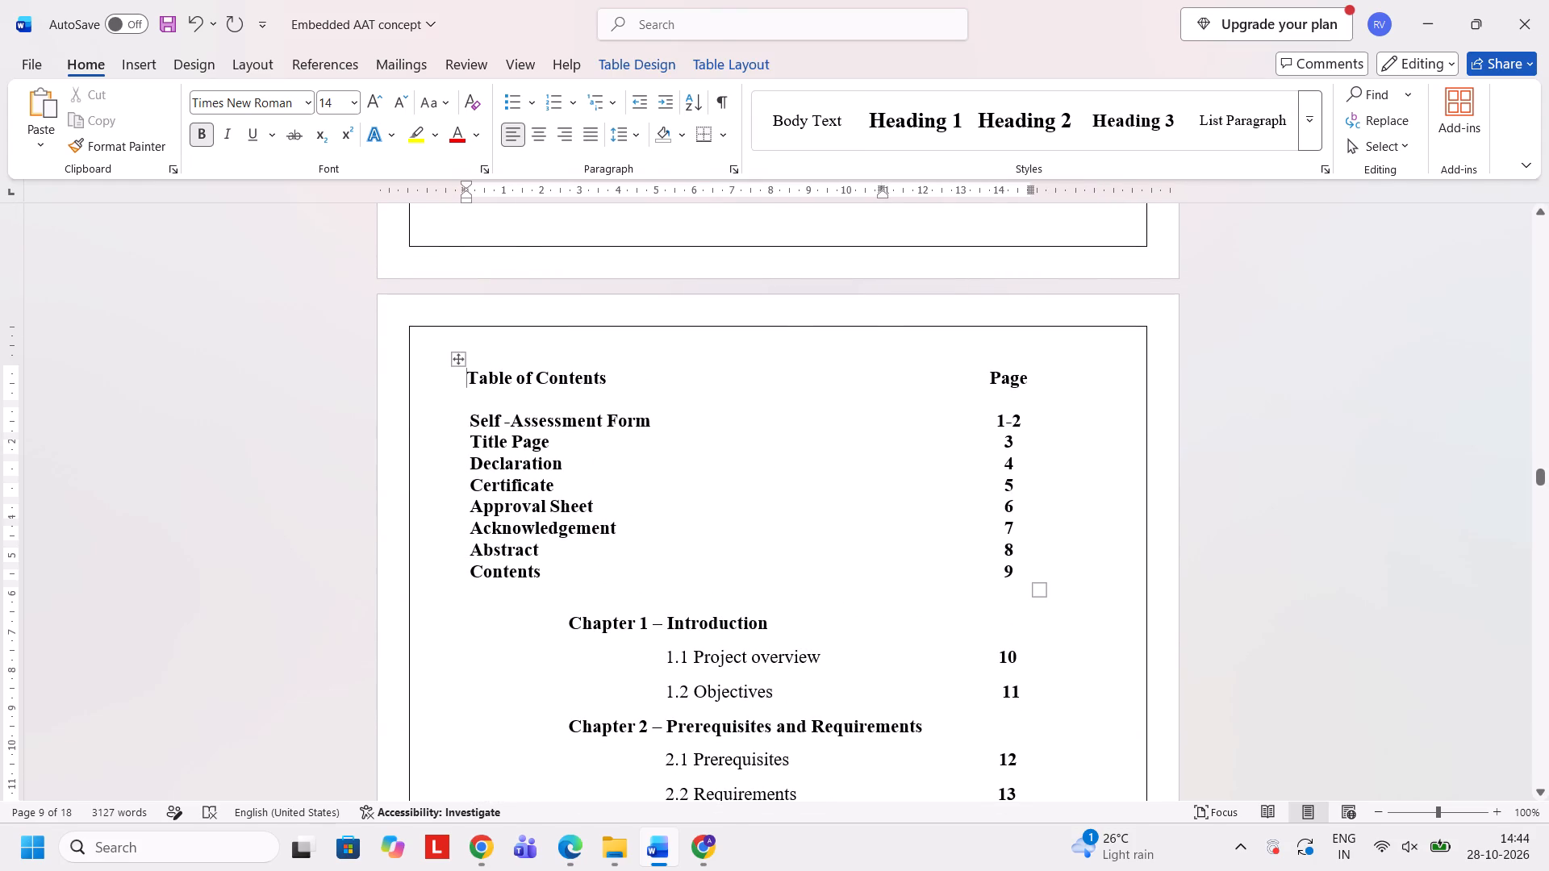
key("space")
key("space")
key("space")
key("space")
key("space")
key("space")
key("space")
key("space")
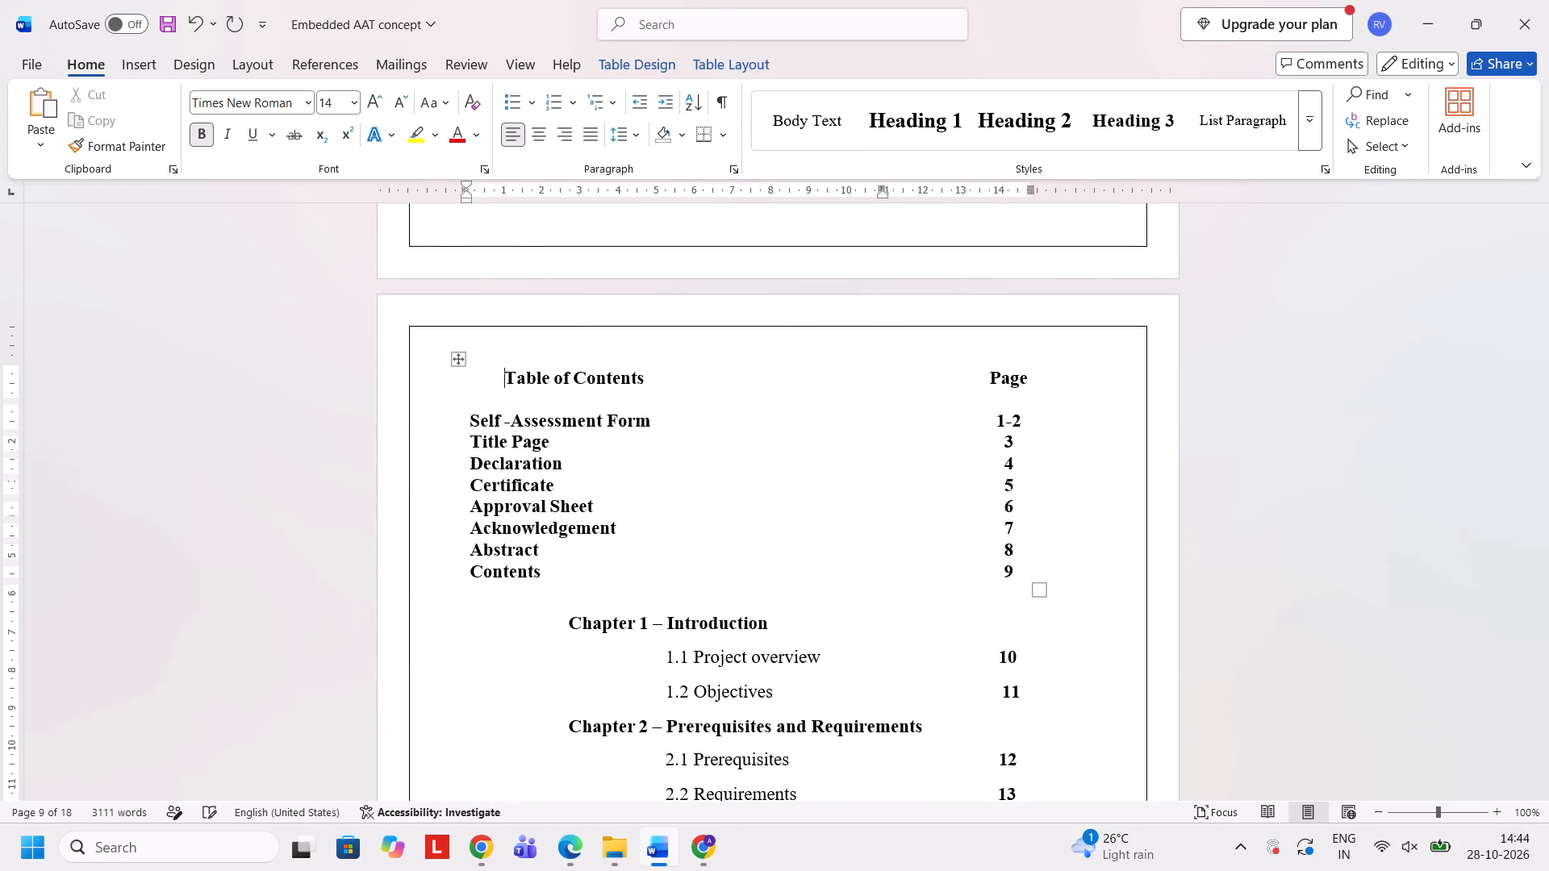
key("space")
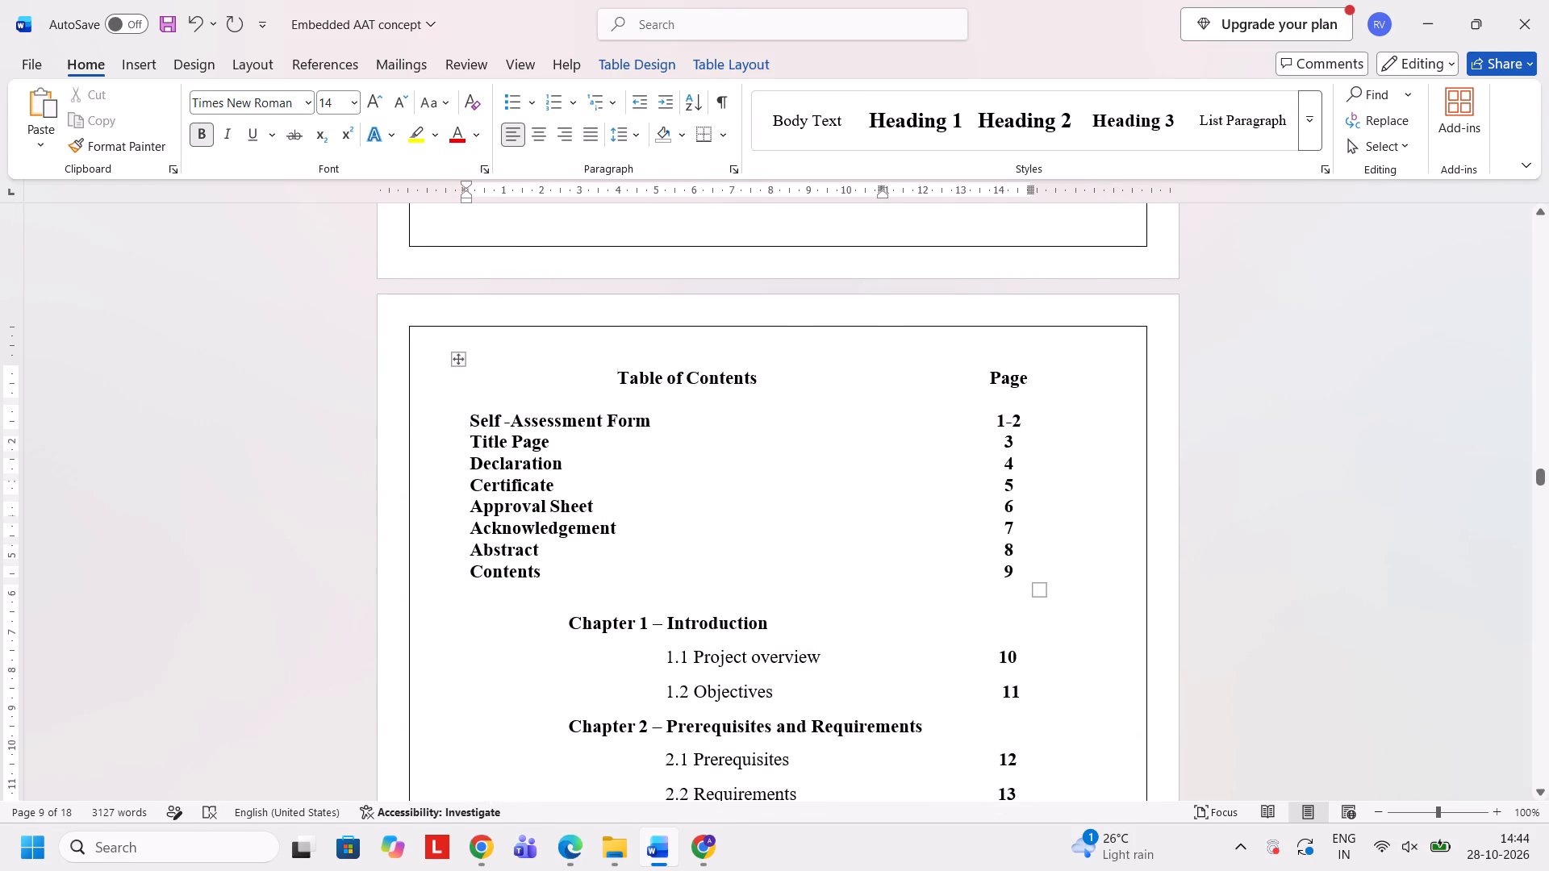
Insert a blank line above "Self -Assessment Form" and above its page number 1-2 in the contents table.
left_click(472, 419)
key("Return")
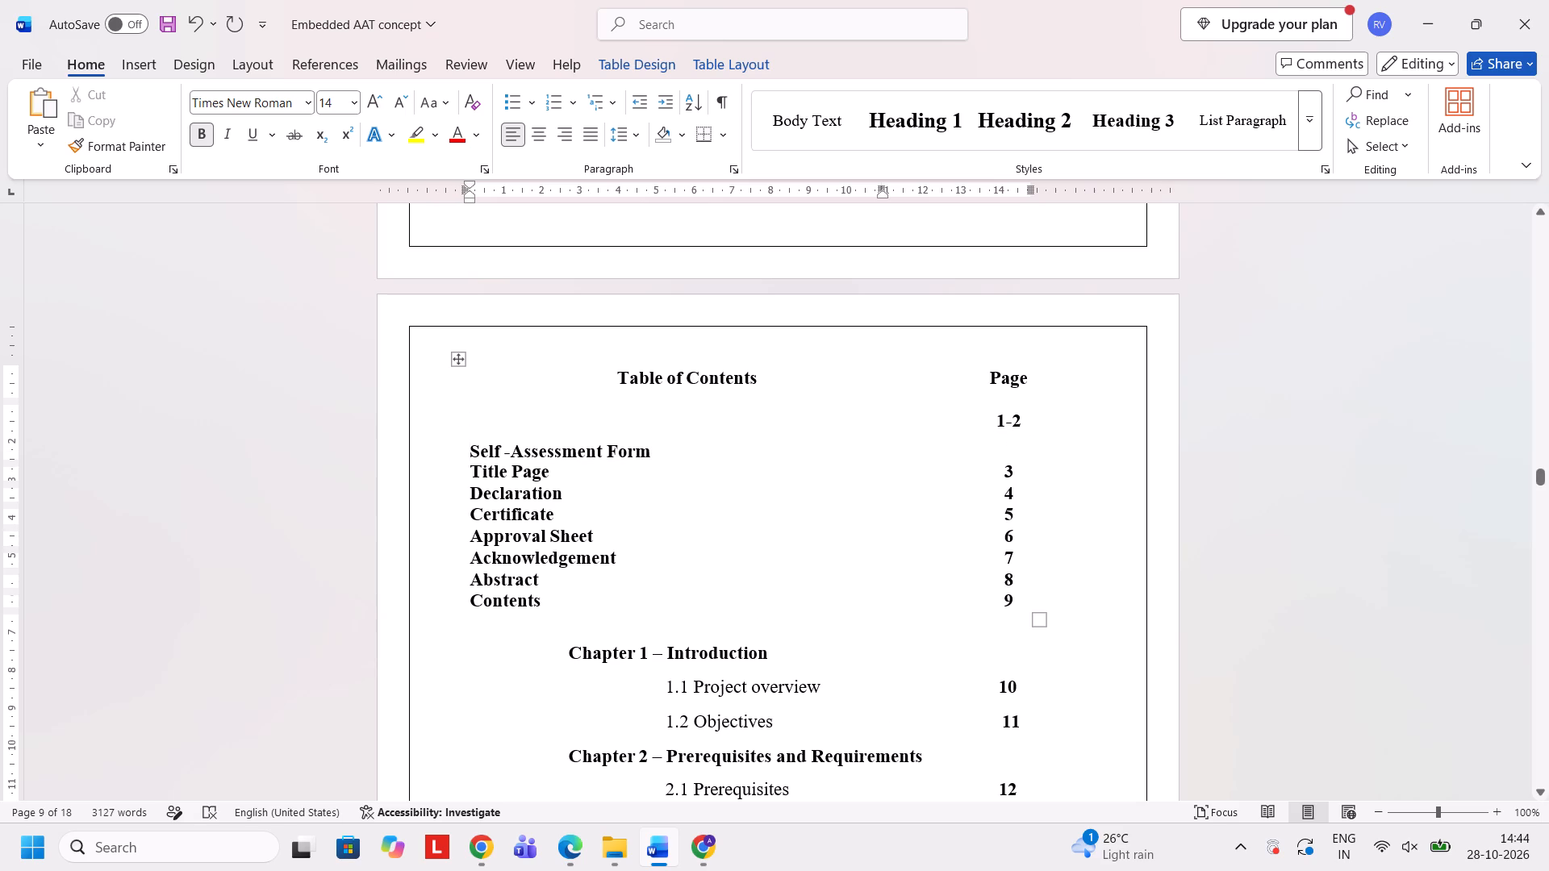
left_click(995, 424)
key("Return")
Add space after the Self-Assessment Form, Title Page, Declaration and Certificate entries in the contents table, leaving no row border.
left_click(704, 457)
left_click(627, 124)
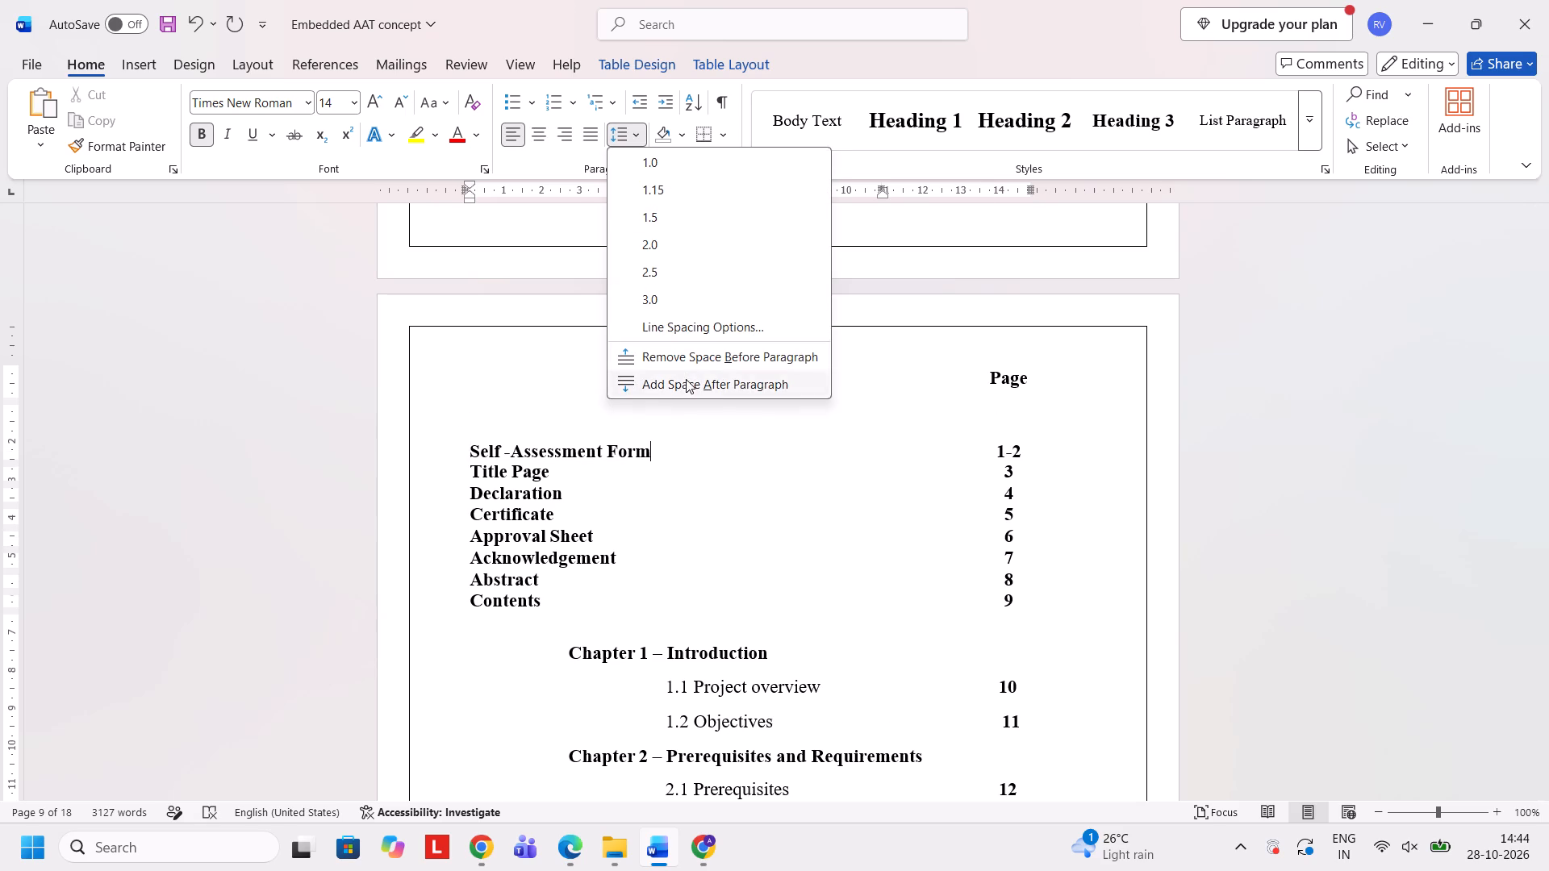
left_click(686, 379)
left_click(616, 489)
left_click(715, 134)
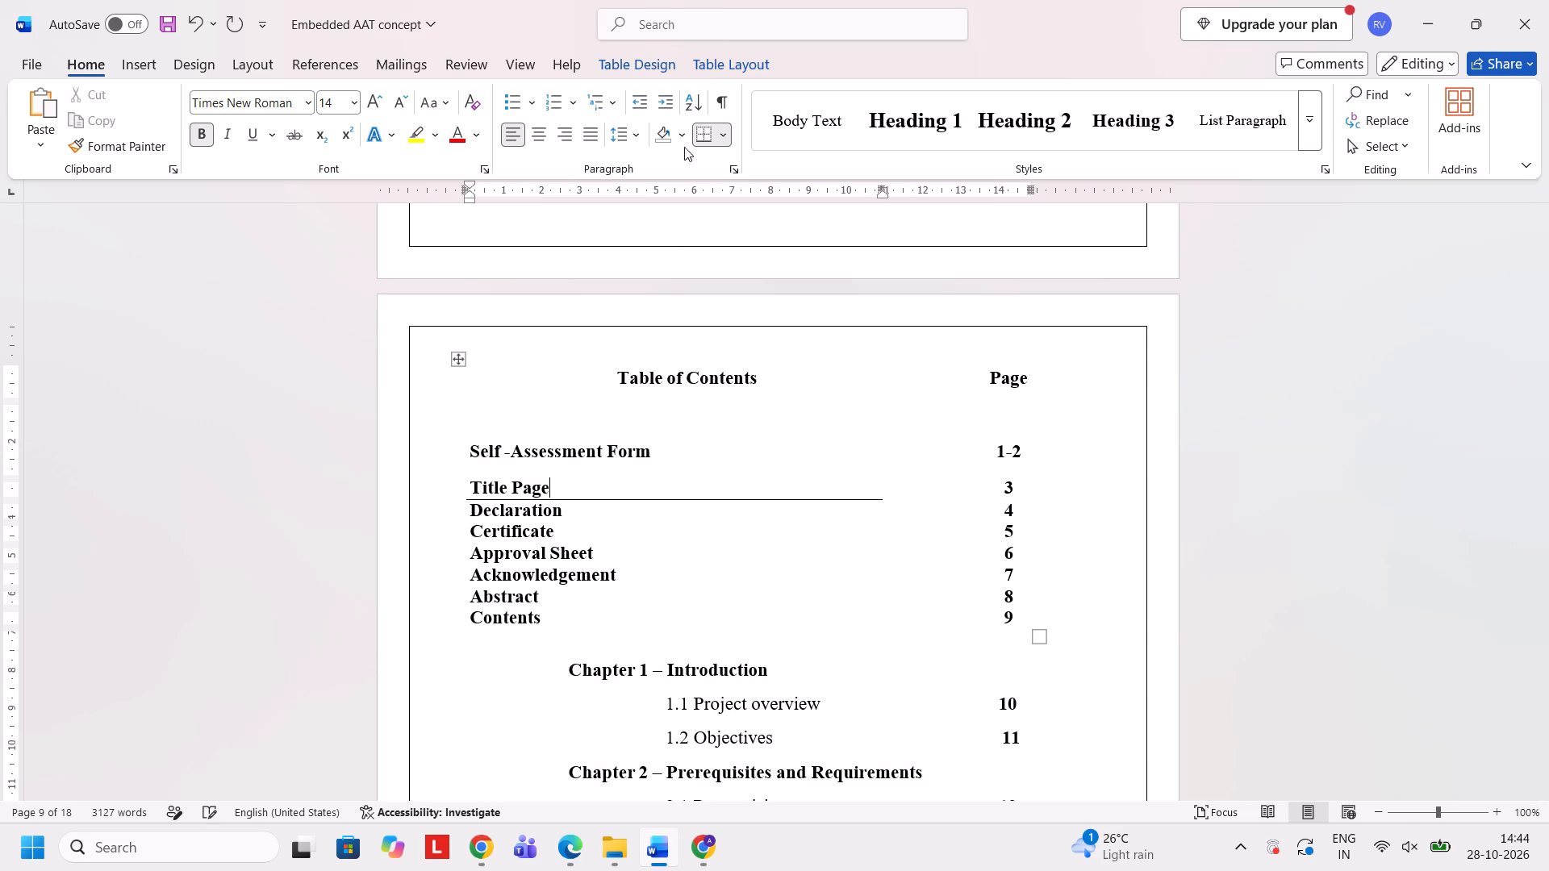
left_click(708, 138)
left_click(639, 131)
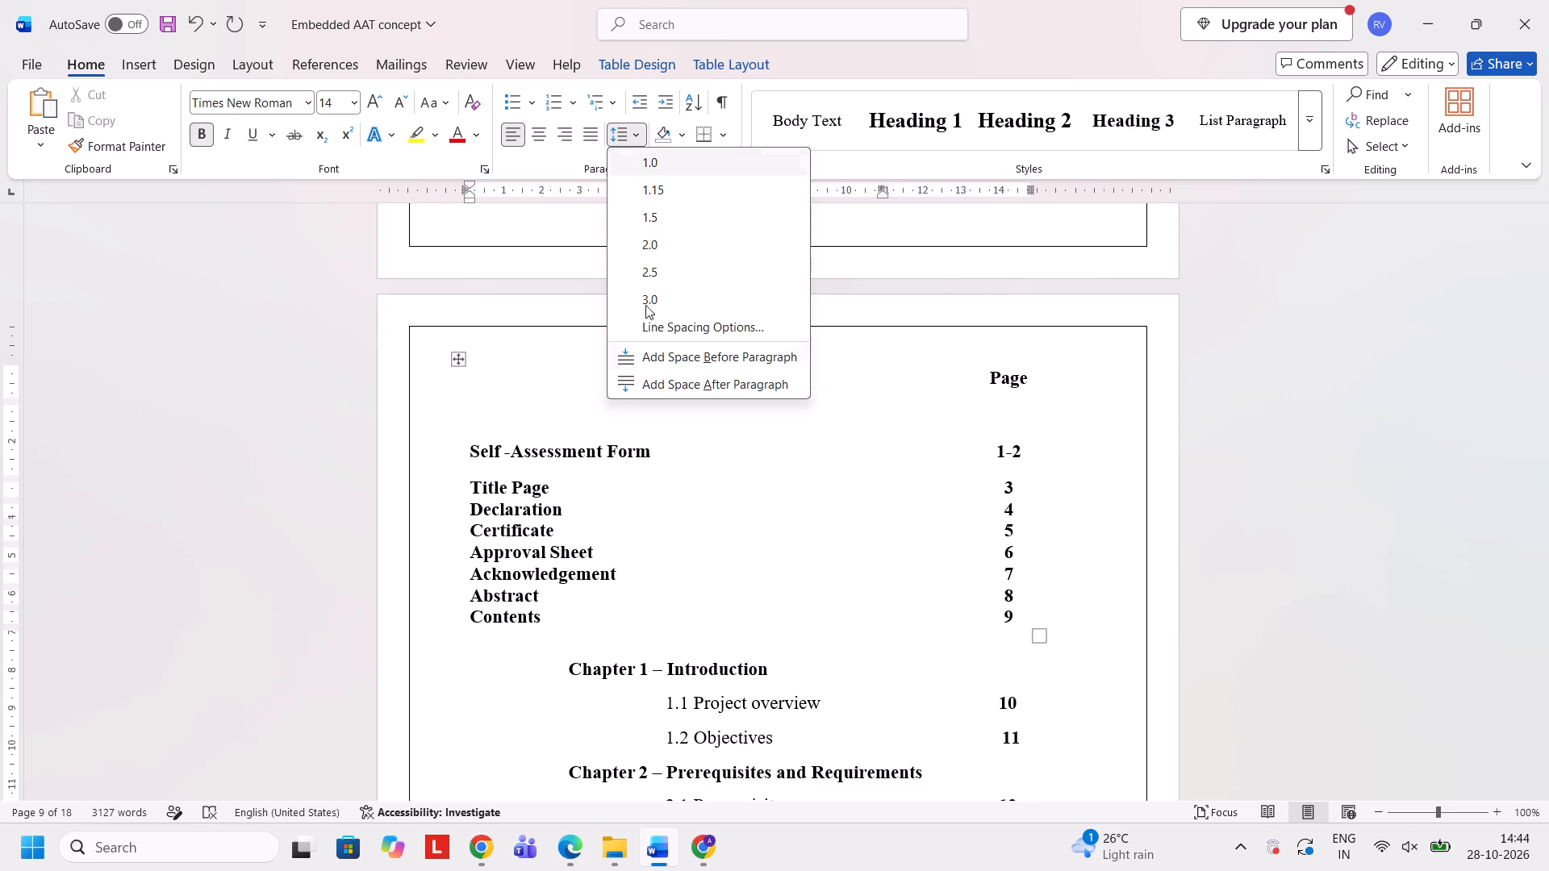
left_click(655, 390)
left_click(585, 536)
left_click(570, 522)
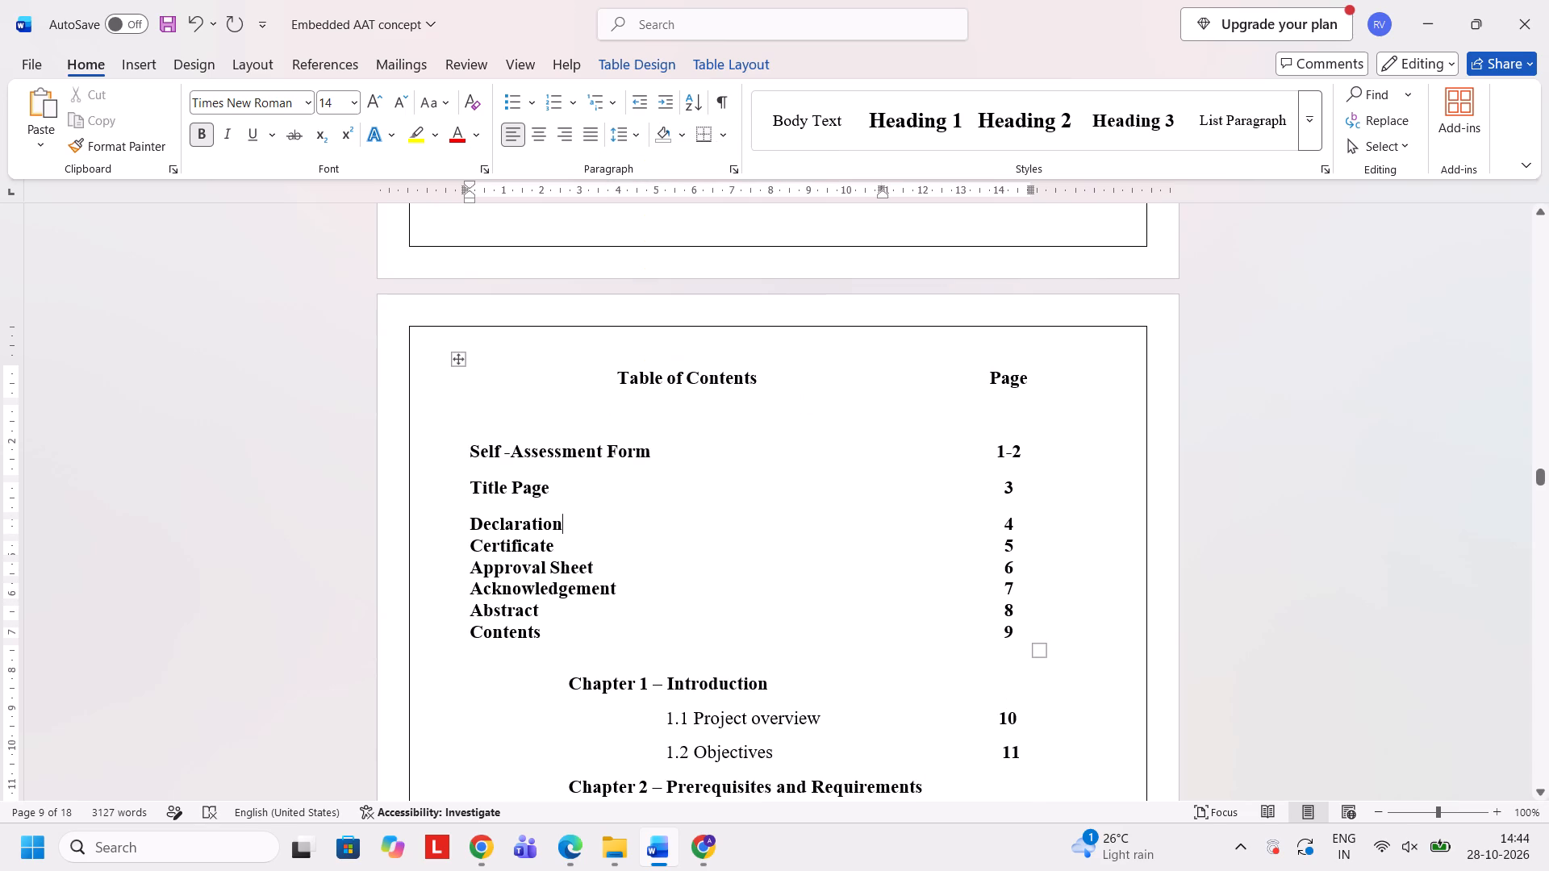
left_click(616, 131)
left_click(662, 389)
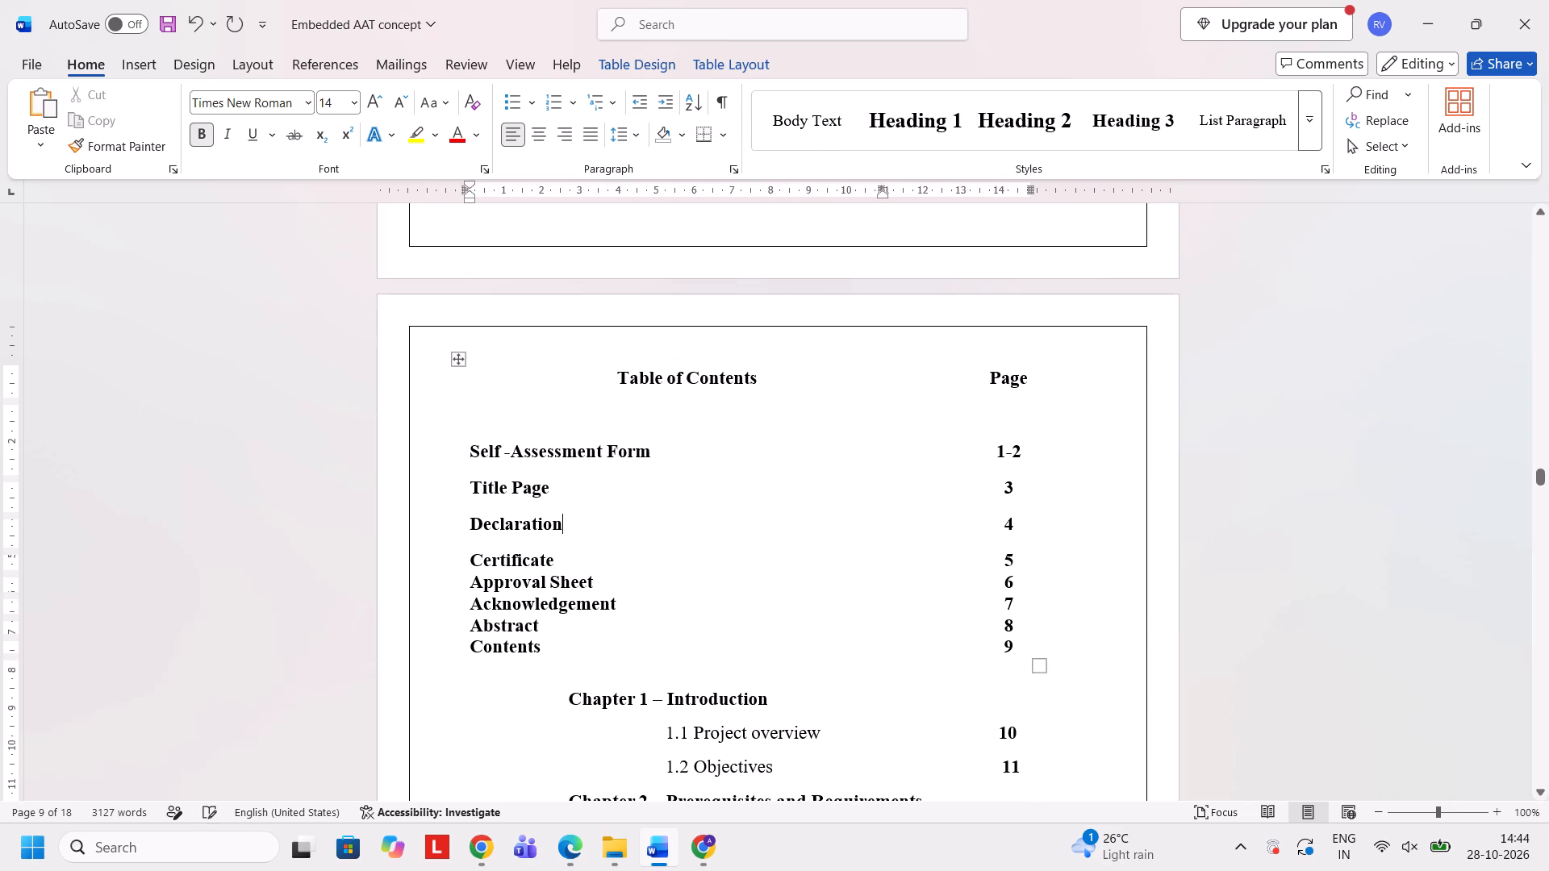
left_click(582, 561)
left_click(642, 136)
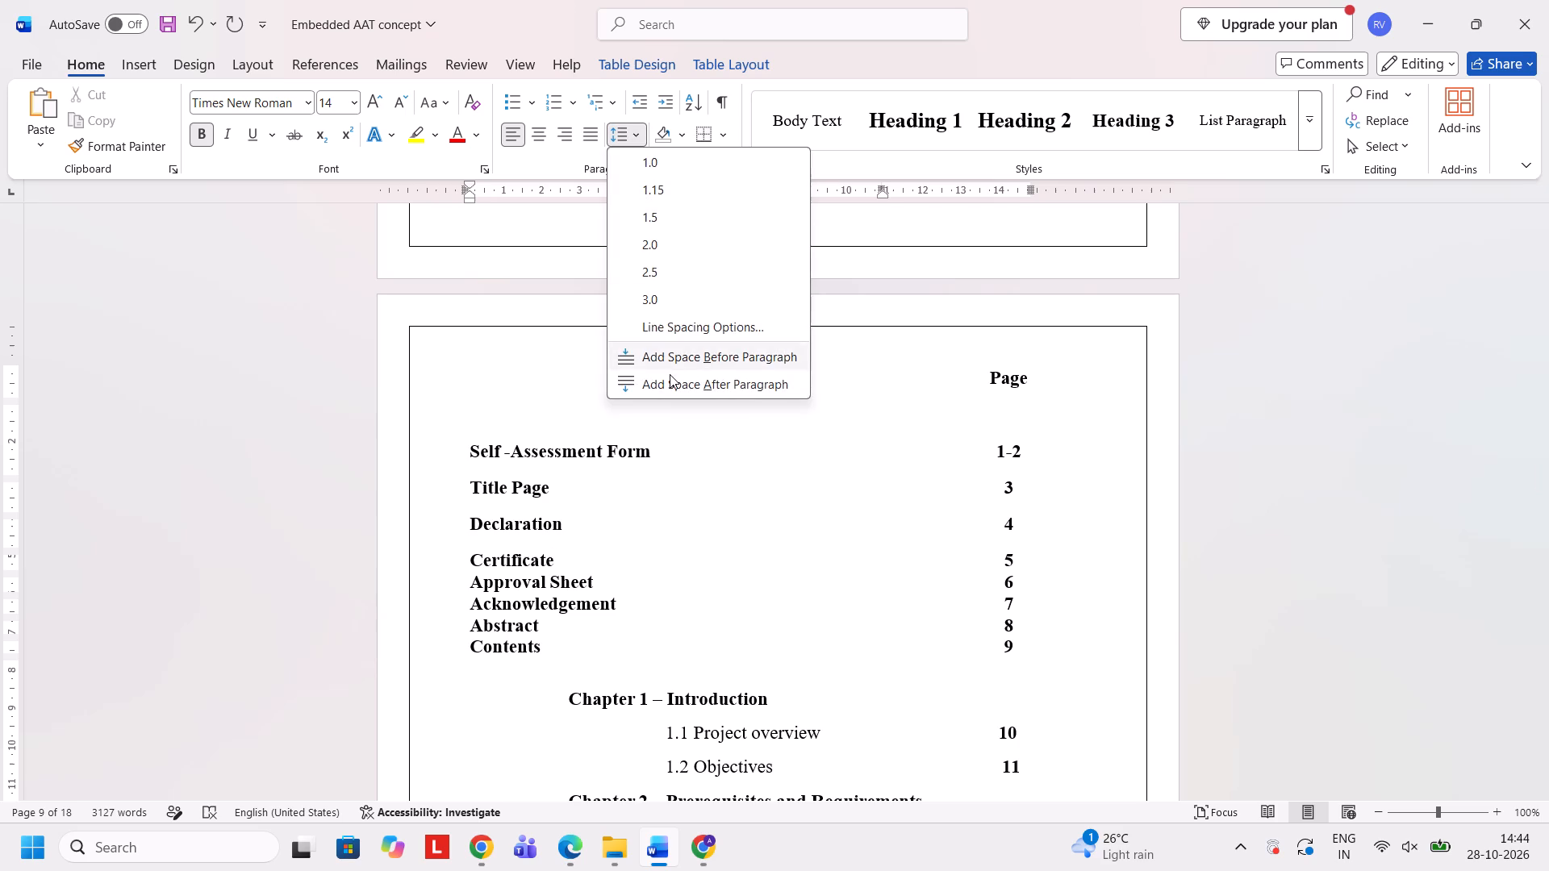
left_click(670, 374)
Add space after the Approval Sheet, Acknowledgement and Abstract entries, and check the remaining contents page layout.
scroll(670, 374, "down", 3)
left_click(599, 448)
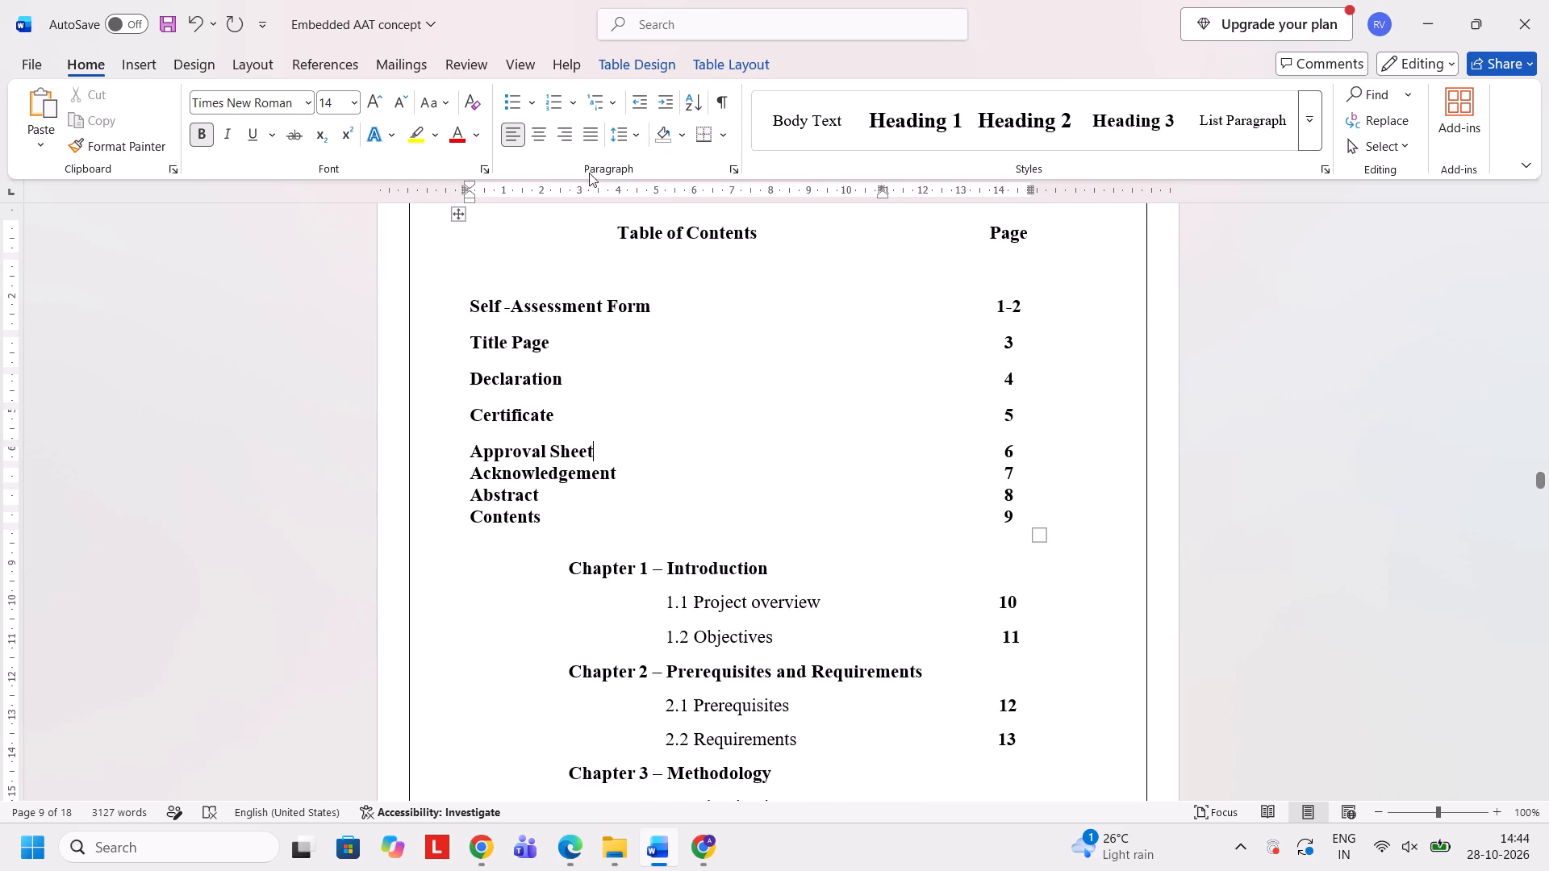
left_click(629, 133)
left_click(692, 383)
scroll(678, 383, "down", 4)
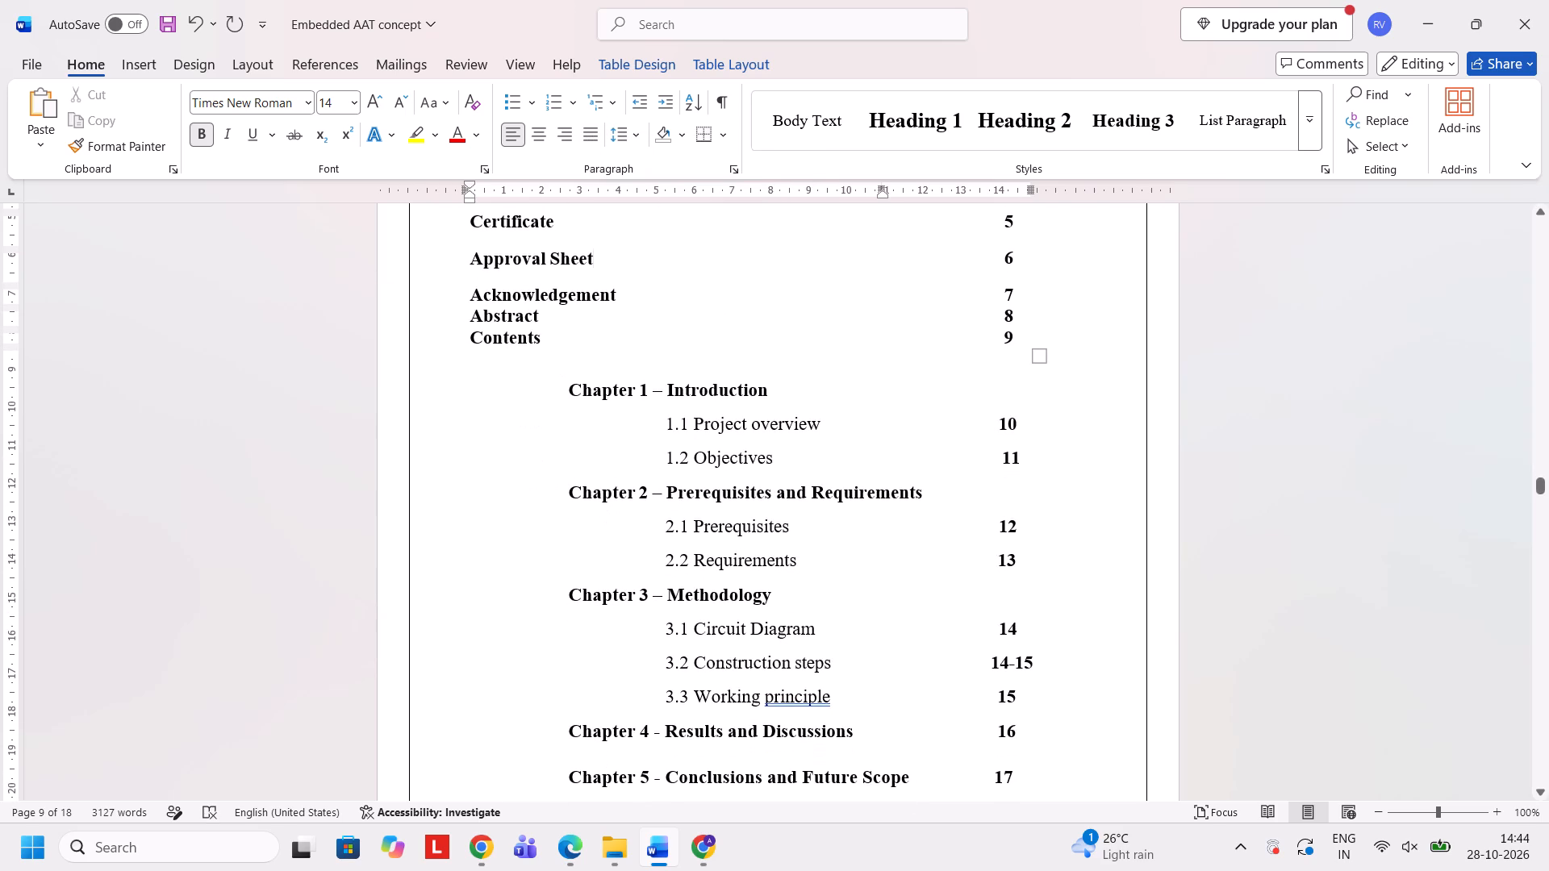
left_click(637, 291)
left_click(633, 127)
left_click(647, 381)
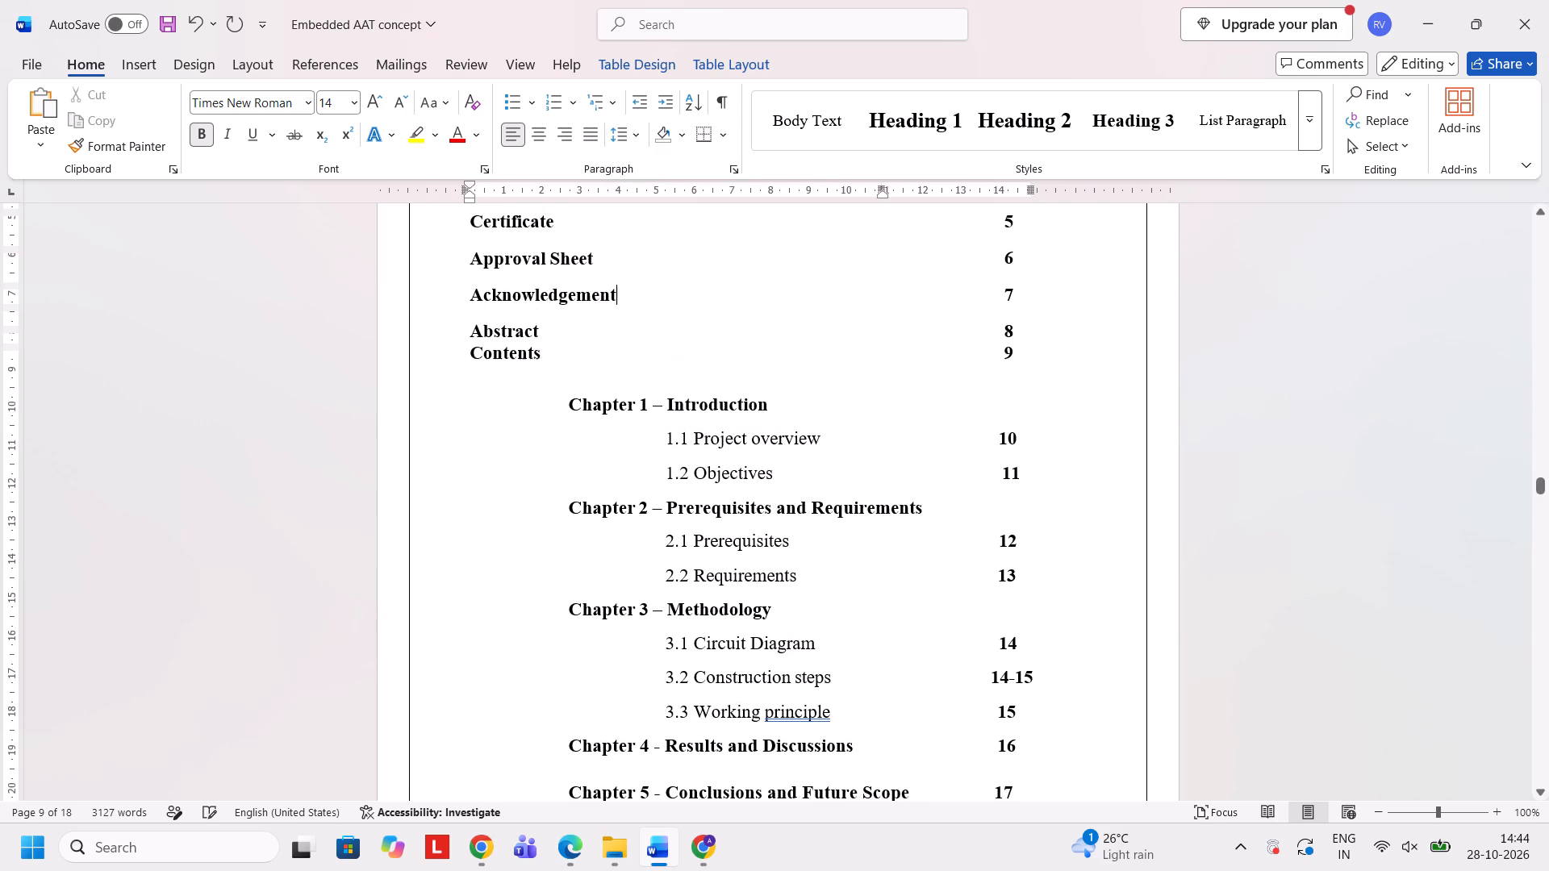
left_click(597, 324)
left_click(634, 133)
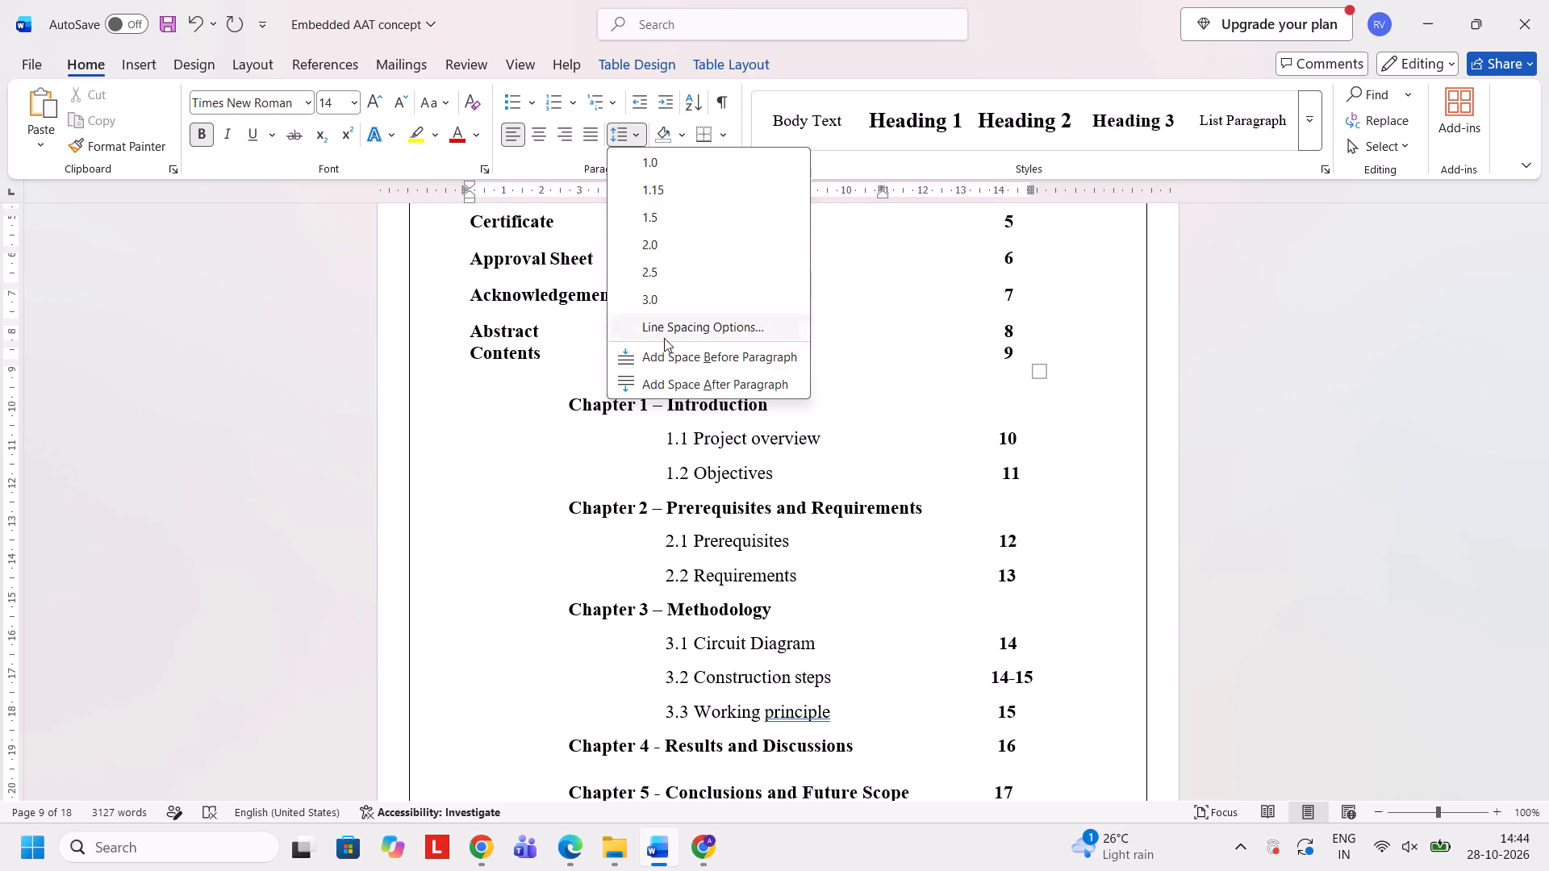
left_click(670, 375)
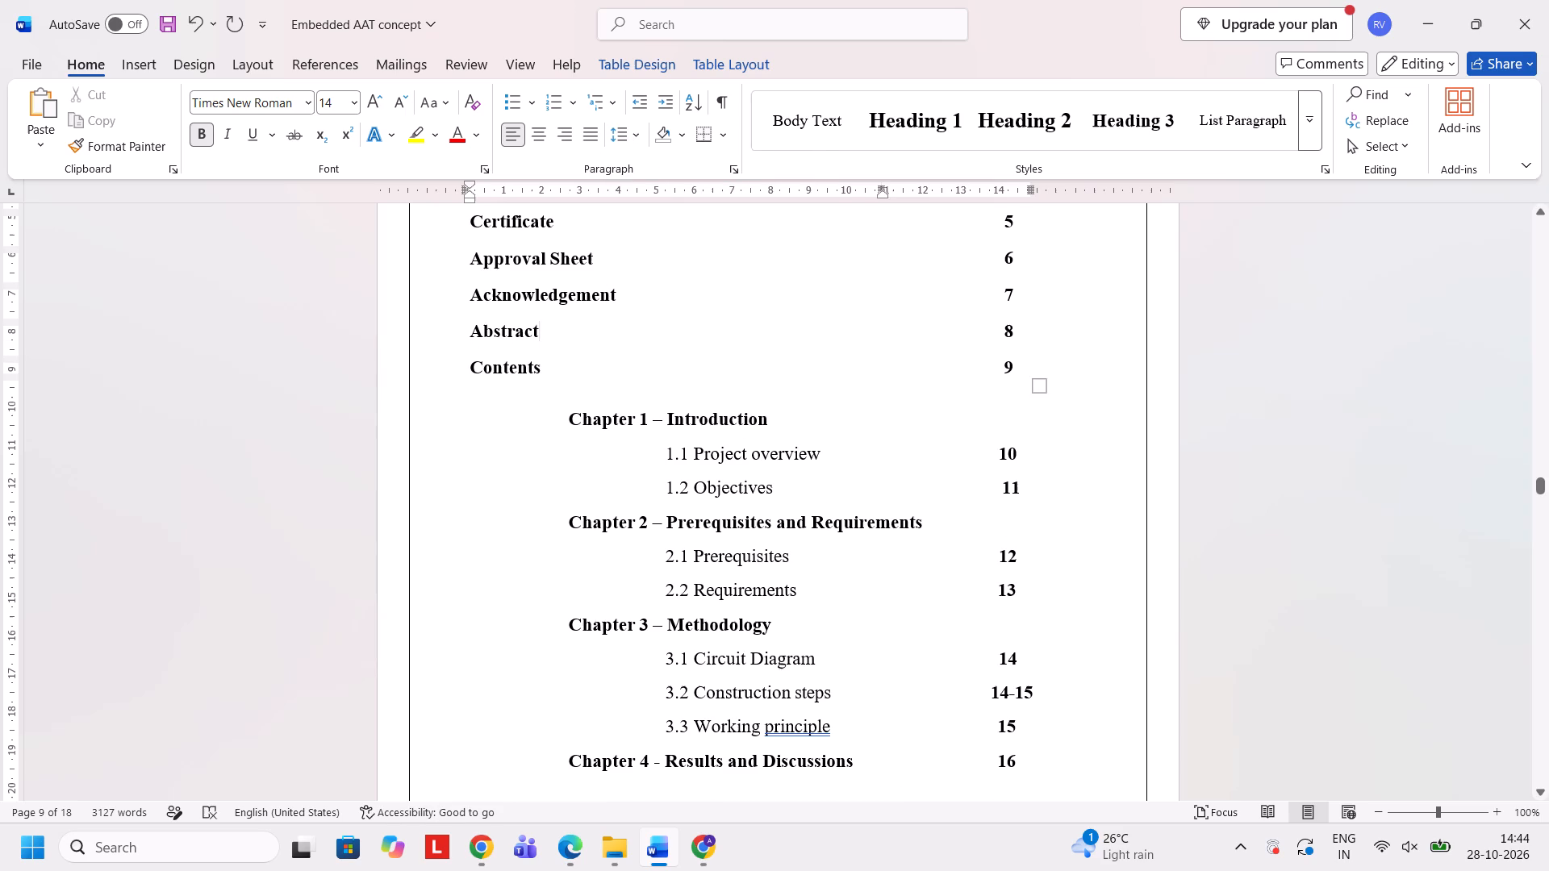
scroll(557, 322, "up", 1)
scroll(552, 303, "down", 8)
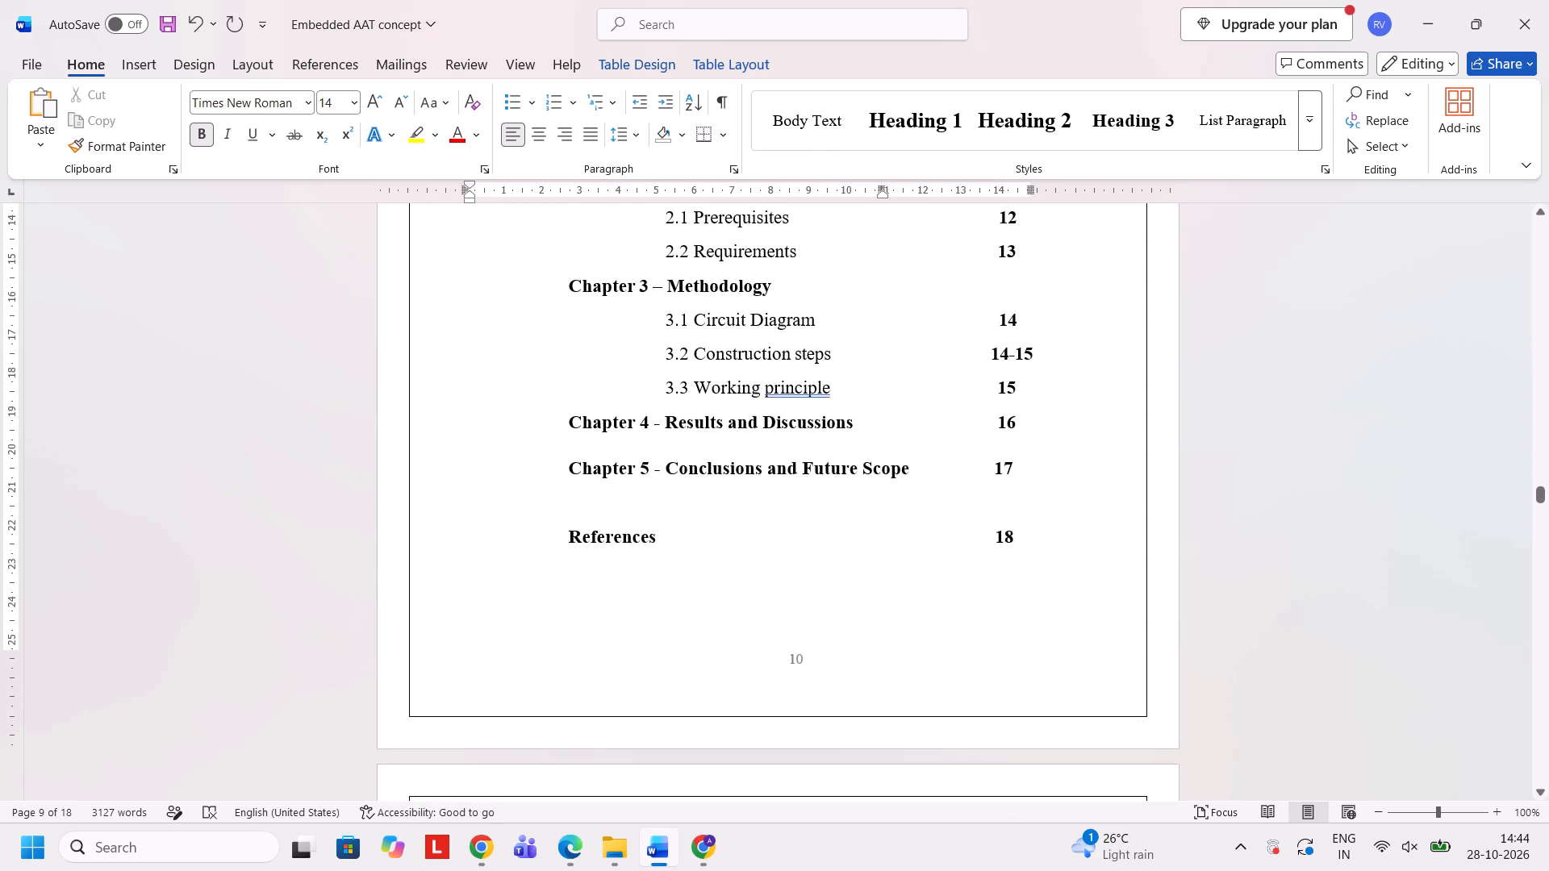
Review the contents table, the Abstract and the Chapter 1 pages to see which content still needs replacing.
scroll(552, 303, "up", 8)
scroll(560, 299, "down", 12)
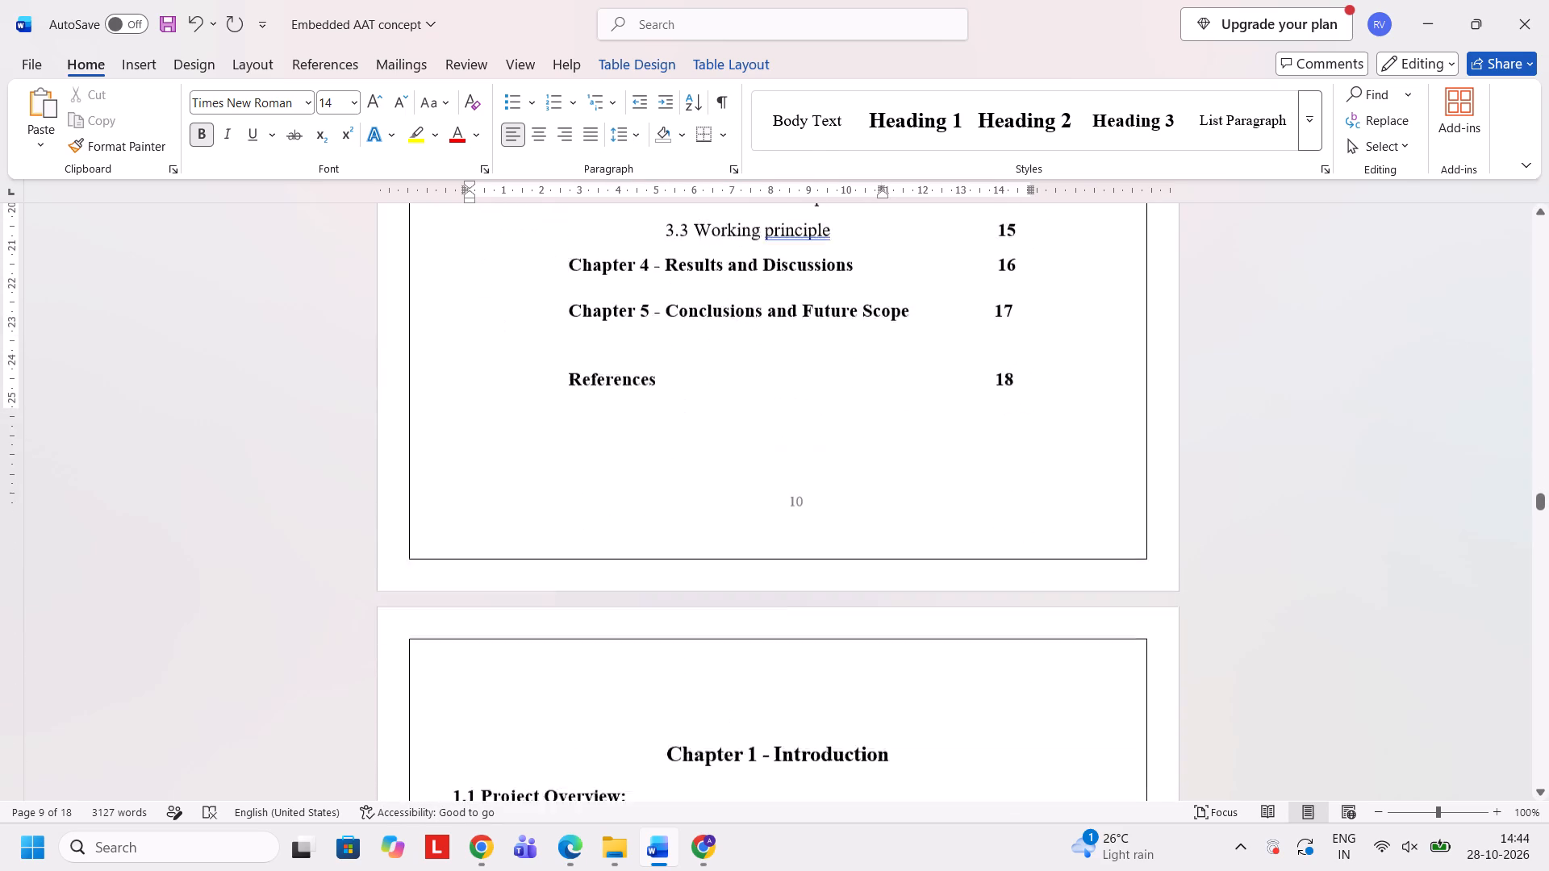
scroll(567, 298, "down", 10)
scroll(570, 288, "up", 20)
scroll(570, 288, "up", 12)
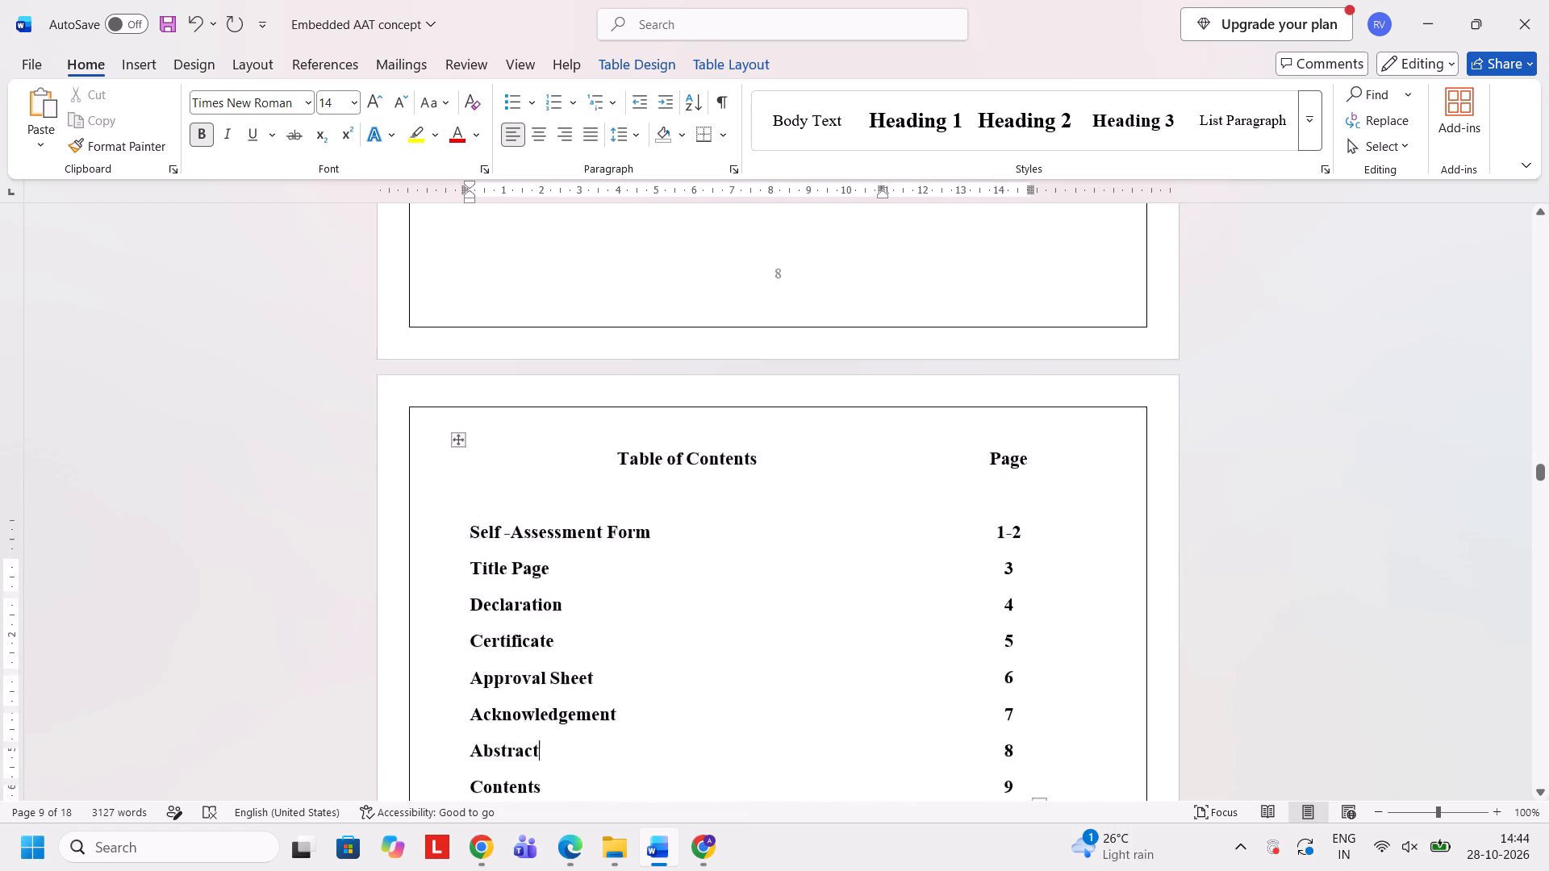
scroll(570, 288, "up", 15)
scroll(578, 269, "down", 1)
scroll(578, 269, "up", 5)
scroll(578, 269, "down", 8)
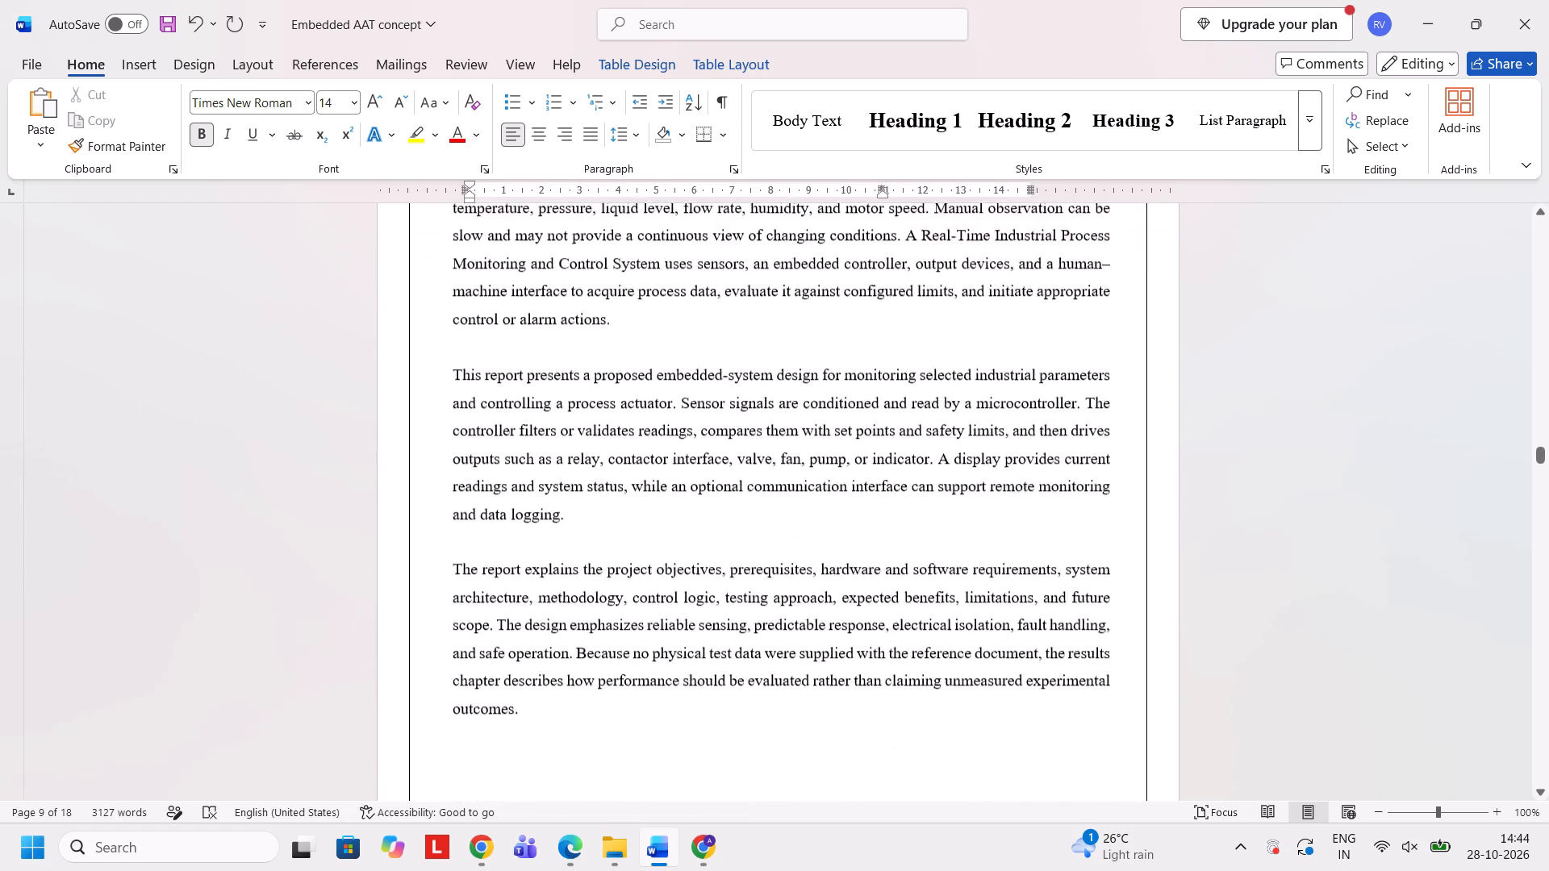
scroll(582, 265, "down", 20)
scroll(582, 265, "down", 20)
scroll(582, 265, "down", 1)
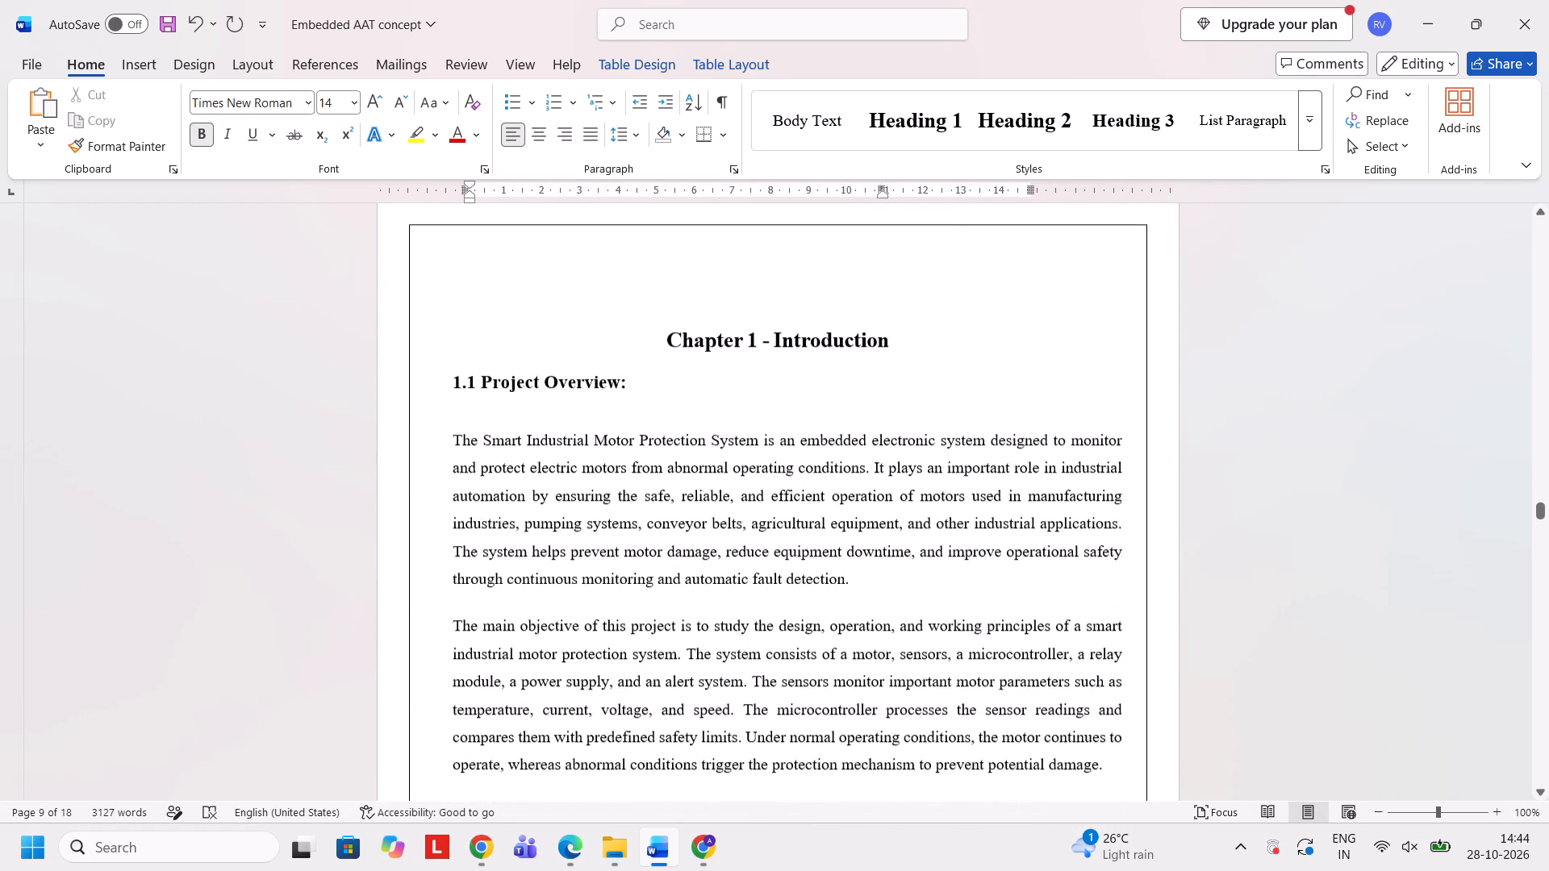
scroll(601, 273, "down", 4)
scroll(601, 273, "up", 2)
scroll(601, 273, "down", 14)
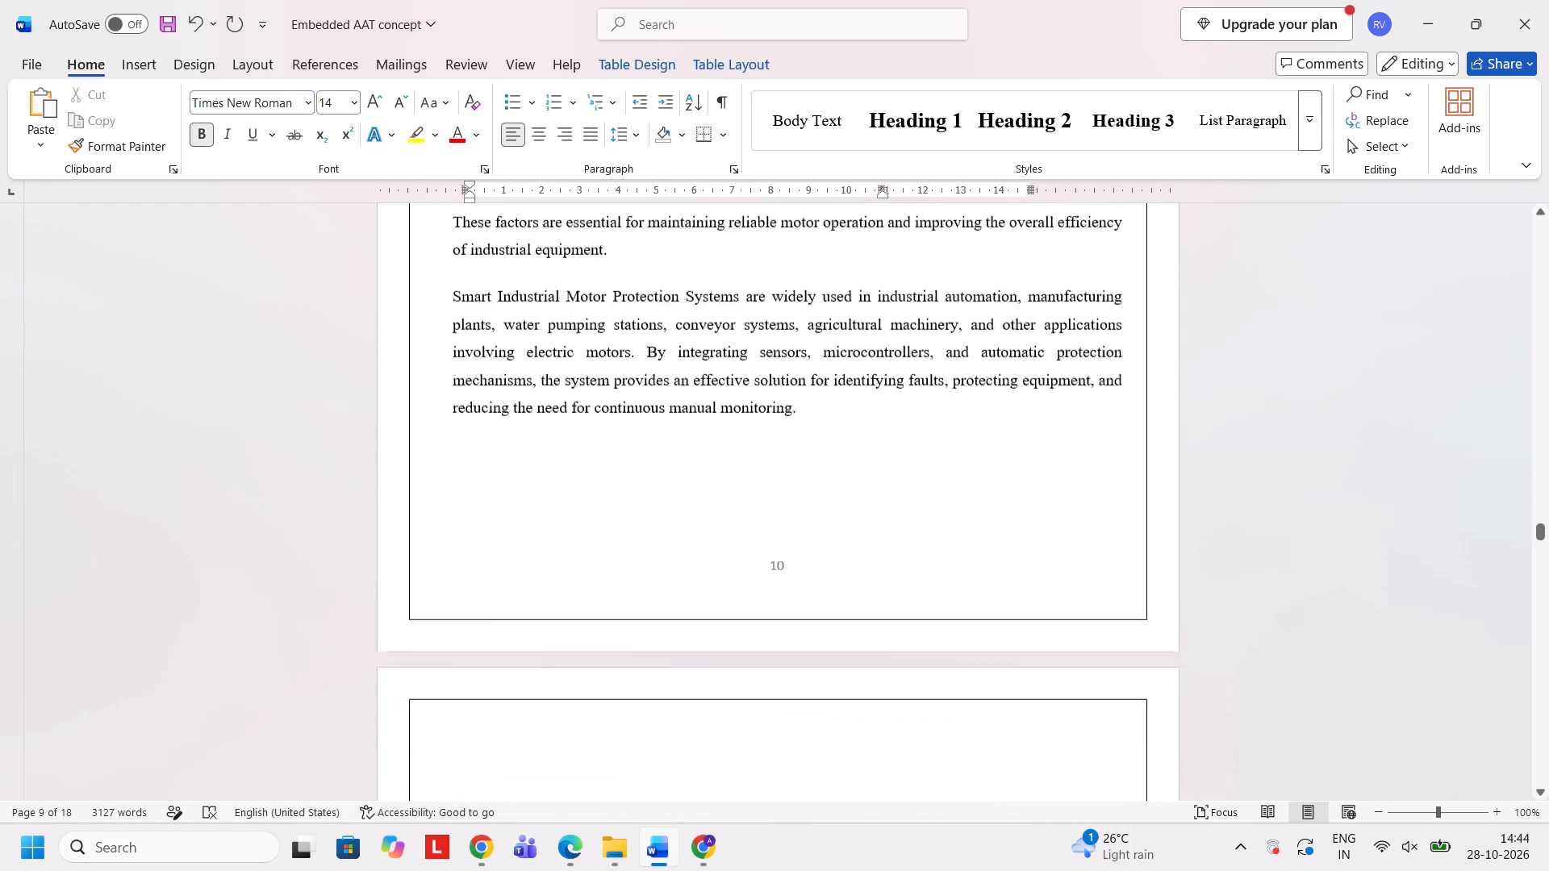
scroll(601, 273, "down", 5)
scroll(601, 273, "up", 7)
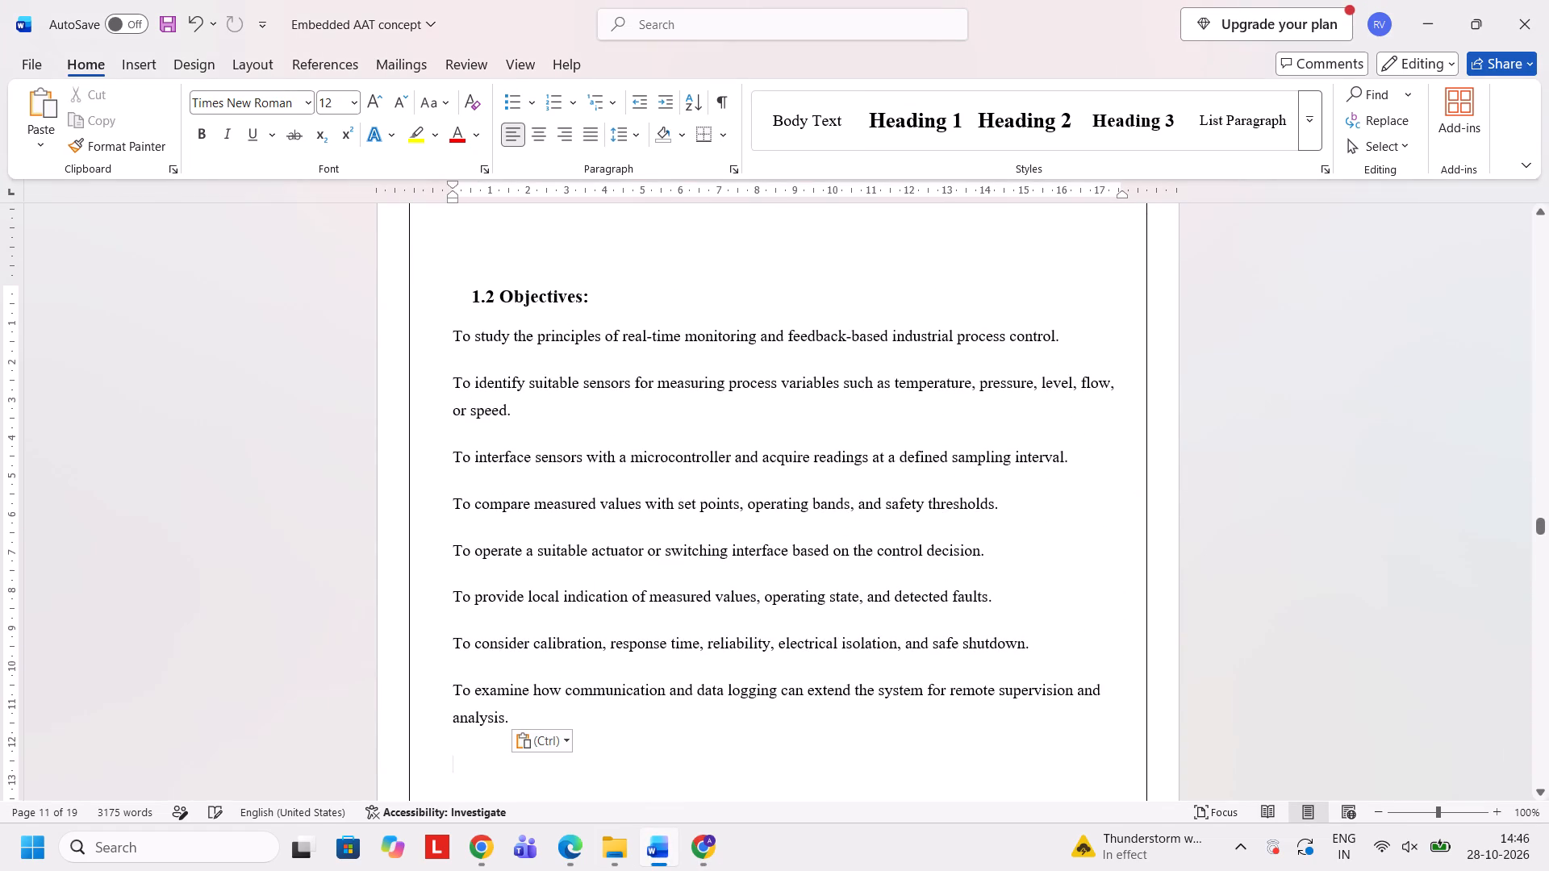
Format the pasted objectives as a round-bulleted list with justified alignment.
left_click_drag(526, 725, 428, 346)
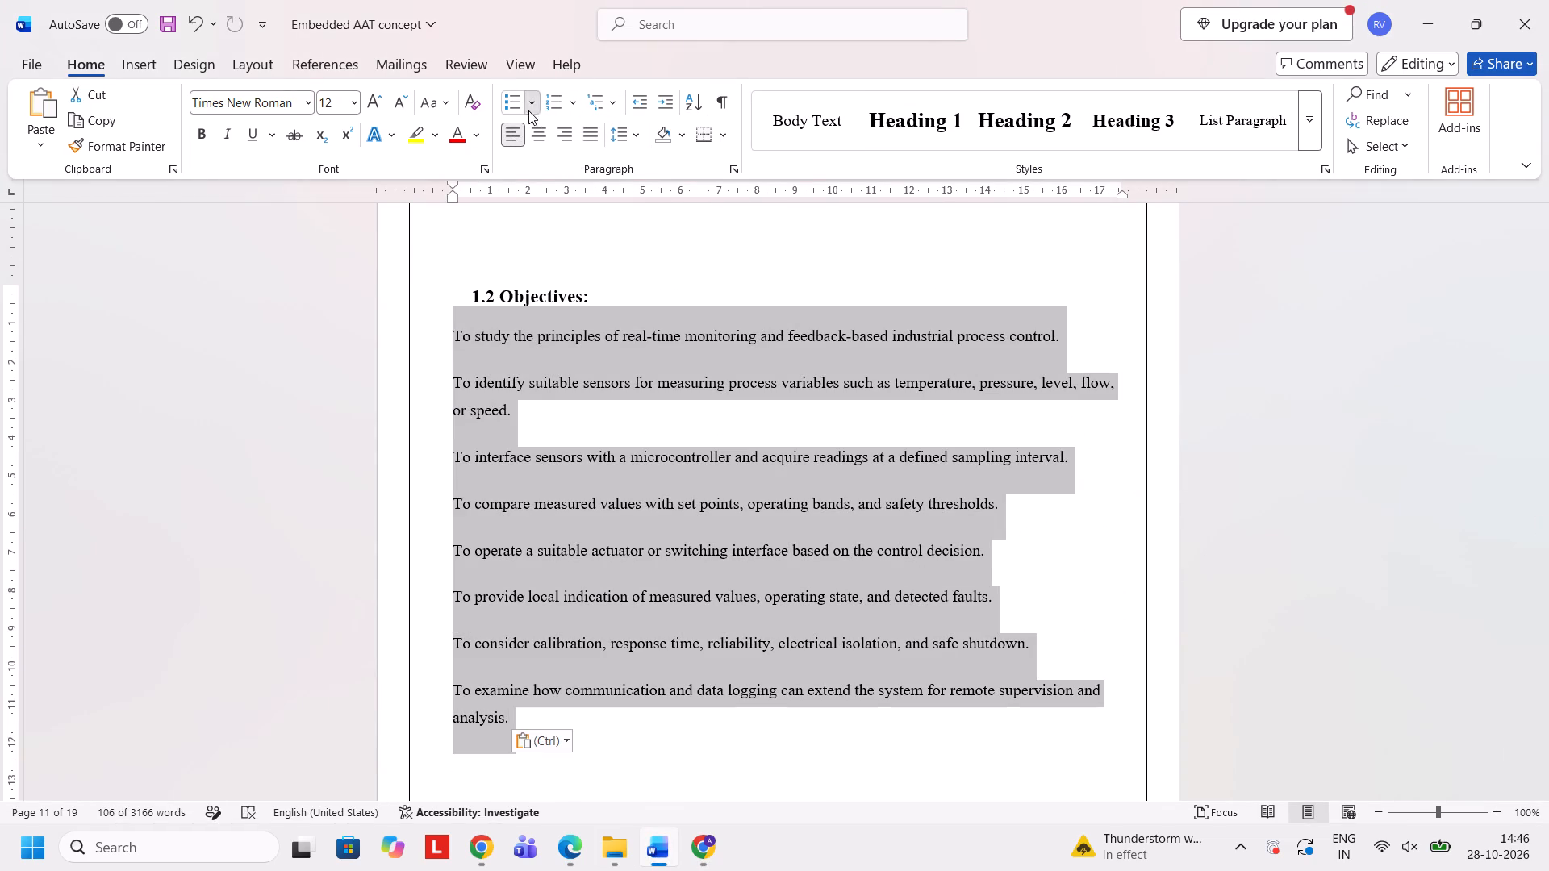
left_click(528, 110)
left_click(539, 178)
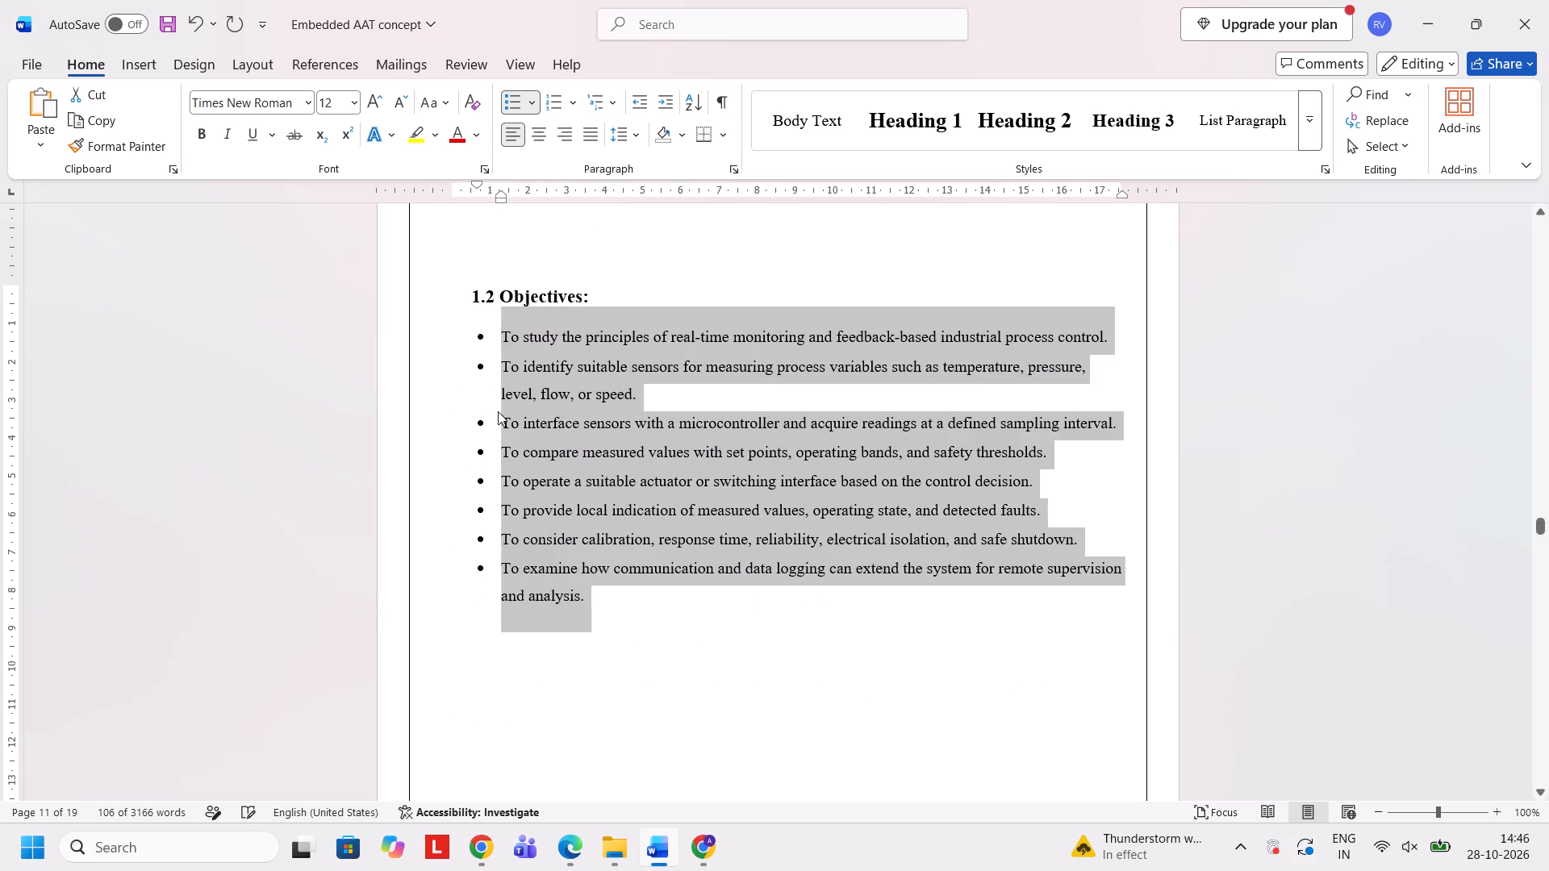
left_click(633, 135)
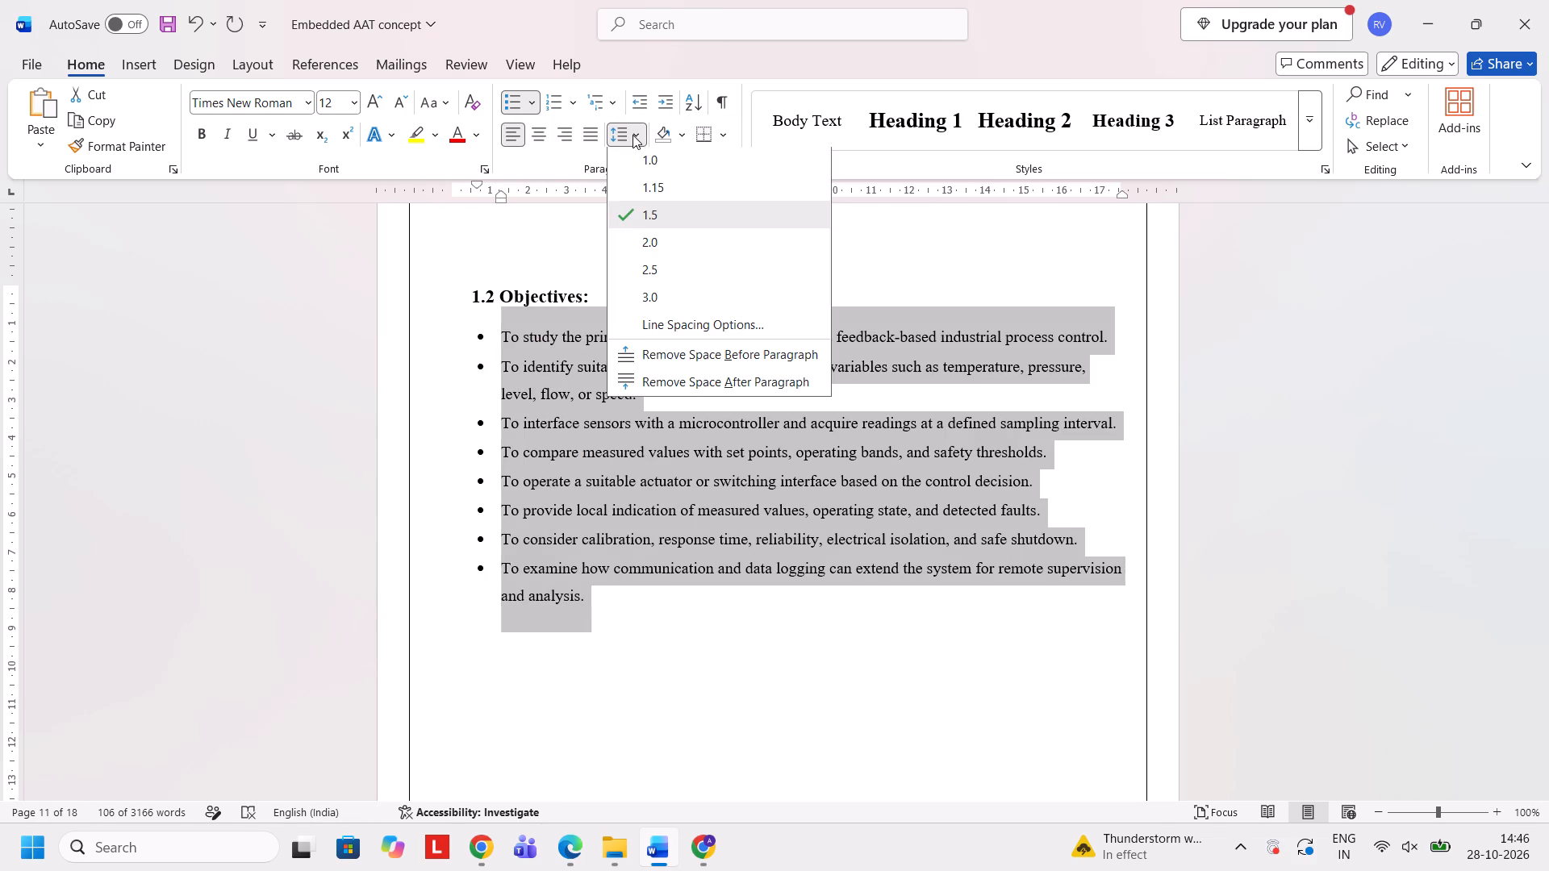
left_click(588, 140)
left_click(695, 574)
Review the page layout from the Problem Statement text through the 1.2 Objectives list to the following page.
scroll(696, 598, "up", 7)
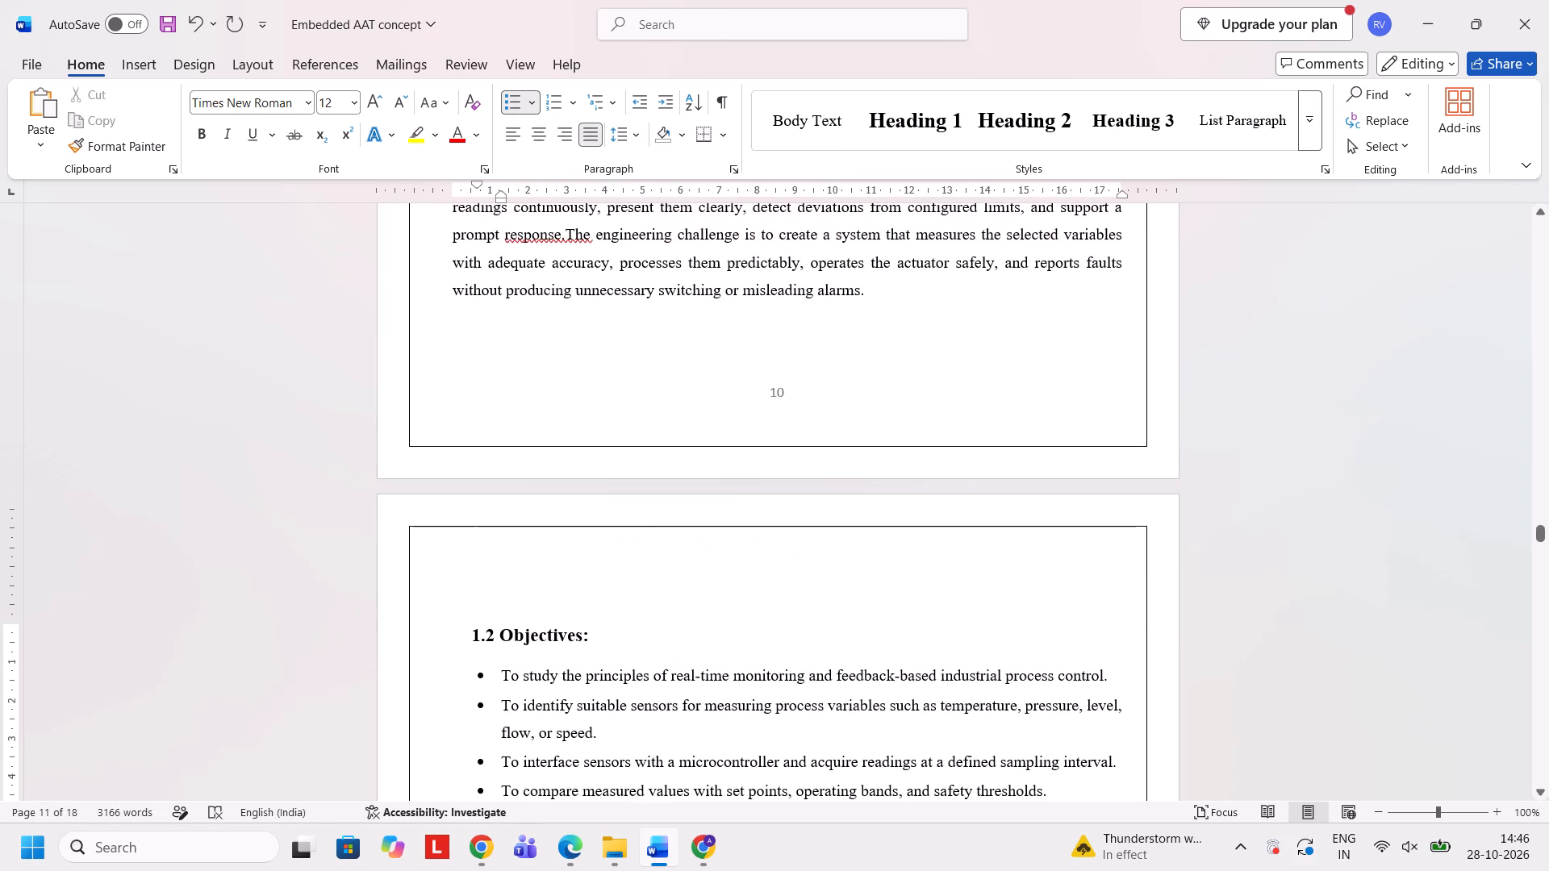
scroll(694, 597, "up", 3)
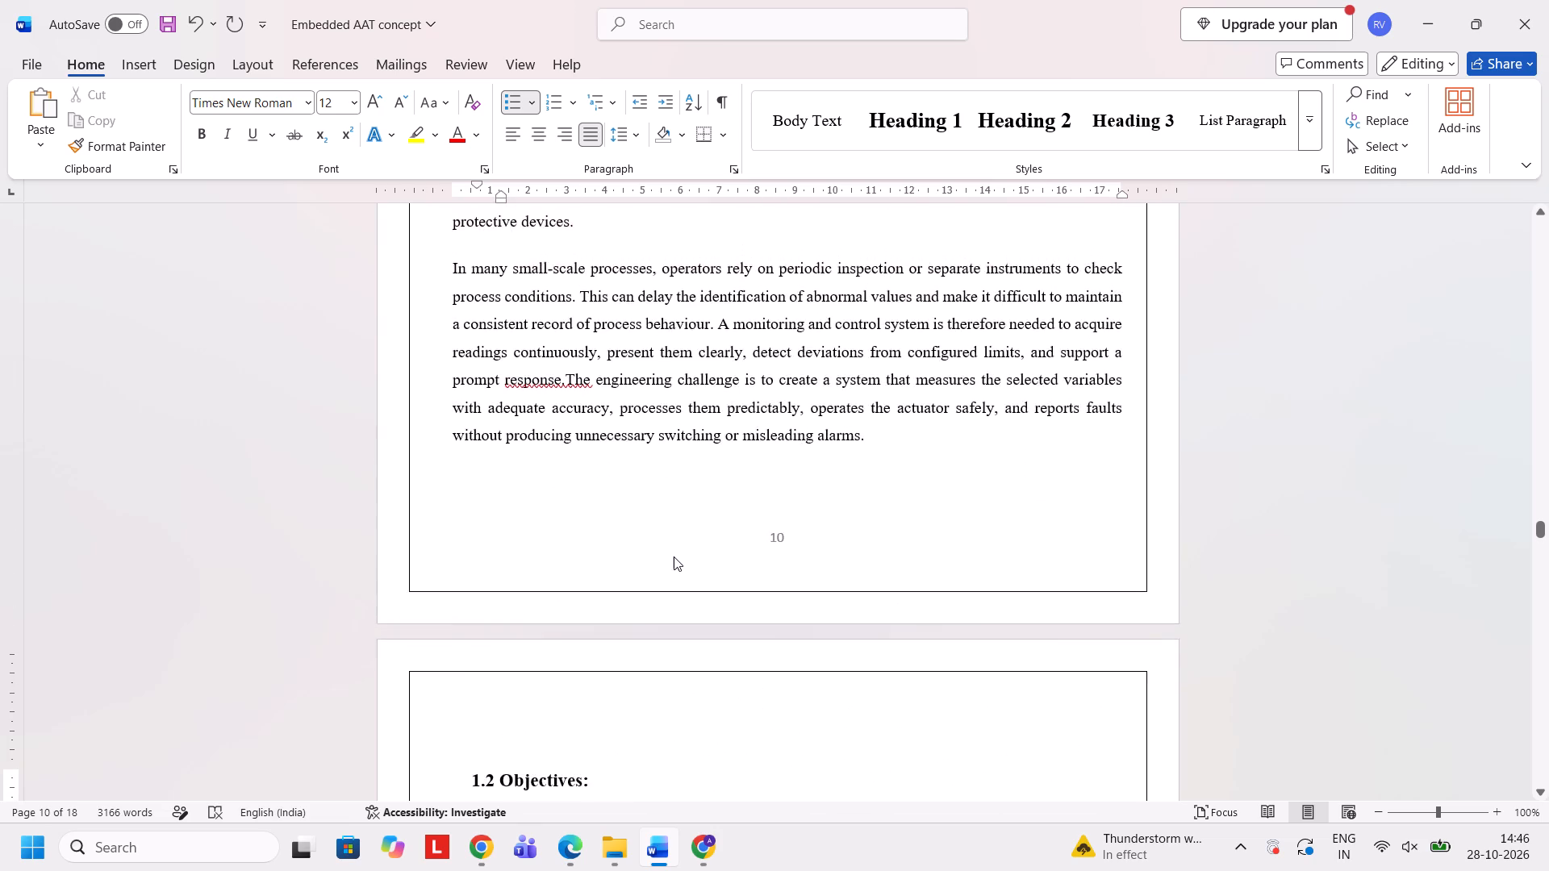
scroll(674, 556, "up", 7)
scroll(674, 556, "down", 20)
scroll(674, 556, "down", 14)
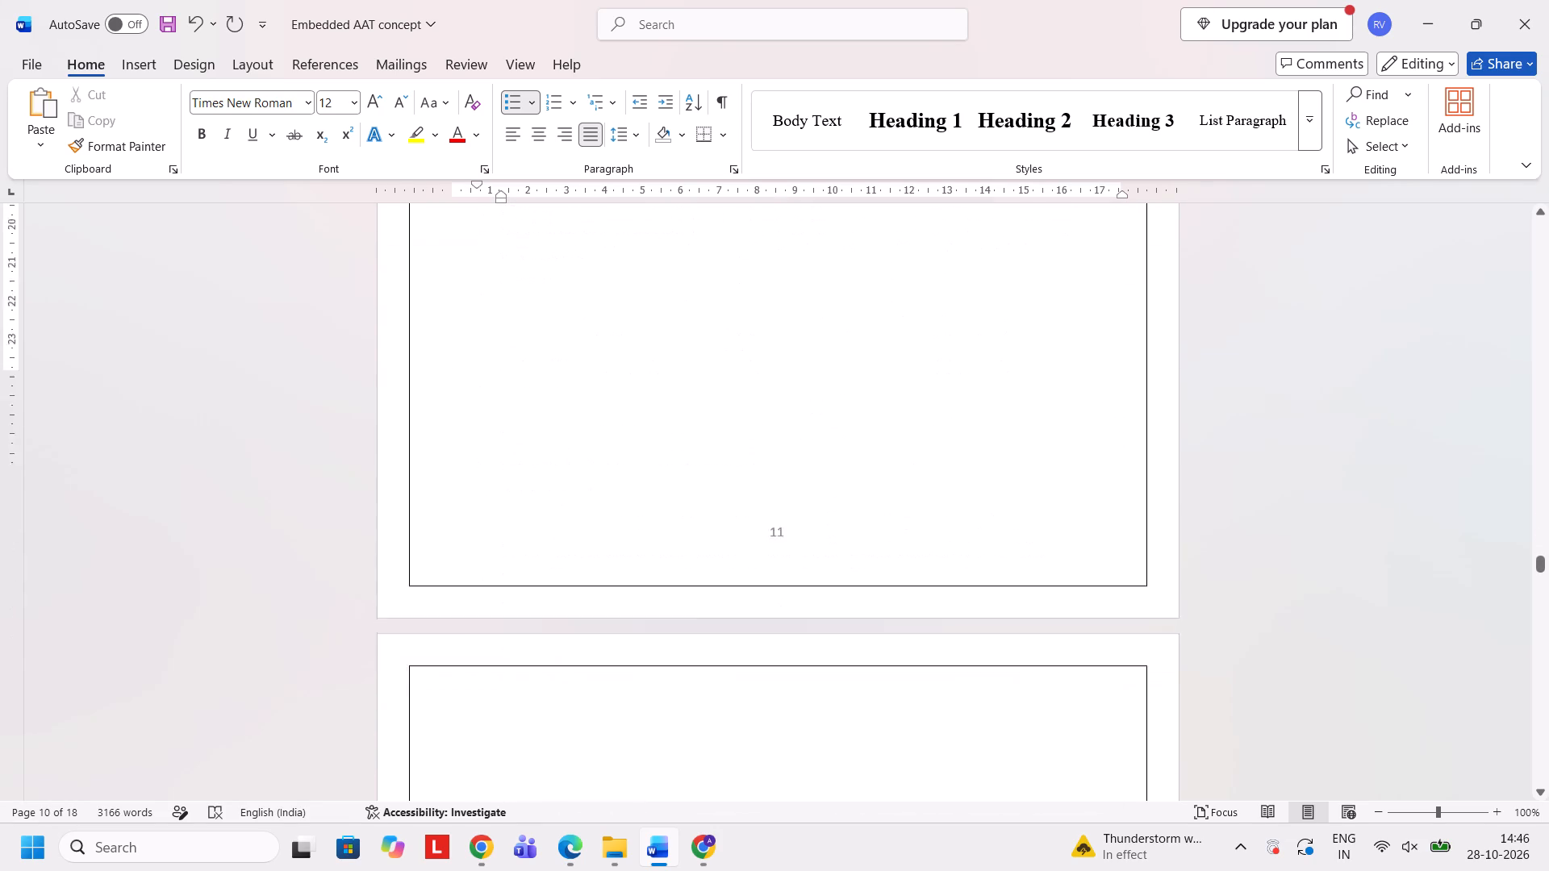
scroll(659, 550, "down", 2)
scroll(659, 550, "up", 7)
scroll(659, 550, "down", 2)
scroll(659, 550, "up", 13)
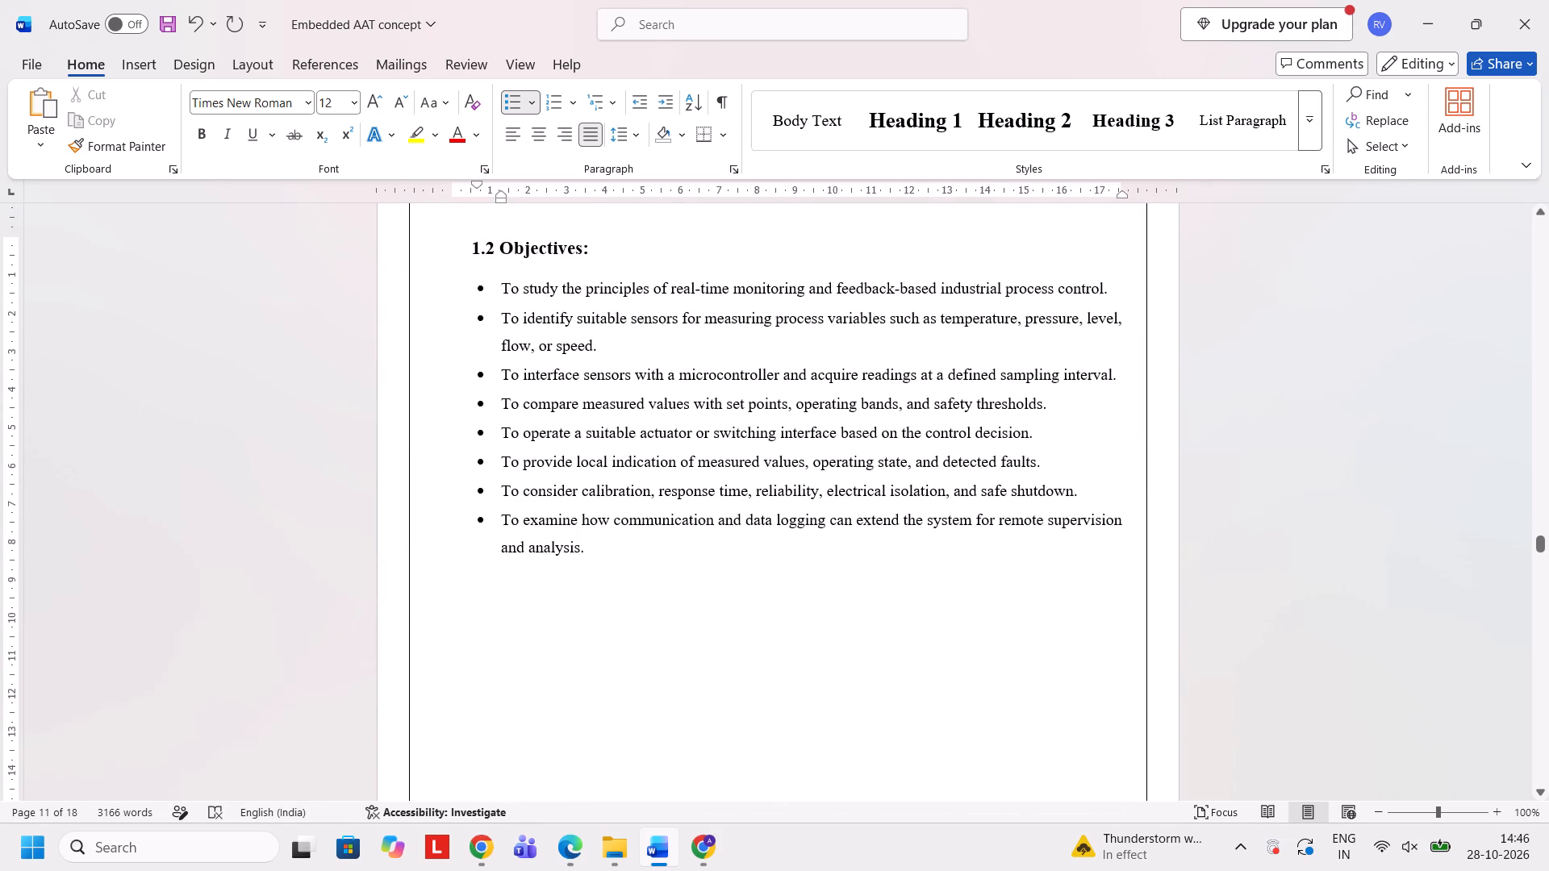
Insert a blank line below the "1.2 Objectives:" heading and undo the automatic numbering applied to the heading.
left_click(611, 243)
key("Return")
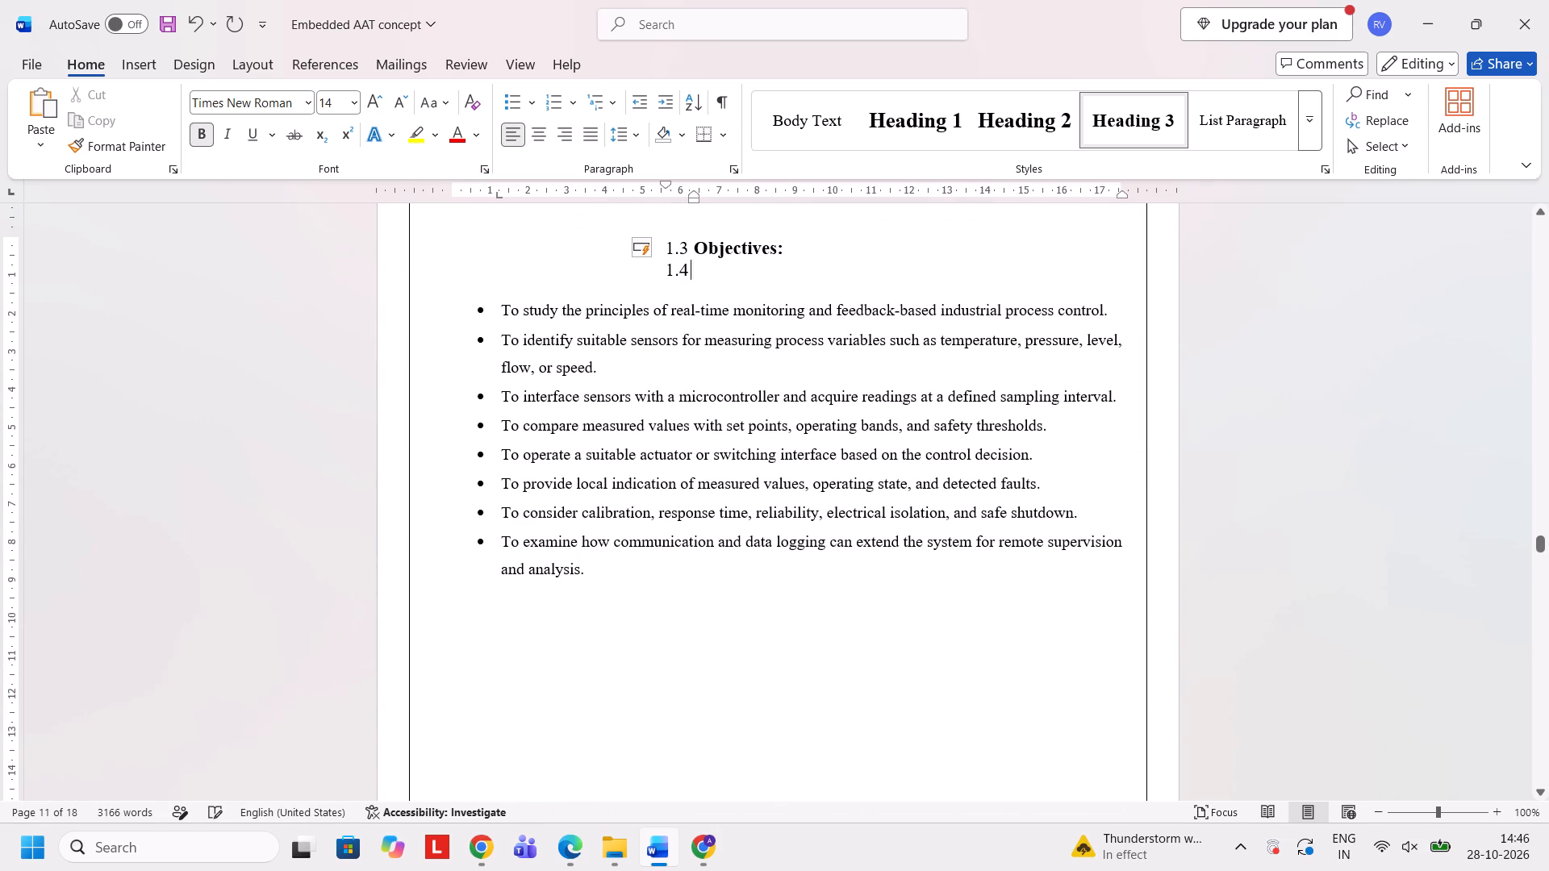
key("BackSpace")
key("BackSpace")
key("BackSpace")
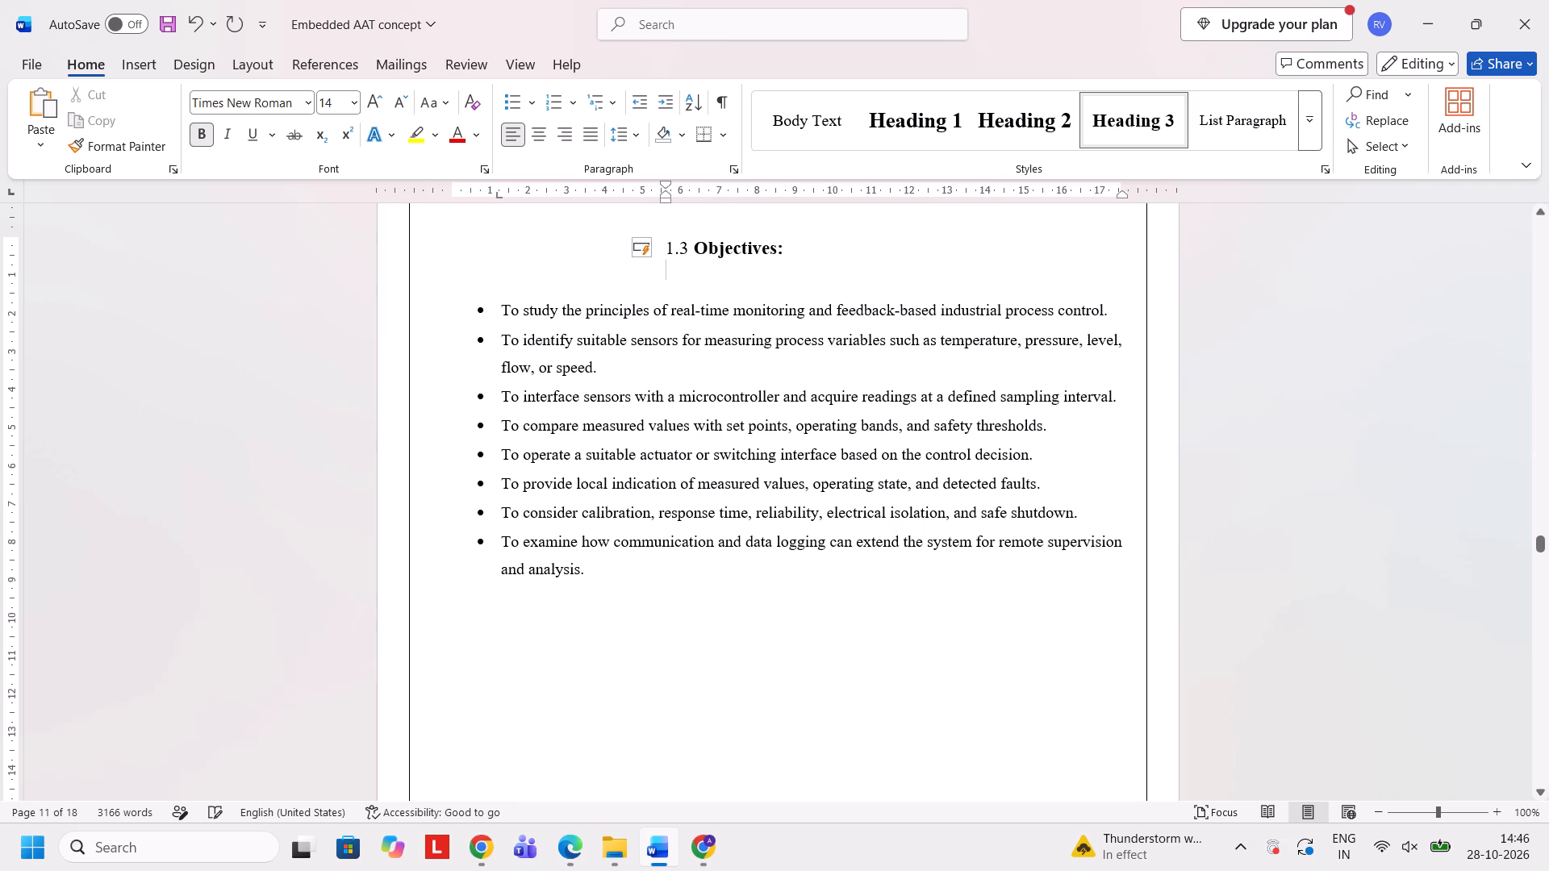
key("BackSpace")
key("BackSpace")
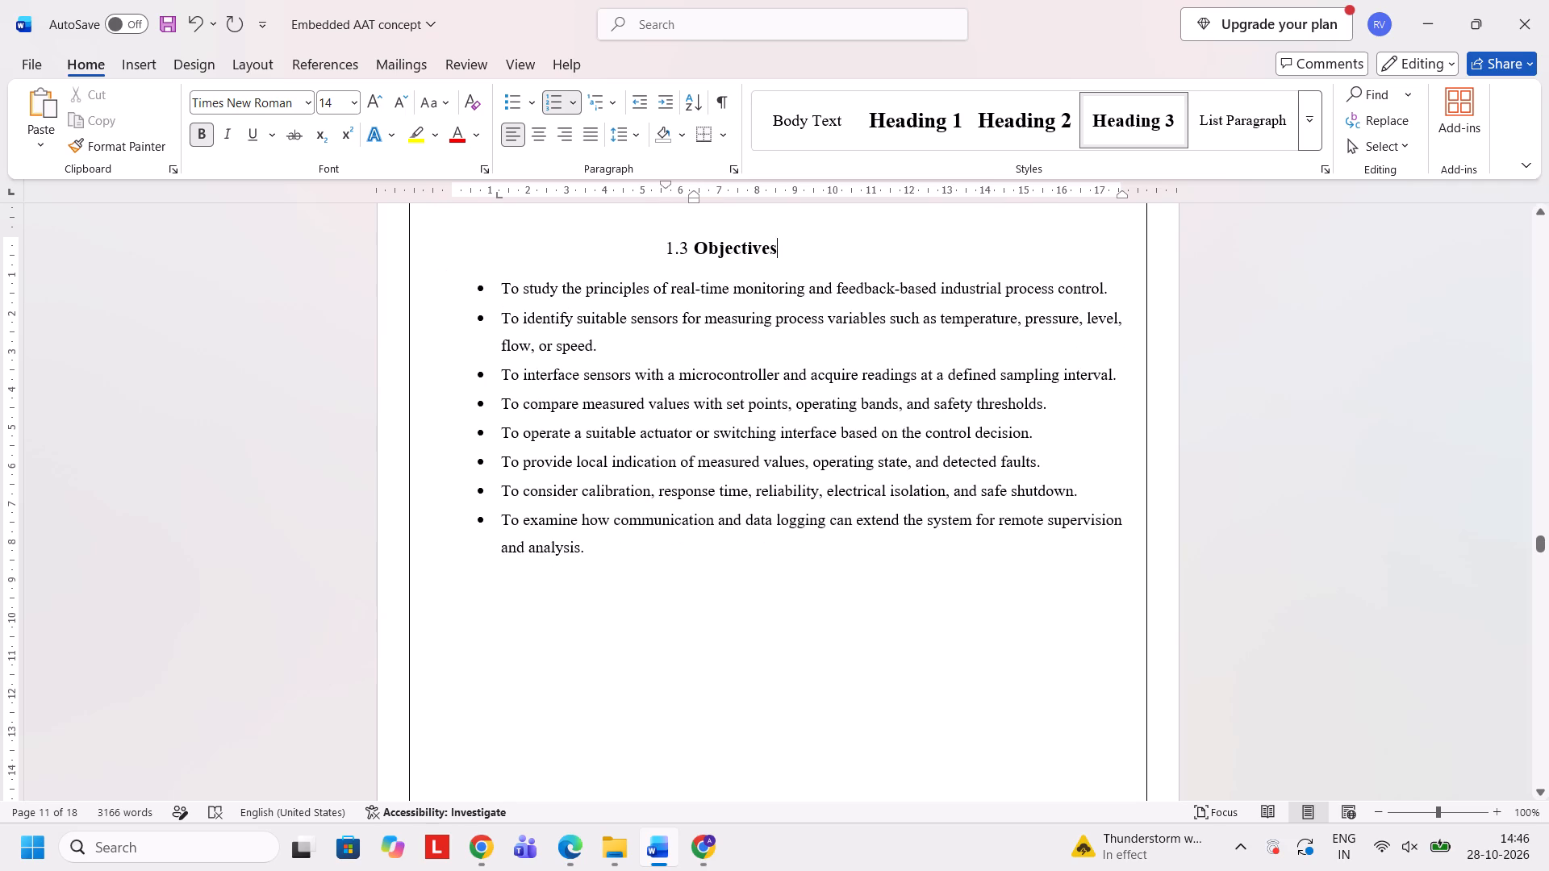
key("ctrl+z")
key("ctrl+z")
key("ctrl+z")
key("ctrl+z")
key("ctrl+z")
key("ctrl+z")
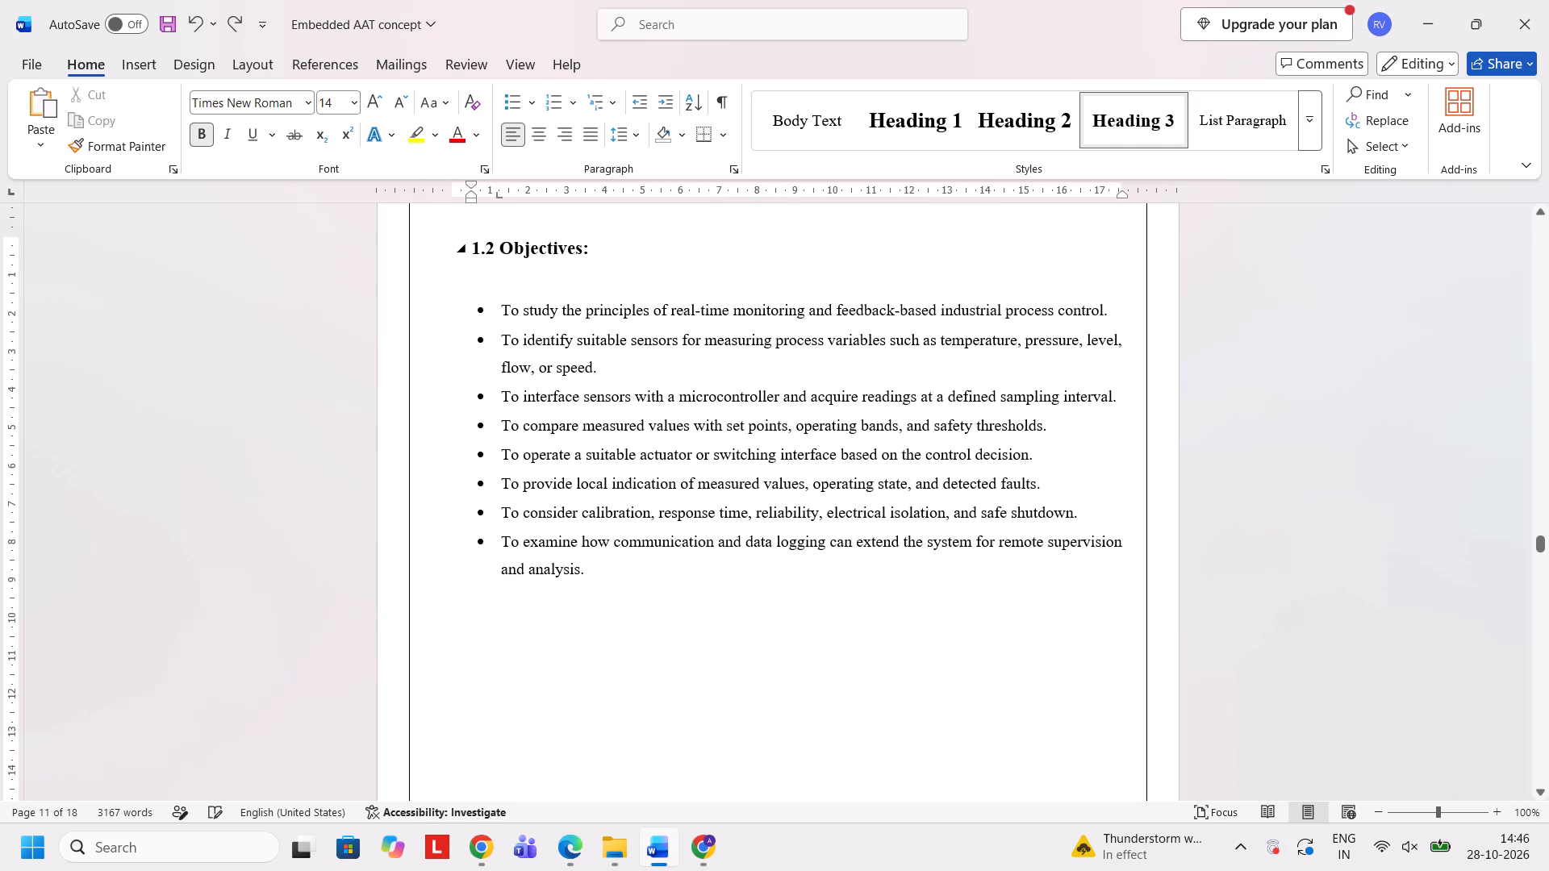
Delete three blank lines above the "Chapter 2 – Prerequisites and Requirements" heading.
scroll(557, 297, "up", 2)
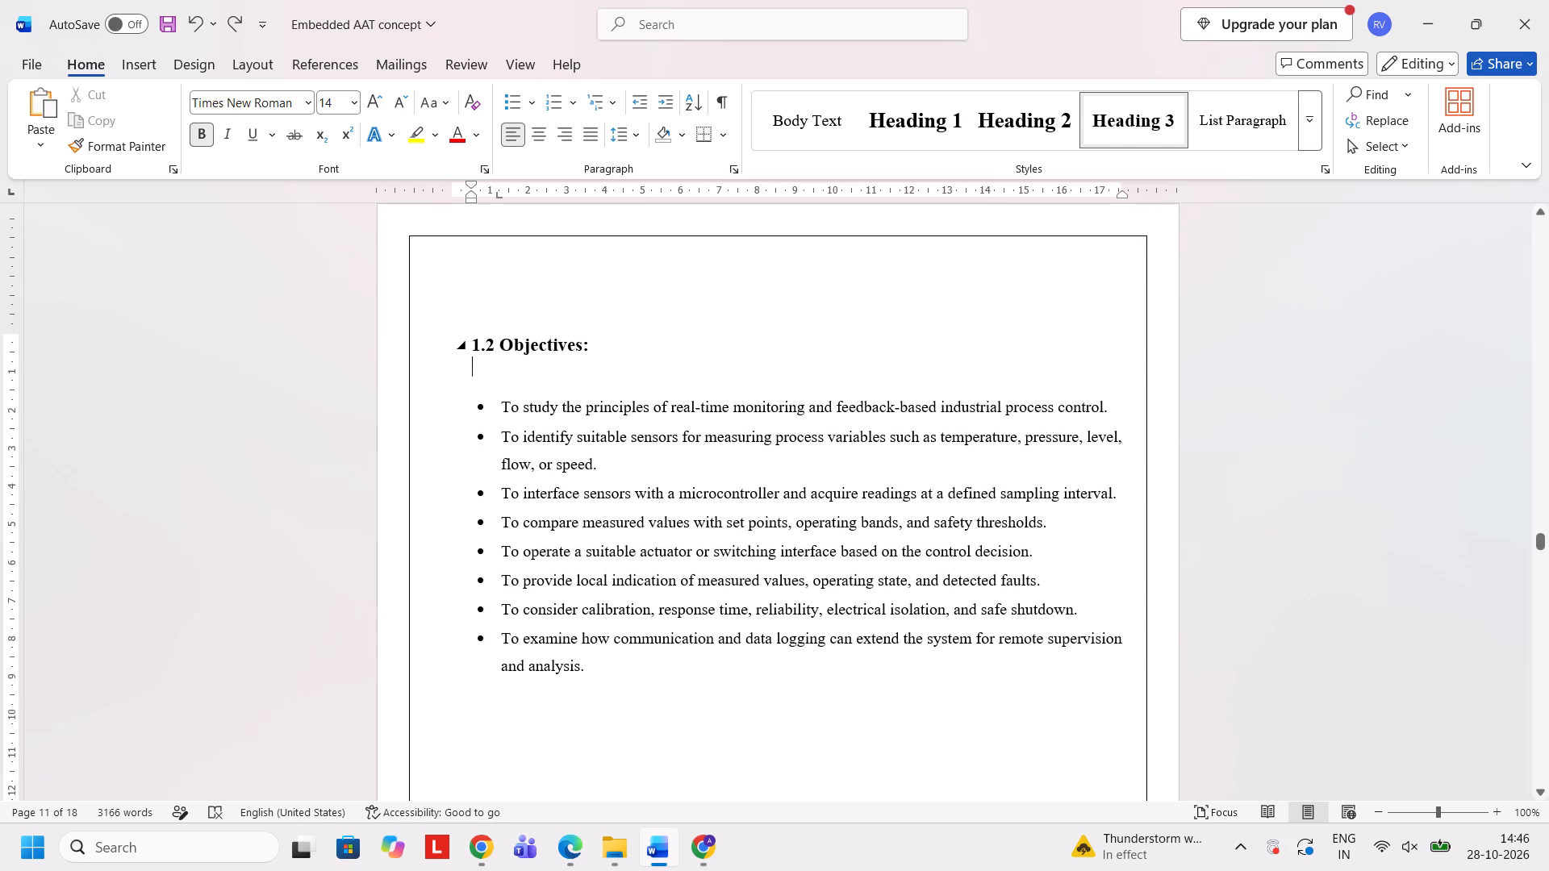
scroll(597, 353, "down", 15)
scroll(582, 345, "down", 7)
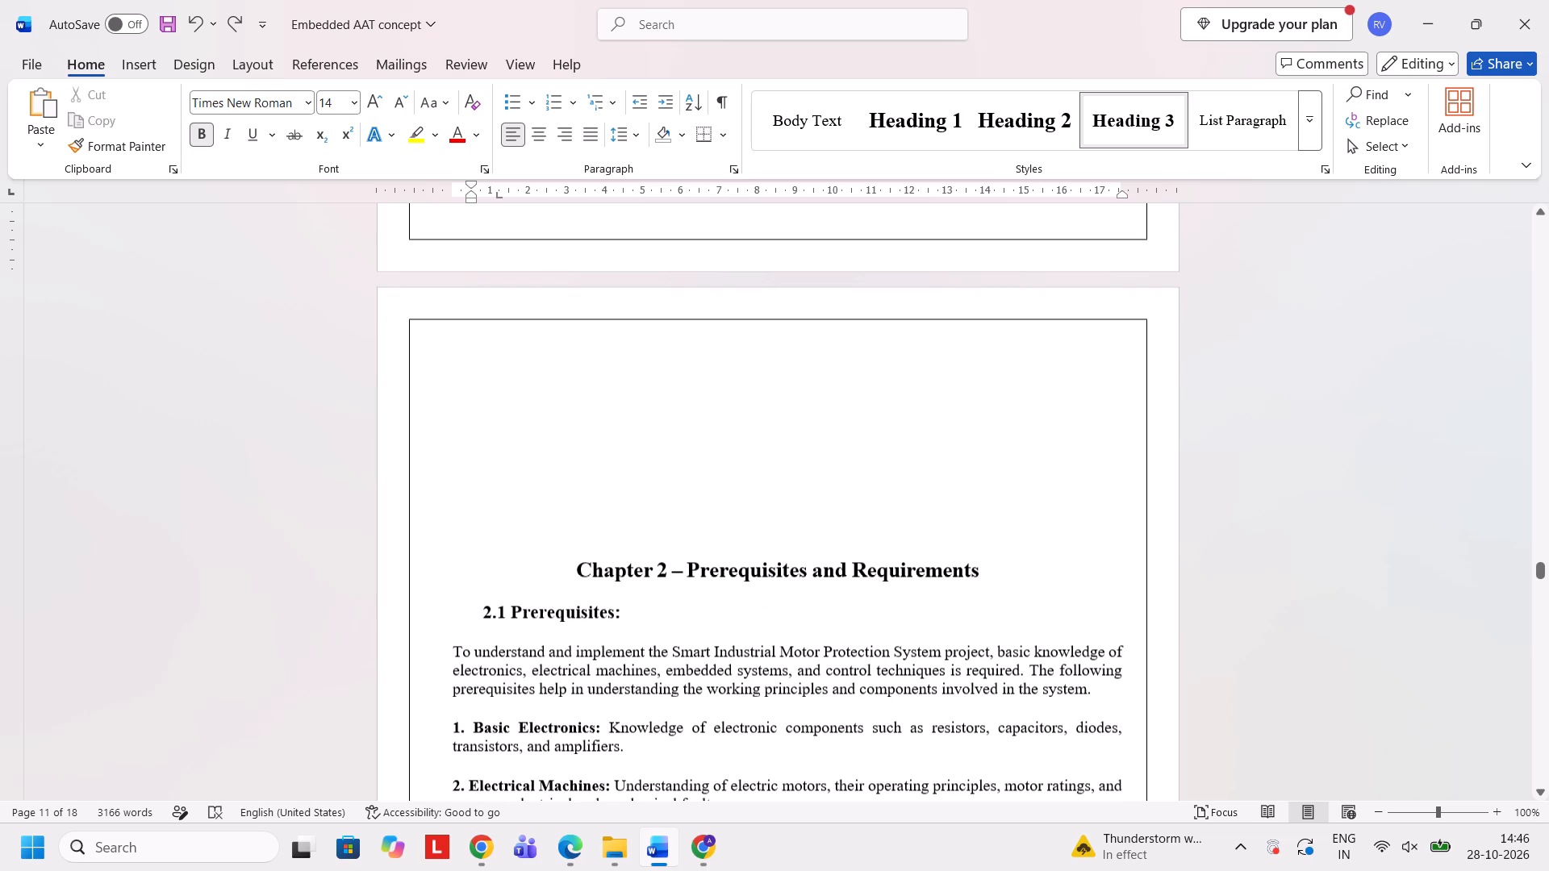
left_click(622, 554)
key("BackSpace")
key("BackSpace")
key("BackSpace")
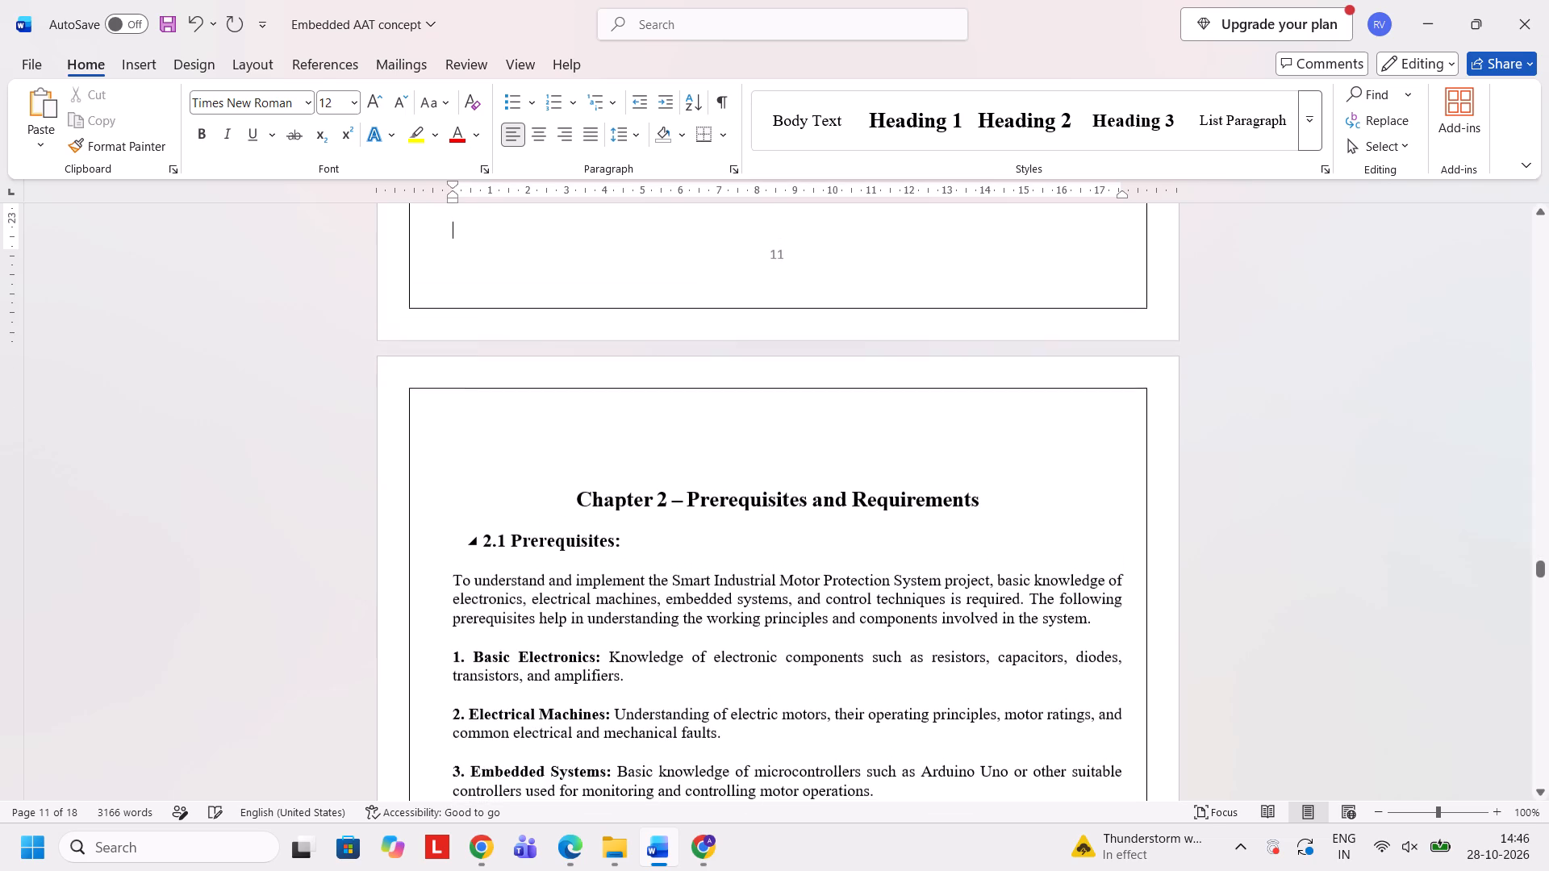
Switch to the ChatGPT report in Chrome and copy the entries under 2.1 Prerequisites, from Basic electronics to Electrical safety.
scroll(619, 541, "down", 9)
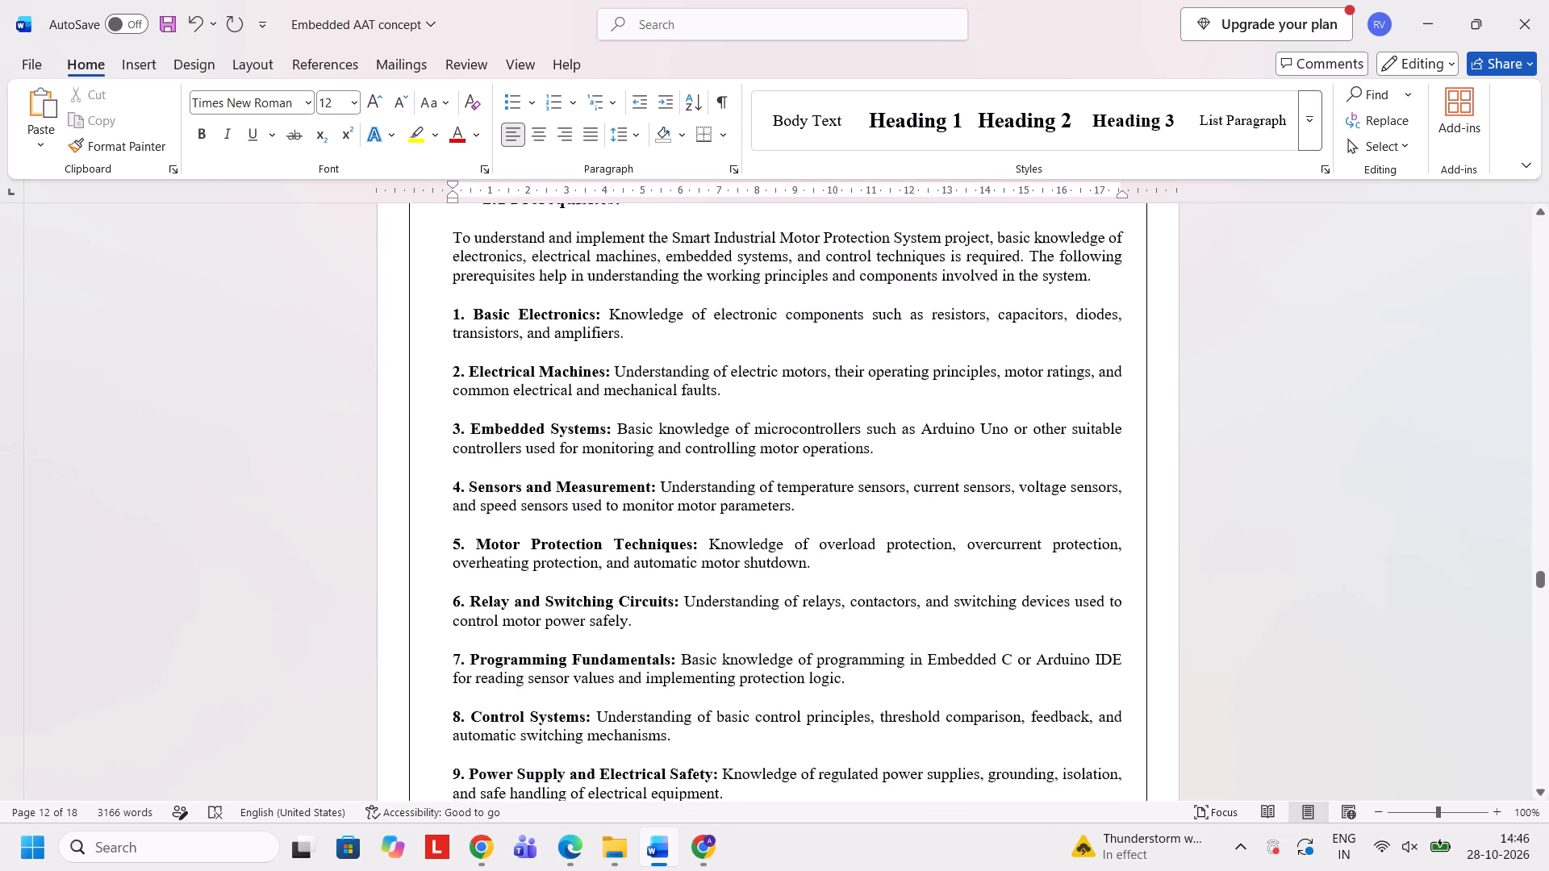
scroll(610, 555, "down", 3)
left_click(698, 863)
scroll(1070, 517, "down", 2)
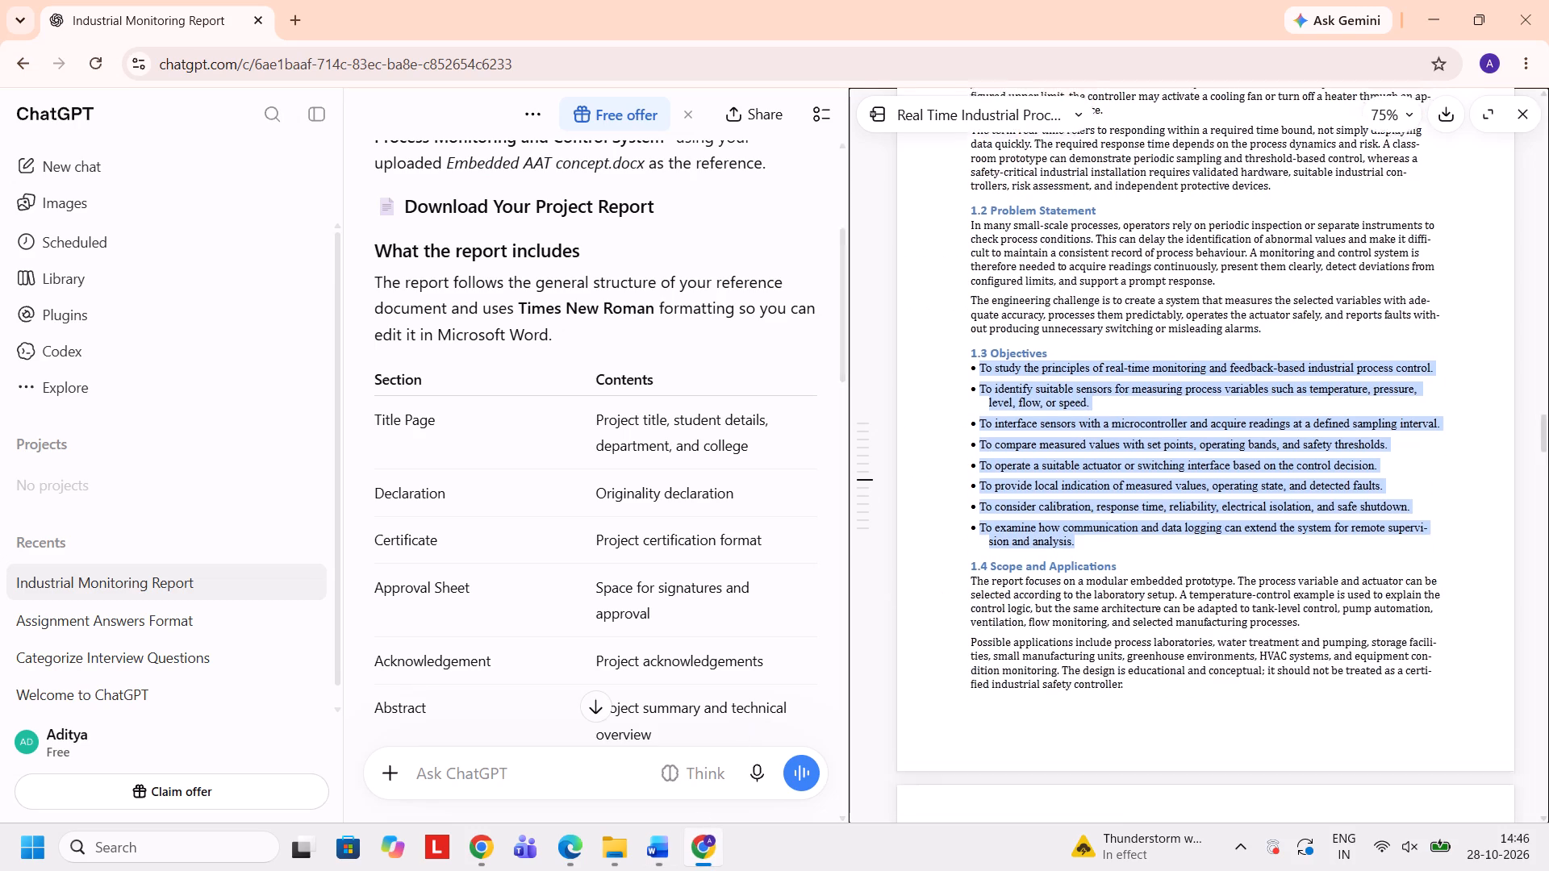
scroll(1070, 517, "down", 4)
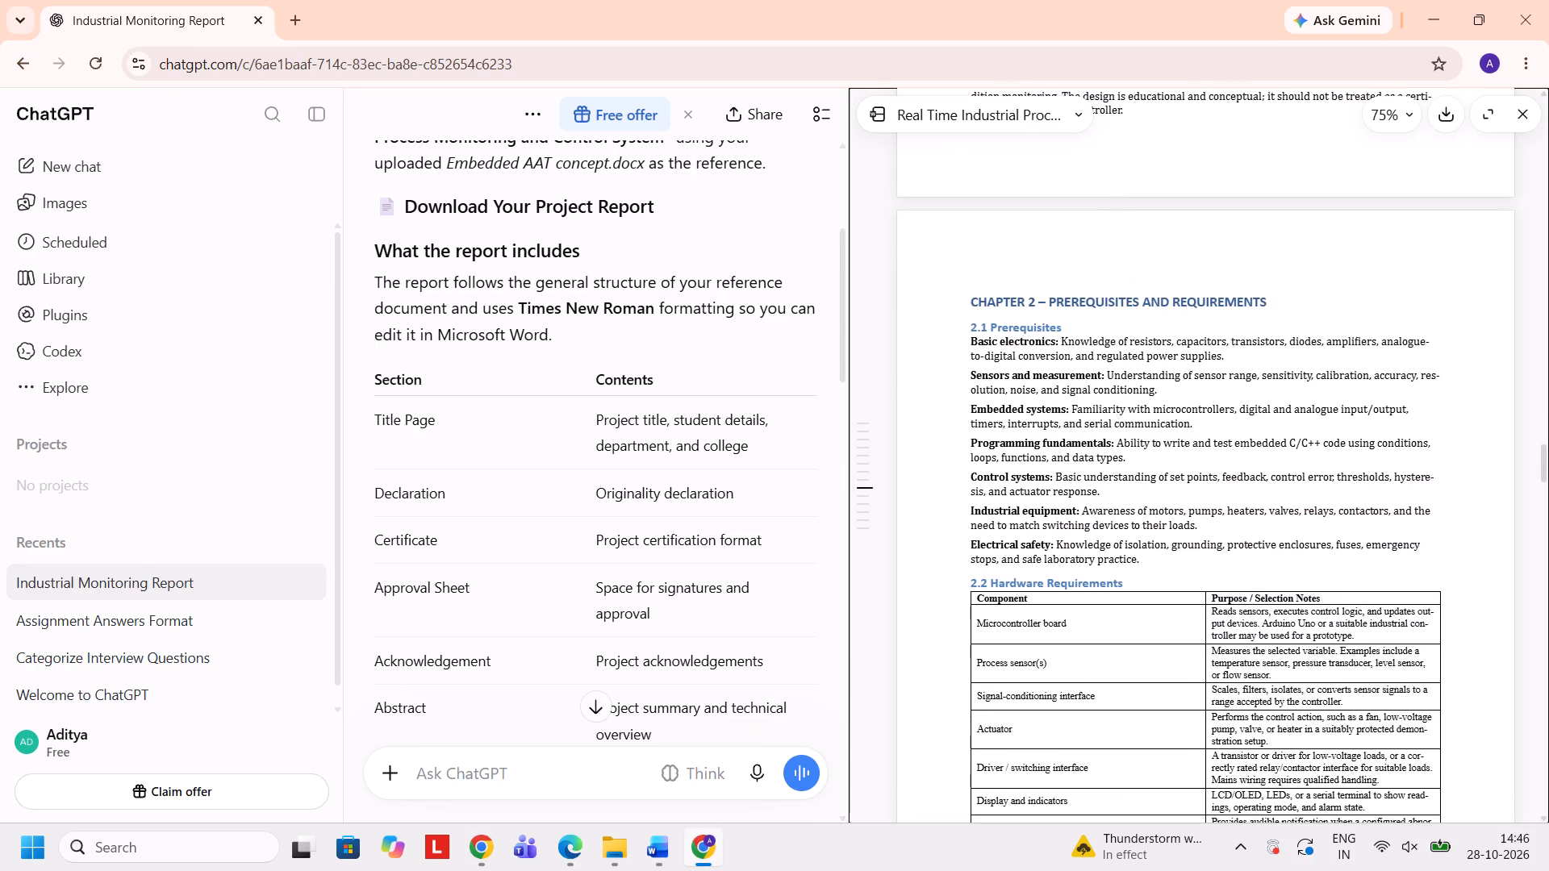
left_click_drag(967, 335, 1101, 460)
left_click(1122, 540)
left_click_drag(1152, 556, 968, 337)
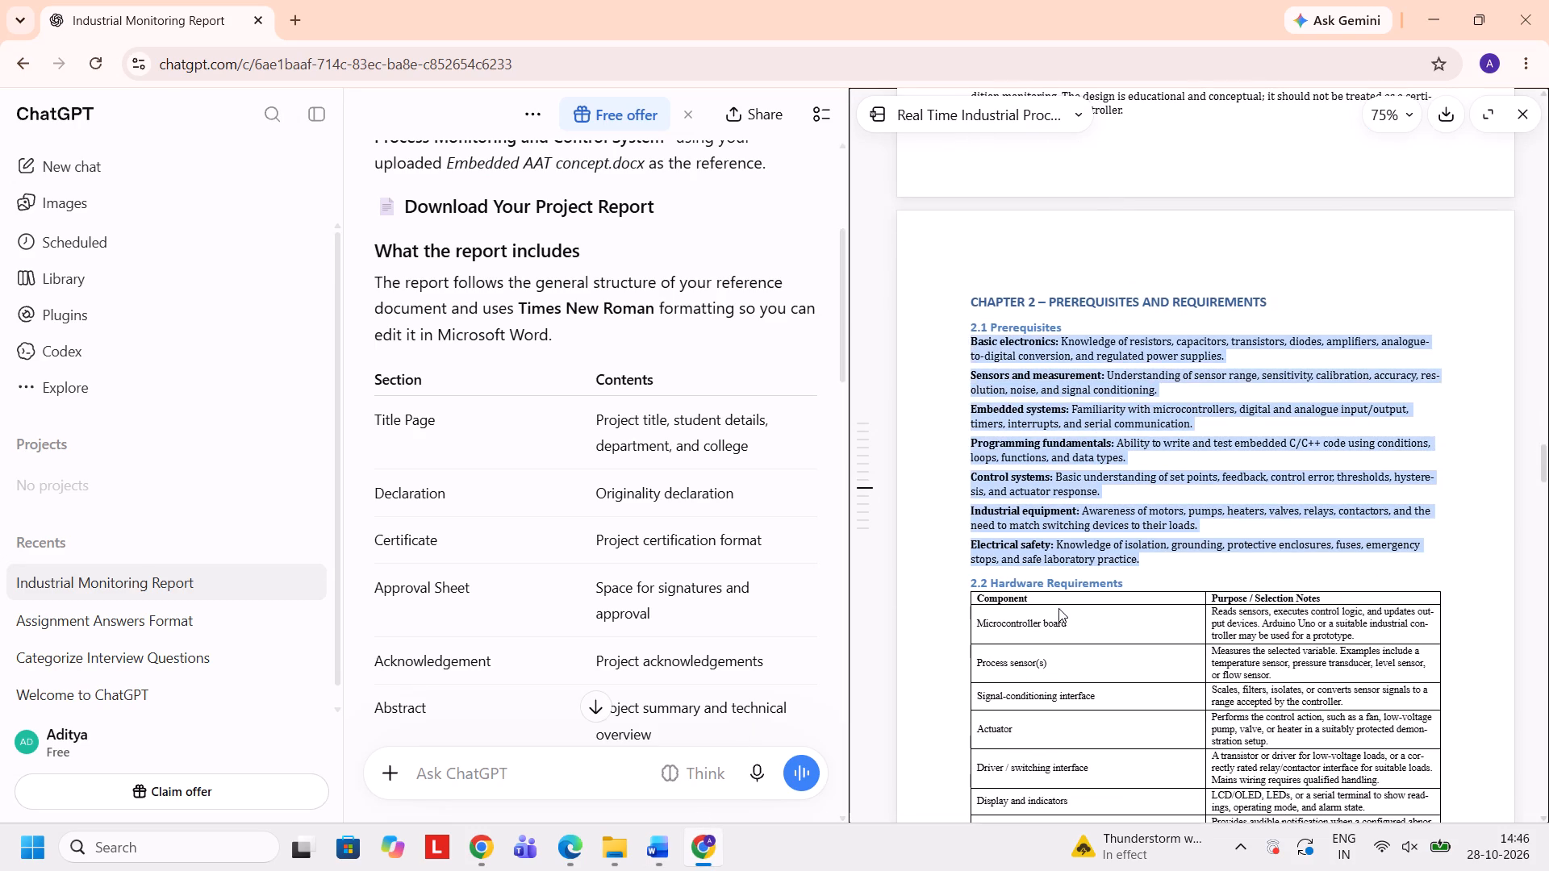
key("ctrl+c")
key("ctrl+c")
key("ctrl+c")
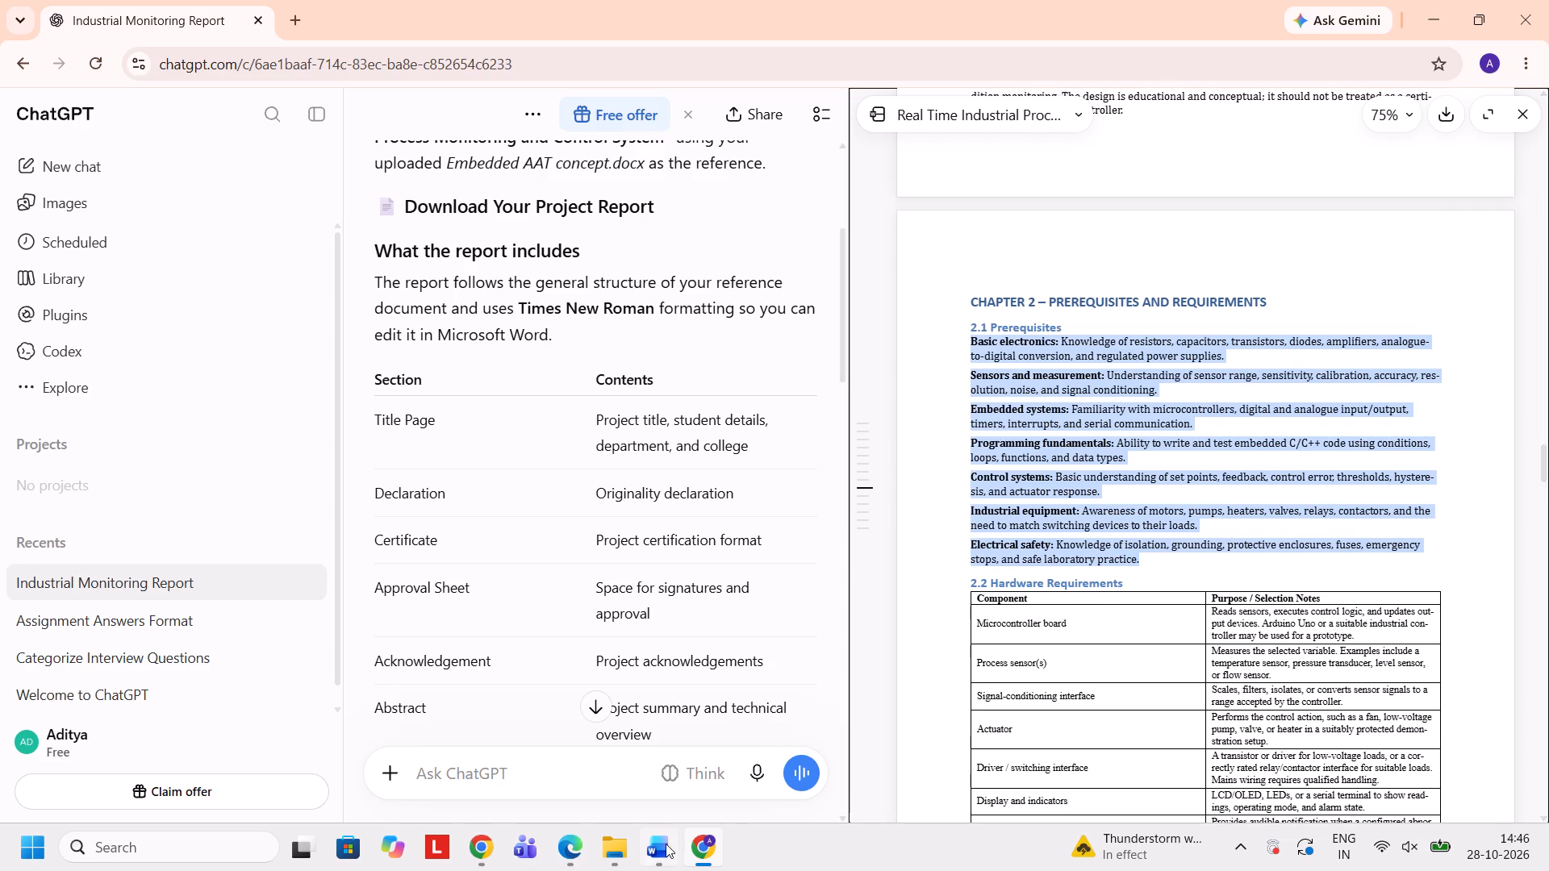
Back in Word, replace the introduction and ten numbered items under "2.1 Prerequisites:" with the copied entries.
left_click(651, 850)
scroll(573, 666, "up", 5)
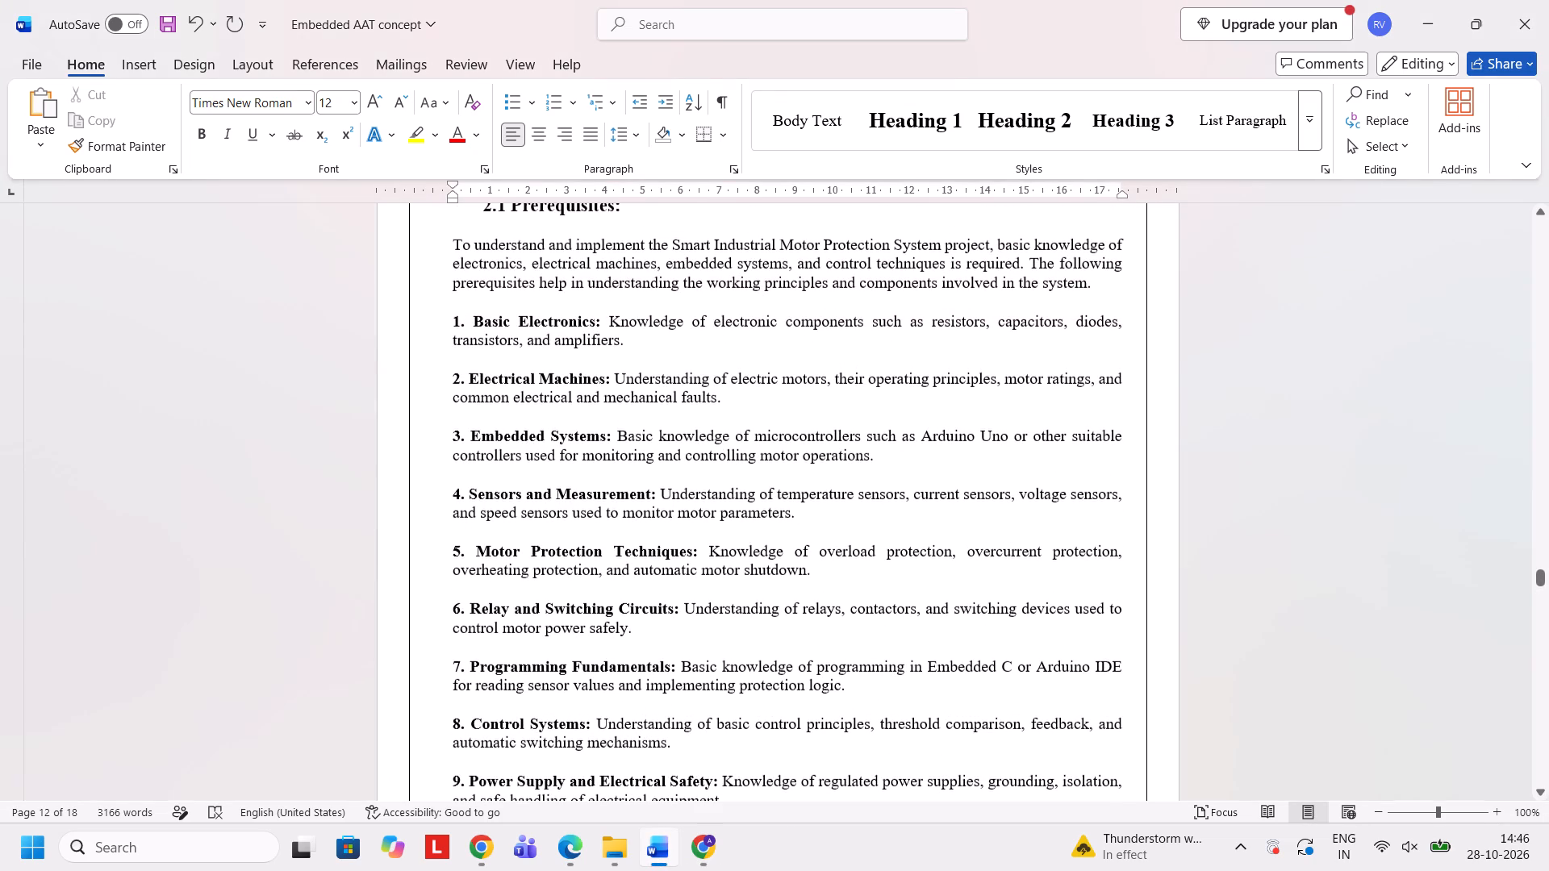
left_click_drag(453, 252, 1106, 625)
scroll(528, 400, "down", 5)
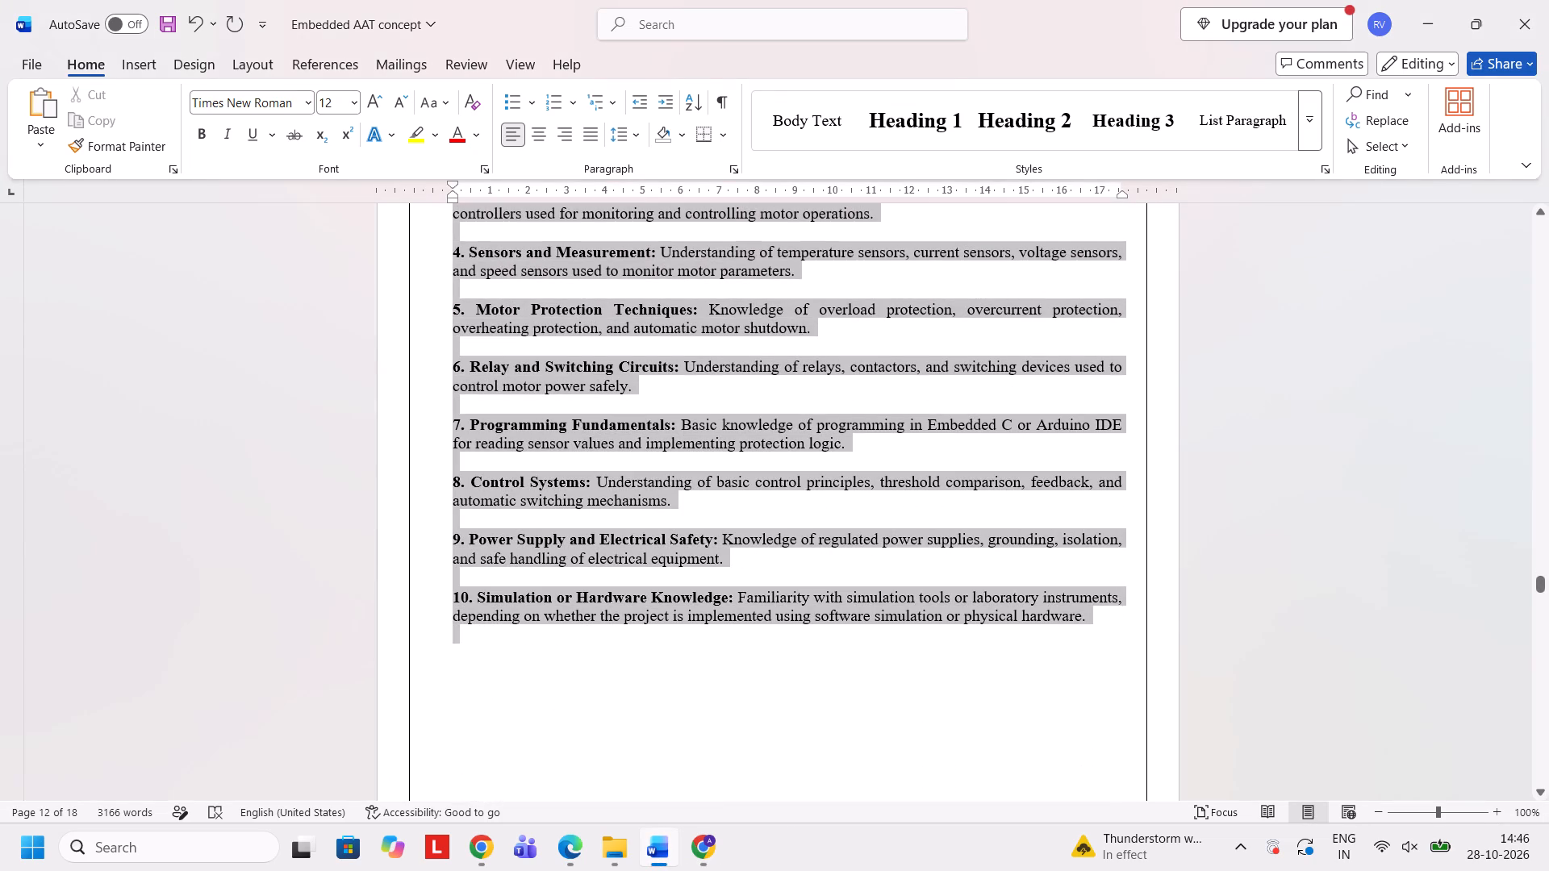
left_click_drag(1106, 625, 1106, 627)
key("ctrl+v")
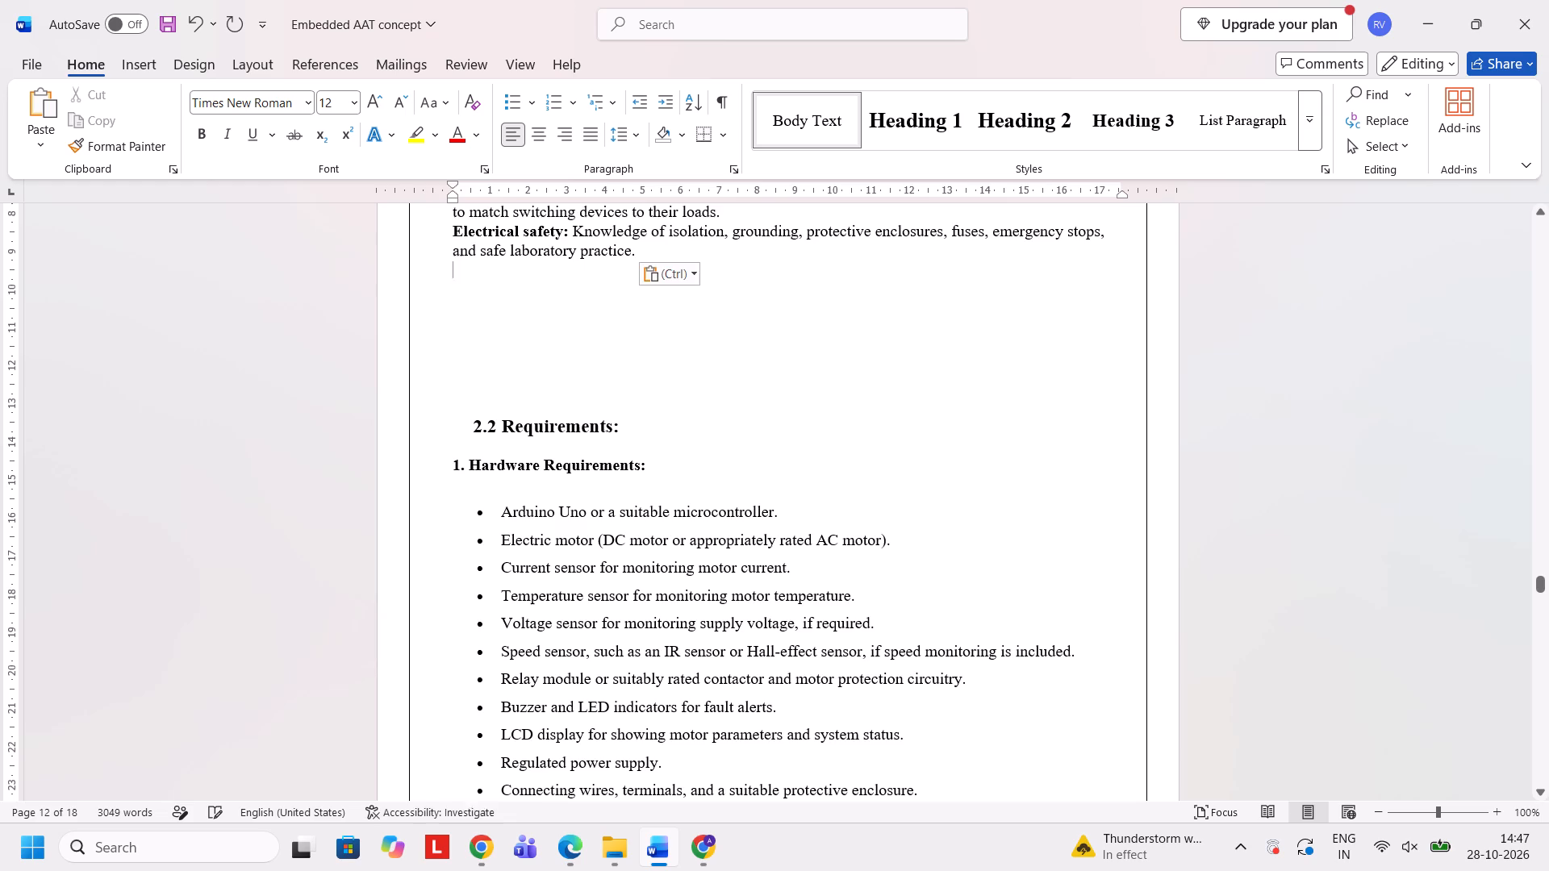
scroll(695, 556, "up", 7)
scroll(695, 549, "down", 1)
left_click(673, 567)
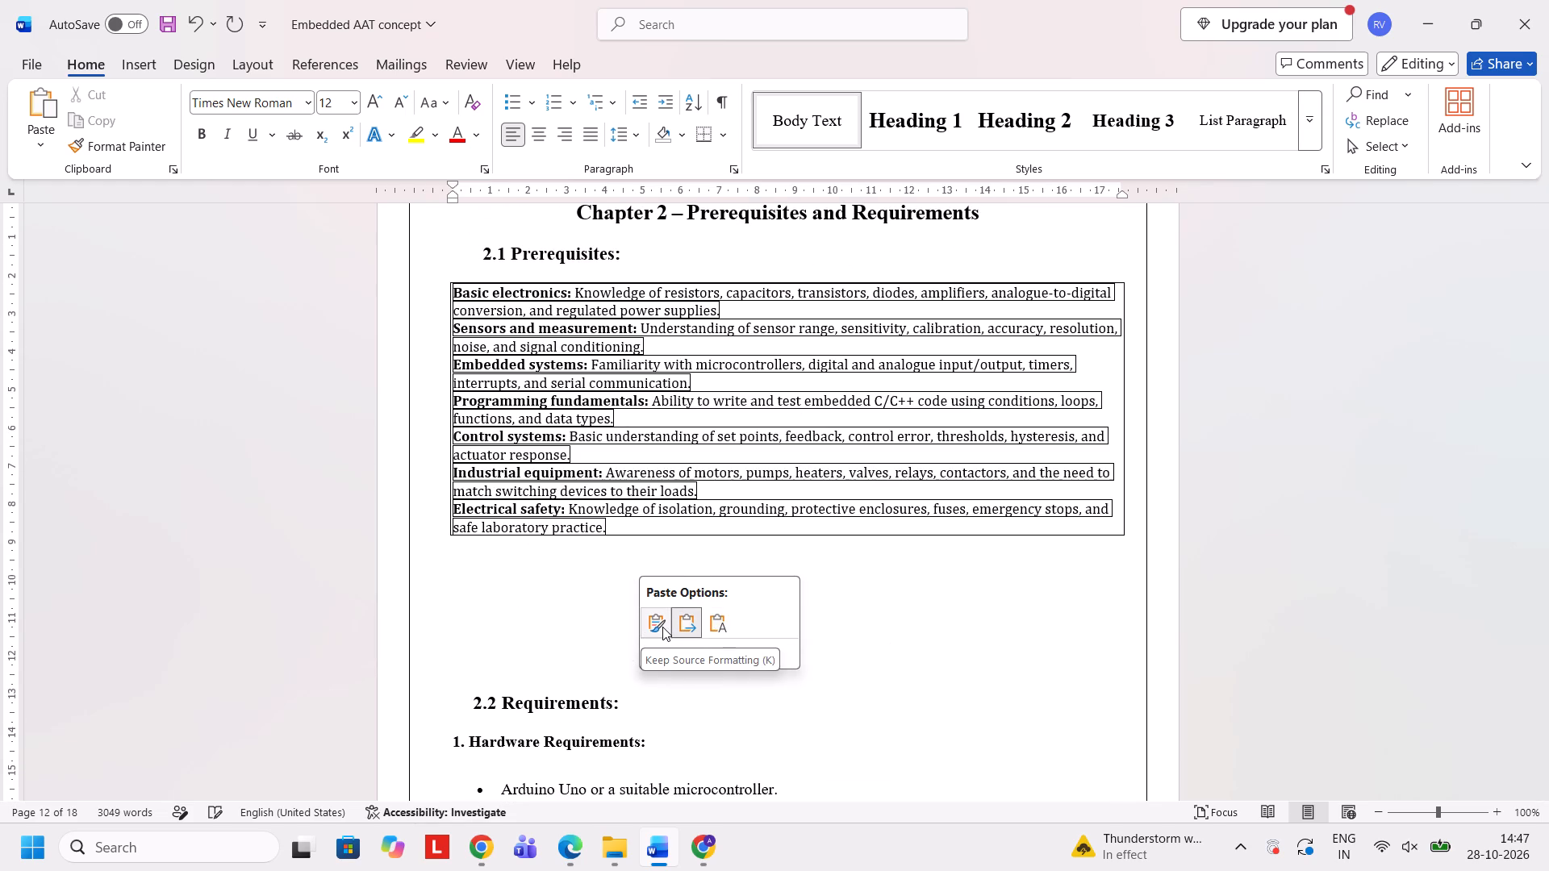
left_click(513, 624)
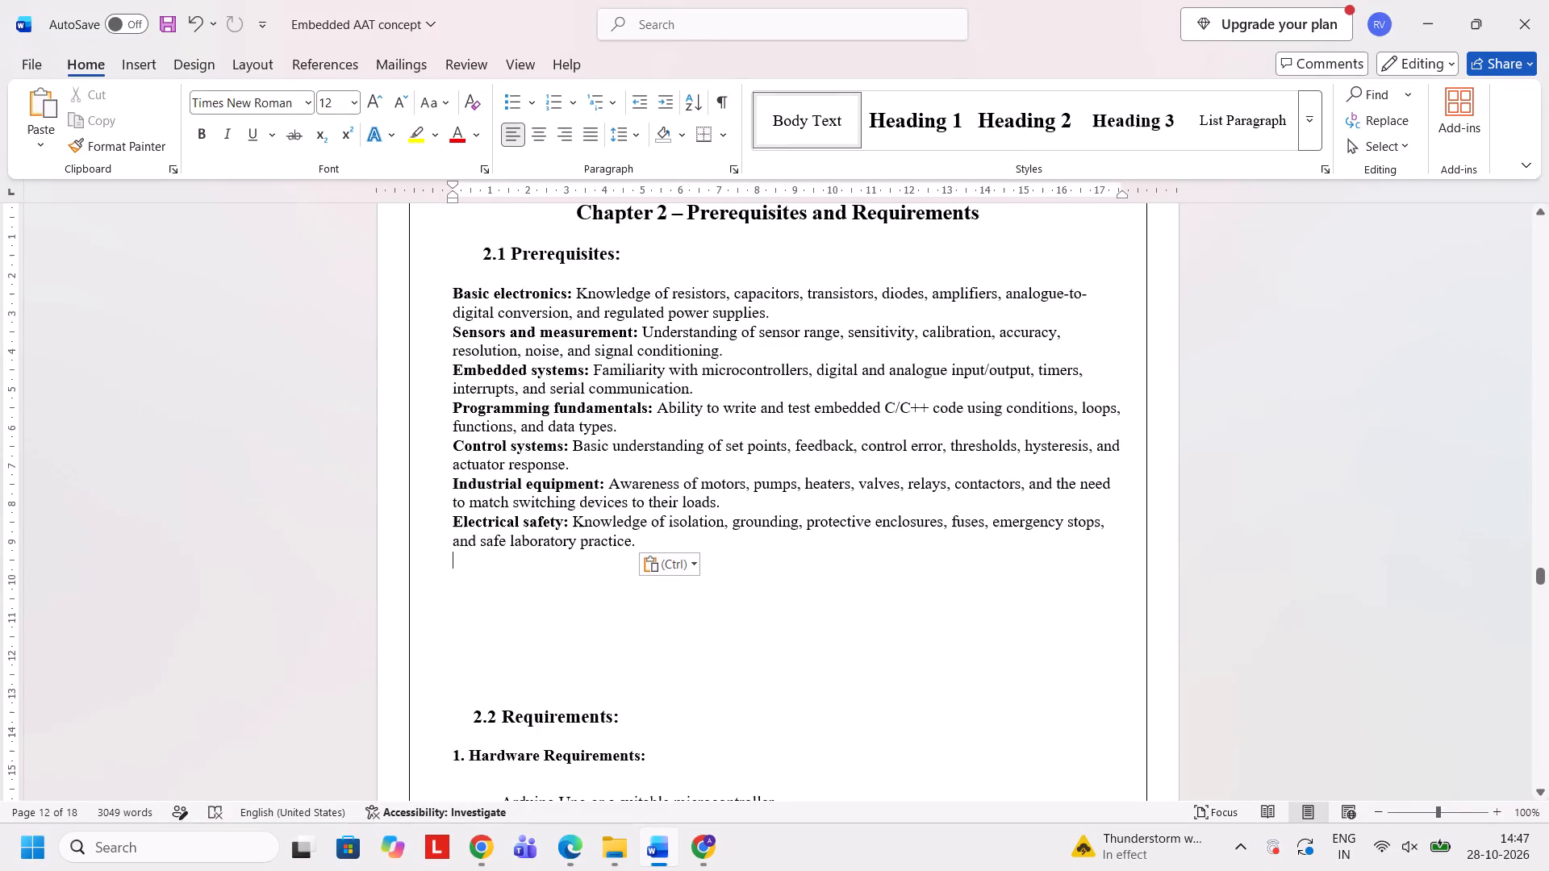
Format the pasted 2.1 Prerequisites entries with justified alignment and 1.5 line spacing.
left_click_drag(454, 289, 685, 558)
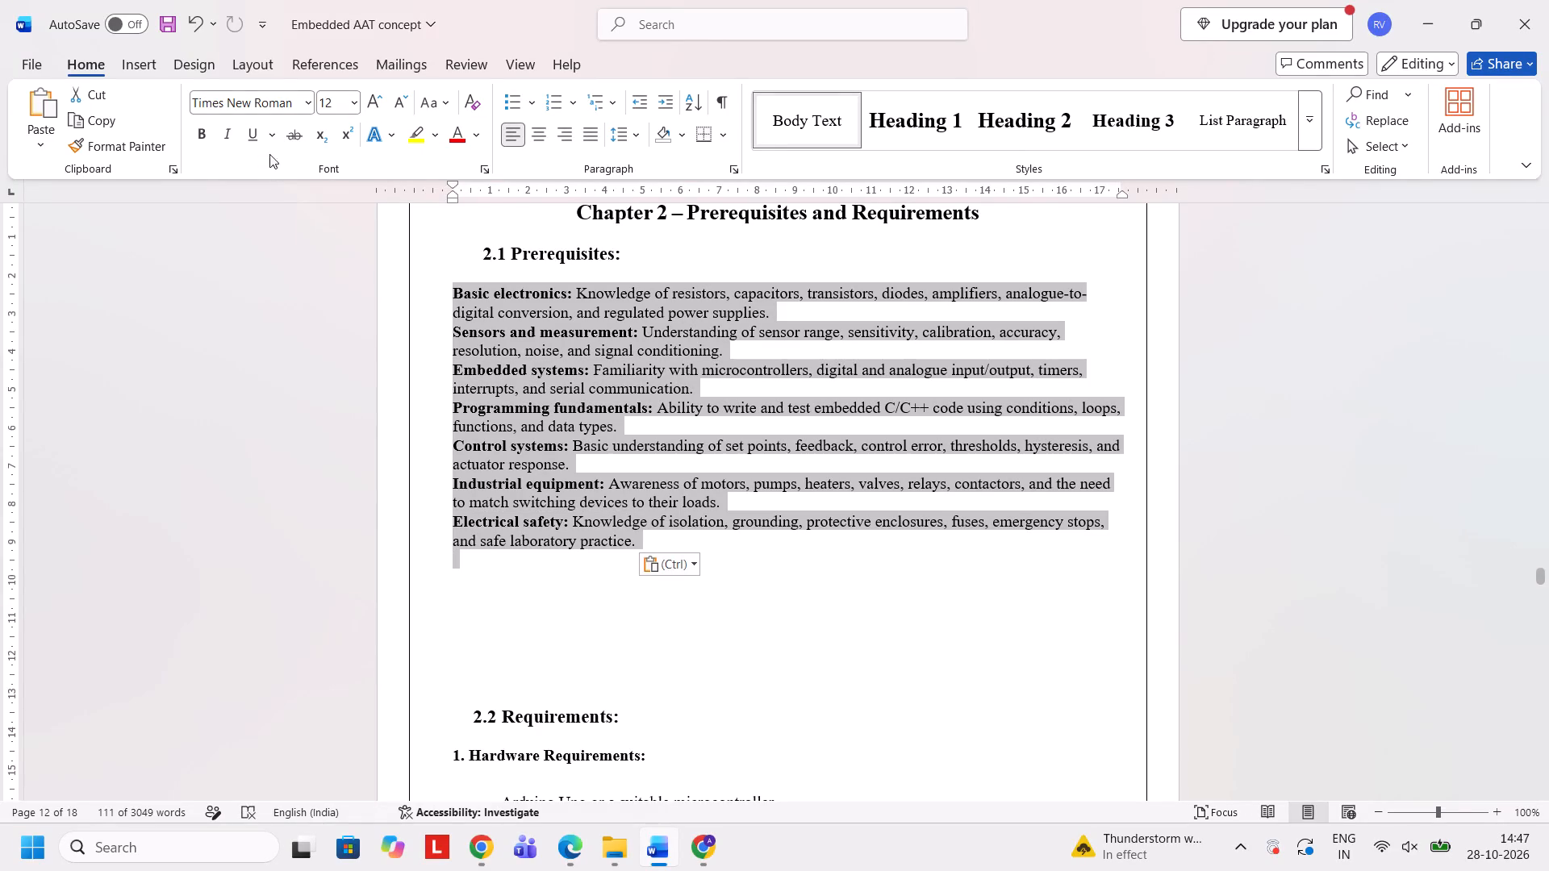
left_click(595, 136)
left_click(633, 136)
left_click(655, 221)
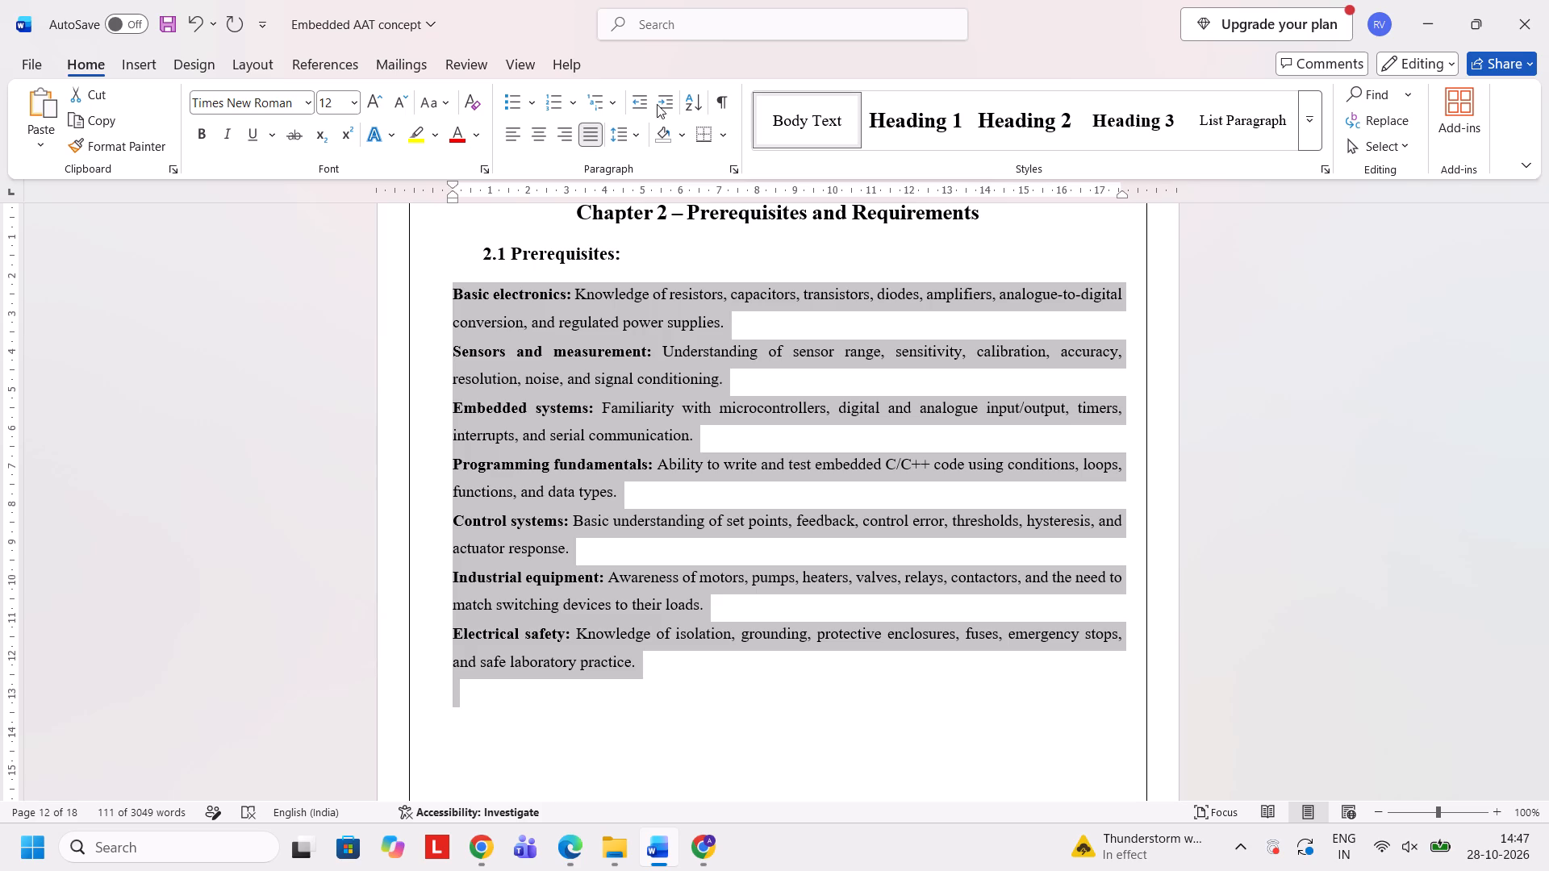
Format the 2.1 Prerequisites entries as a round-bullet list with the right indent moved slightly inward.
left_click(666, 102)
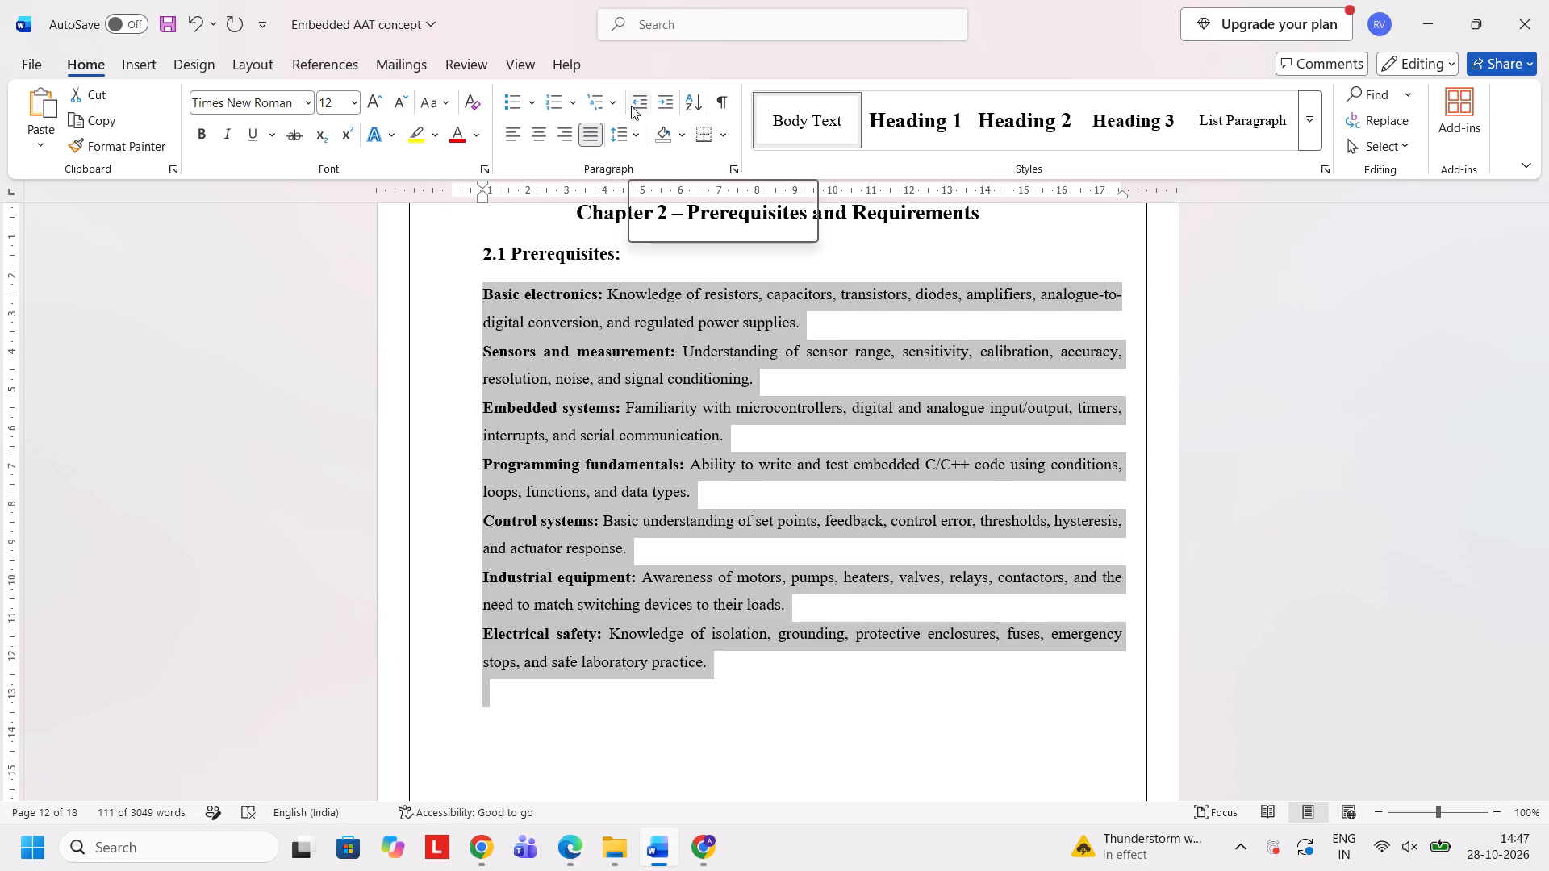
left_click(631, 106)
scroll(640, 342, "up", 13)
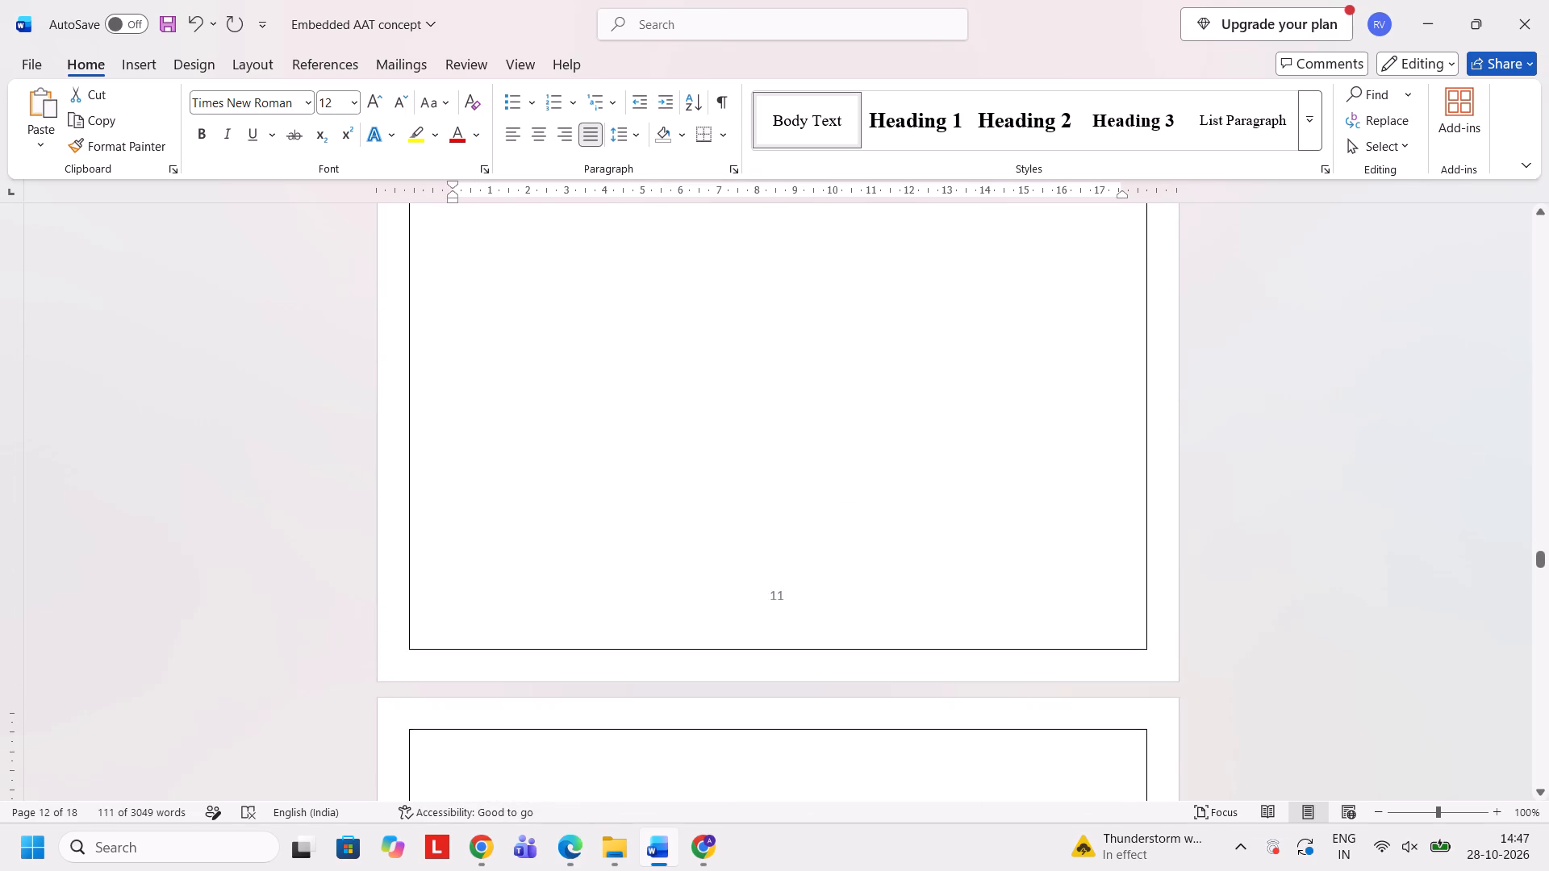
scroll(643, 340, "up", 17)
scroll(643, 340, "down", 4)
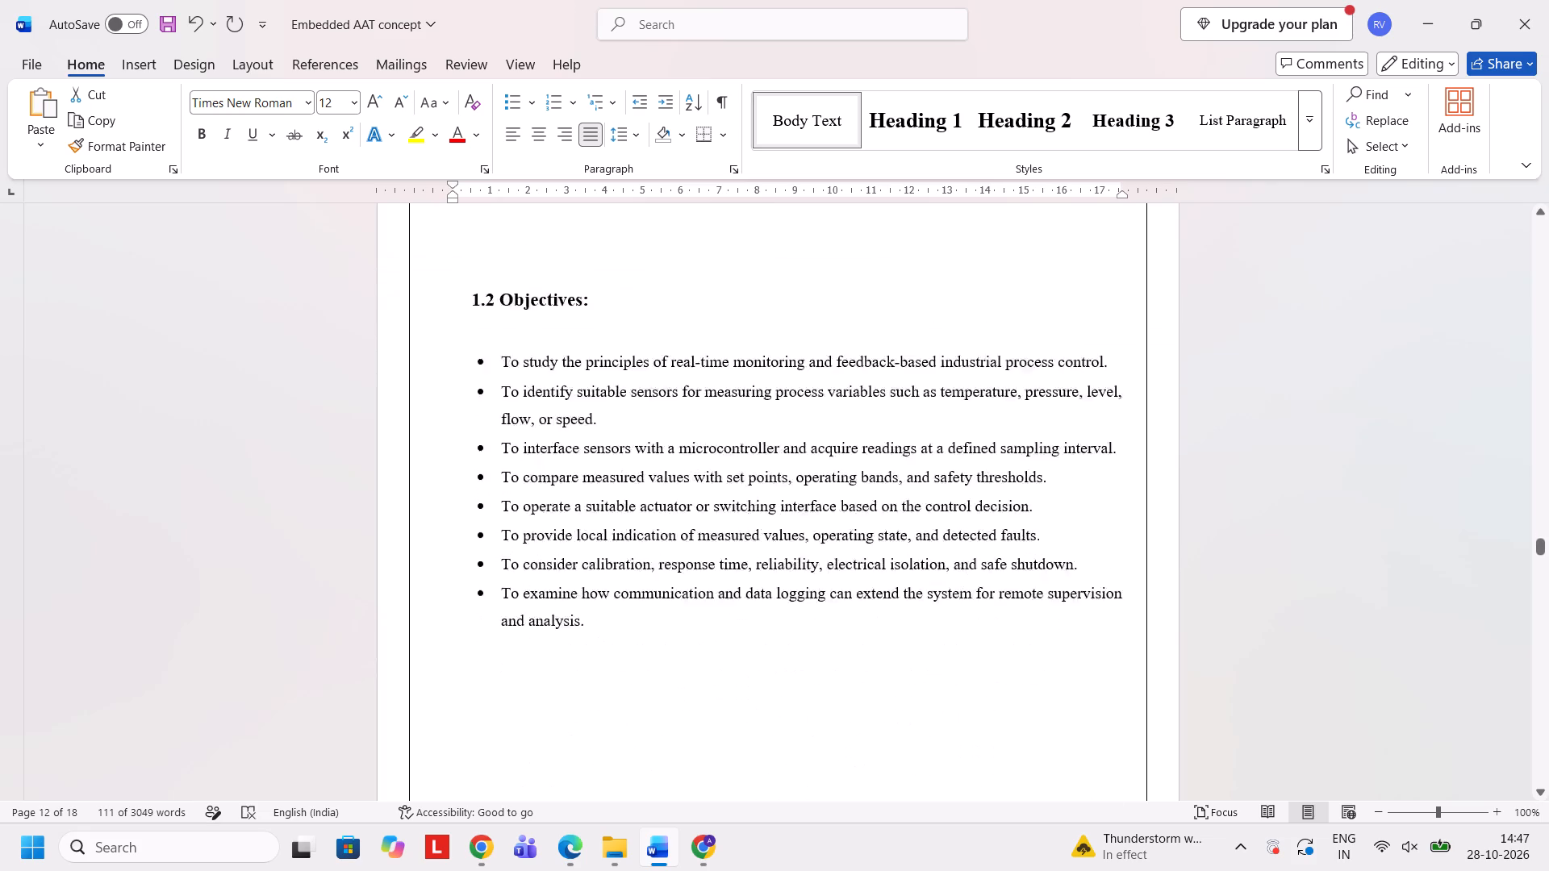
scroll(643, 340, "down", 20)
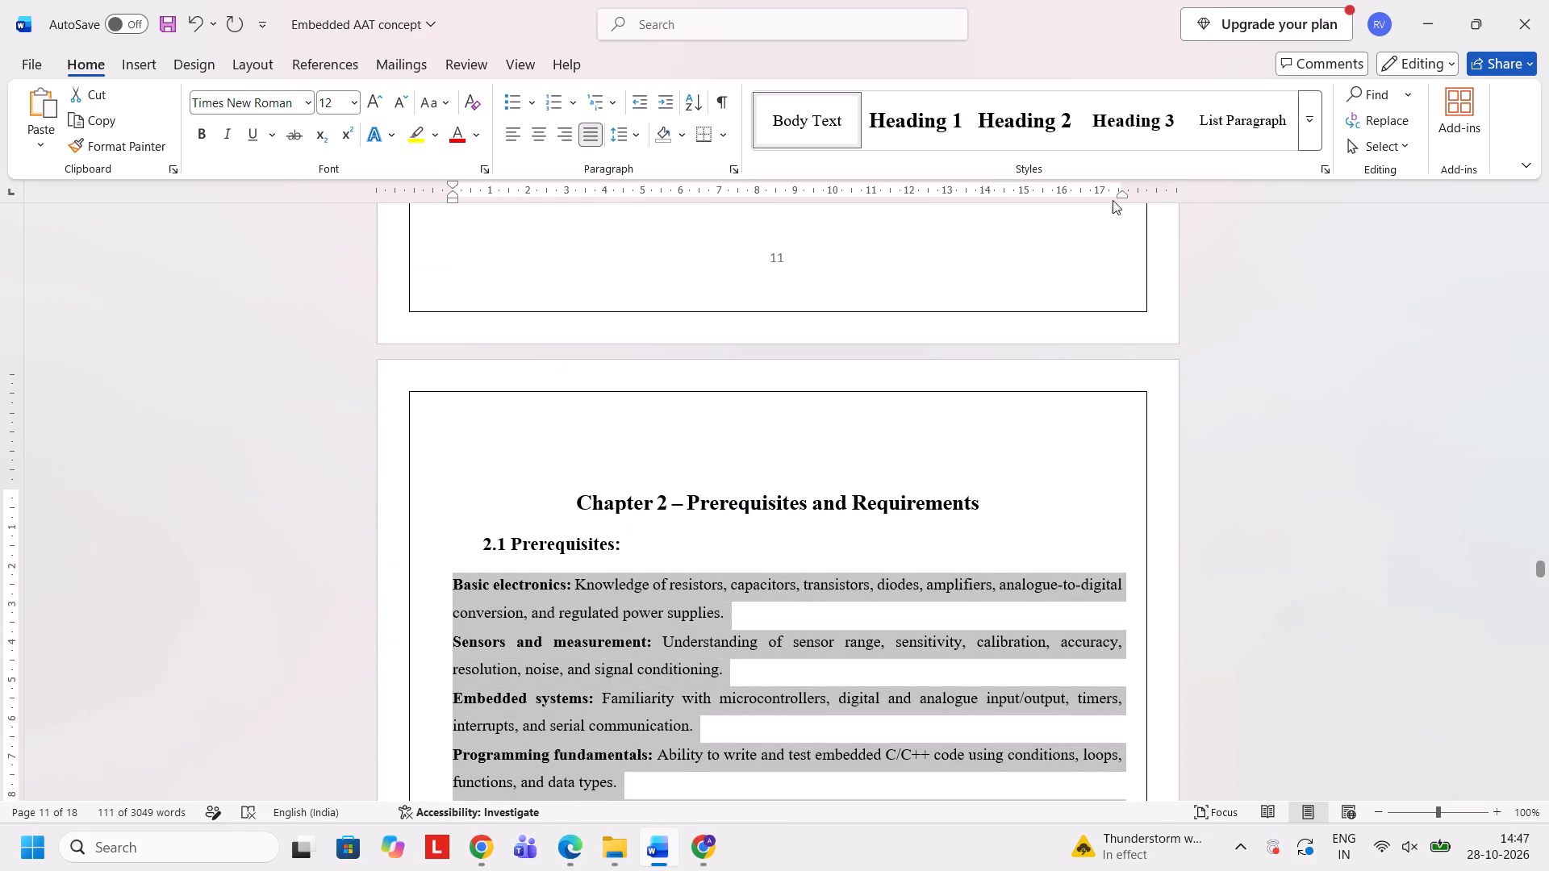
left_click_drag(1121, 194, 1111, 198)
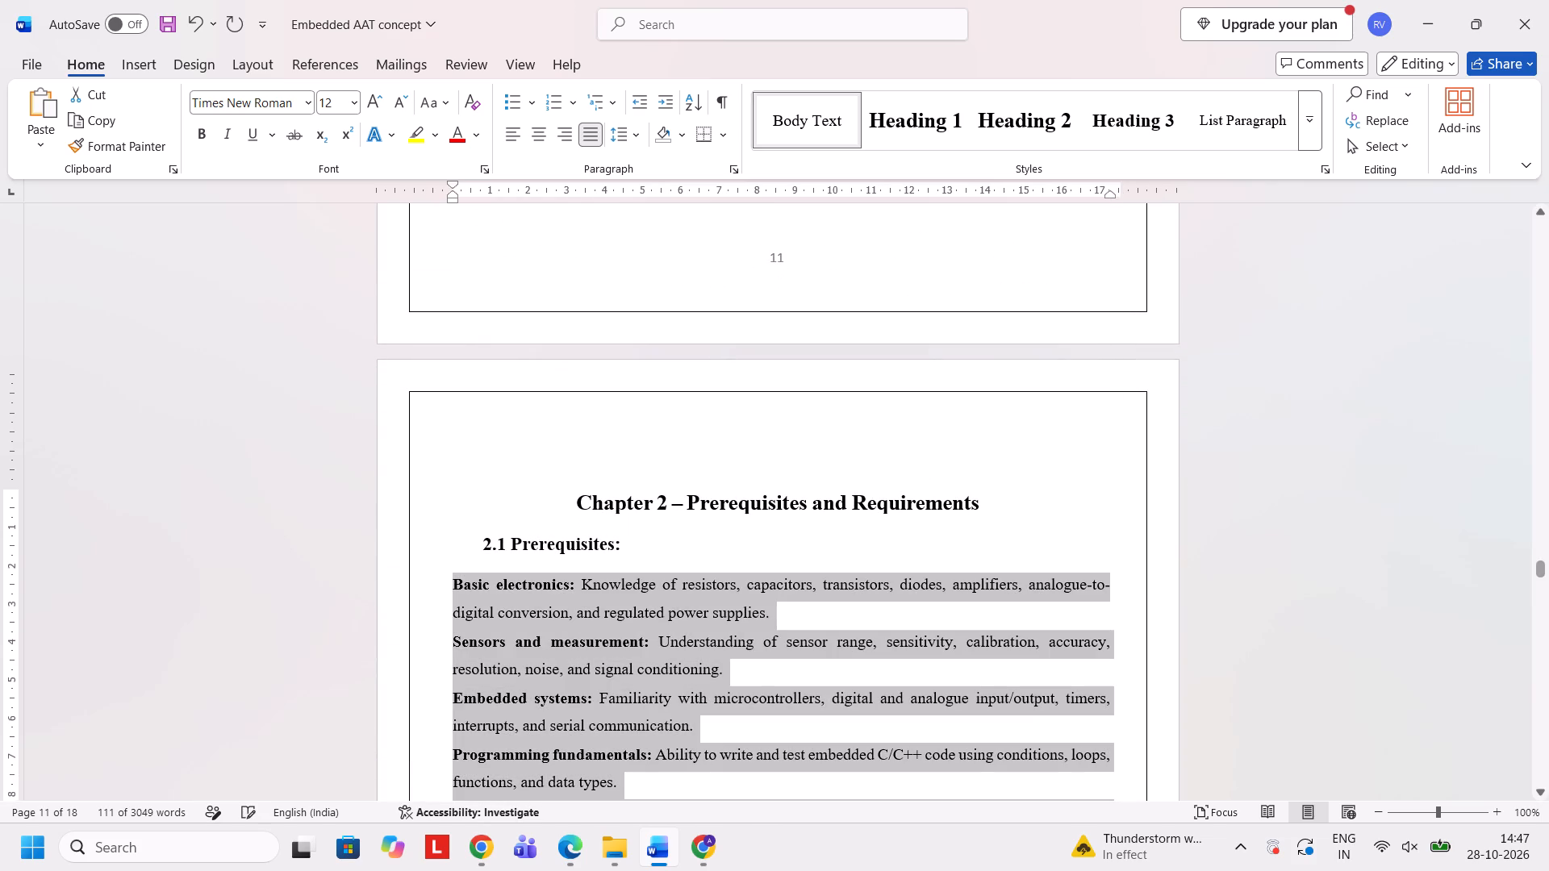
left_click(535, 98)
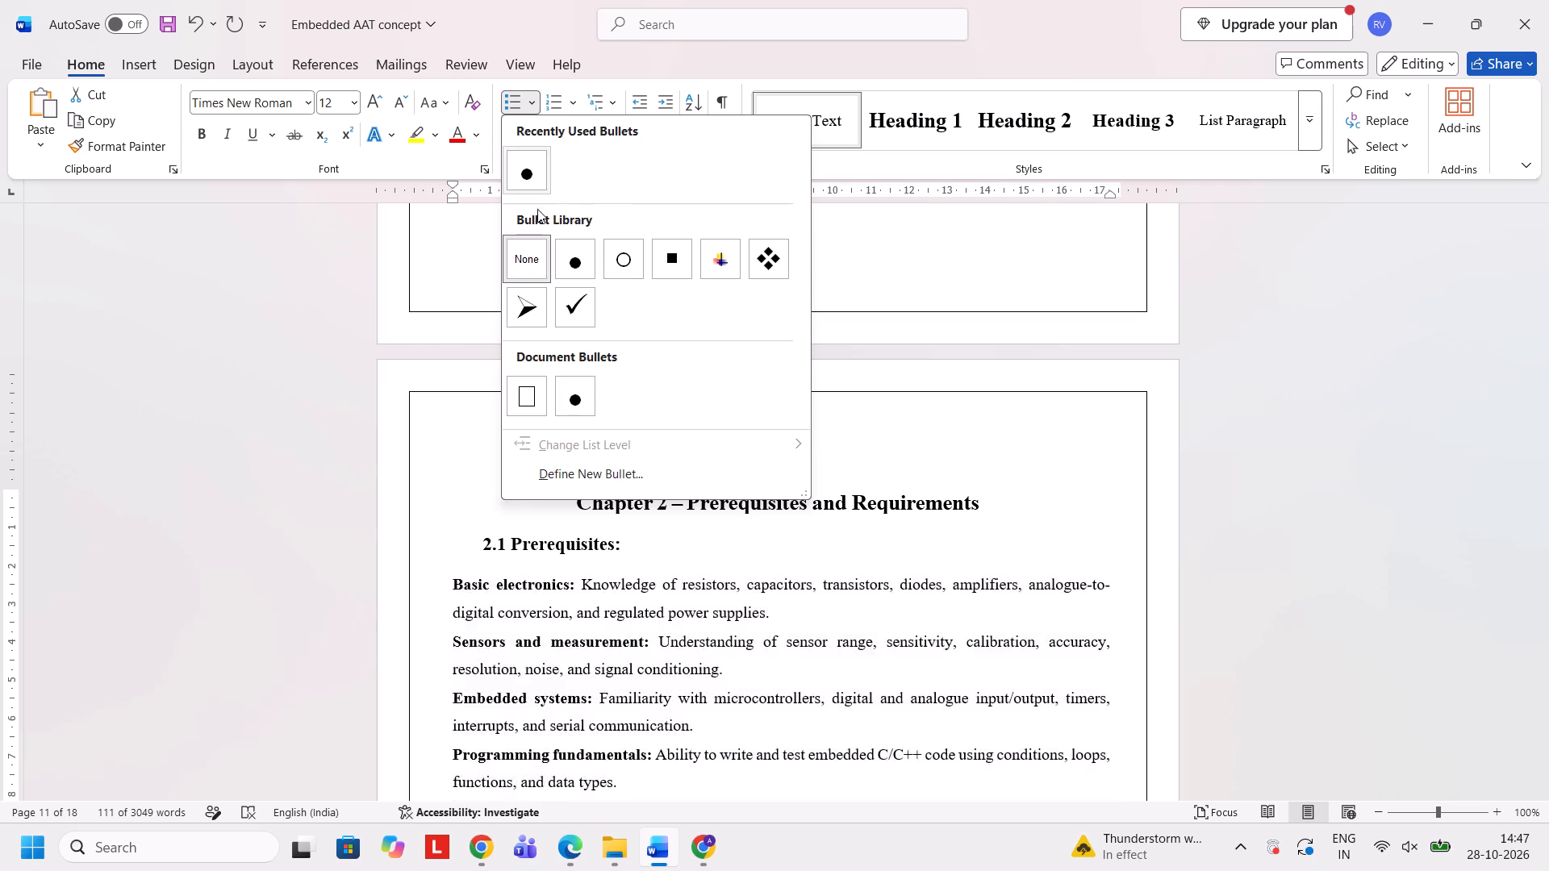
left_click(524, 177)
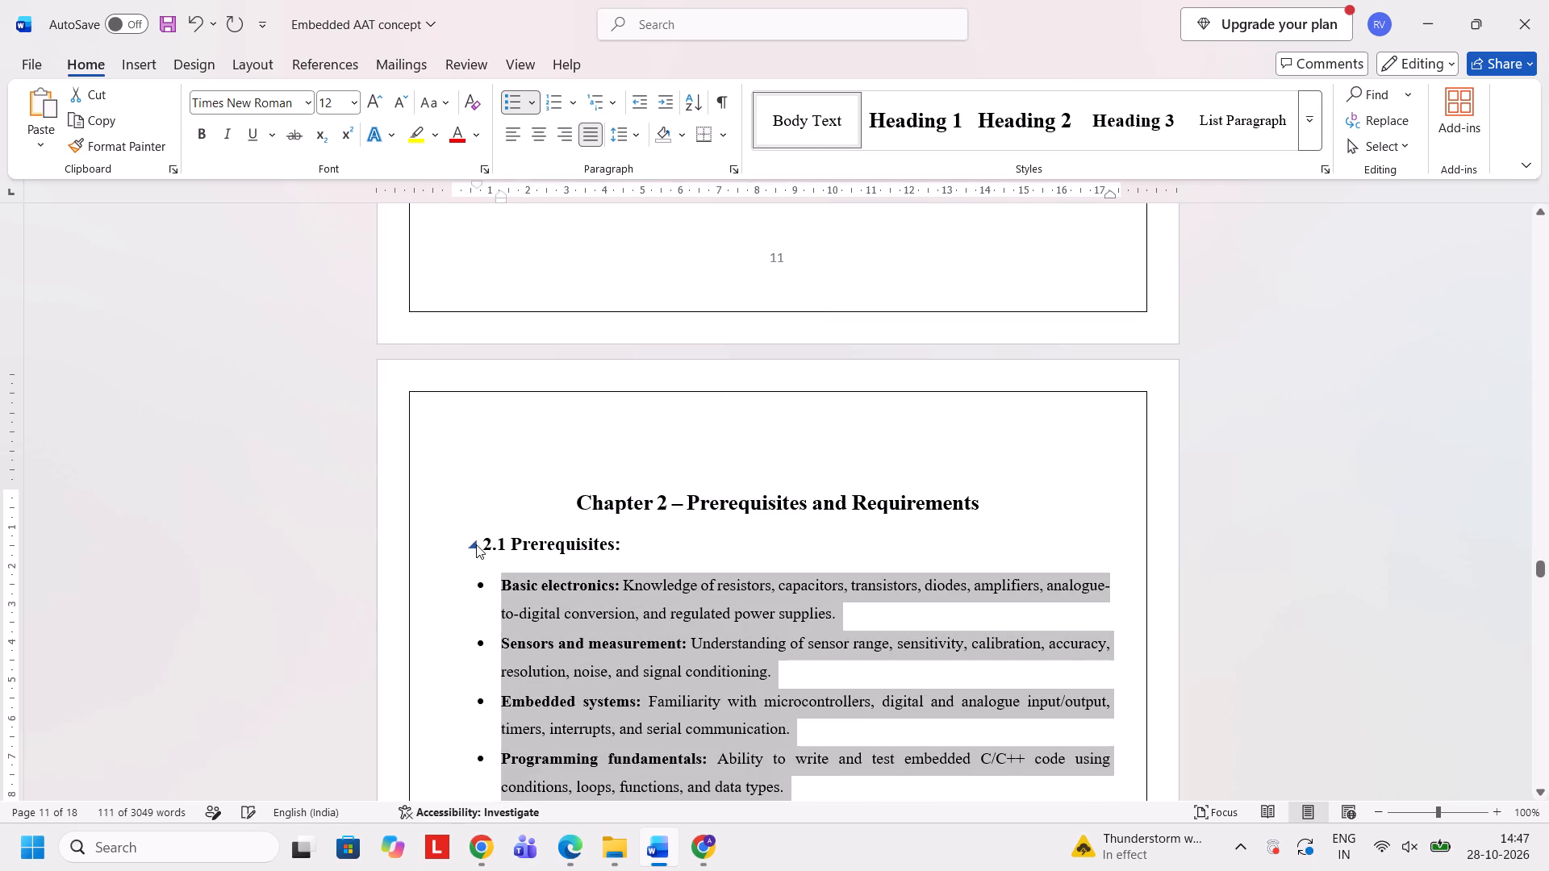
Replace the automatic numbering of the "Prerequisites:" heading with a plain typed "2.1" aligned to the left margin.
left_click(487, 544)
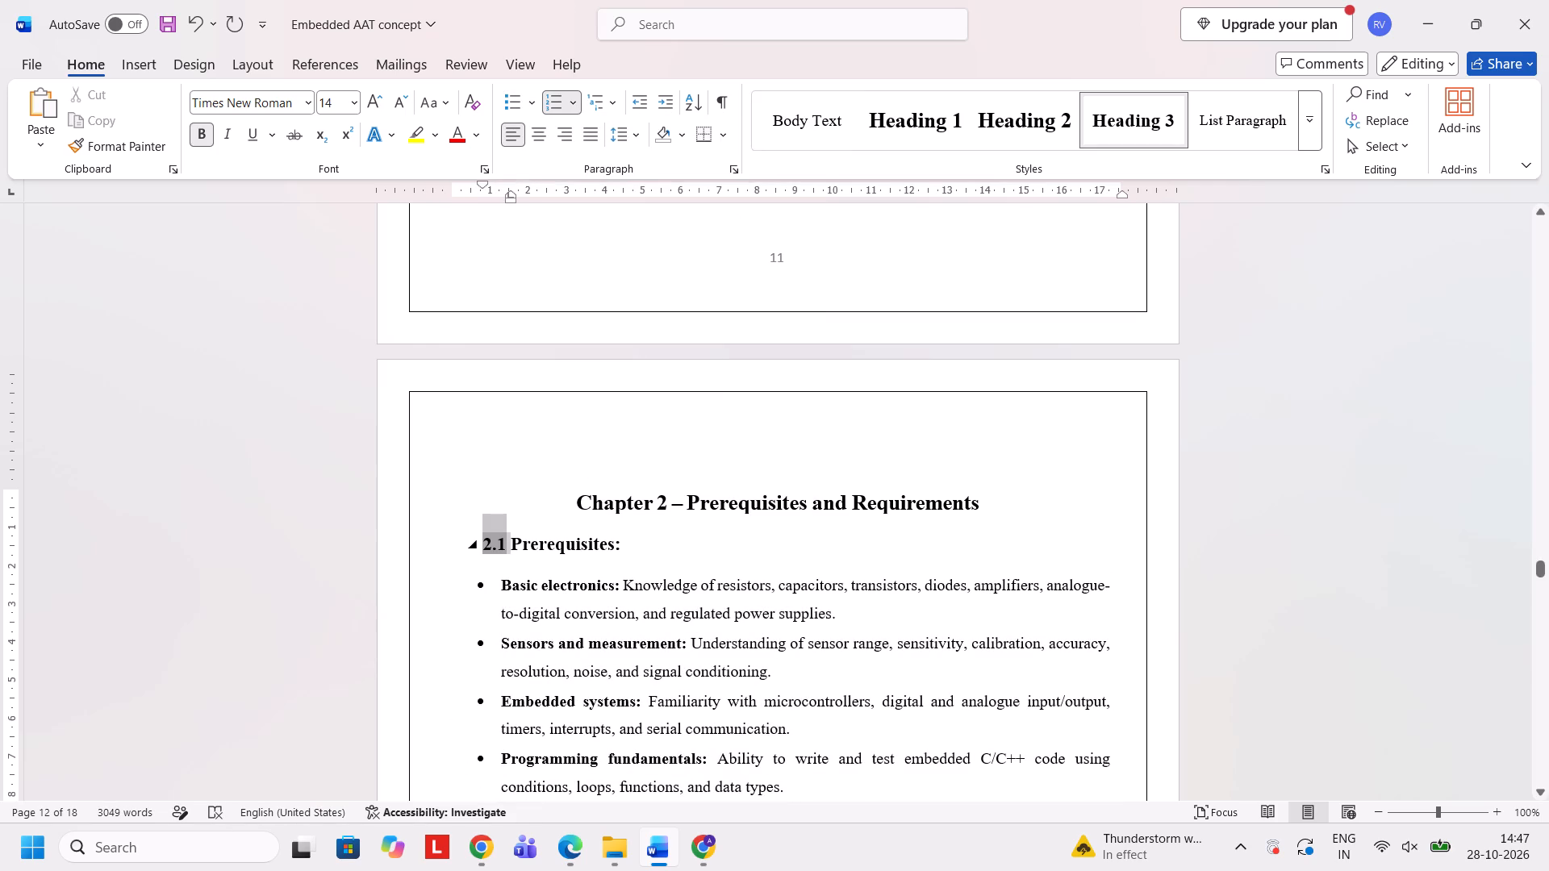
key("BackSpace")
key("BackSpace")
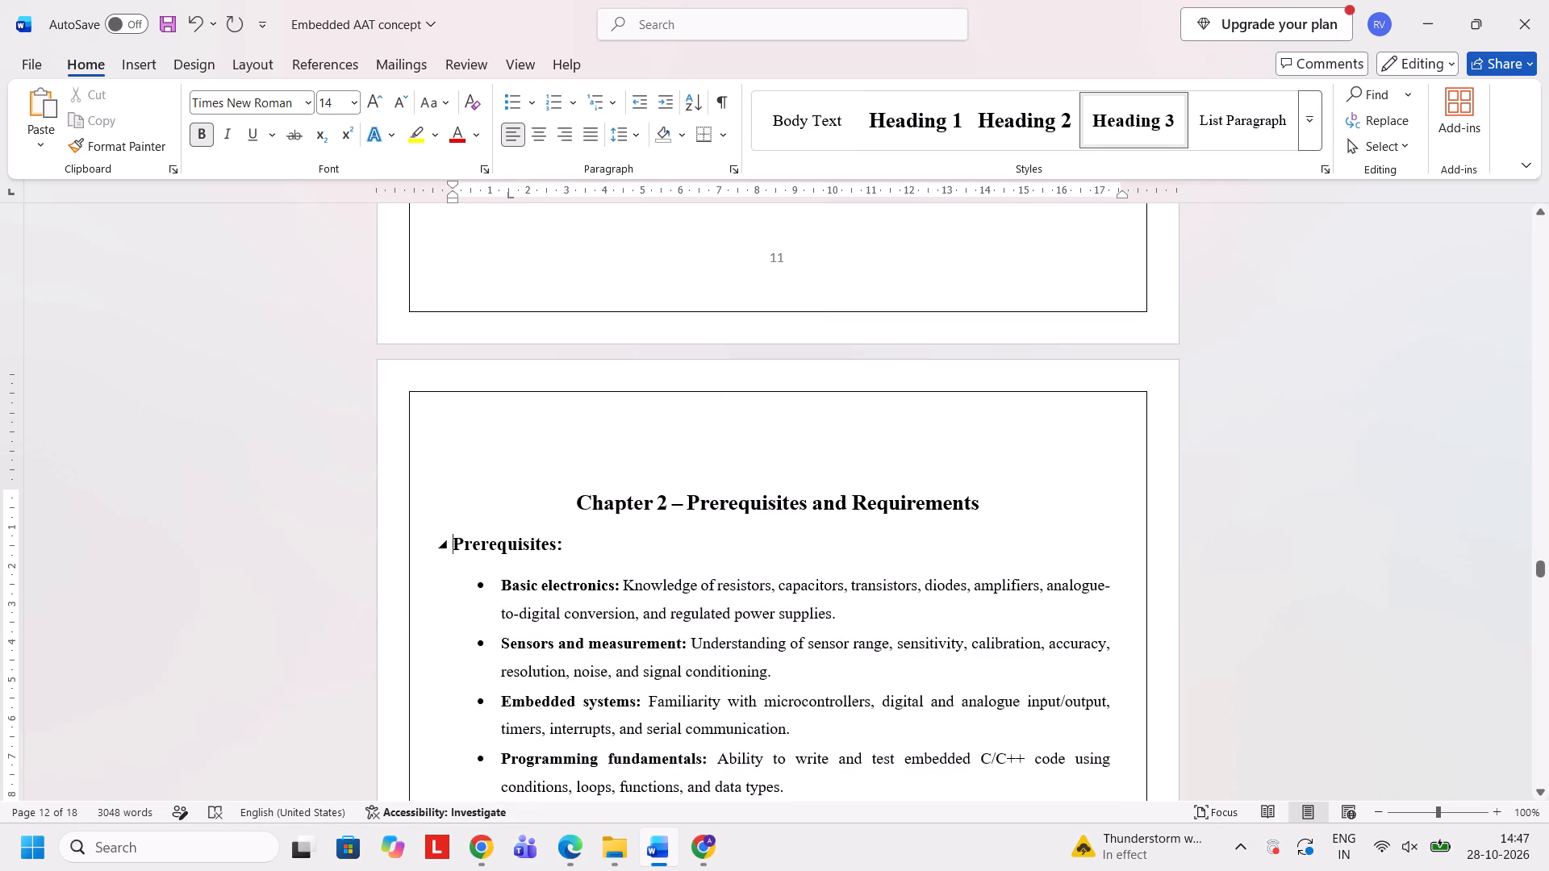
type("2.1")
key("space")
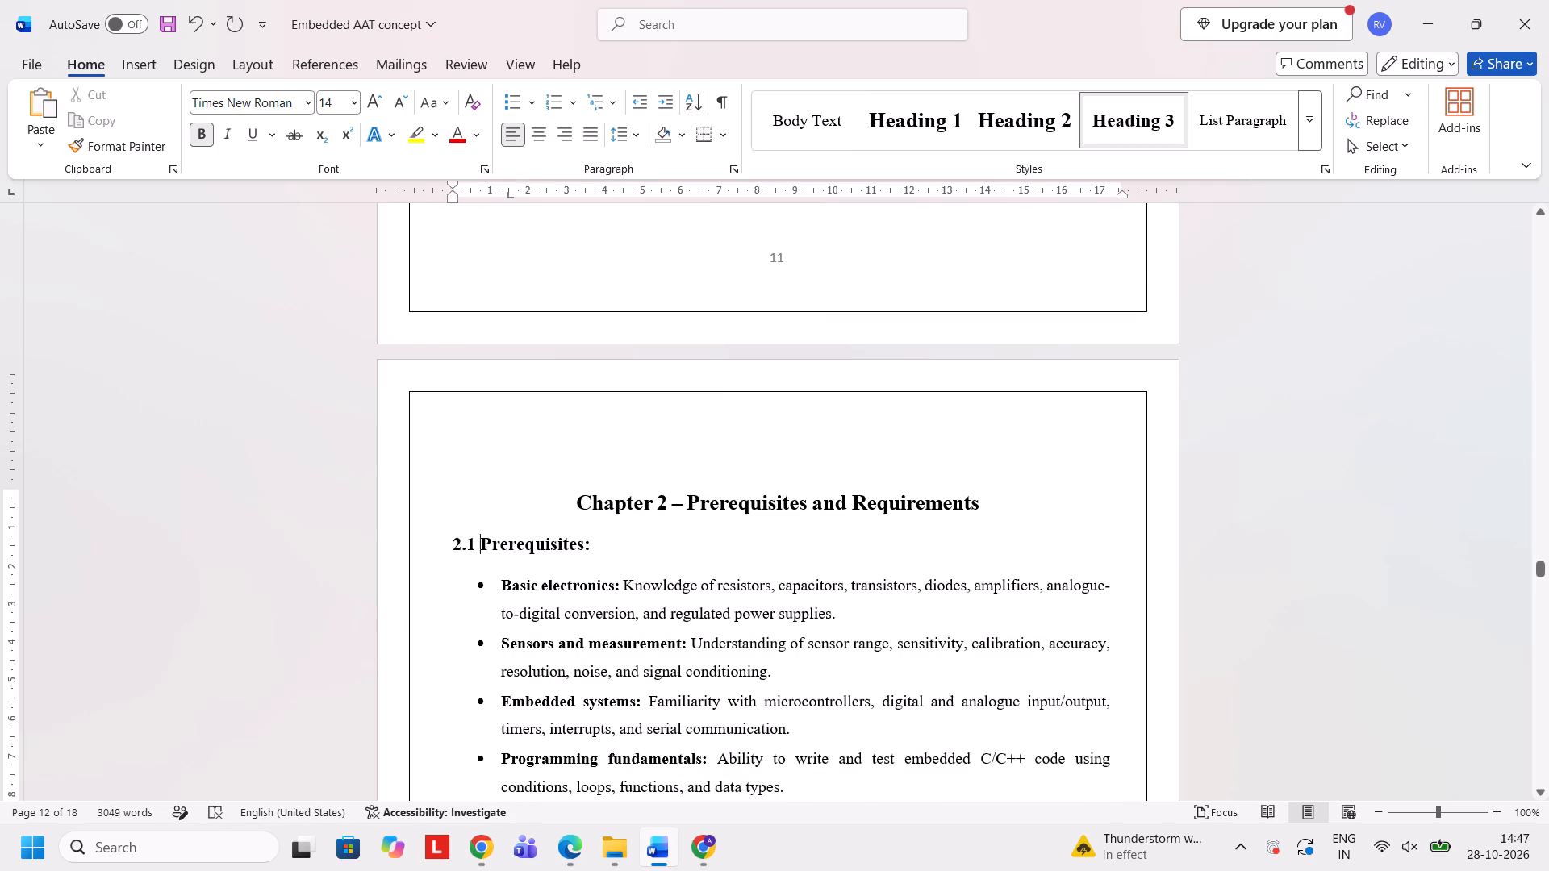
Insert a blank line below the "Chapter 2 – Prerequisites and Requirements" heading.
scroll(645, 475, "down", 1)
left_click(1000, 449)
key("Return")
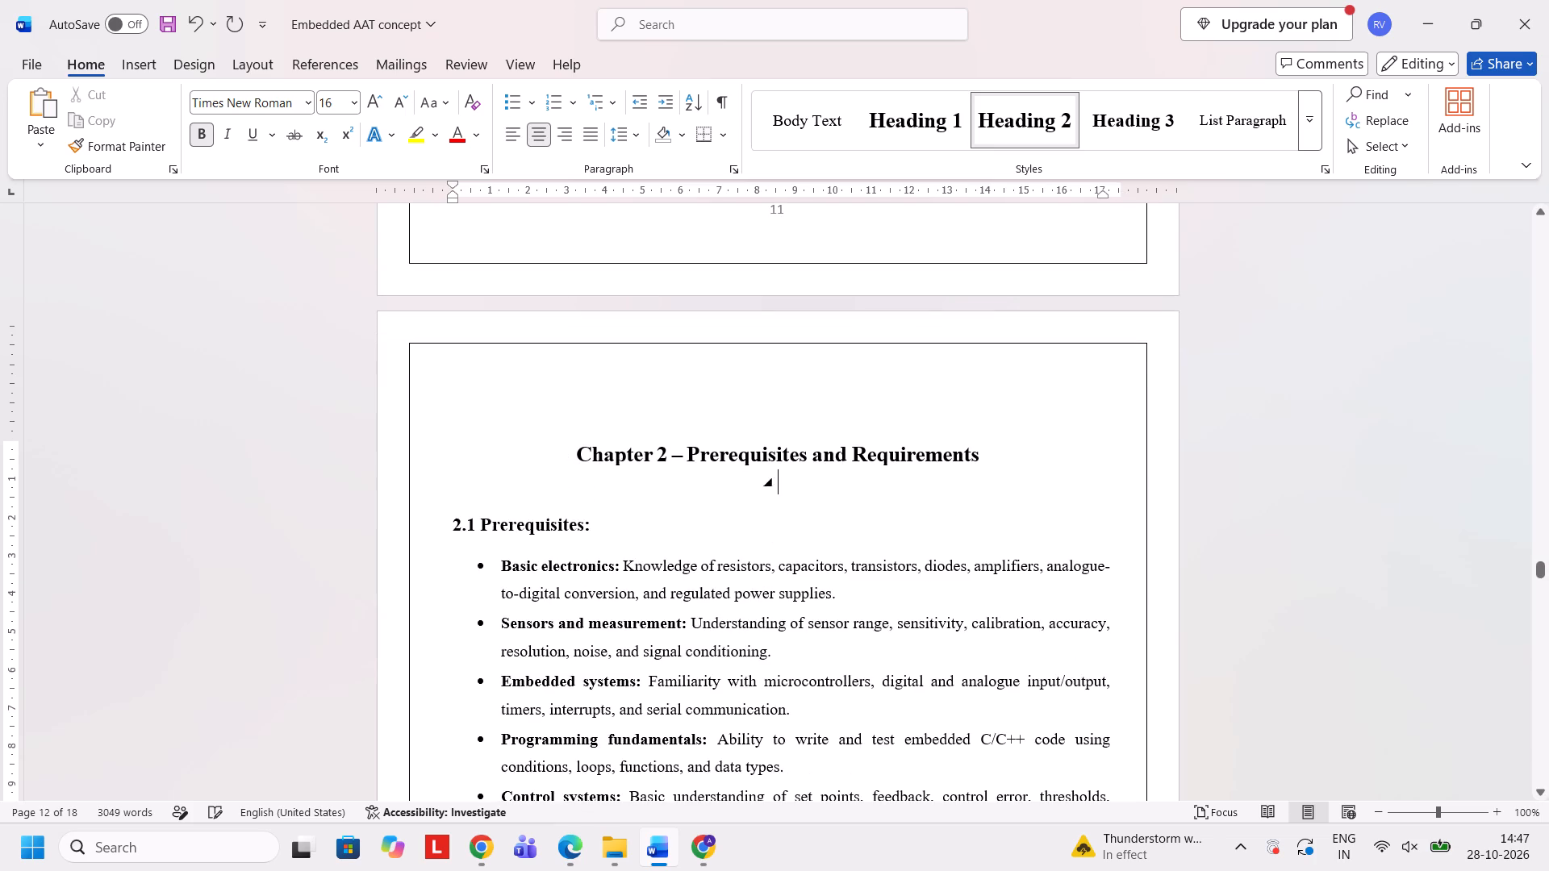
Delete the extra blank lines between the Electrical safety bullet and the "2.1 Requirements:" heading.
scroll(673, 509, "down", 11)
left_click_drag(535, 538, 485, 456)
key("BackSpace")
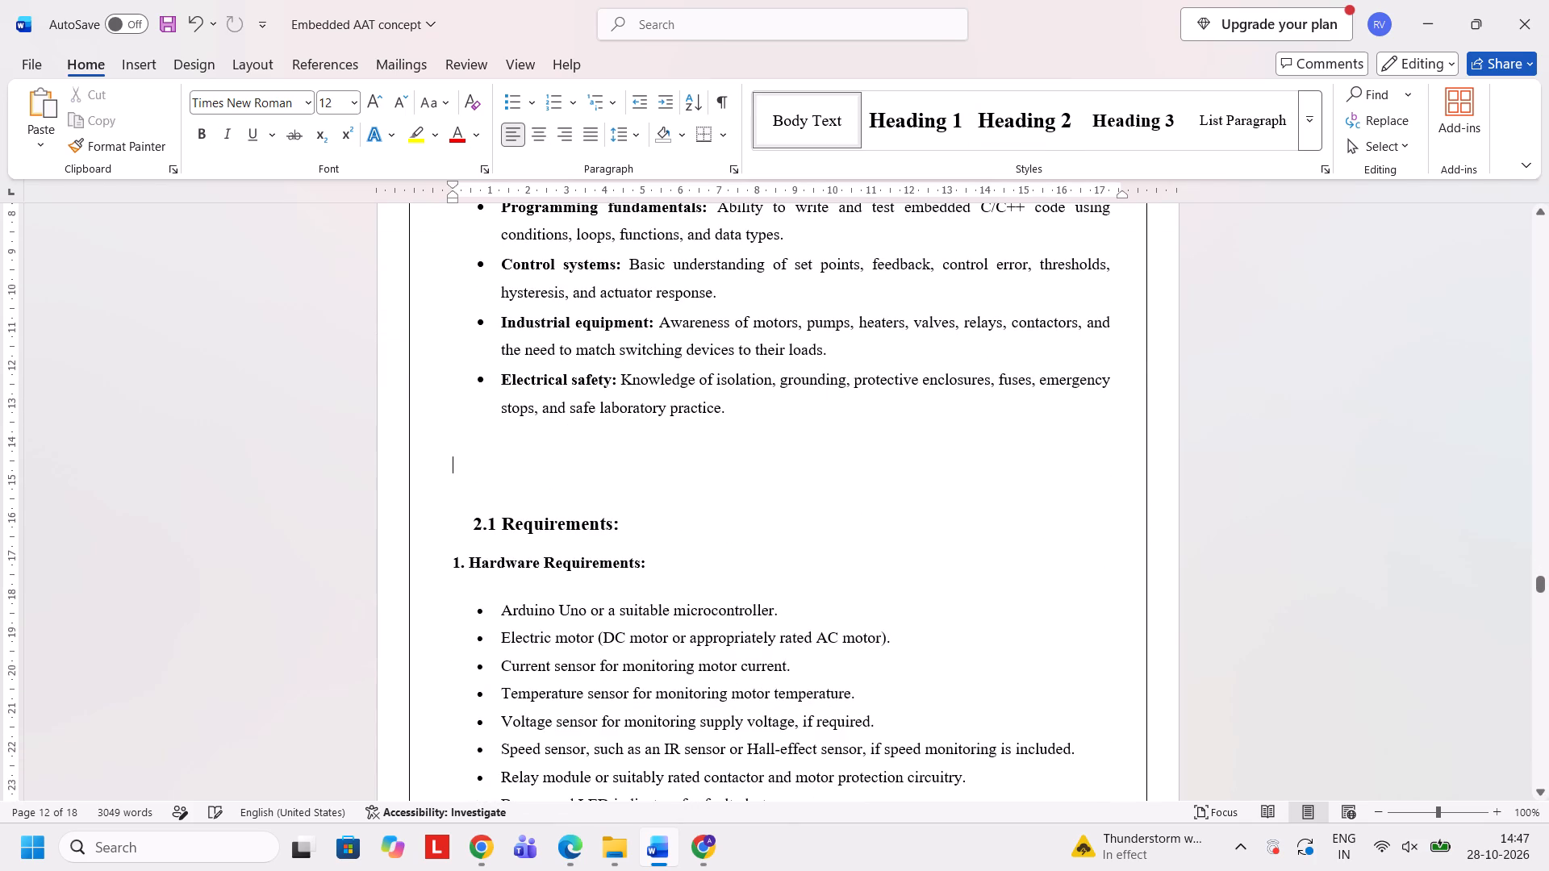
key("BackSpace")
key("BackSpace")
Switch to the ChatGPT report in Chrome and copy all bullets under 2.3 Software Requirements.
scroll(481, 548, "down", 7)
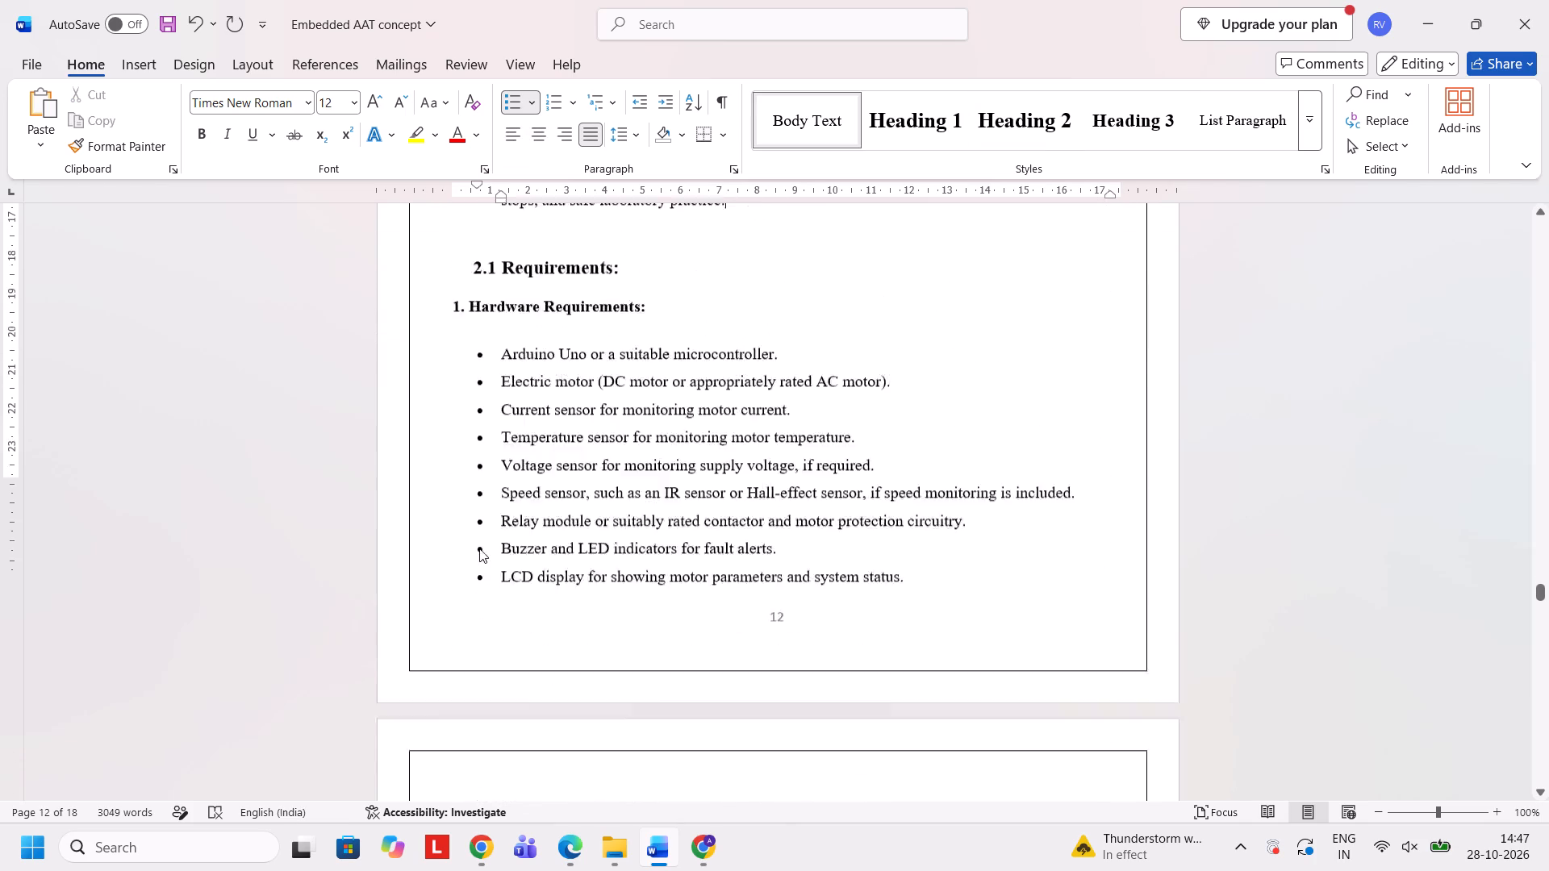
scroll(480, 548, "up", 1)
scroll(480, 548, "down", 10)
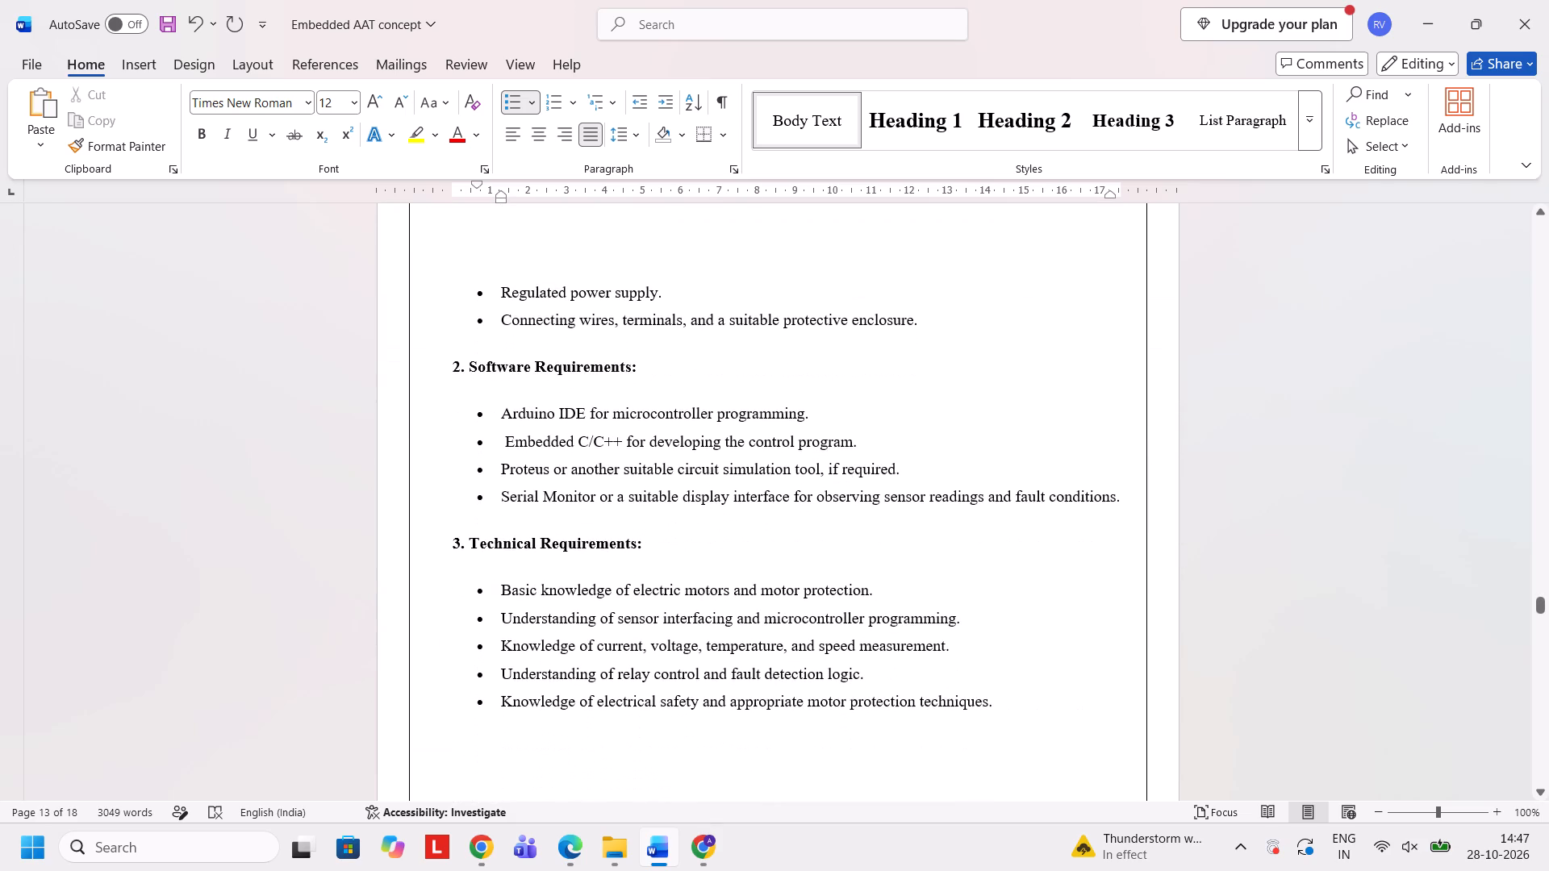
left_click(712, 849)
scroll(1099, 516, "down", 4)
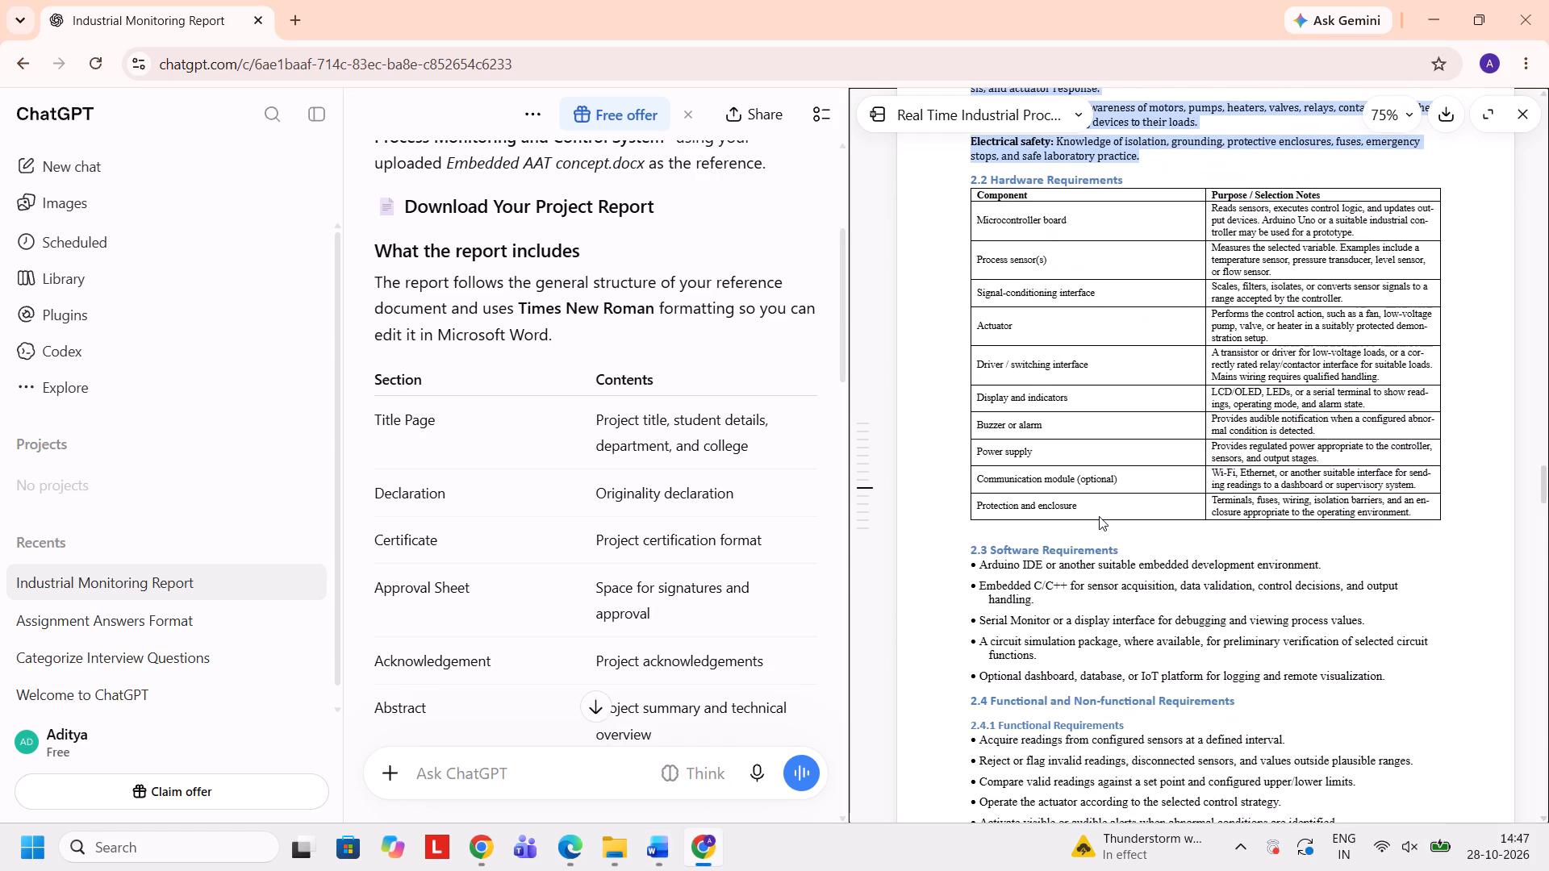
scroll(1083, 531, "down", 1)
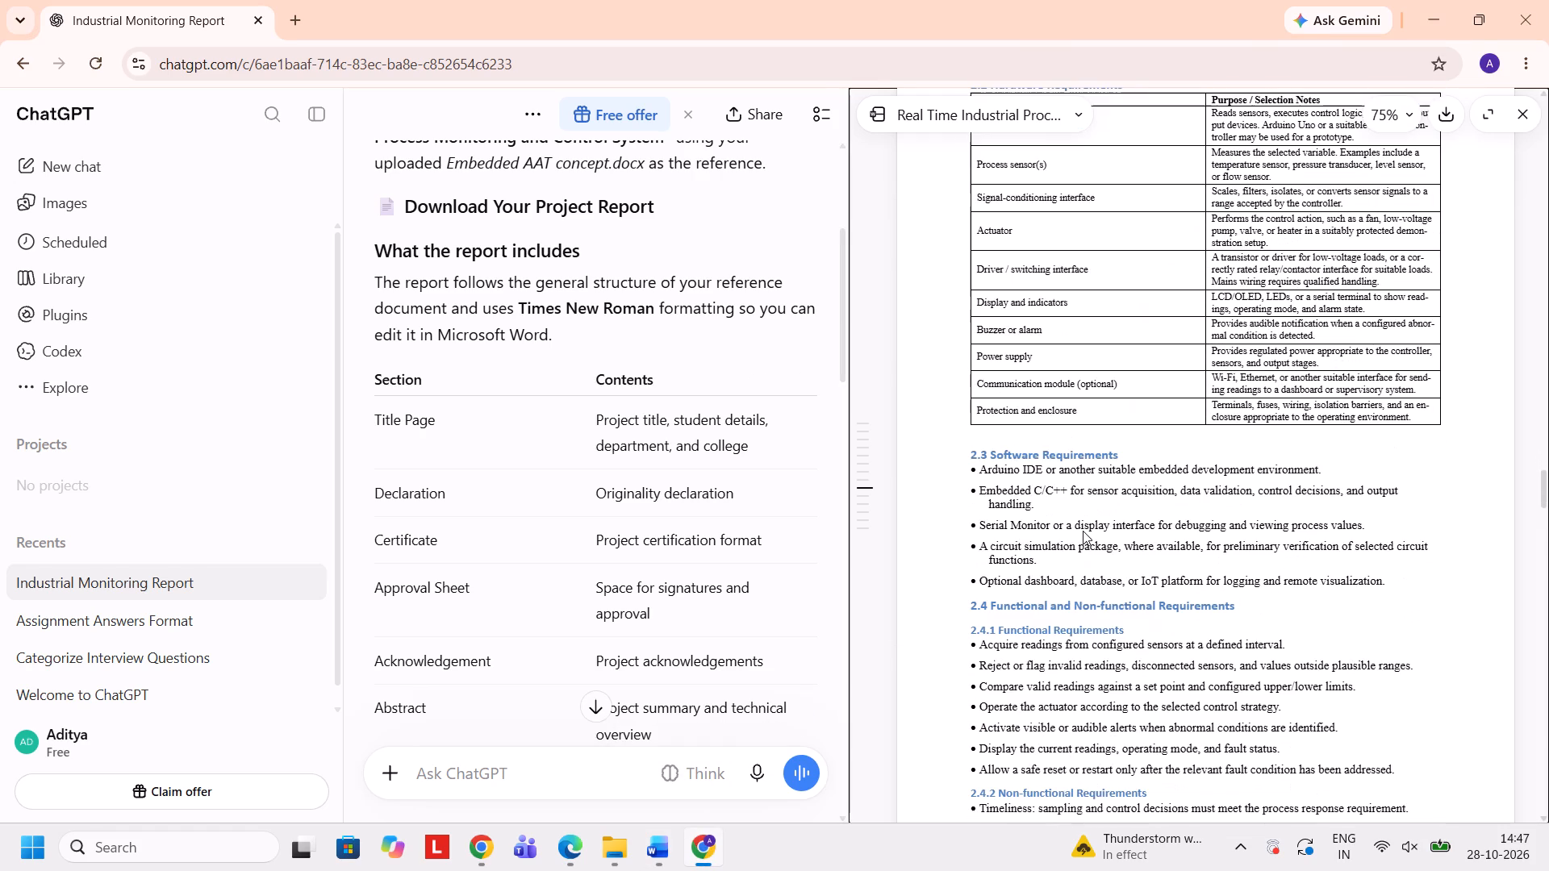
scroll(1083, 531, "down", 5)
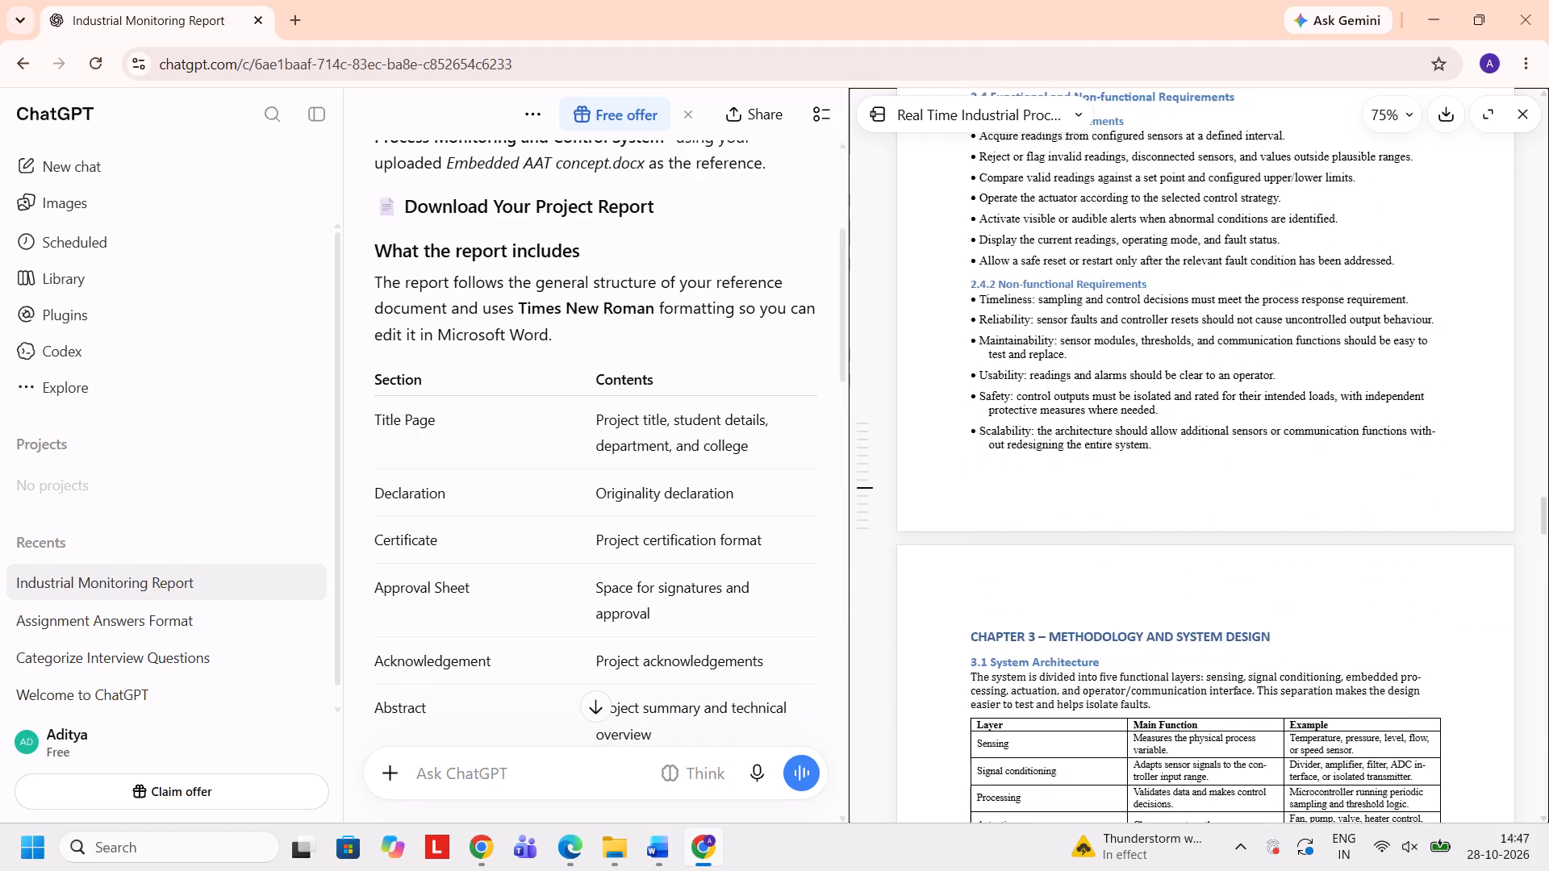
scroll(1082, 532, "down", 2)
scroll(1082, 532, "up", 6)
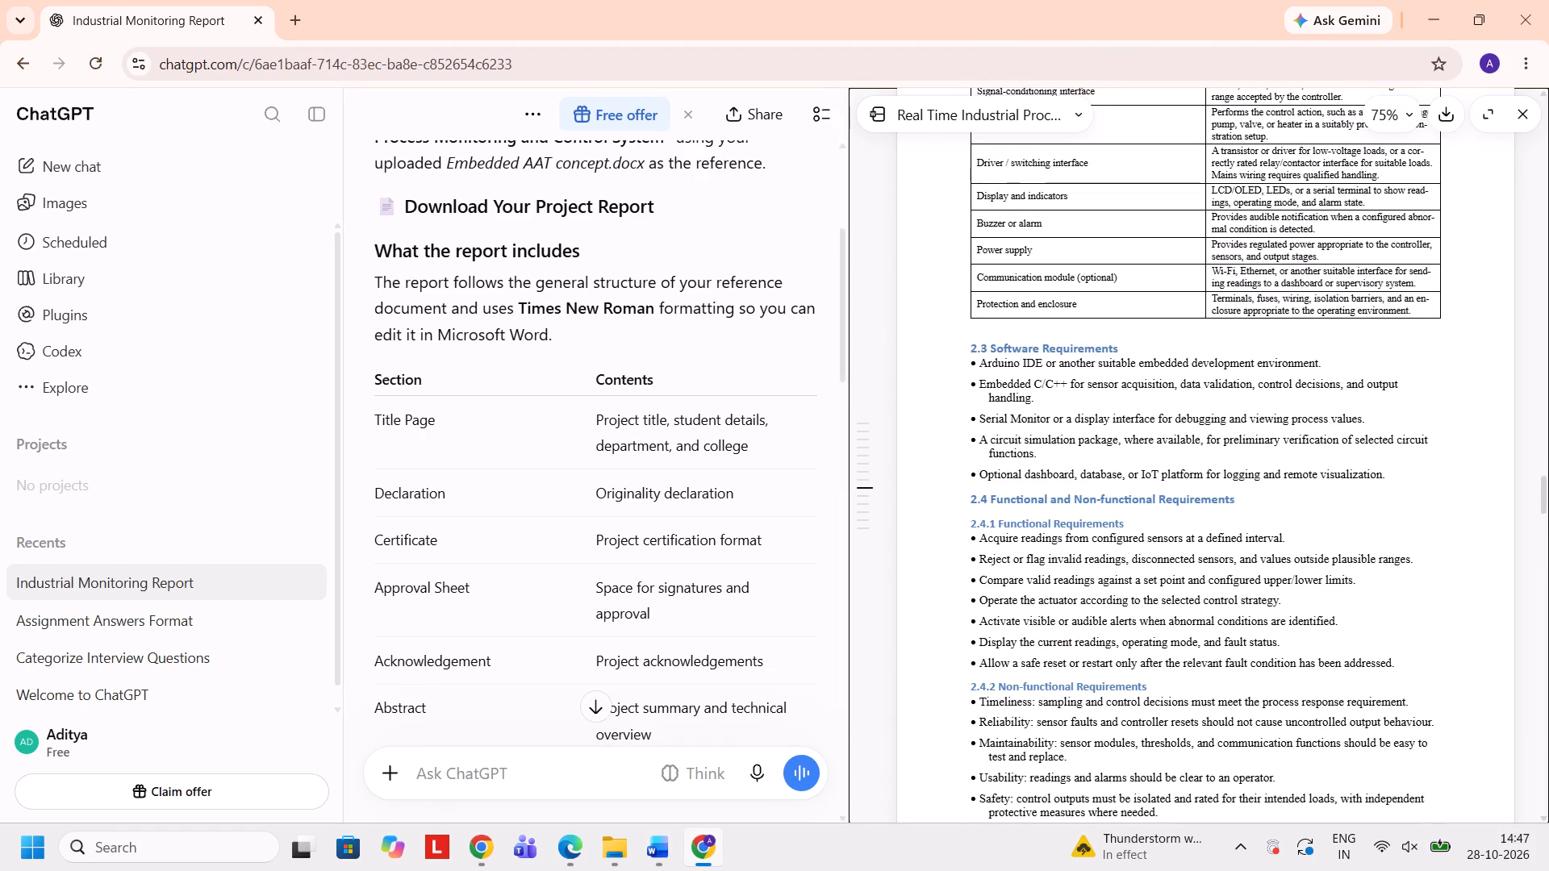
left_click_drag(1392, 469, 1027, 365)
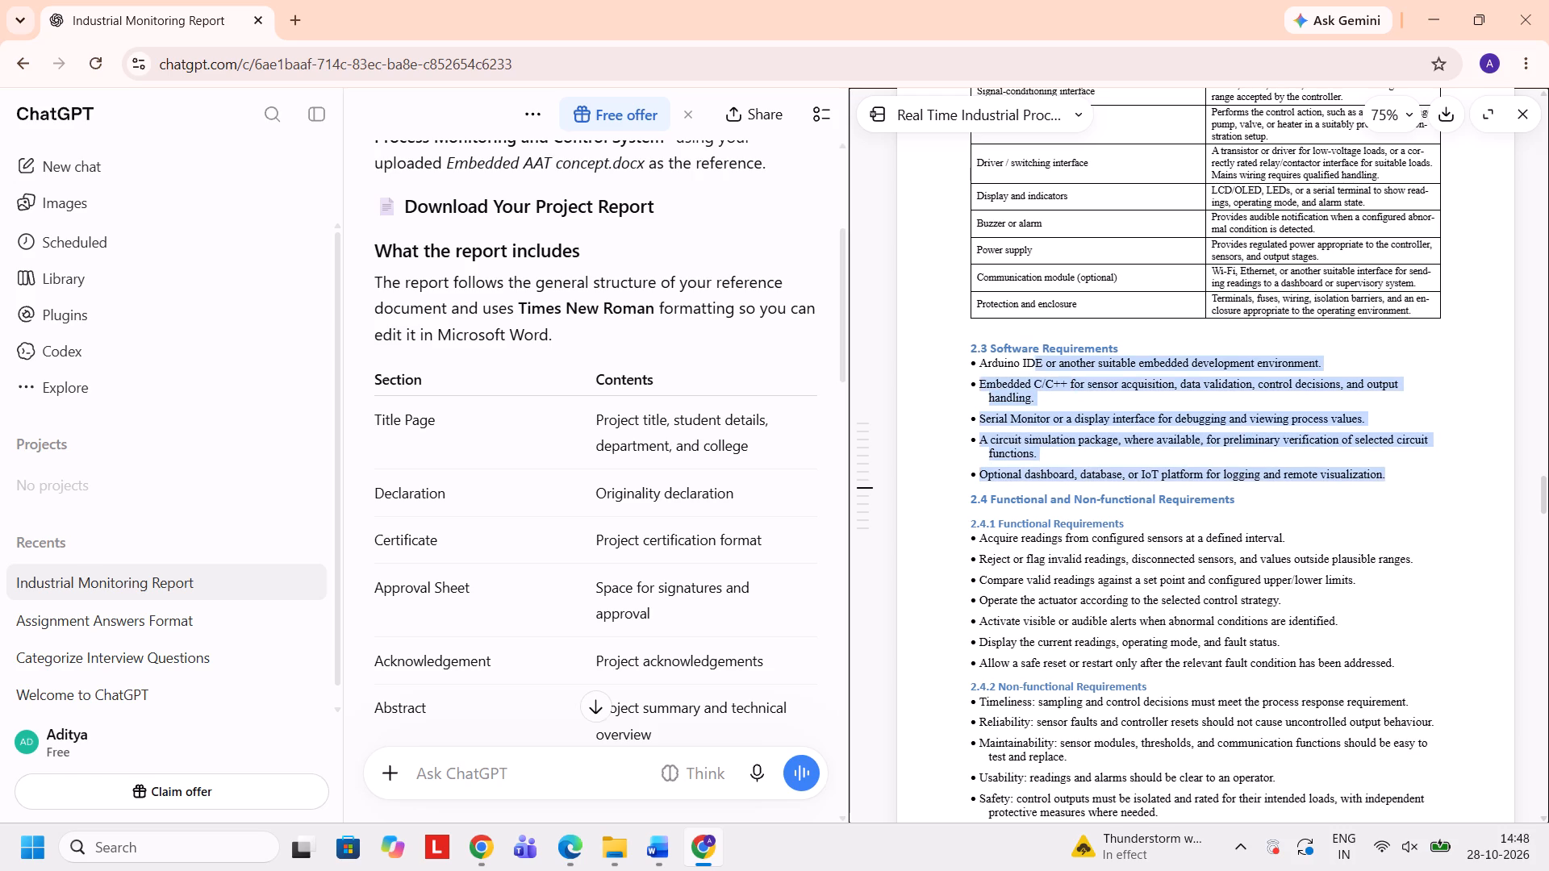
left_click_drag(1027, 365, 964, 356)
key("ctrl+c")
key("ctrl+c")
key("ctrl+c")
key("ctrl+c")
Back in Word, replace the four bullets under "2. Software Requirements:" with the copied text.
left_click(662, 845)
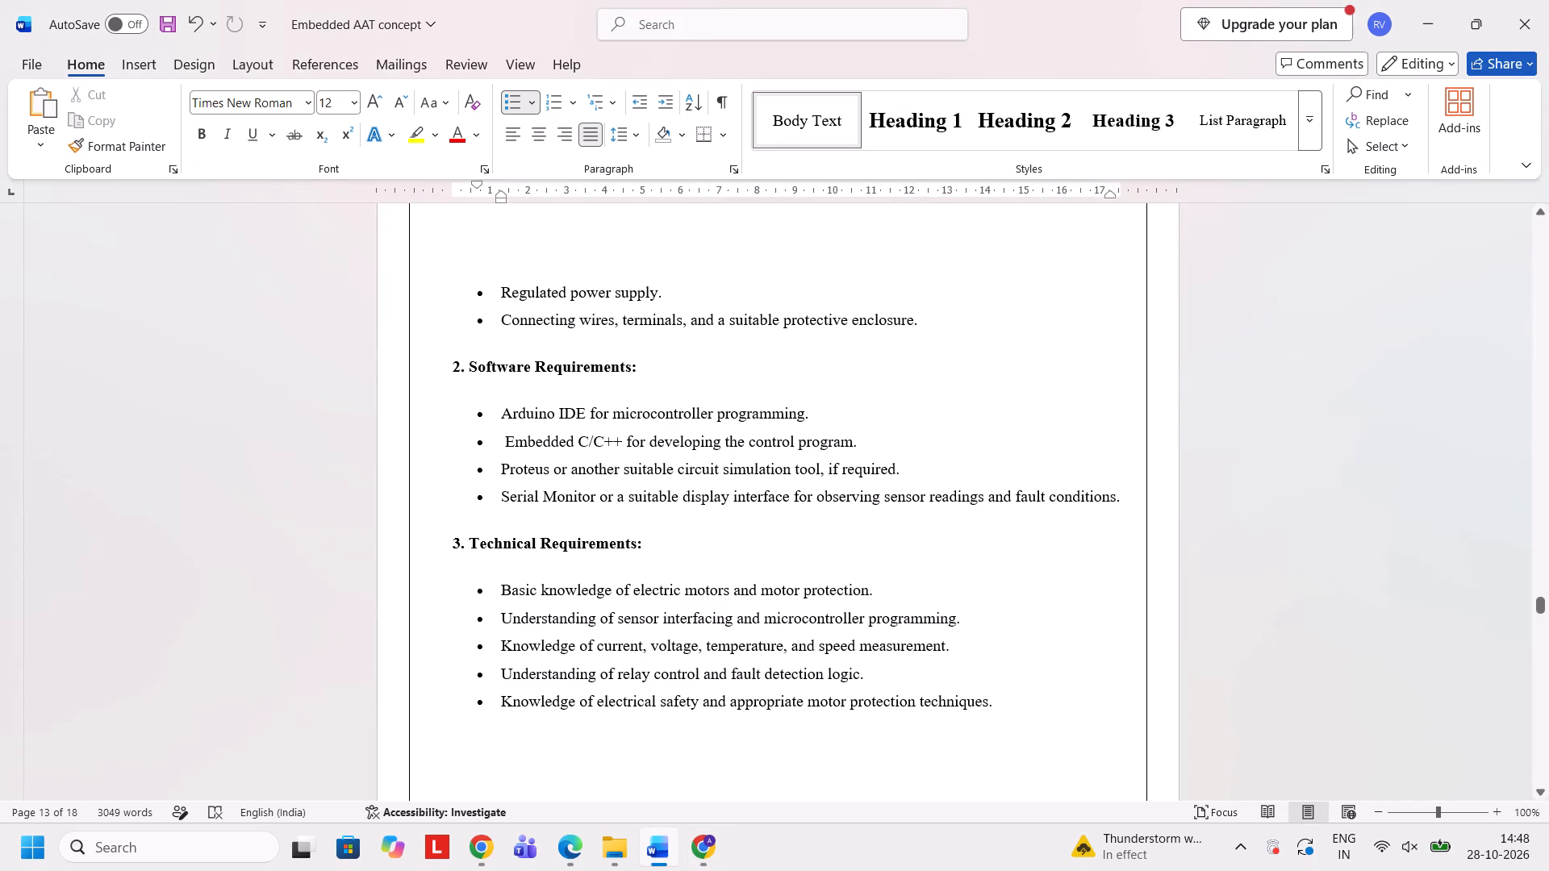
left_click_drag(1125, 500, 521, 406)
key("ctrl+v")
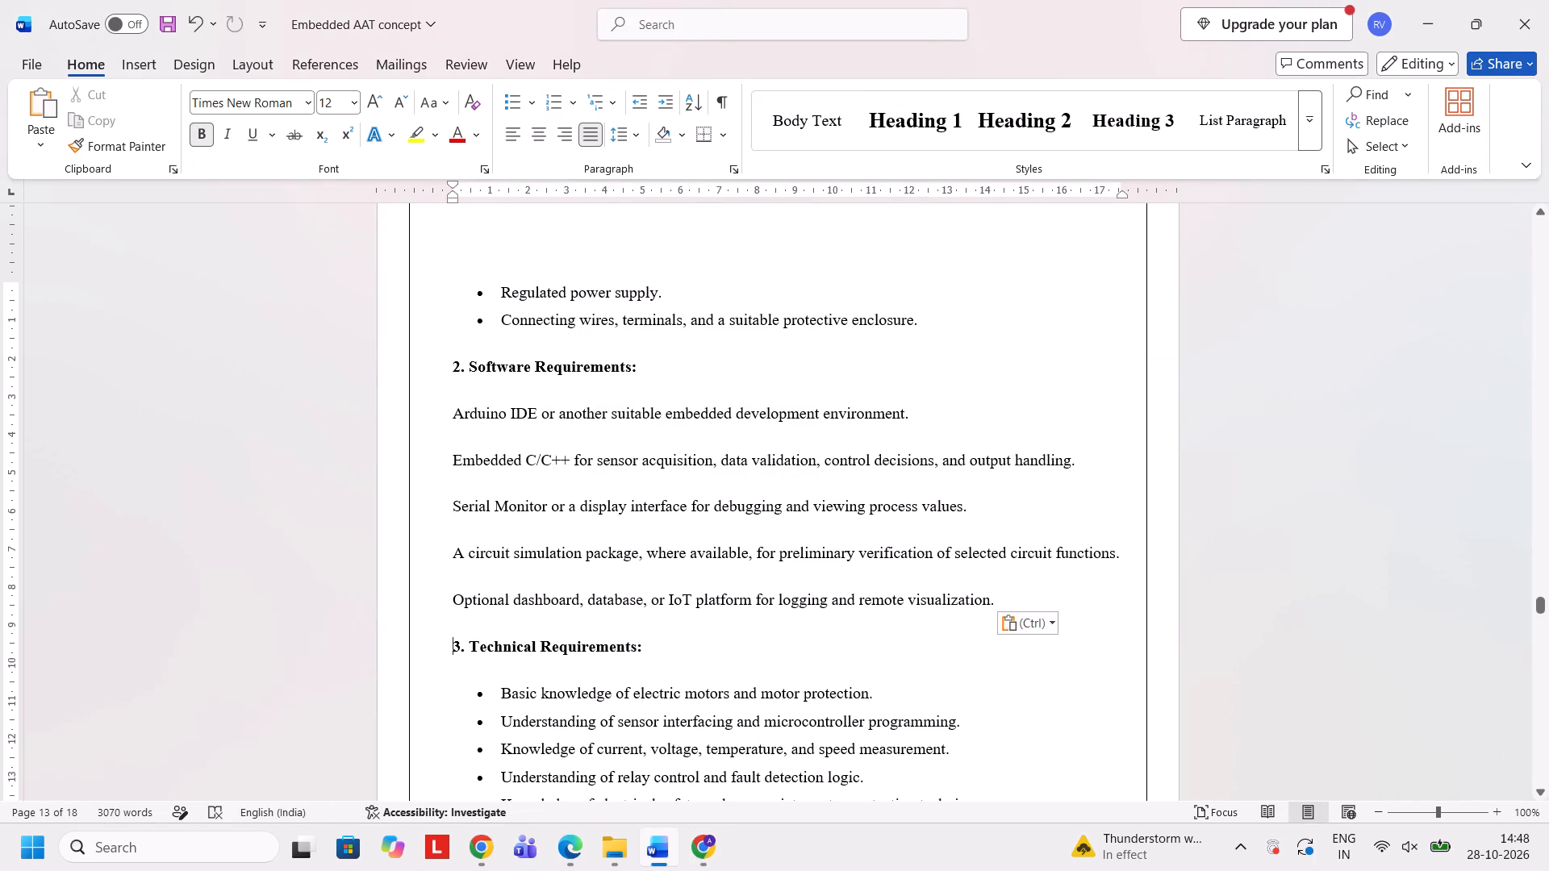
left_click(1004, 616)
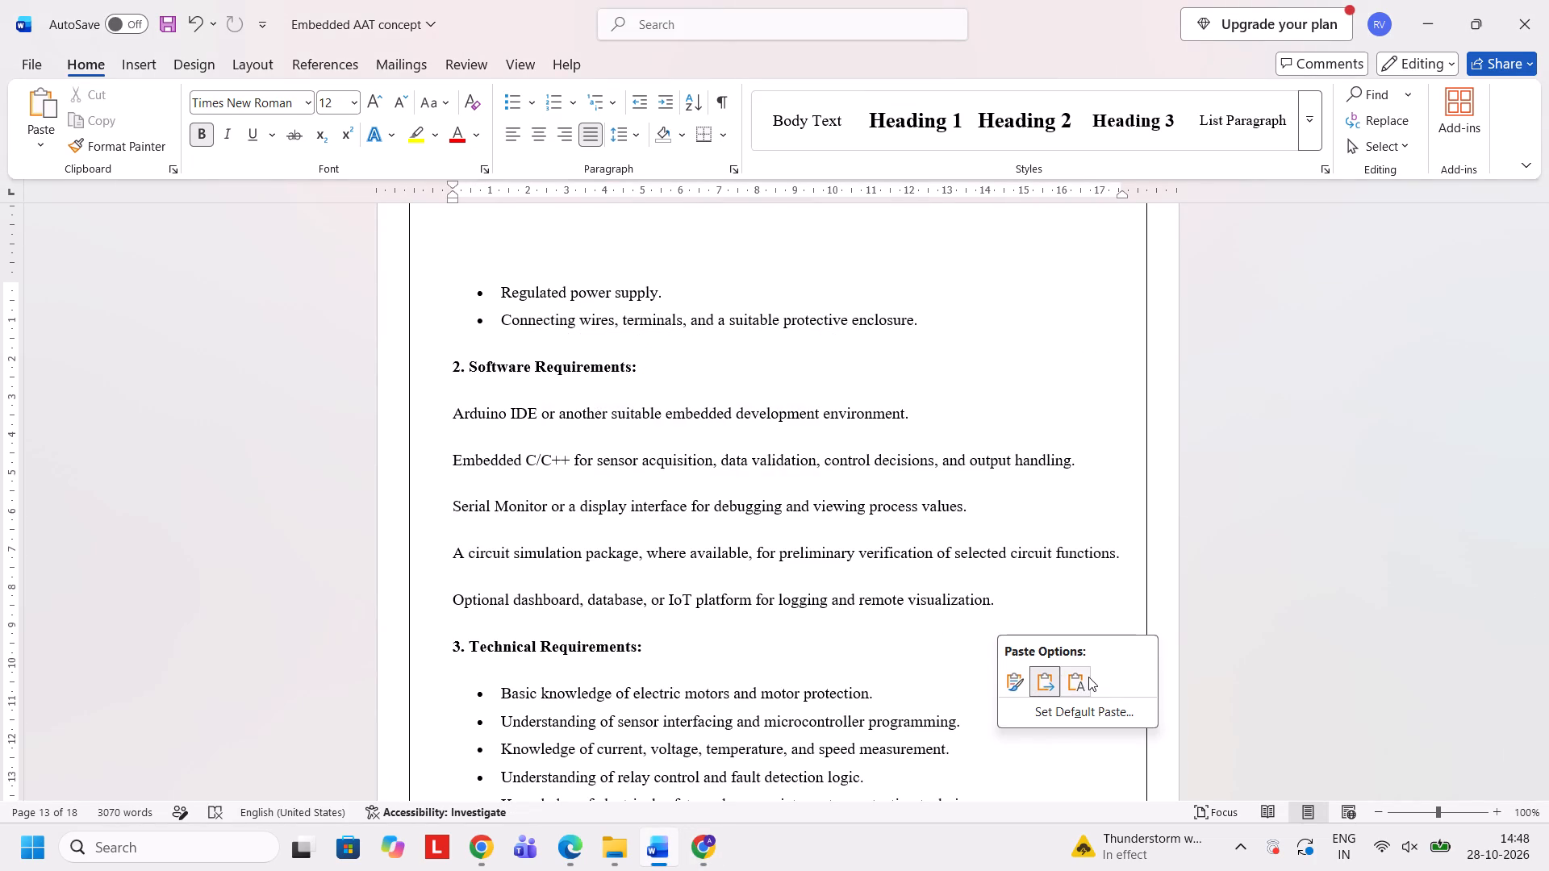
left_click(877, 507)
left_click(868, 441)
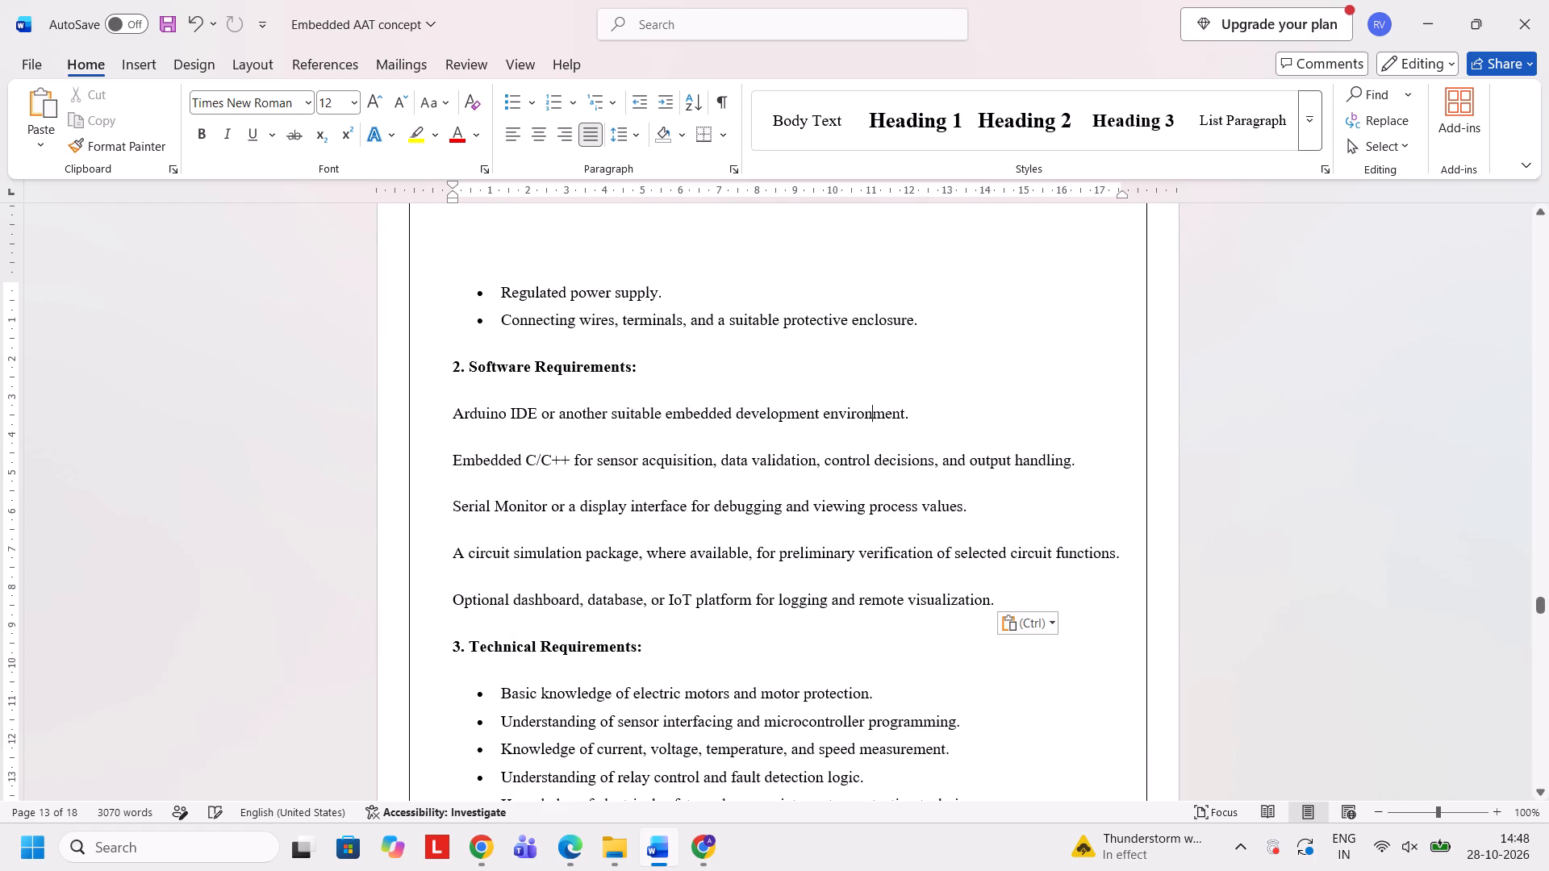
Format the pasted Software Requirements lines, from Arduino IDE to Optional dashboard, as a round-bullet list.
left_click_drag(996, 599, 484, 422)
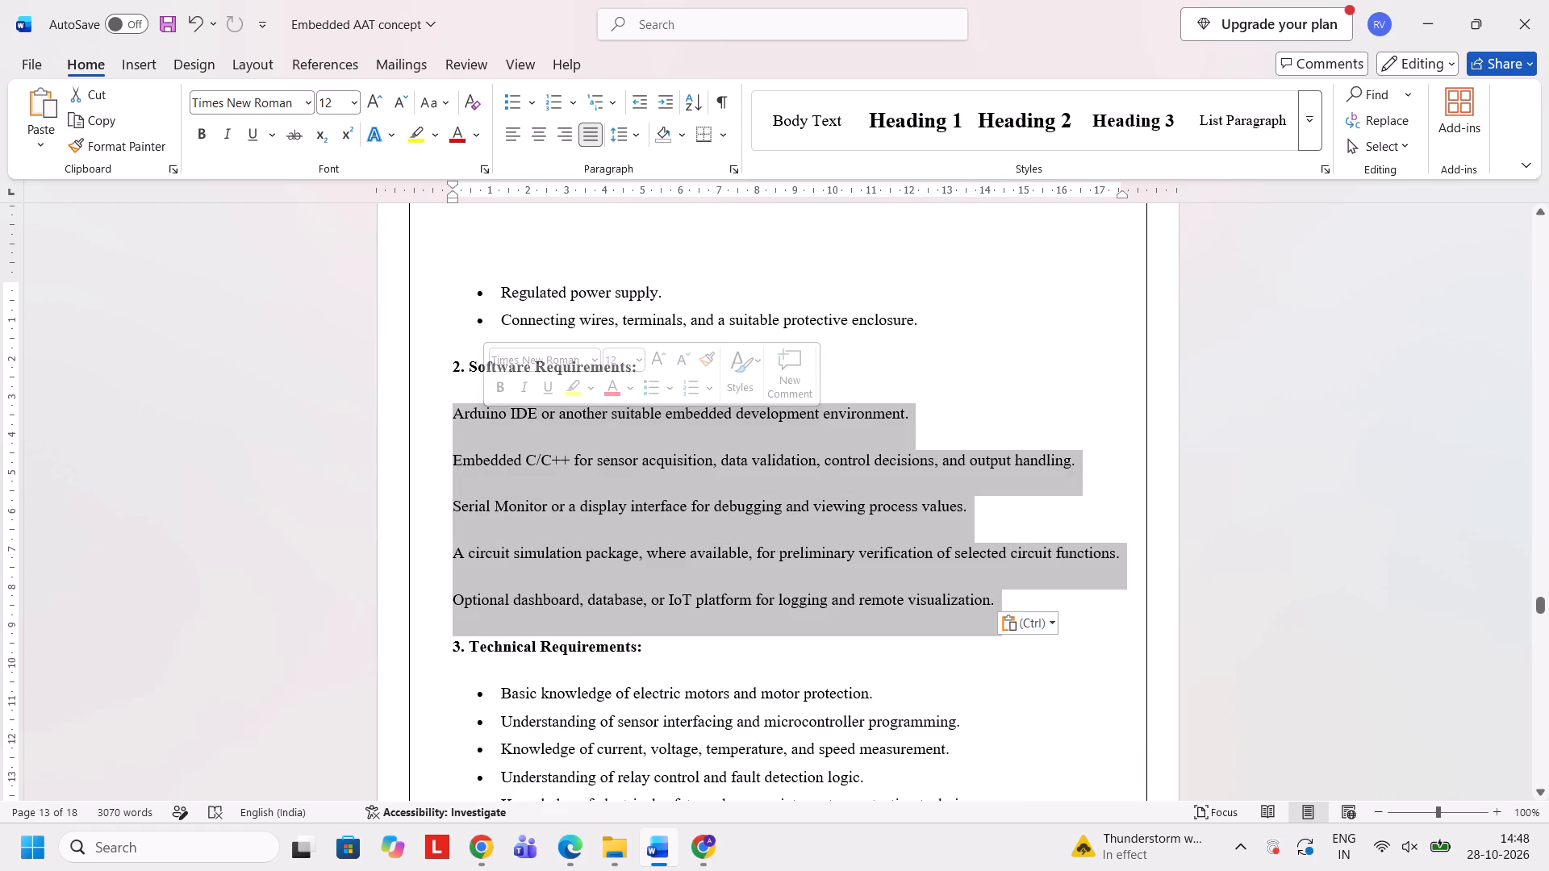
left_click(532, 106)
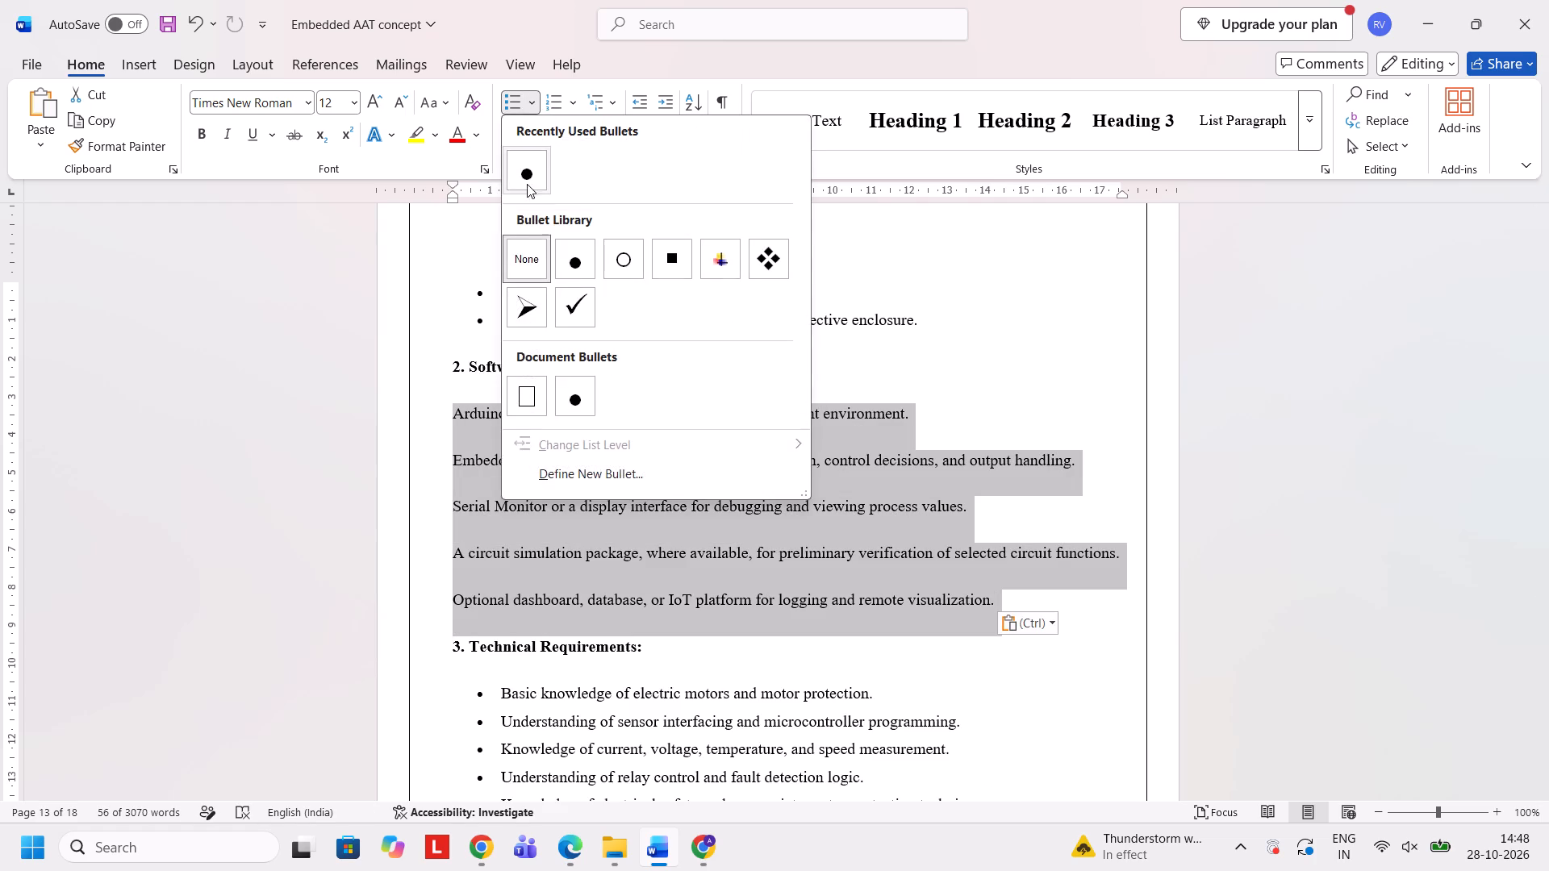
left_click(521, 176)
left_click(527, 417)
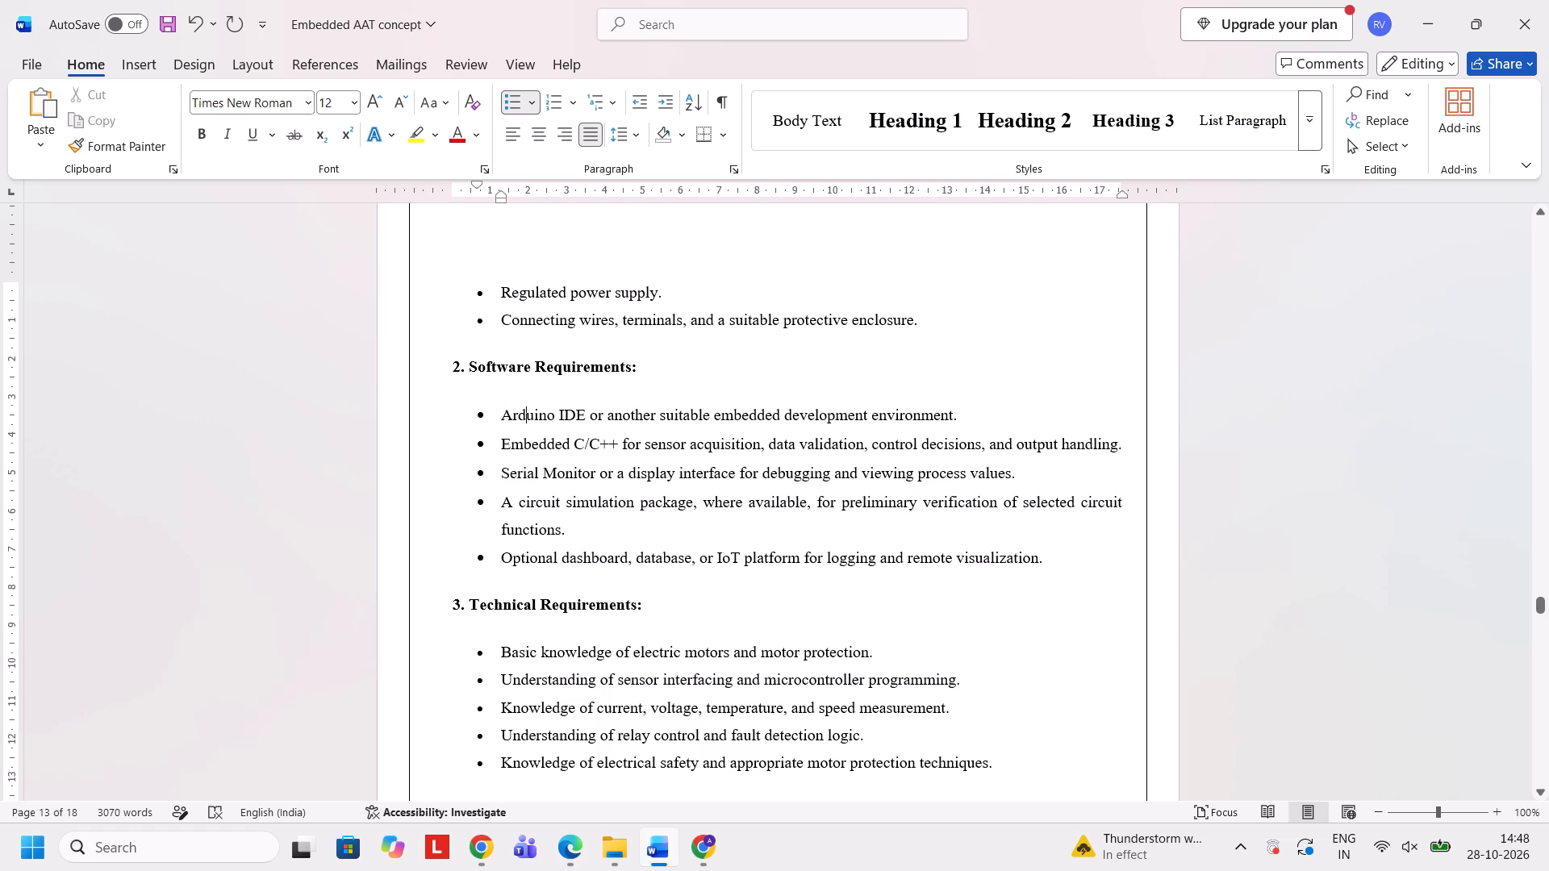
scroll(566, 482, "up", 7)
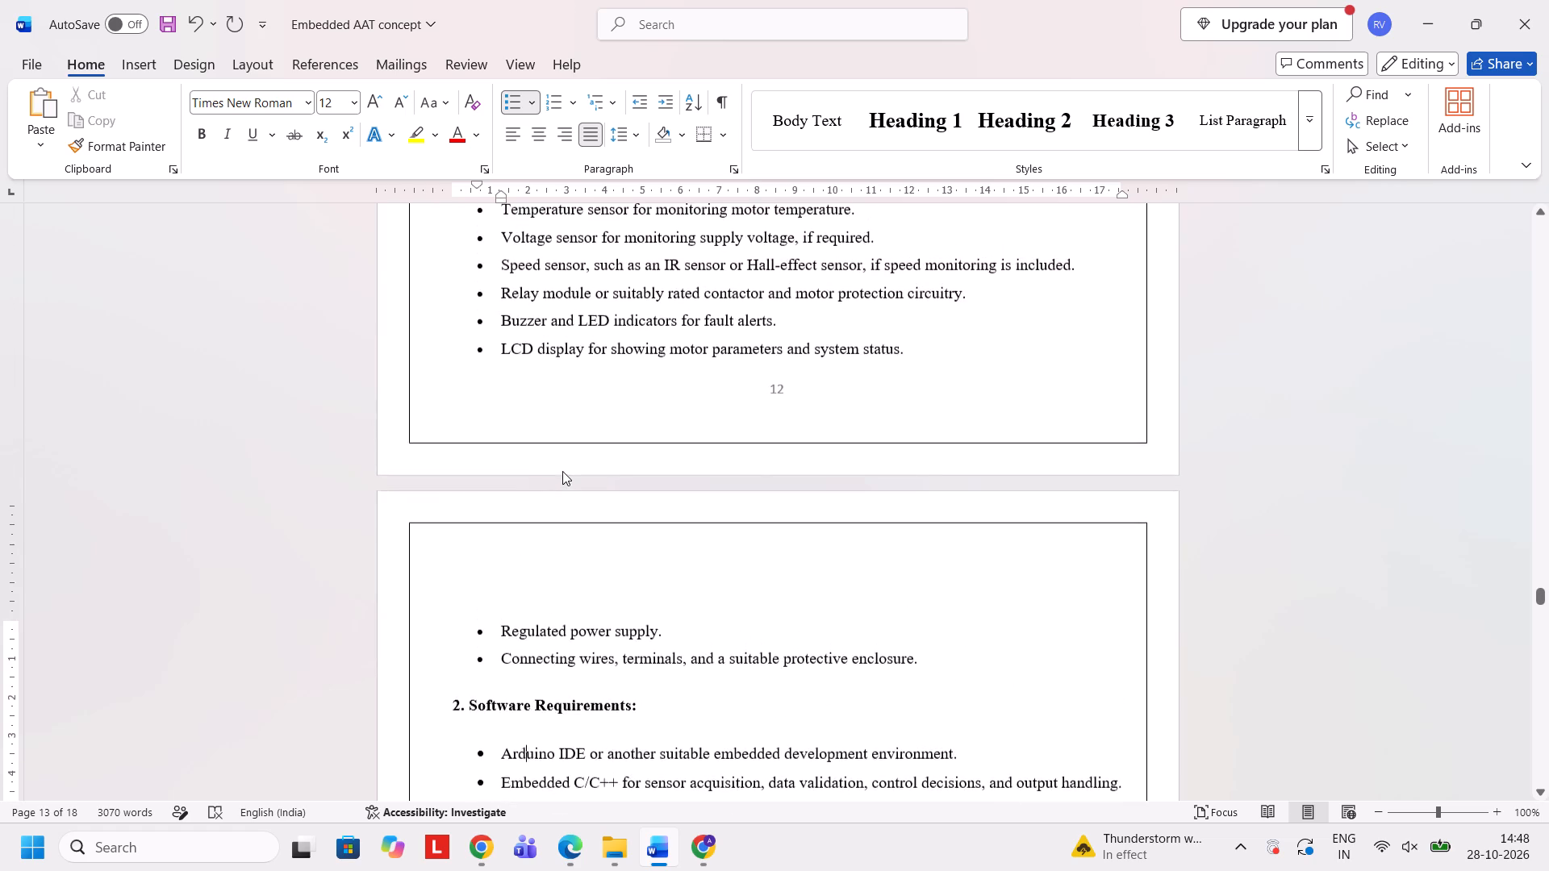
scroll(562, 471, "up", 10)
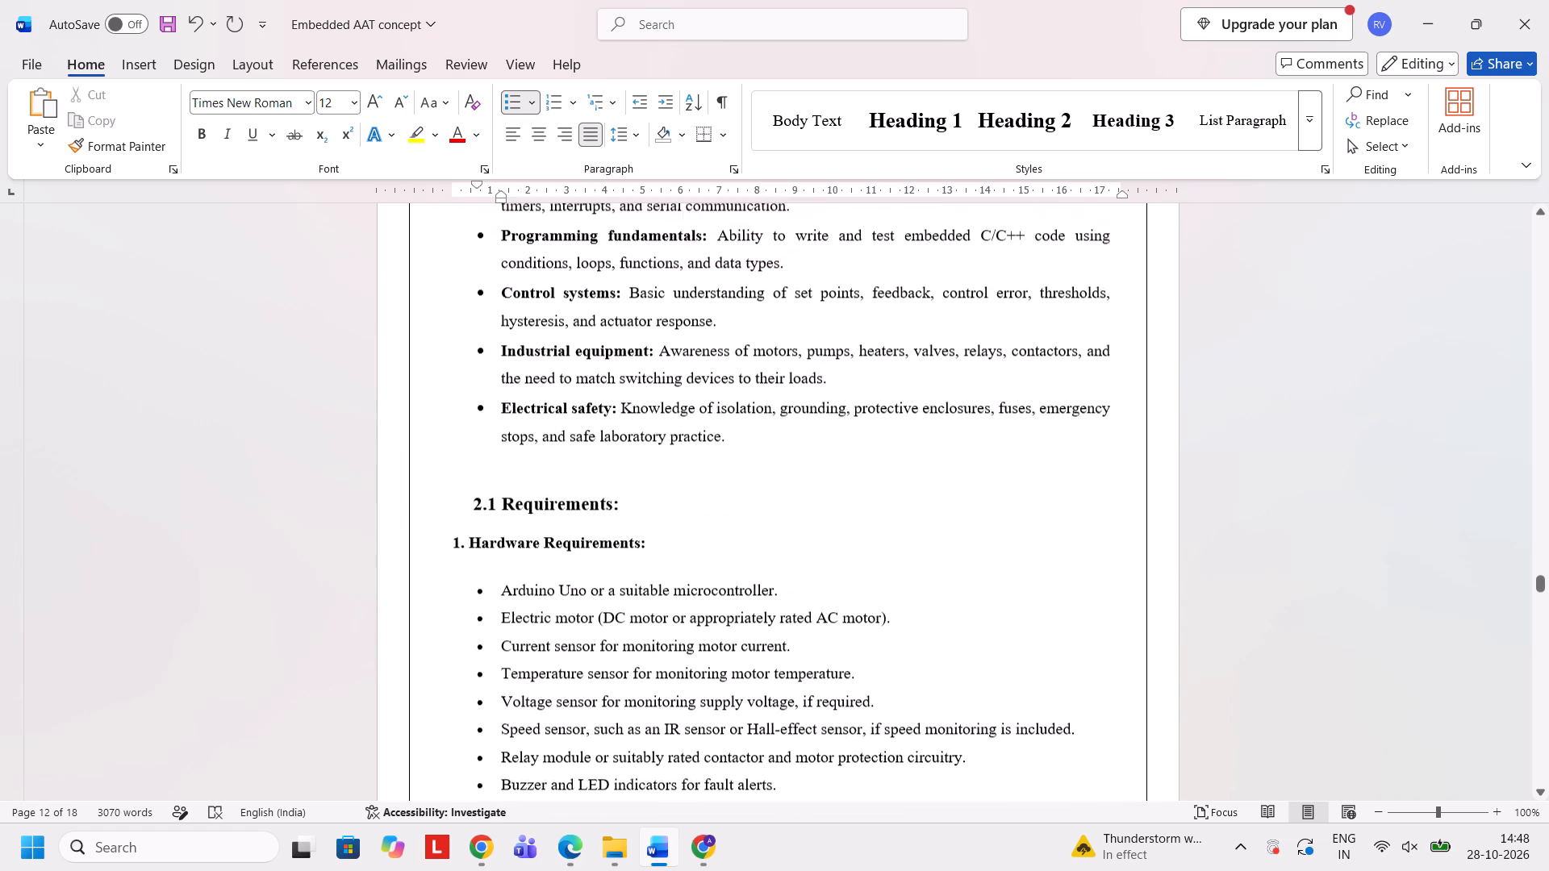
scroll(548, 448, "down", 2)
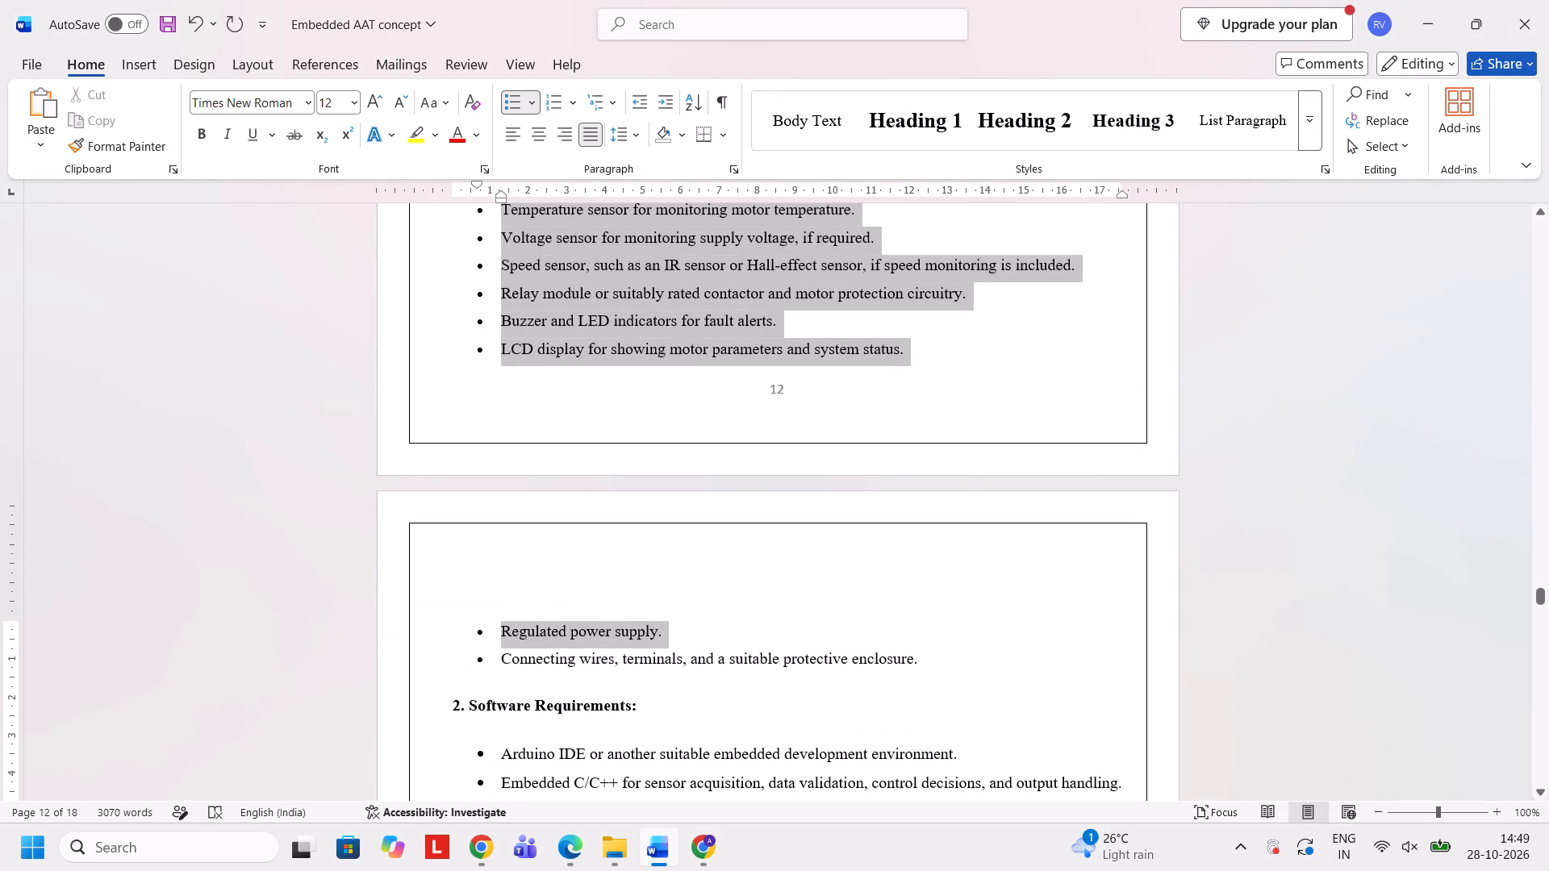
left_click_drag(758, 553, 942, 666)
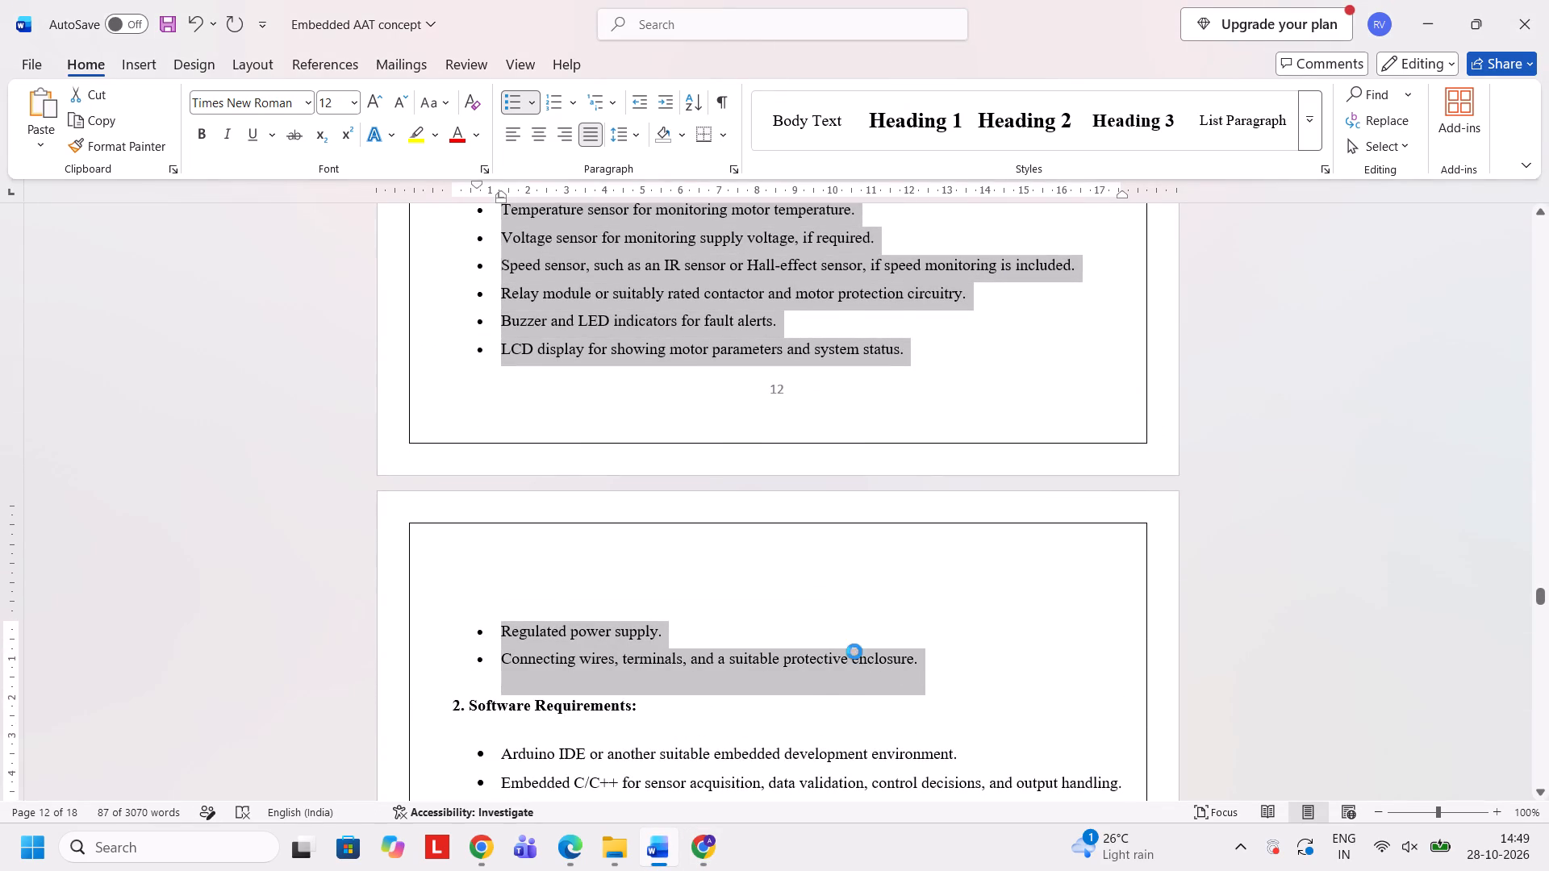
key("ctrl+v")
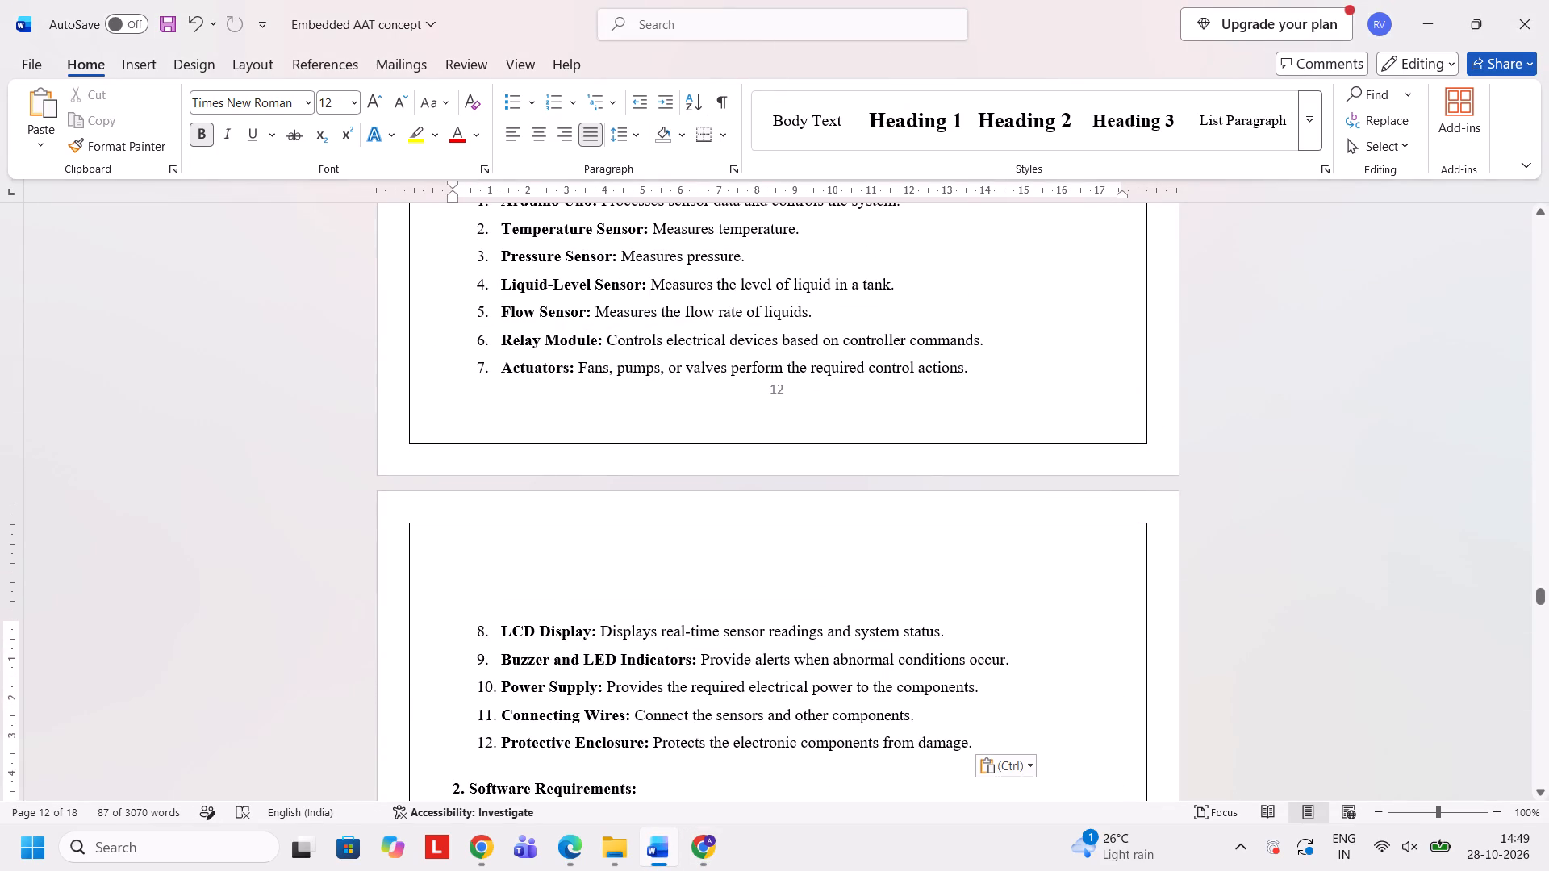
Remove the indented automatic number from the "Requirements:" heading and re-enter "2.1" in front of it.
scroll(688, 623, "up", 7)
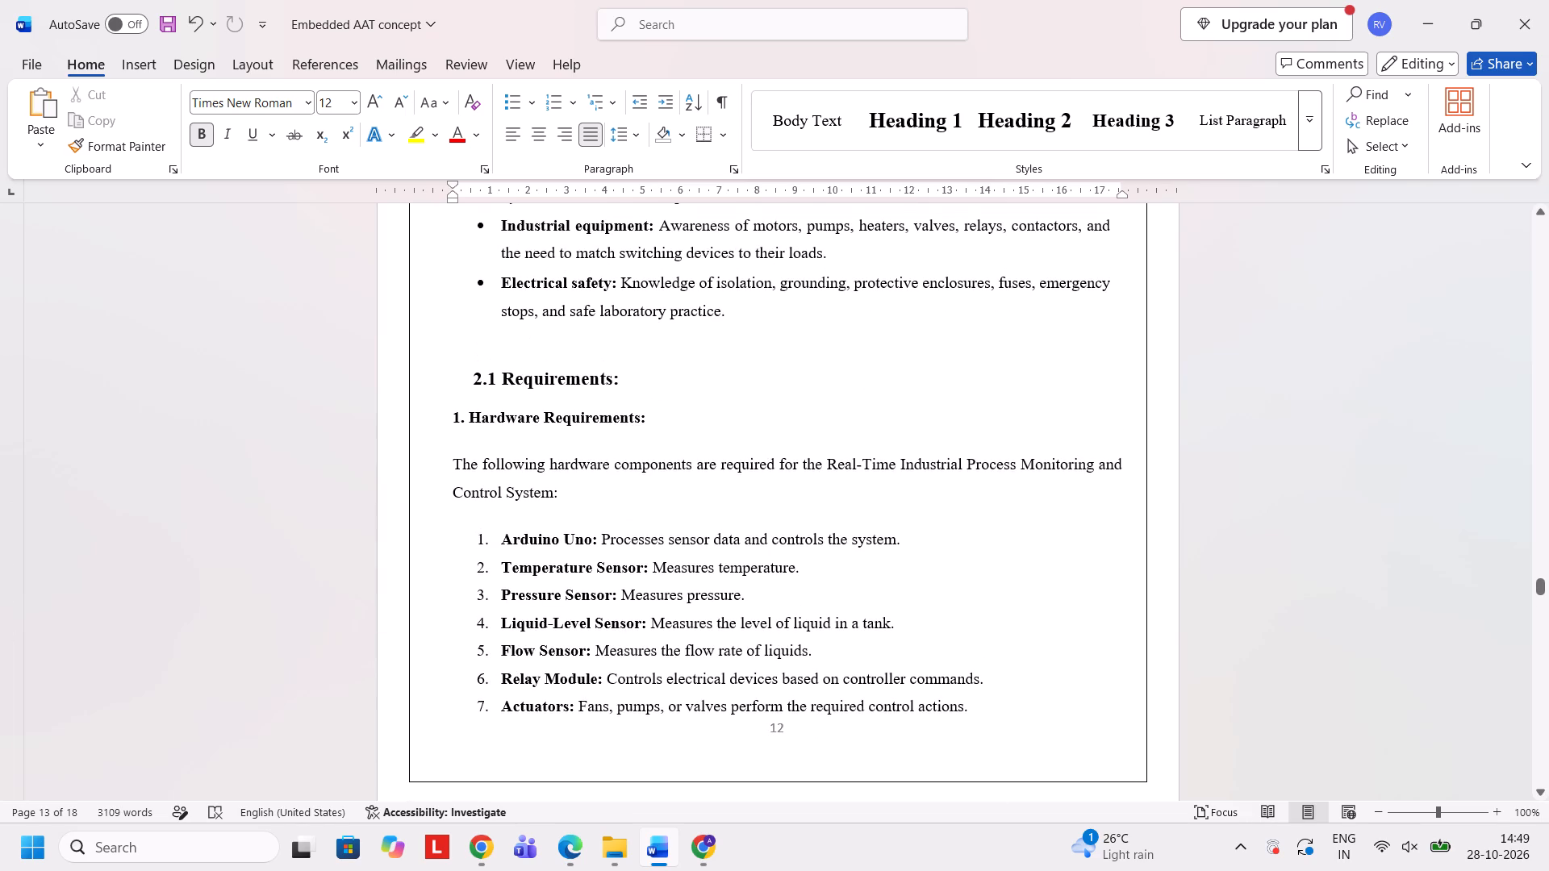
left_click(477, 374)
key("BackSpace")
key("BackSpace")
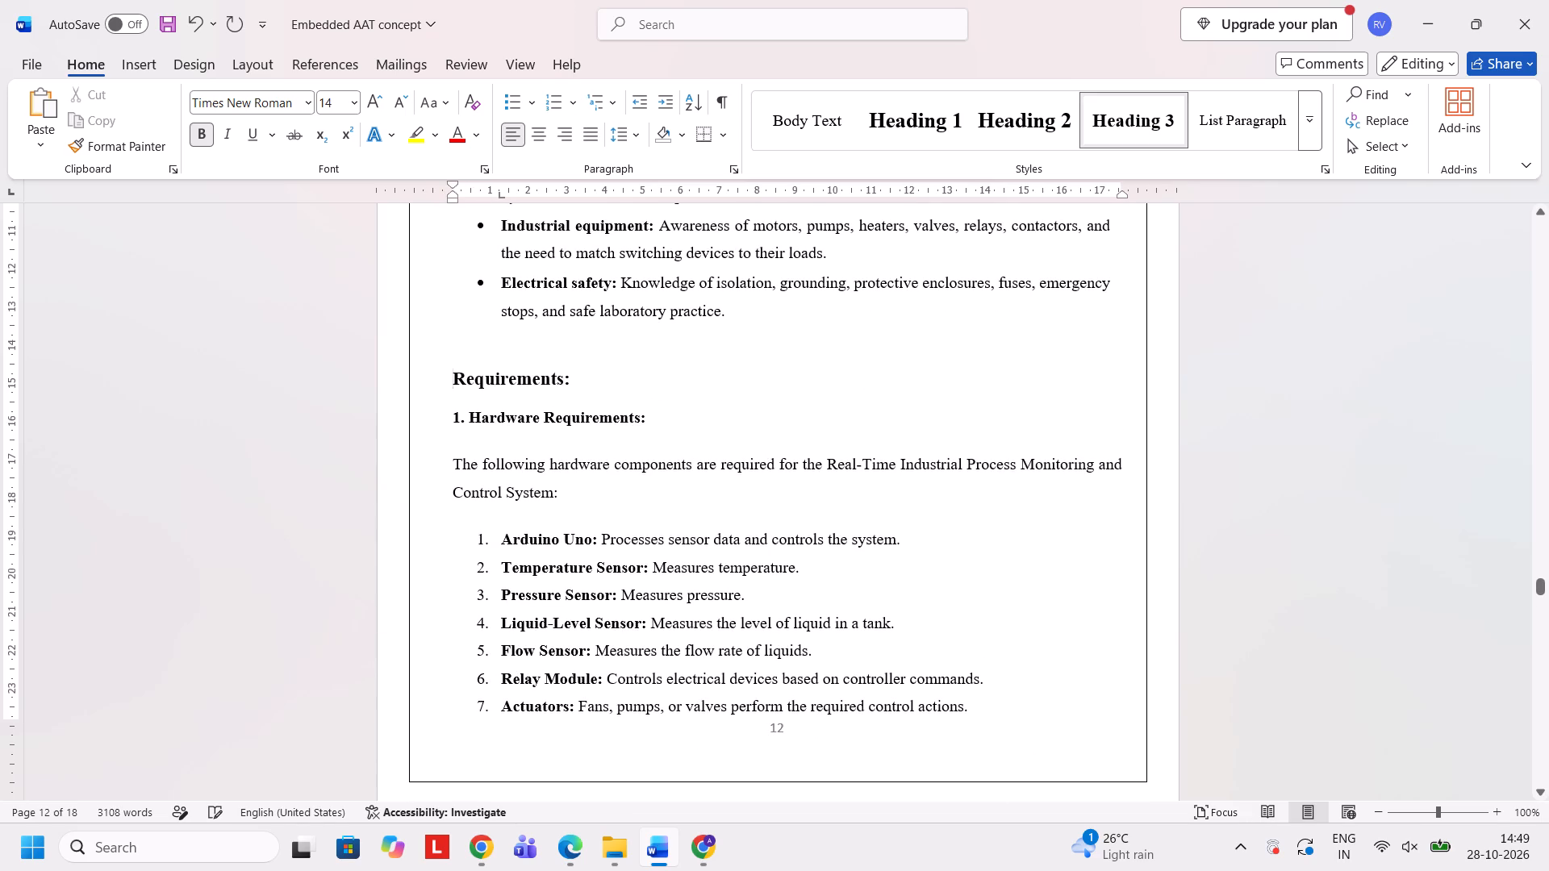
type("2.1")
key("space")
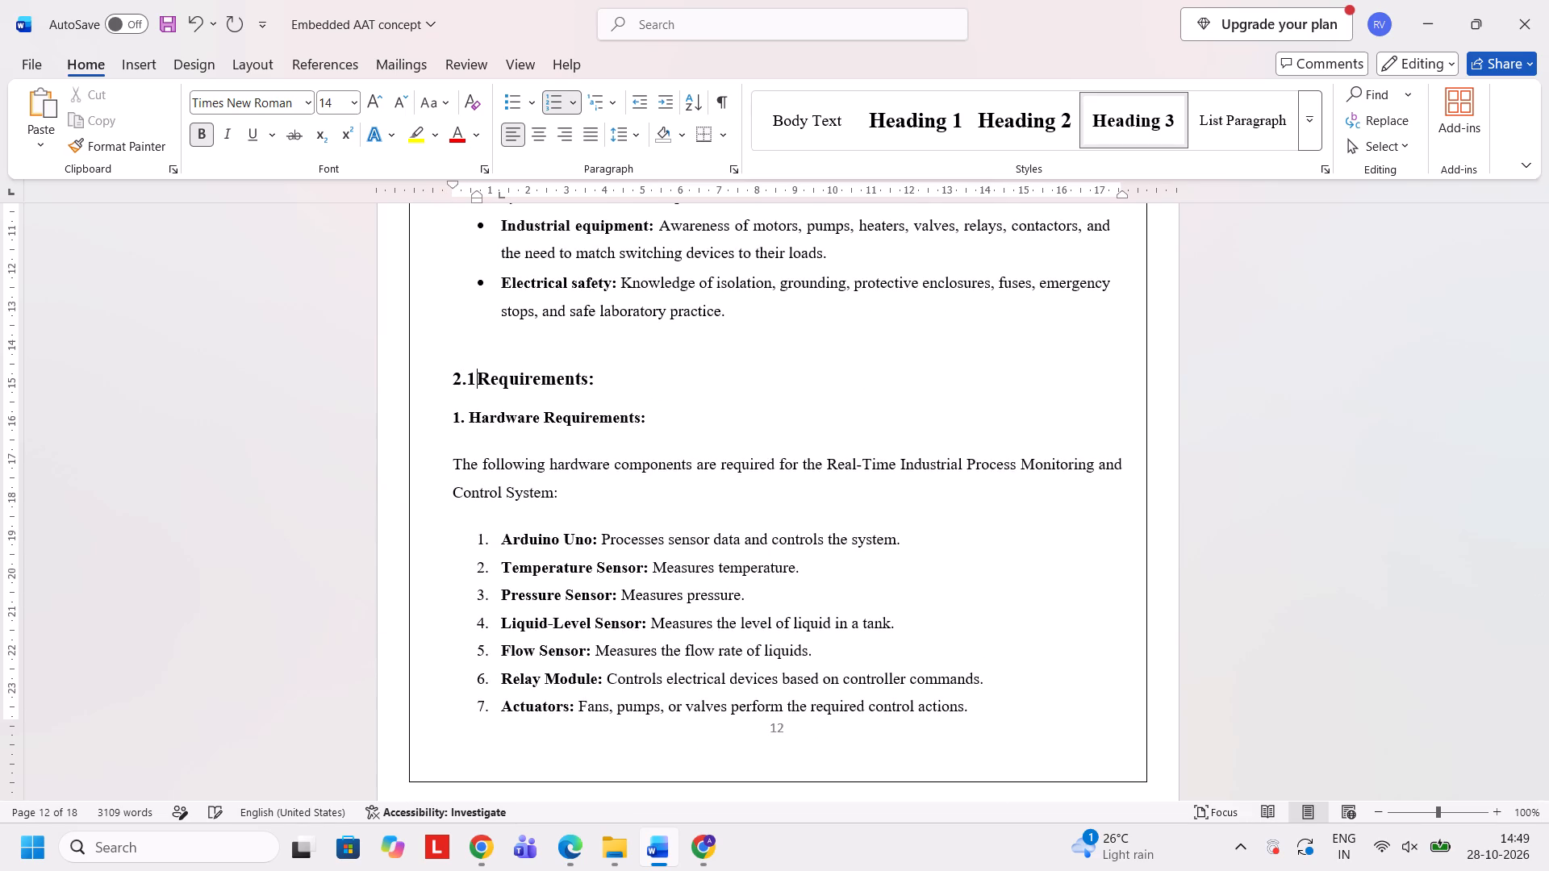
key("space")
Change the numbered hardware list, from Arduino Uno to Protective Enclosure, into a round-bullet list.
scroll(725, 335, "down", 6)
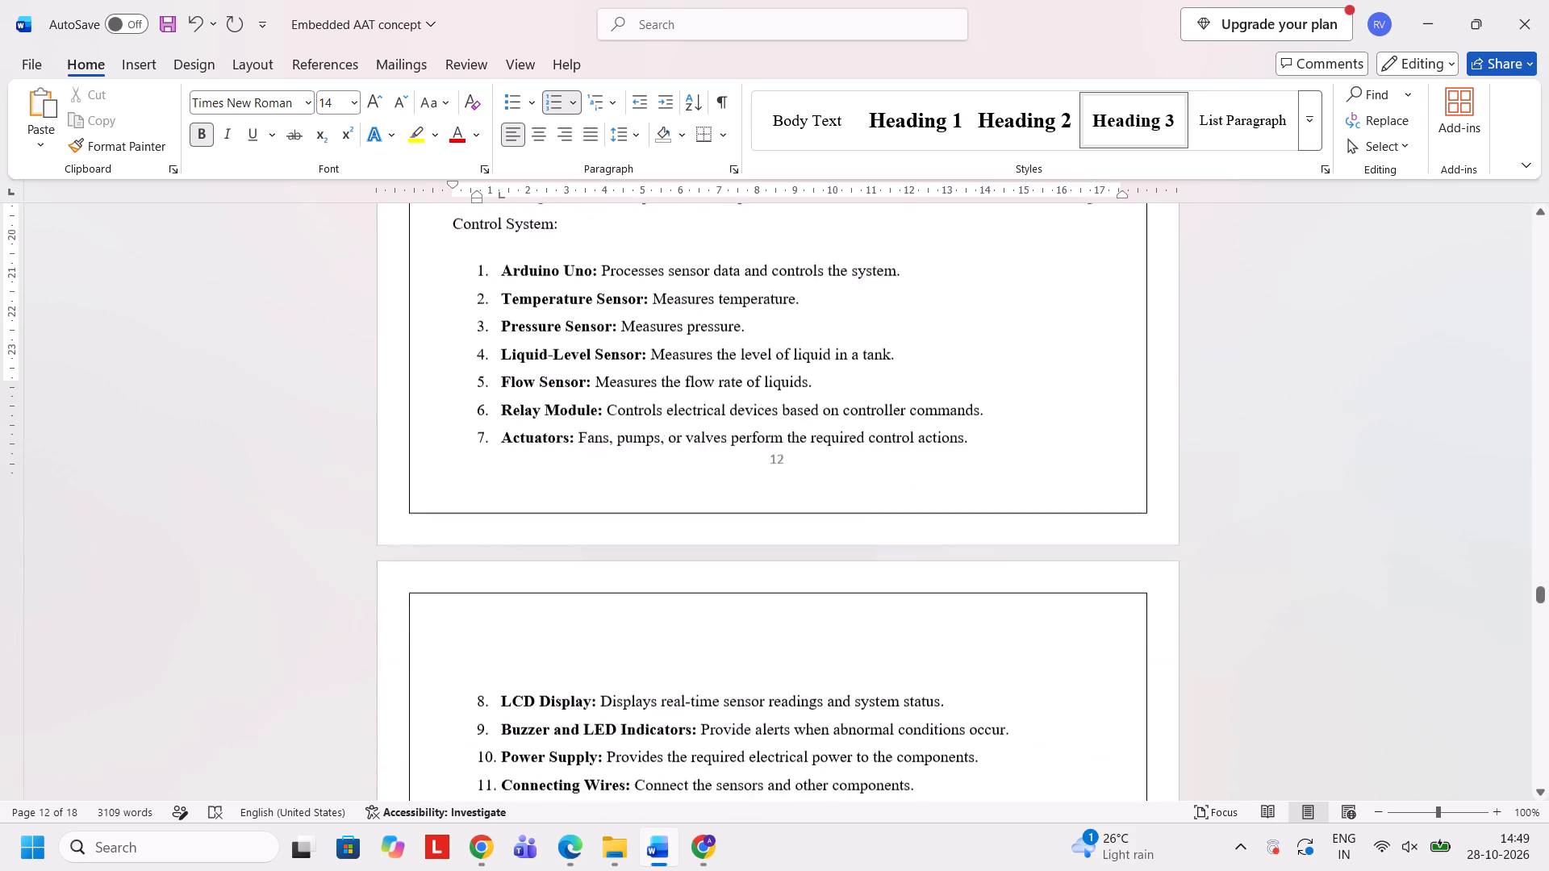
scroll(683, 382, "down", 1)
left_click_drag(971, 754, 530, 302)
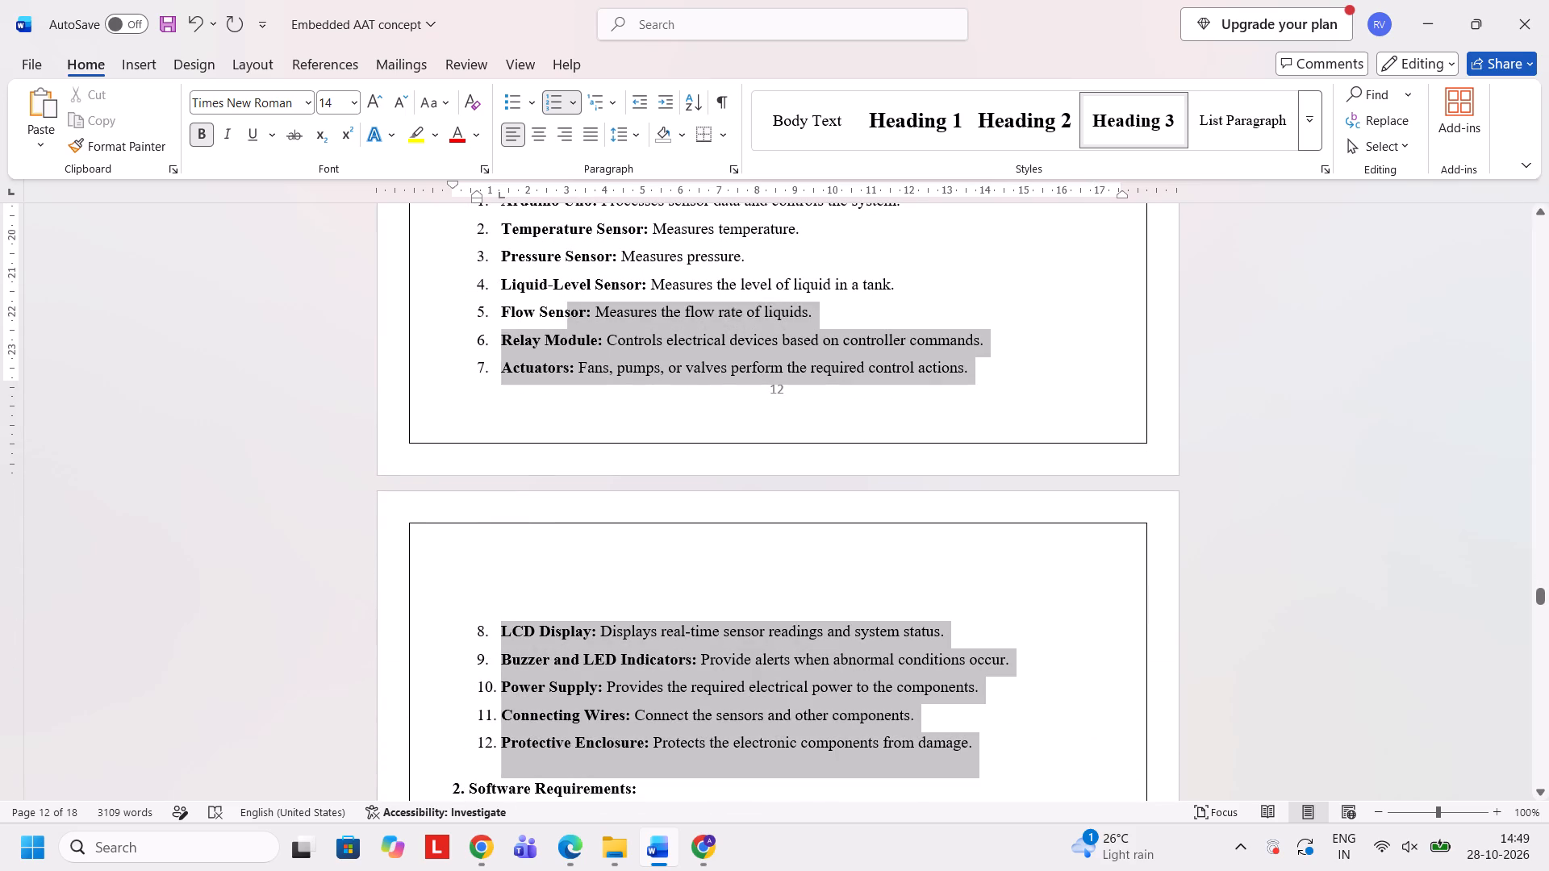
left_click_drag(530, 302, 494, 298)
scroll(471, 215, "up", 2)
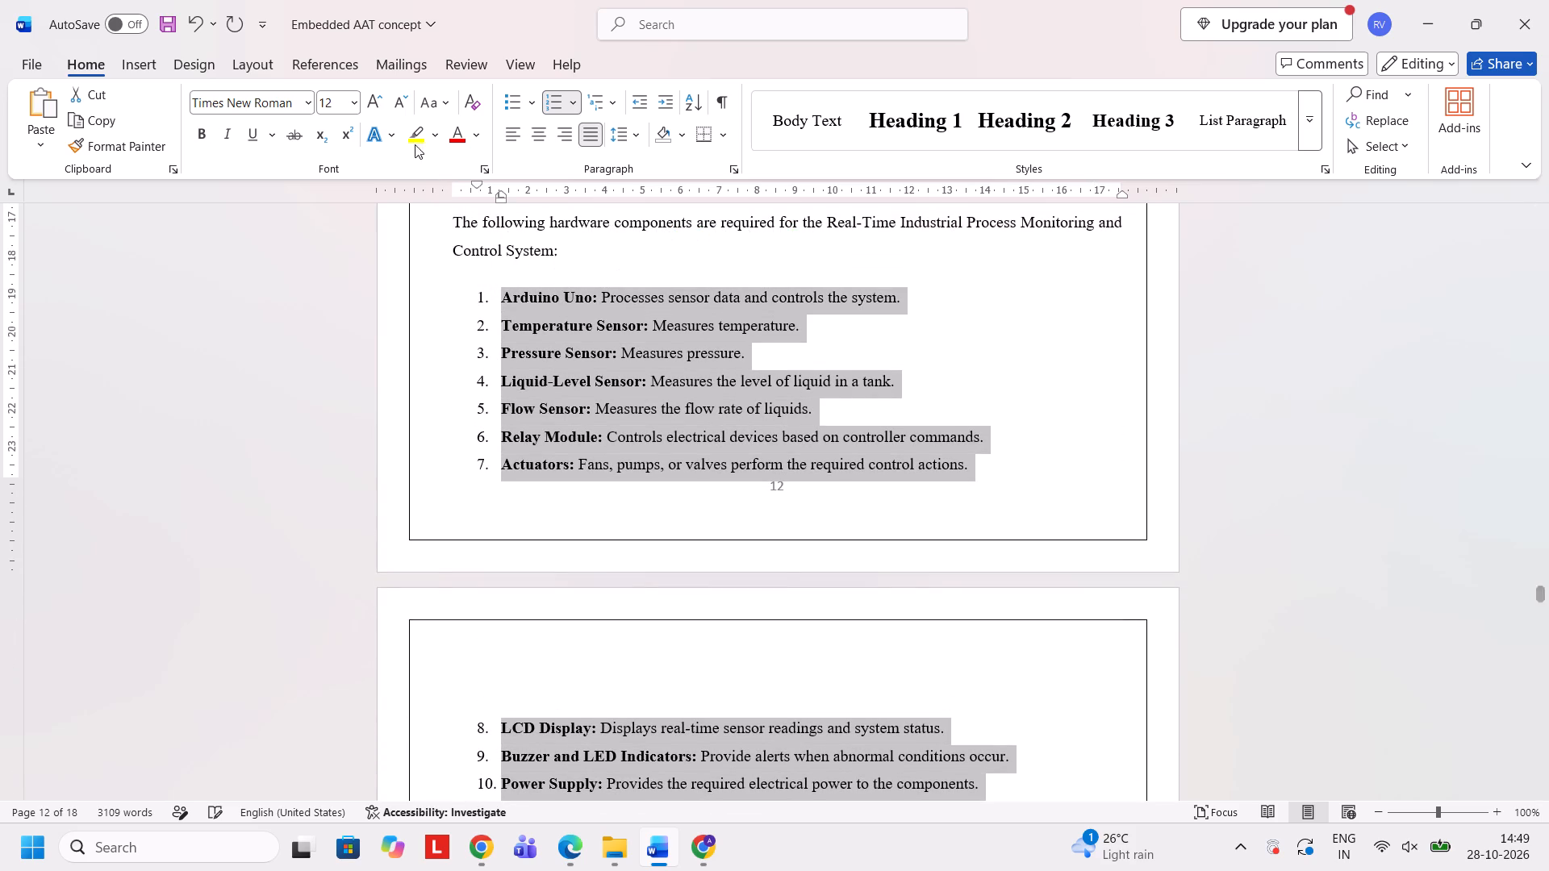
left_click(541, 106)
left_click(532, 109)
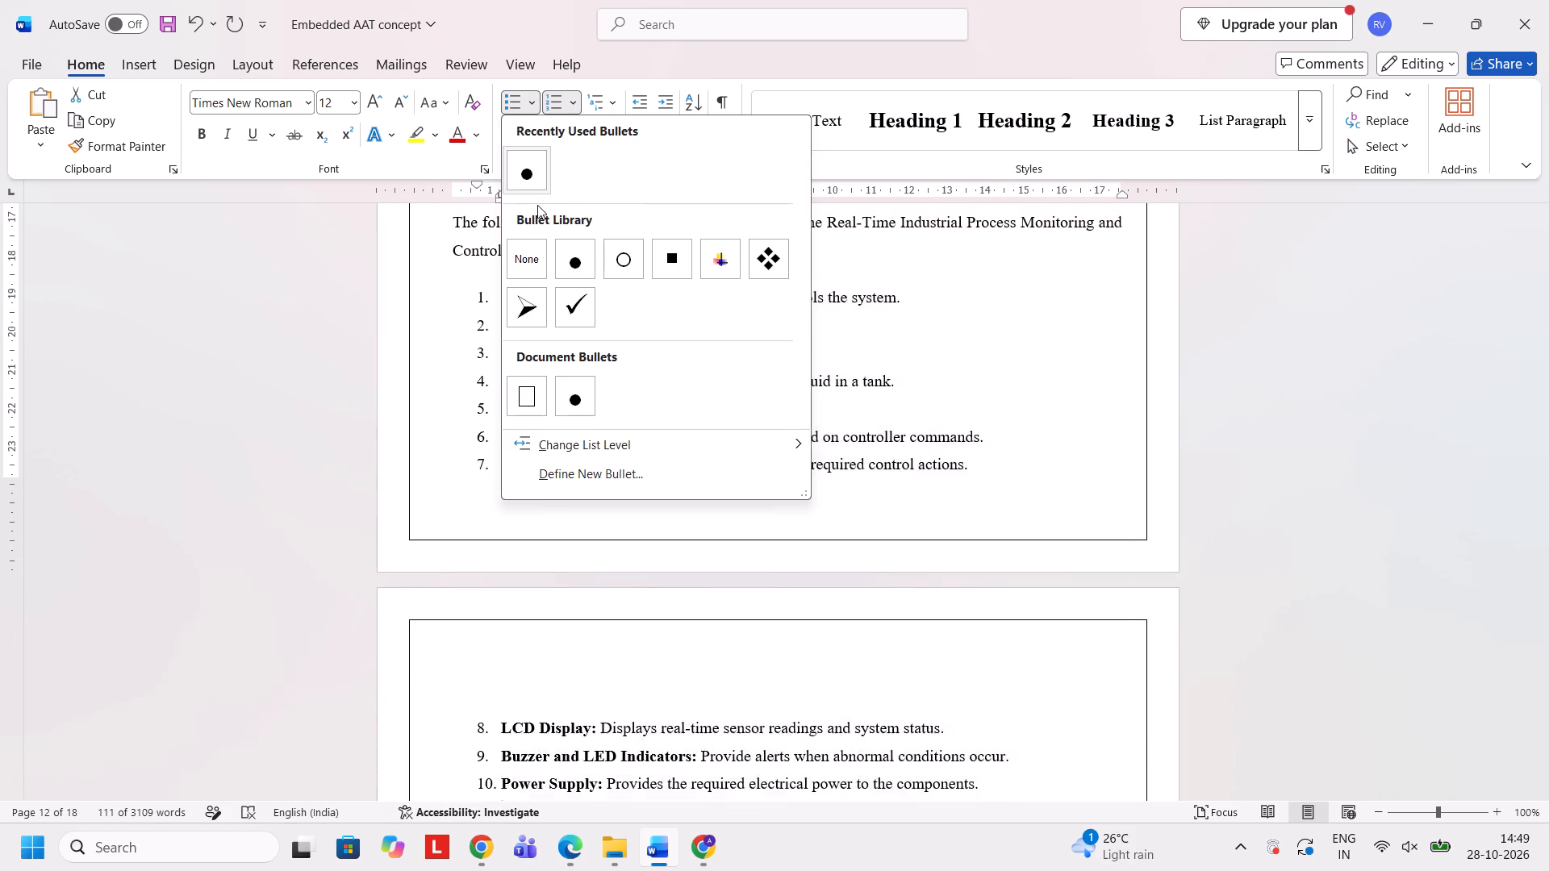
left_click(537, 186)
scroll(520, 358, "down", 7)
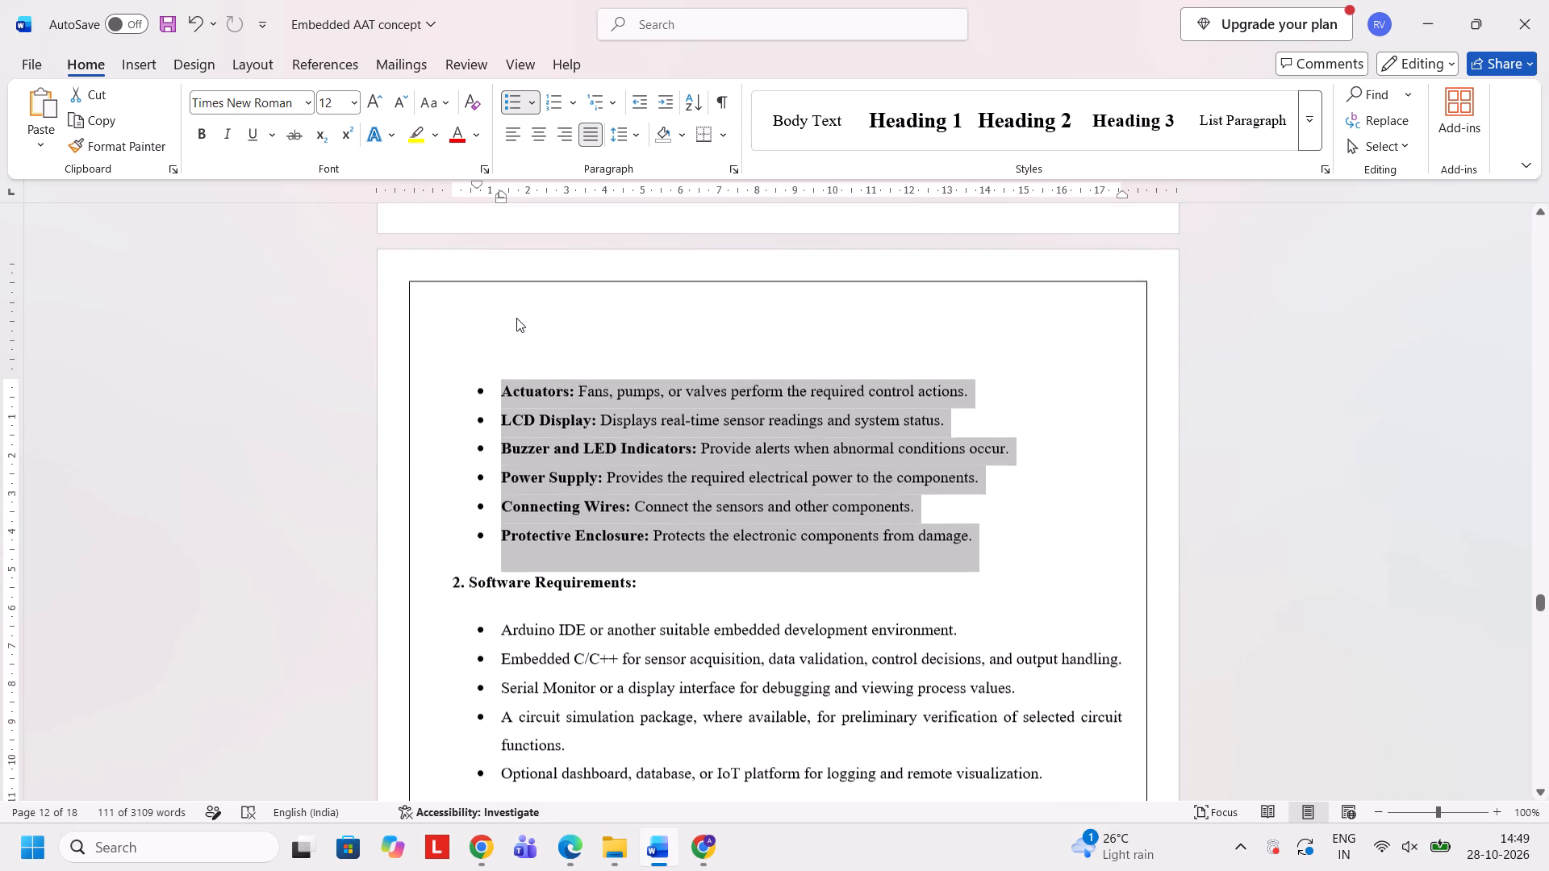
scroll(516, 318, "down", 4)
left_click(537, 410)
Delete the "3. Technical Requirements:" heading together with its five bullets.
scroll(538, 415, "down", 5)
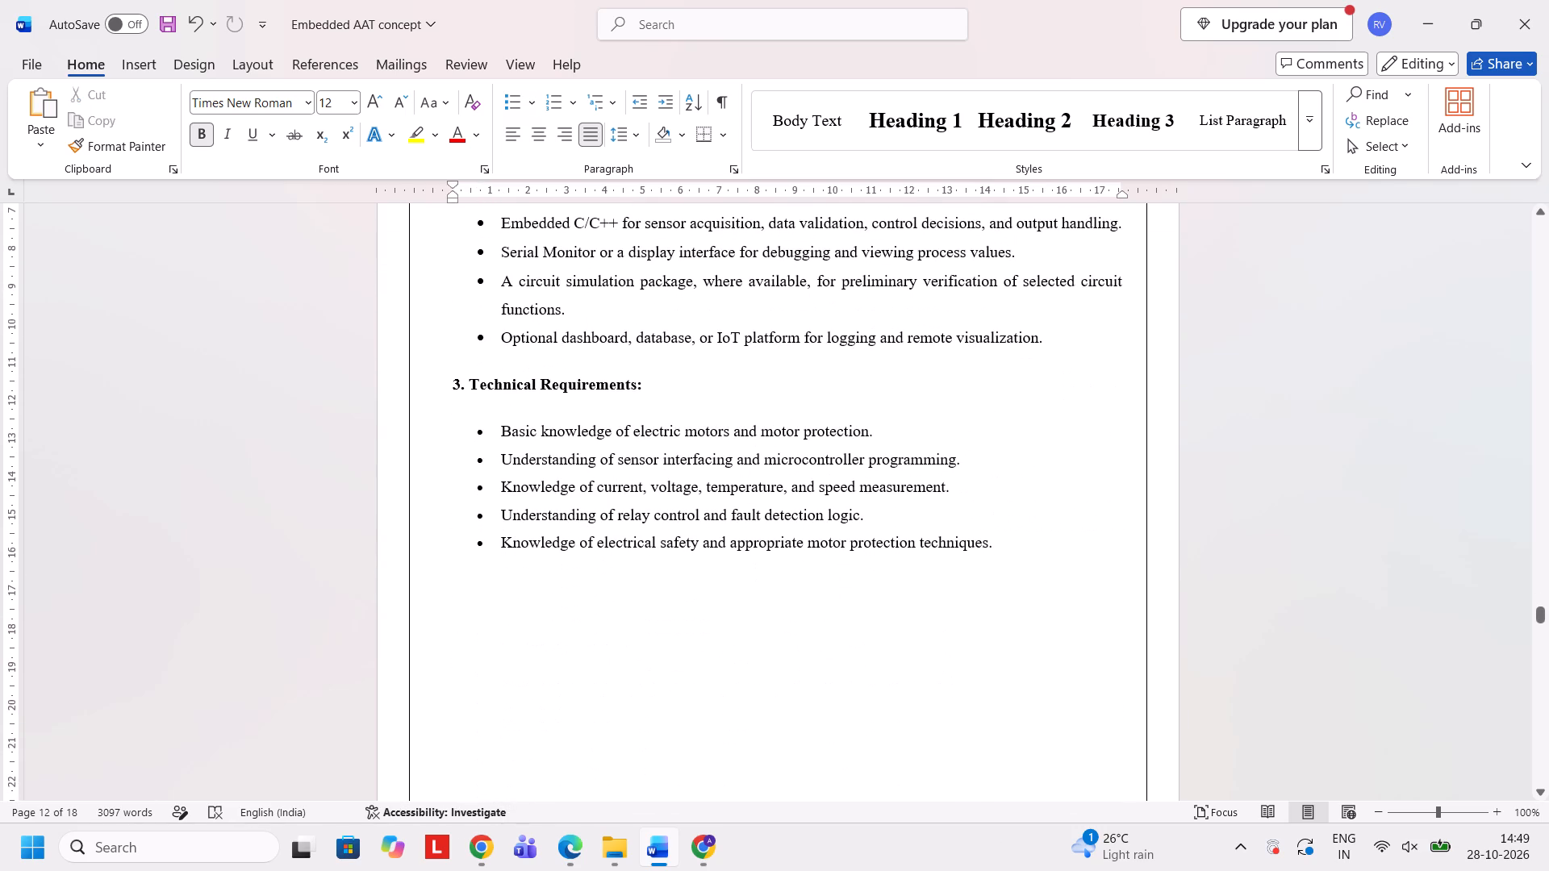
scroll(536, 412, "down", 9)
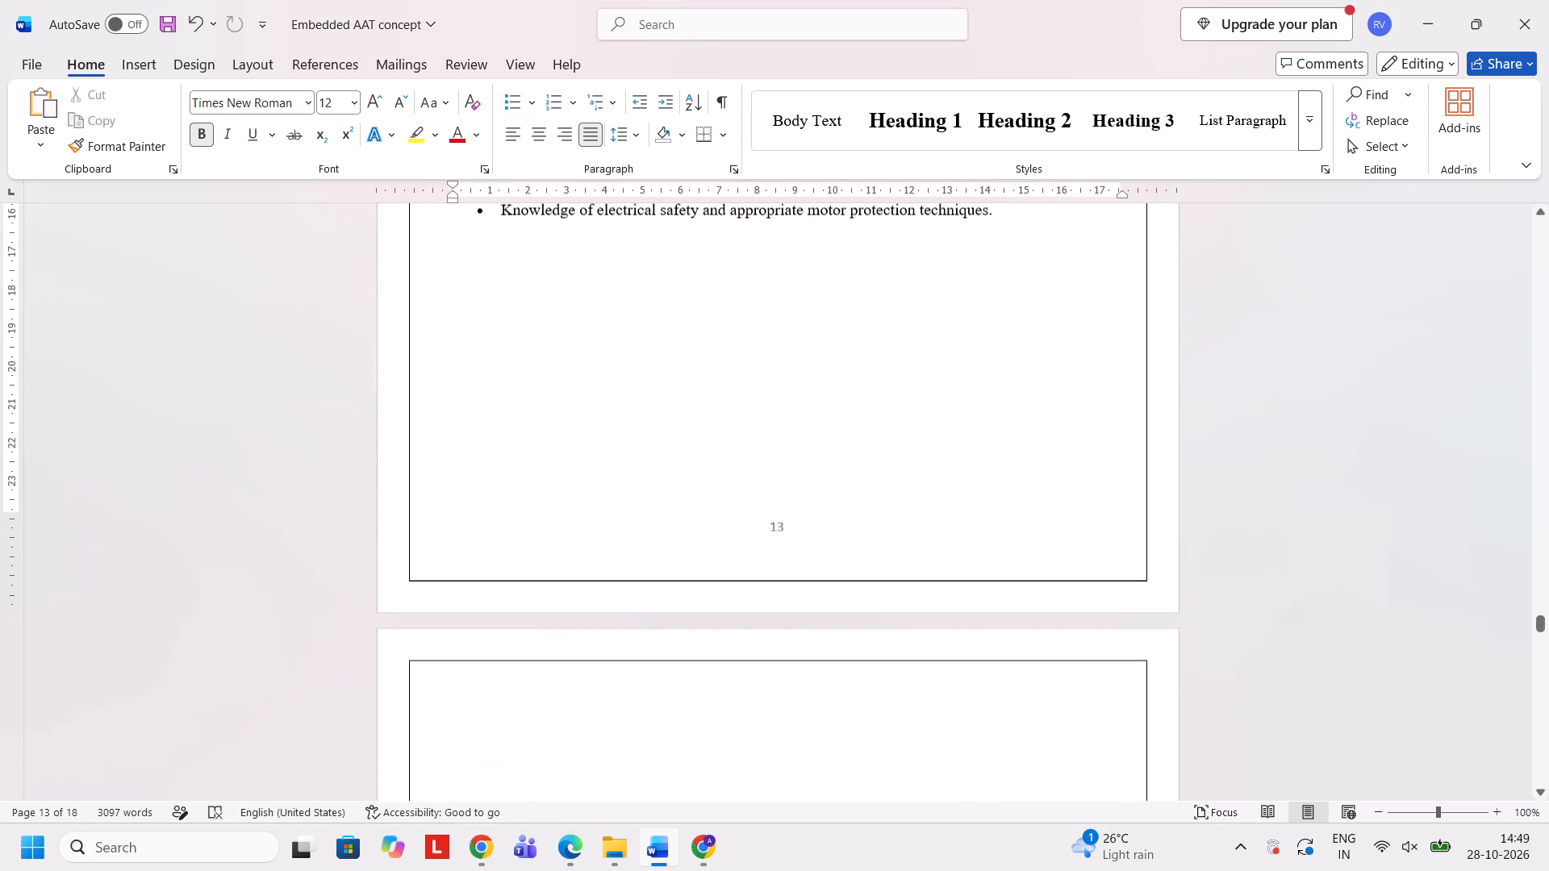
scroll(536, 410, "down", 6)
scroll(535, 407, "up", 13)
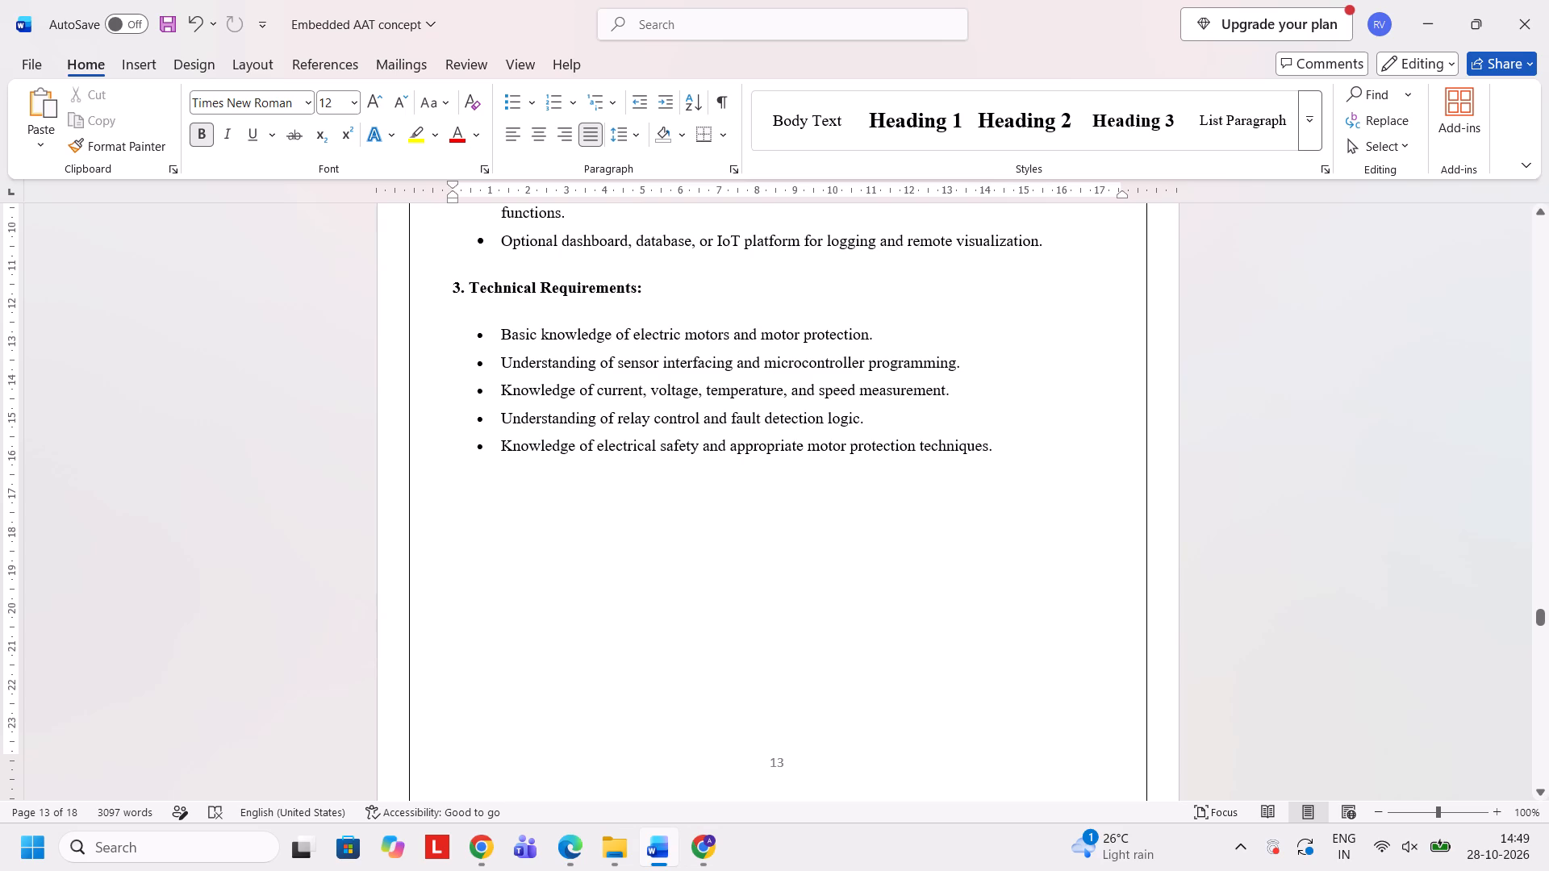
left_click_drag(1000, 446, 450, 278)
key("BackSpace")
Review the edited requirements pages and the circuit diagram under 3.1 in Chapter 3 - Methodology.
scroll(567, 463, "up", 18)
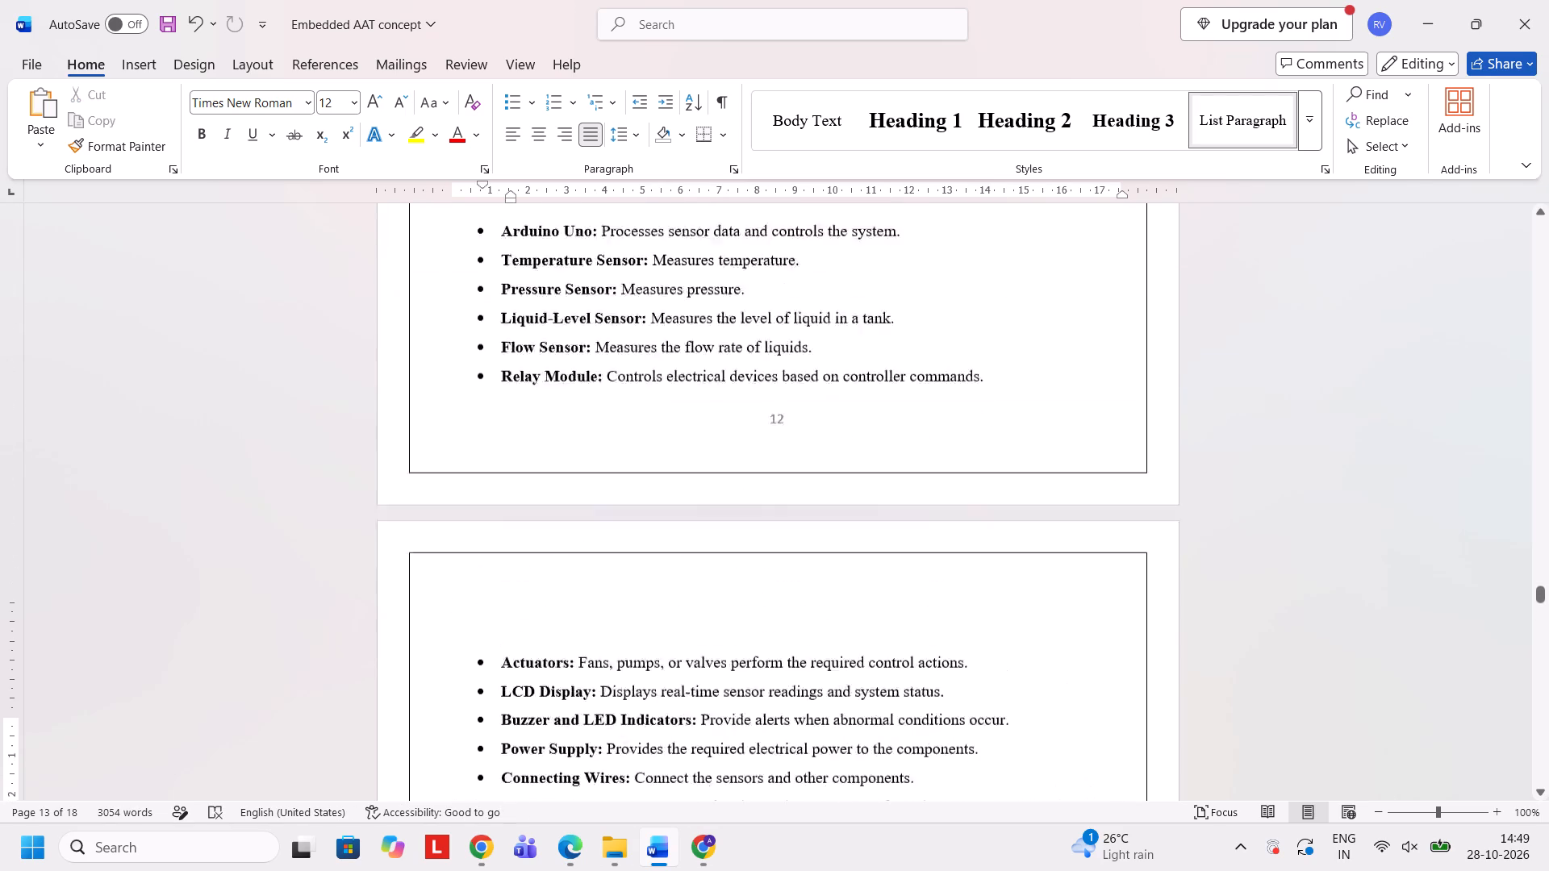
scroll(568, 452, "up", 11)
scroll(568, 452, "down", 9)
scroll(568, 450, "up", 1)
scroll(568, 450, "down", 6)
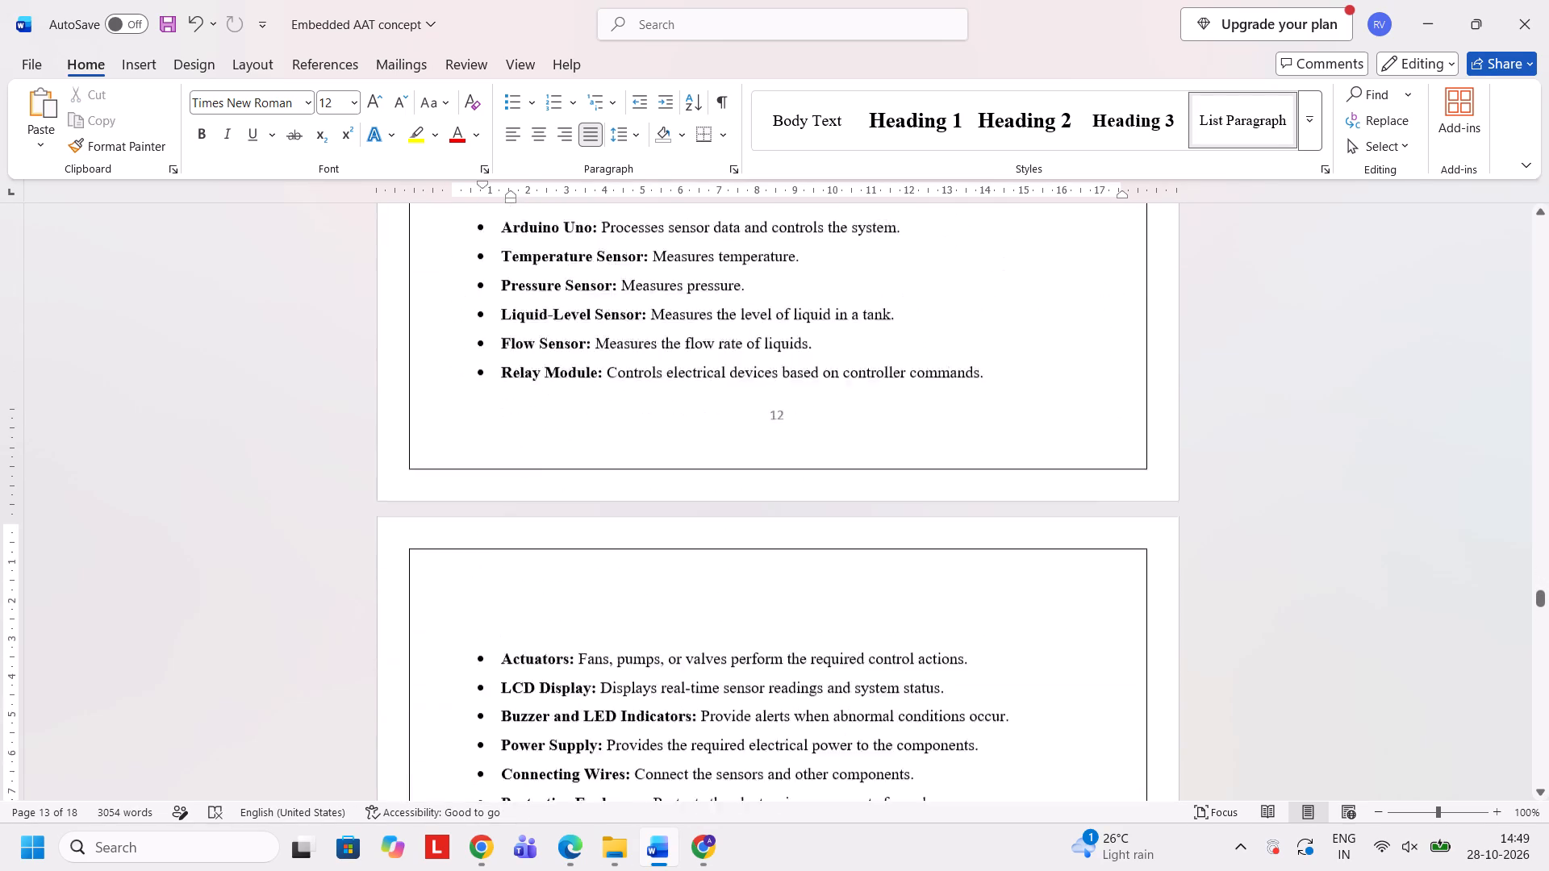
scroll(568, 450, "down", 8)
scroll(568, 450, "up", 1)
scroll(568, 450, "down", 20)
scroll(568, 450, "down", 2)
scroll(568, 450, "up", 1)
scroll(568, 450, "down", 5)
scroll(568, 450, "up", 3)
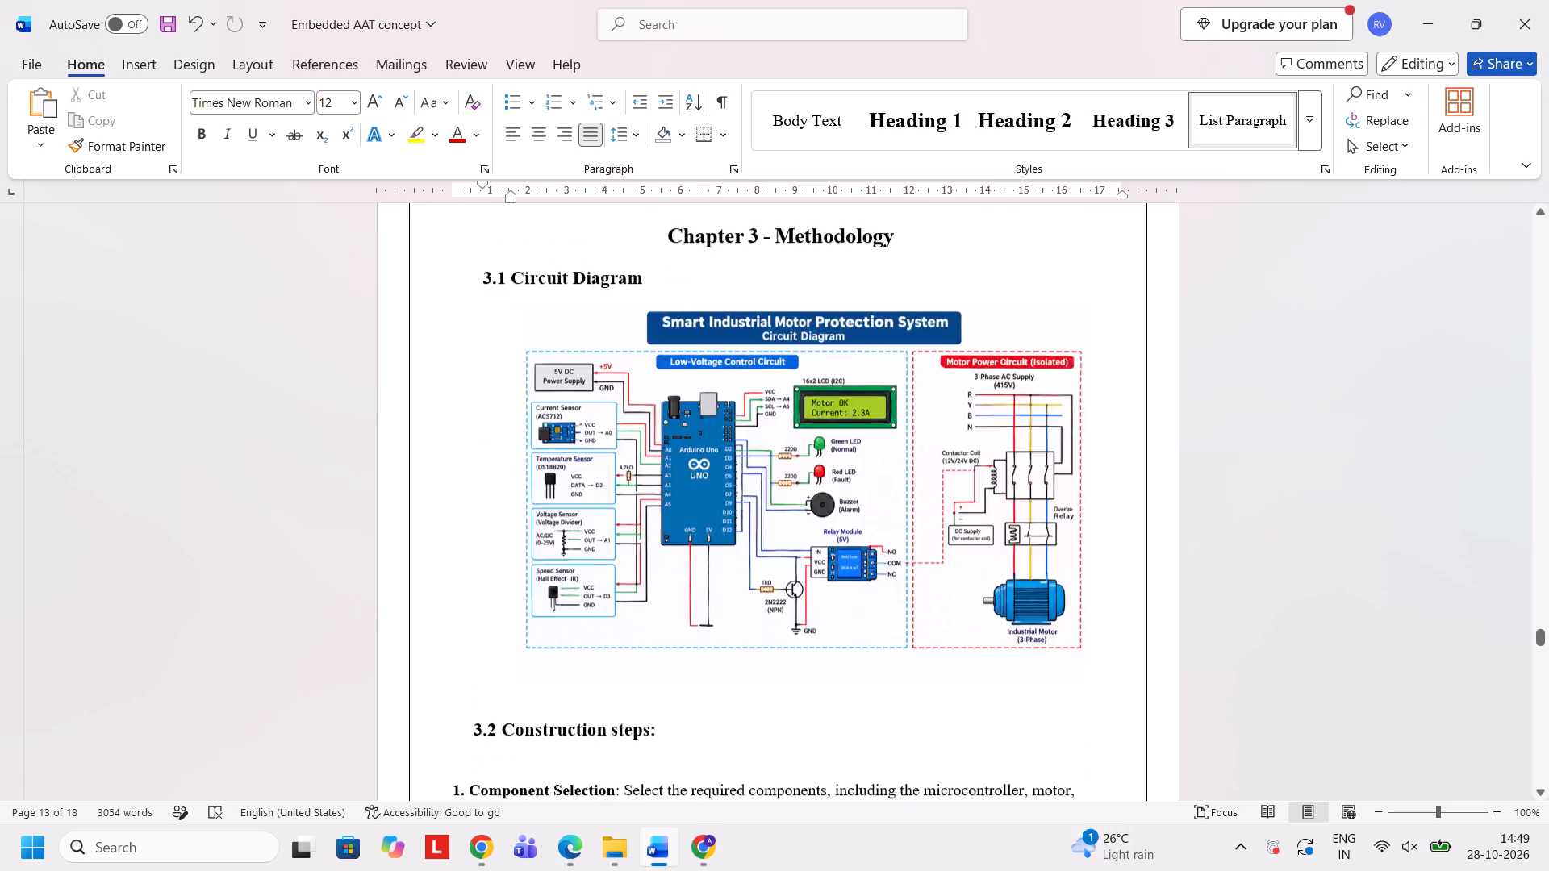
scroll(568, 450, "up", 3)
Switch to Chrome, open a new tab and enter "circuit diagram for" as the start of a search.
left_click(707, 849)
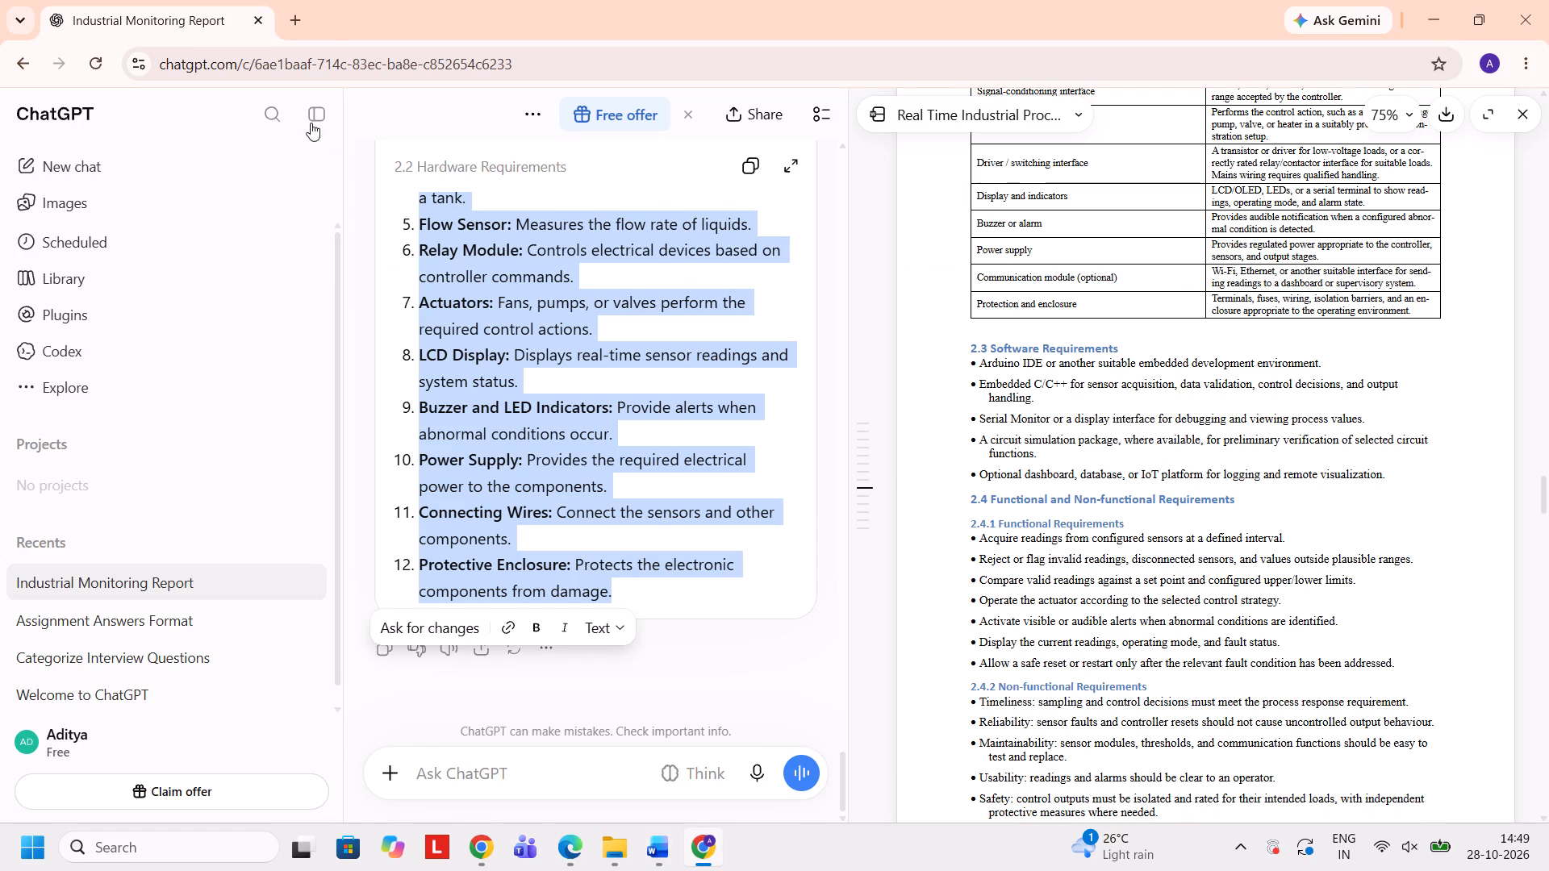
left_click(301, 5)
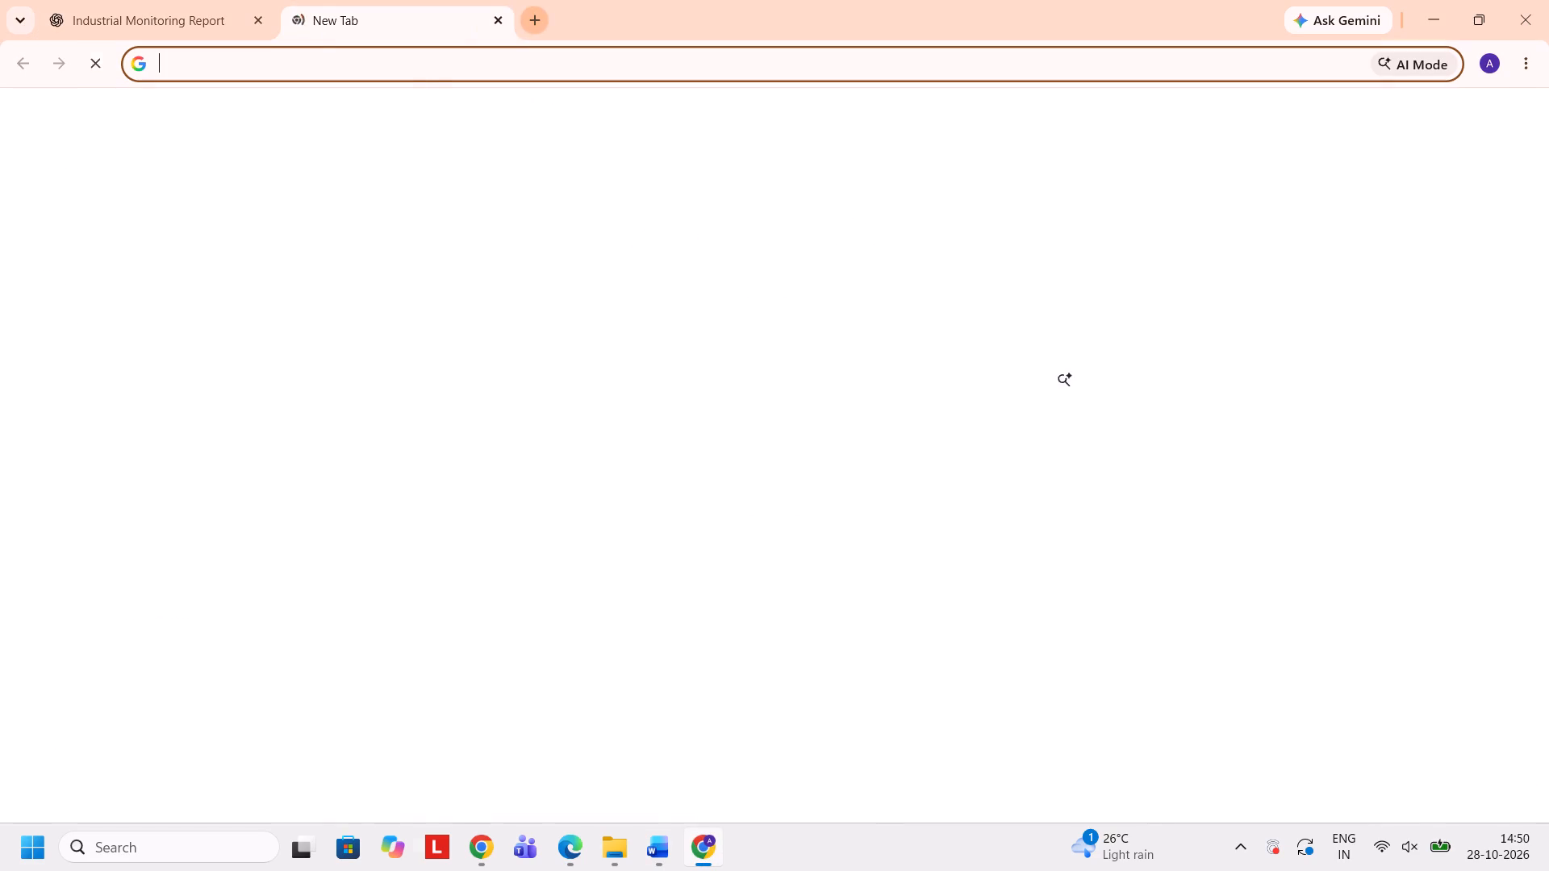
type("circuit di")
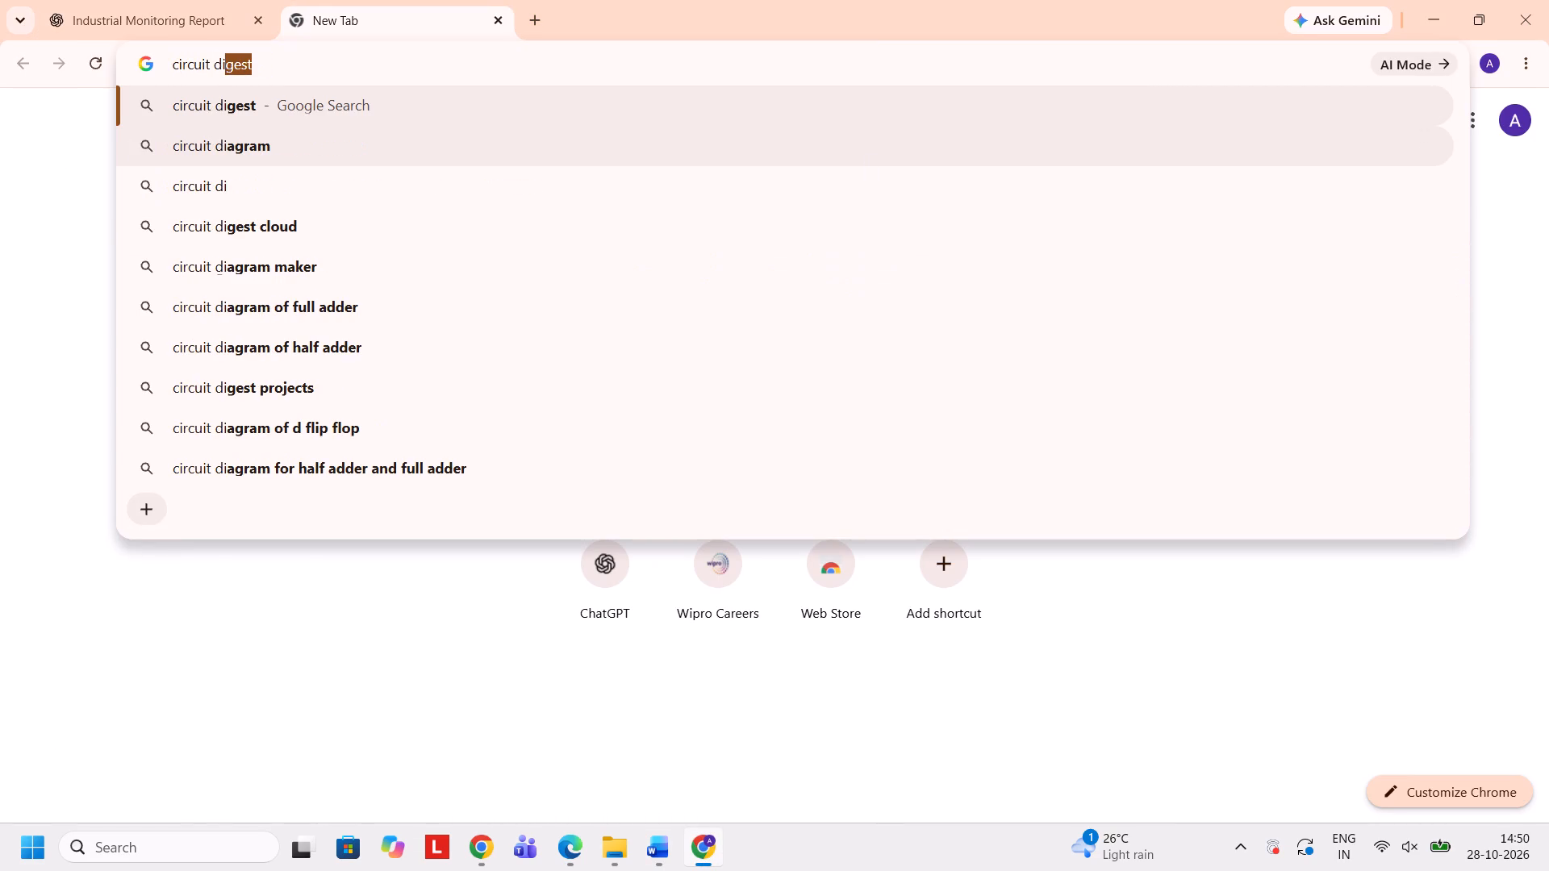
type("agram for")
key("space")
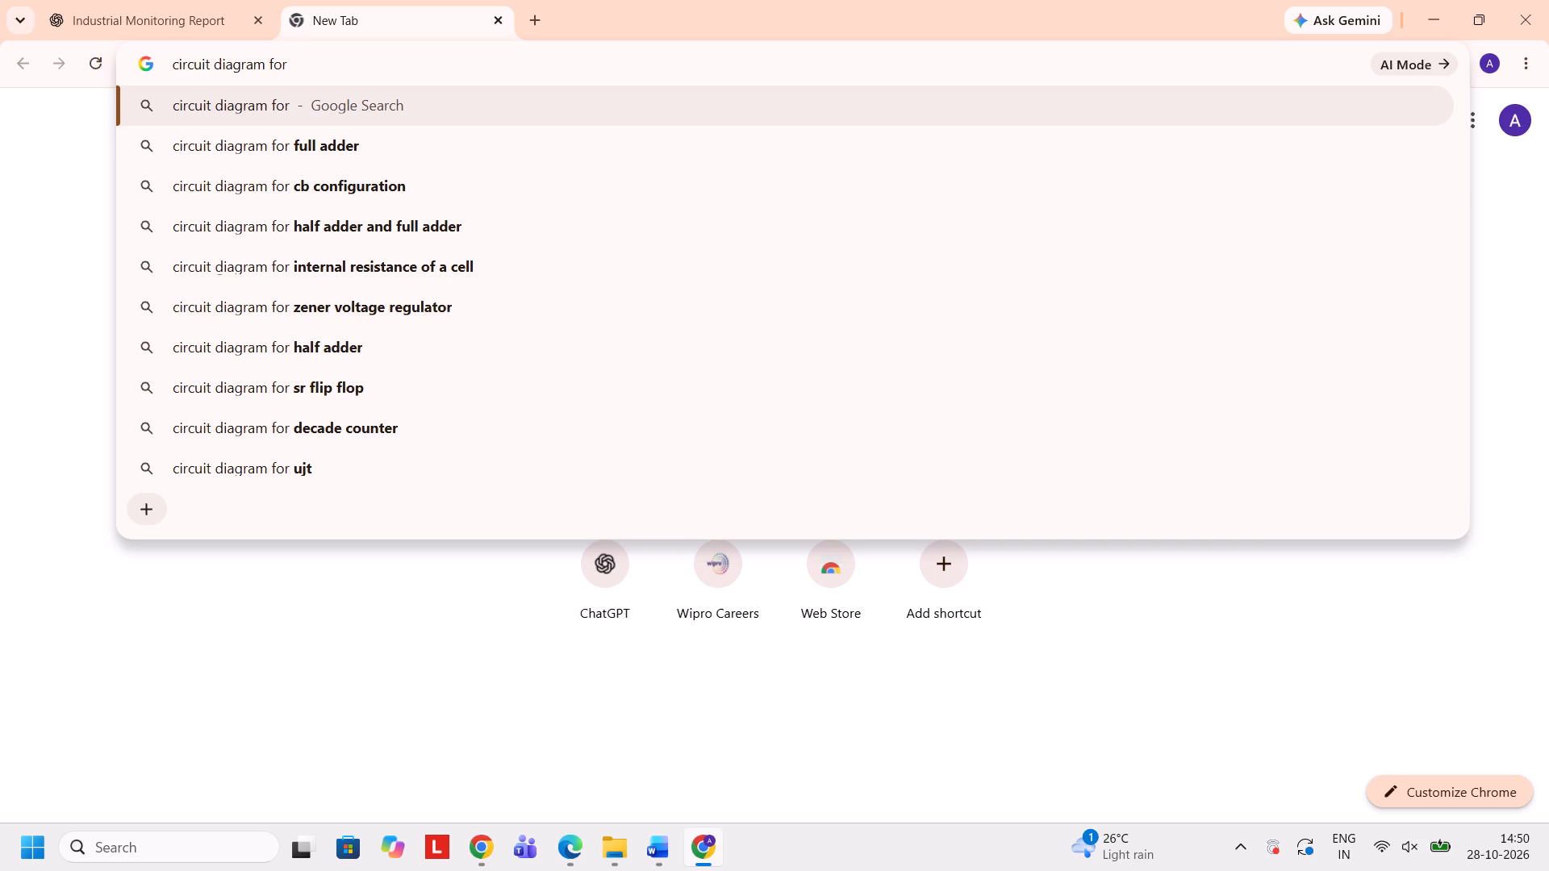
Switch to the other Chrome window and sign in to the Samvidha student portal with the prefilled credentials.
left_click(473, 846)
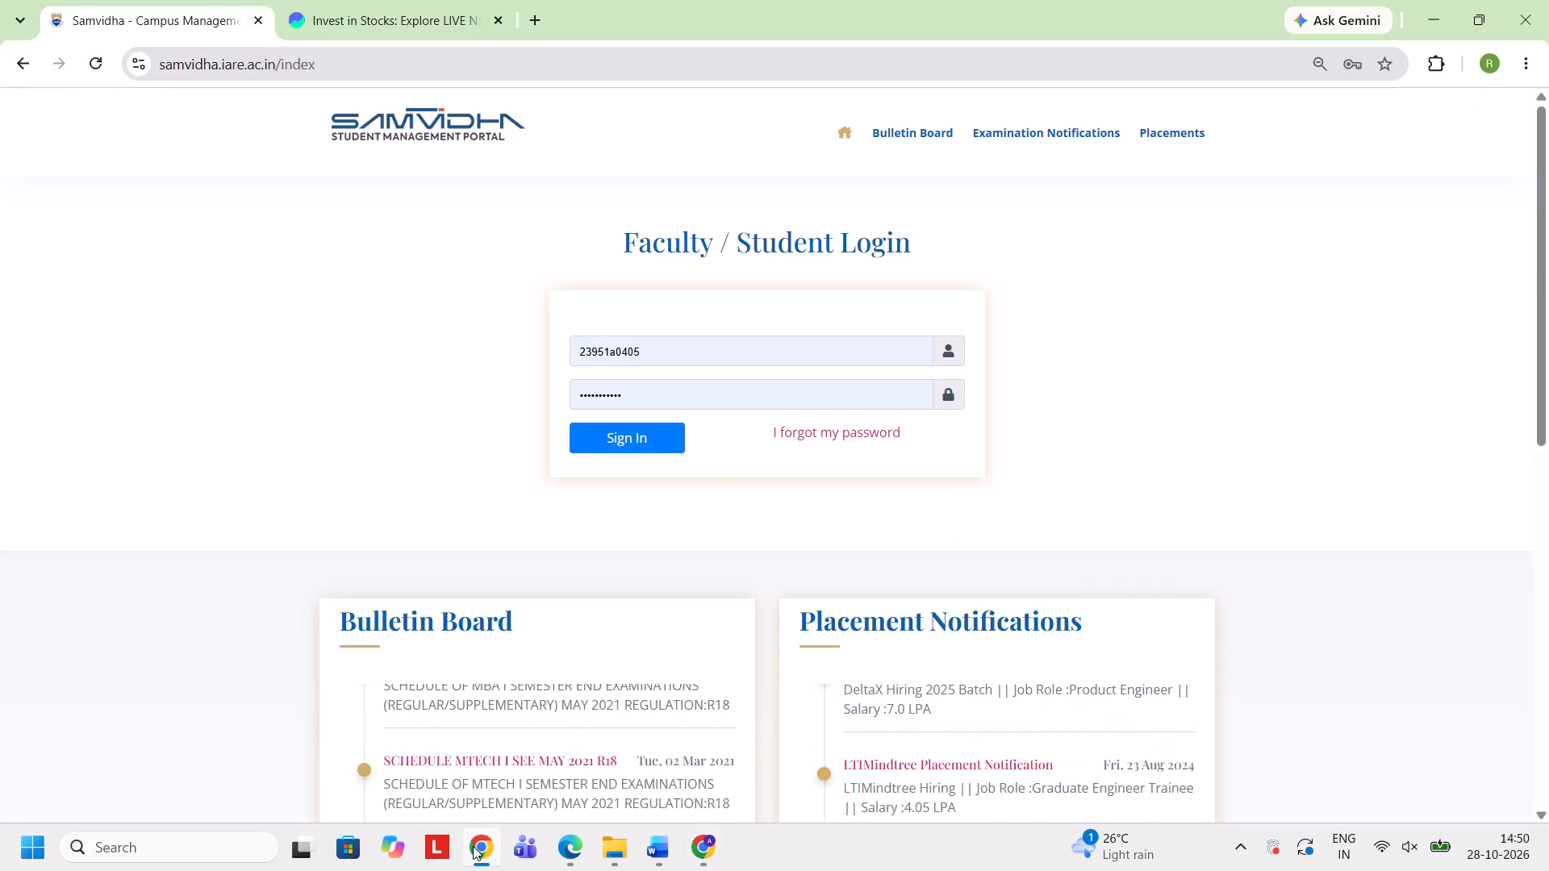
left_click(596, 445)
Look through the stock holdings list on the open Groww page.
left_click(336, 0)
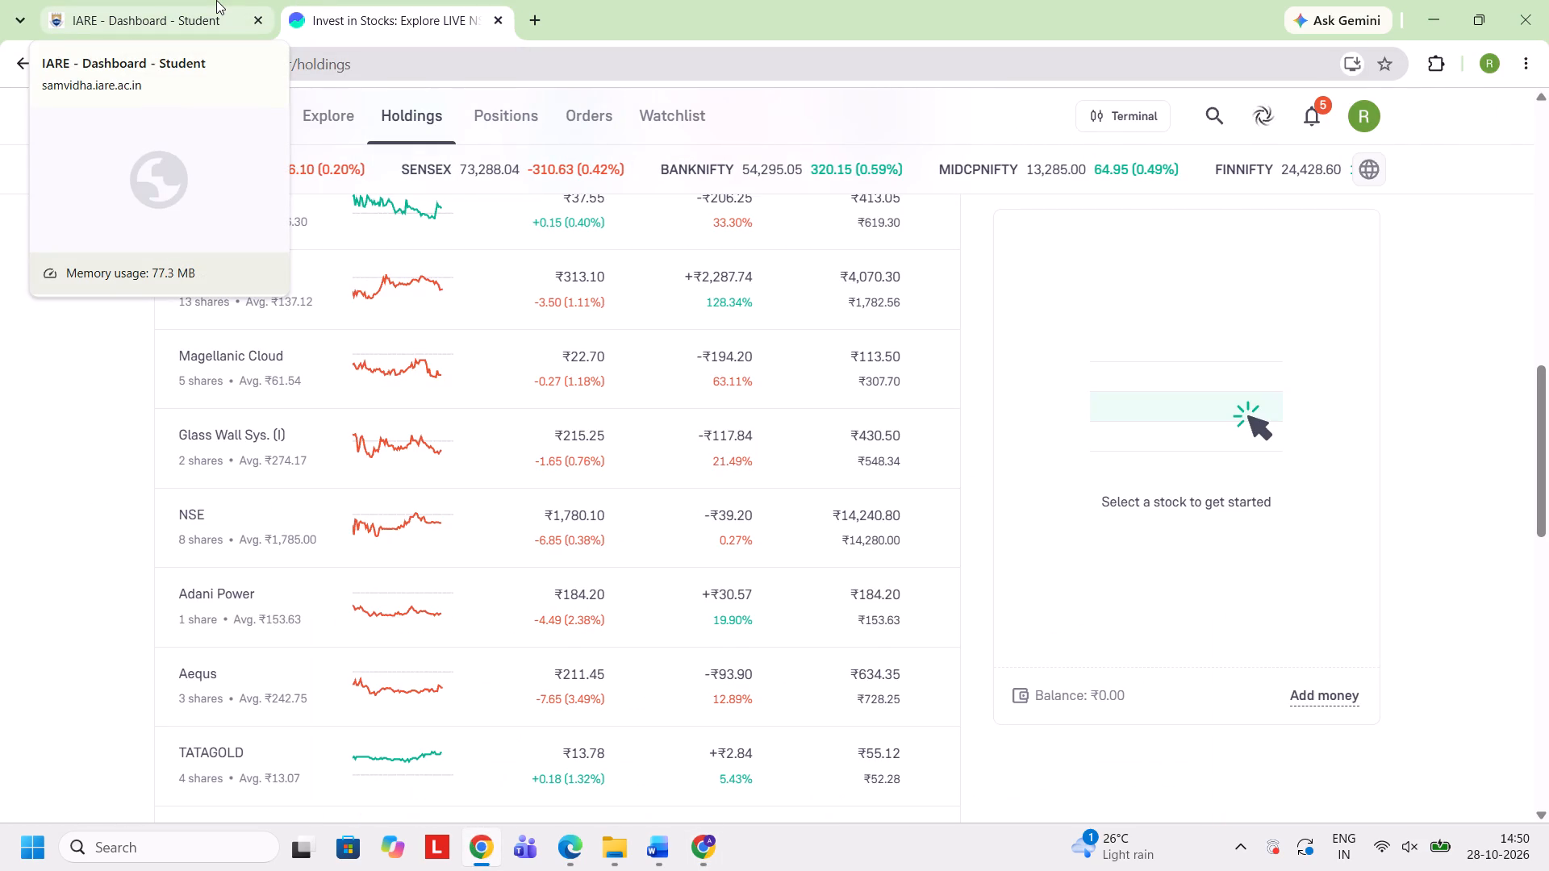
scroll(582, 531, "up", 9)
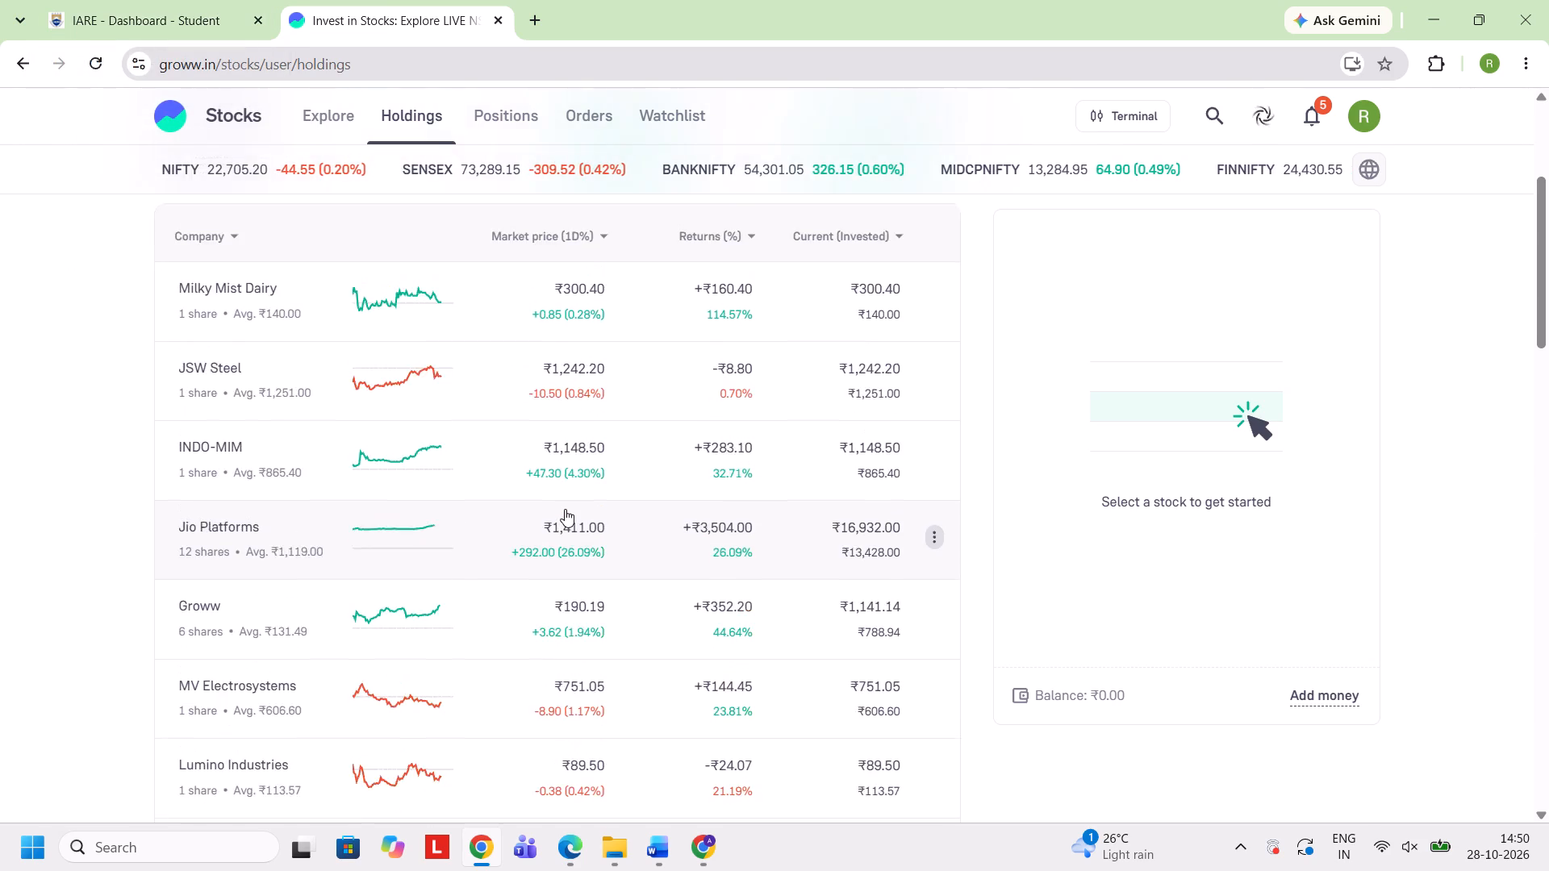
scroll(565, 509, "up", 1)
scroll(565, 509, "down", 5)
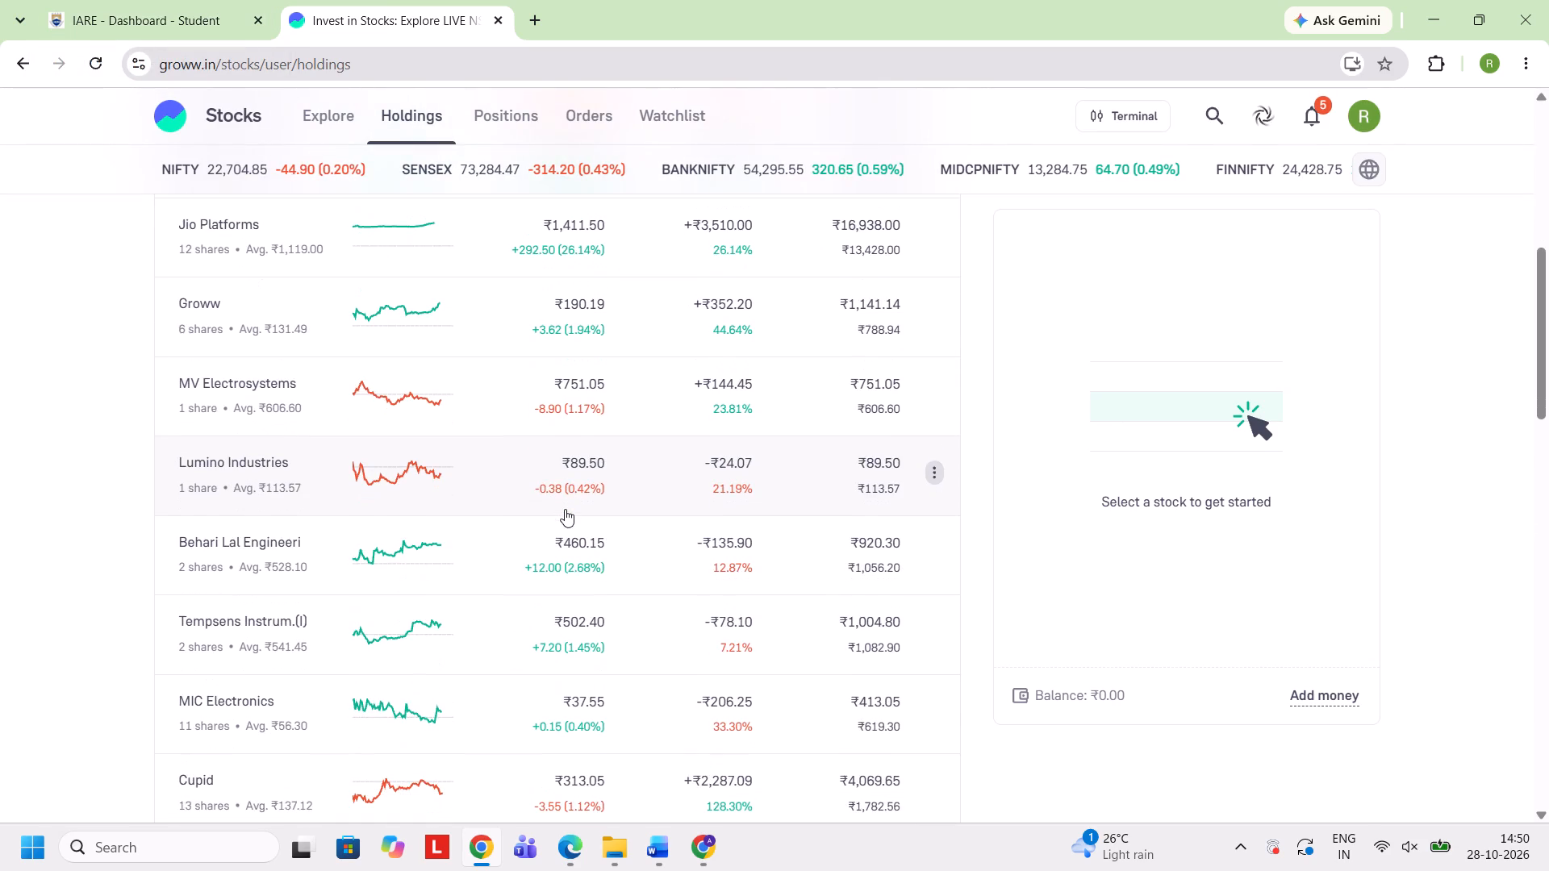
scroll(565, 509, "down", 2)
scroll(565, 509, "up", 3)
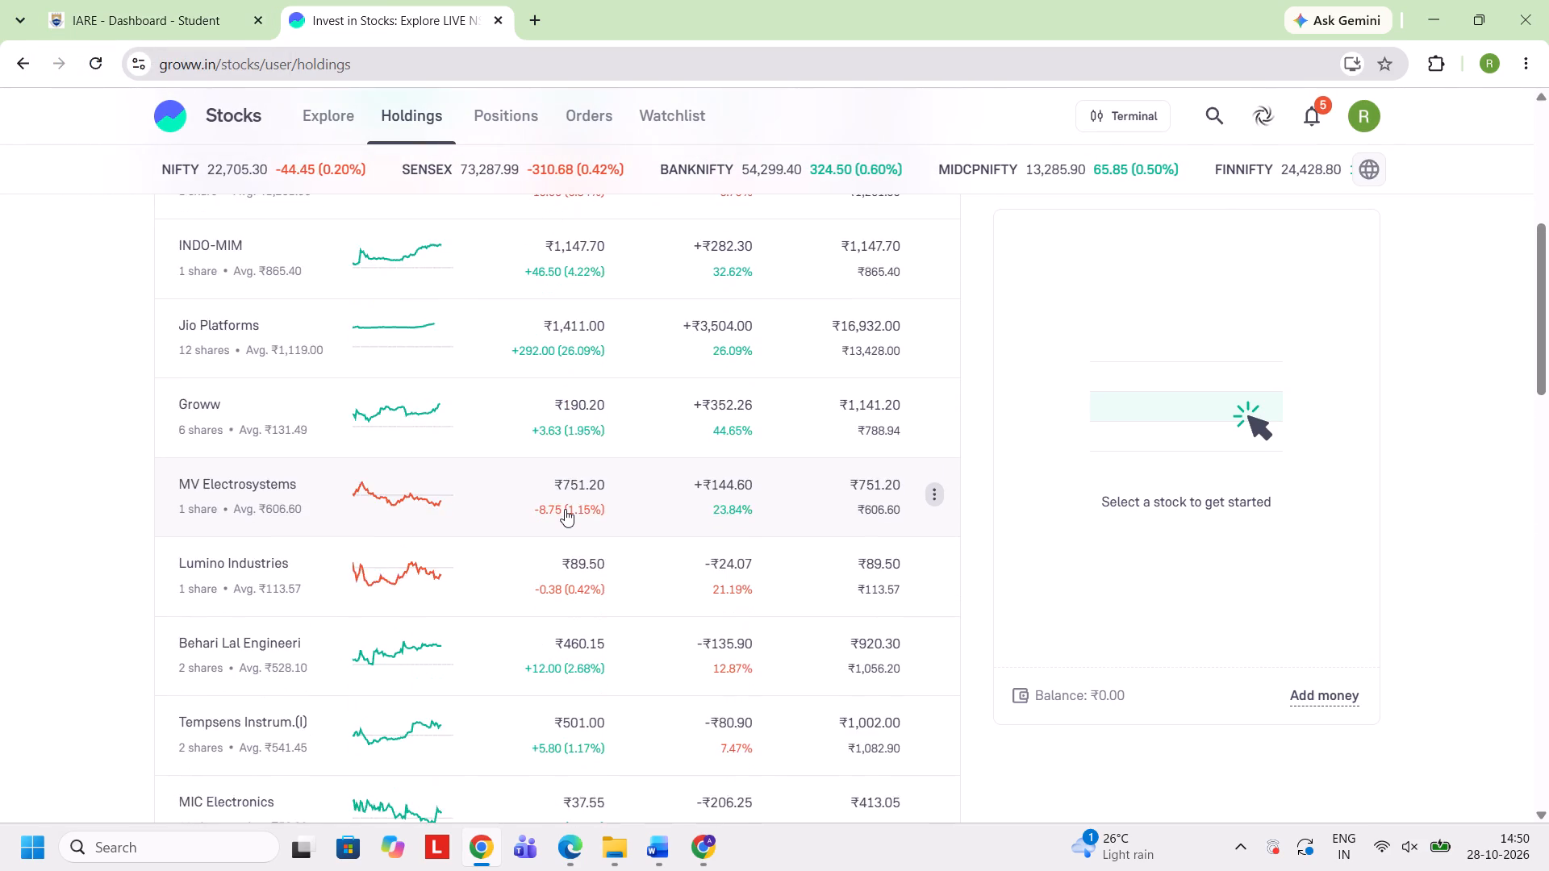
scroll(565, 509, "up", 2)
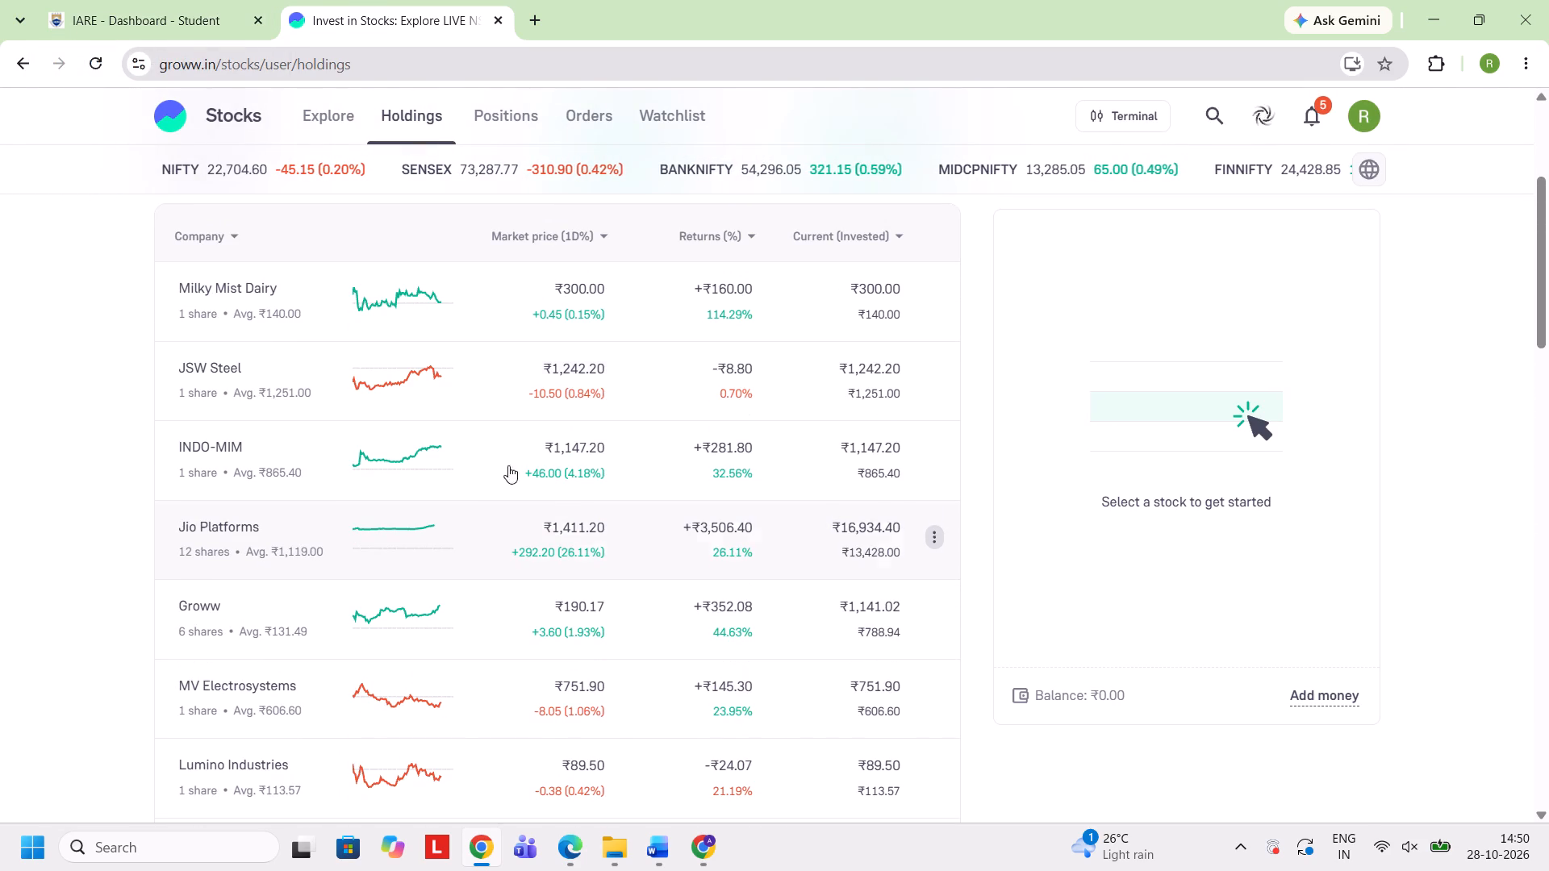
Open the AAT-II upload page in the student portal and get the question for AECD47 Embedded System Design and Development.
left_click(132, 0)
scroll(63, 604, "down", 6)
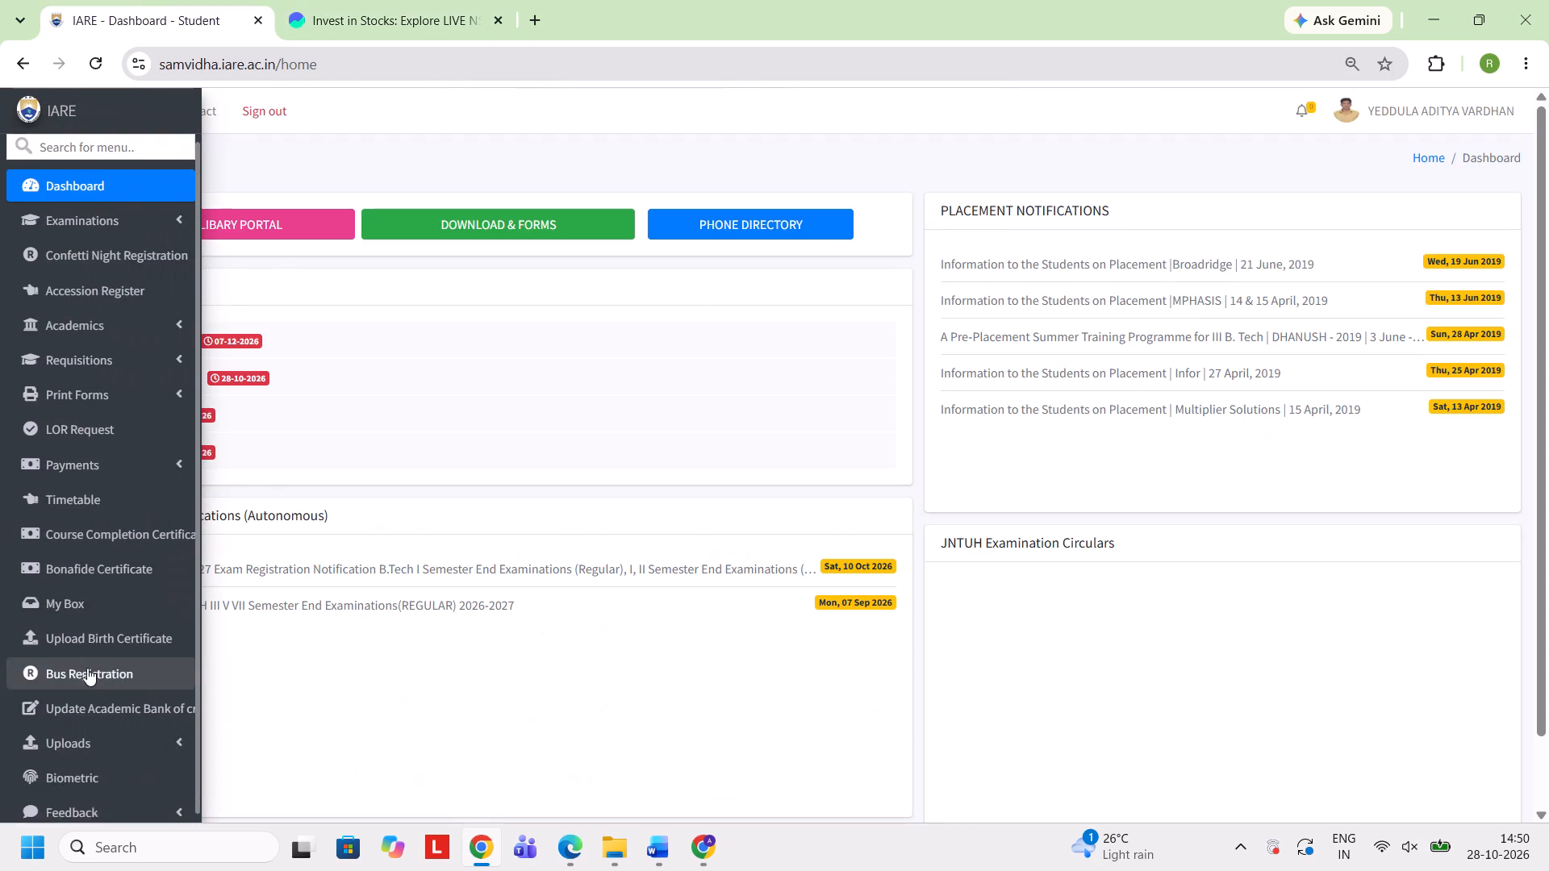
left_click(92, 748)
scroll(92, 748, "down", 3)
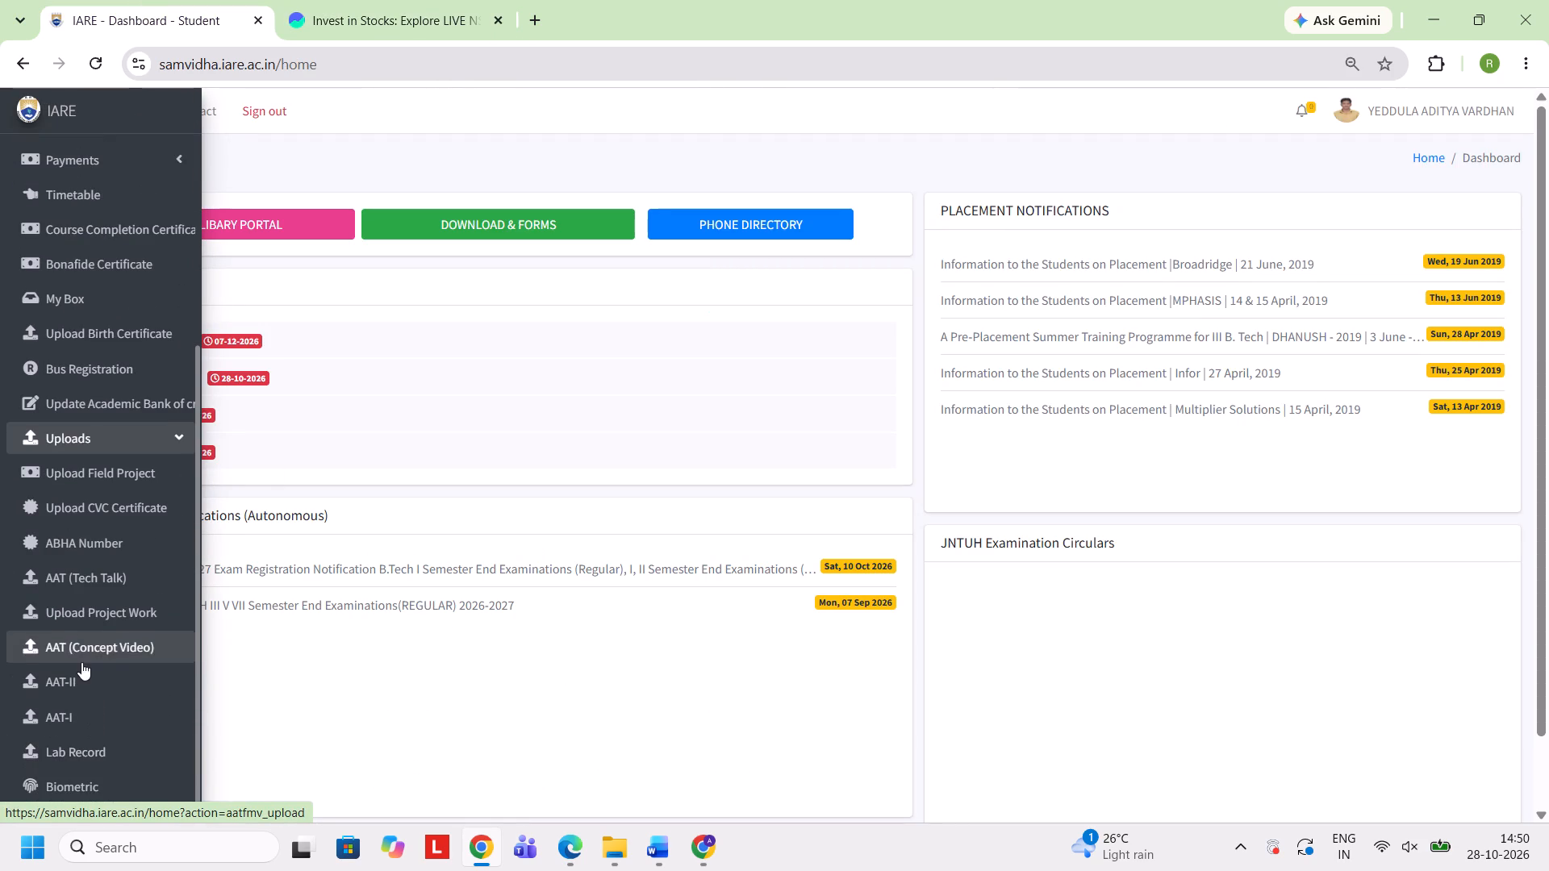
left_click(81, 679)
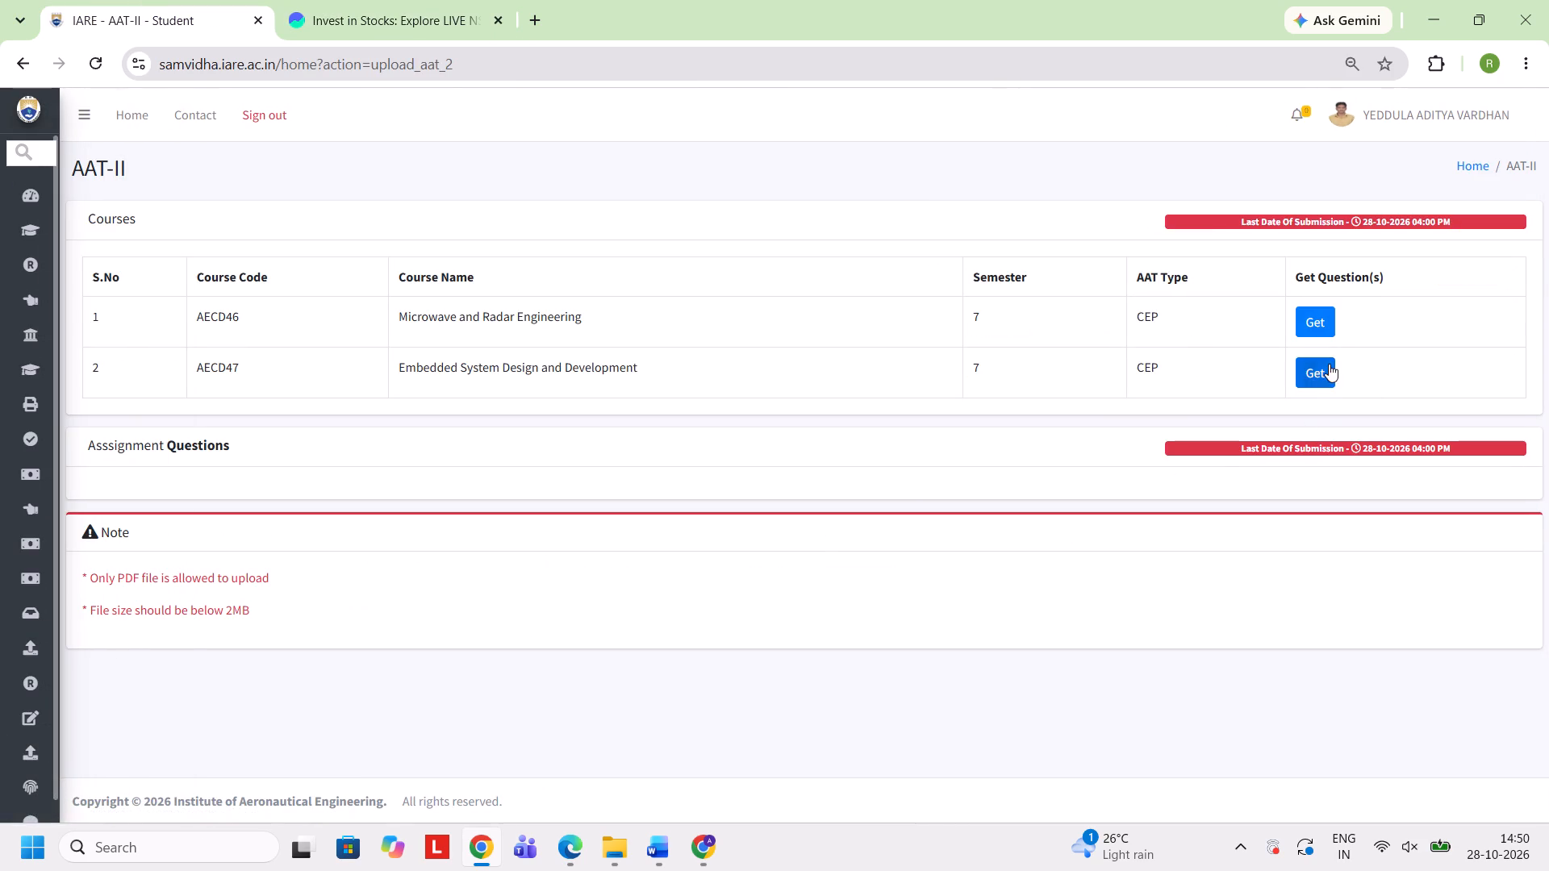
left_click(1329, 364)
left_click(770, 559)
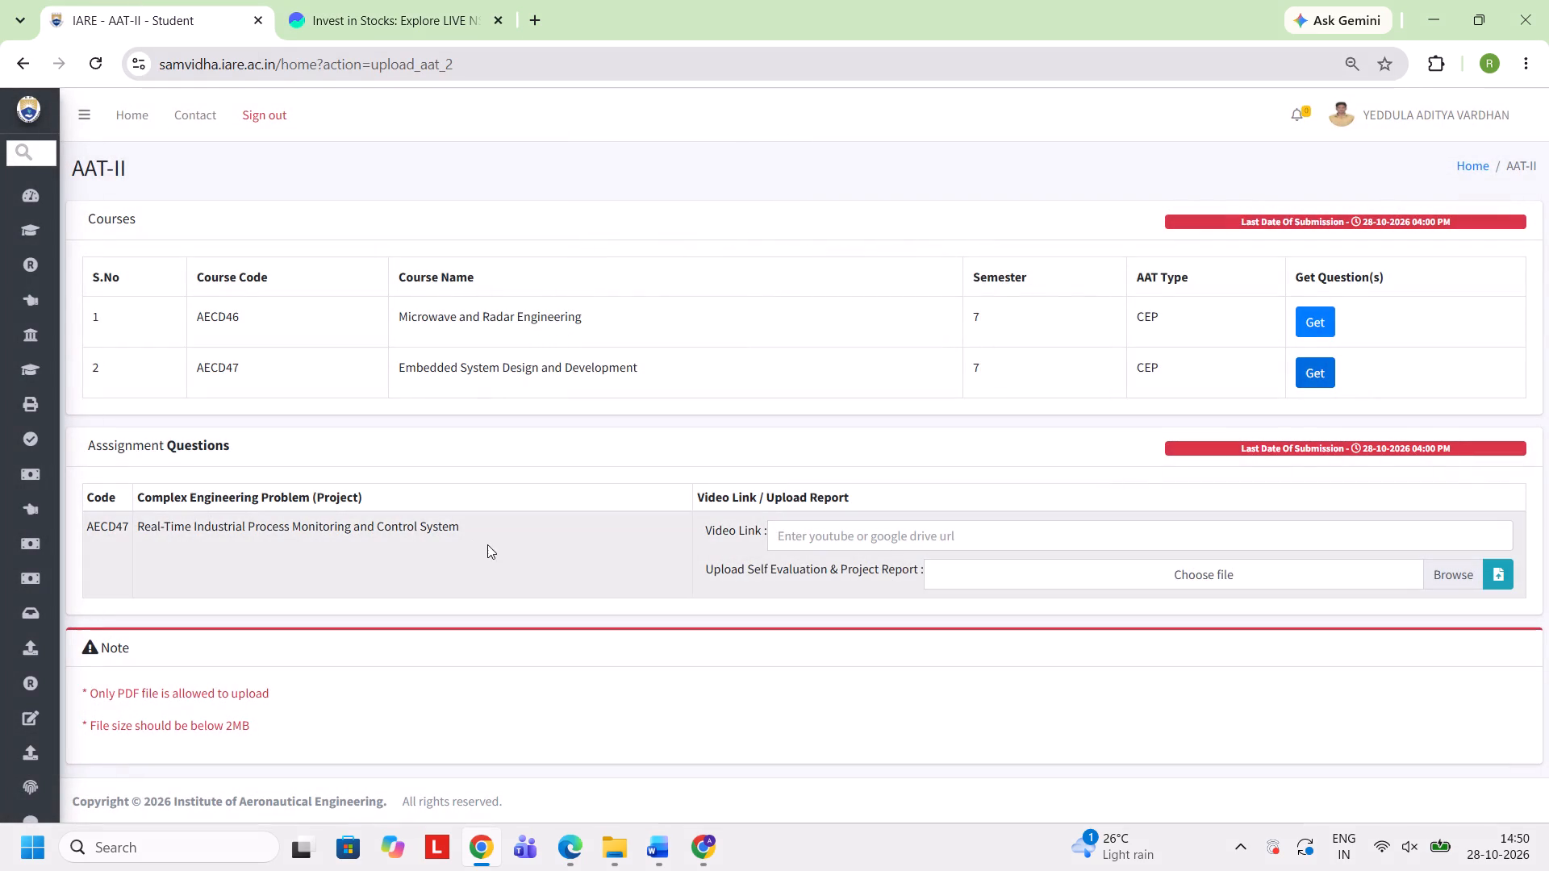
Copy the AECD47 project title from the portal, append it to the "circuit diagram for" search in the other Chrome window, and show image results.
left_click_drag(478, 529, 140, 536)
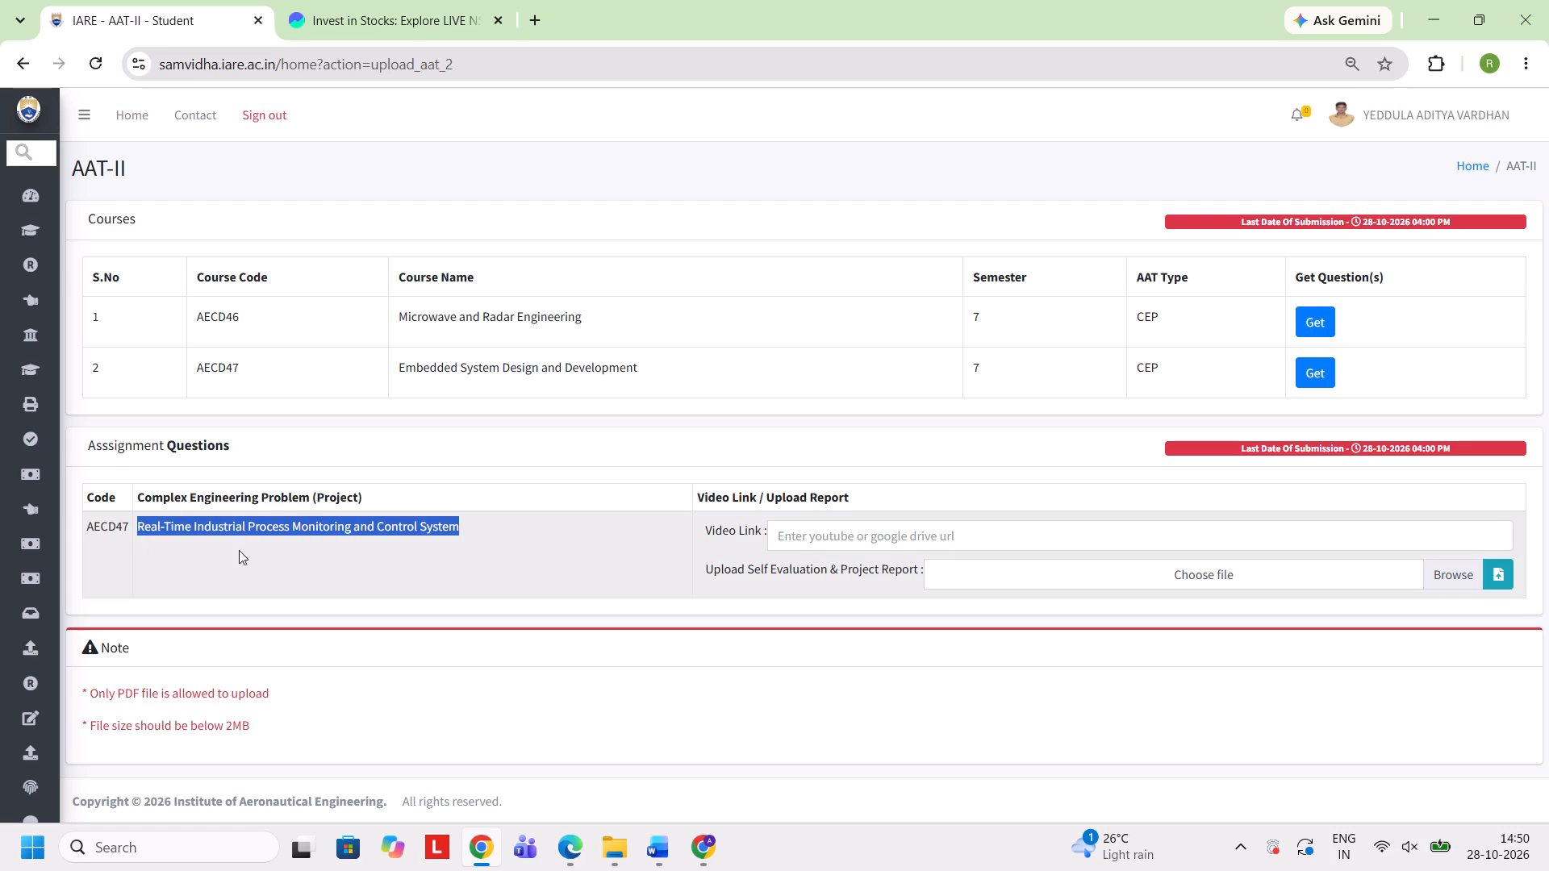
key("ctrl+c")
left_click_drag(685, 848, 696, 853)
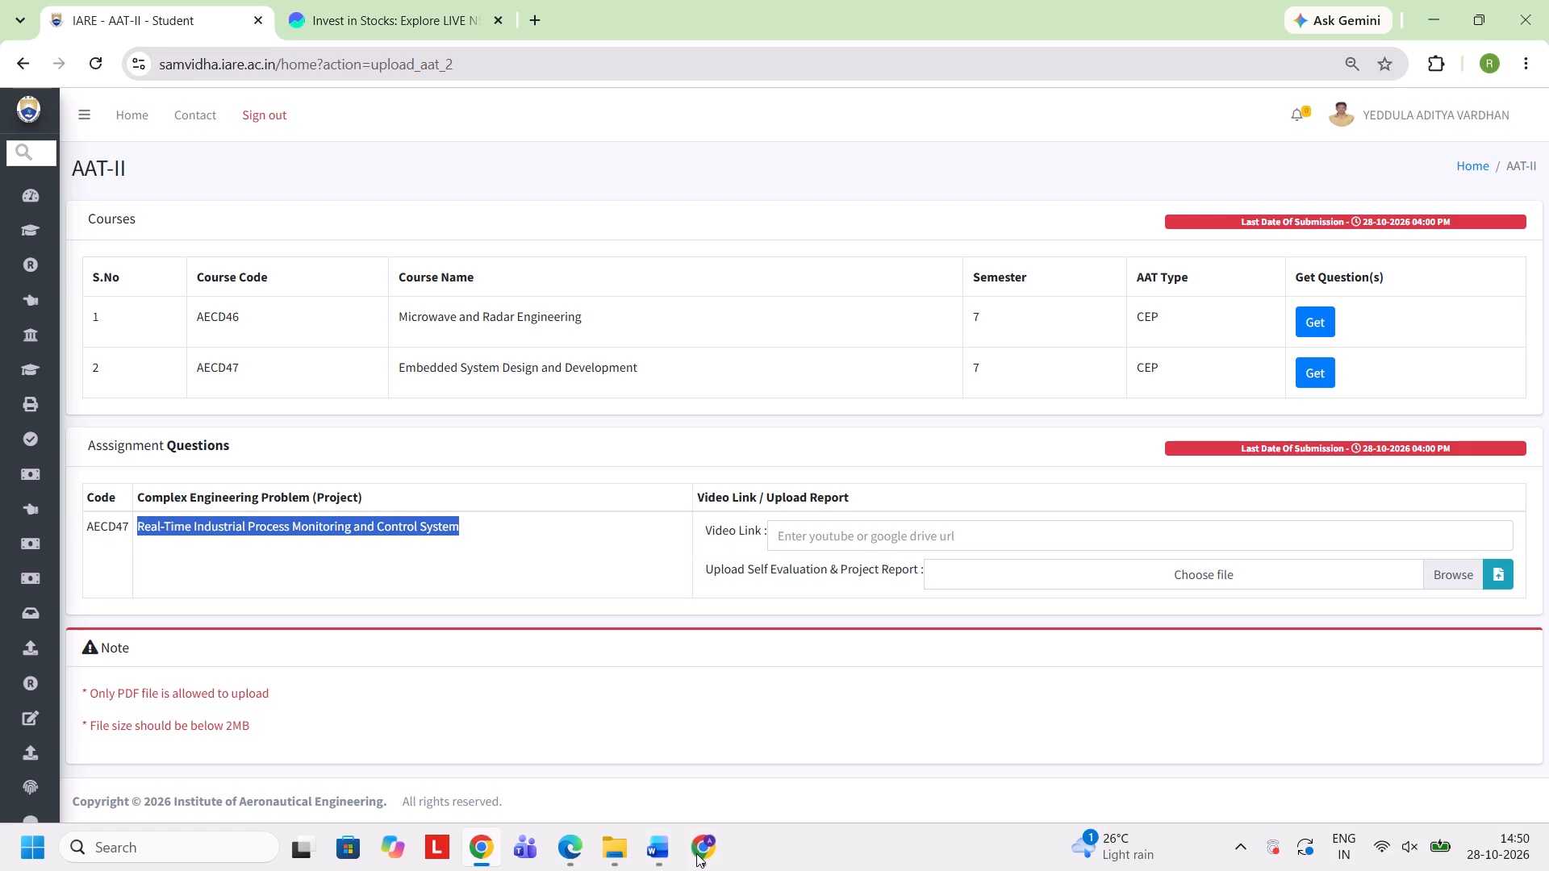
left_click(712, 842)
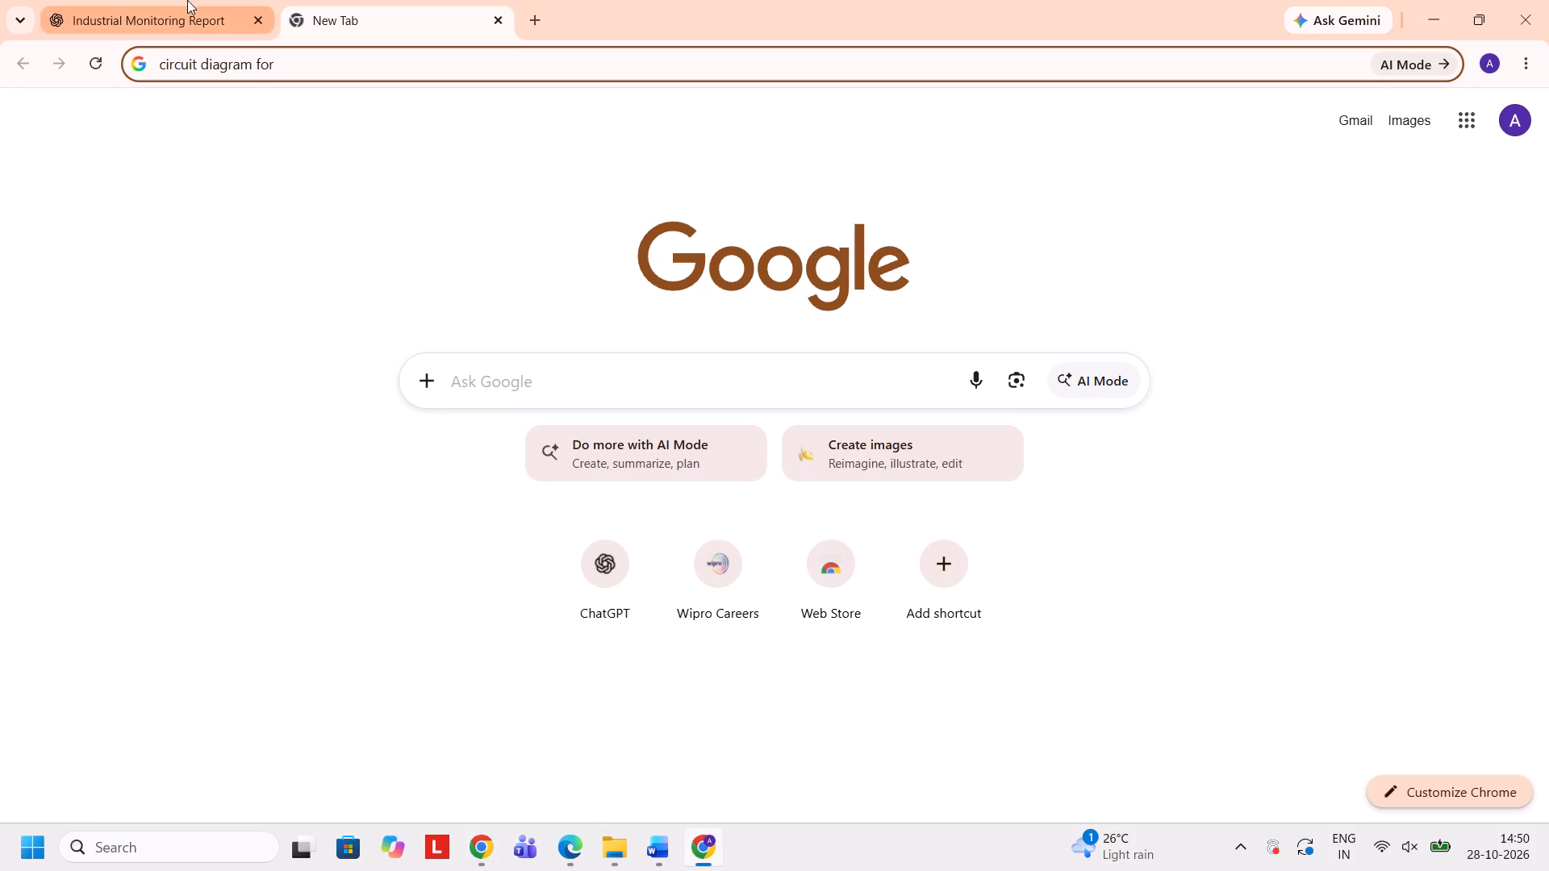
key("ctrl+v")
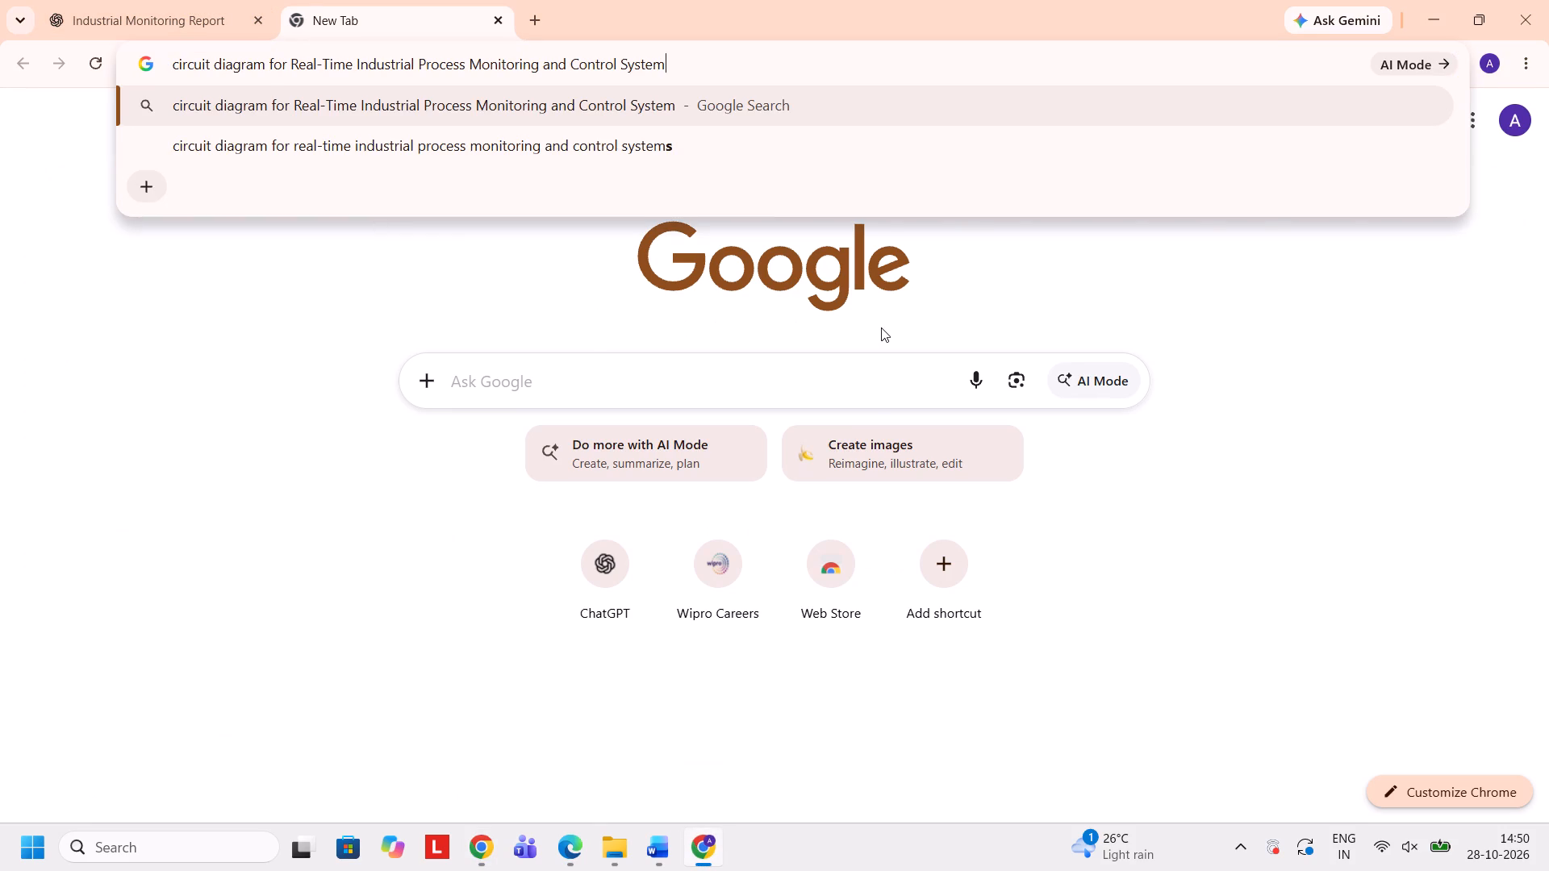
key("Return")
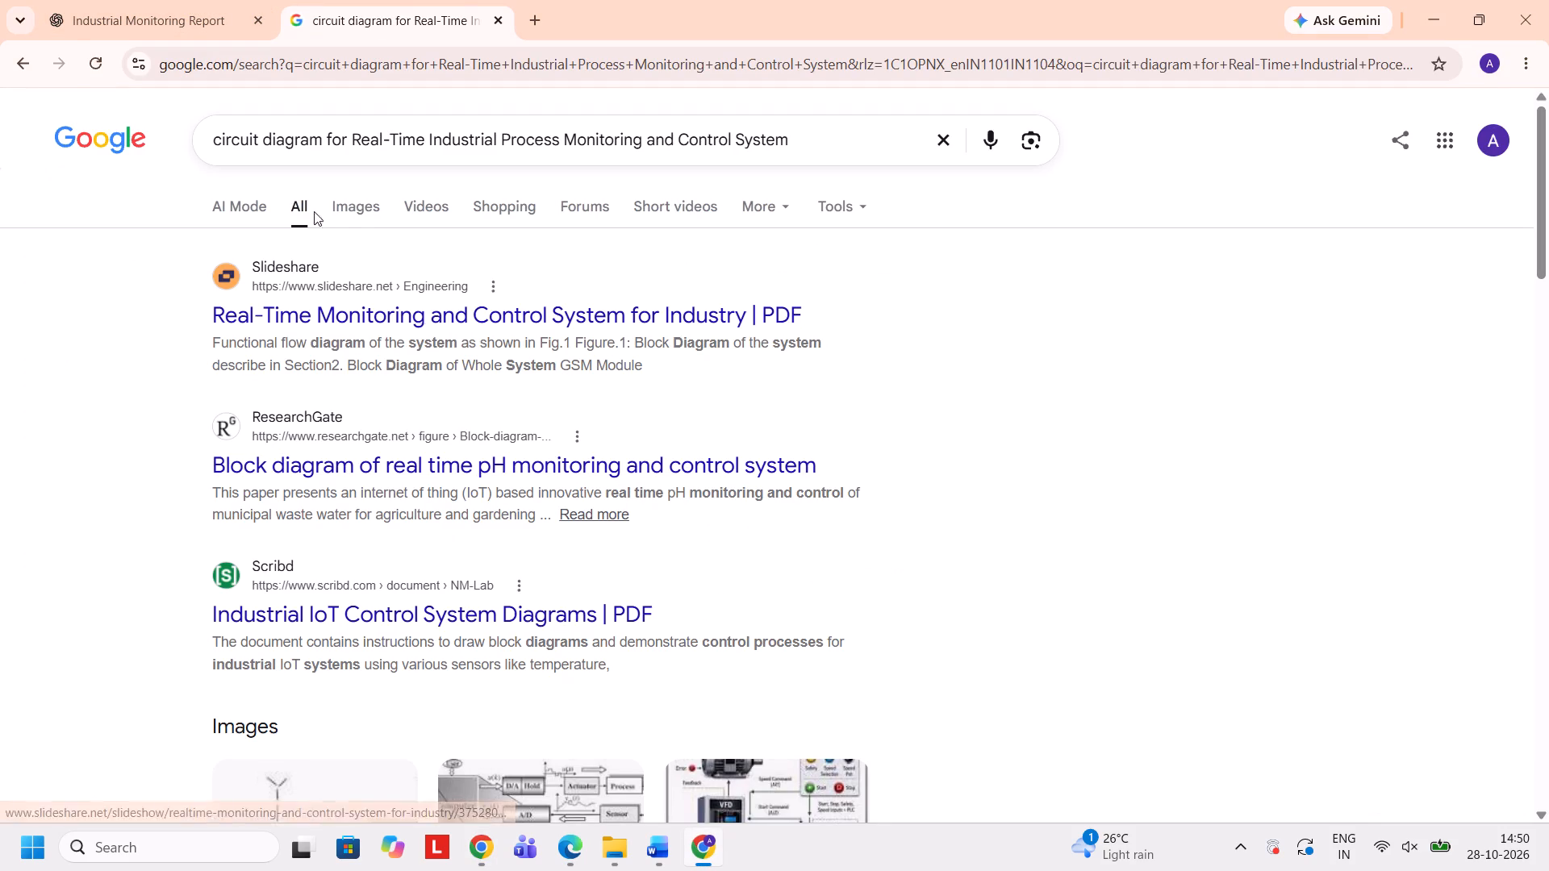
left_click(353, 204)
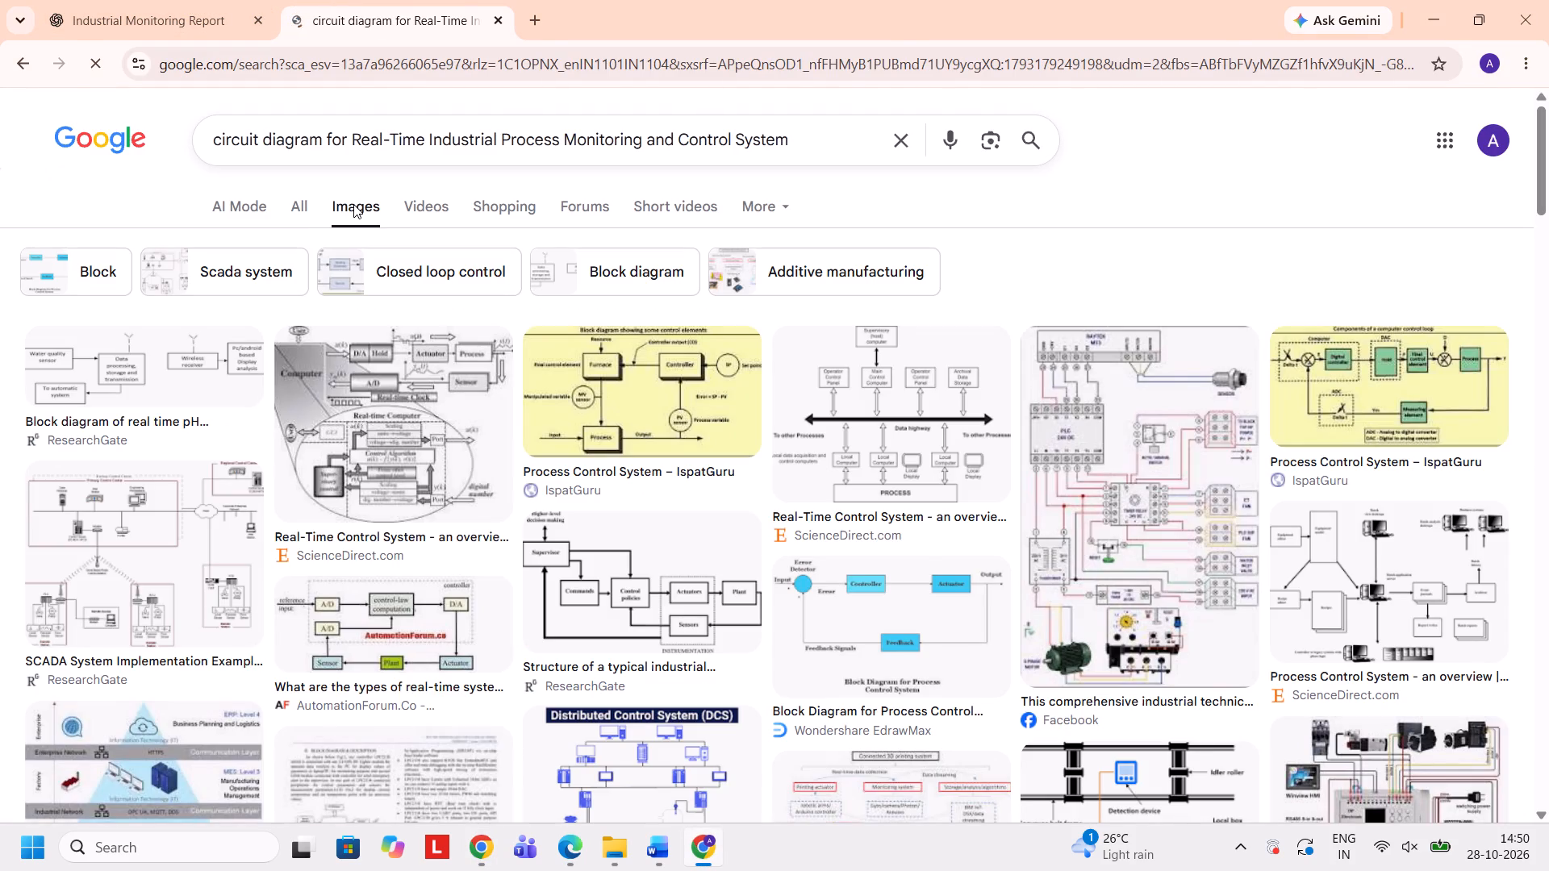
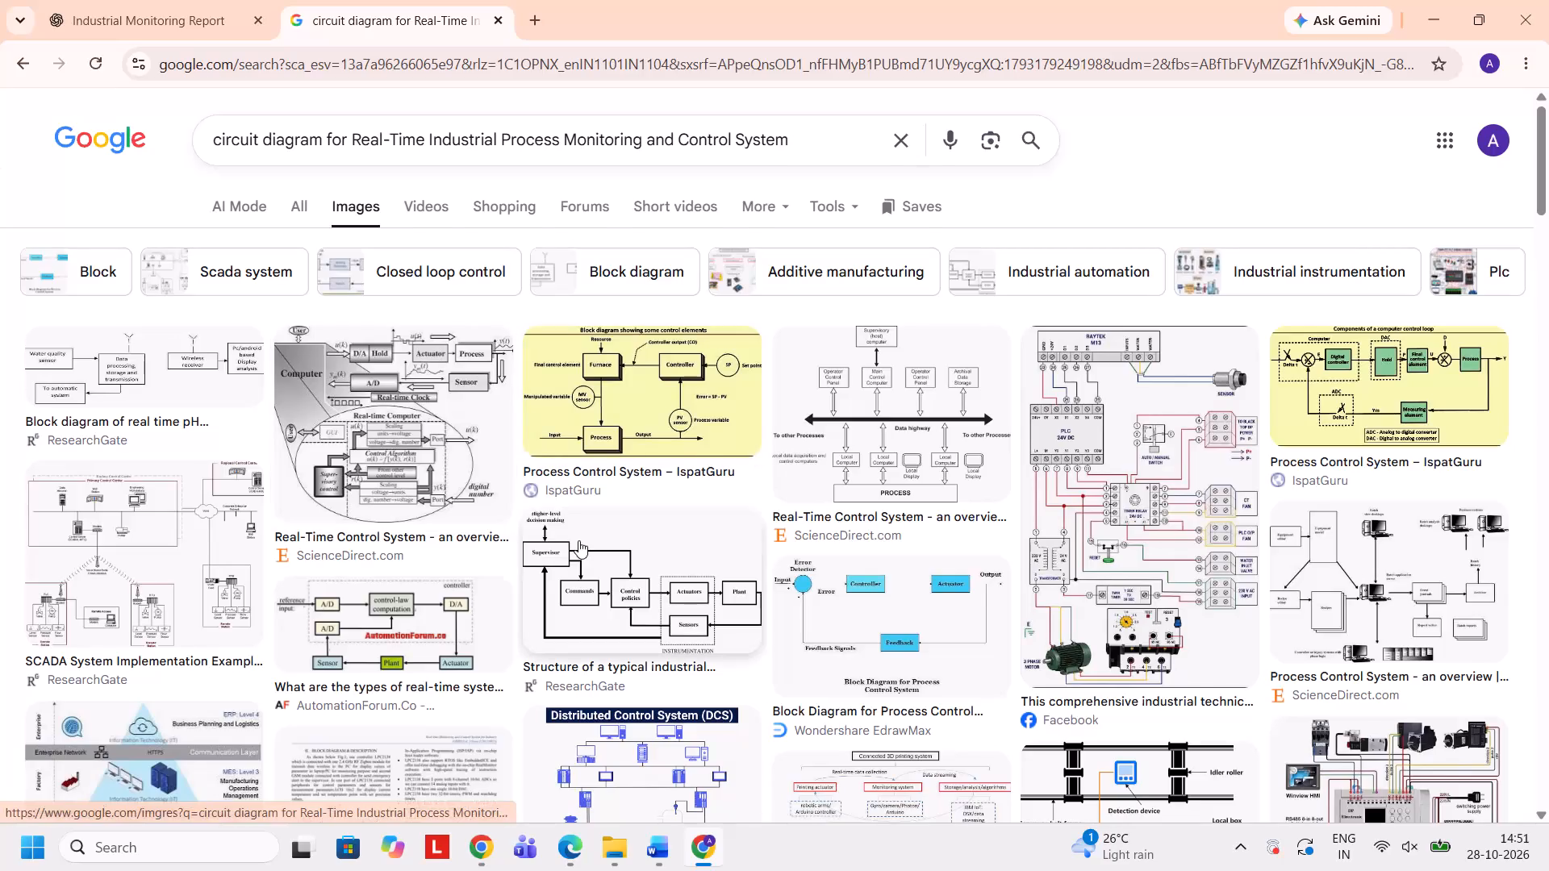
Browse the image results and open the industrial process control system diagram linking PLCs, HMI, SCADA, motor, sensor and internet.
scroll(541, 562, "down", 2)
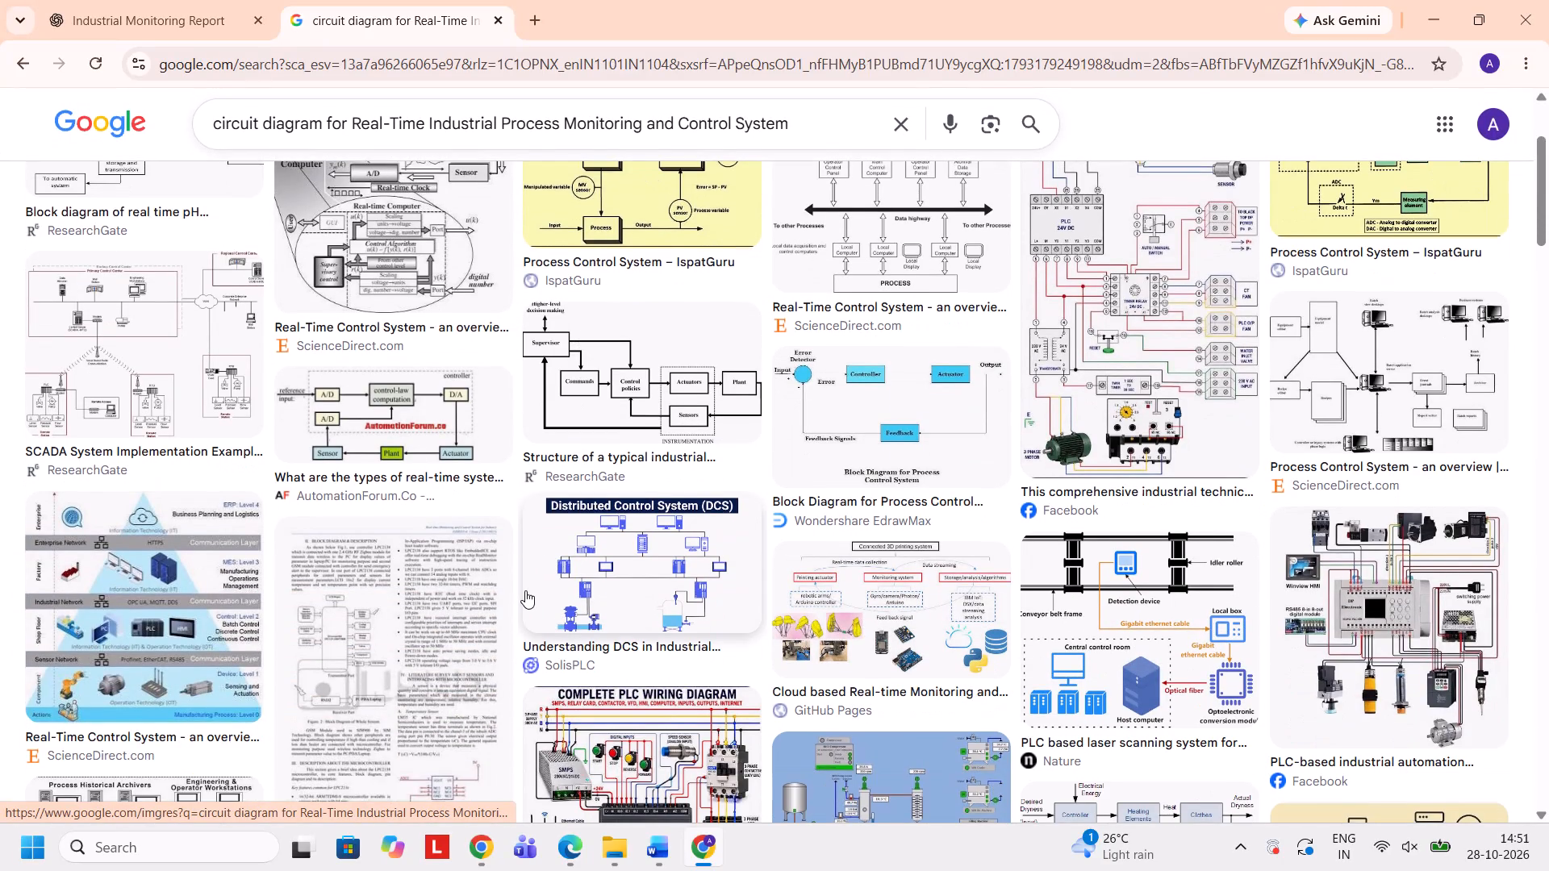
scroll(525, 590, "down", 5)
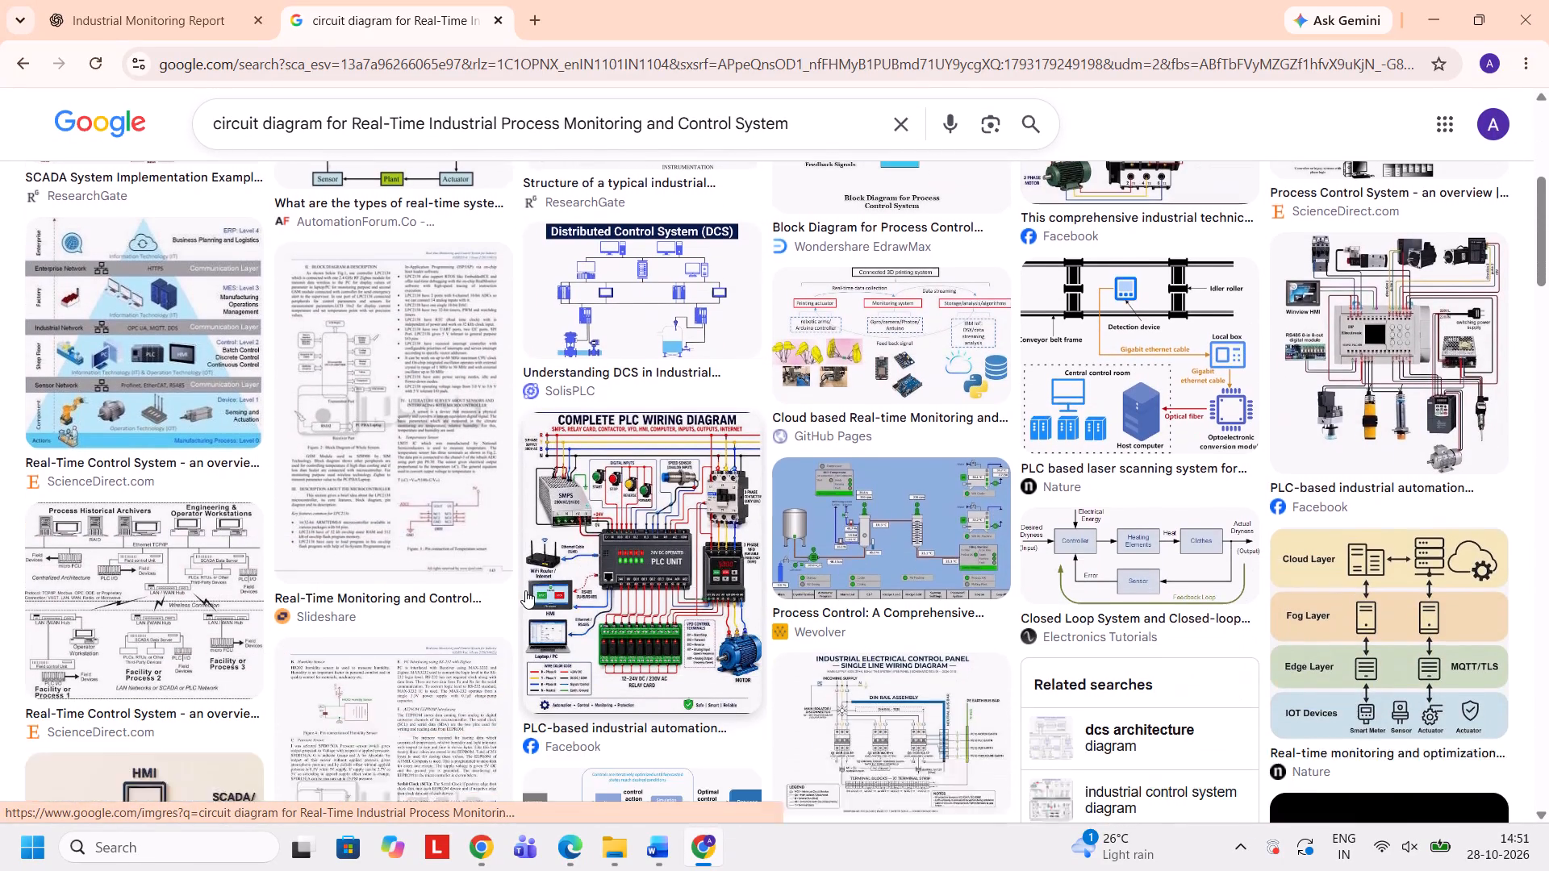
scroll(525, 590, "down", 2)
scroll(525, 590, "up", 7)
scroll(525, 590, "down", 1)
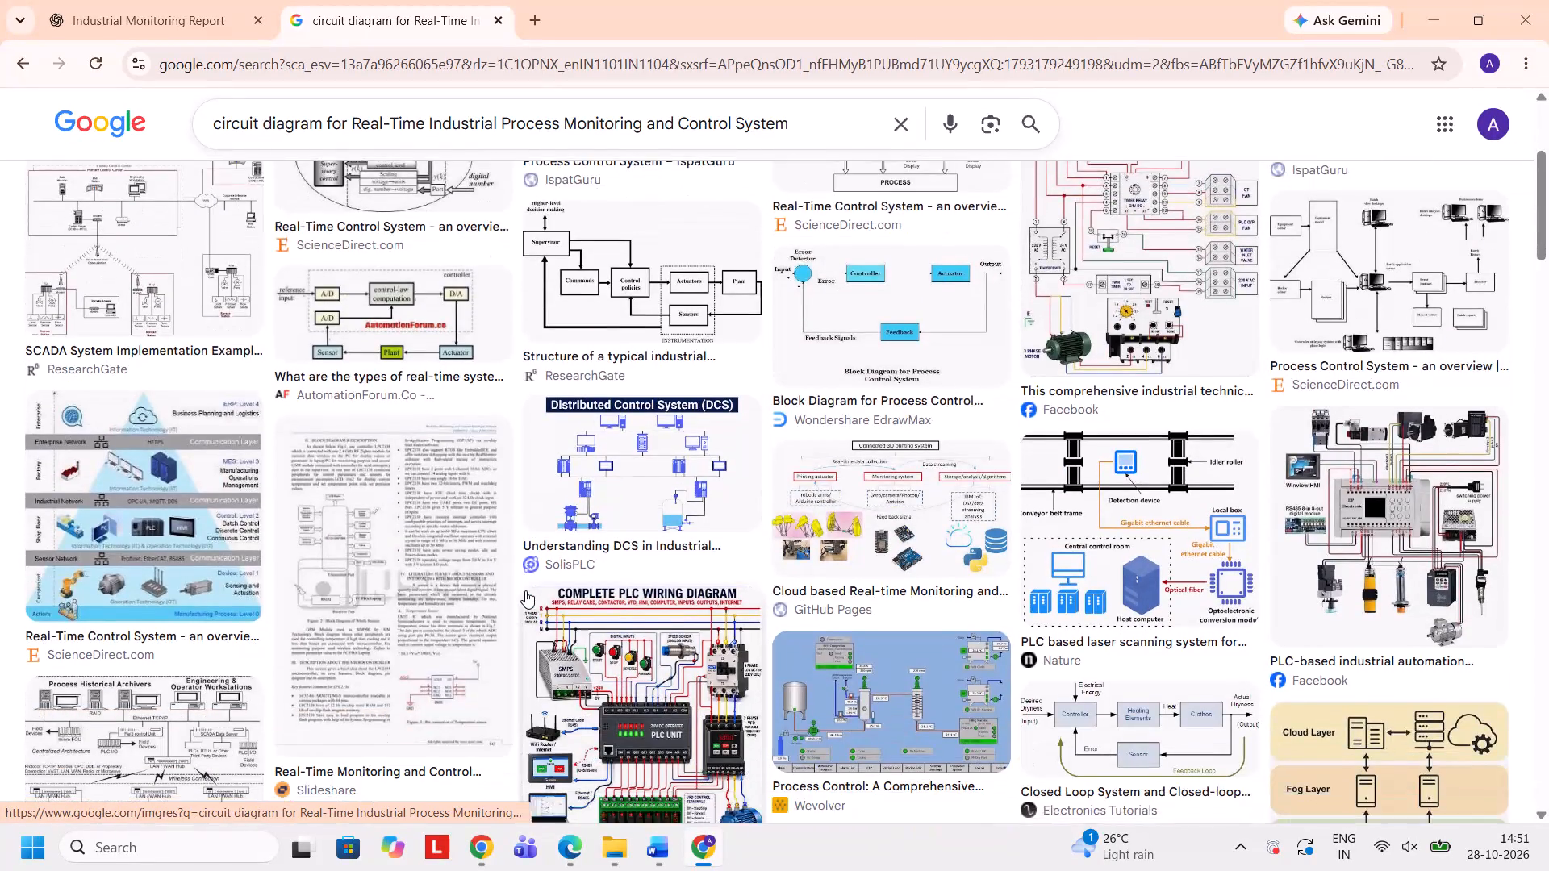
scroll(525, 590, "down", 5)
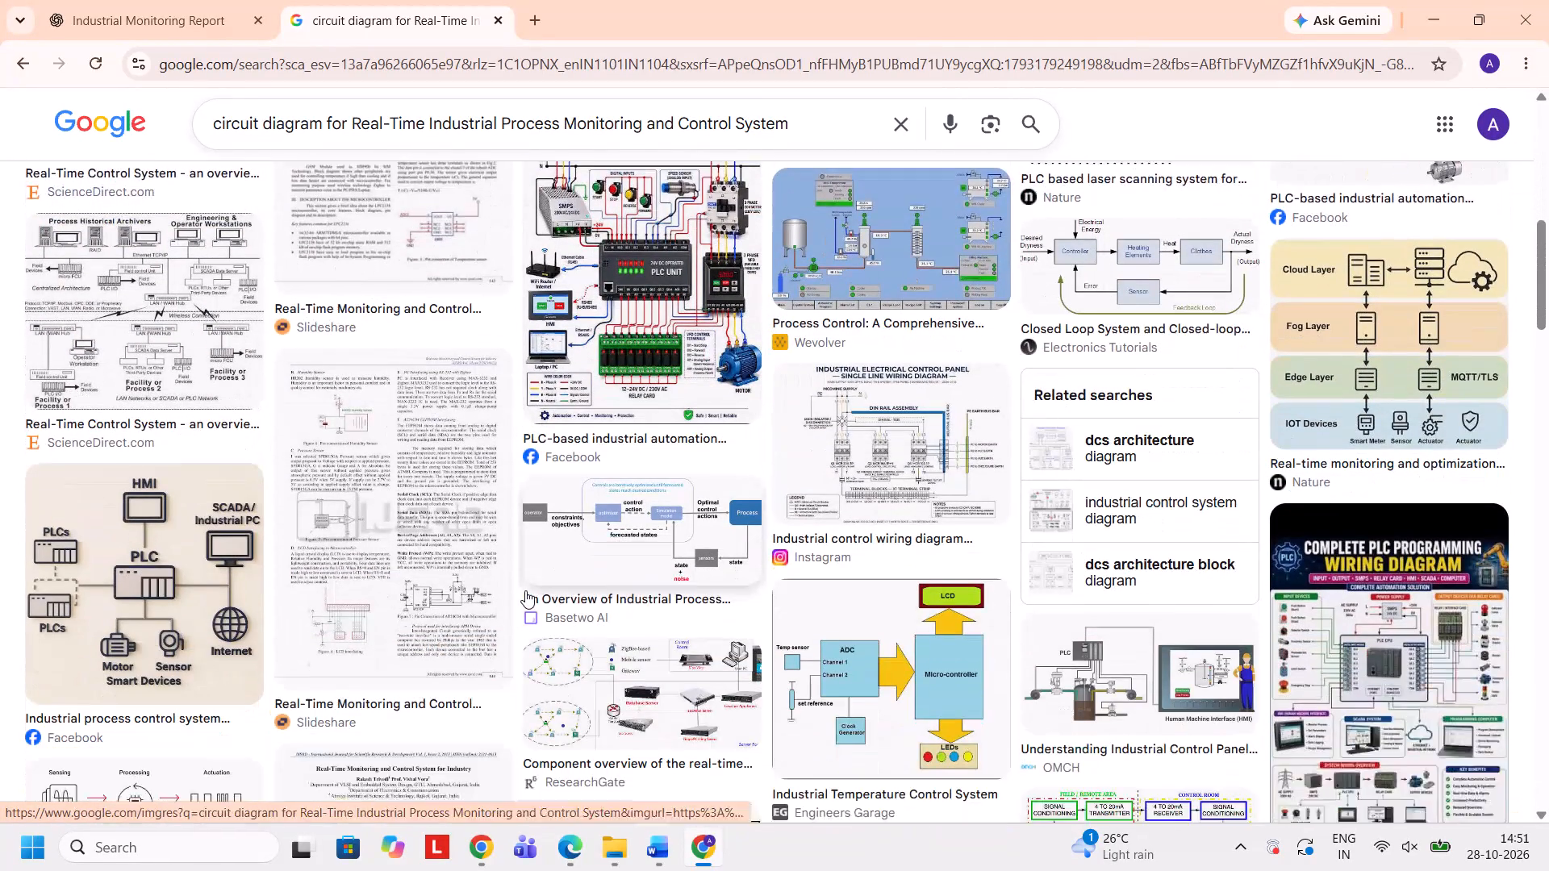
left_click(115, 608)
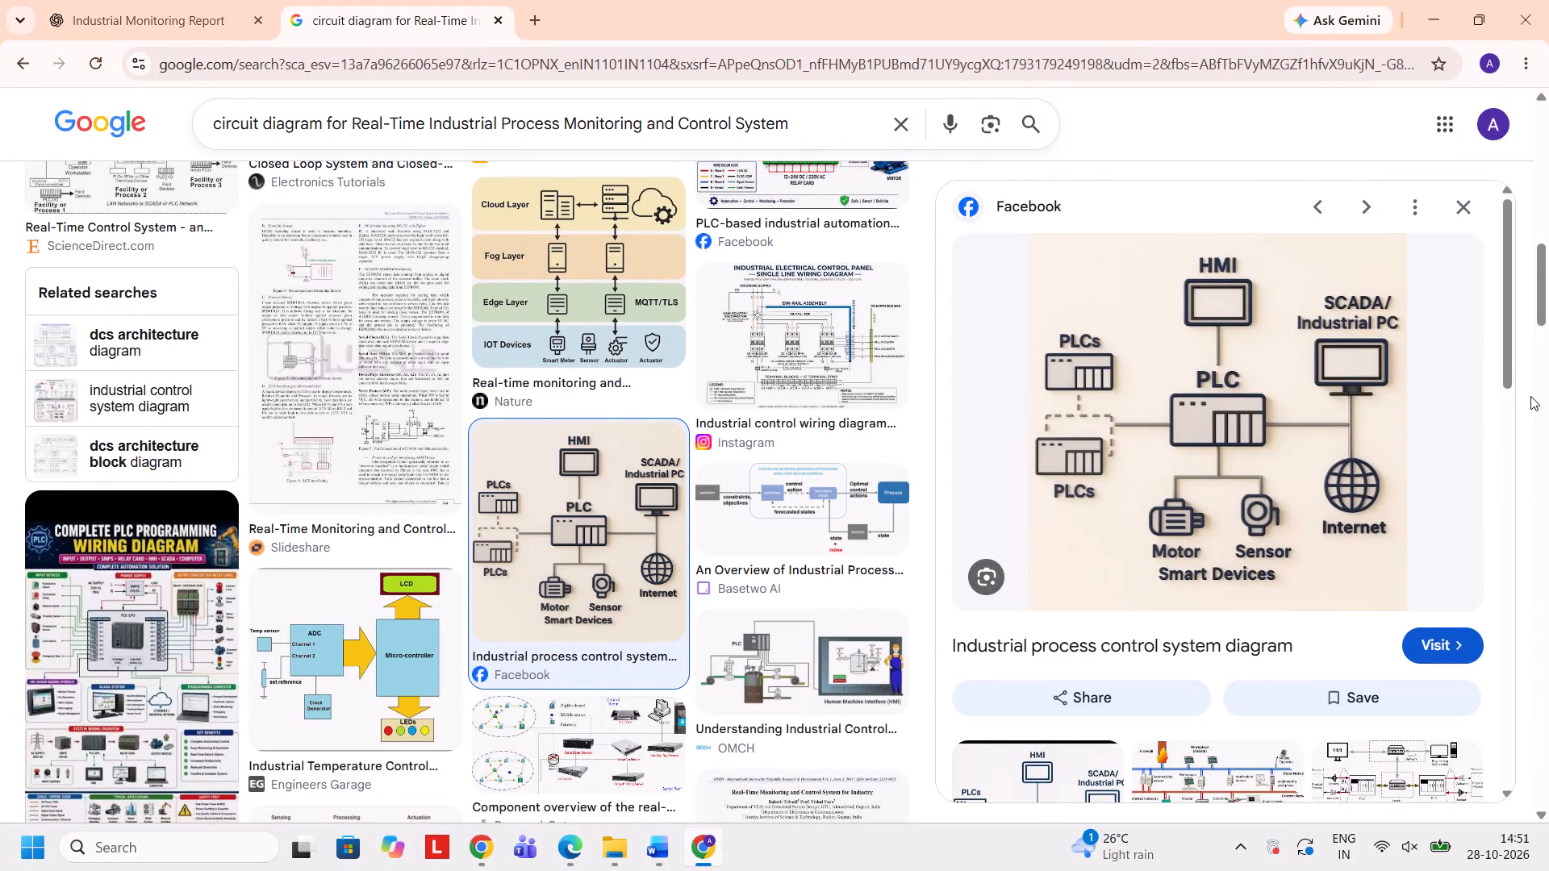
Take a rectangular screen capture of the enlarged industrial process control system diagram.
key("Print")
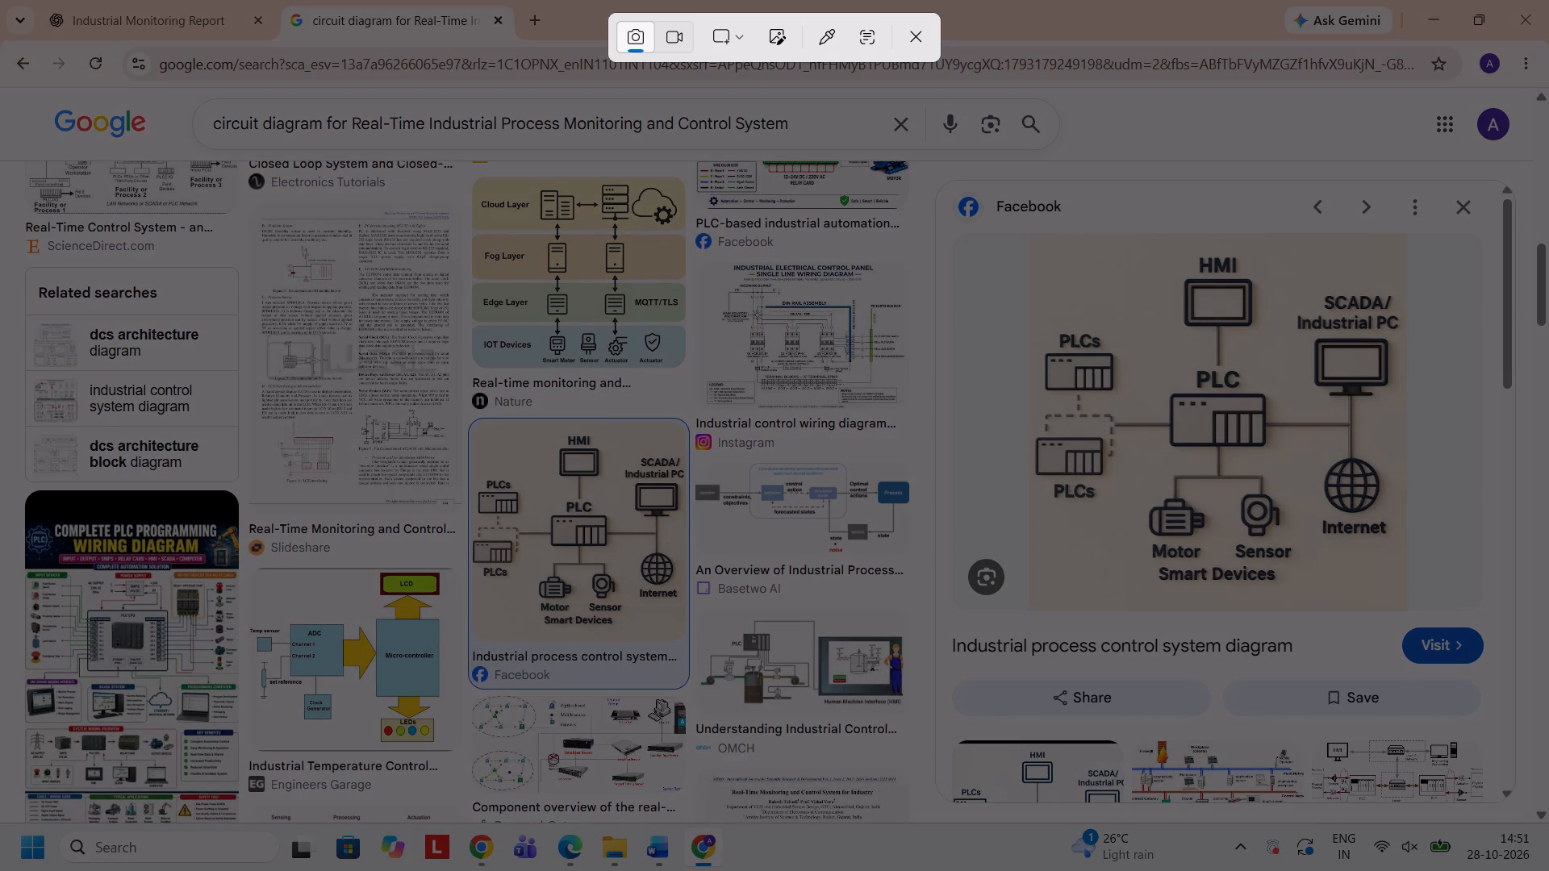
left_click_drag(1029, 236, 1409, 605)
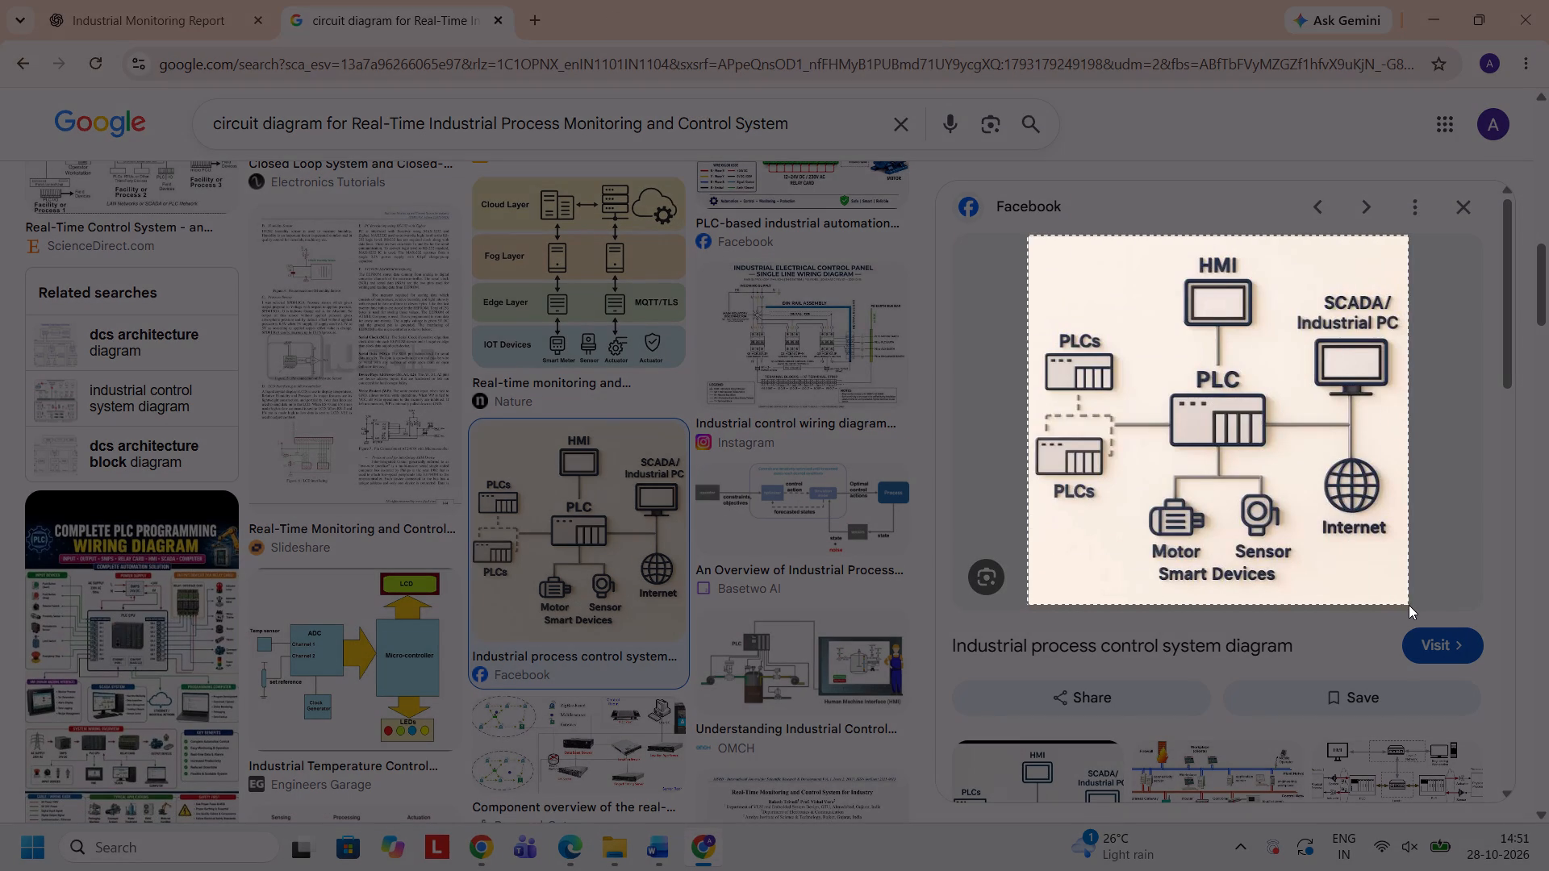
left_click_drag(1409, 605, 1413, 606)
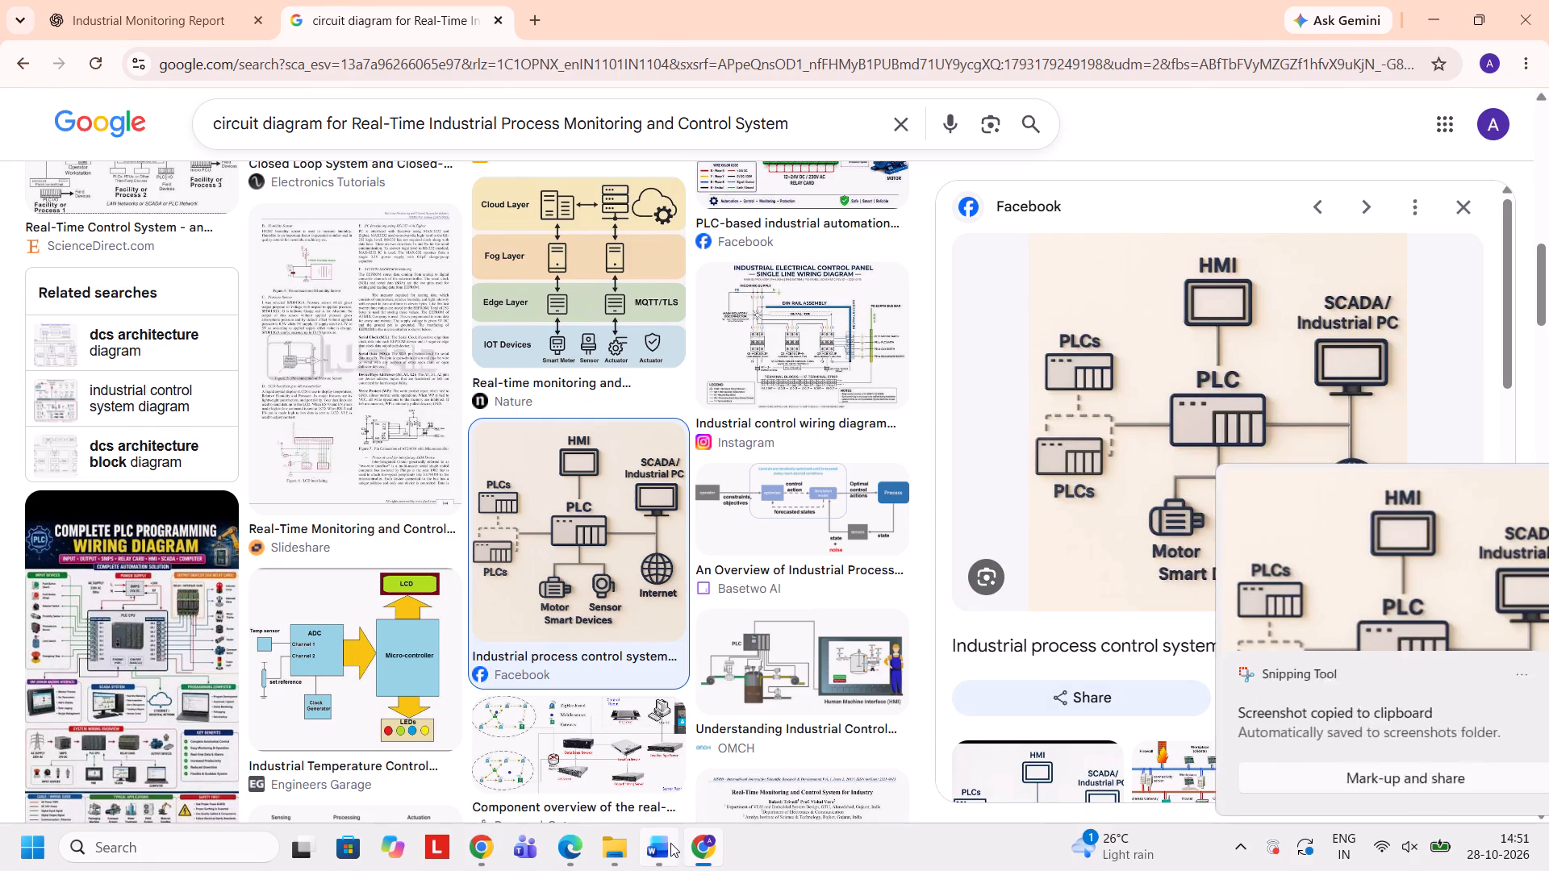
Switch to the Word report, paste the captured diagram under 3.1 Circuit Diagram and delete the Smart Industrial Motor Protection System diagram.
left_click(670, 843)
left_click(688, 664)
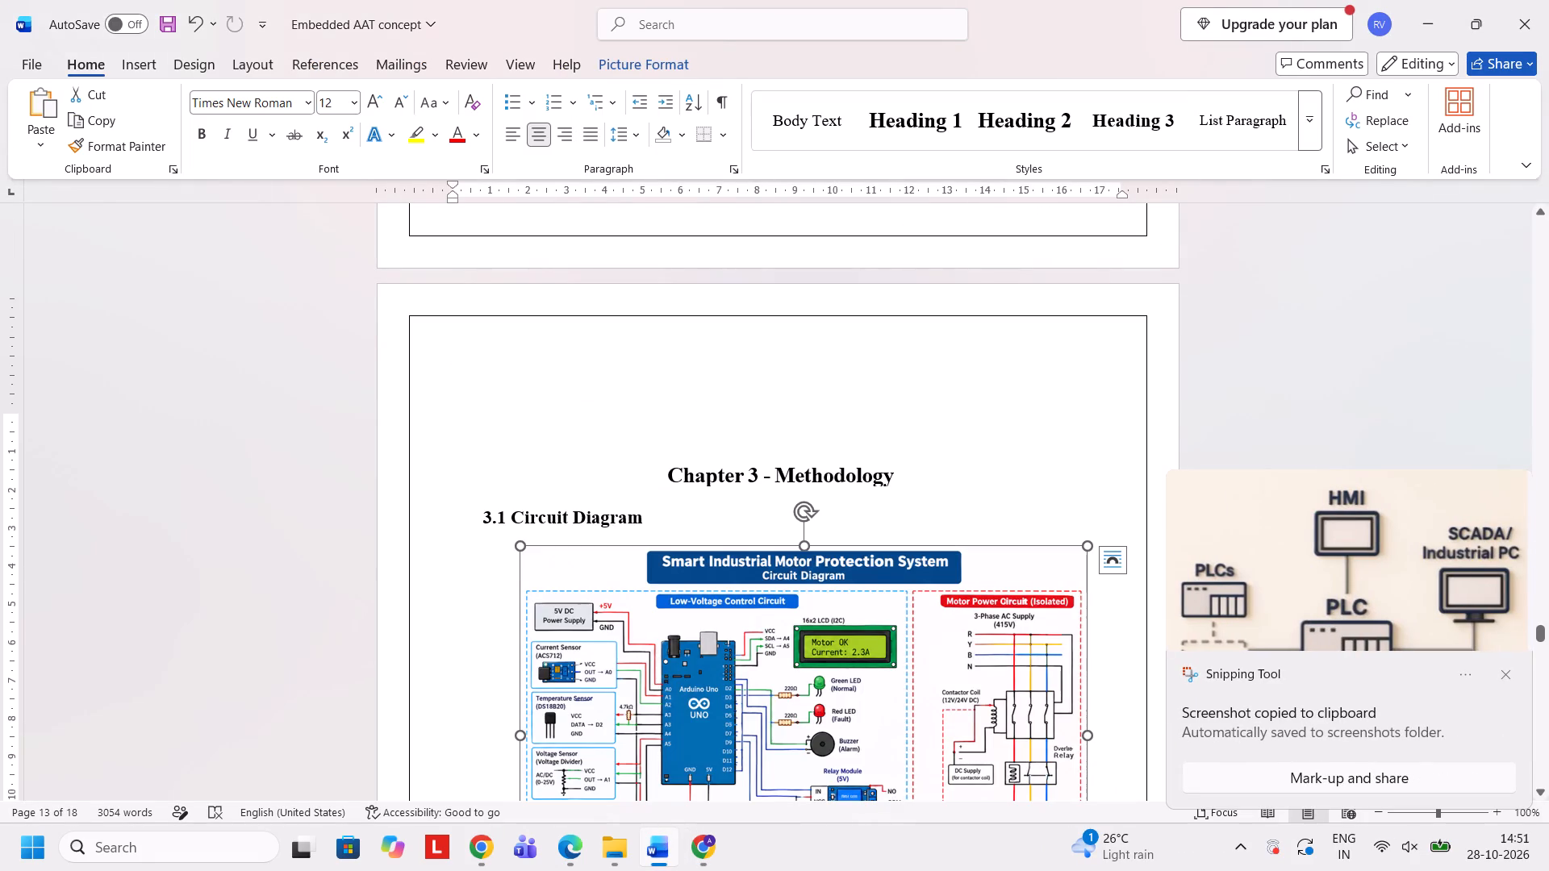
scroll(895, 645, "down", 5)
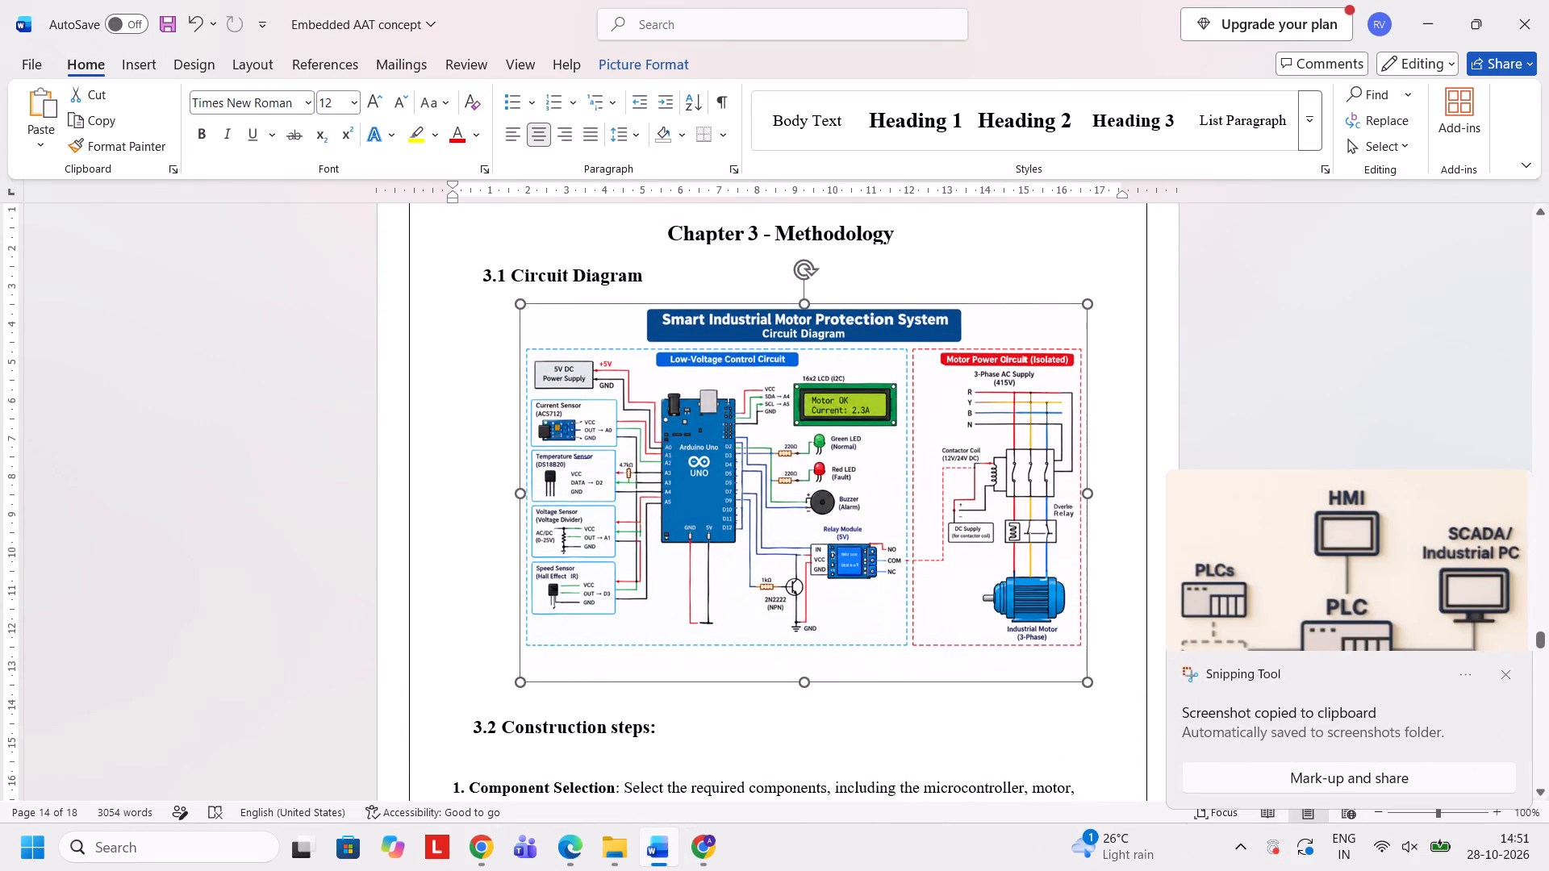
key("ctrl+v")
left_click(866, 615)
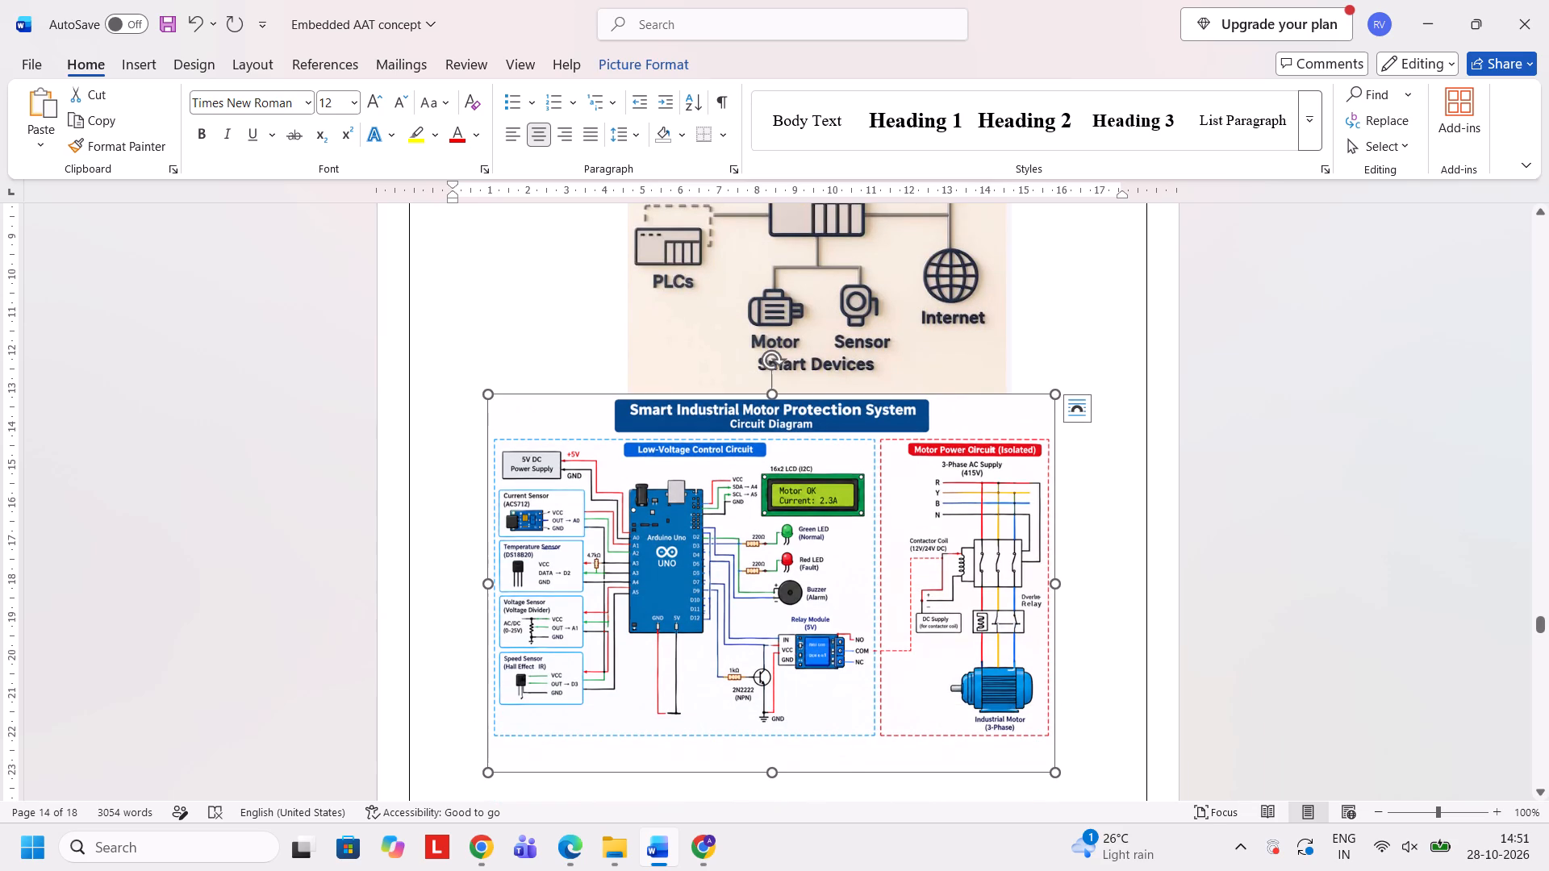
key("Delete")
Stretch the pasted PLC diagram slightly taller by extending its bottom edge.
scroll(864, 617, "up", 7)
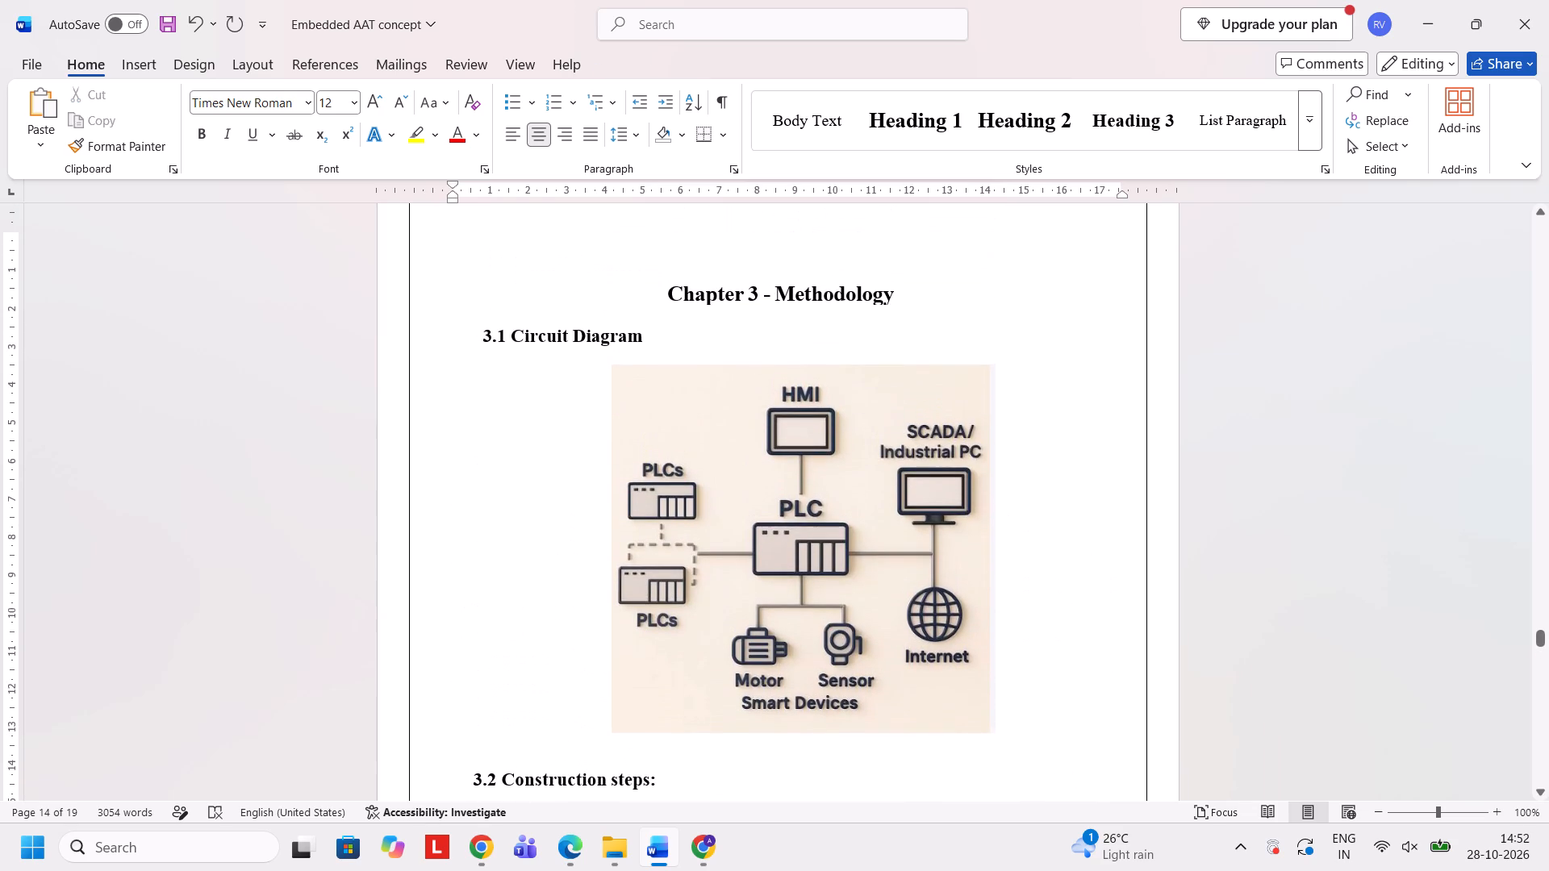
left_click(864, 617)
left_click_drag(801, 736, 804, 772)
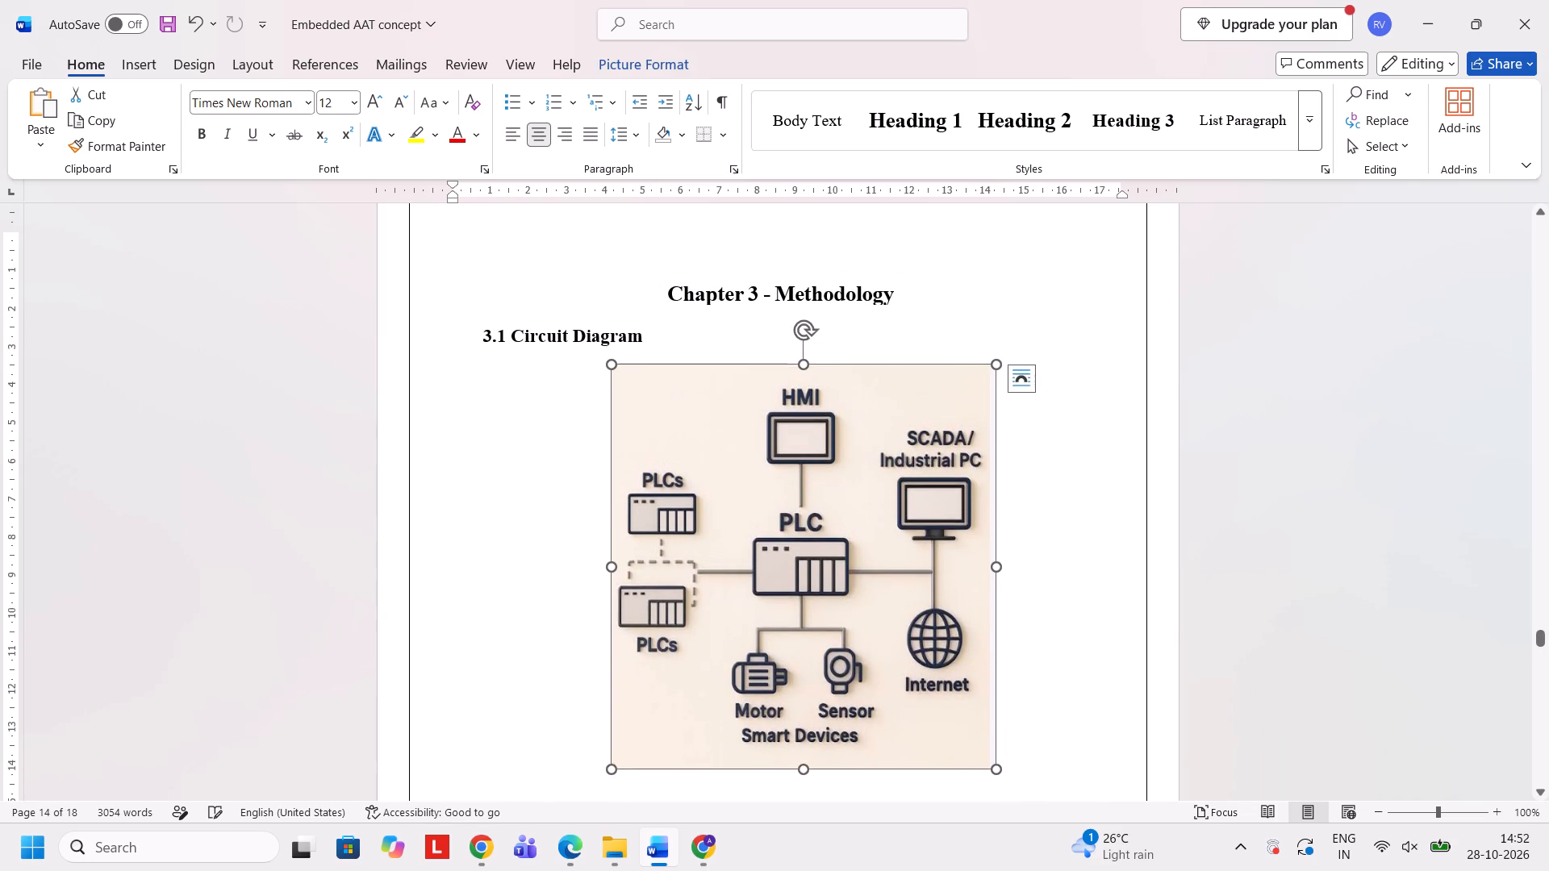
Delete the small leftover object and spacing before the PLC diagram and make its line left-aligned.
left_click(601, 668)
key("BackSpace")
key("BackSpace")
key("BackSpace")
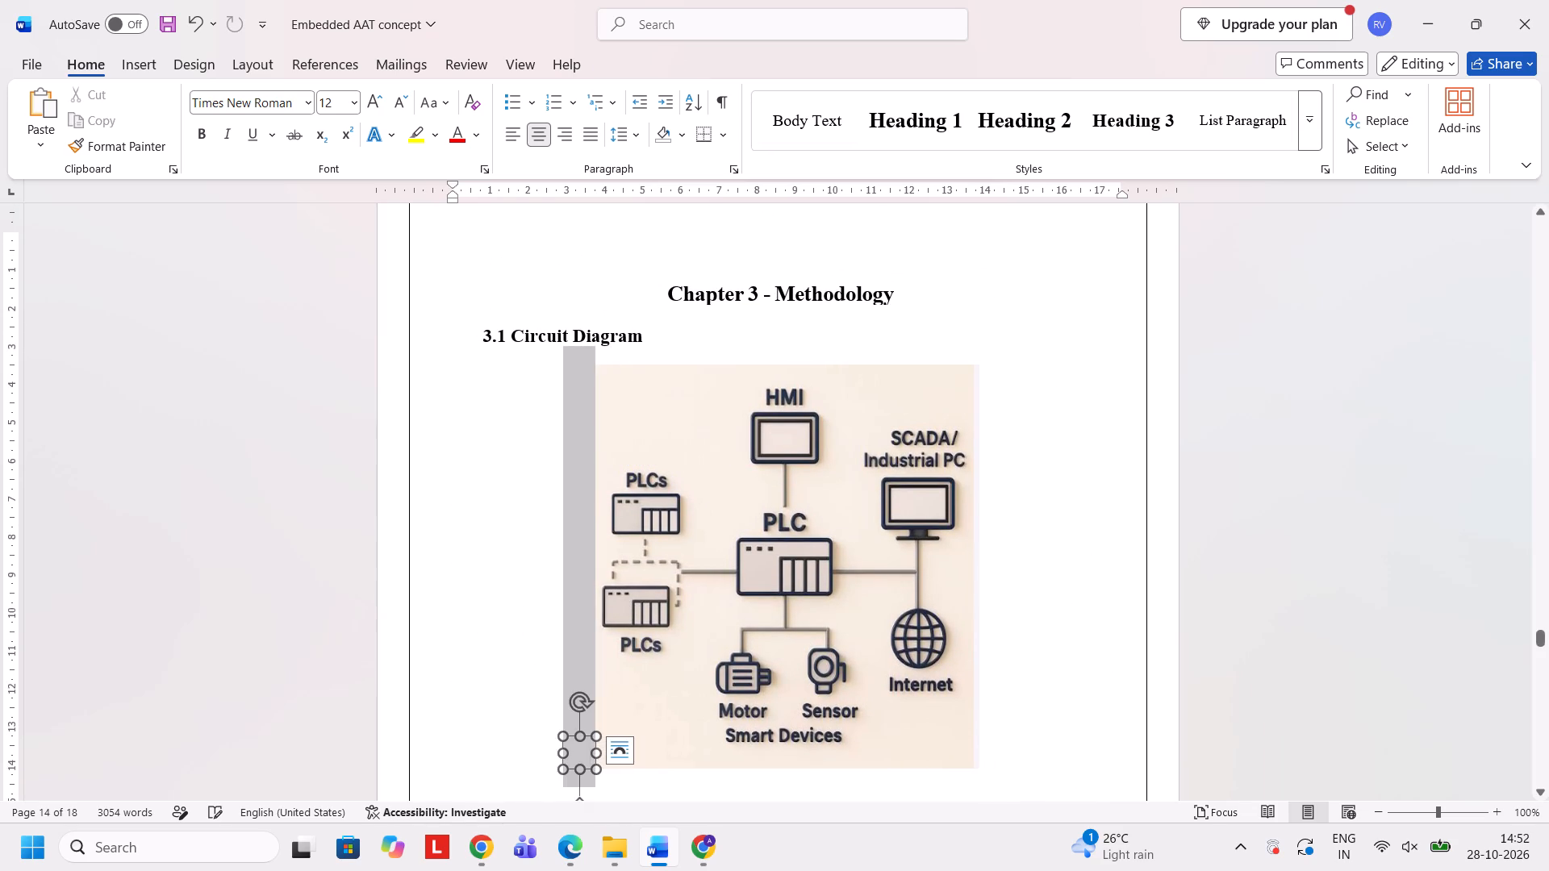
key("BackSpace")
key("BackSpace")
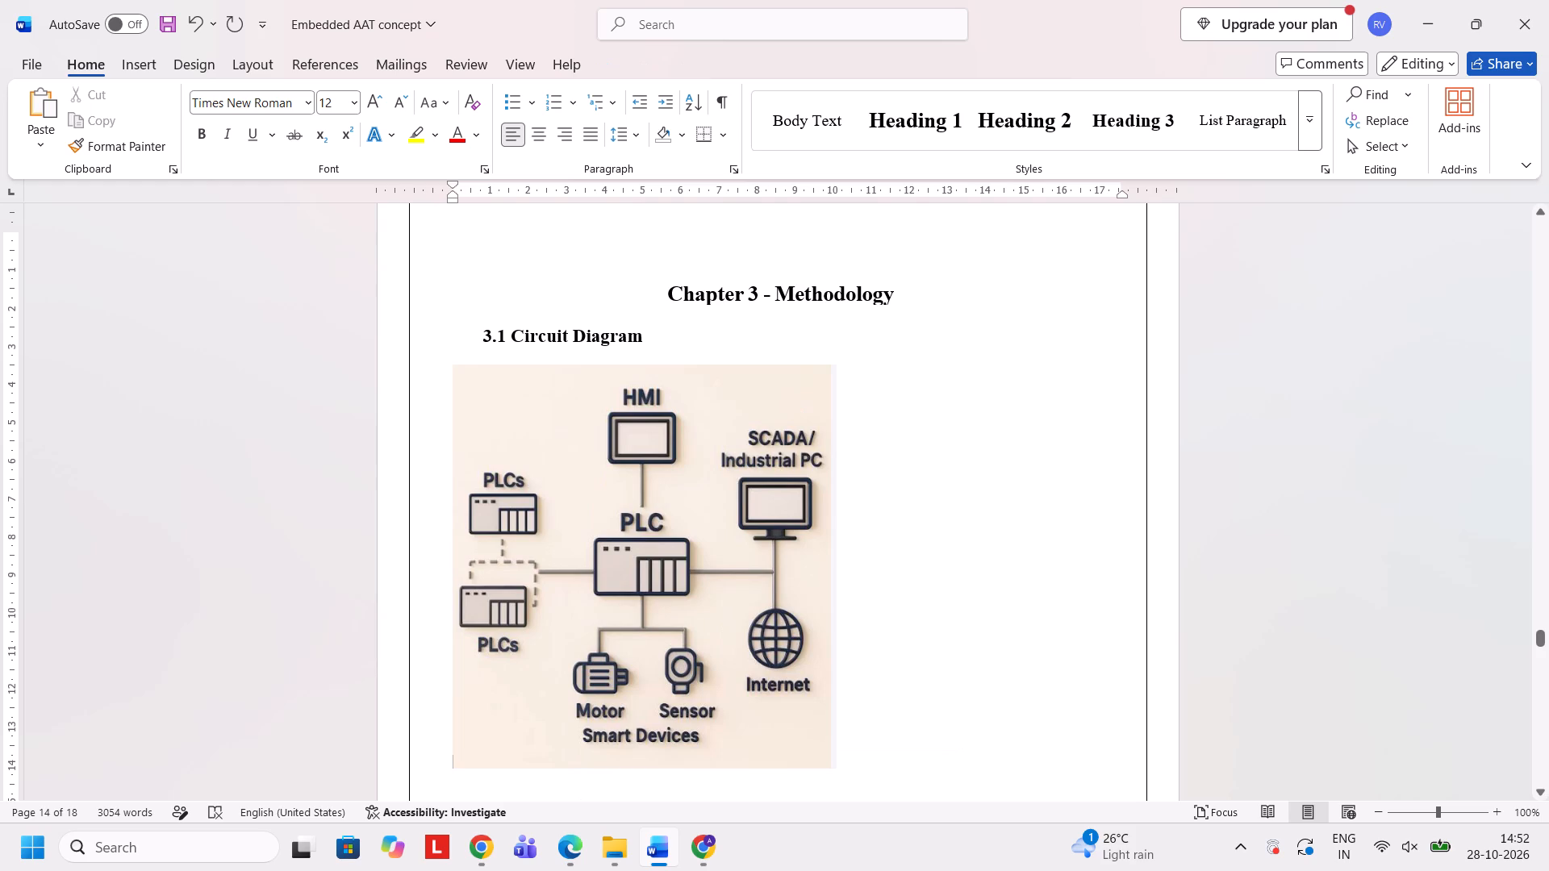
Shift the PLC diagram away from the left margin by inserting 21 spaces before it.
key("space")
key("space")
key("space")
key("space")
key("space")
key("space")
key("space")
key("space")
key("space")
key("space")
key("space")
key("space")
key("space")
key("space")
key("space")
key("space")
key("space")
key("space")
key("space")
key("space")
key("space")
Widen the PLC diagram by extending its right edge towards the right text margin.
left_click(841, 575)
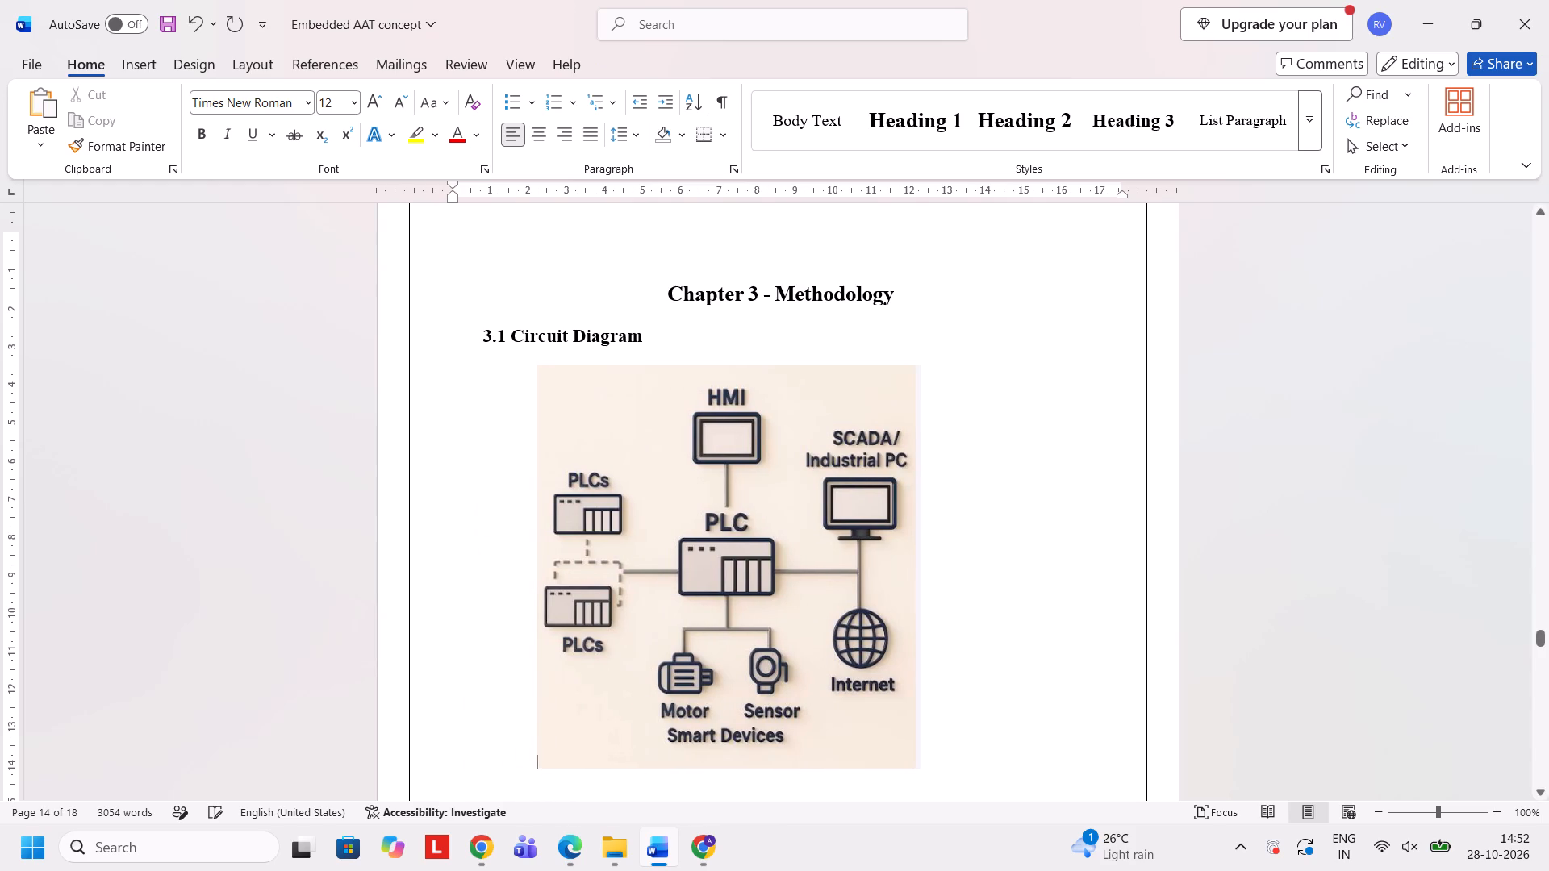
left_click_drag(916, 562, 1047, 568)
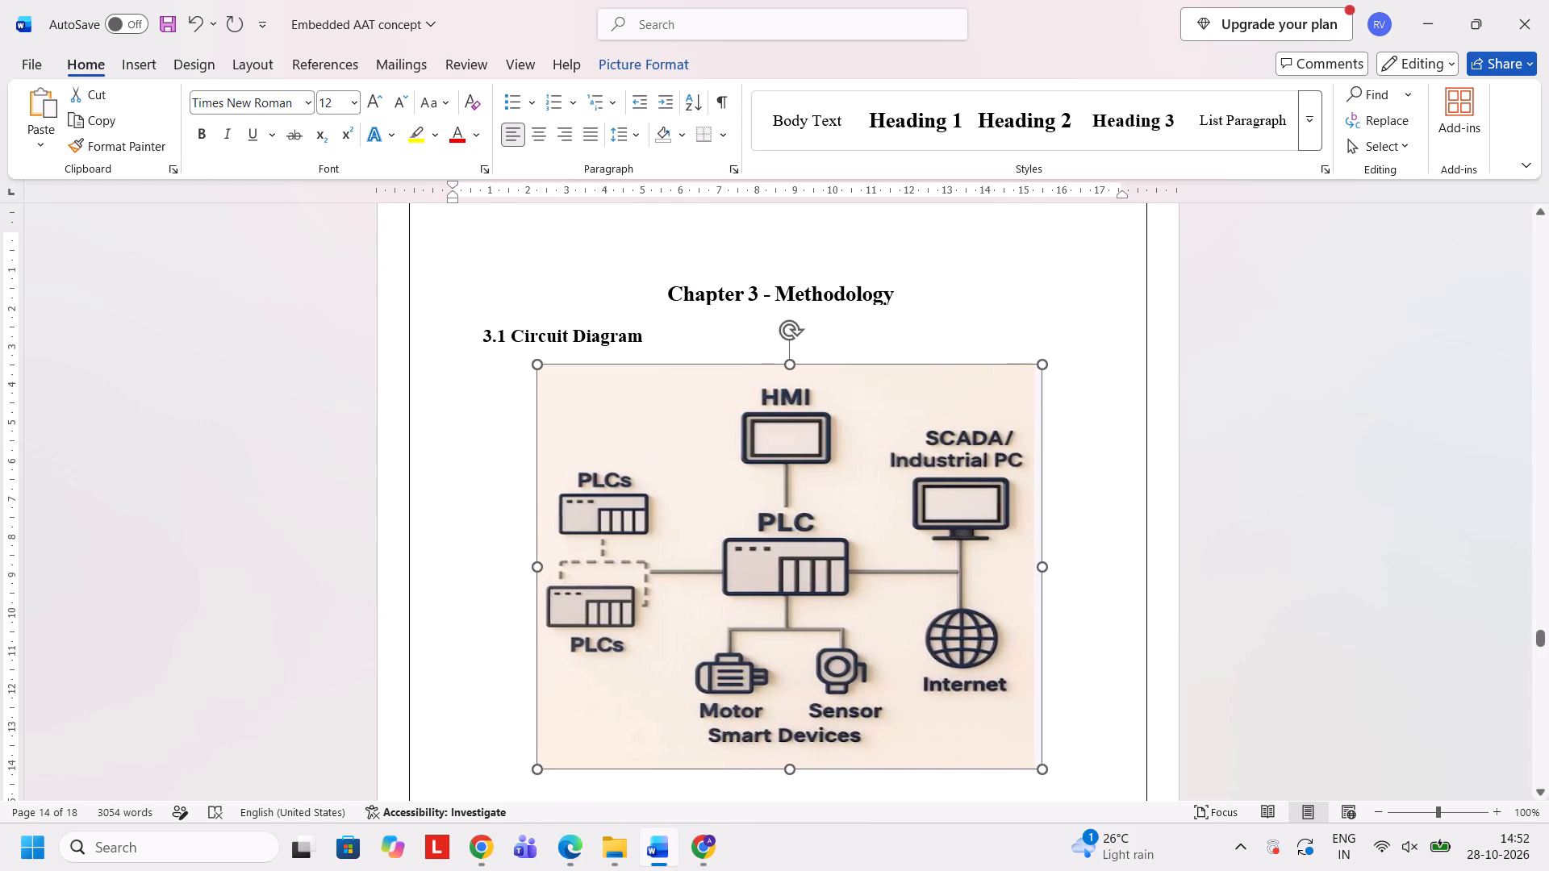
left_click_drag(1047, 568, 1046, 572)
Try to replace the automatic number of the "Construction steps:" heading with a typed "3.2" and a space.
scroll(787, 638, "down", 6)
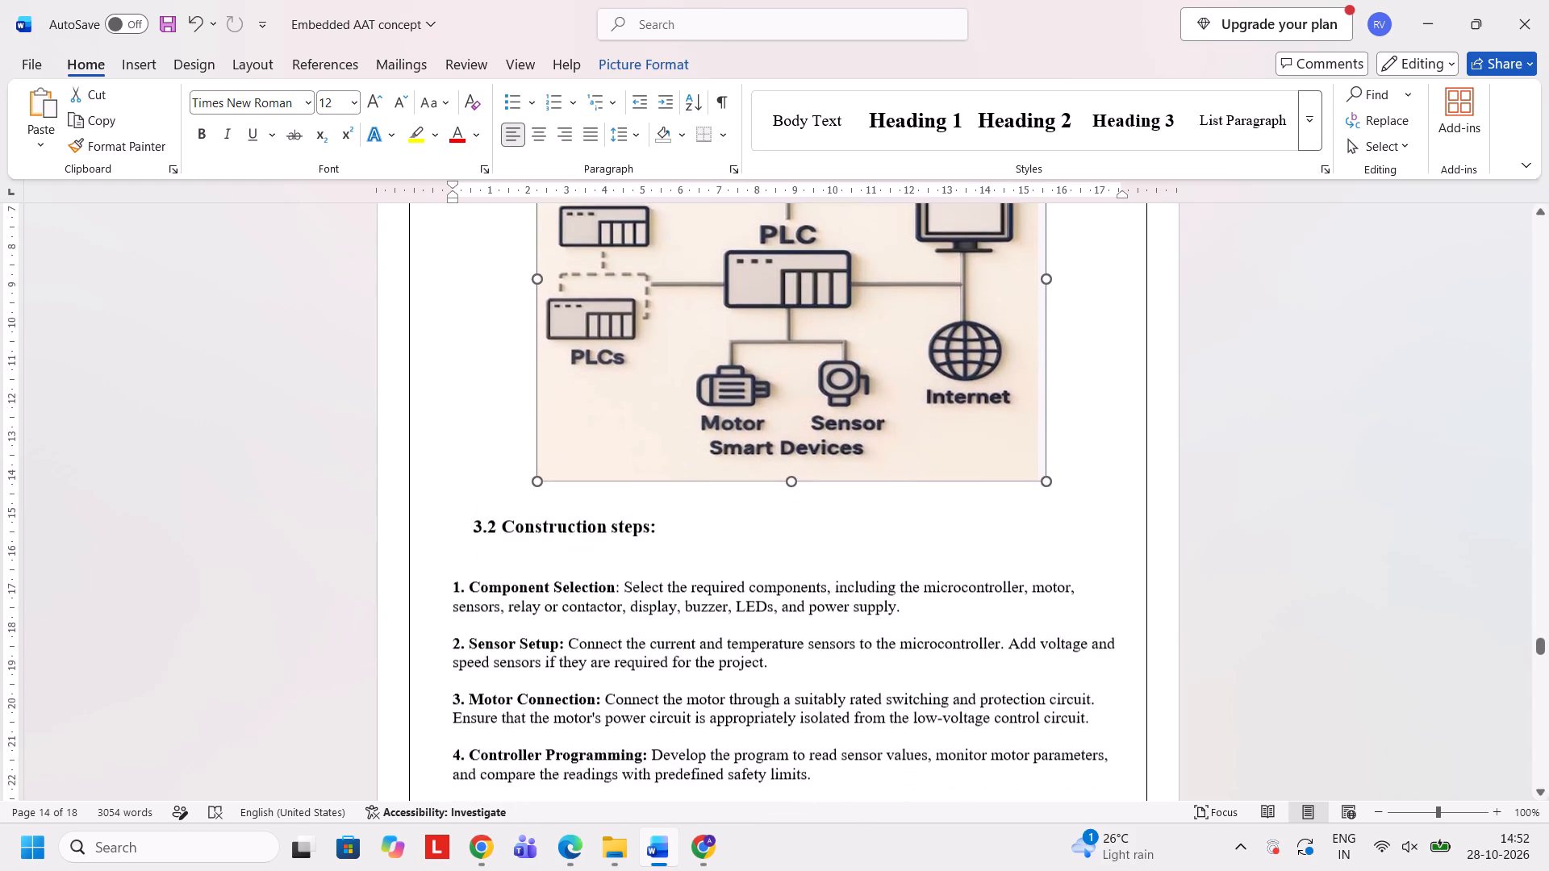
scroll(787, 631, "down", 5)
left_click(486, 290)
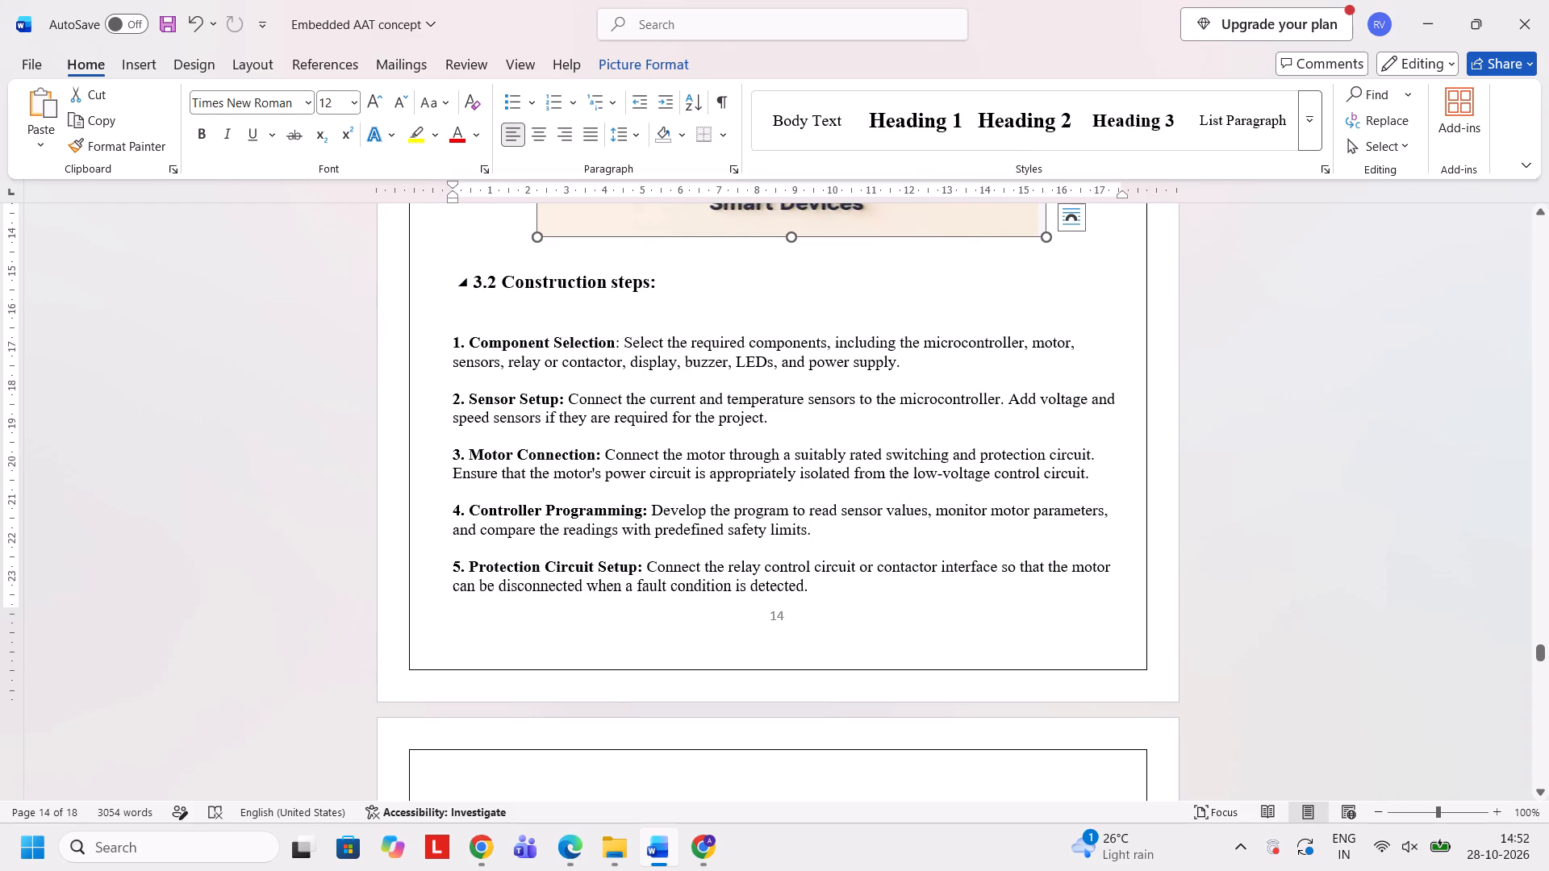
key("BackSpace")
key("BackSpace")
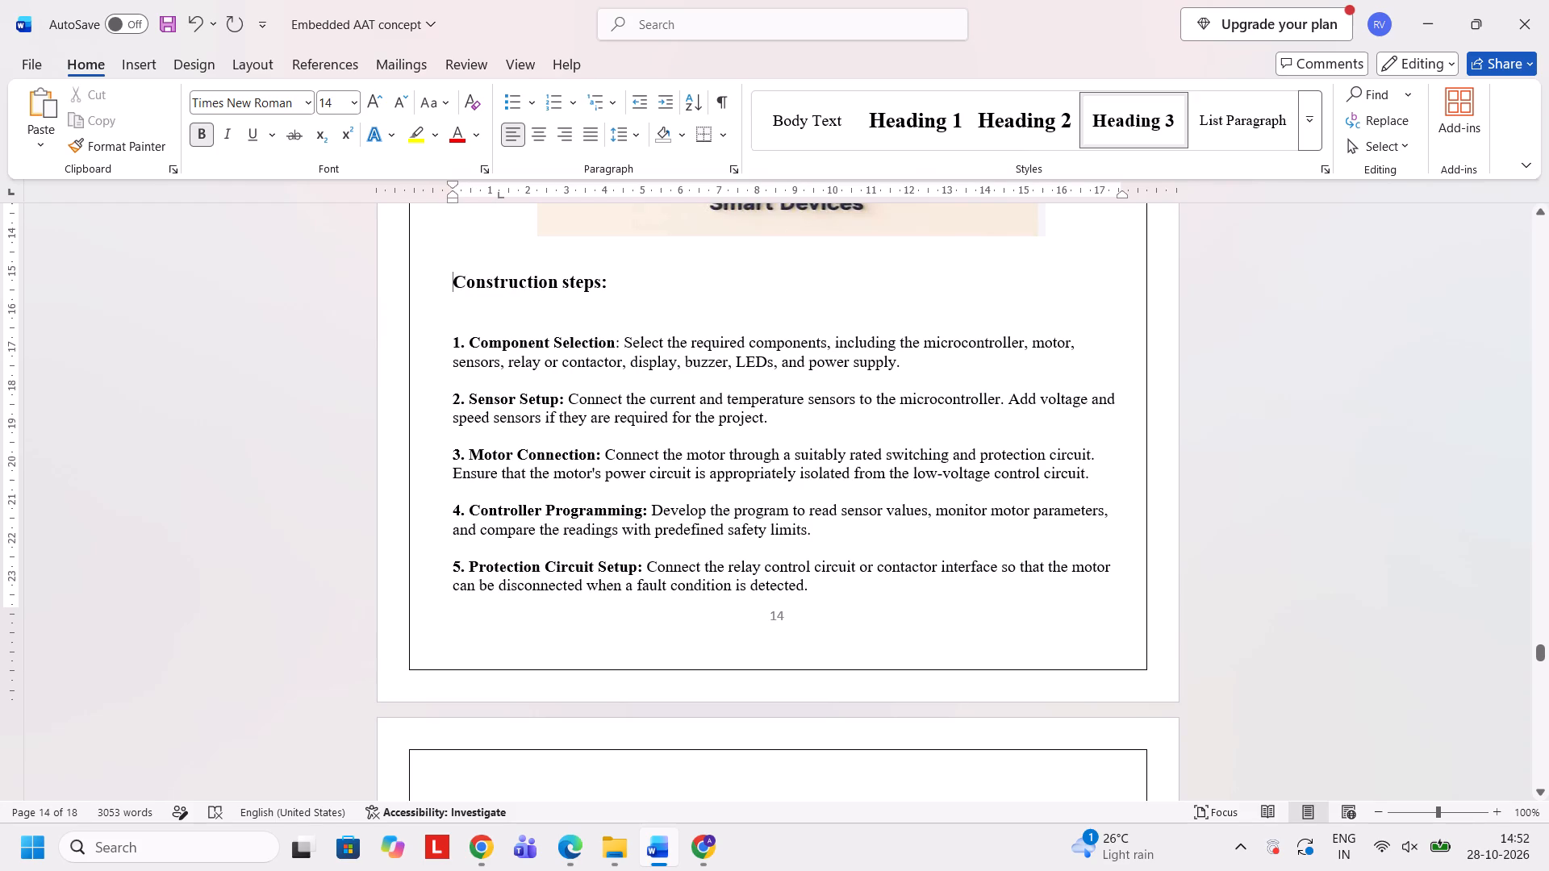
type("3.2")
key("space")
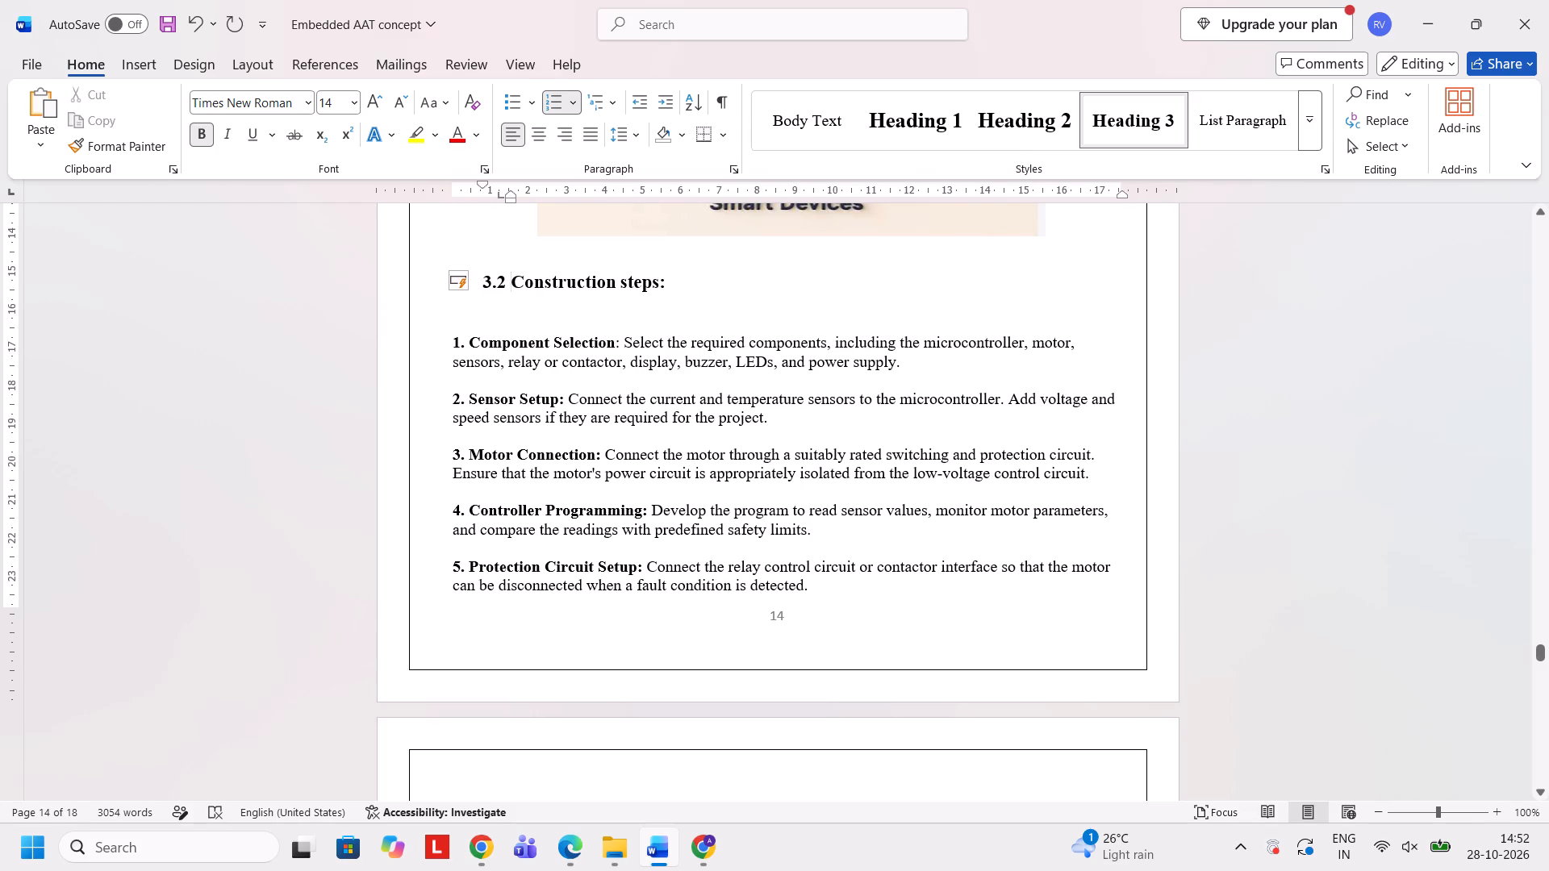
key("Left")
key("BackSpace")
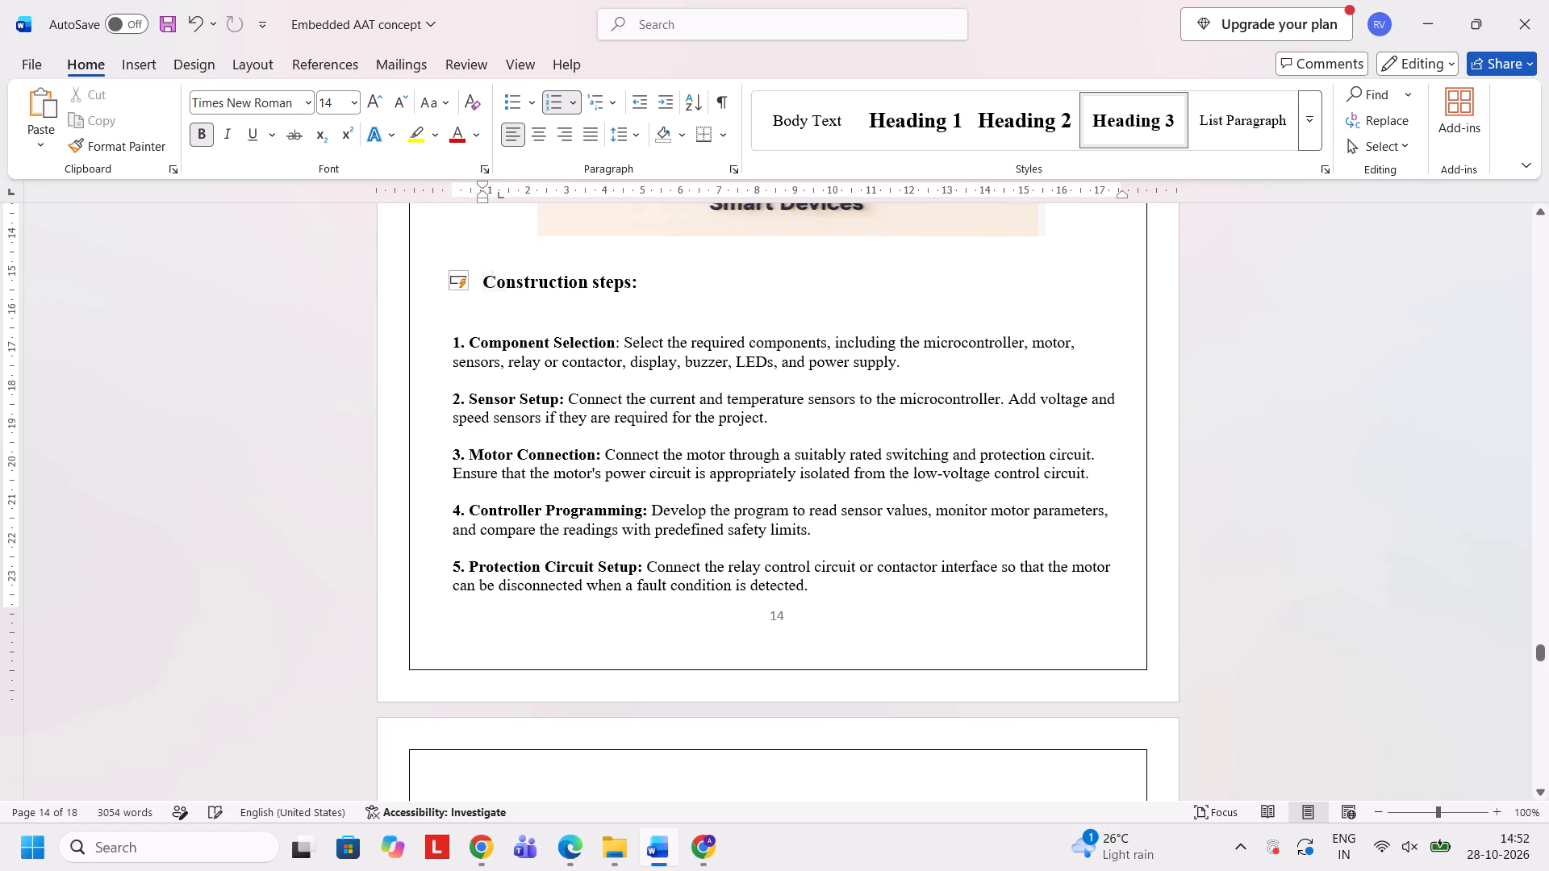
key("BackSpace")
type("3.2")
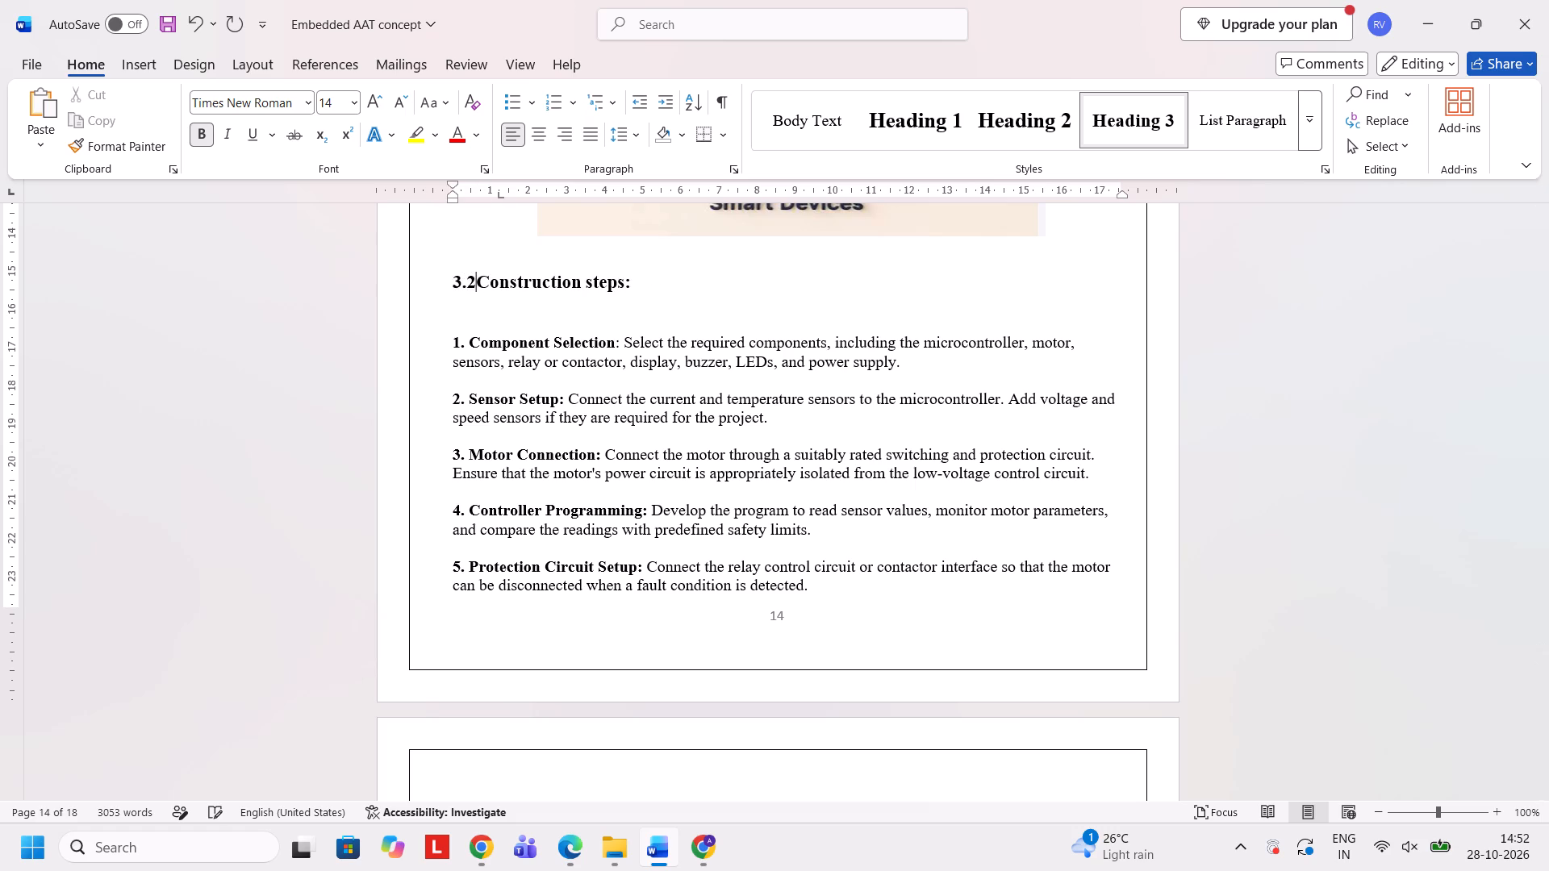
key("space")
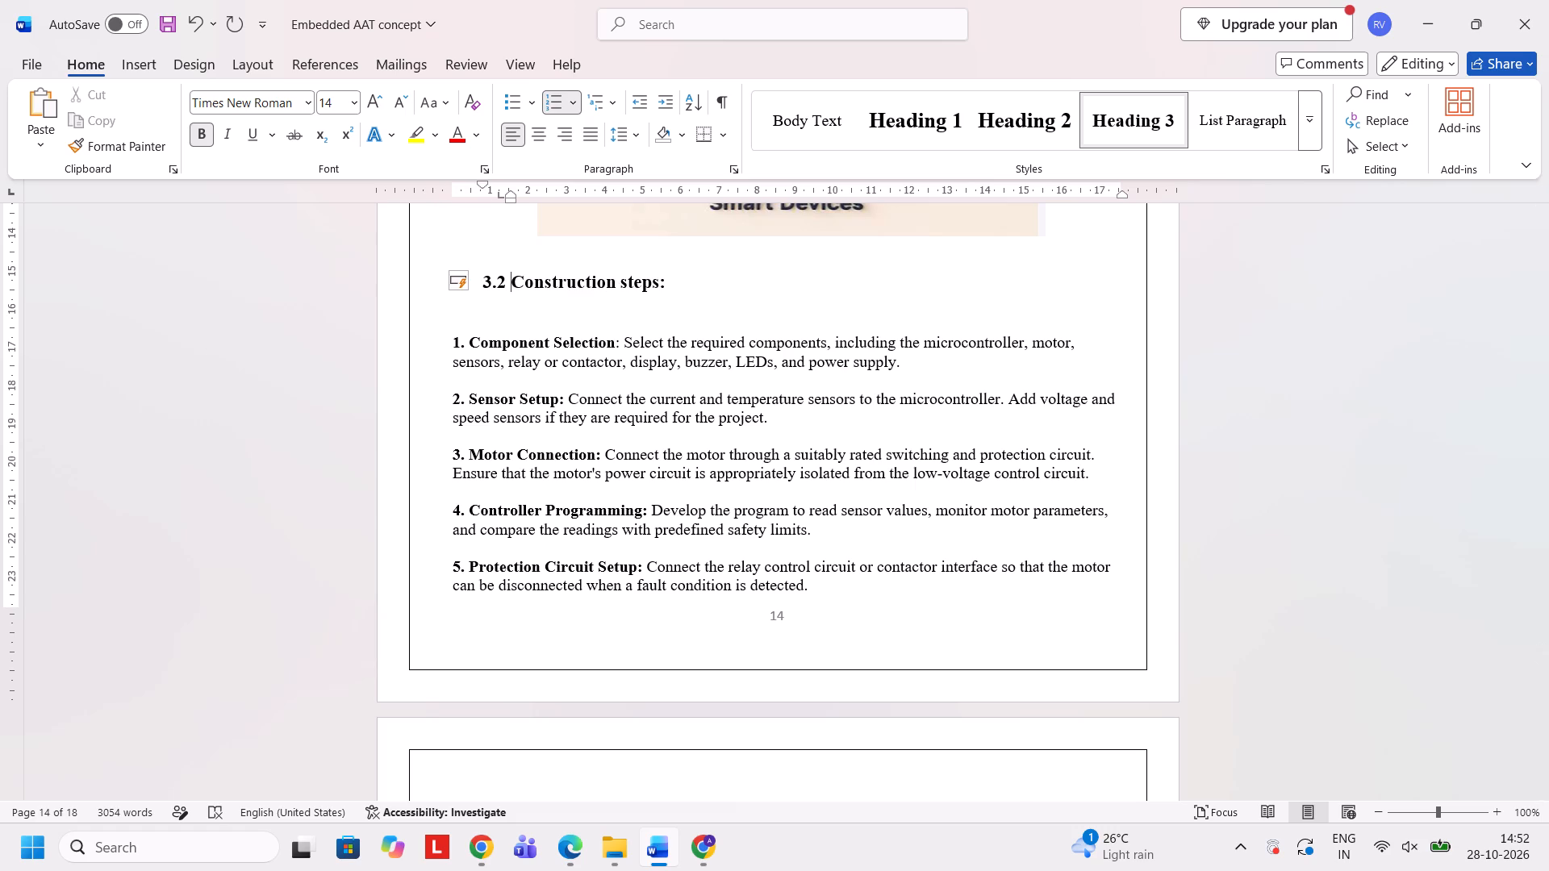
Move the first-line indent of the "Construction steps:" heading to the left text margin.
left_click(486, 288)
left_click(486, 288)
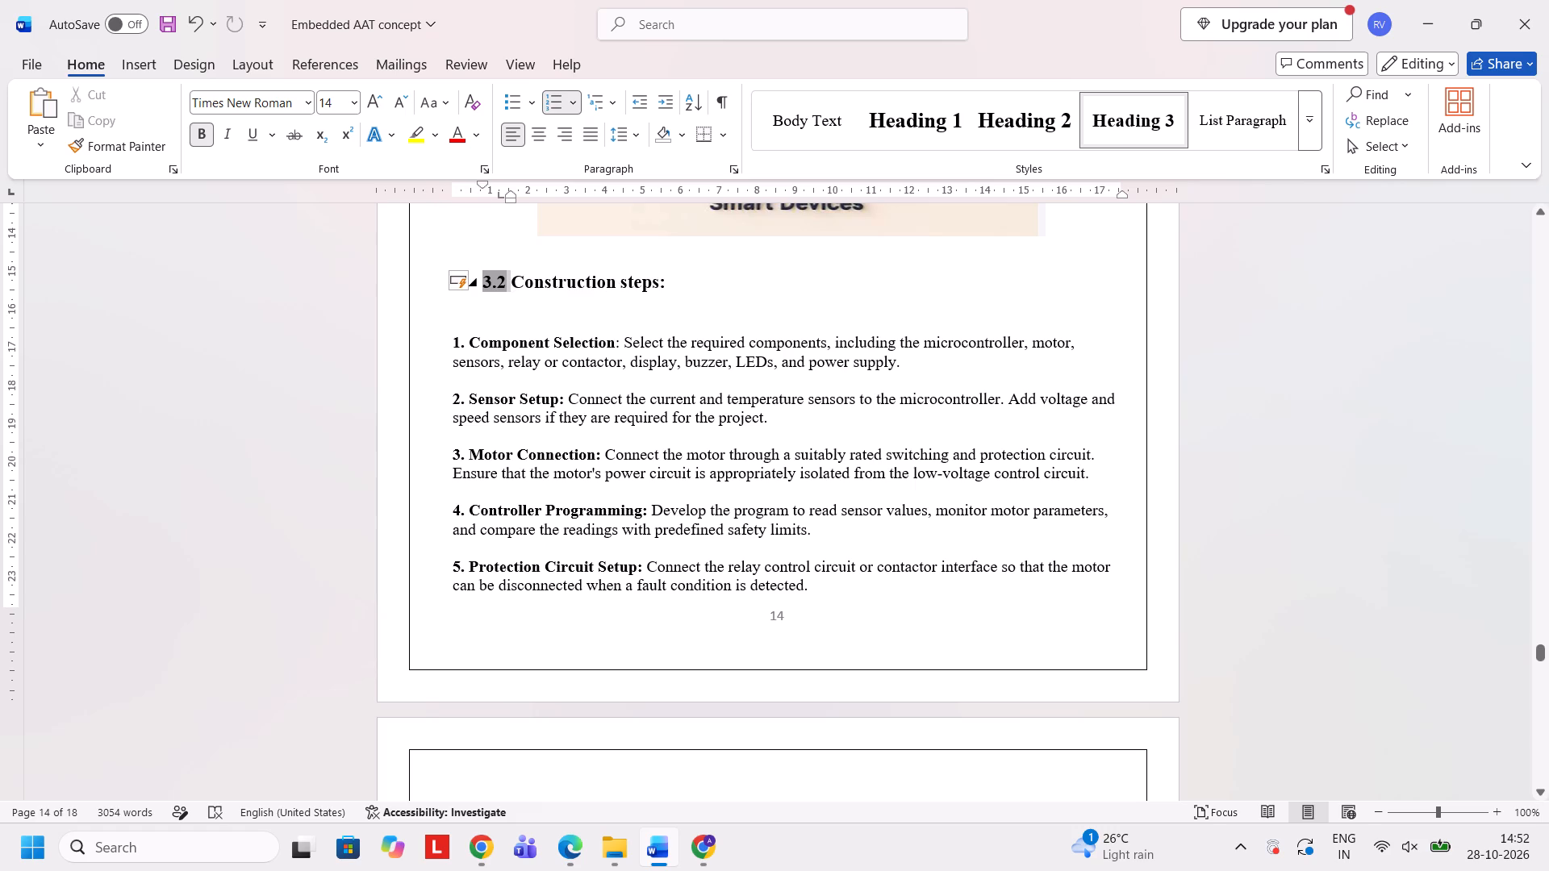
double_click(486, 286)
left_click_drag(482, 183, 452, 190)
Replace the "Construction steps:" heading's number with a typed "3.2" and a space, undoing the automatic list formatting.
left_click(503, 289)
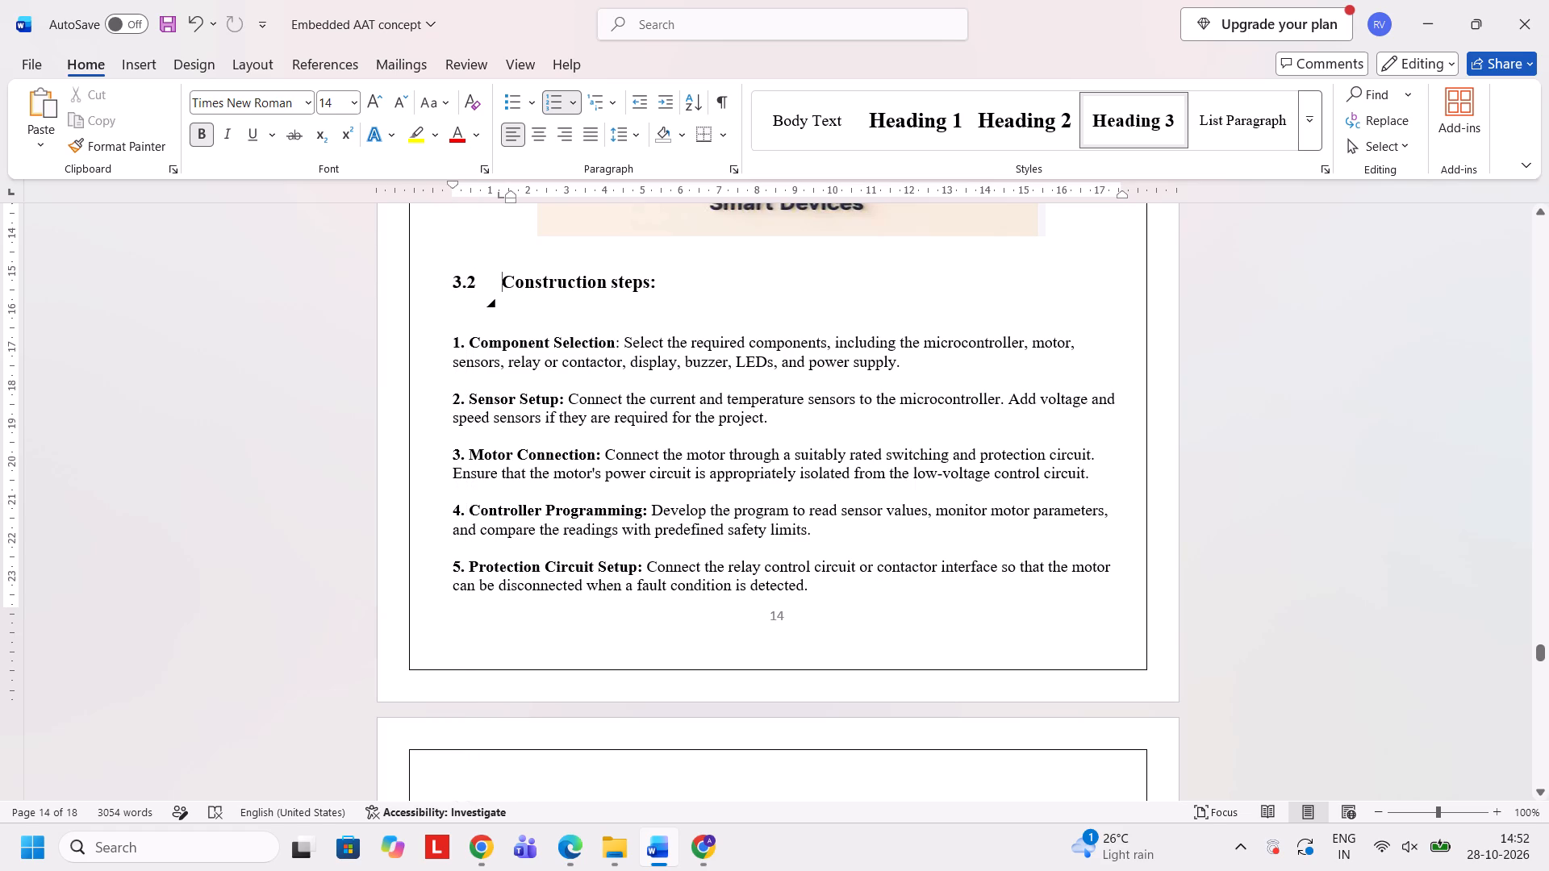
key("BackSpace")
key("BackSpace")
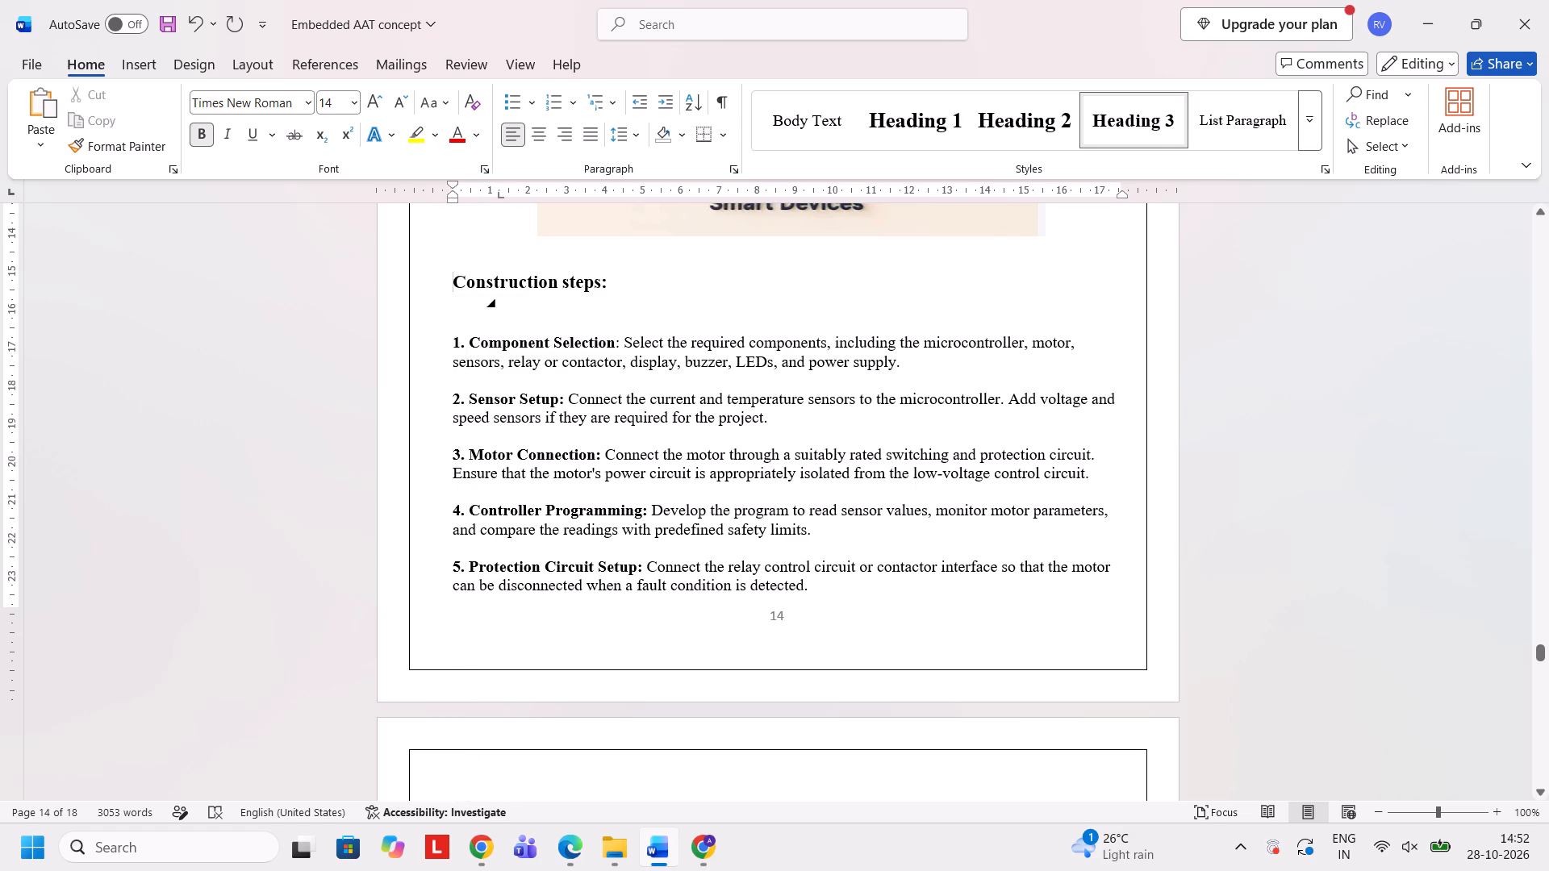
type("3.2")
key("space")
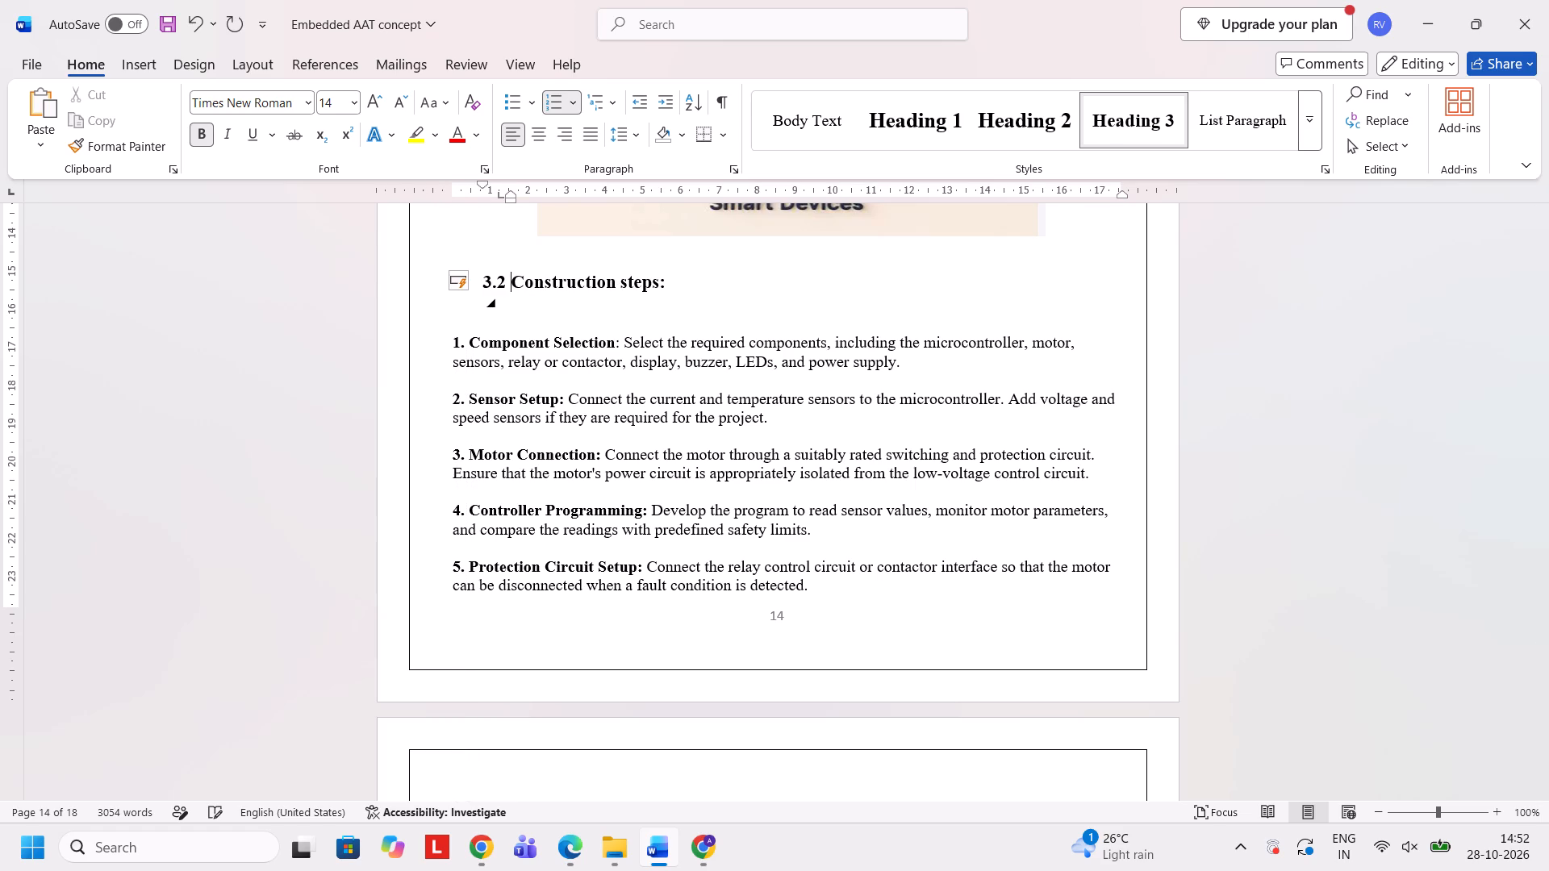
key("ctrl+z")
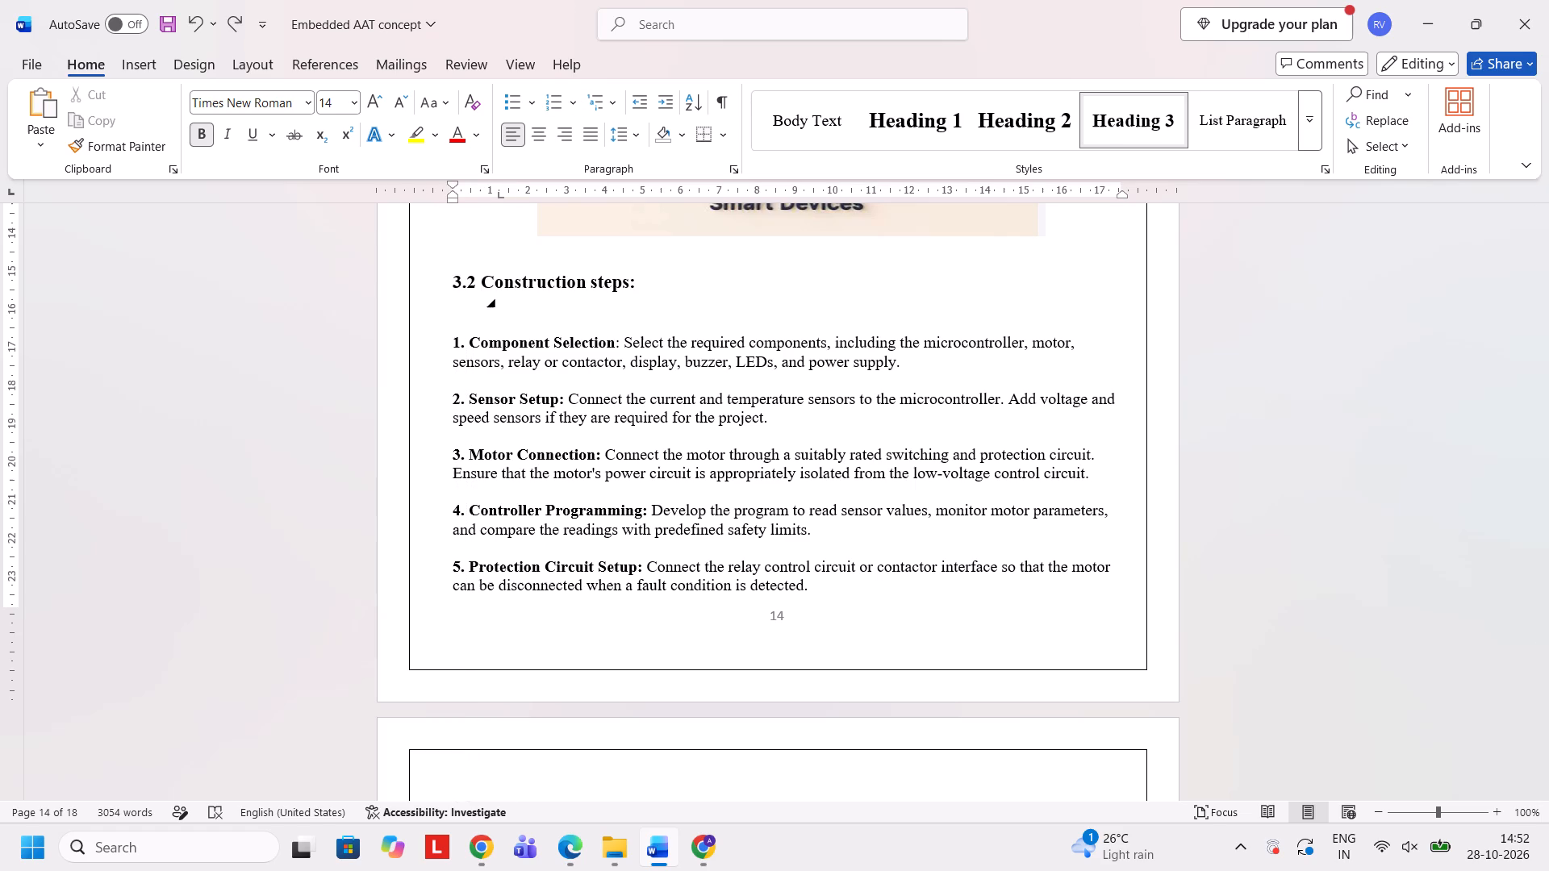
Replace the "Working principle :" heading's automatic number with a typed "3.3" and a space, undoing the automatic list formatting.
scroll(514, 306, "down", 15)
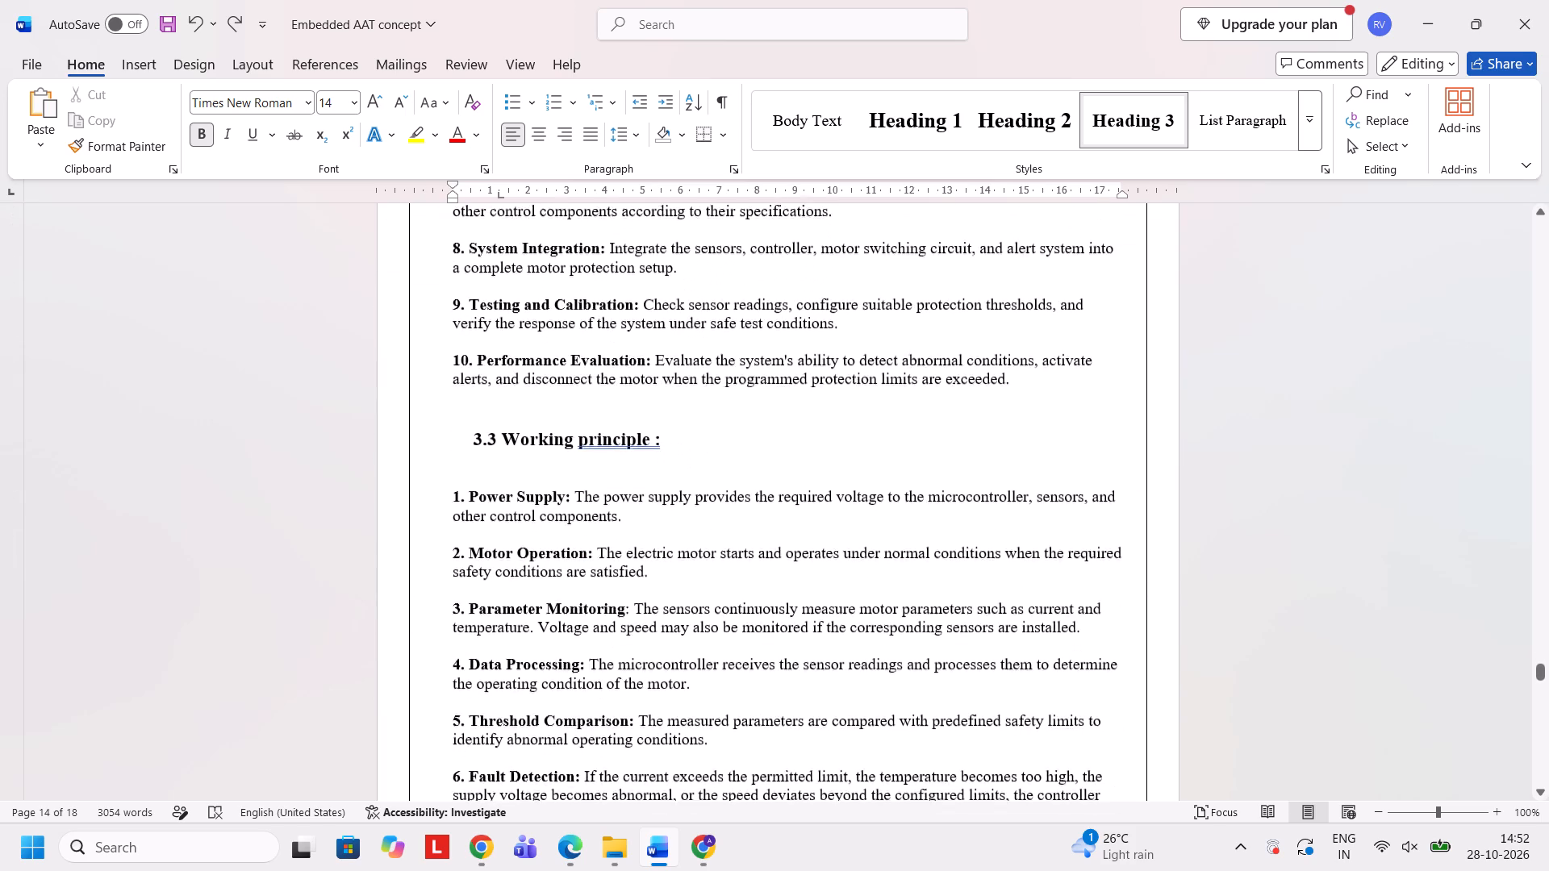
left_click(476, 444)
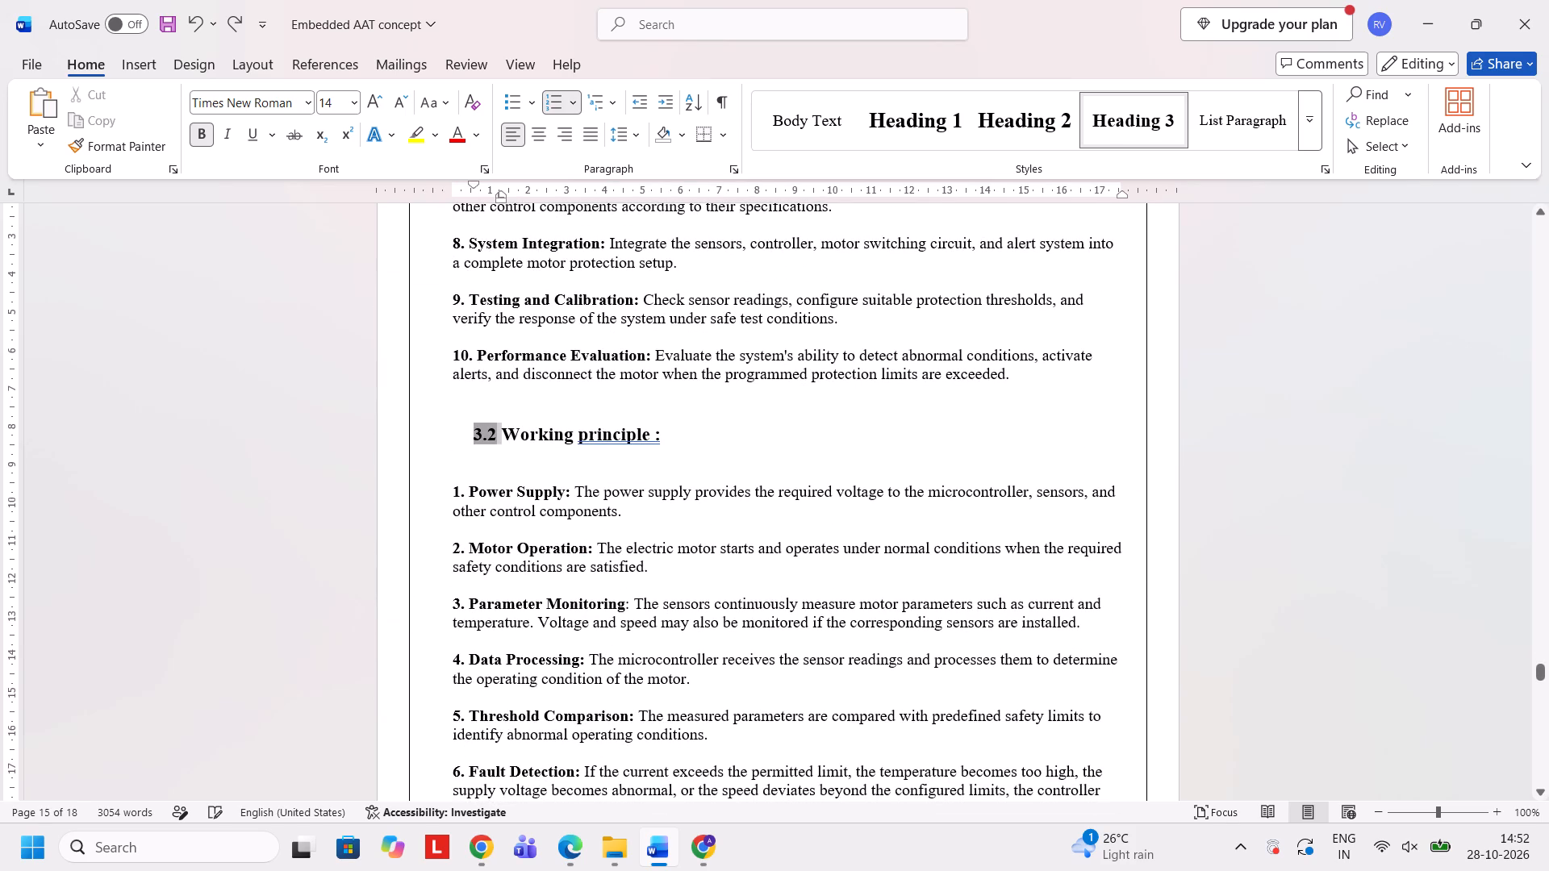
key("BackSpace")
key("BackSpace")
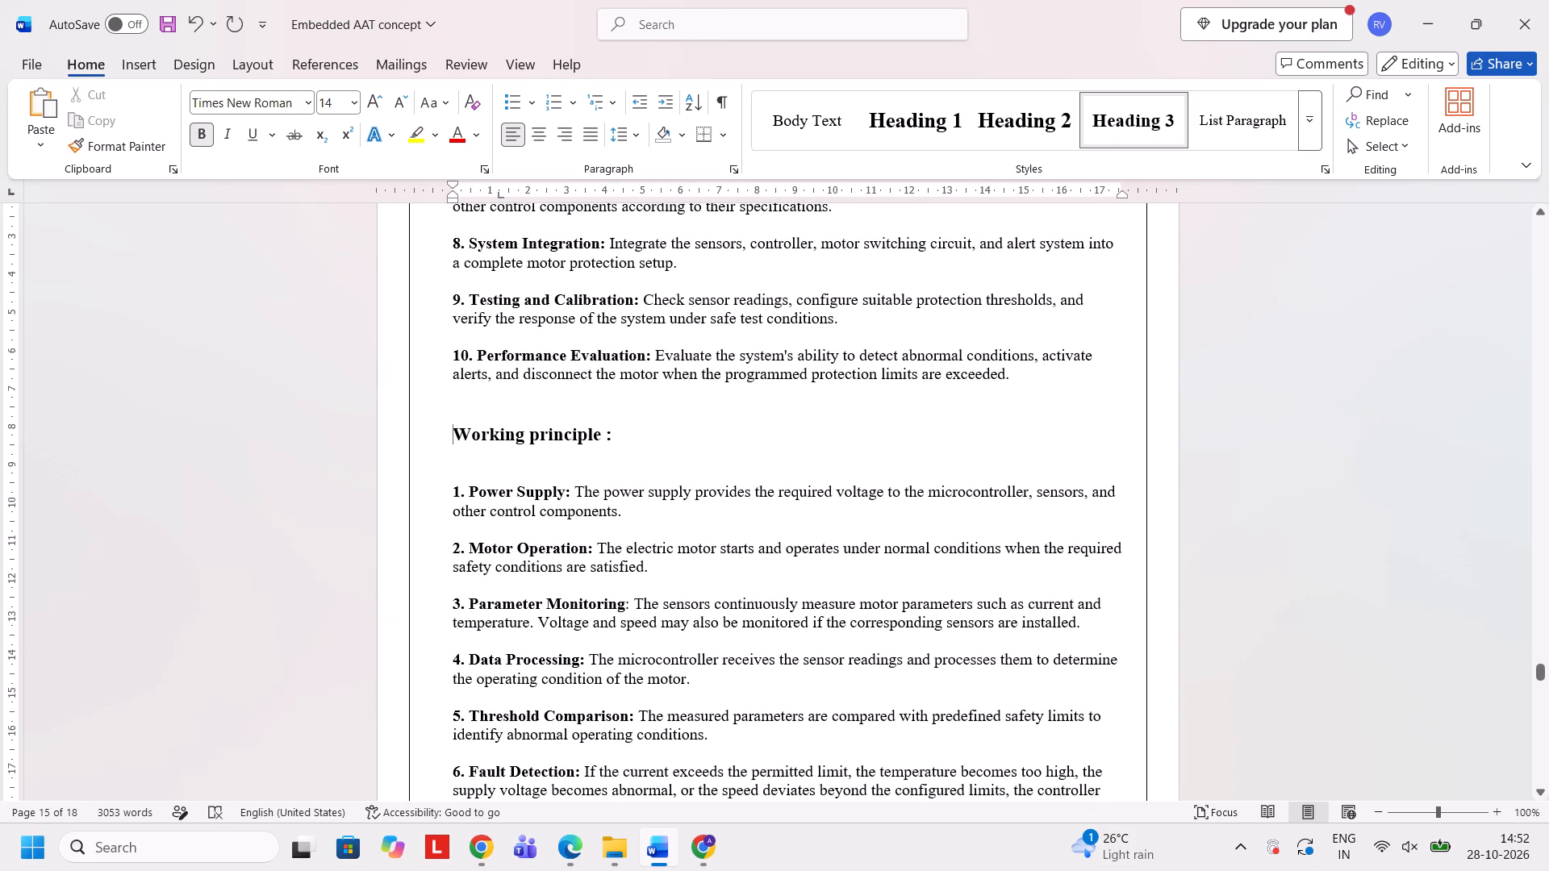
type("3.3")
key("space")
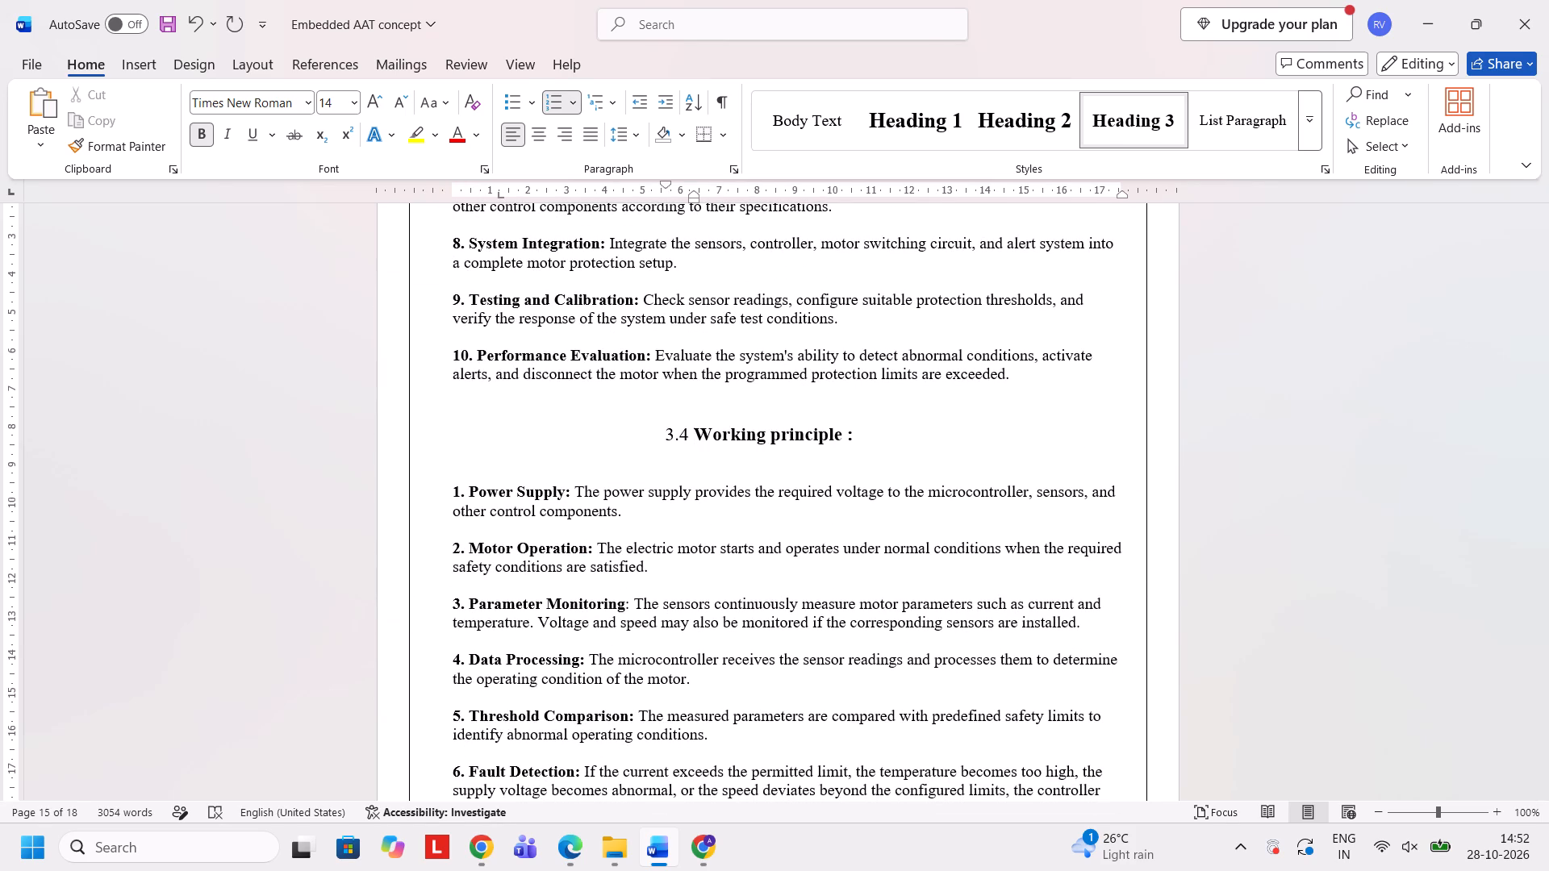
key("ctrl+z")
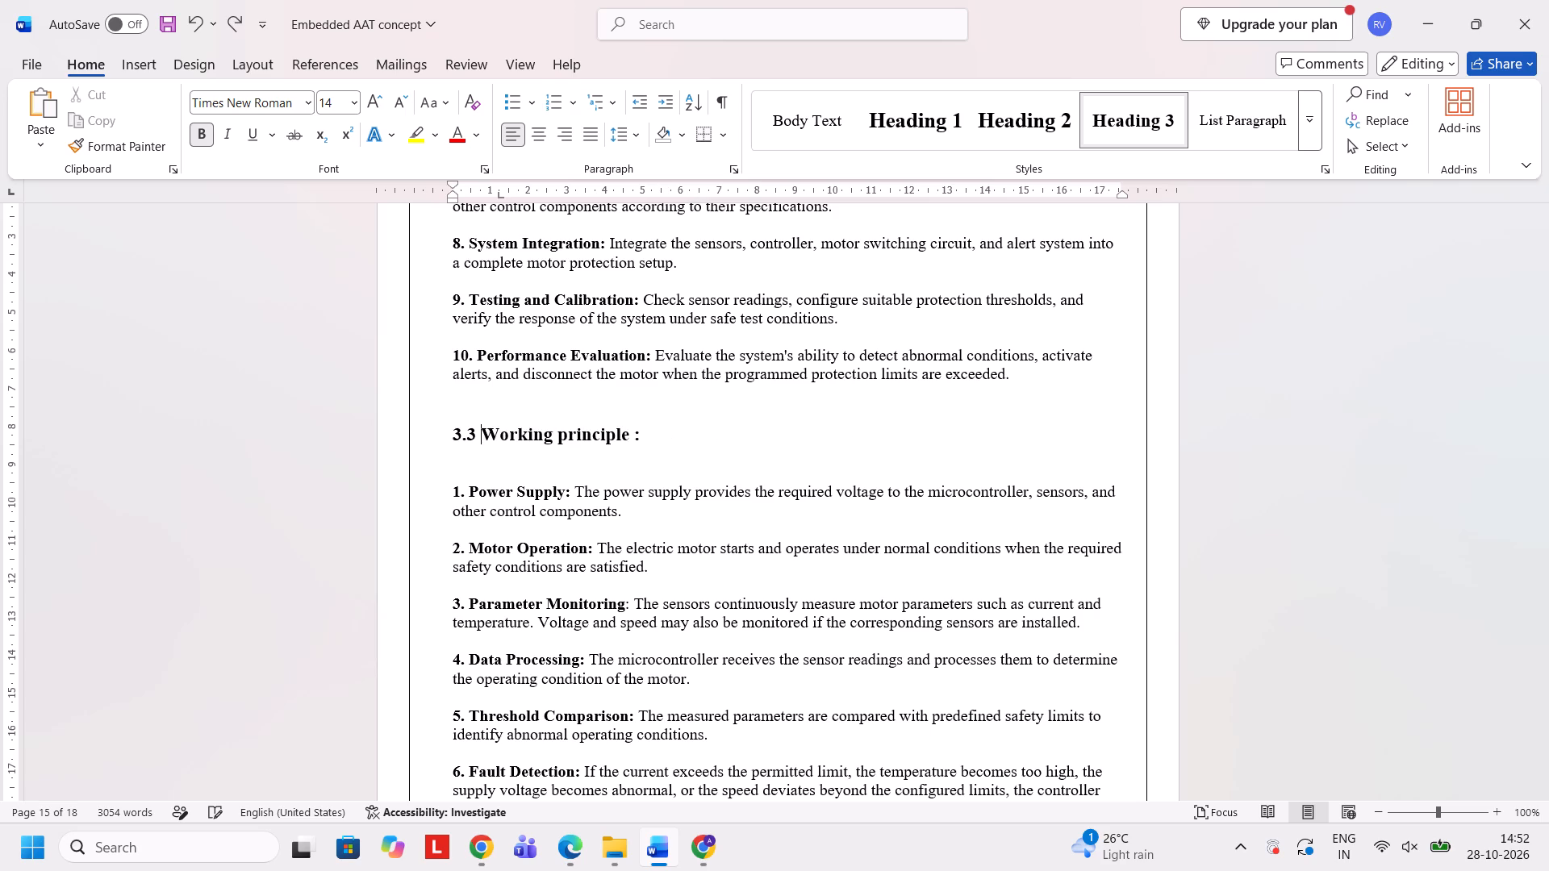
scroll(492, 448, "down", 20)
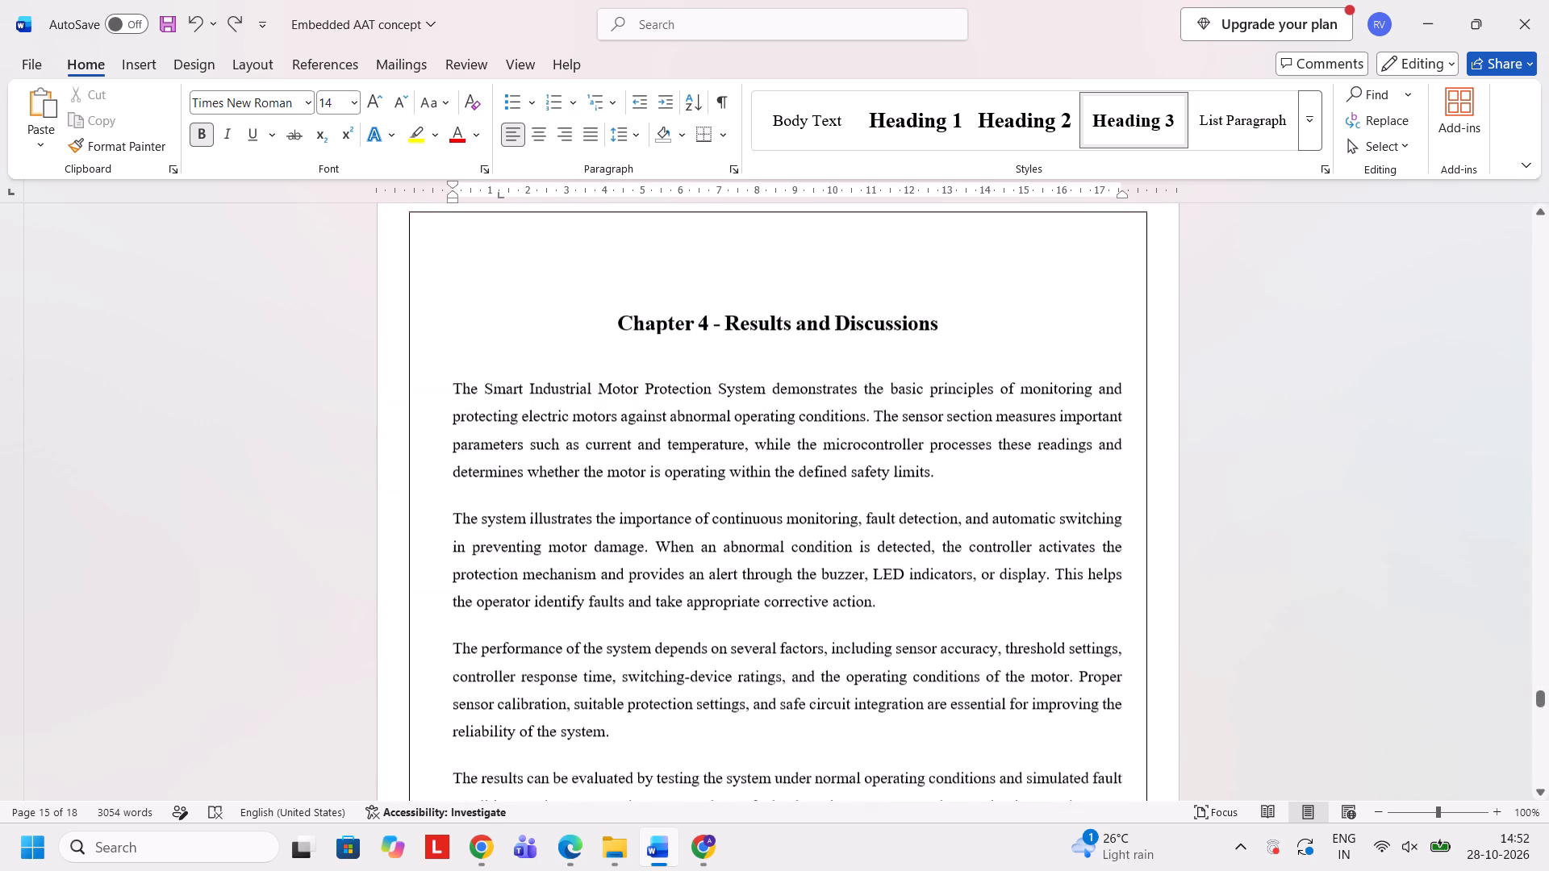
scroll(492, 448, "up", 20)
scroll(492, 448, "up", 17)
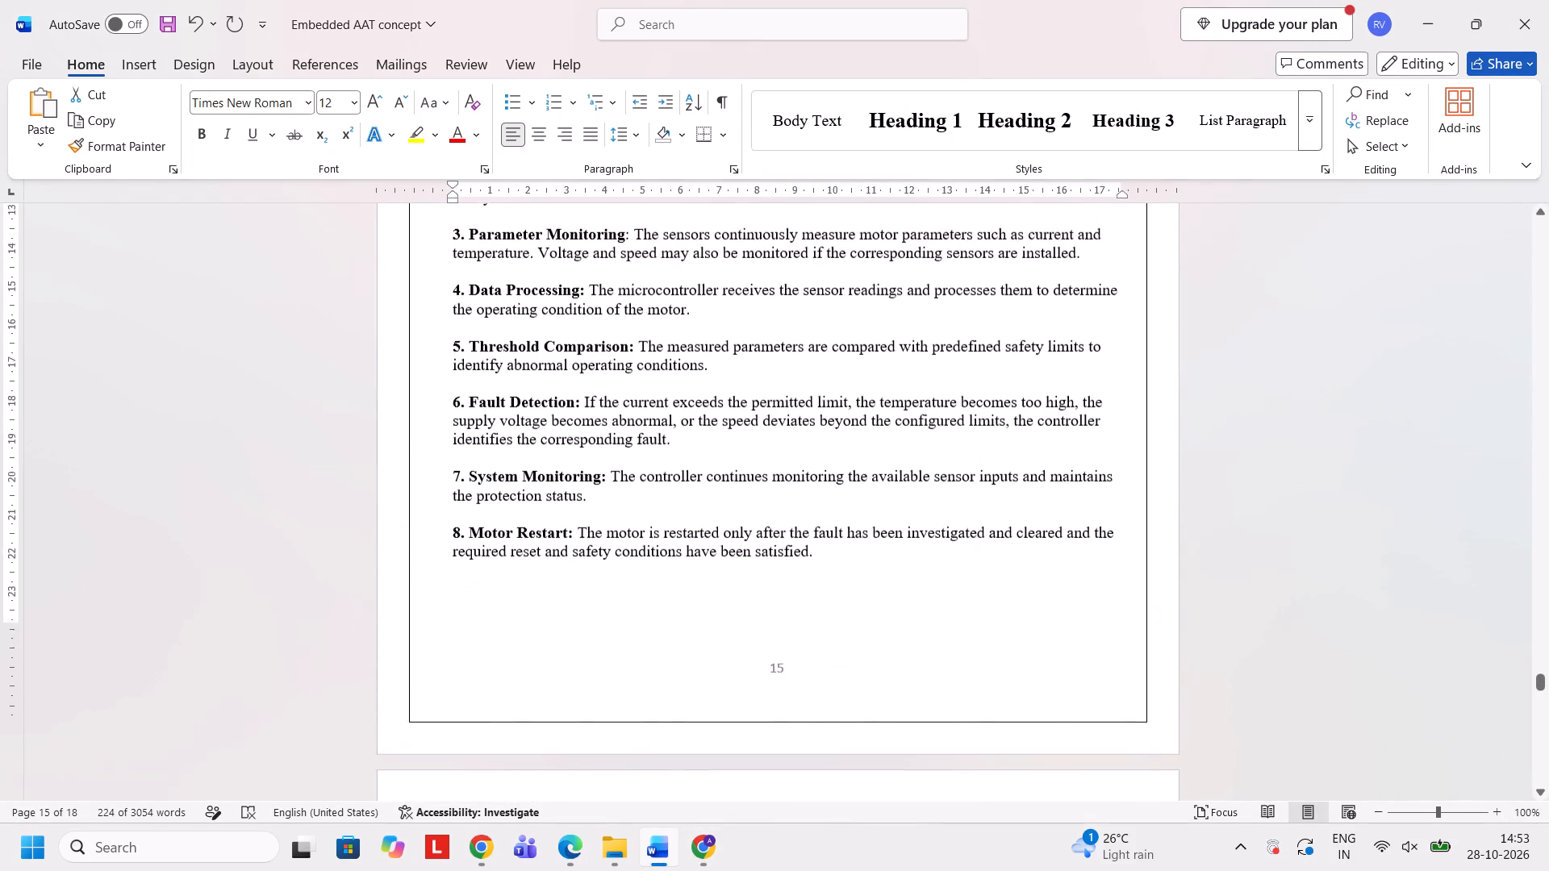
scroll(517, 490, "up", 2)
scroll(487, 346, "up", 5)
left_click_drag(450, 428, 699, 655)
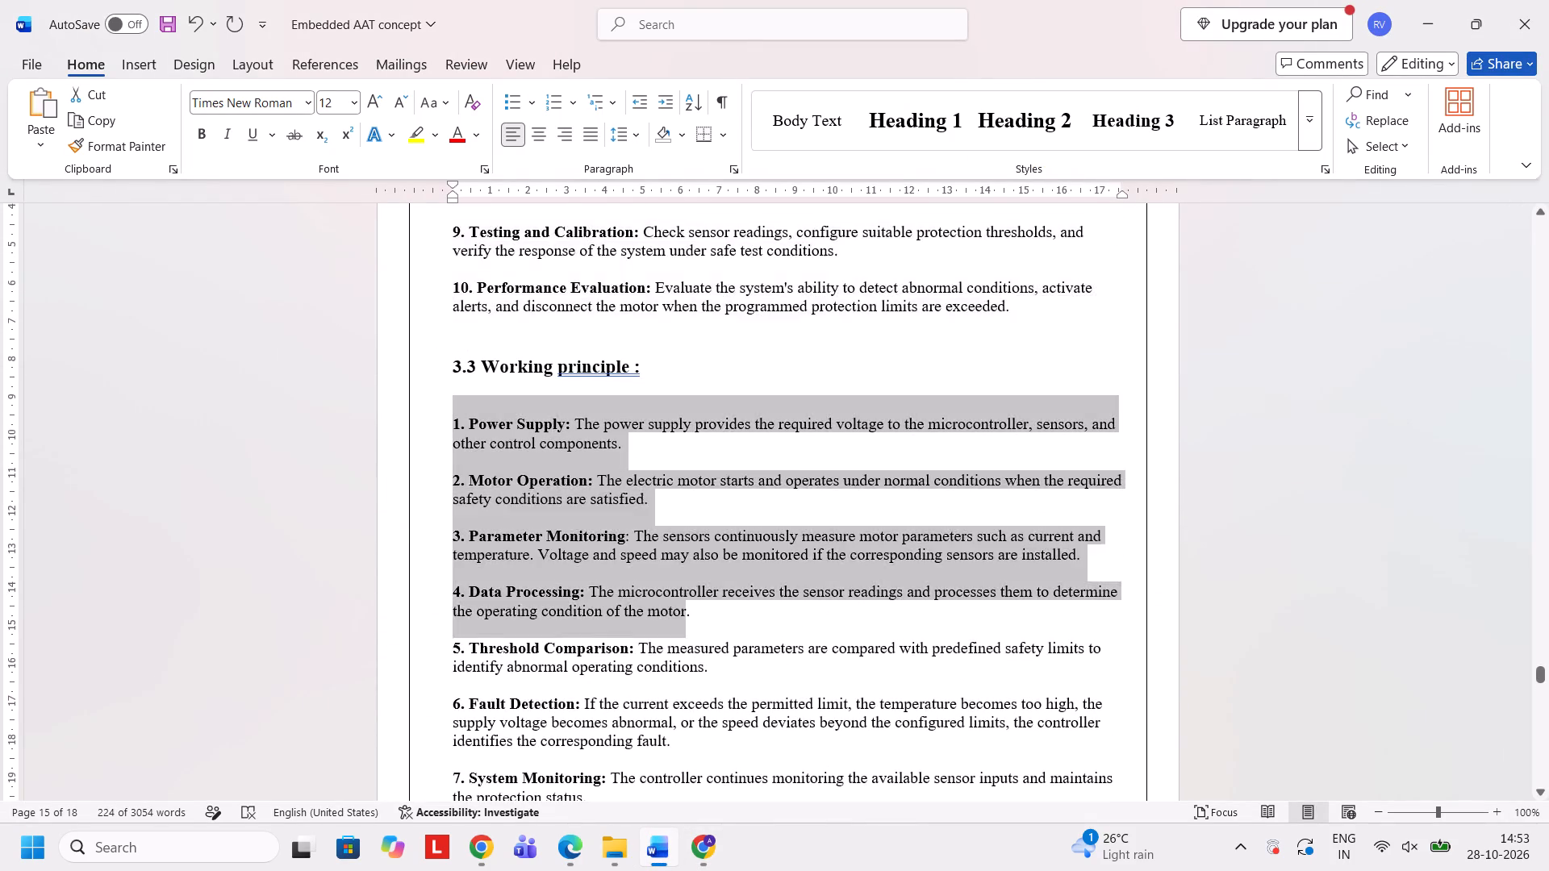
left_click_drag(699, 655, 818, 666)
scroll(707, 658, "down", 4)
key("ctrl+v")
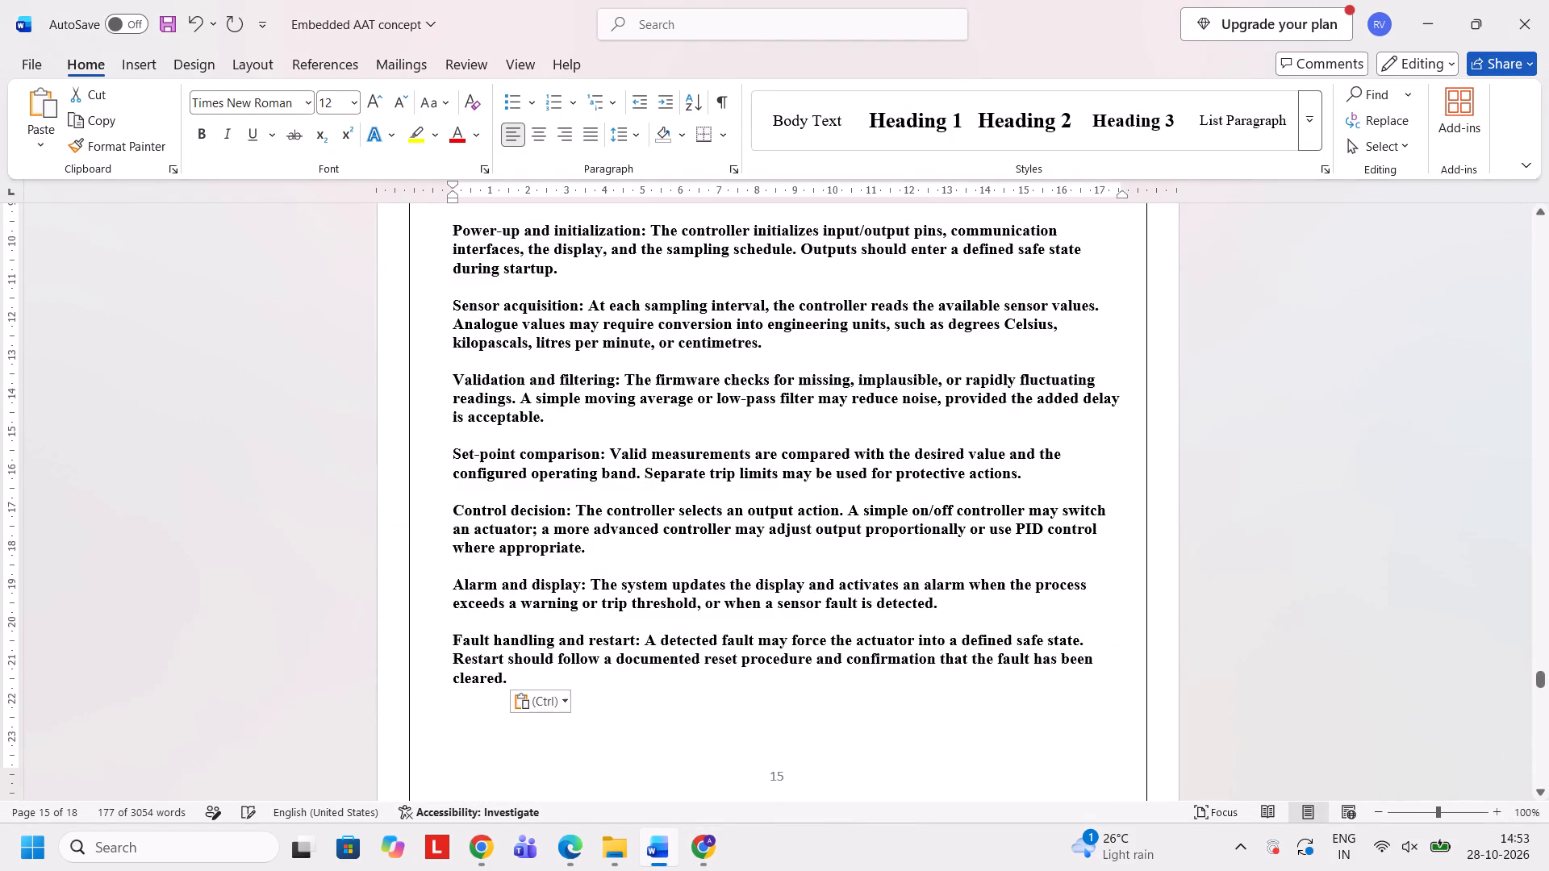
left_click(564, 698)
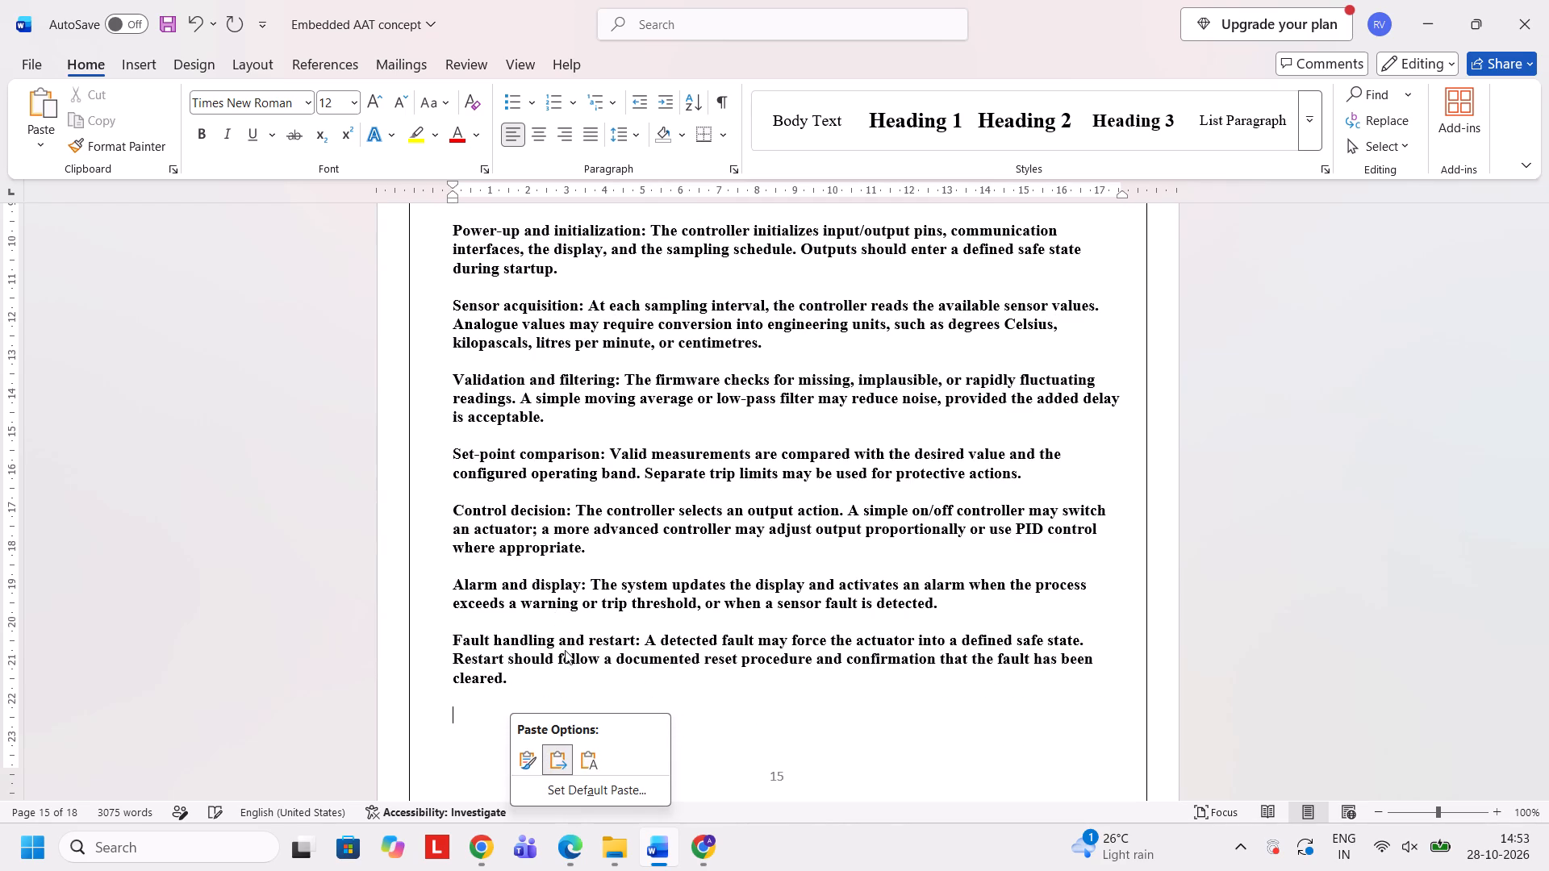
left_click(562, 673)
Remove the bold formatting from all the pasted paragraphs under "3.3 Working principle :".
left_click_drag(557, 676, 496, 296)
scroll(498, 296, "up", 2)
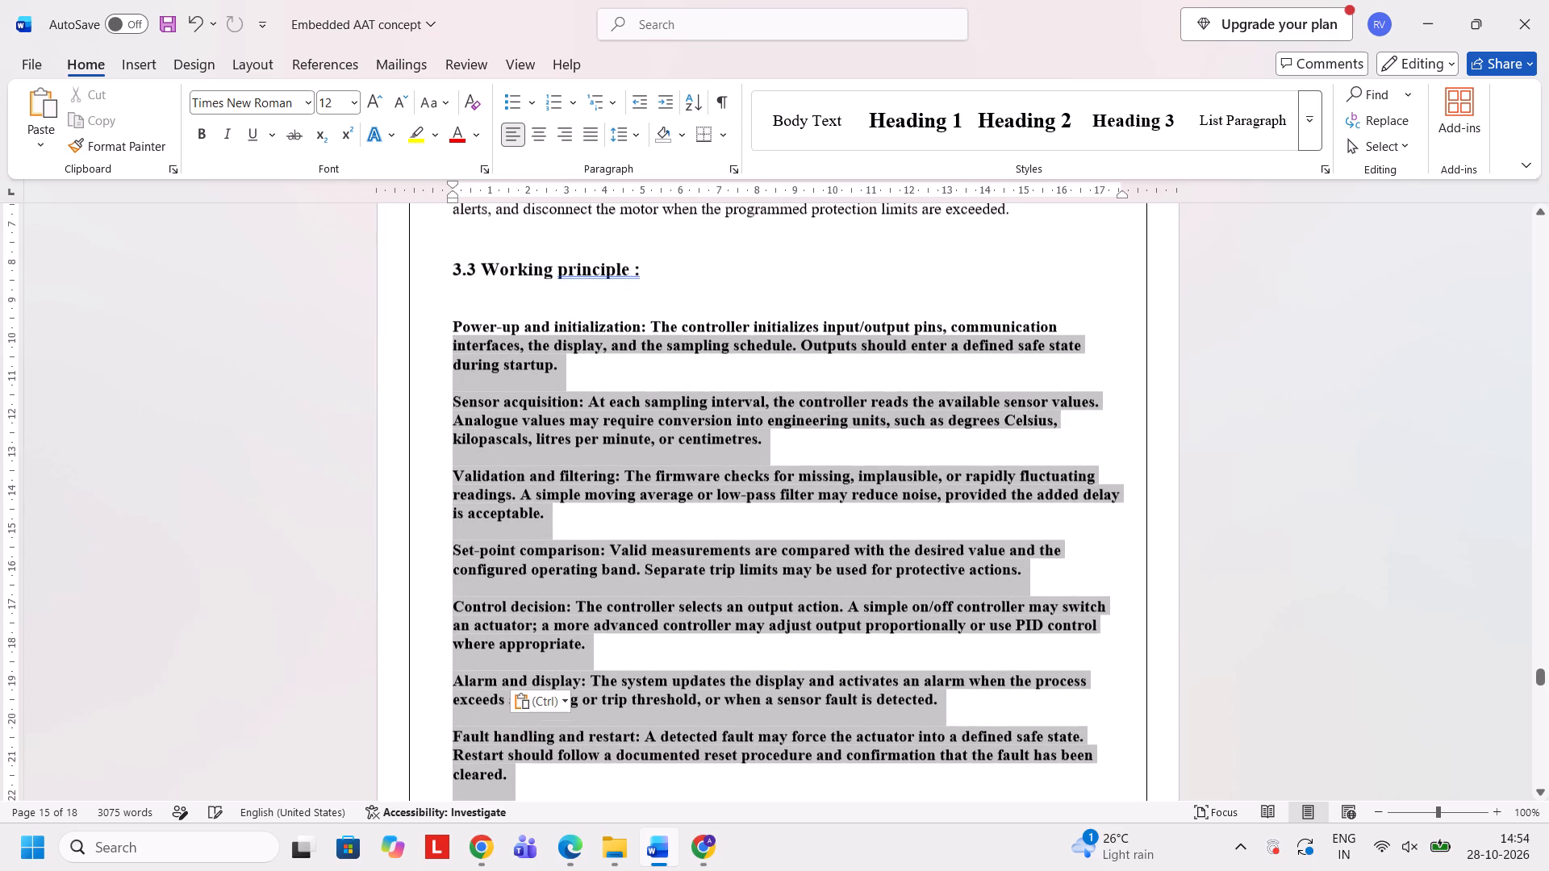
left_click_drag(496, 296, 461, 330)
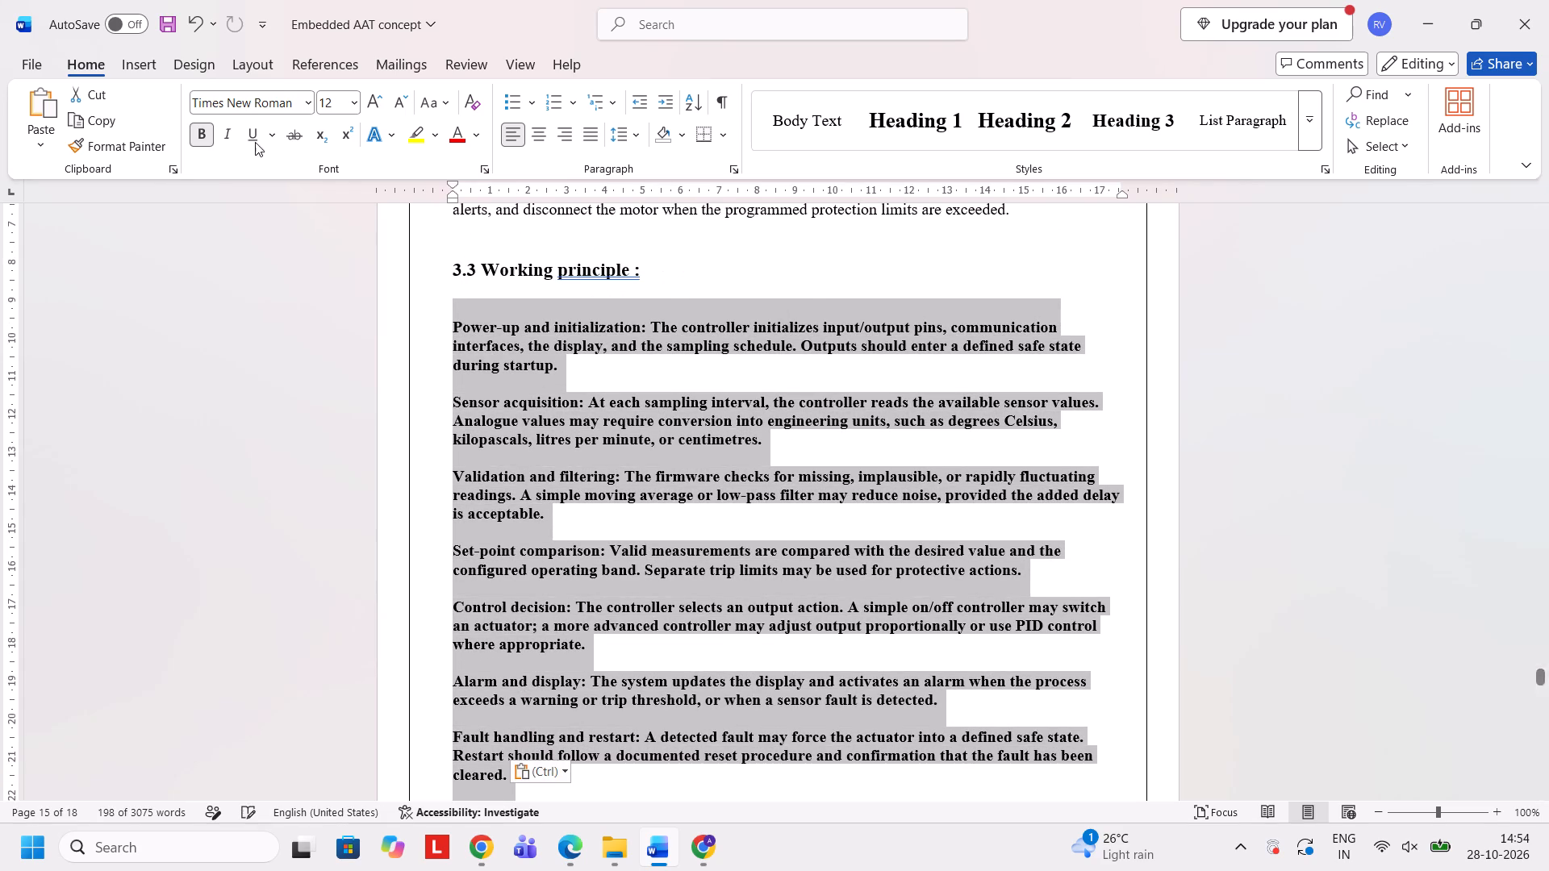
left_click(207, 134)
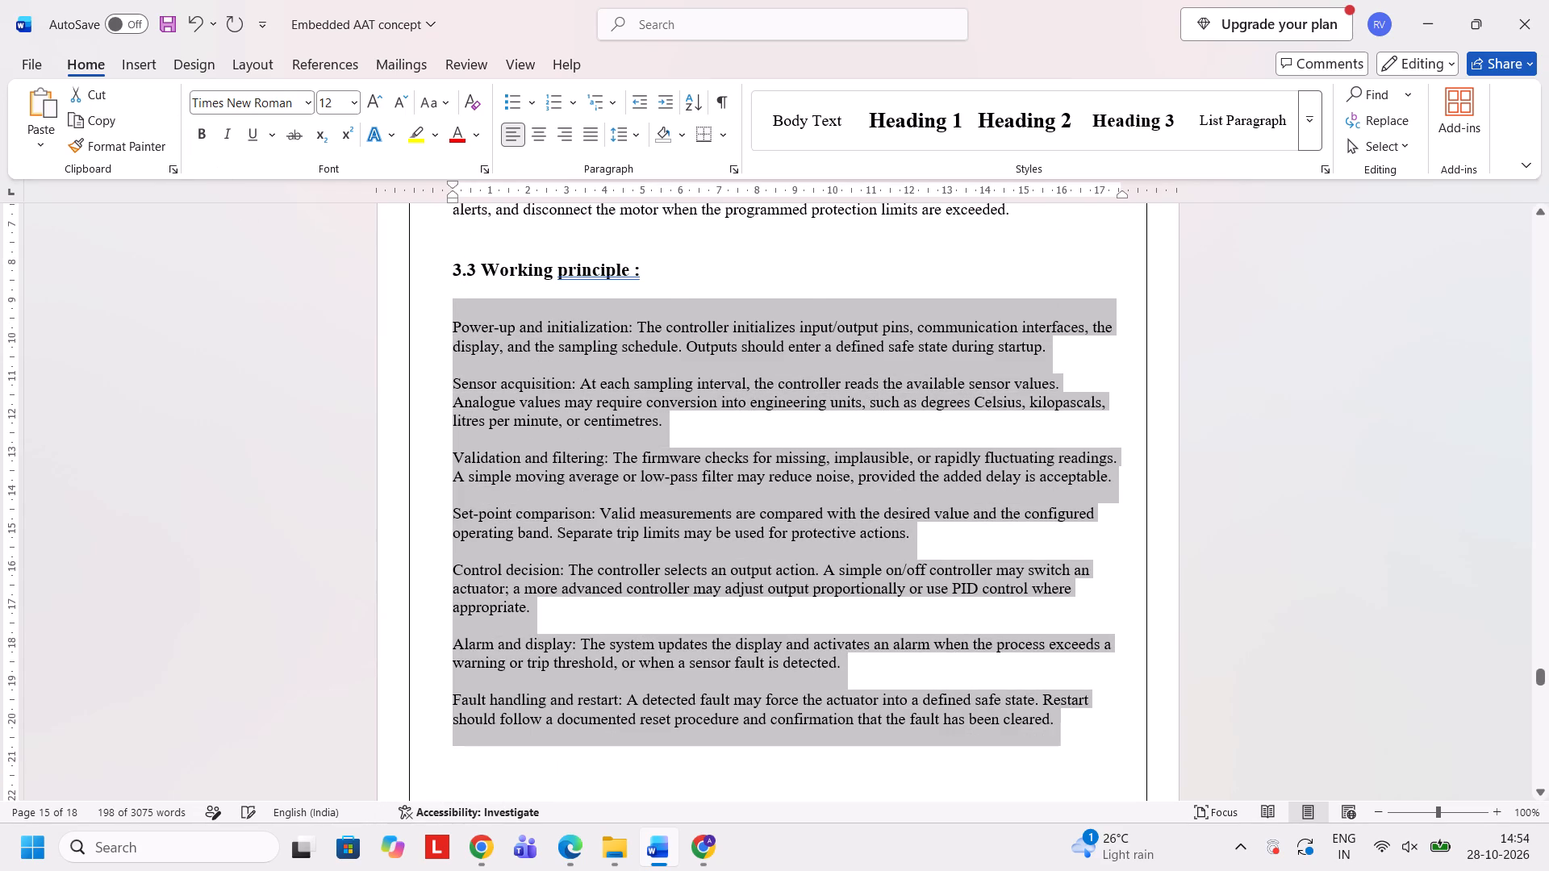
Format the working principle paragraphs as a 1., 2., 3. numbered list with 1.5 line spacing.
left_click(570, 107)
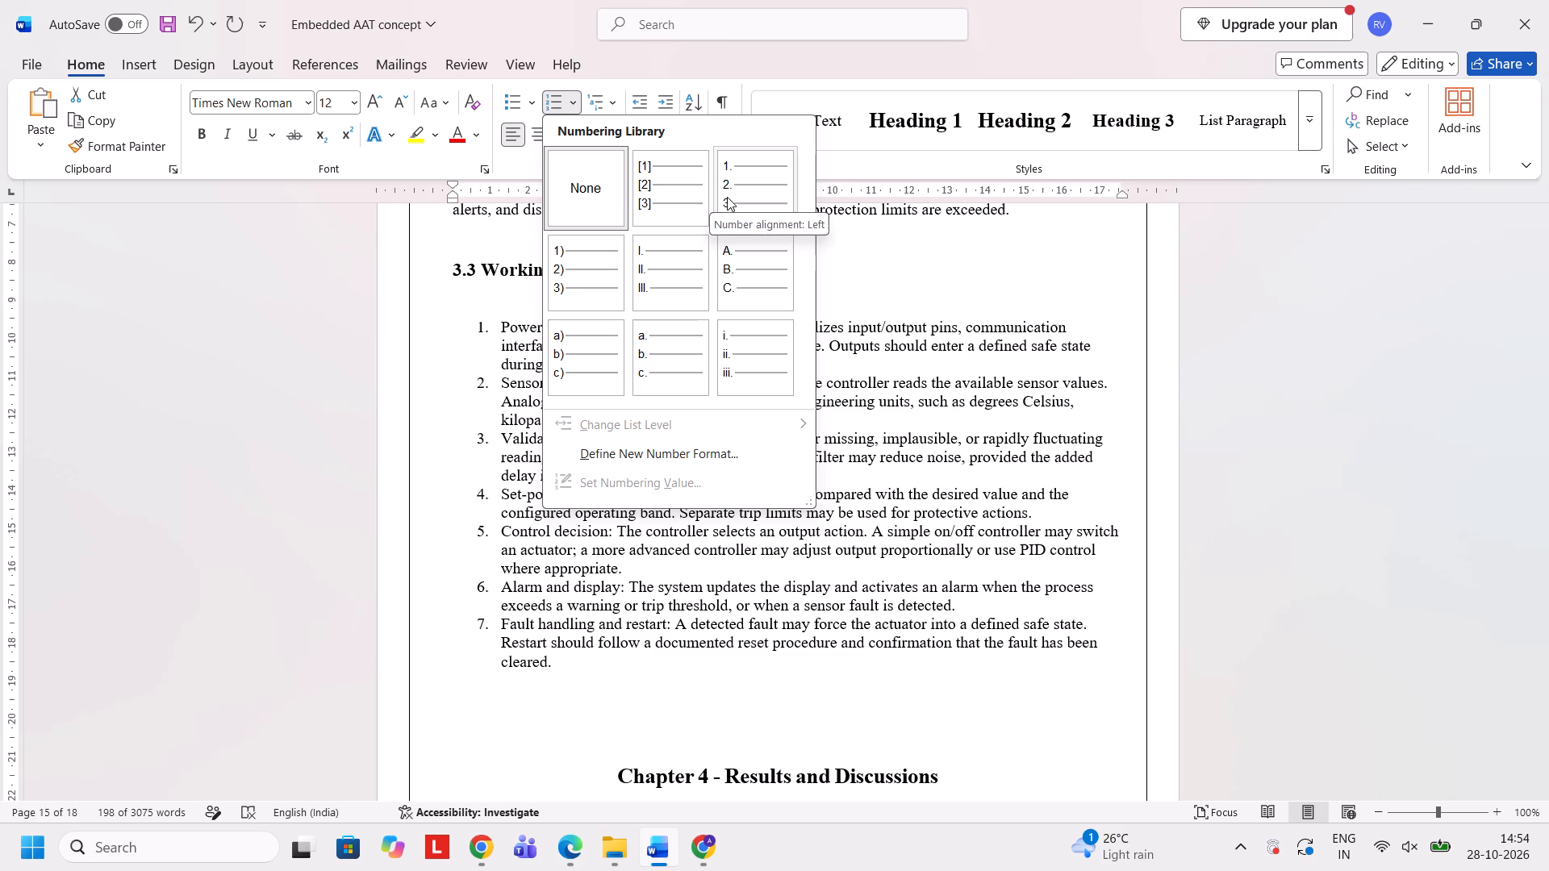
left_click(727, 197)
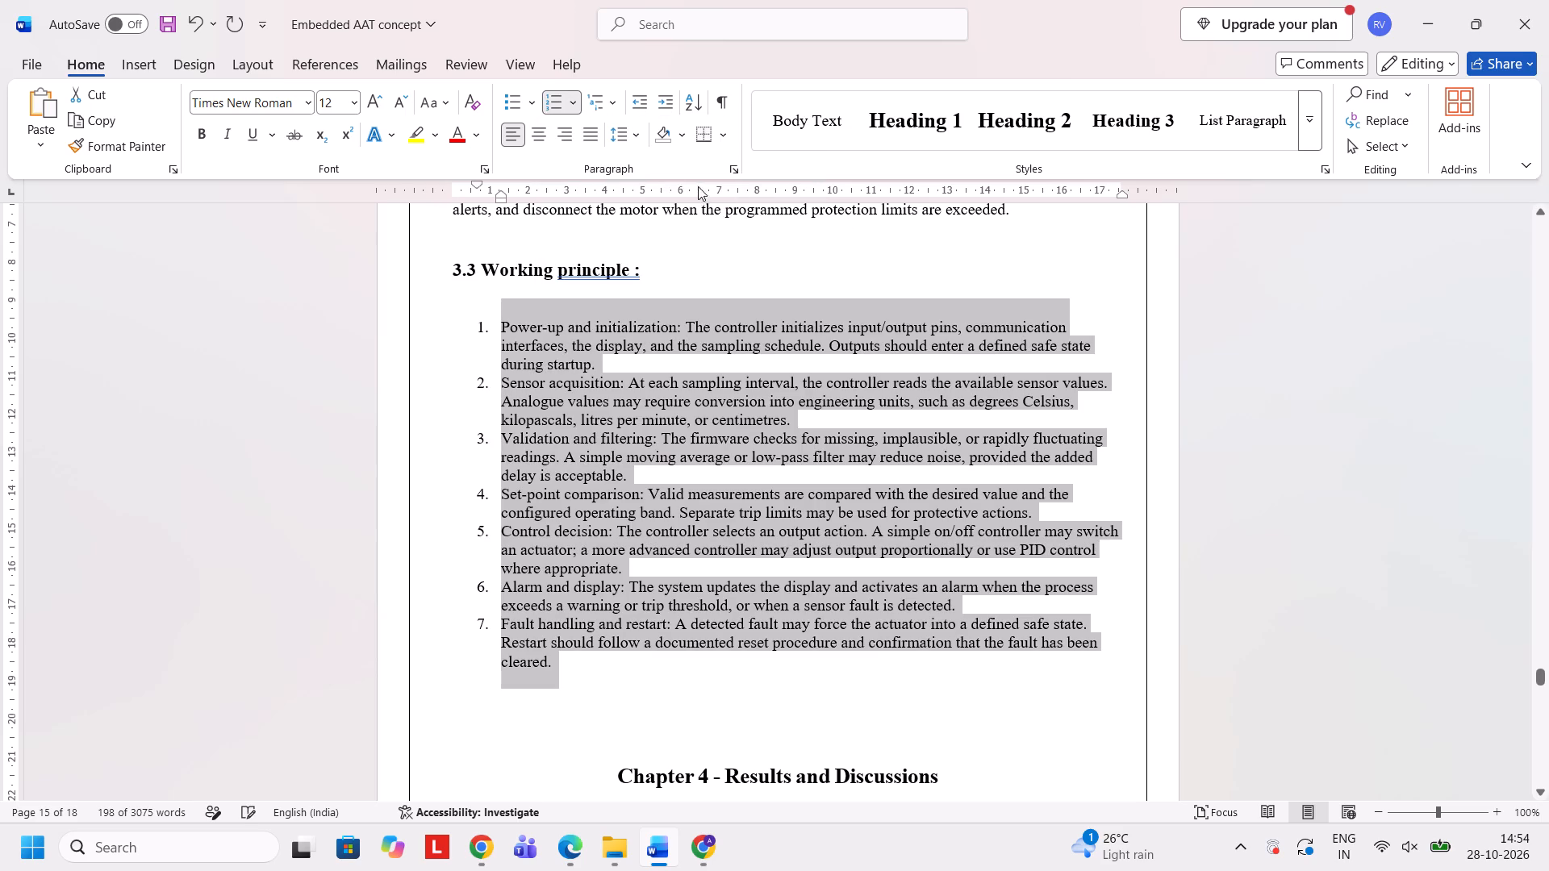
left_click(623, 142)
left_click(643, 222)
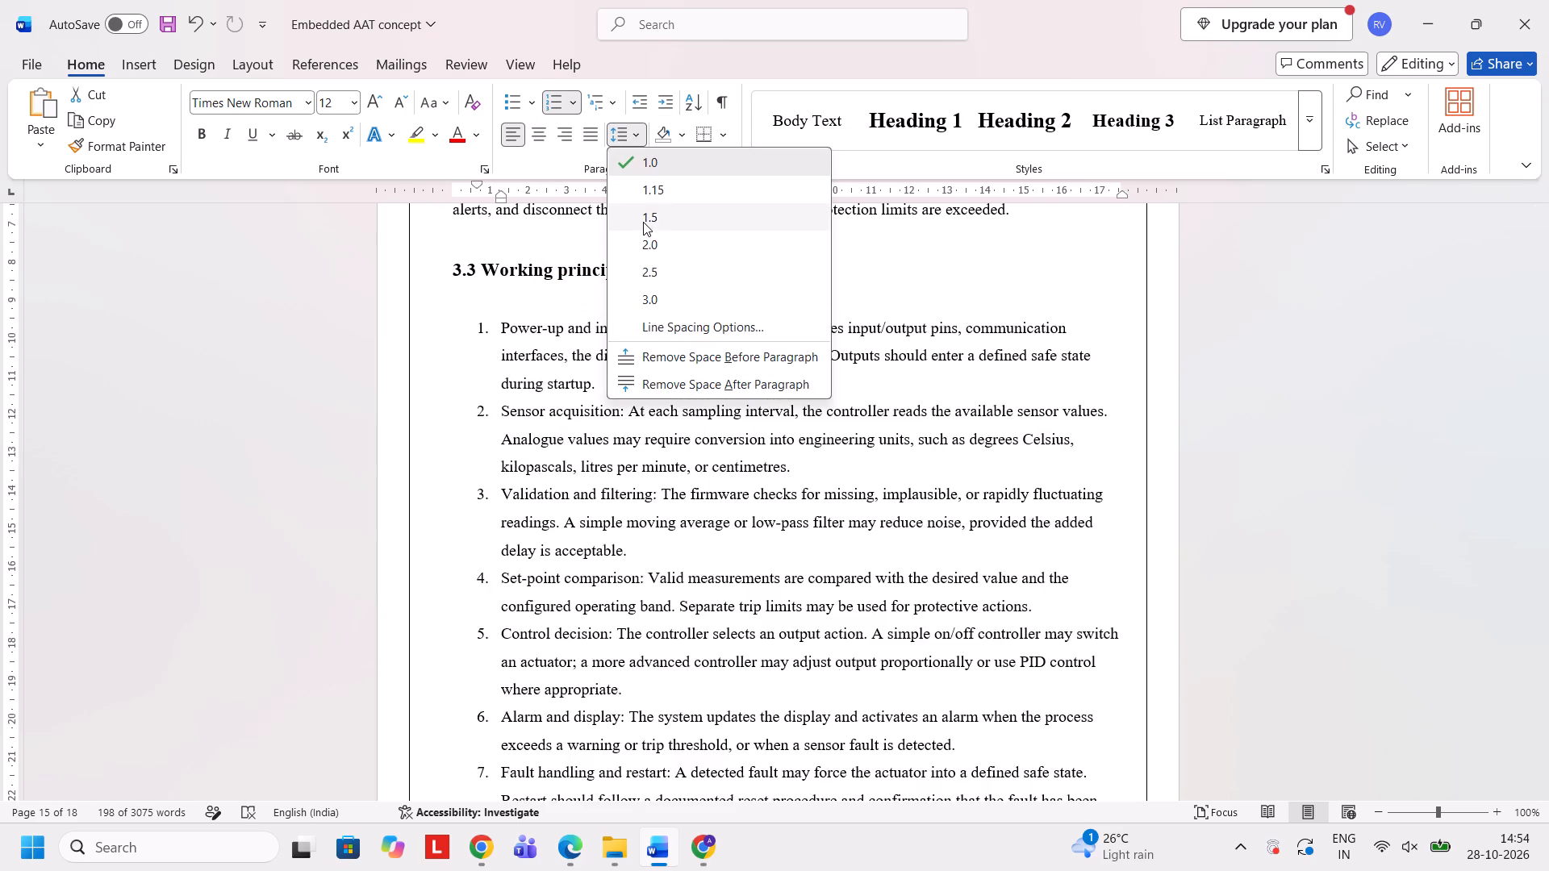
Decrease the indent of the numbered list under "3.3 Working principle :" by one level and justify its text.
scroll(583, 310, "down", 14)
scroll(583, 310, "up", 2)
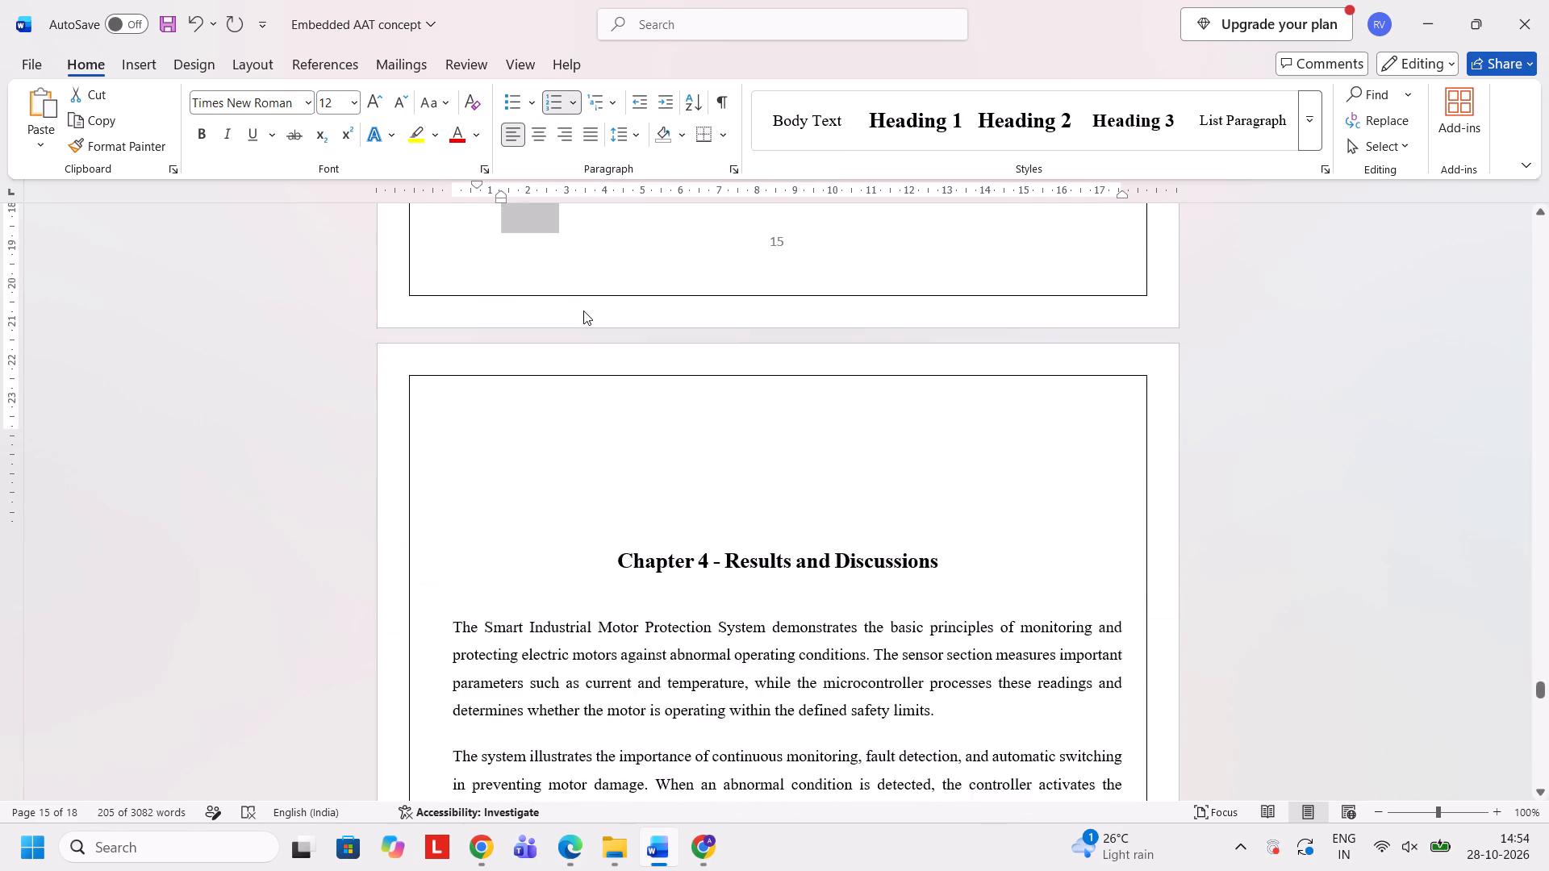
scroll(583, 310, "up", 20)
scroll(583, 310, "up", 4)
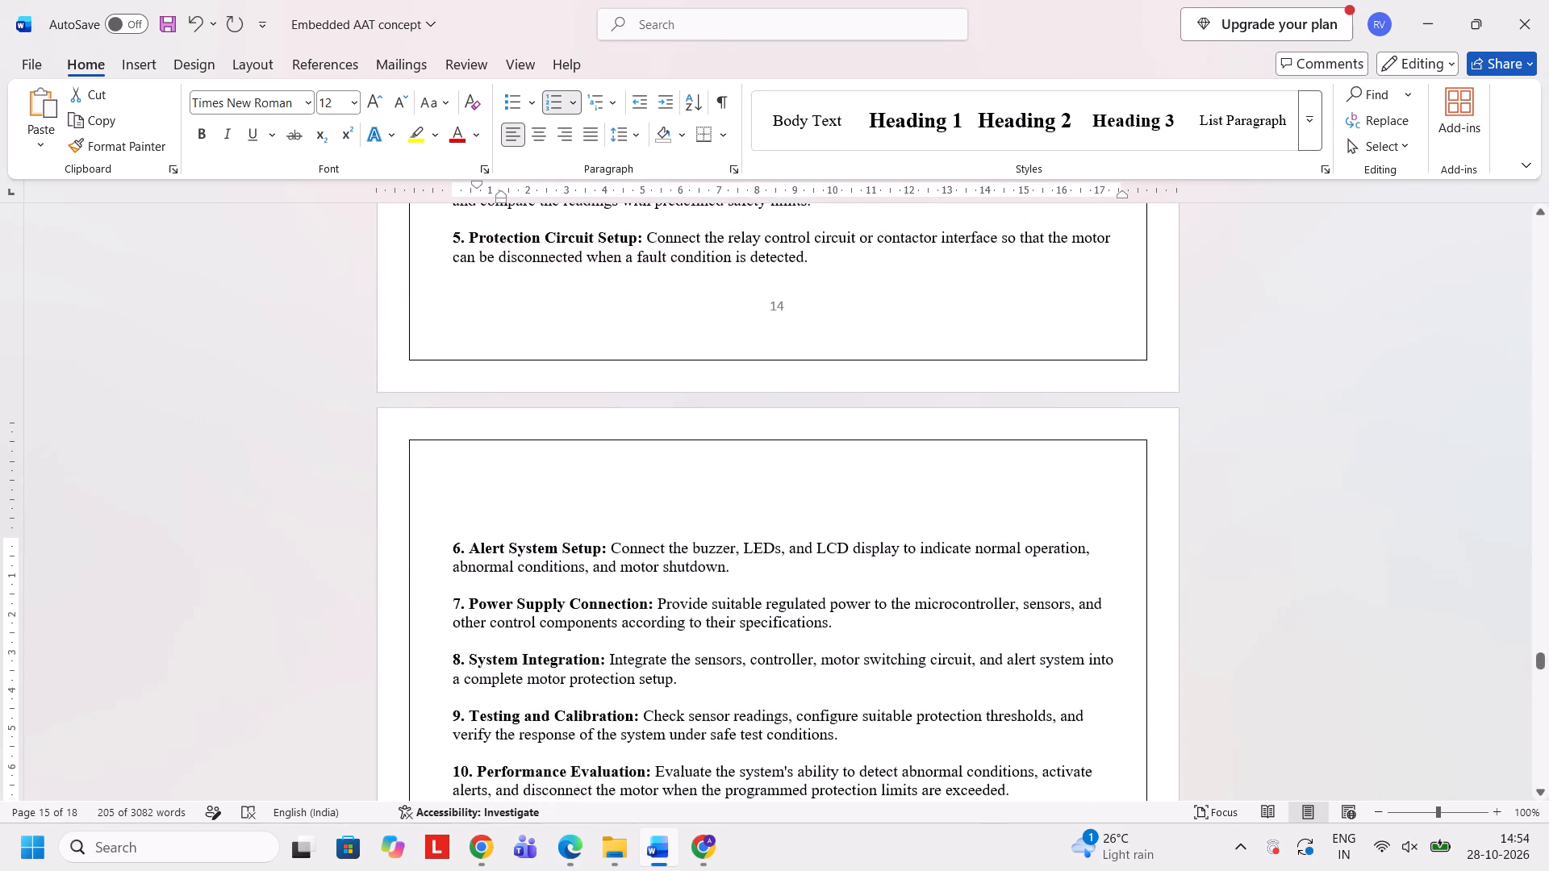
scroll(583, 310, "down", 7)
left_click(649, 101)
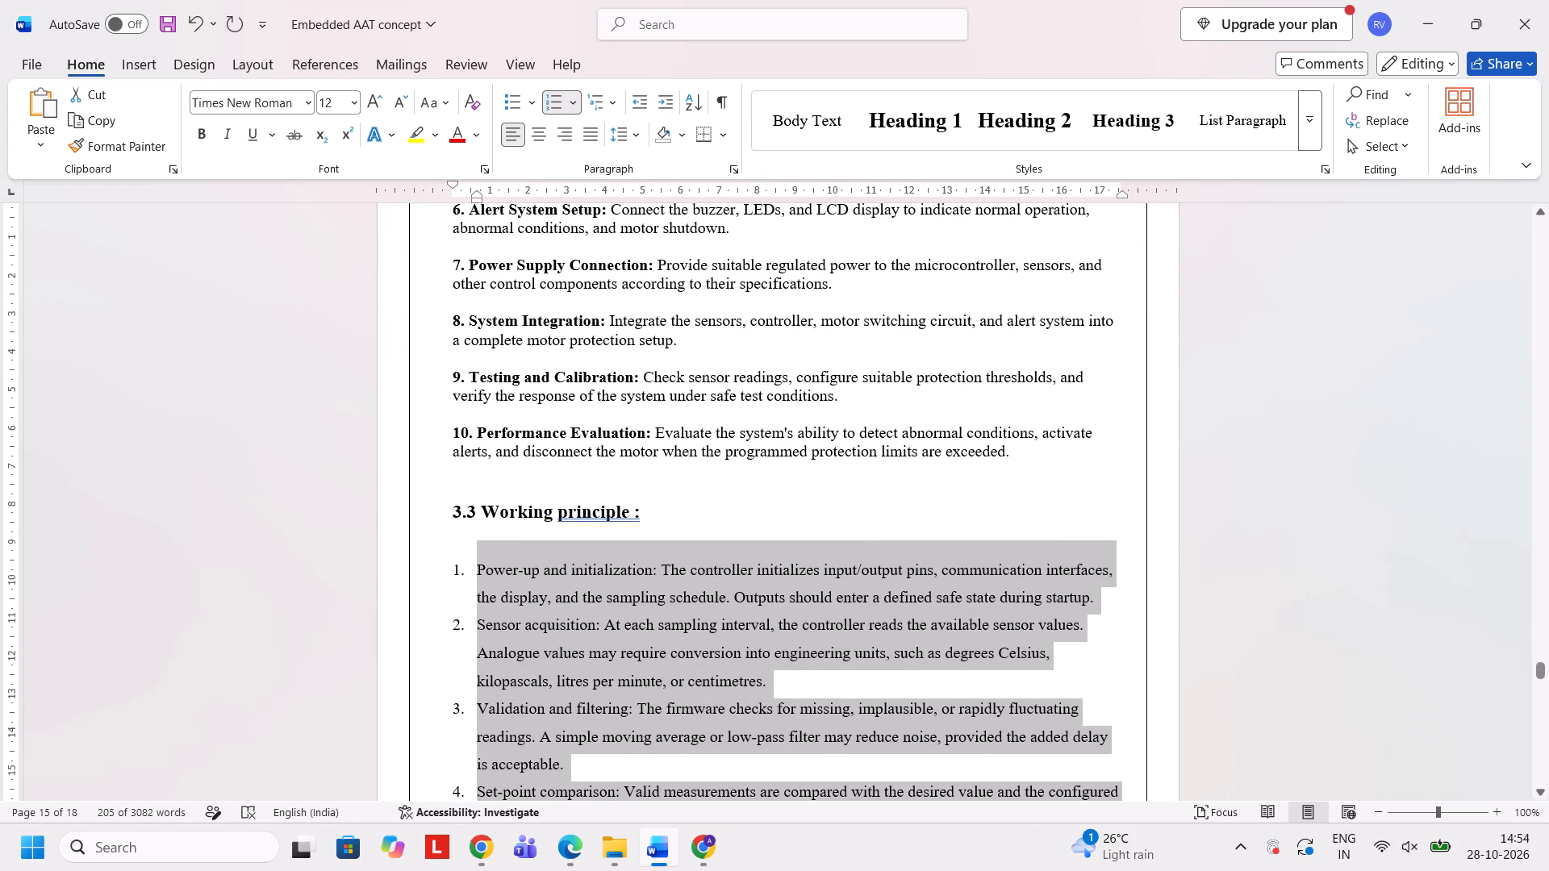
left_click(585, 135)
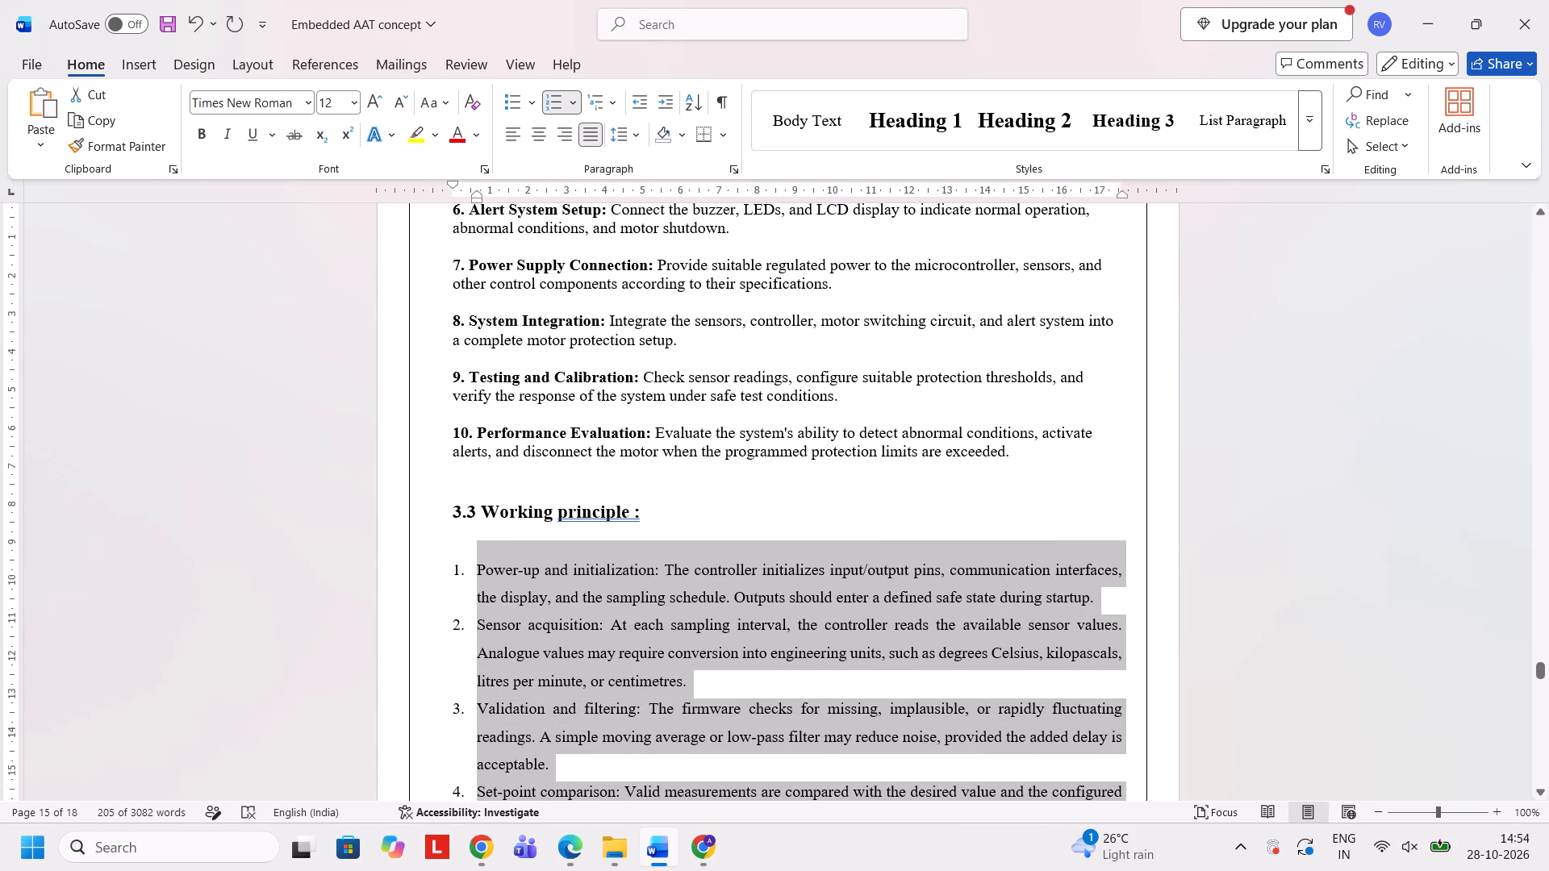
left_click(476, 650)
Bold the lead-in phrases of working principle items 1 to 4, from "Power-up and initialization" to "Set-point comparison:".
scroll(540, 598, "down", 1)
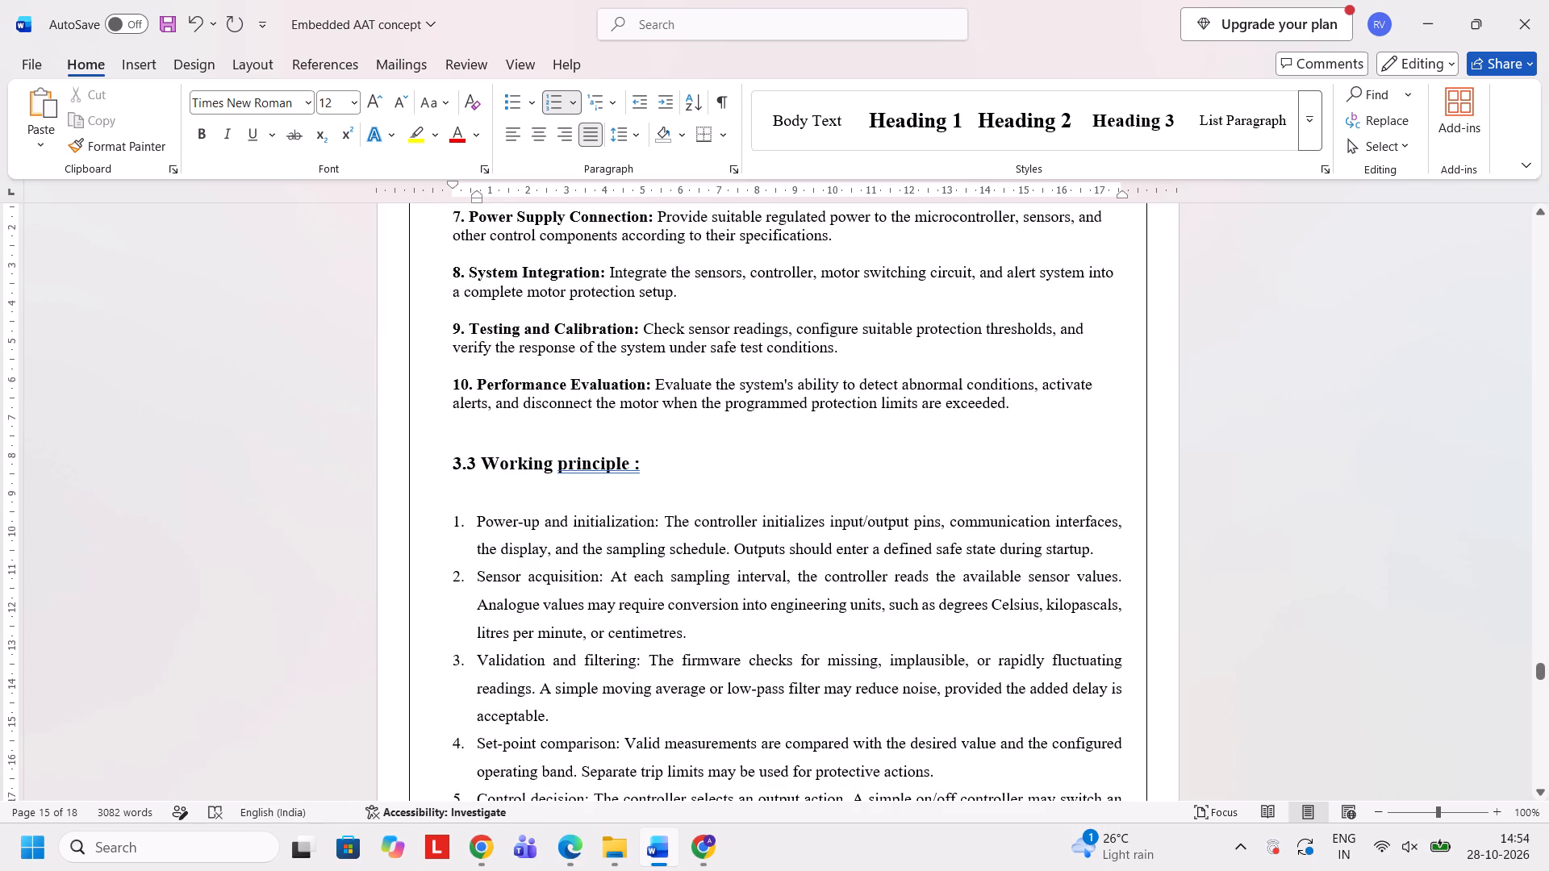
left_click_drag(655, 524, 486, 522)
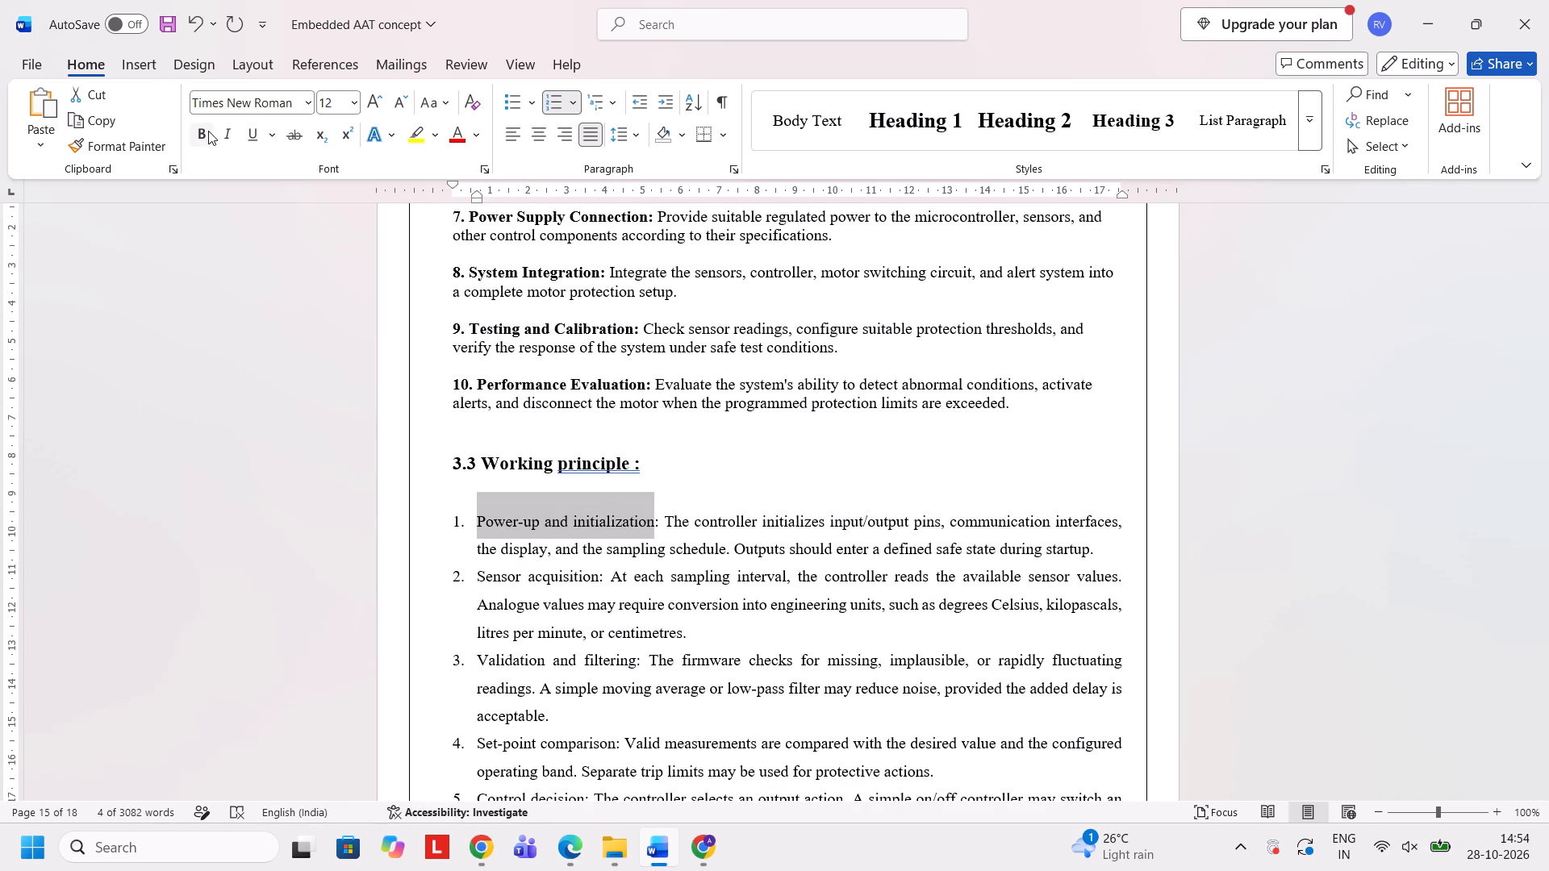
left_click(208, 131)
scroll(371, 287, "down", 5)
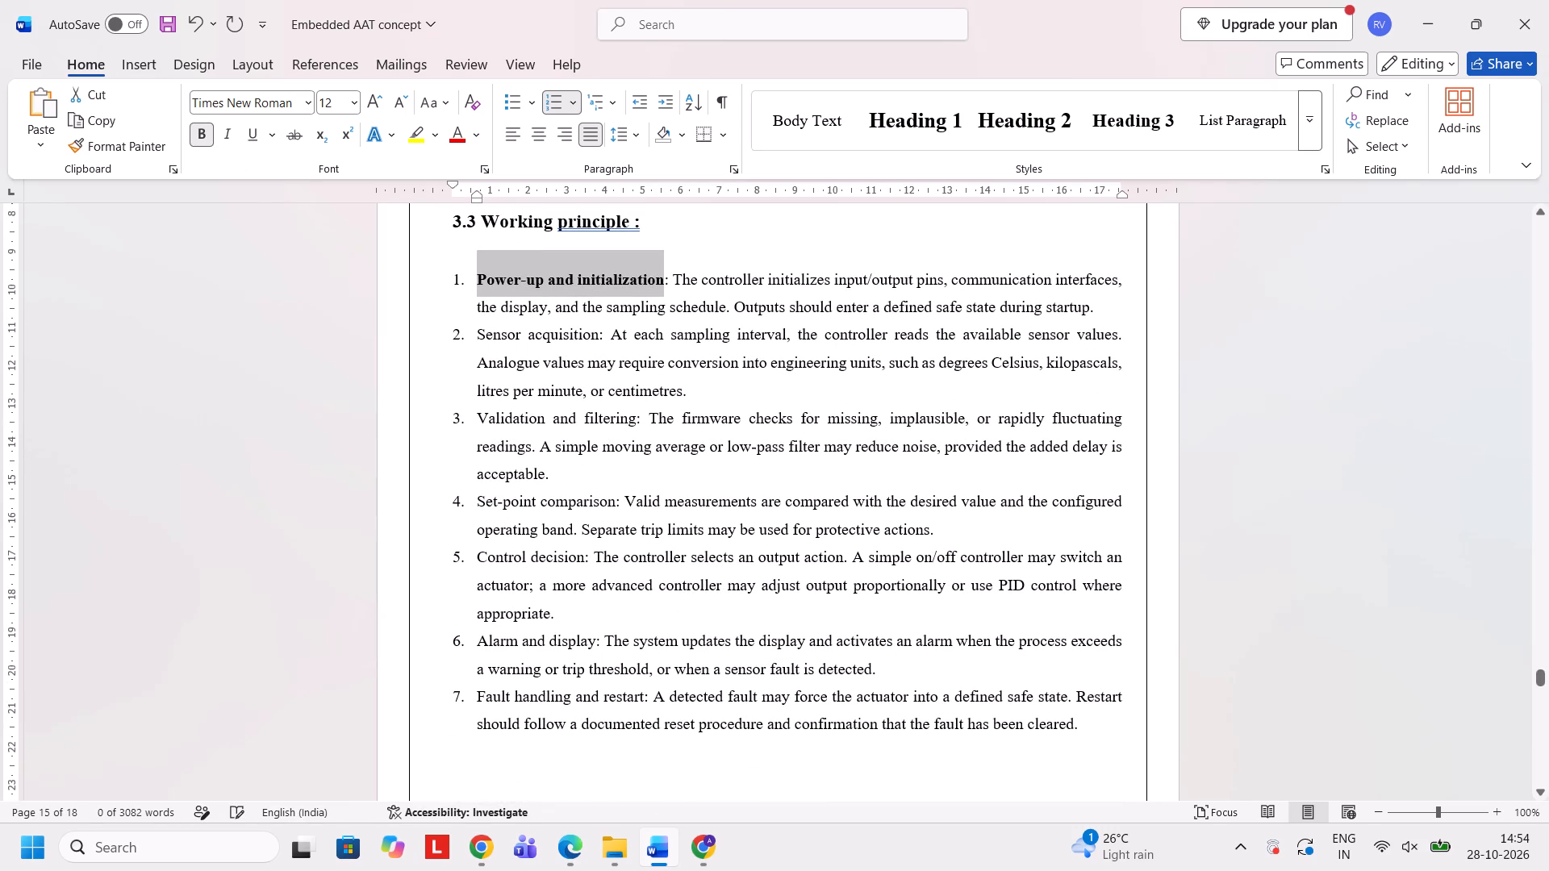
left_click_drag(601, 340, 483, 323)
left_click(478, 370)
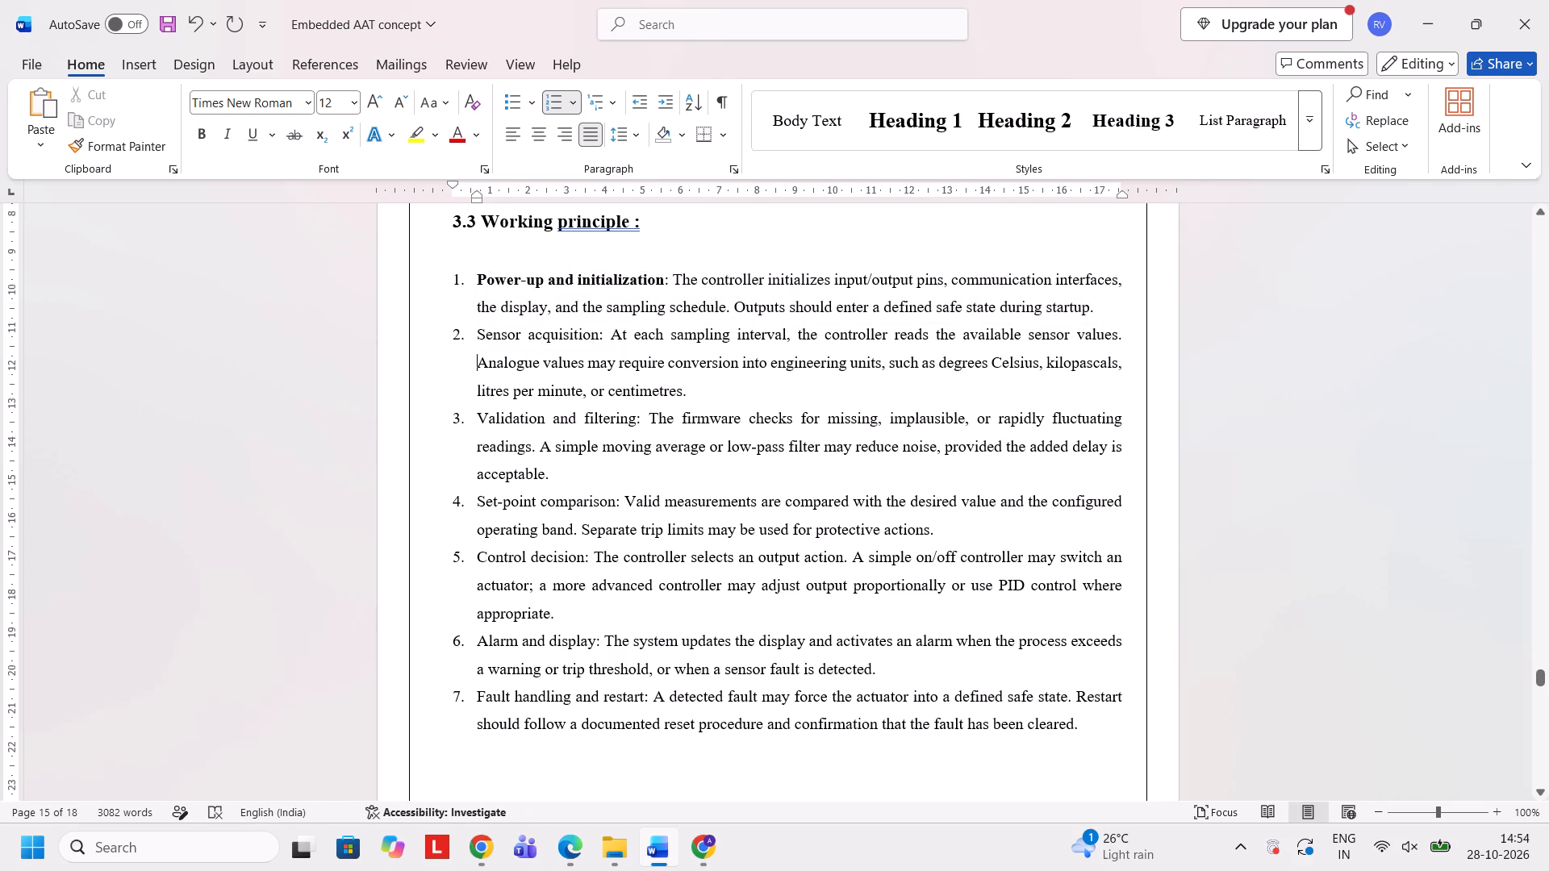
left_click_drag(606, 336, 510, 329)
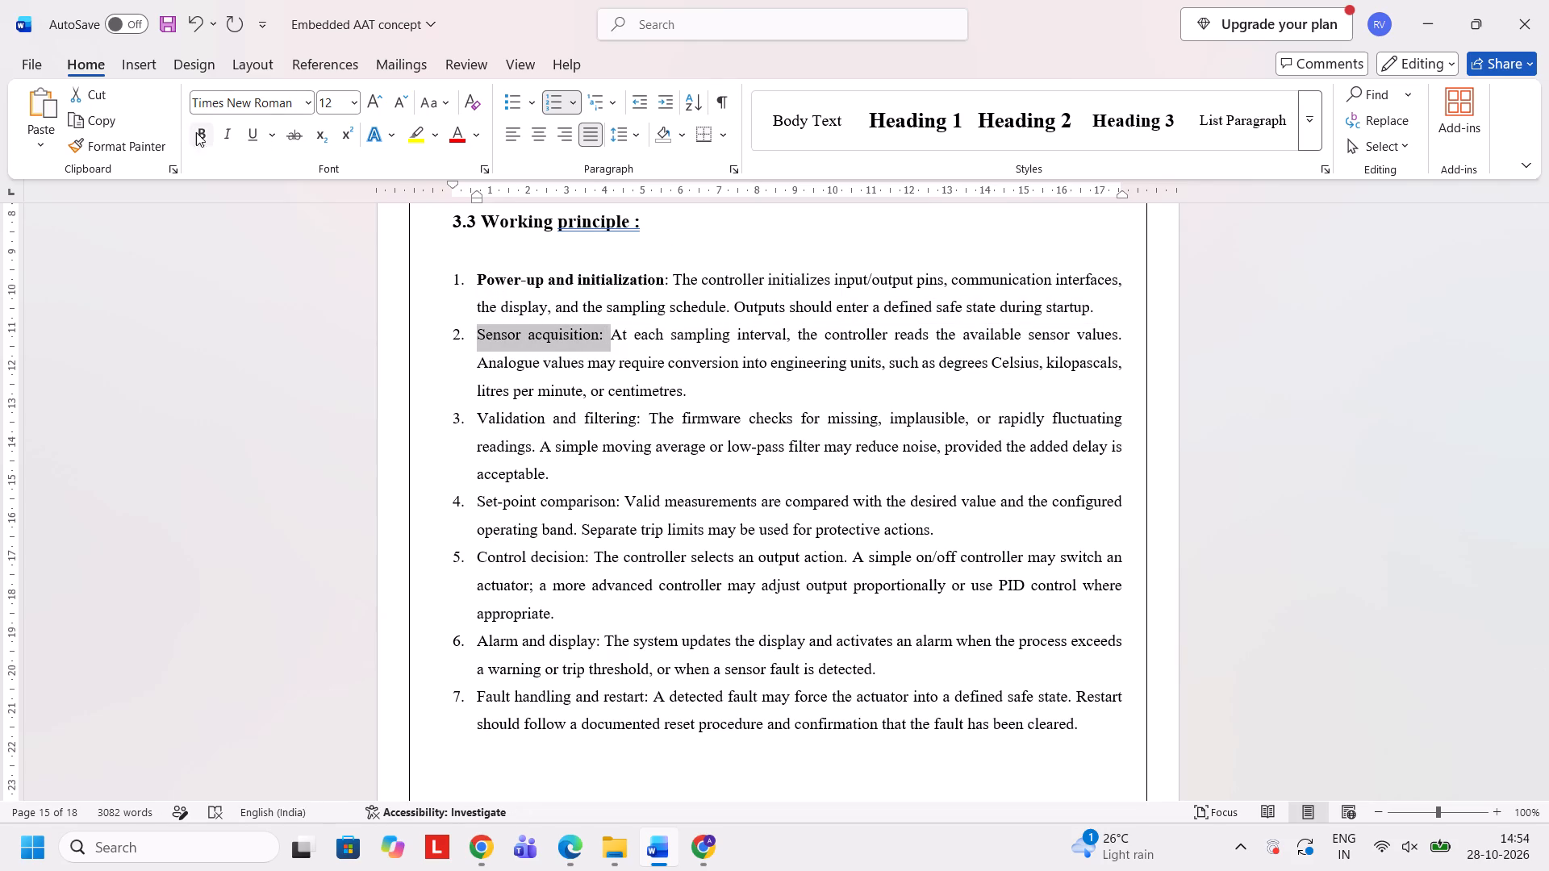
left_click(196, 140)
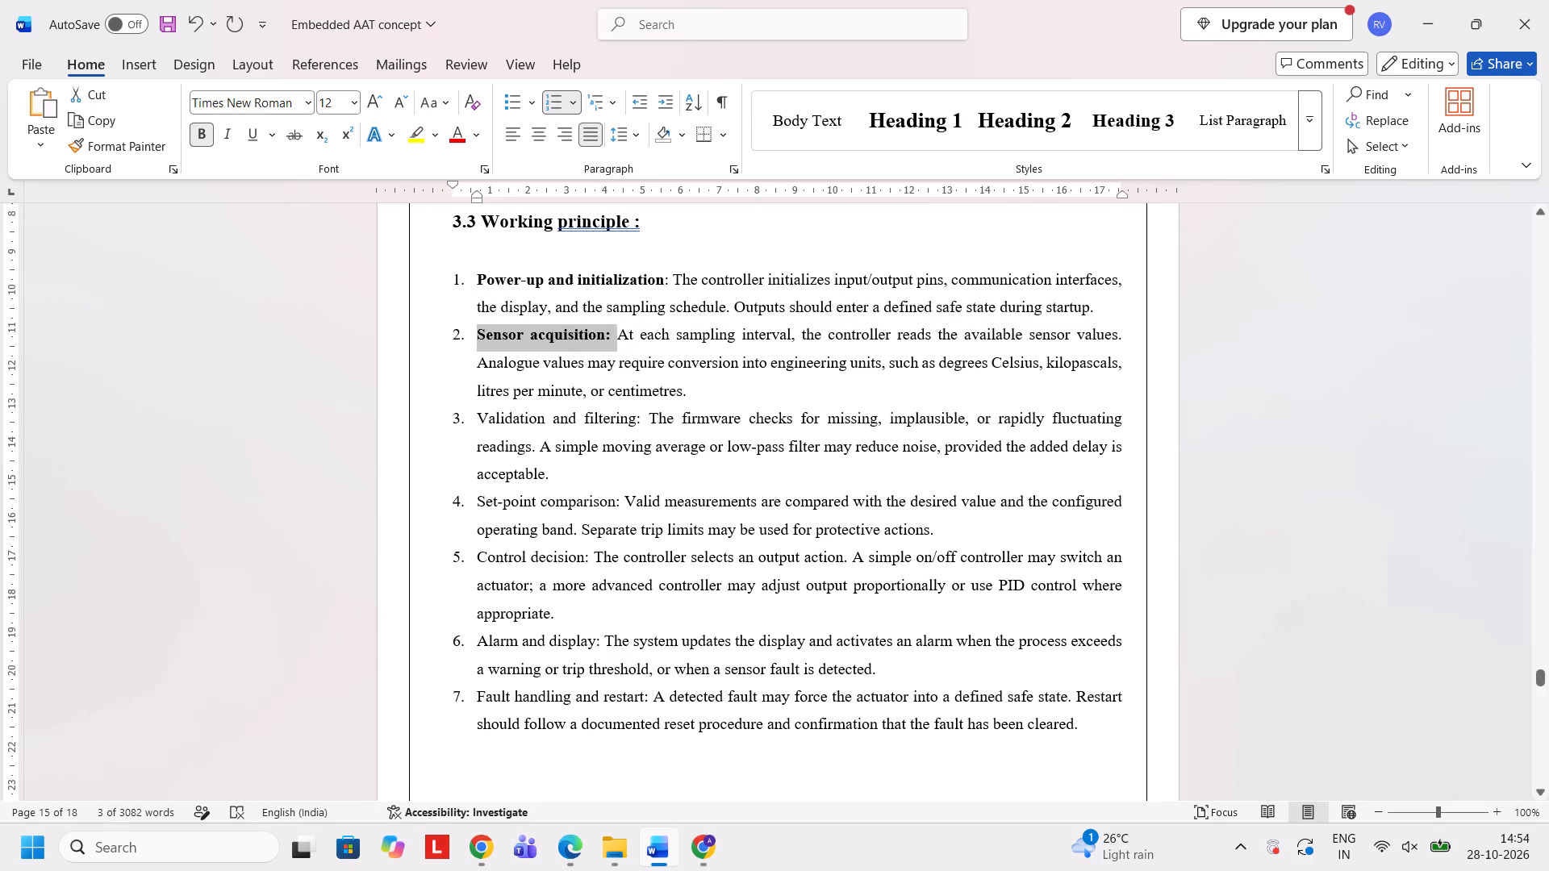
left_click_drag(641, 419, 495, 416)
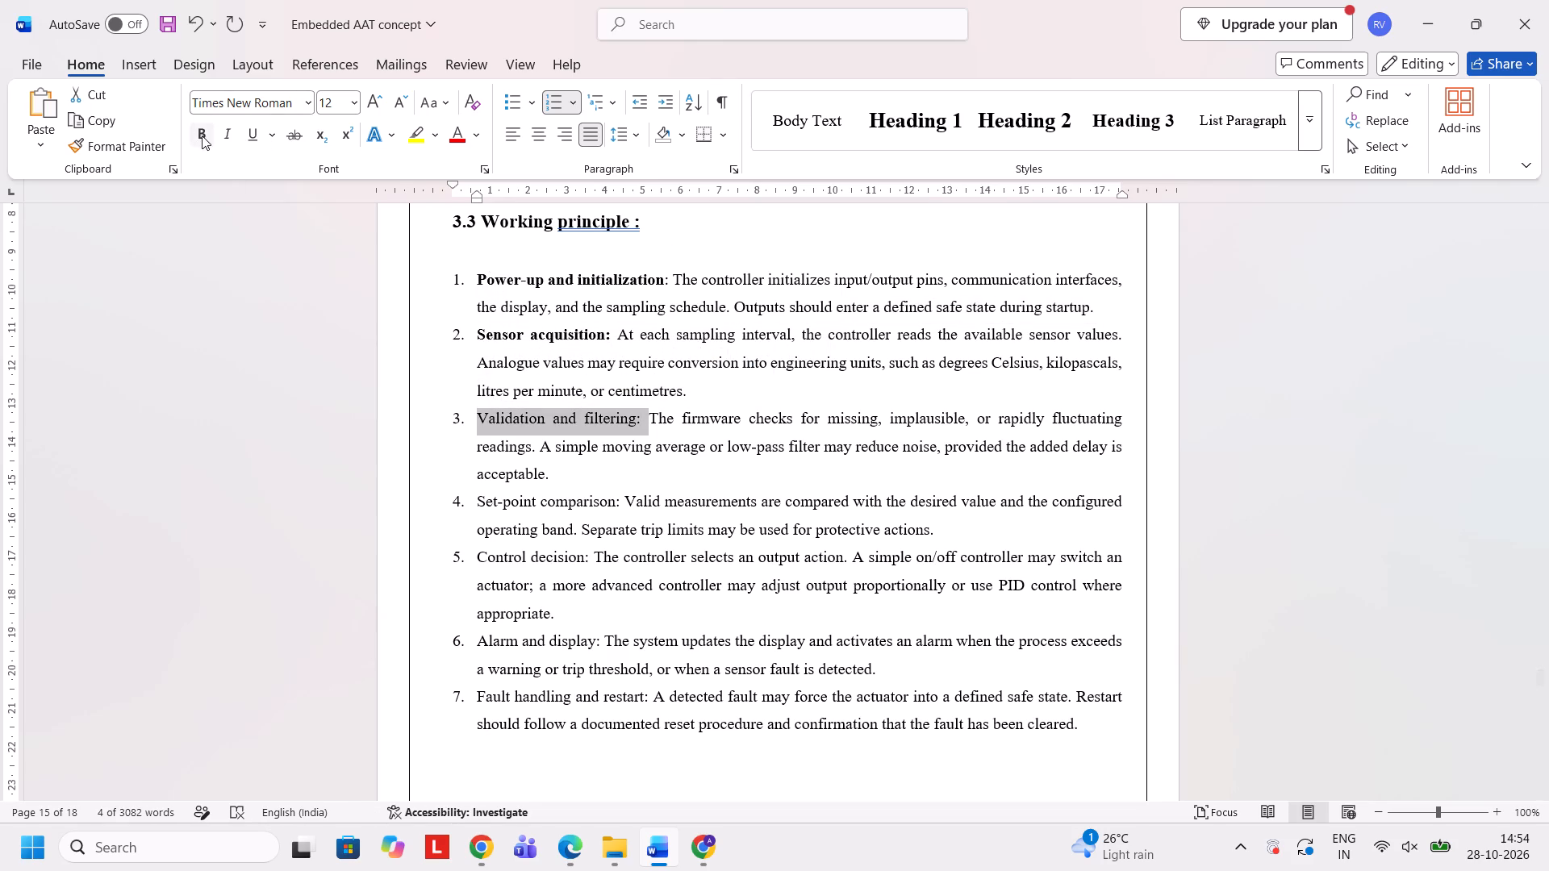
left_click(201, 135)
scroll(653, 480, "down", 2)
left_click_drag(620, 406, 482, 407)
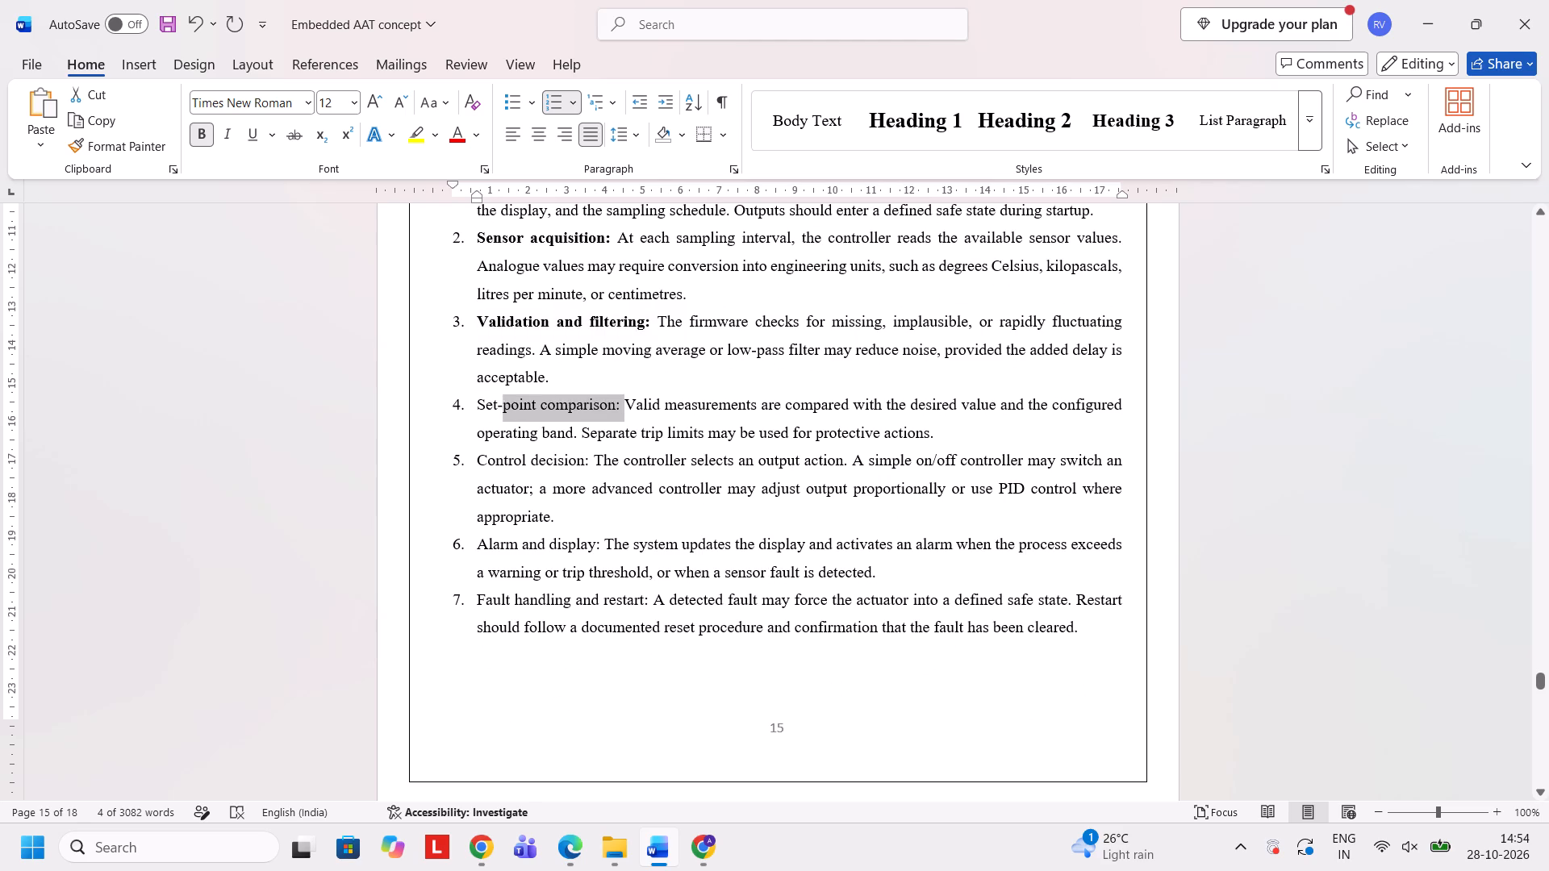
left_click_drag(482, 407, 466, 405)
left_click(198, 134)
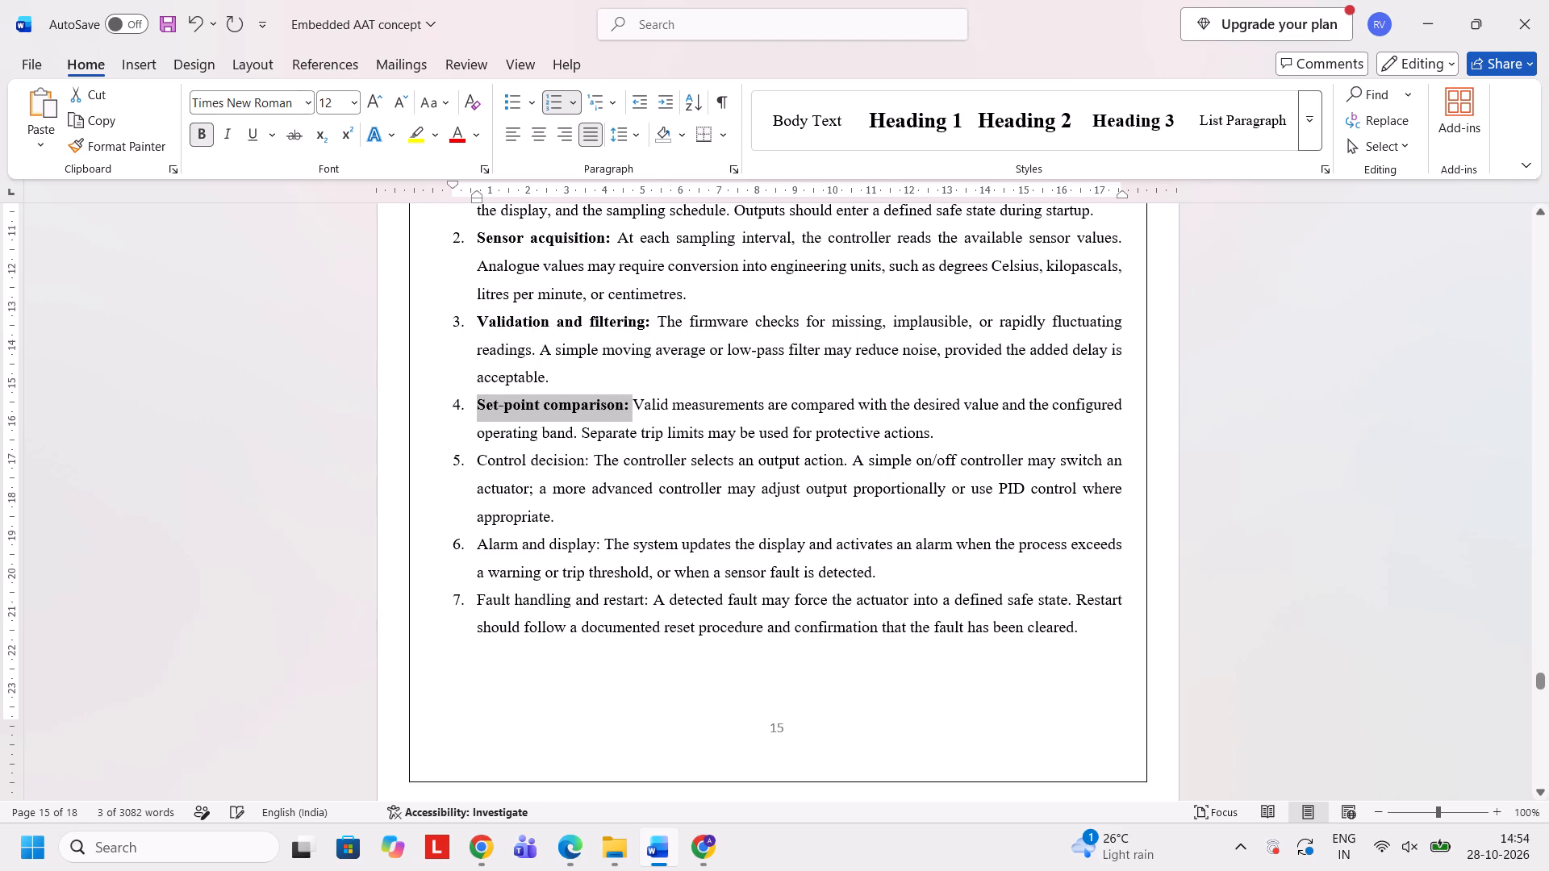
Bold the lead-in phrases "Control decision", "Alarm and display:" and "Fault handling and restart:" in working principle items 5 to 7.
left_click_drag(586, 461, 487, 453)
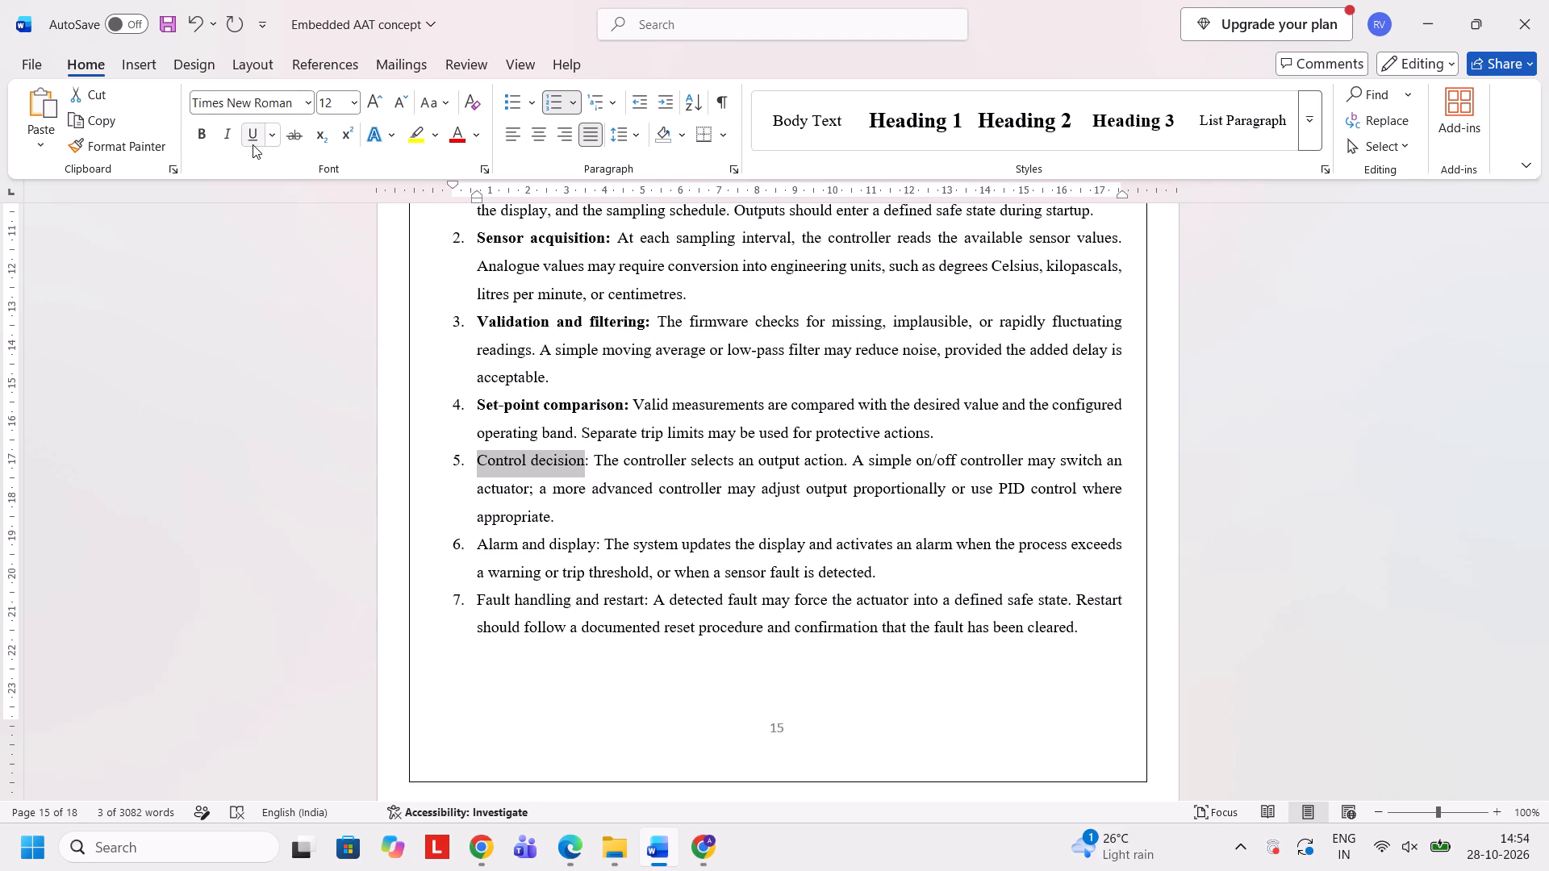
left_click(194, 135)
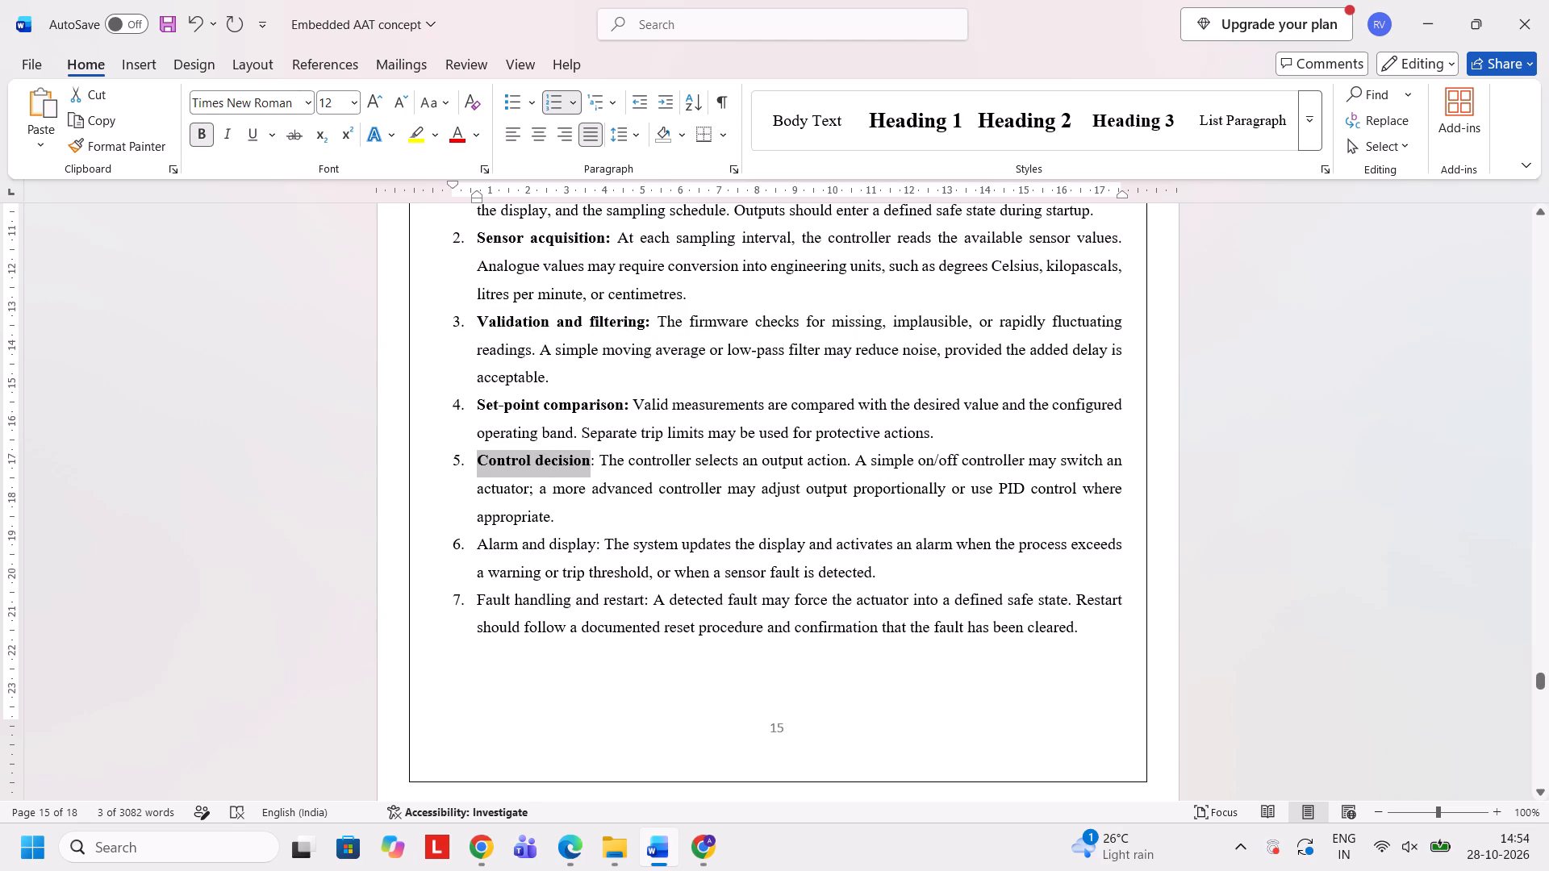
left_click_drag(599, 542, 481, 538)
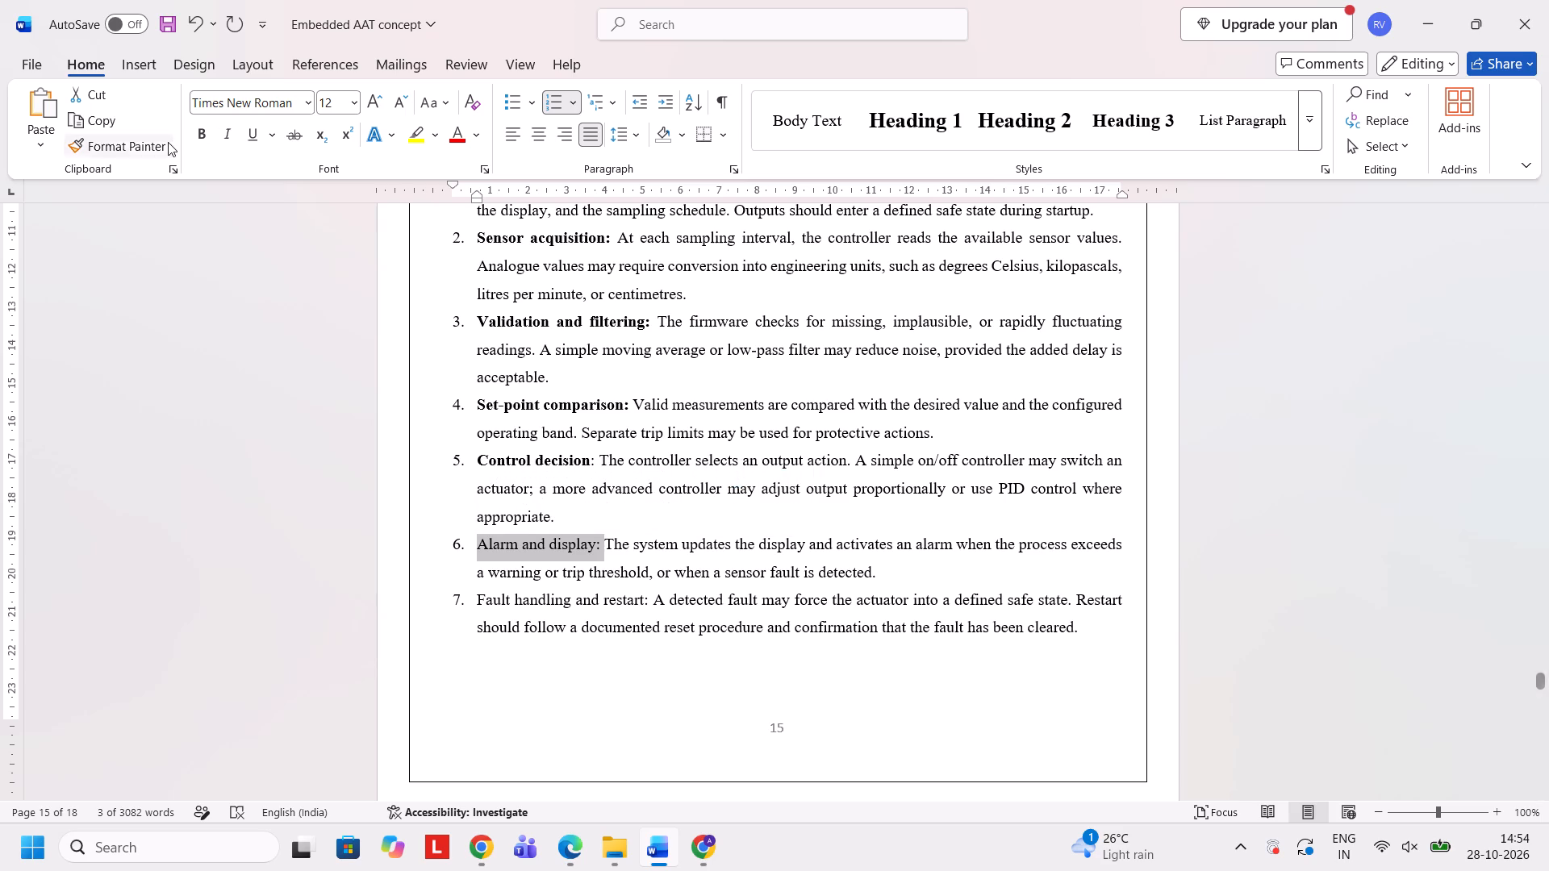
left_click(202, 135)
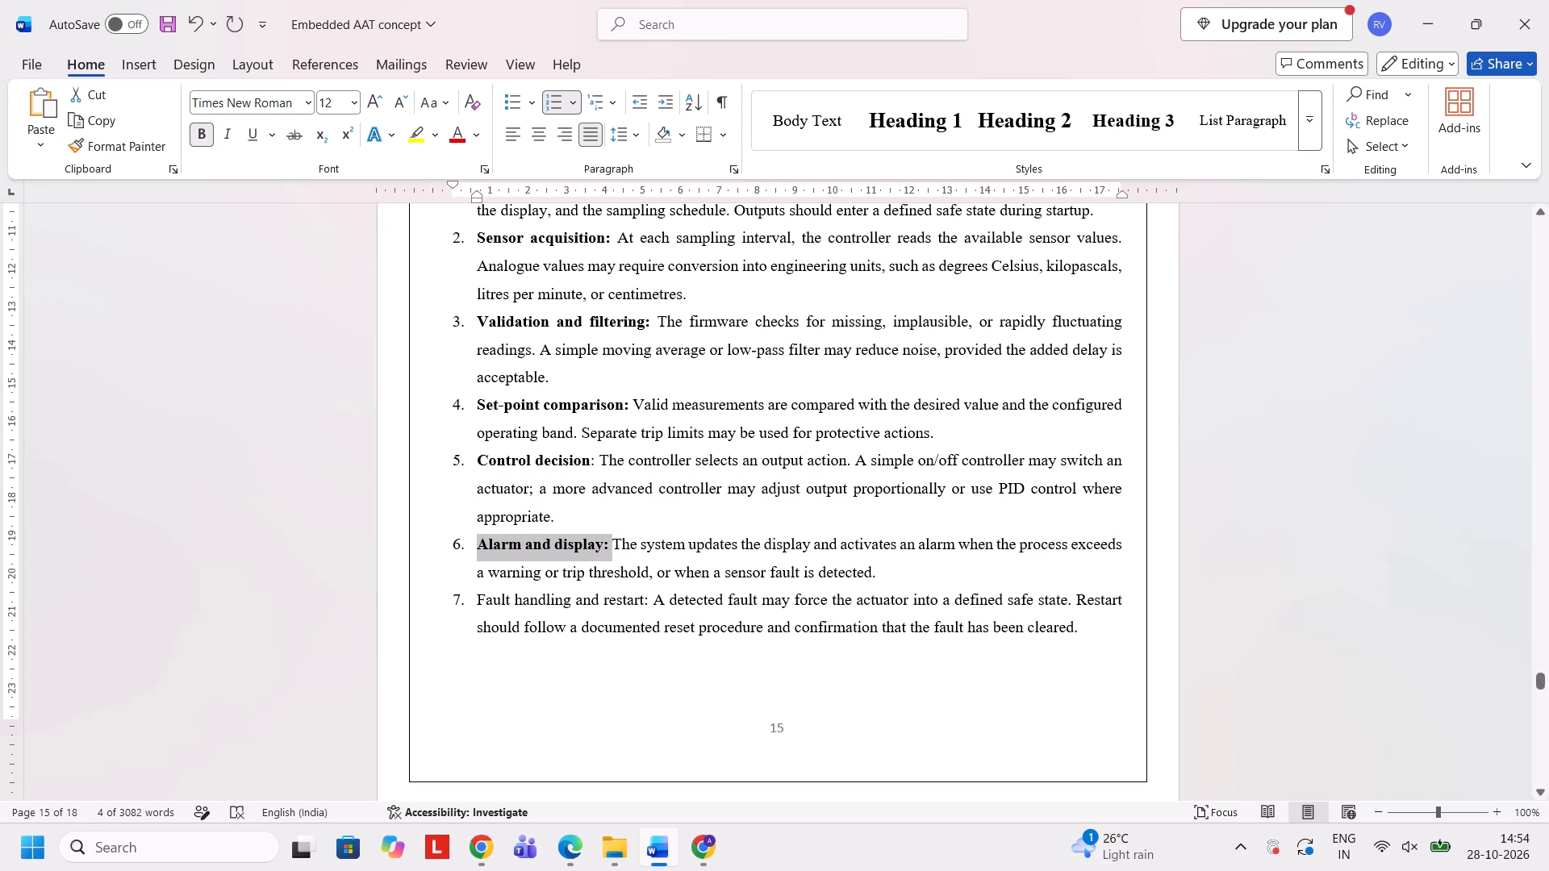
left_click_drag(648, 601, 512, 590)
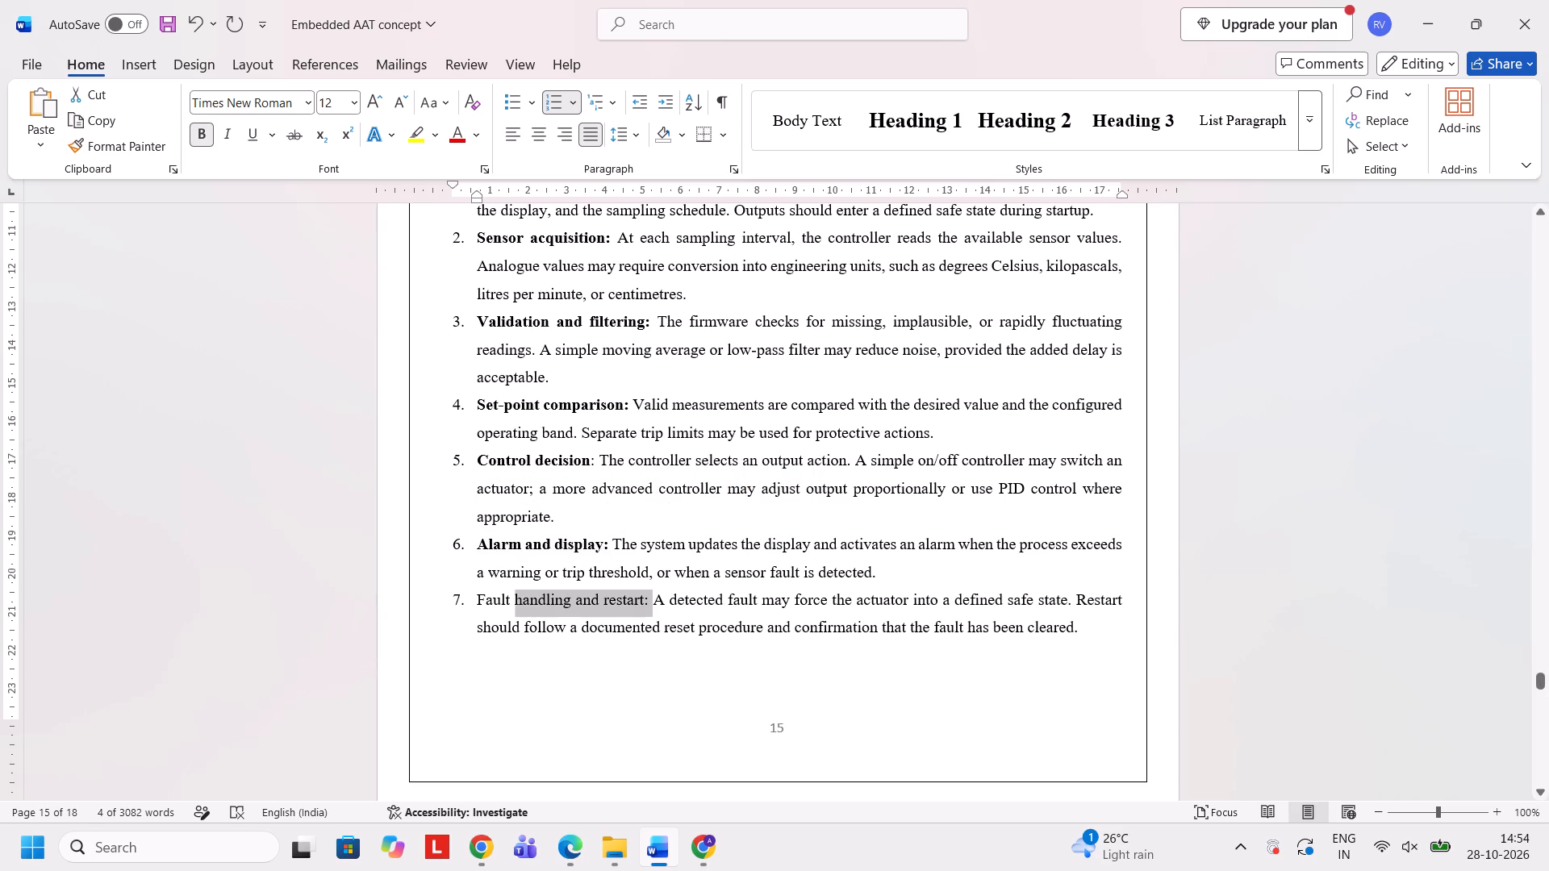
left_click_drag(512, 590, 491, 588)
left_click_drag(474, 639, 513, 634)
left_click_drag(645, 606, 495, 589)
left_click(472, 595)
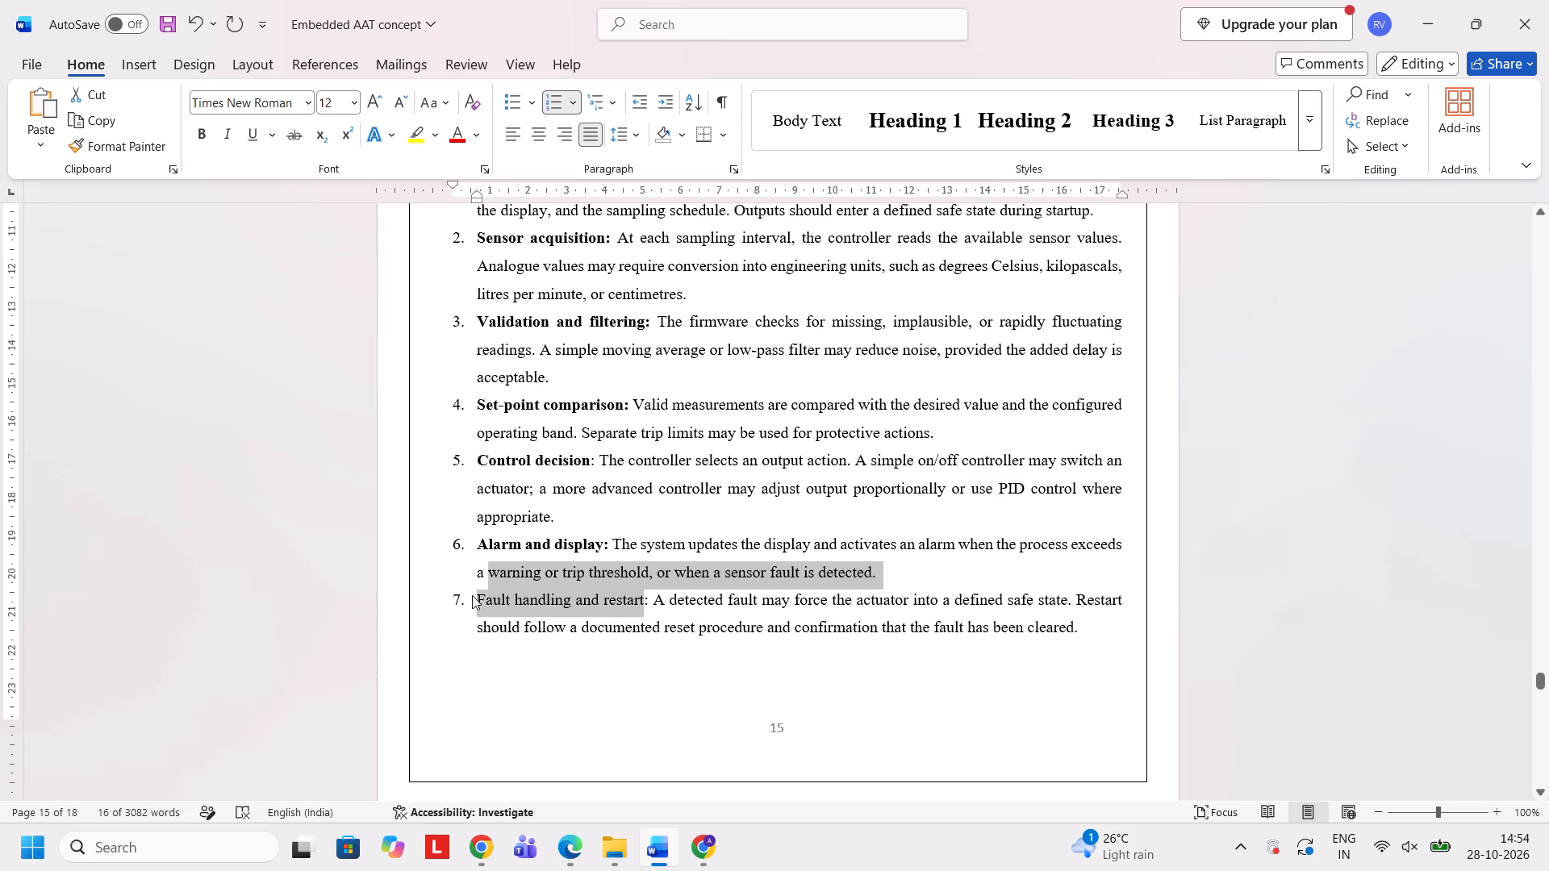
left_click_drag(647, 602, 485, 598)
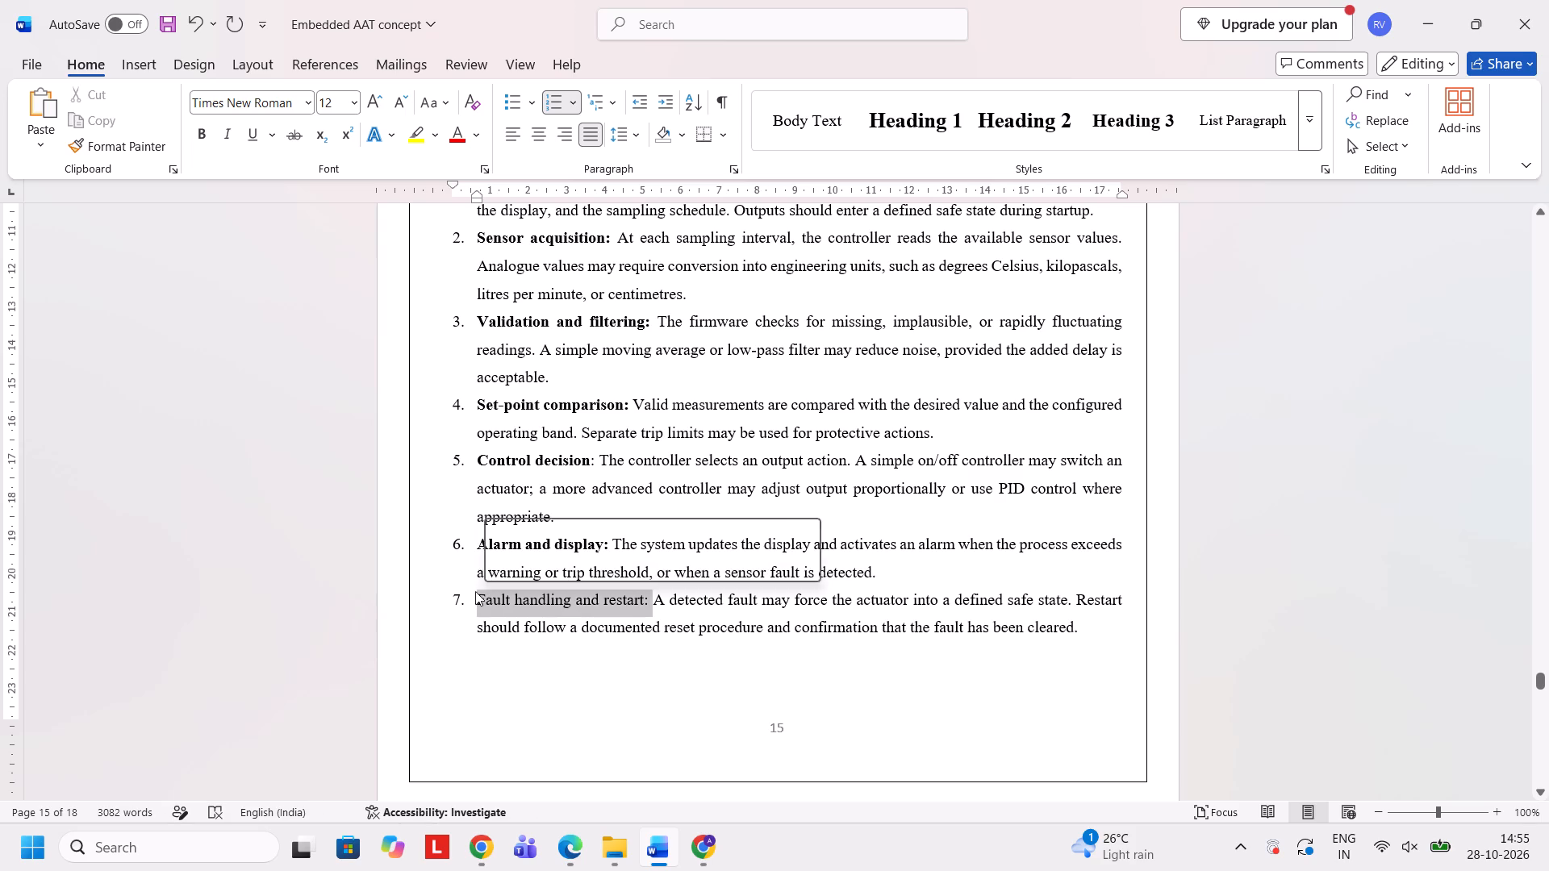
left_click(202, 129)
scroll(673, 467, "down", 15)
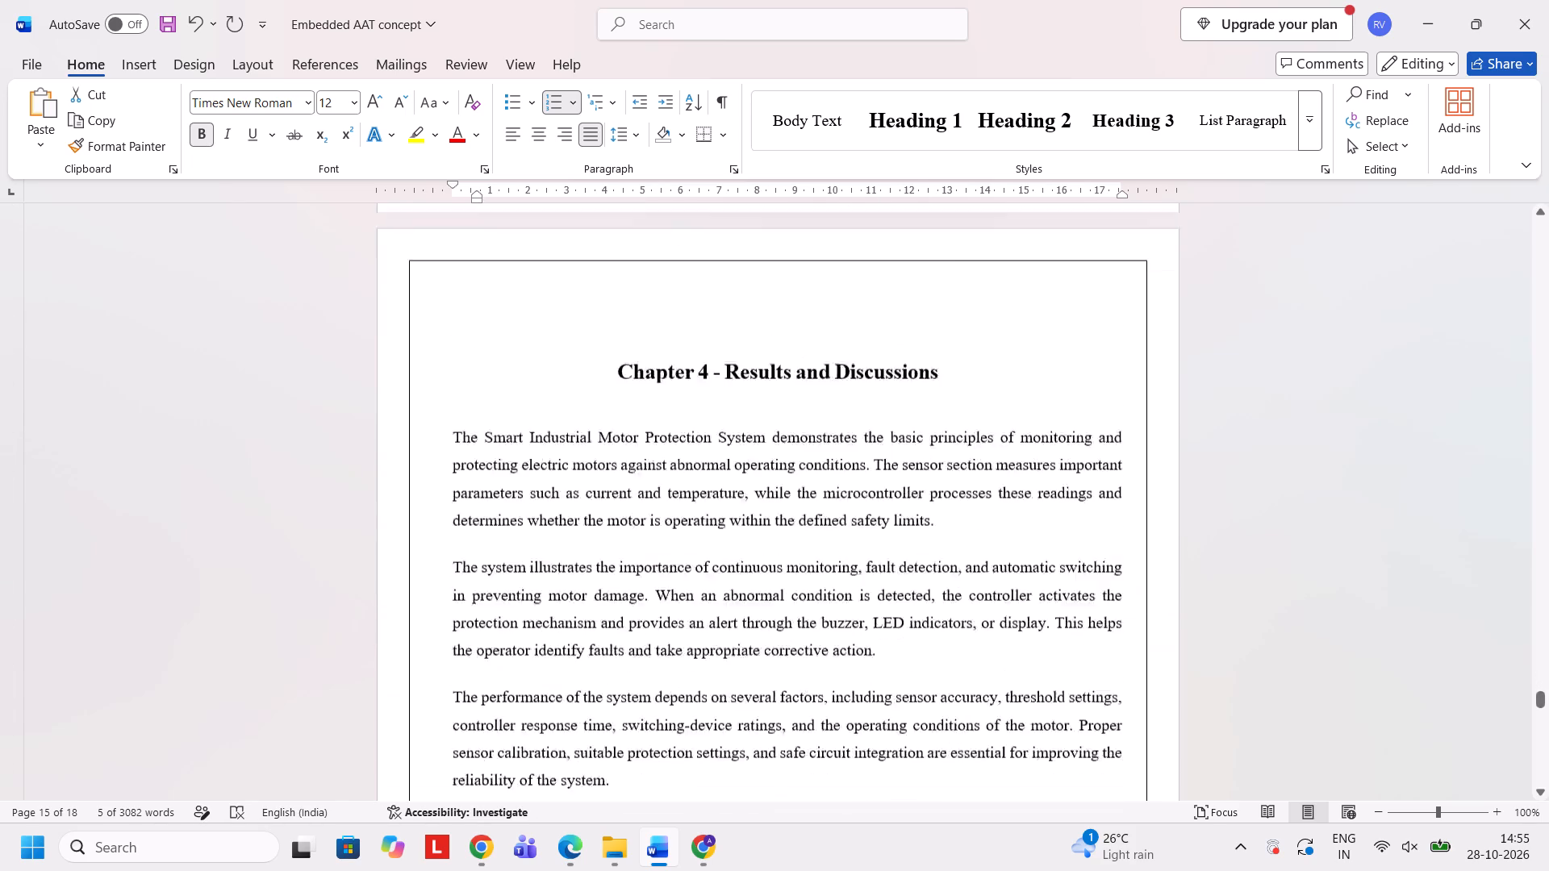
scroll(674, 468, "up", 20)
scroll(674, 468, "up", 5)
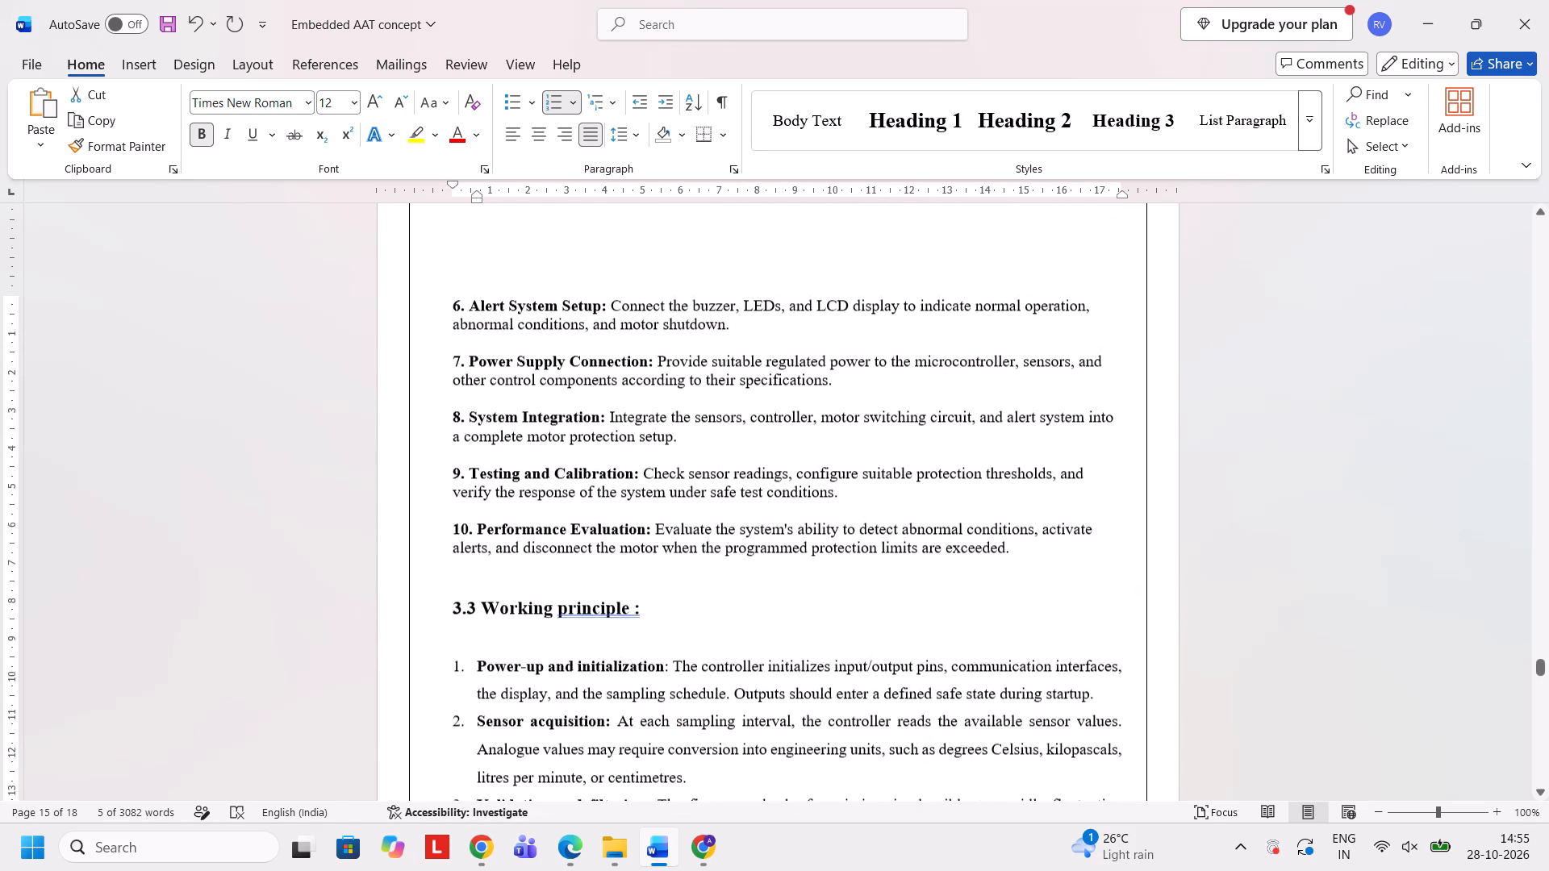
scroll(674, 468, "up", 1)
scroll(674, 468, "down", 3)
scroll(492, 565, "down", 1)
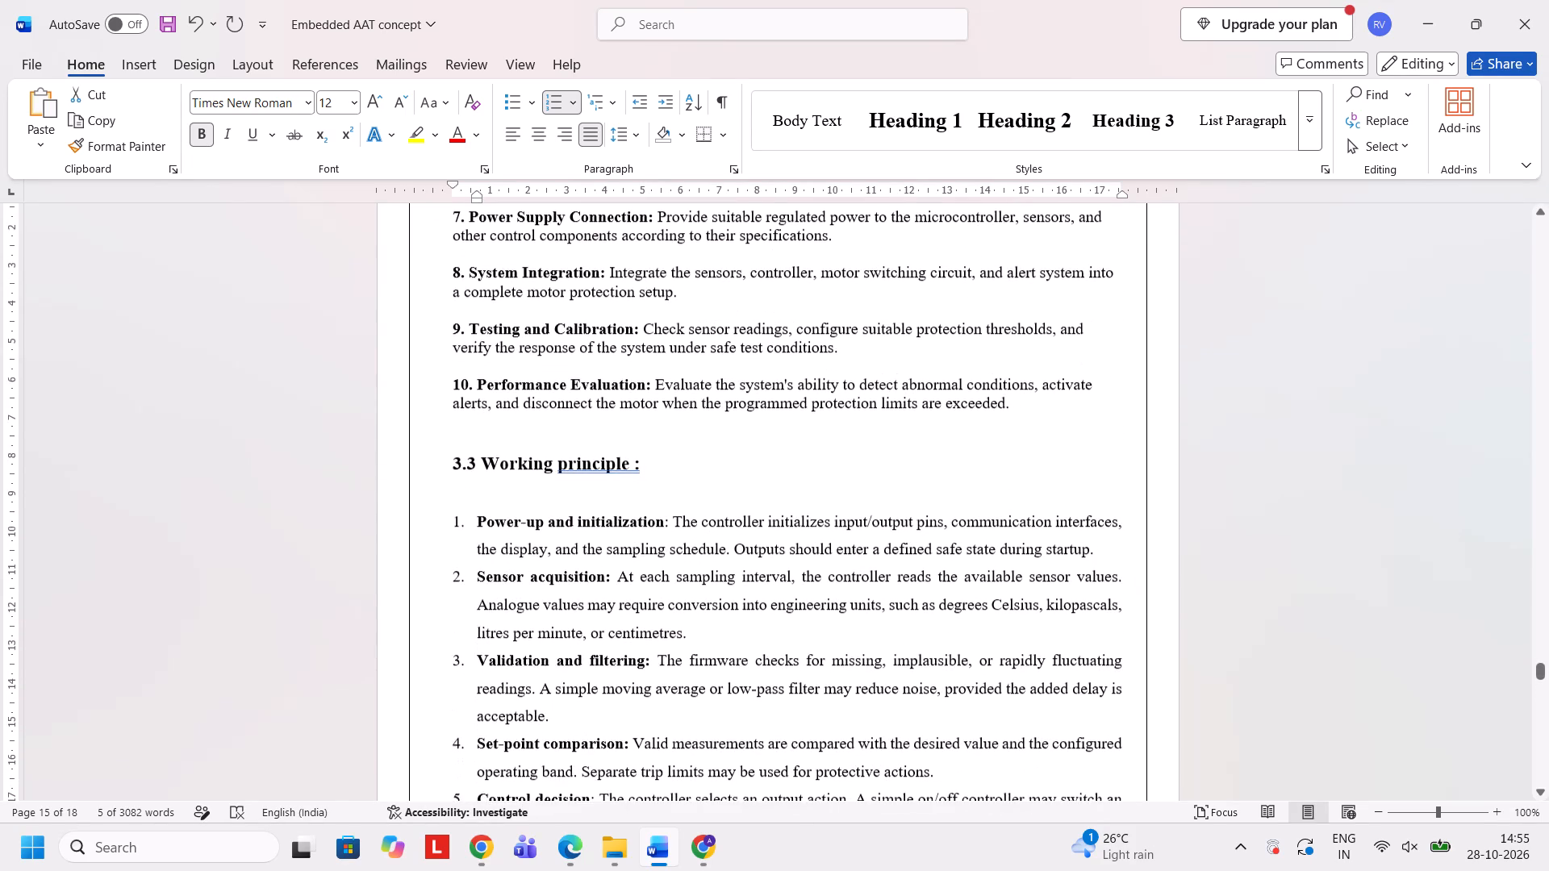
scroll(492, 565, "up", 14)
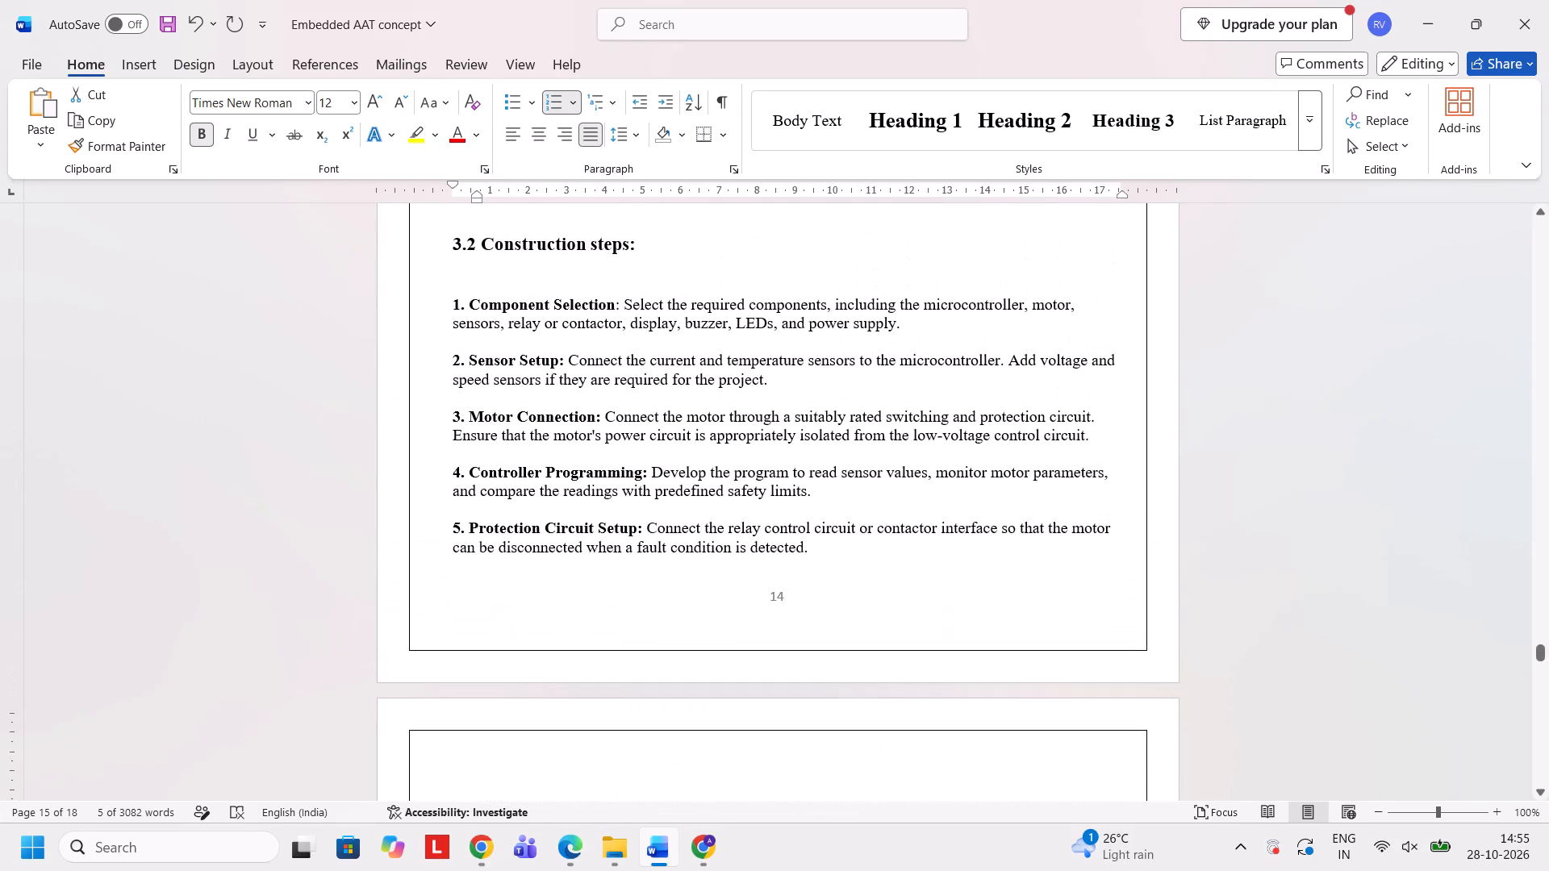
scroll(492, 565, "up", 7)
scroll(492, 565, "down", 8)
scroll(492, 565, "up", 3)
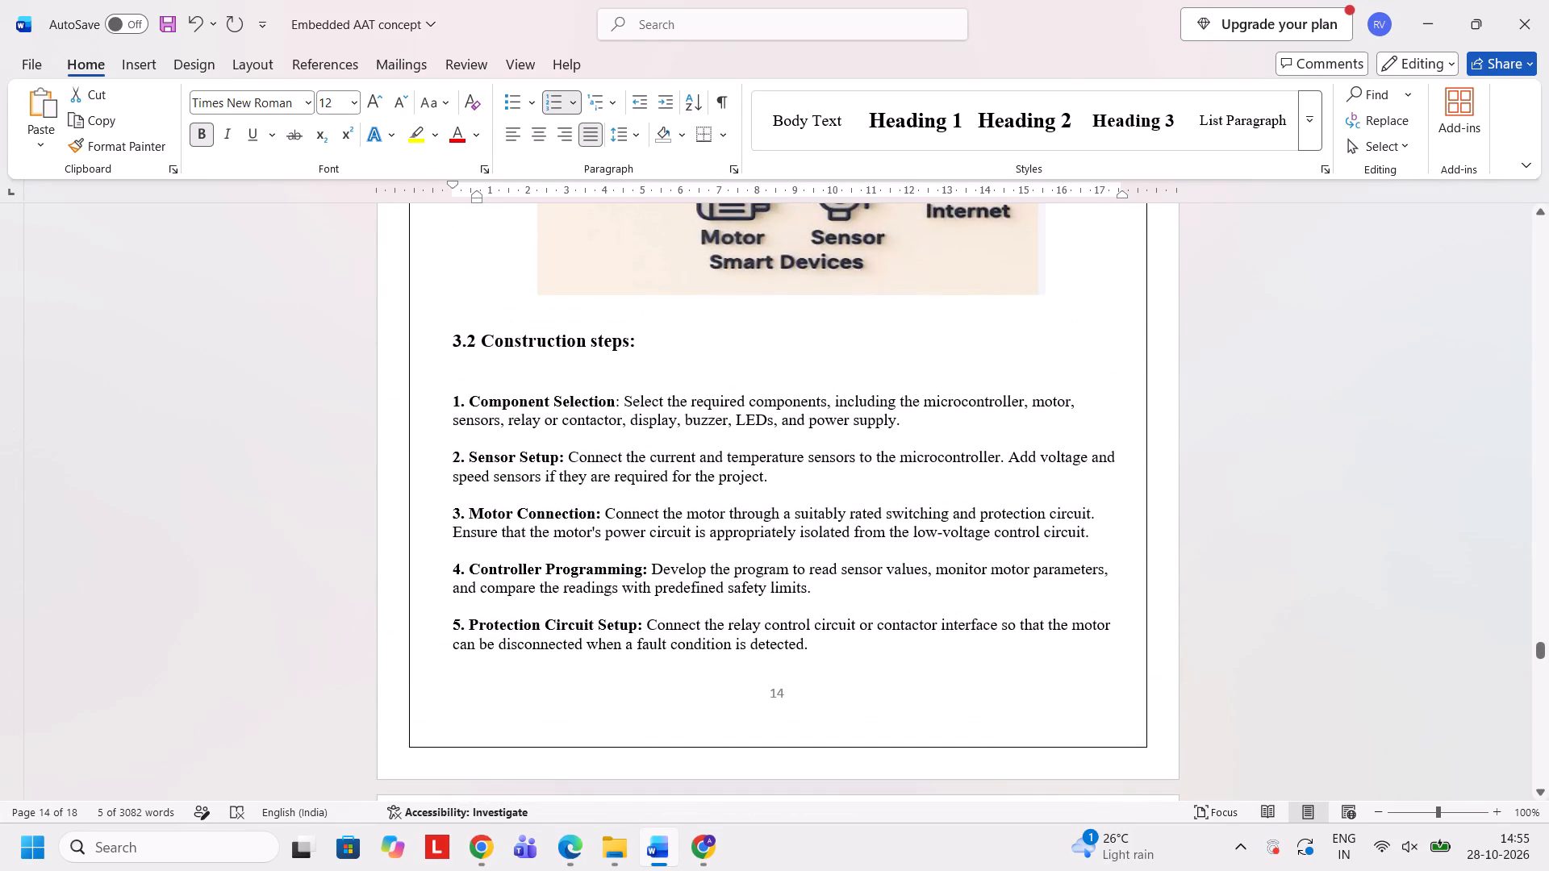
scroll(533, 373, "down", 8)
scroll(533, 373, "up", 1)
scroll(533, 373, "down", 14)
scroll(533, 373, "down", 7)
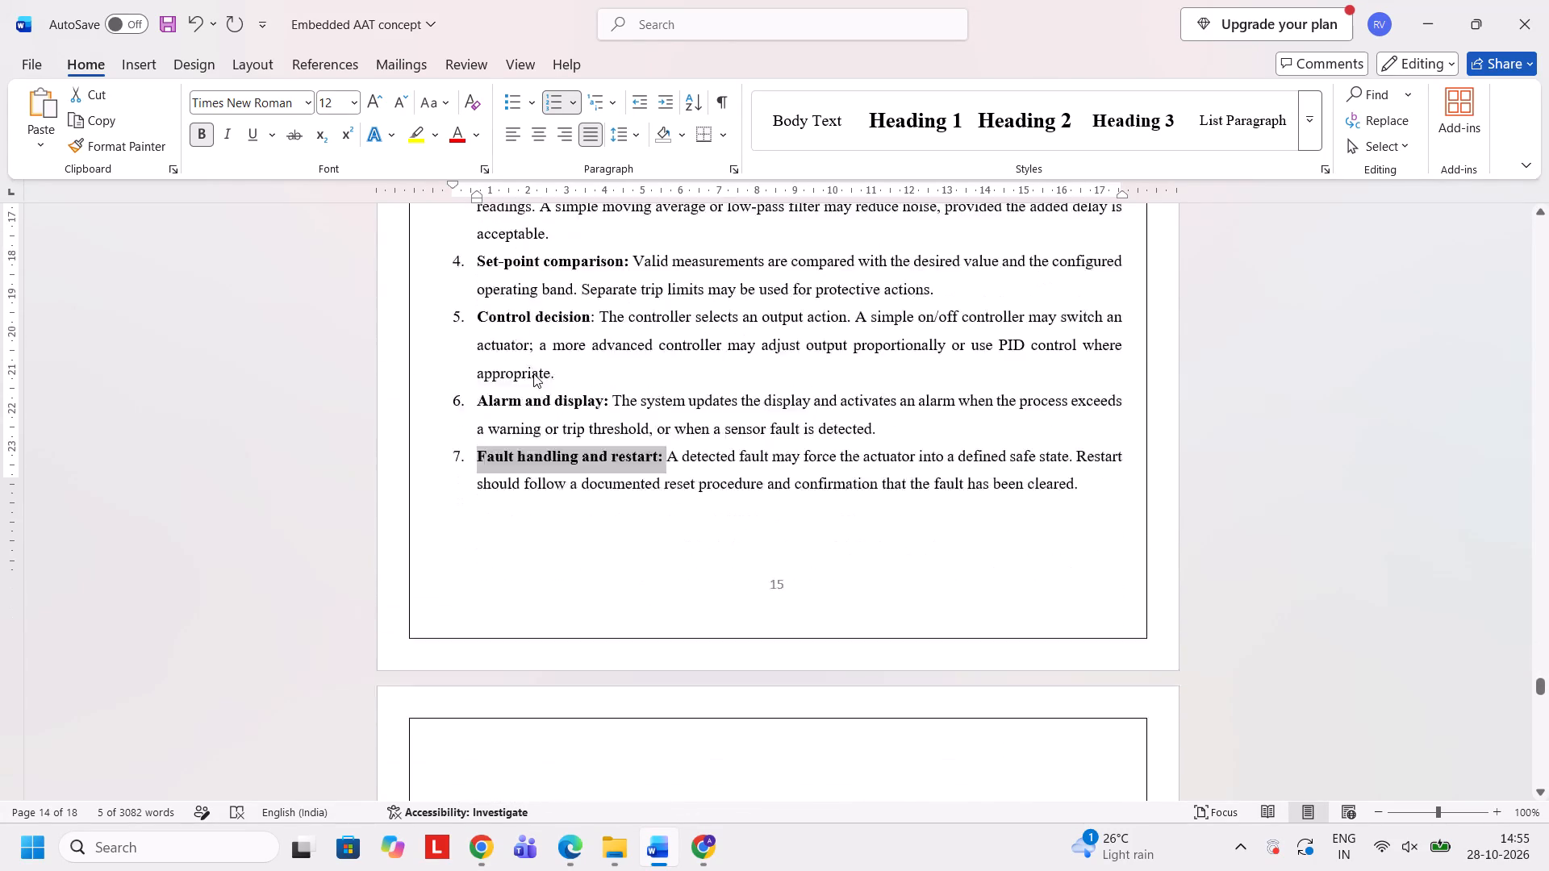
scroll(533, 373, "down", 1)
left_click(549, 434)
scroll(549, 434, "down", 12)
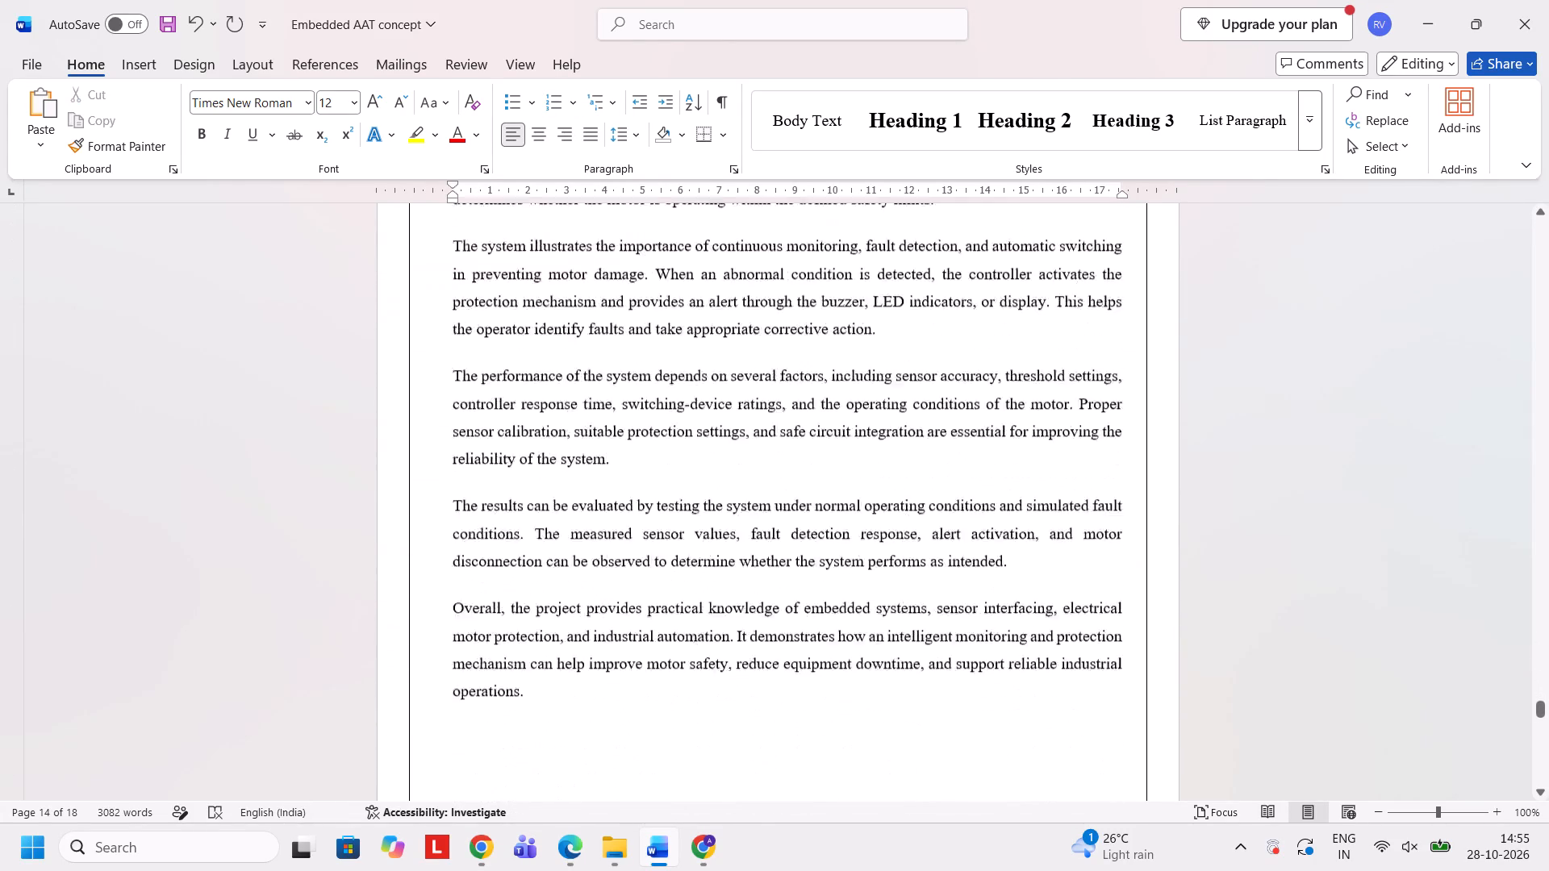
scroll(549, 434, "down", 17)
scroll(598, 591, "down", 7)
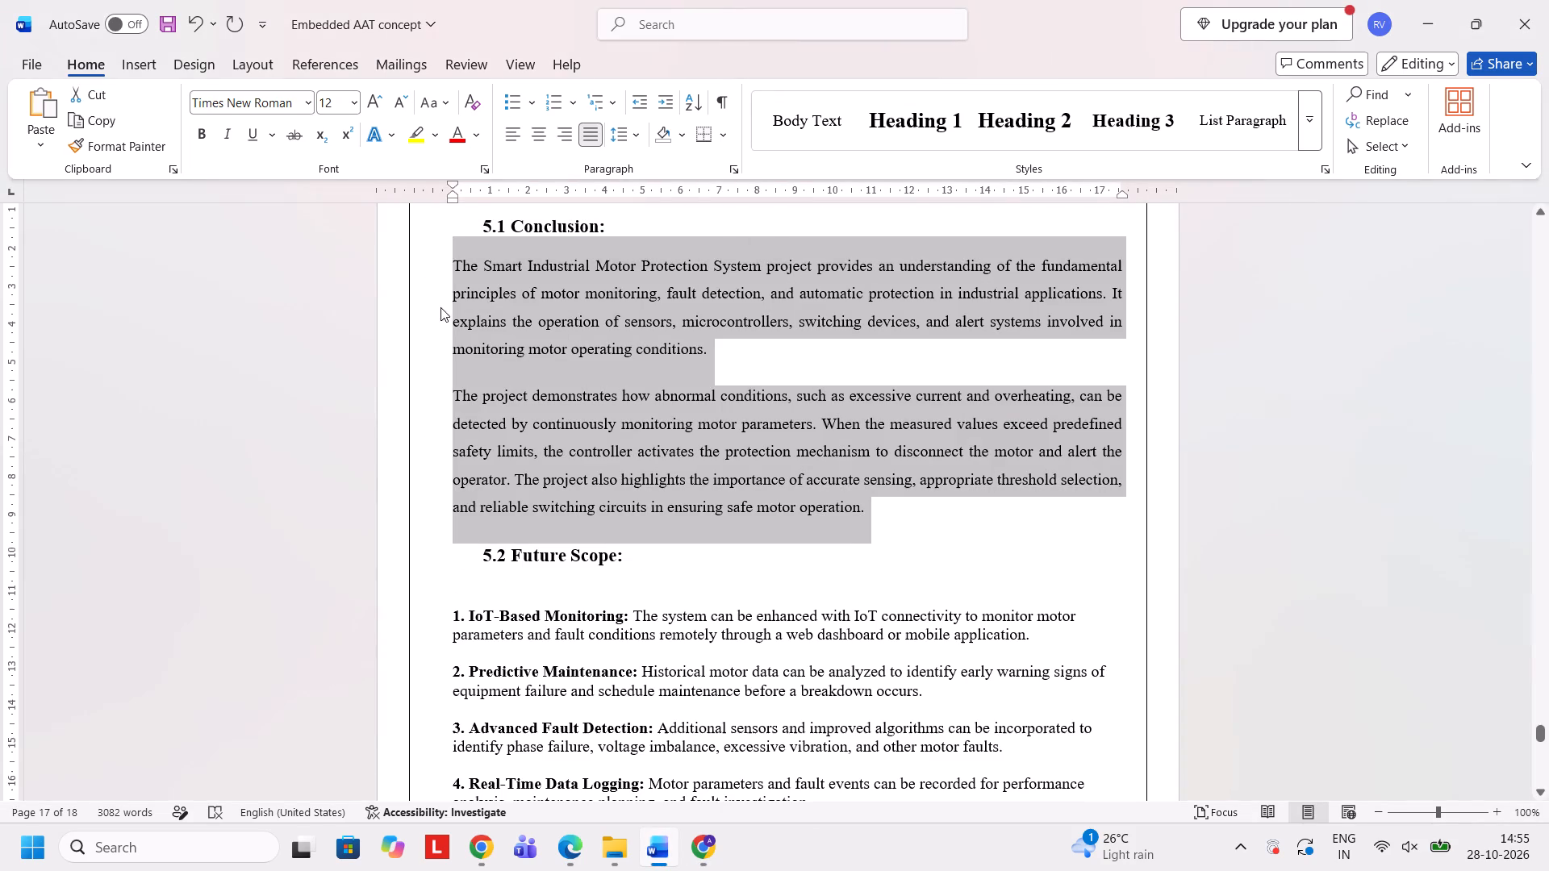
key("ctrl+v")
left_click(938, 556)
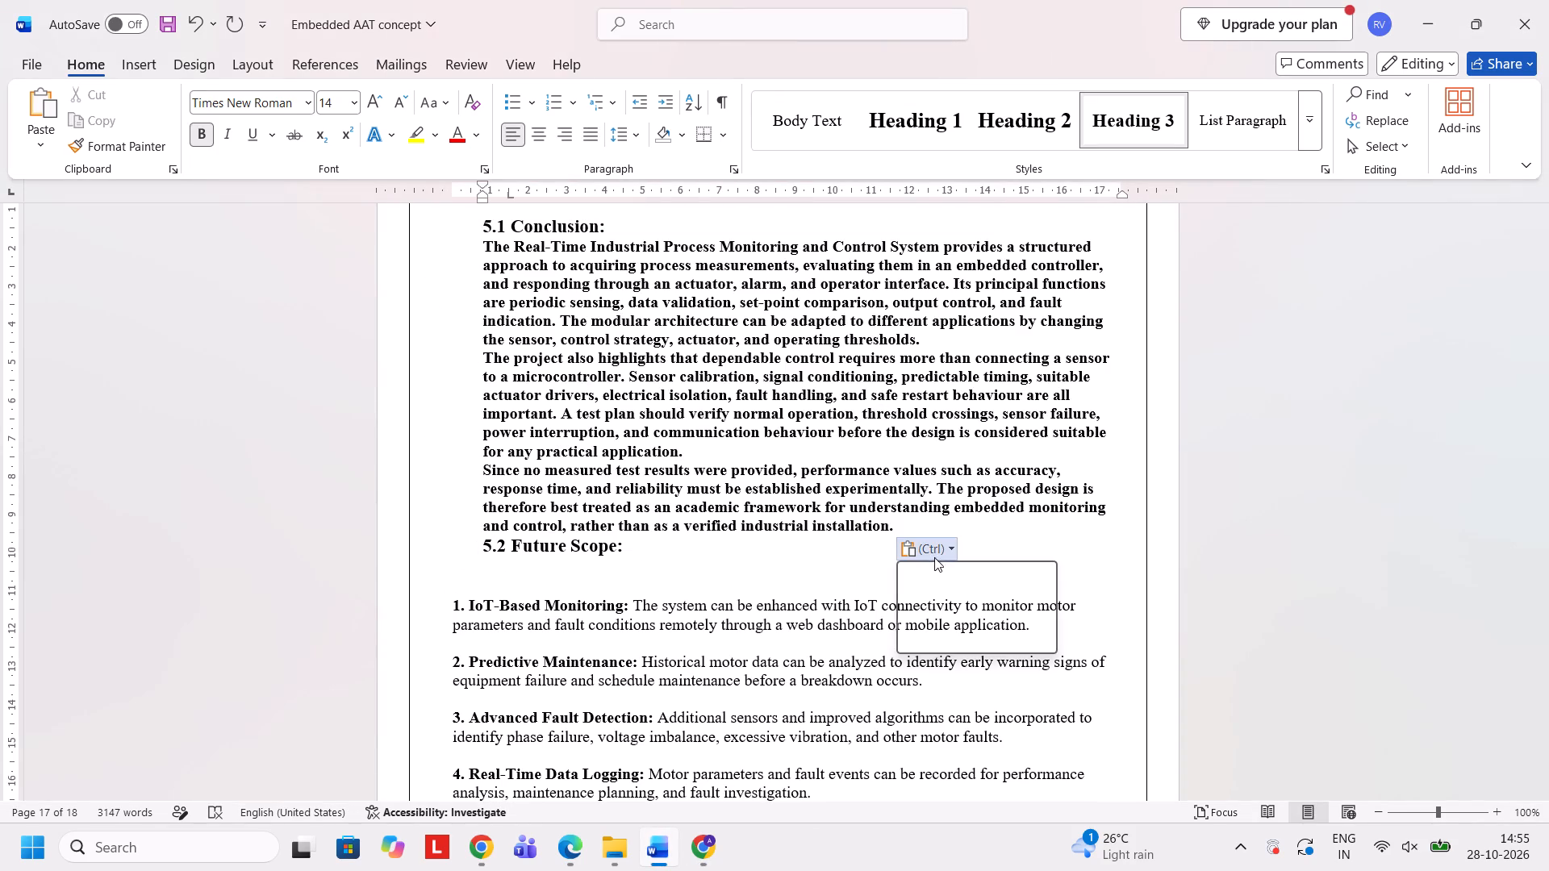
left_click(947, 596)
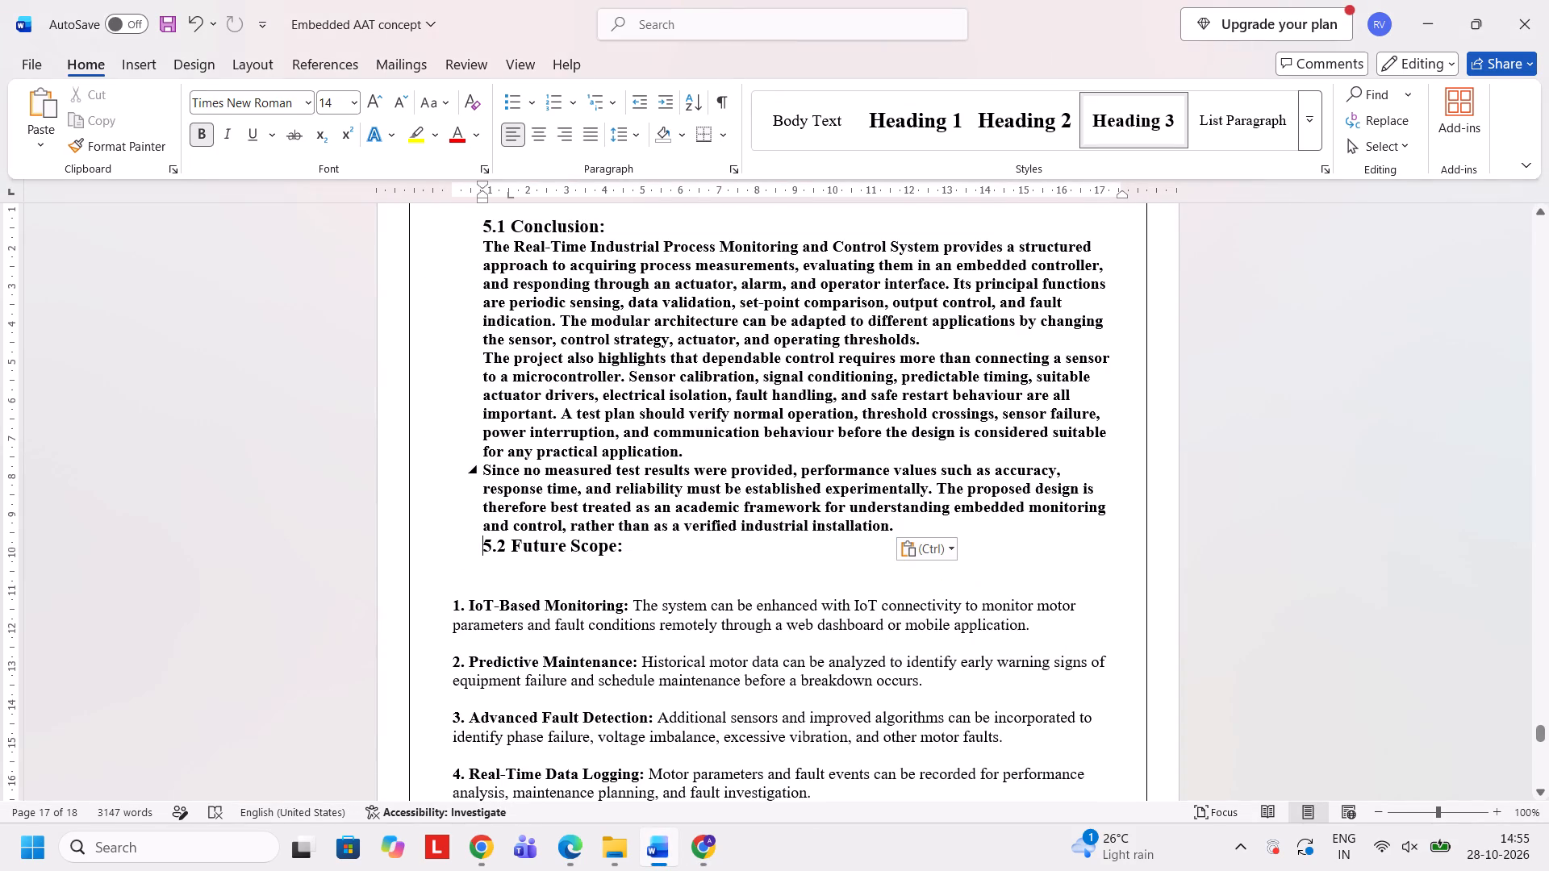
Remove the bold from the pasted 5.1 Conclusion paragraphs, justify them and increase their line spacing.
left_click_drag(895, 519, 429, 244)
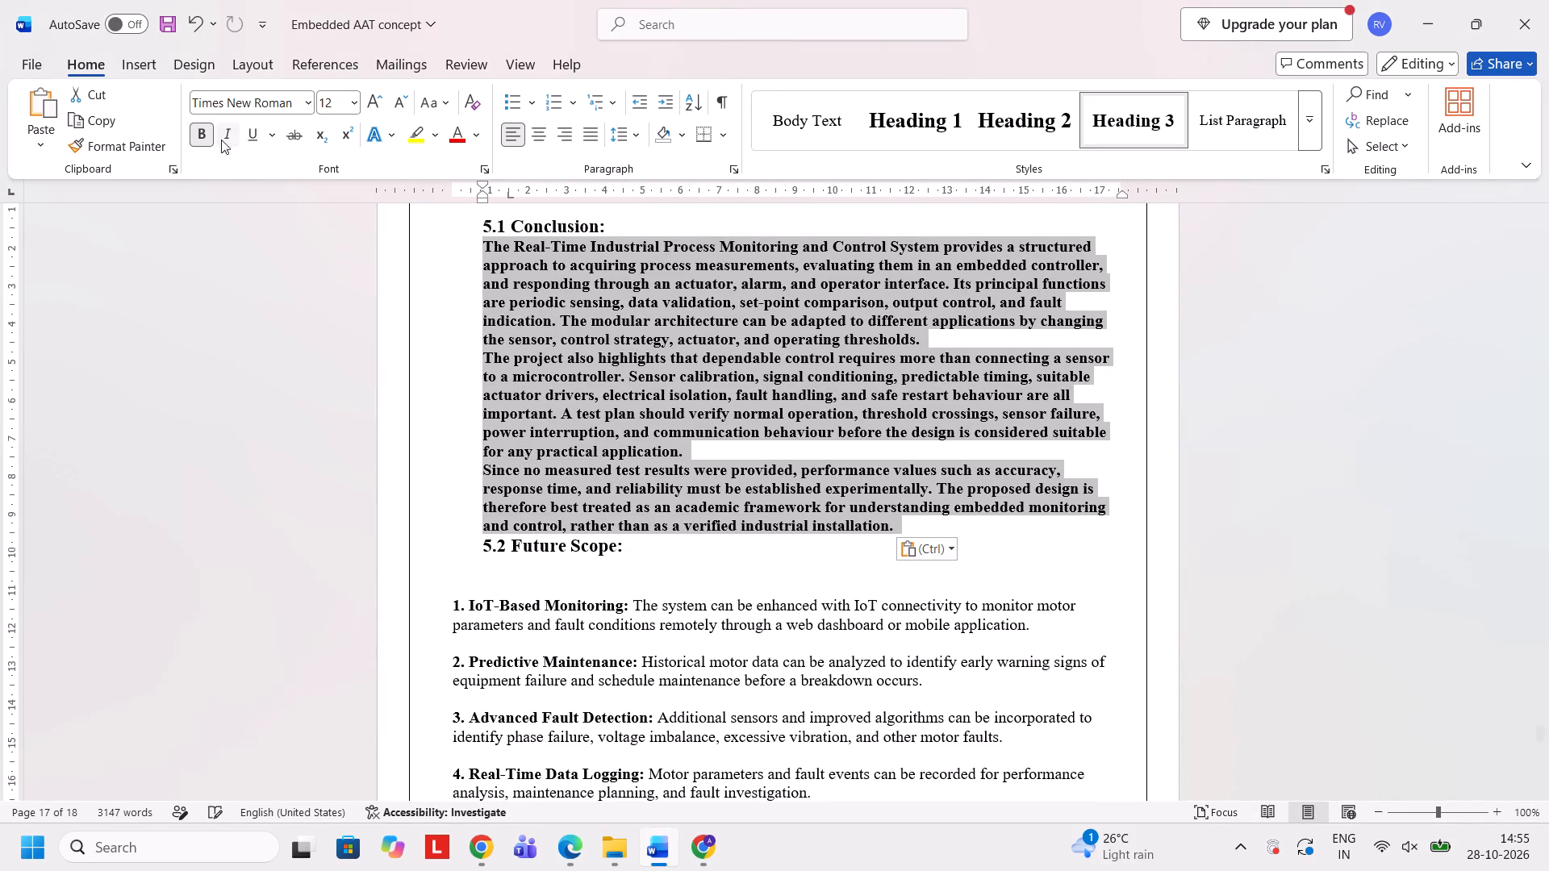
left_click(198, 126)
left_click(595, 135)
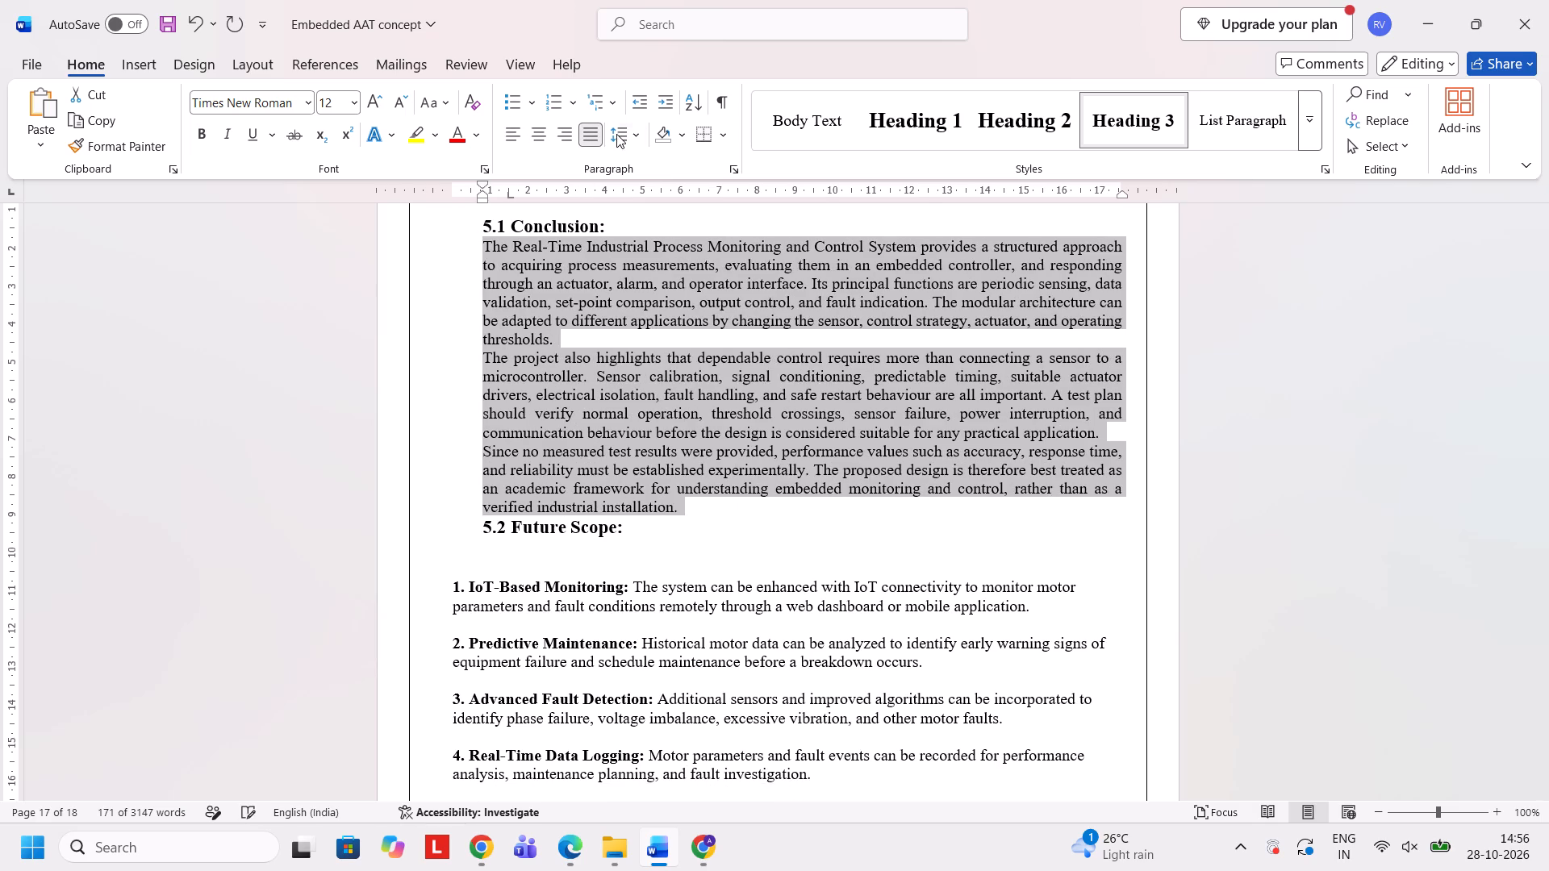
left_click(627, 134)
left_click(652, 223)
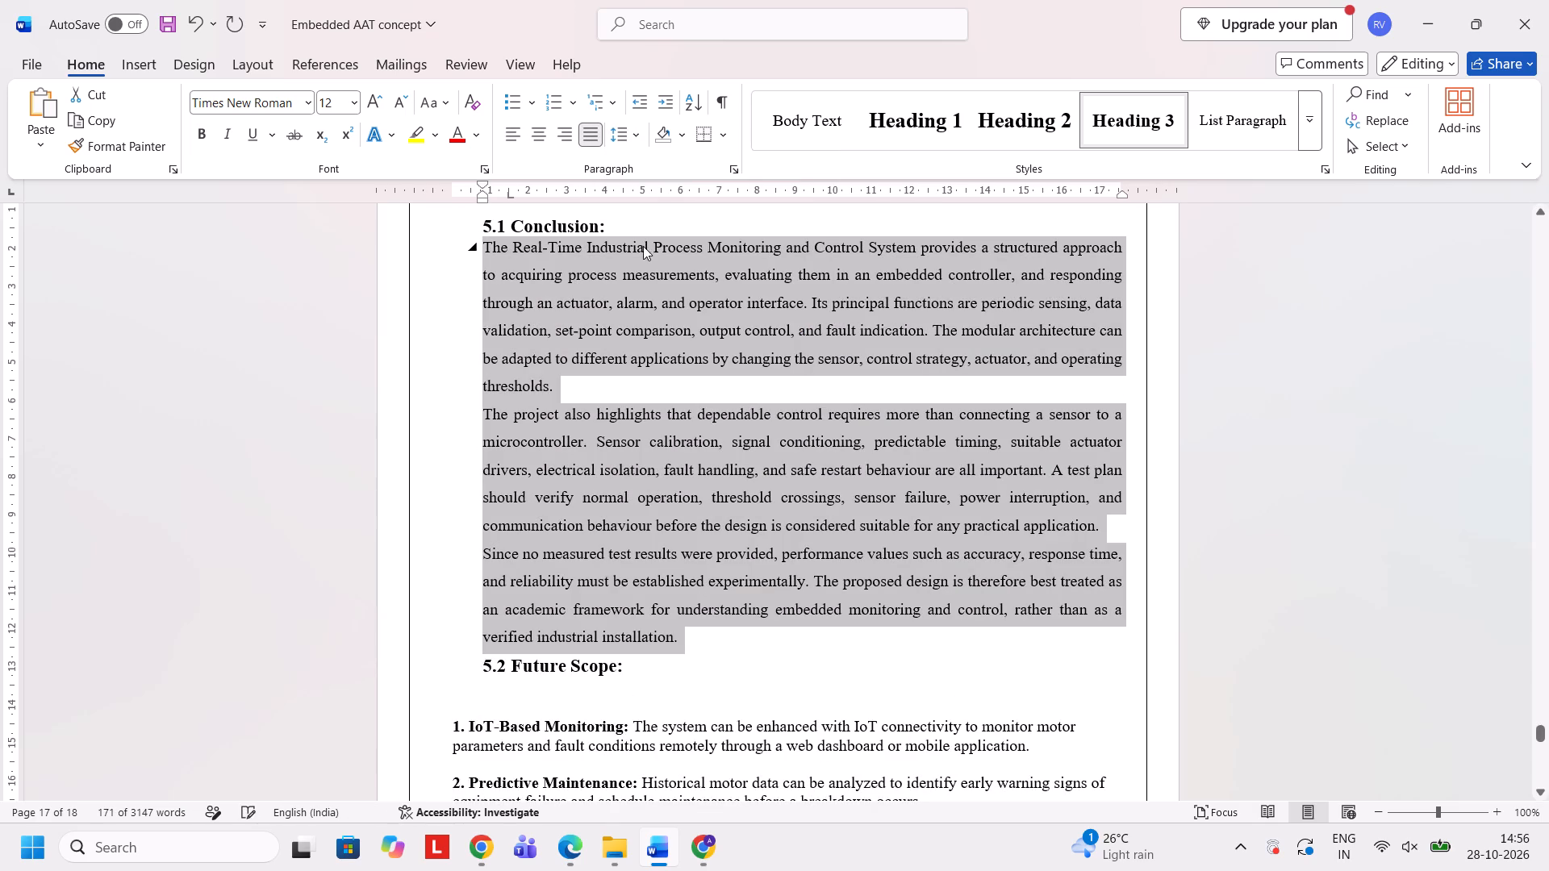
Insert a blank line below the "5.1 Conclusion:" heading and another below the Chapter 5 title.
left_click(616, 234)
key("Return")
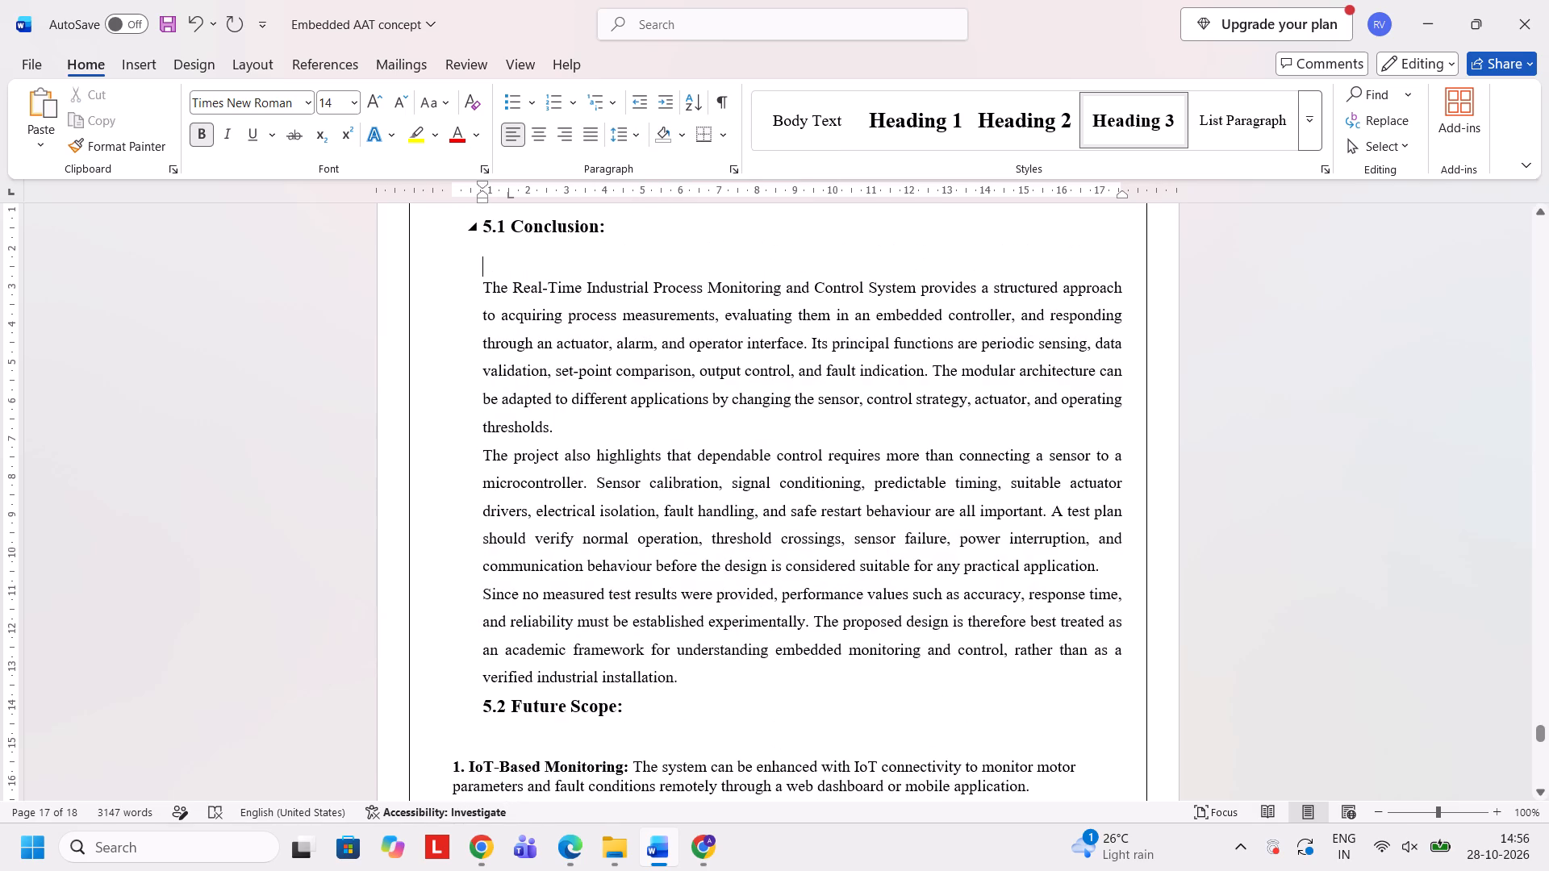
scroll(614, 235, "up", 7)
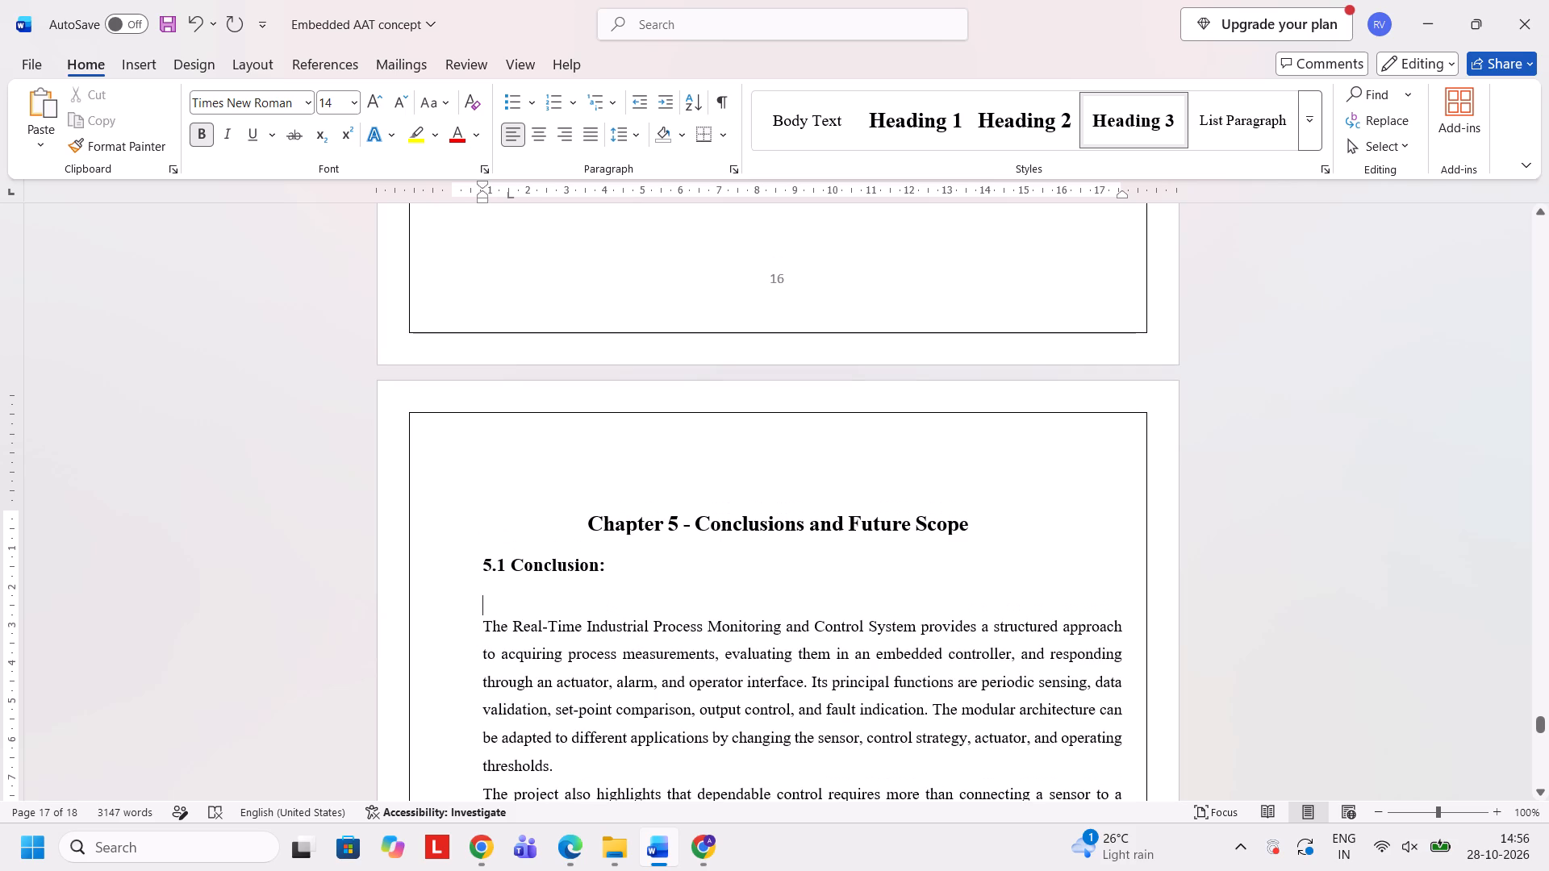
left_click(1010, 536)
left_click(1012, 539)
left_click(987, 524)
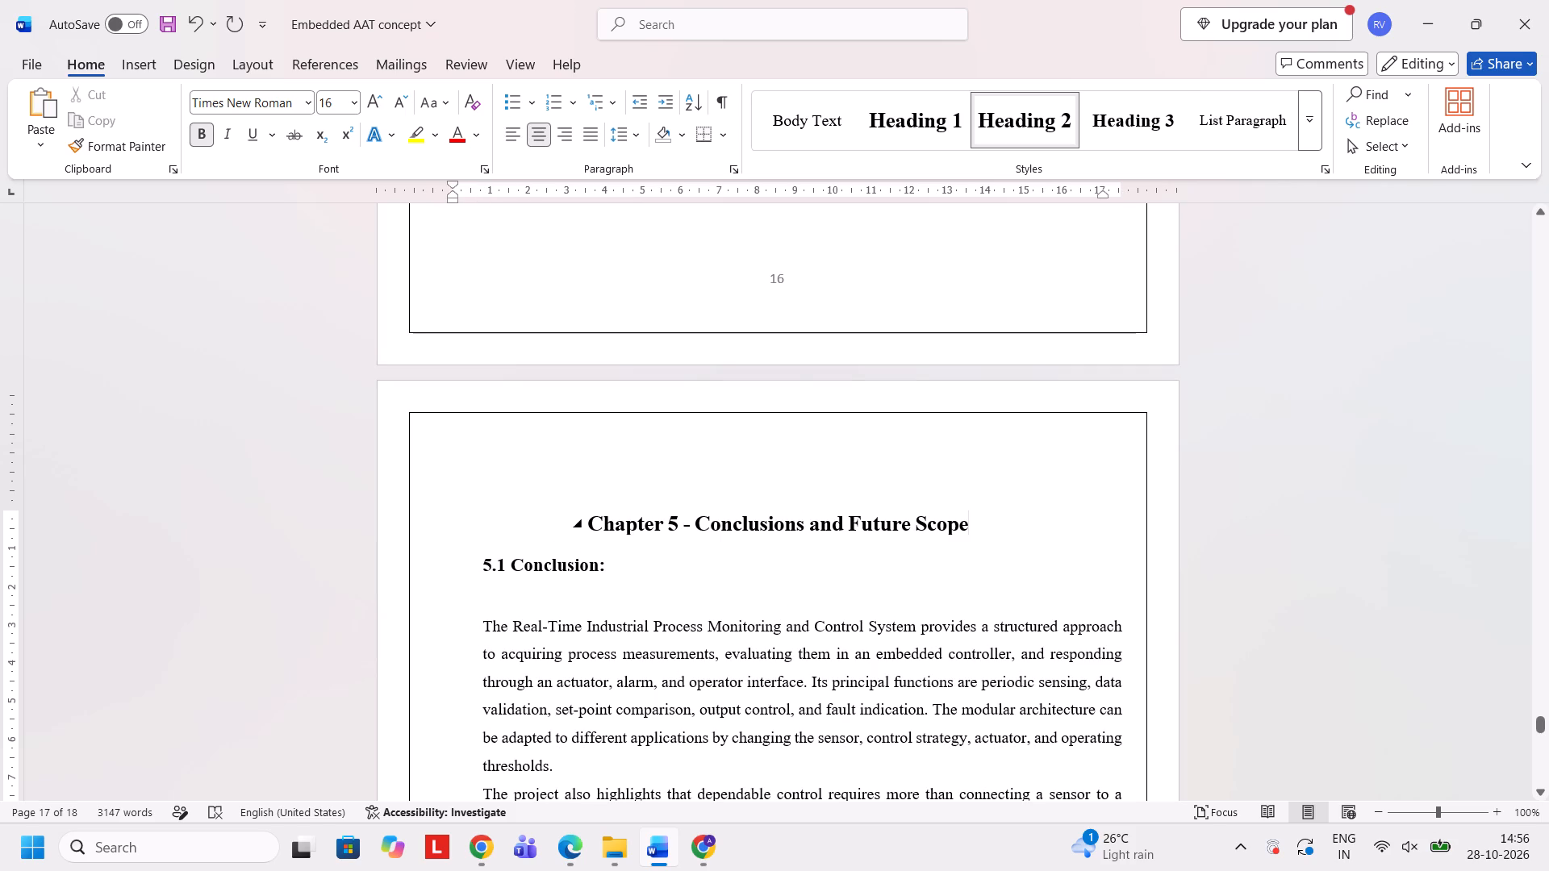
key("Return")
Move the right indent of the three 5.1 Conclusion paragraphs slightly inward from the page margin.
scroll(935, 515, "down", 6)
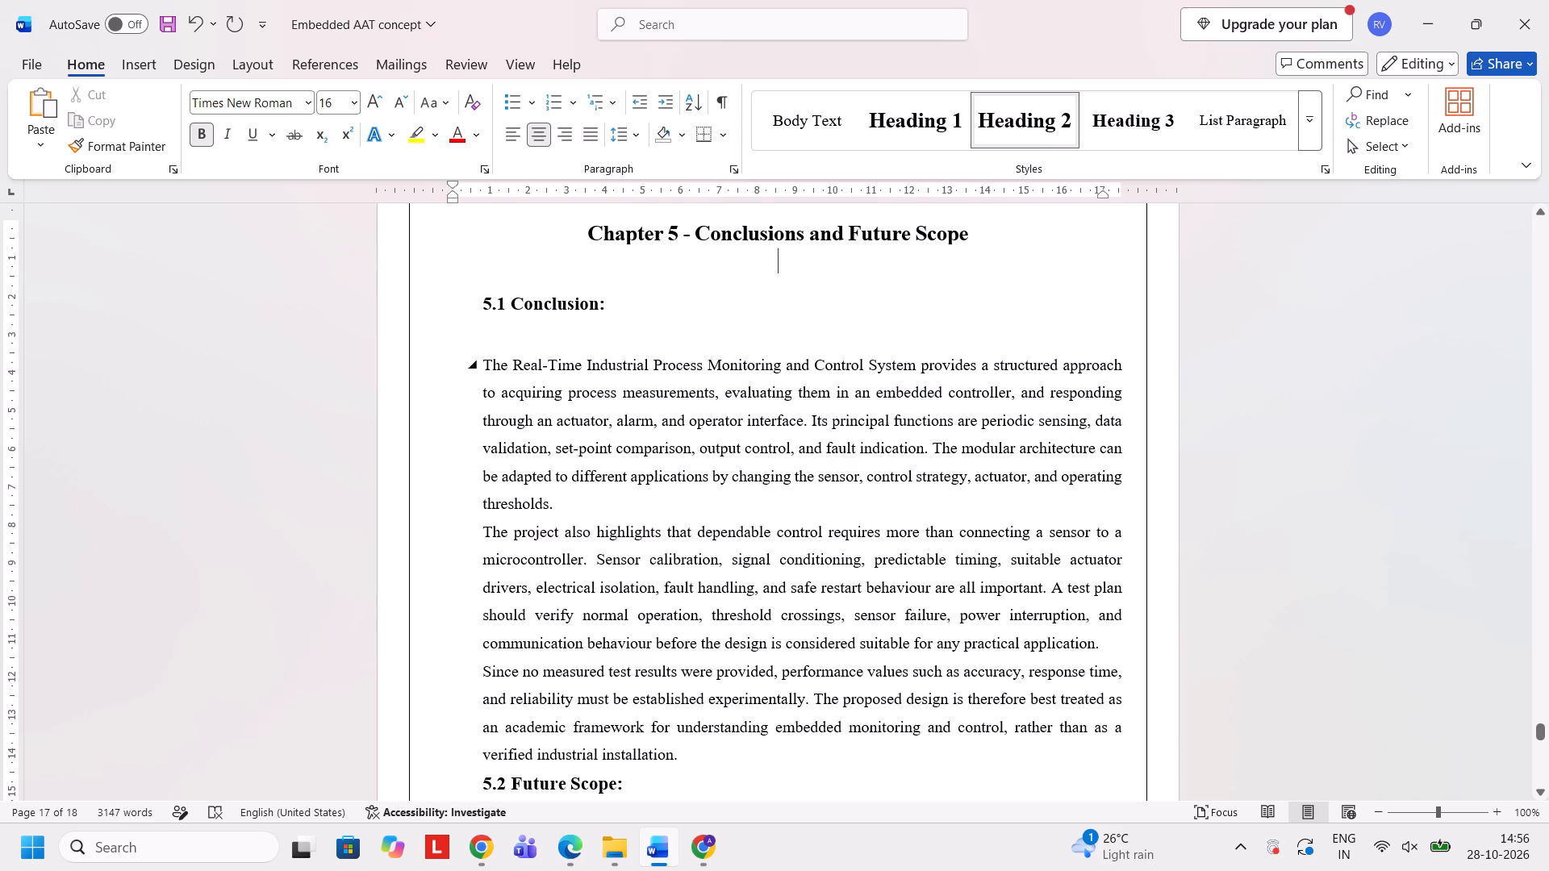
left_click_drag(486, 366, 687, 748)
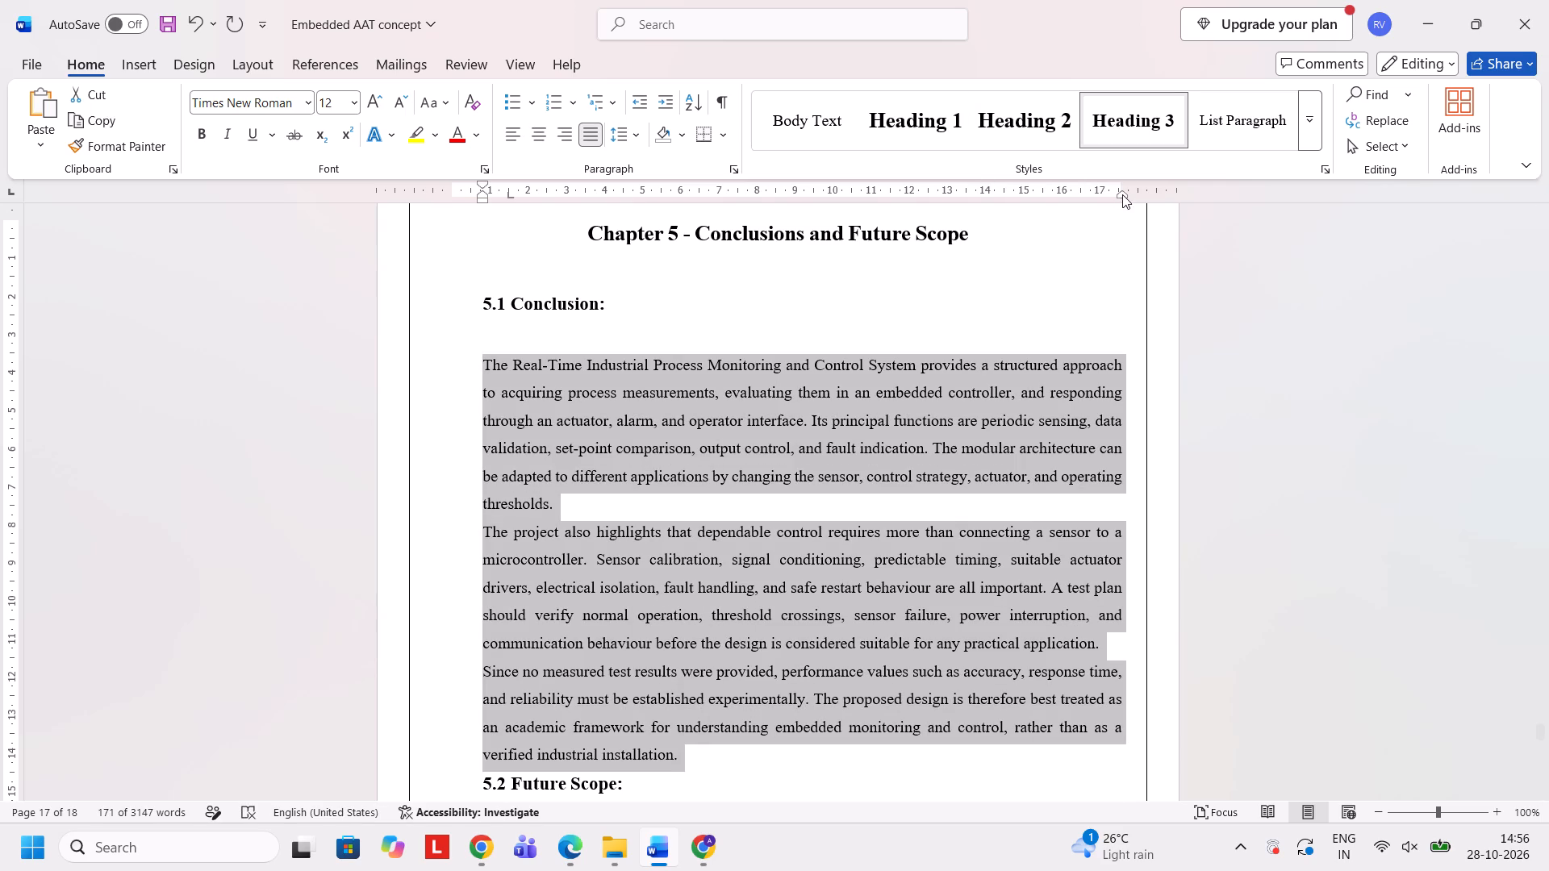
left_click_drag(1122, 194, 1109, 195)
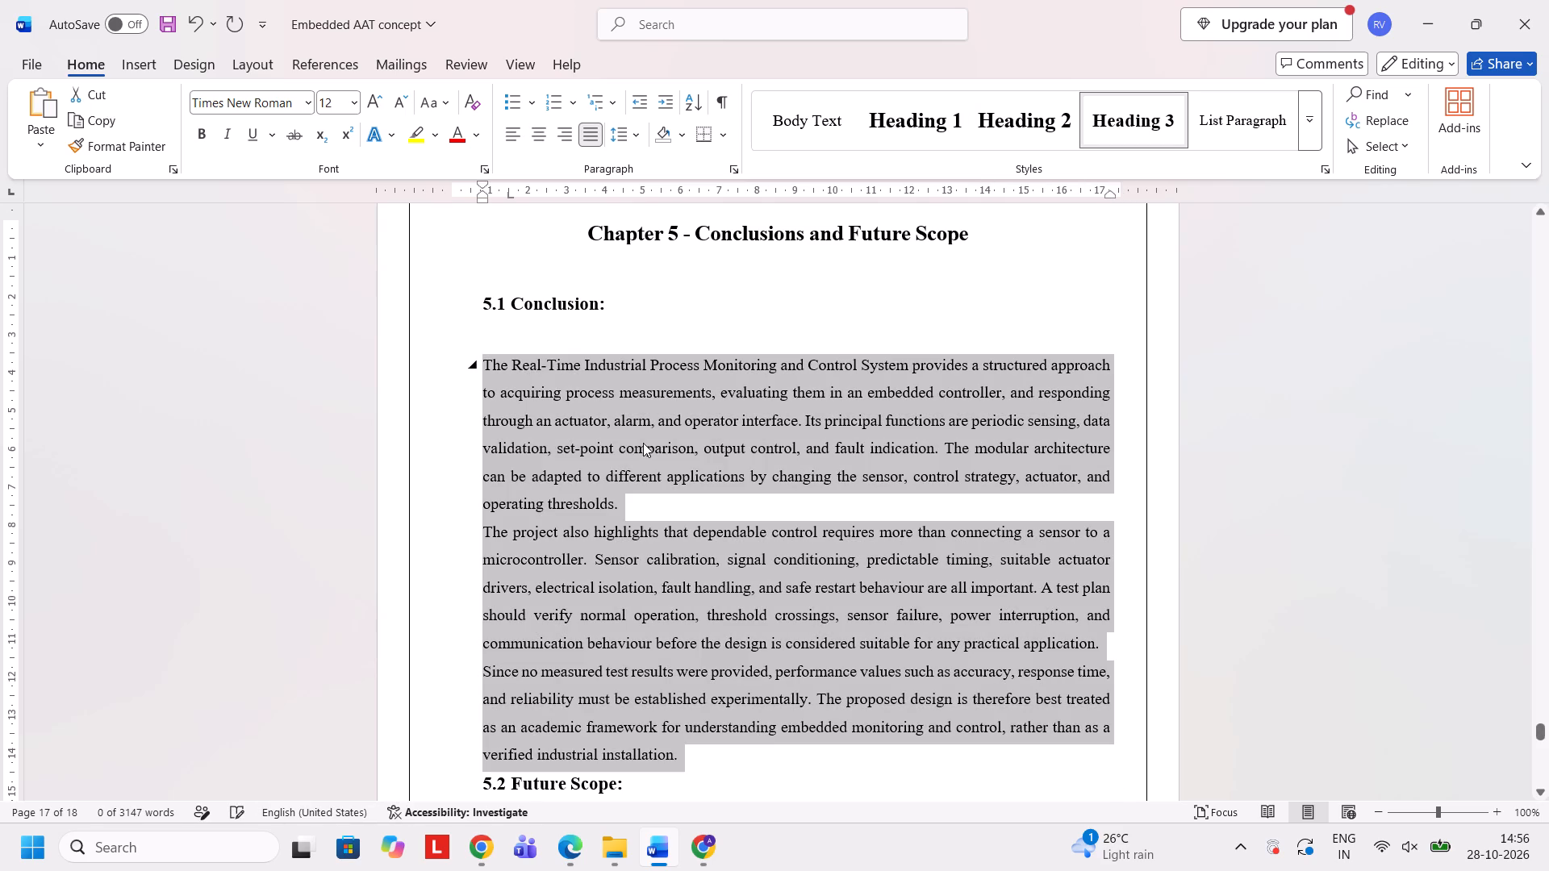
Remove the left indent of the "5.1 Conclusion:" heading and re-enter its number 5.1.
scroll(565, 363, "up", 17)
scroll(563, 360, "down", 2)
scroll(563, 360, "up", 5)
scroll(563, 360, "down", 5)
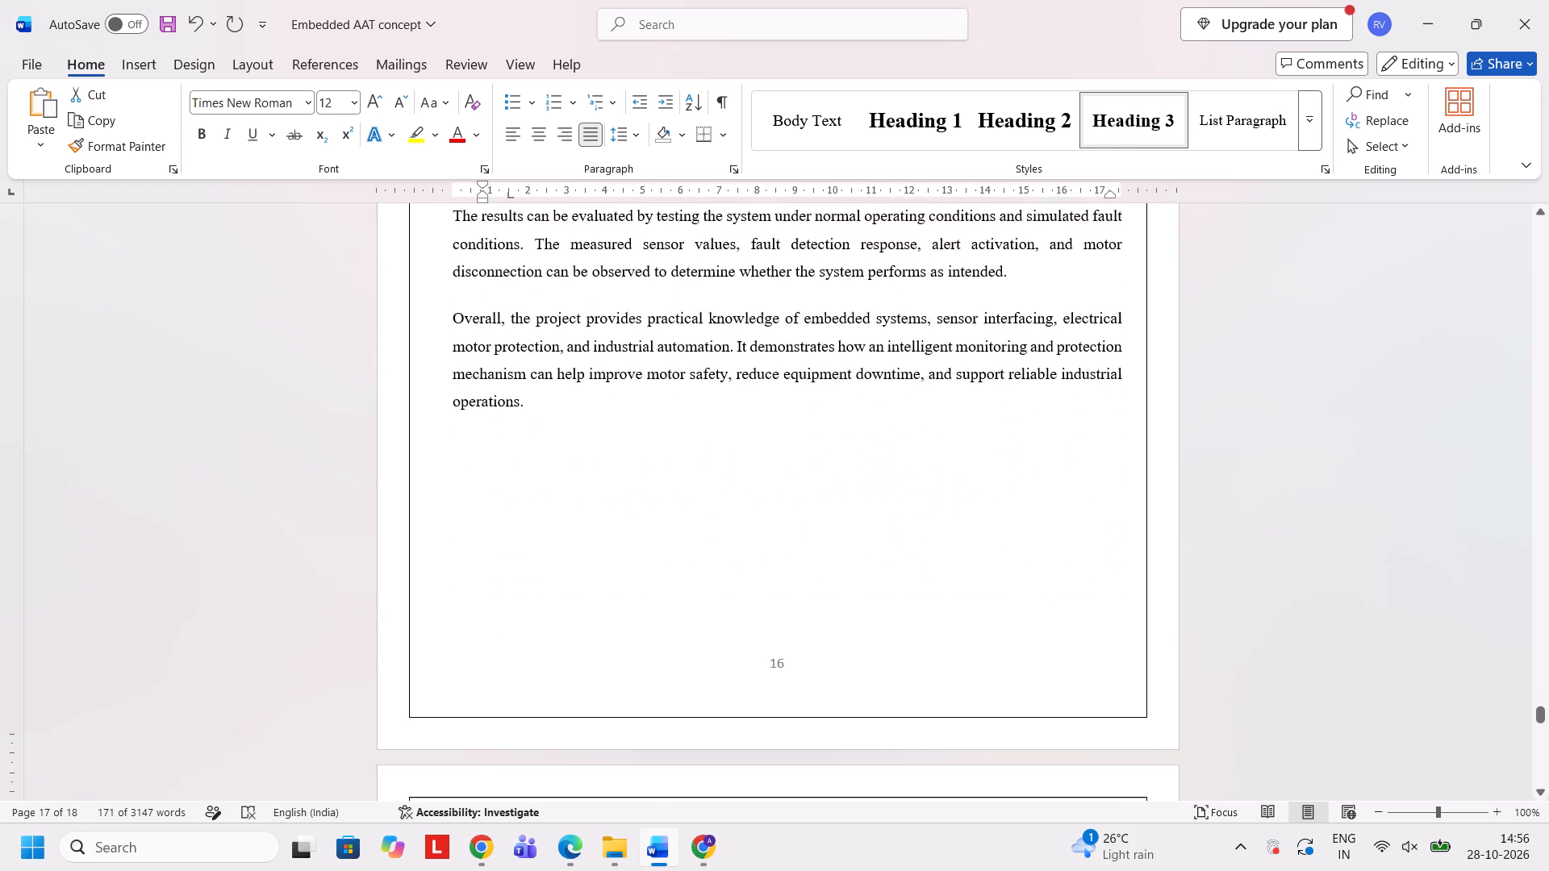
scroll(563, 360, "down", 6)
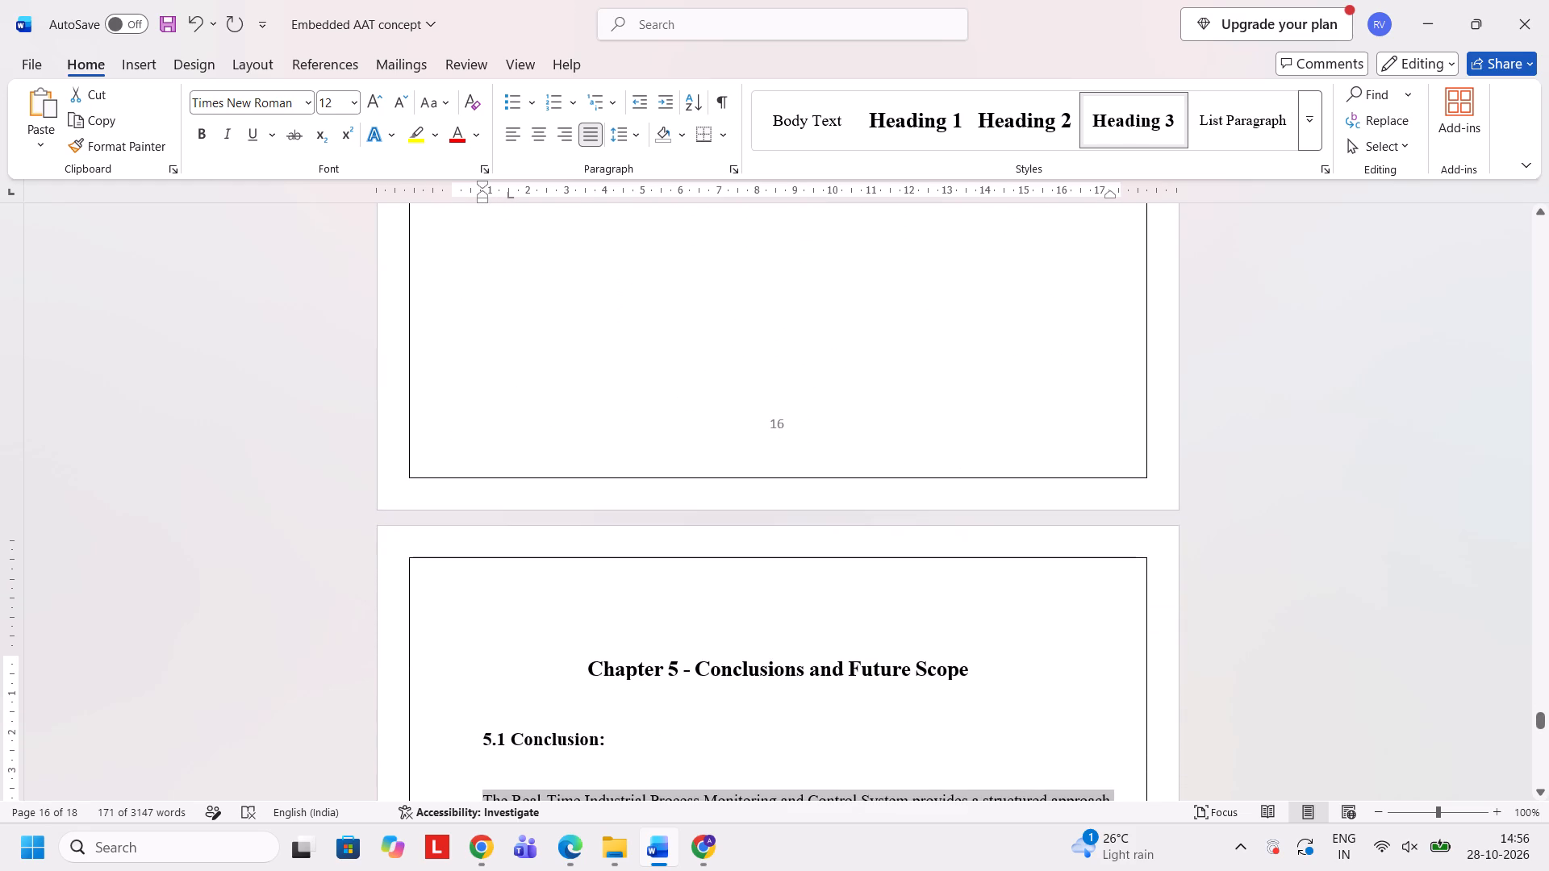
left_click(500, 738)
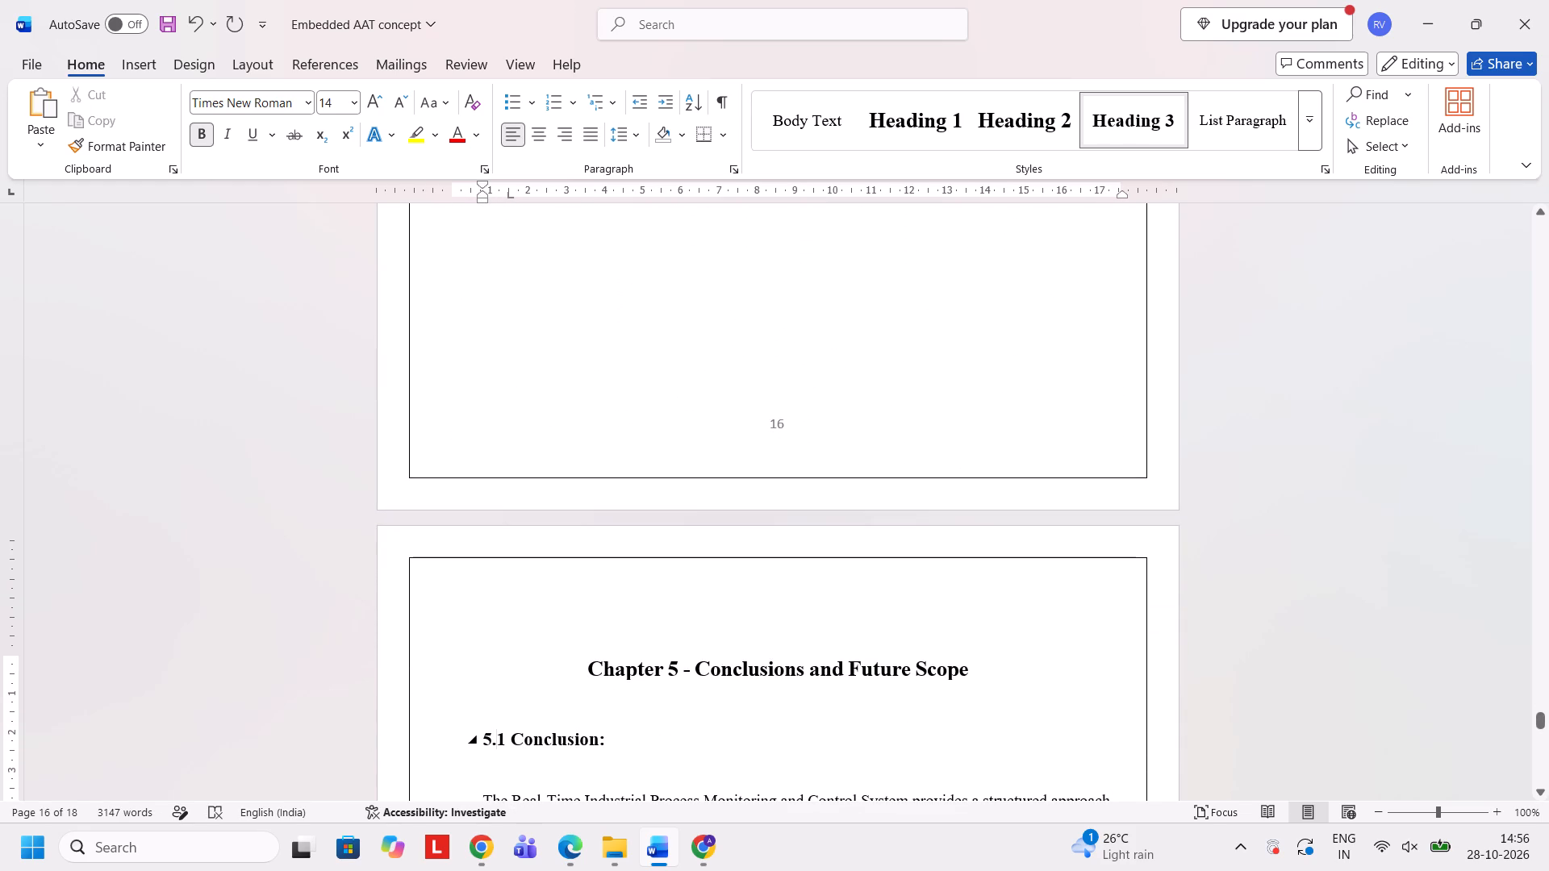
key("Right")
key("BackSpace")
key("BackSpace")
key("BackSpace")
key("BackSpace")
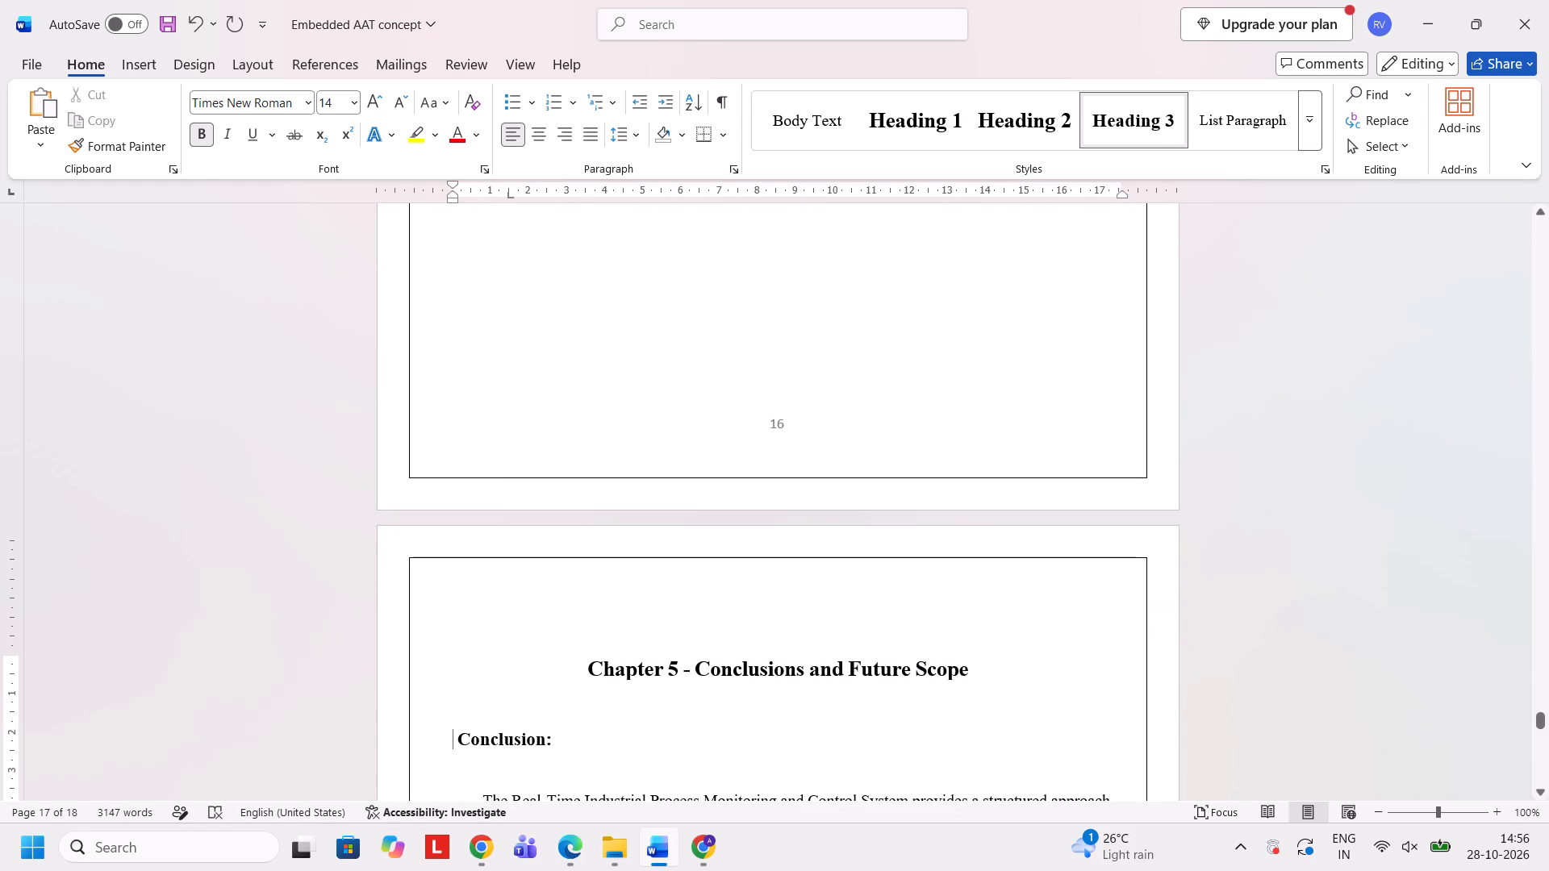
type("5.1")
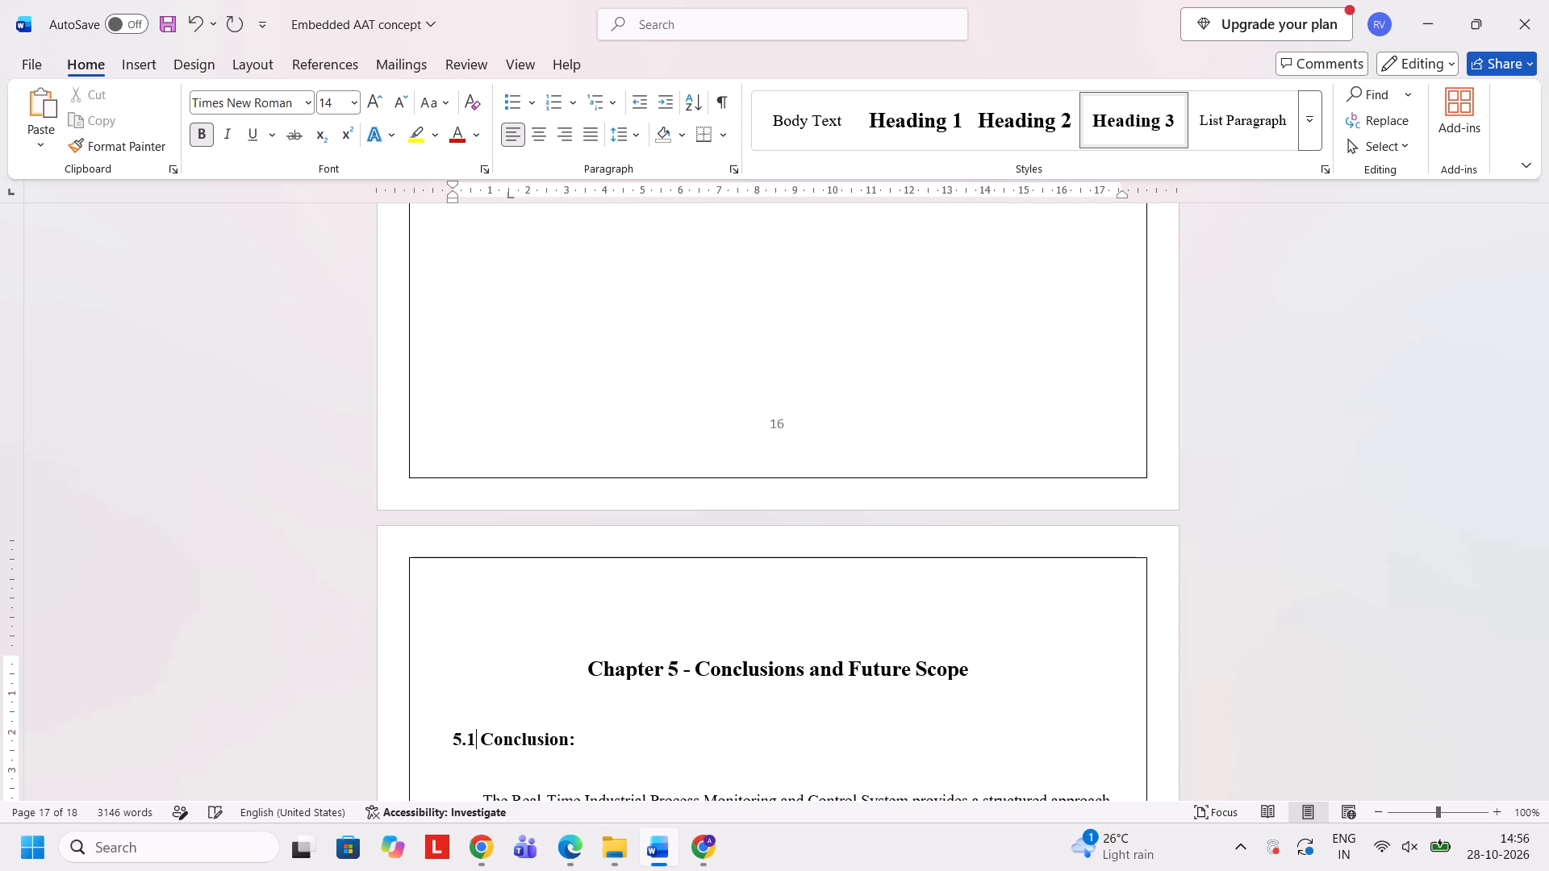
Reduce the left indent of the three 5.1 Conclusion paragraphs so their wrapped lines start closer to the margin.
scroll(566, 588, "down", 4)
left_click_drag(485, 614, 801, 786)
scroll(670, 702, "down", 5)
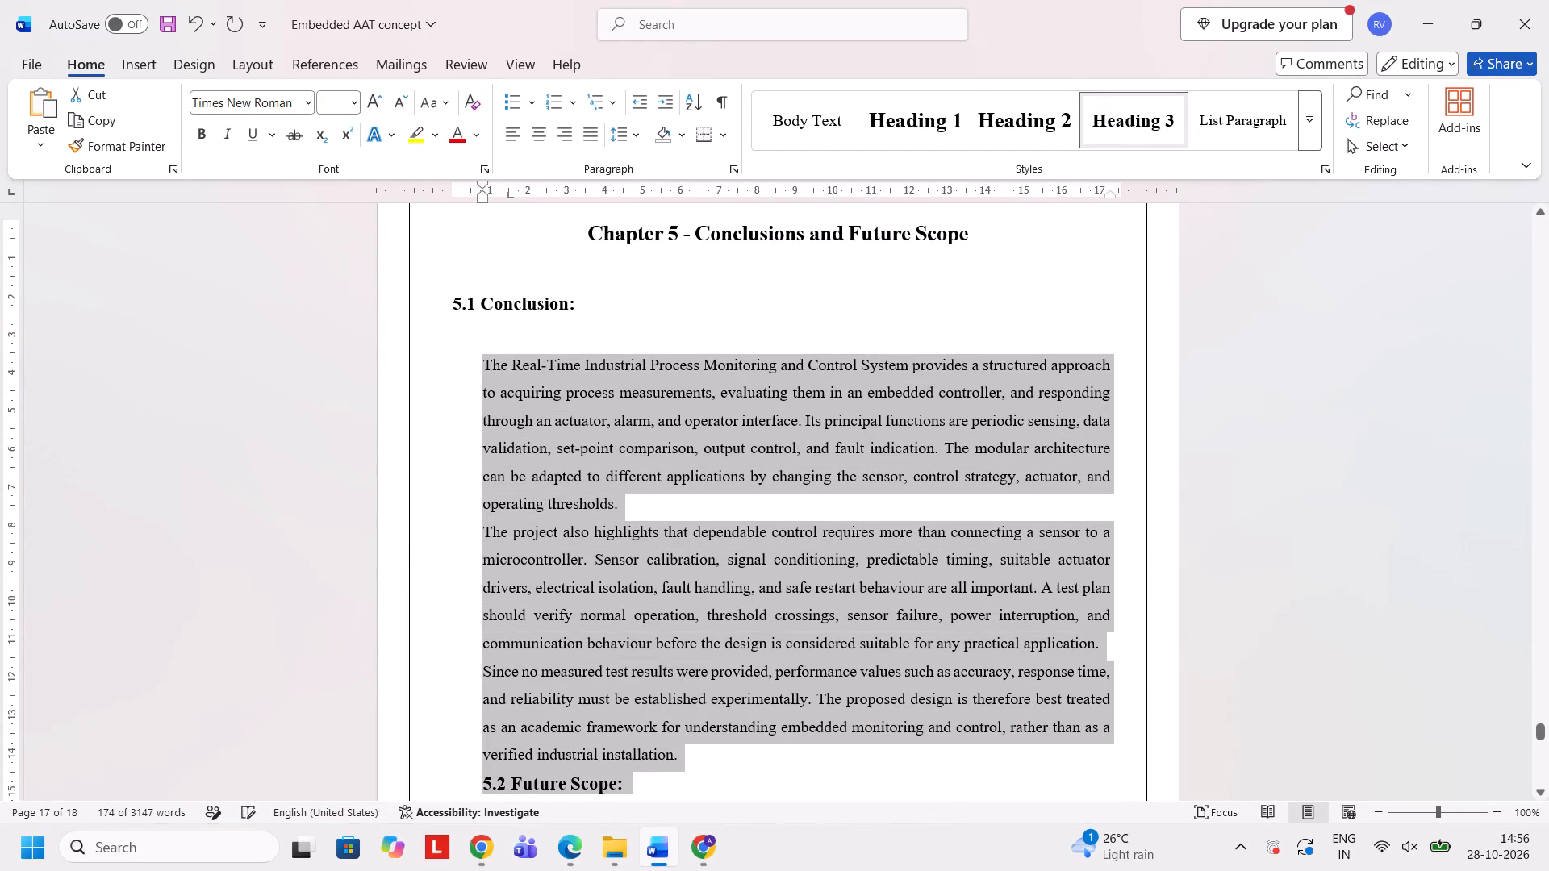
left_click(747, 758)
left_click_drag(730, 759, 574, 476)
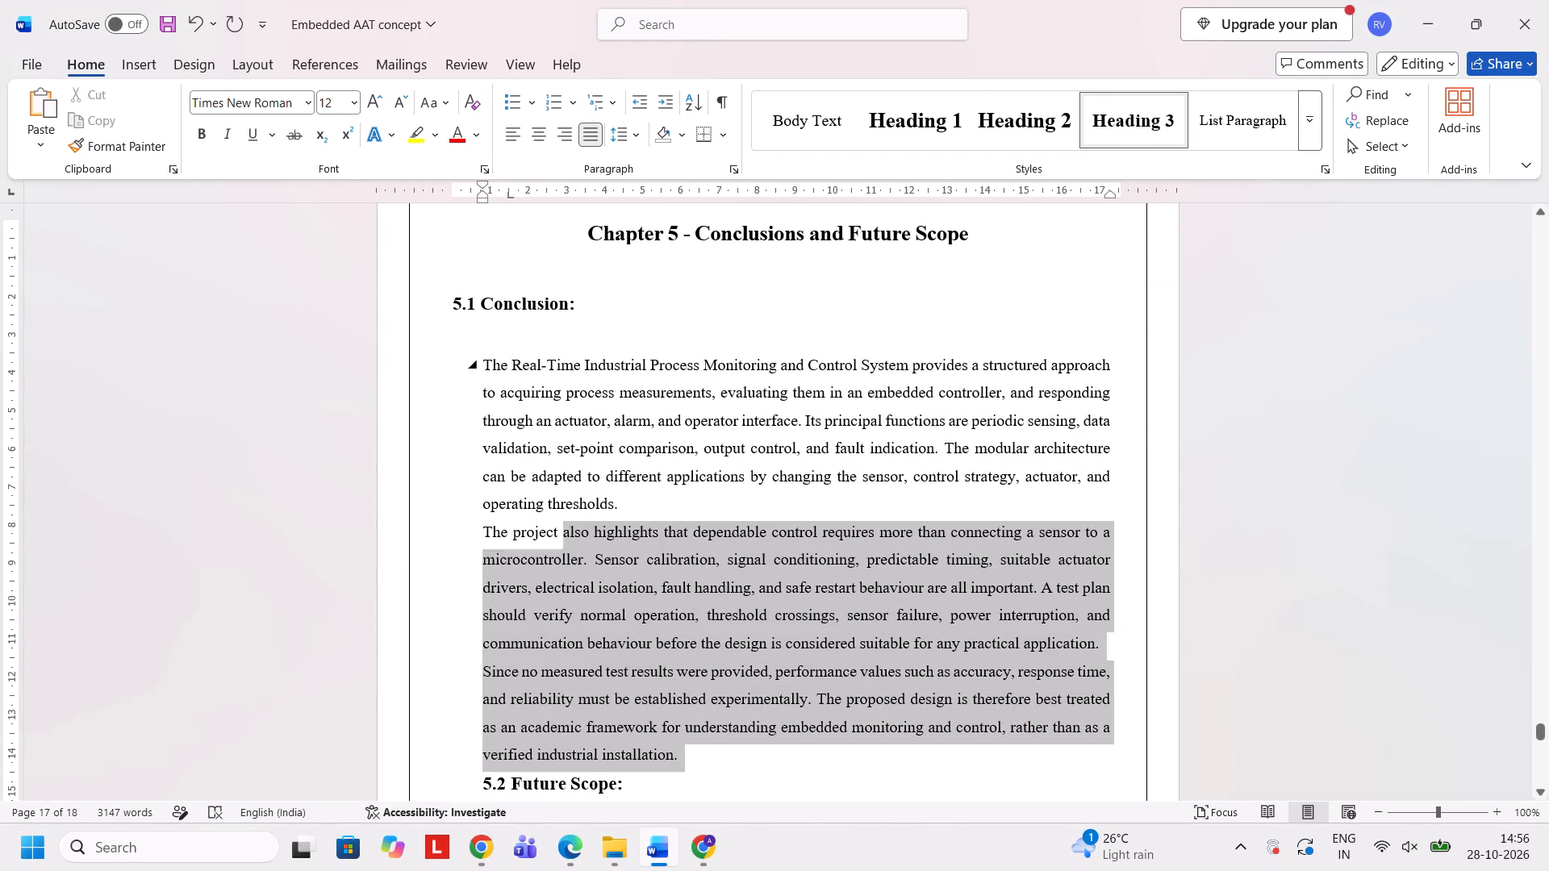
left_click_drag(574, 476, 500, 367)
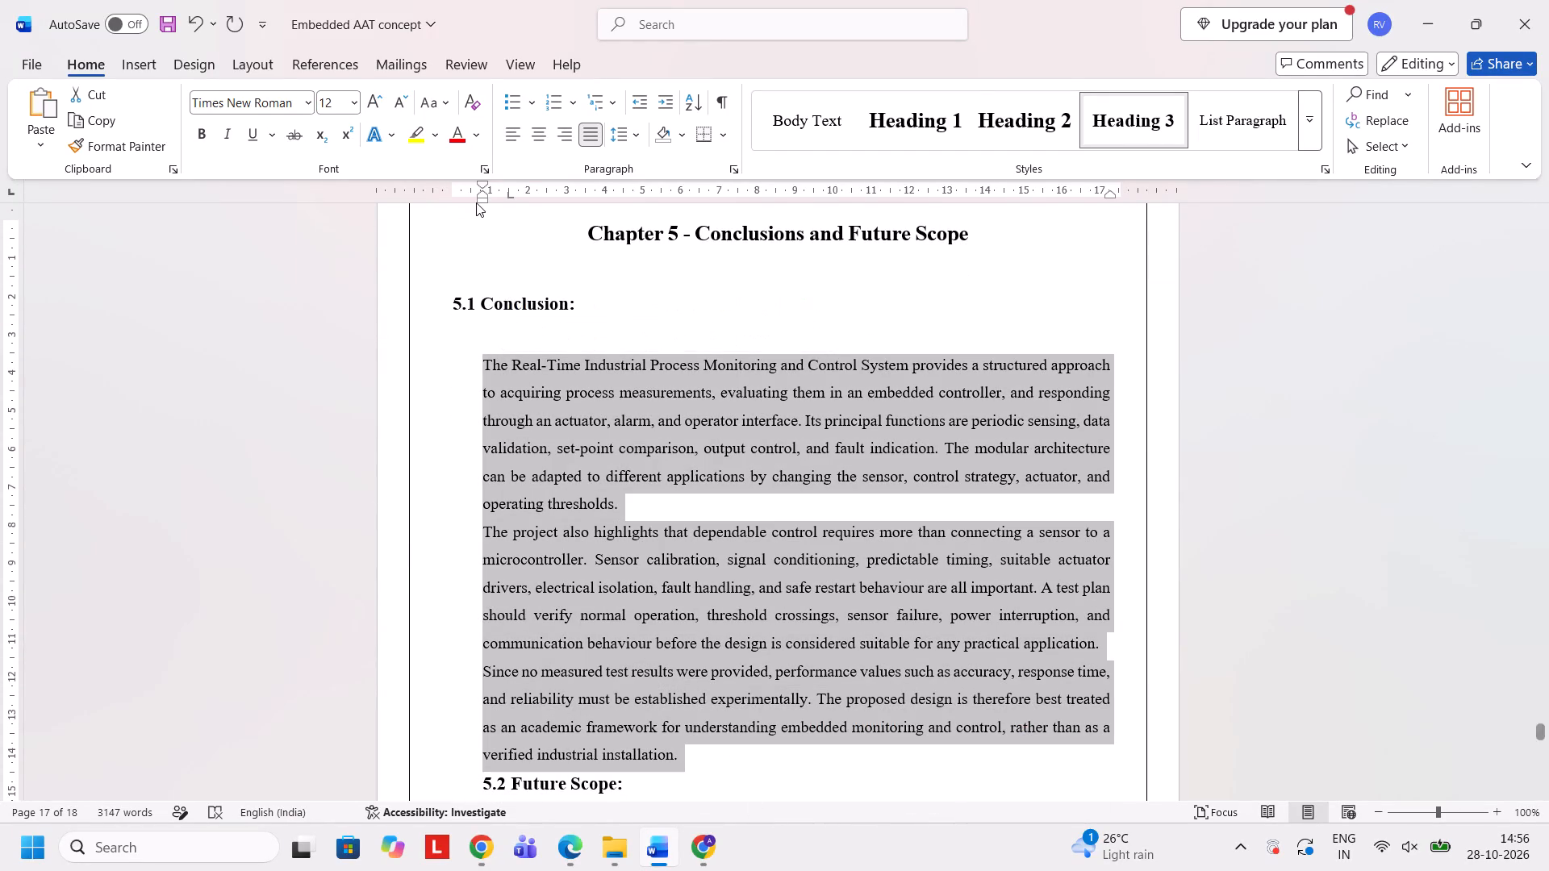
left_click_drag(483, 193, 456, 198)
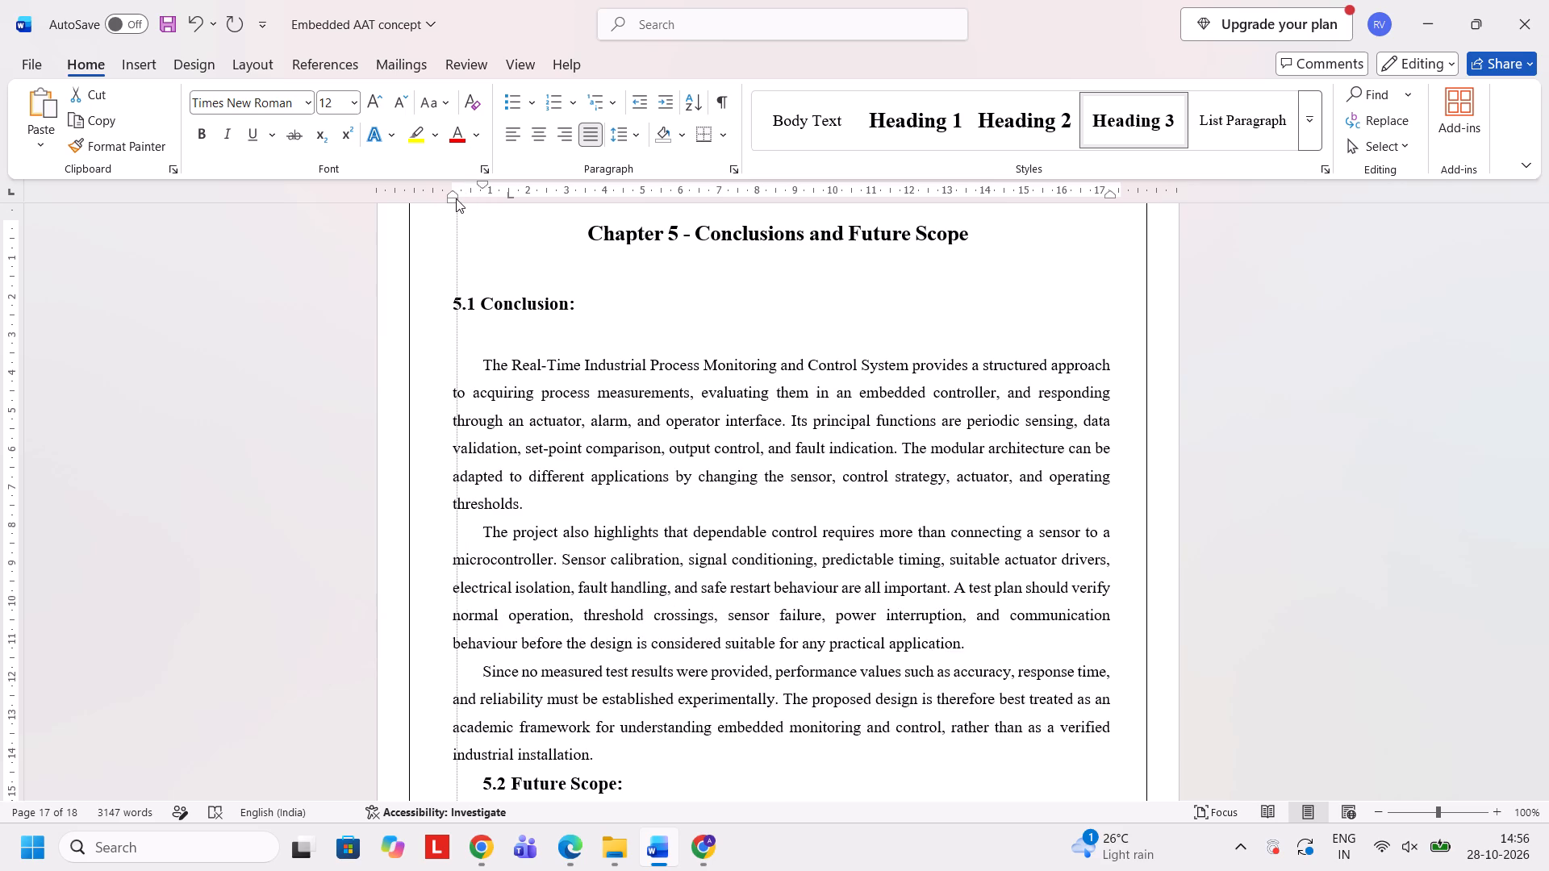
left_click_drag(456, 198, 462, 203)
Insert a space in front of the "5.1 Conclusion:" heading.
left_click(450, 304)
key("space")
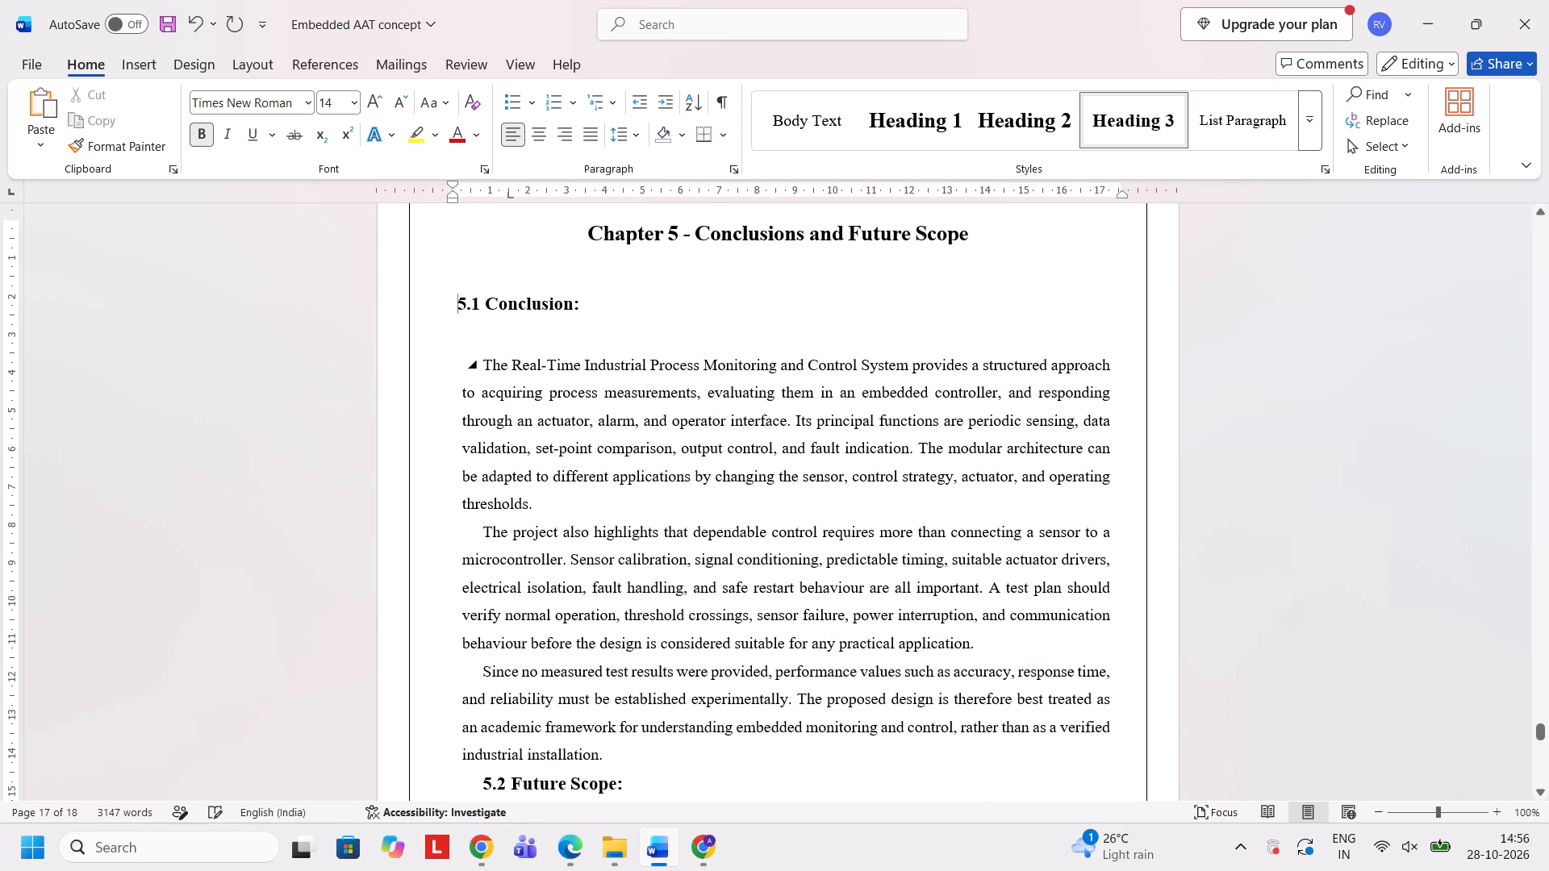
Remove the first-line indent from each of the three 5.1 Conclusion paragraphs.
left_click(483, 377)
key("BackSpace")
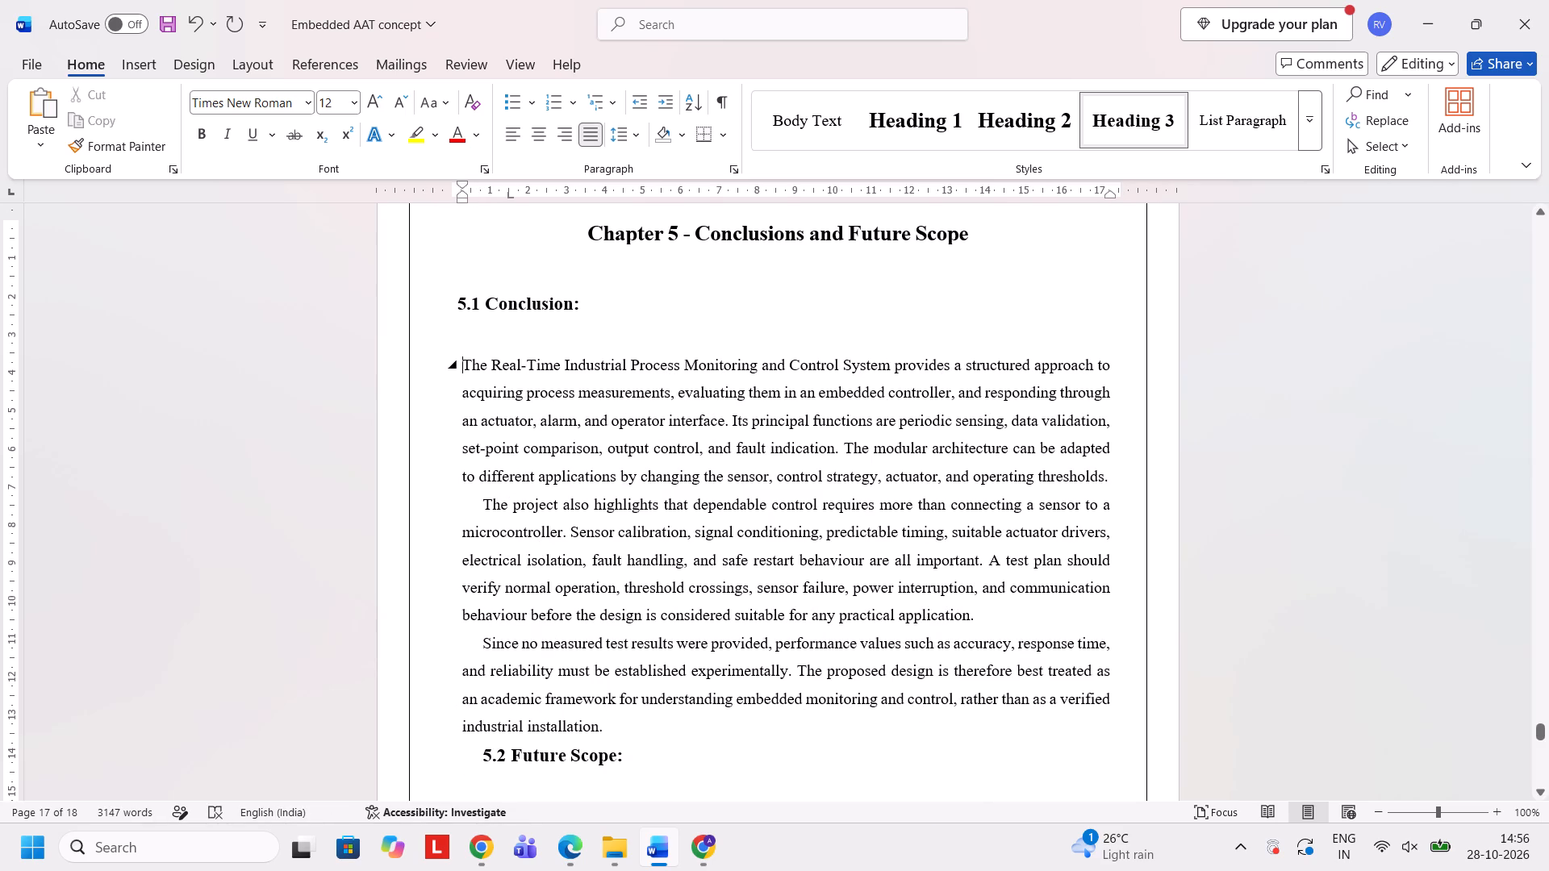
left_click(480, 504)
key("BackSpace")
left_click(482, 644)
key("BackSpace")
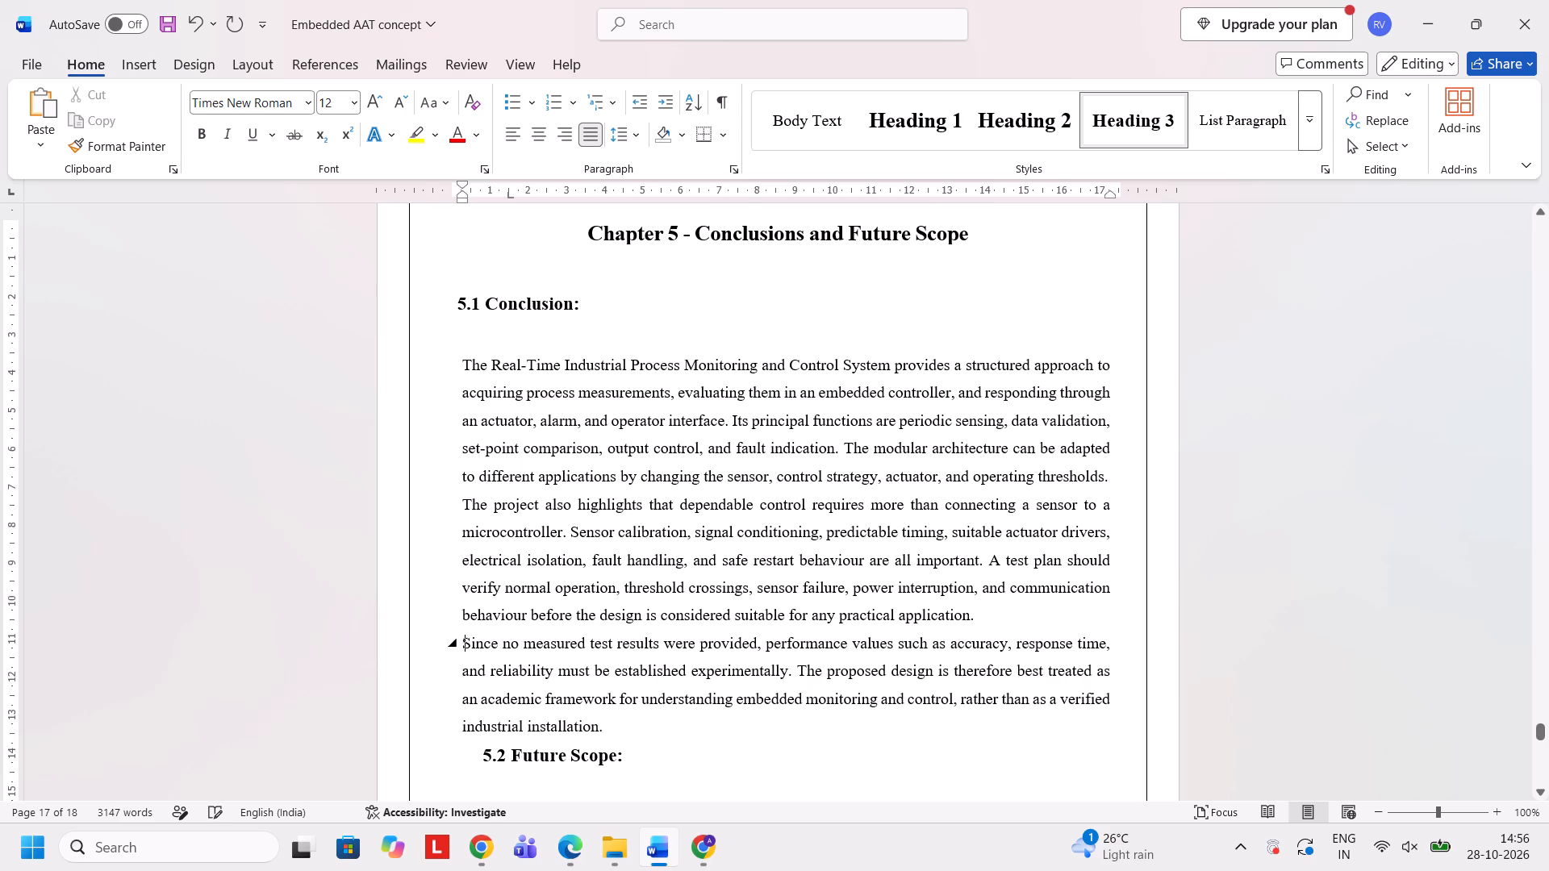
Insert a blank line after the second and after the first paragraph of section 5.1 Conclusion.
left_click(992, 618)
key("Return")
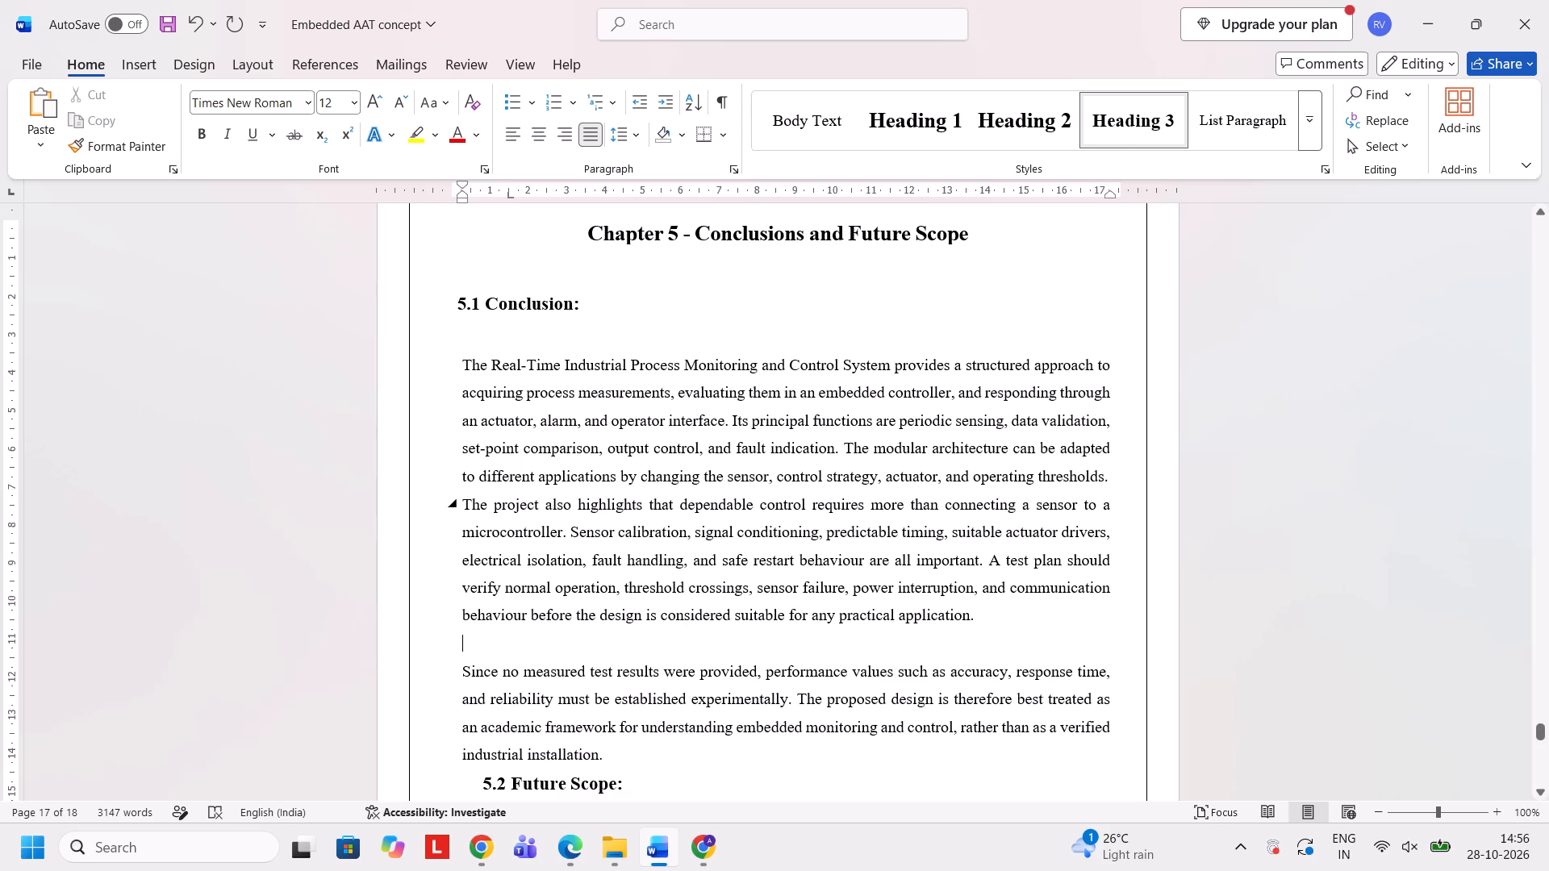
left_click(1113, 479)
key("Return")
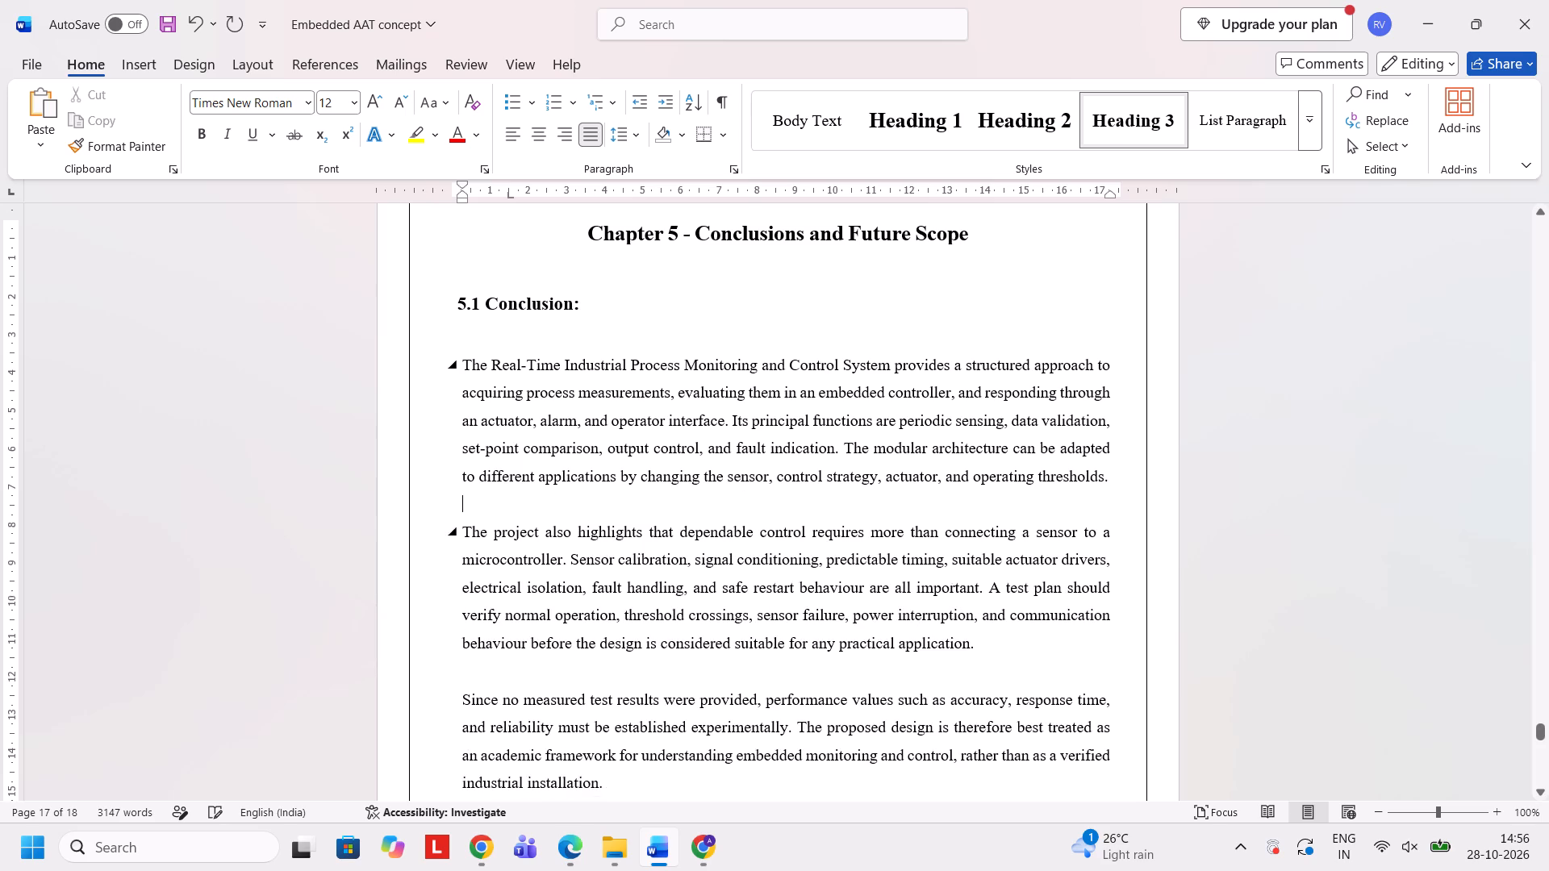
Add a line break separating the last 5.1 Conclusion paragraph from the "5.2 Future Scope:" heading.
scroll(821, 467, "down", 4)
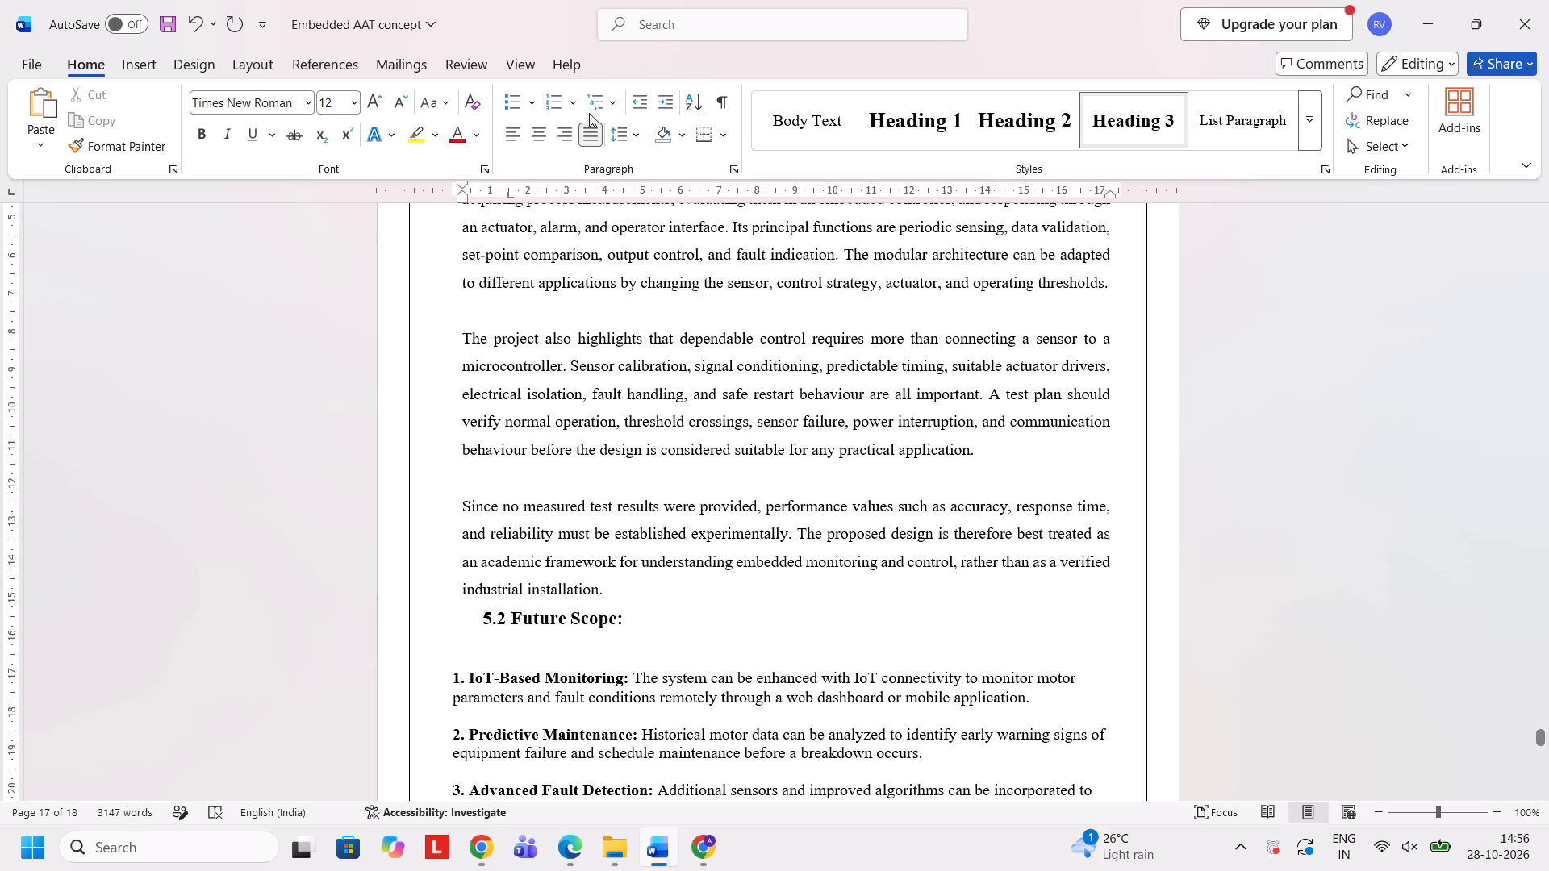
scroll(734, 377, "down", 2)
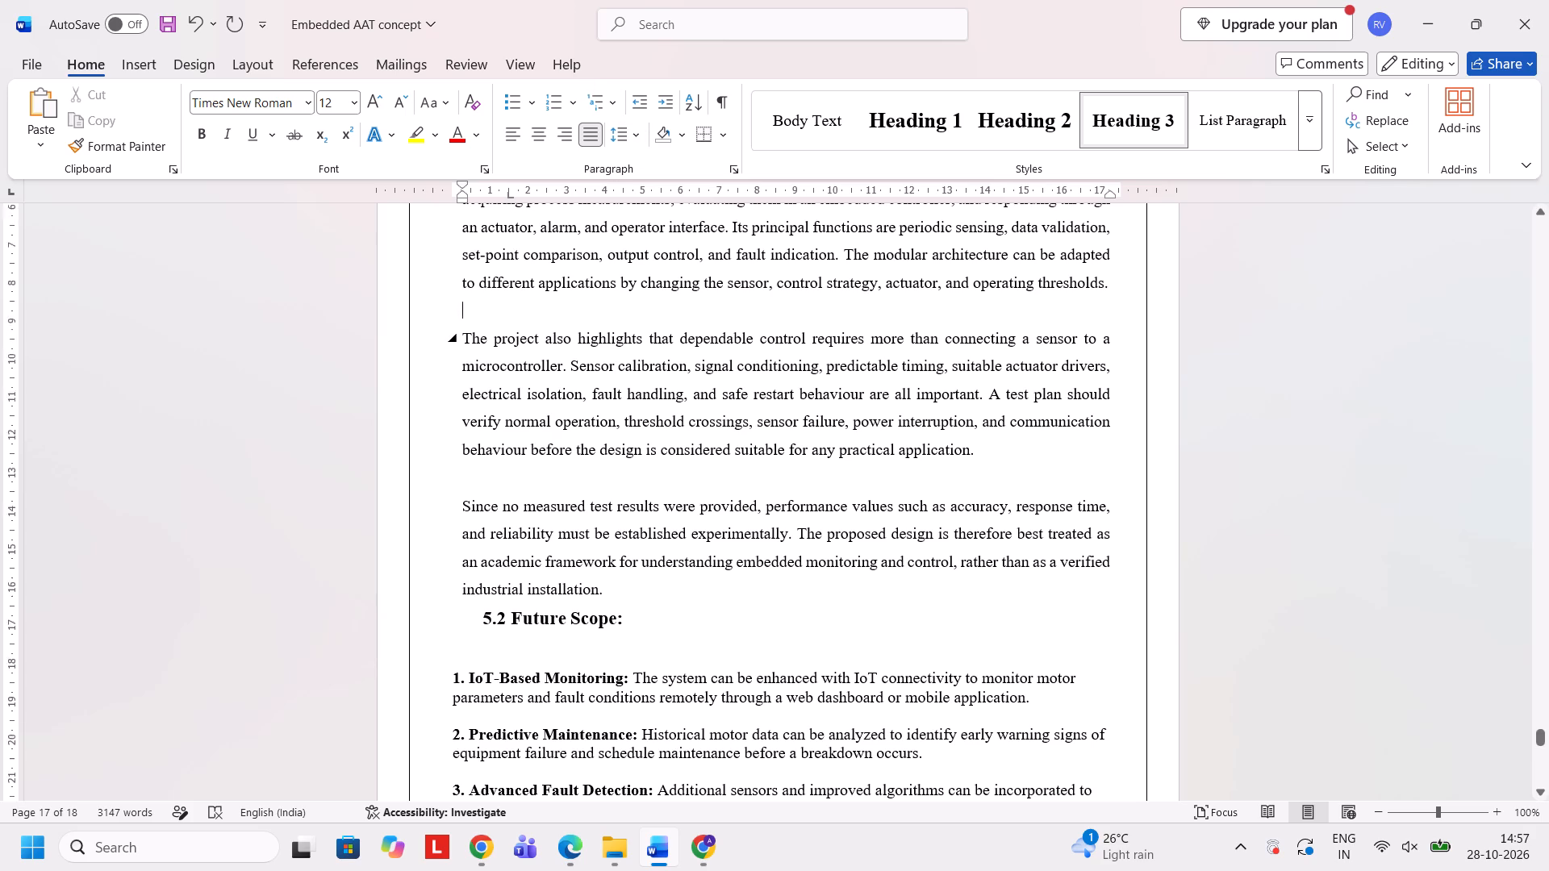
scroll(734, 377, "down", 2)
left_click(630, 404)
key("Return")
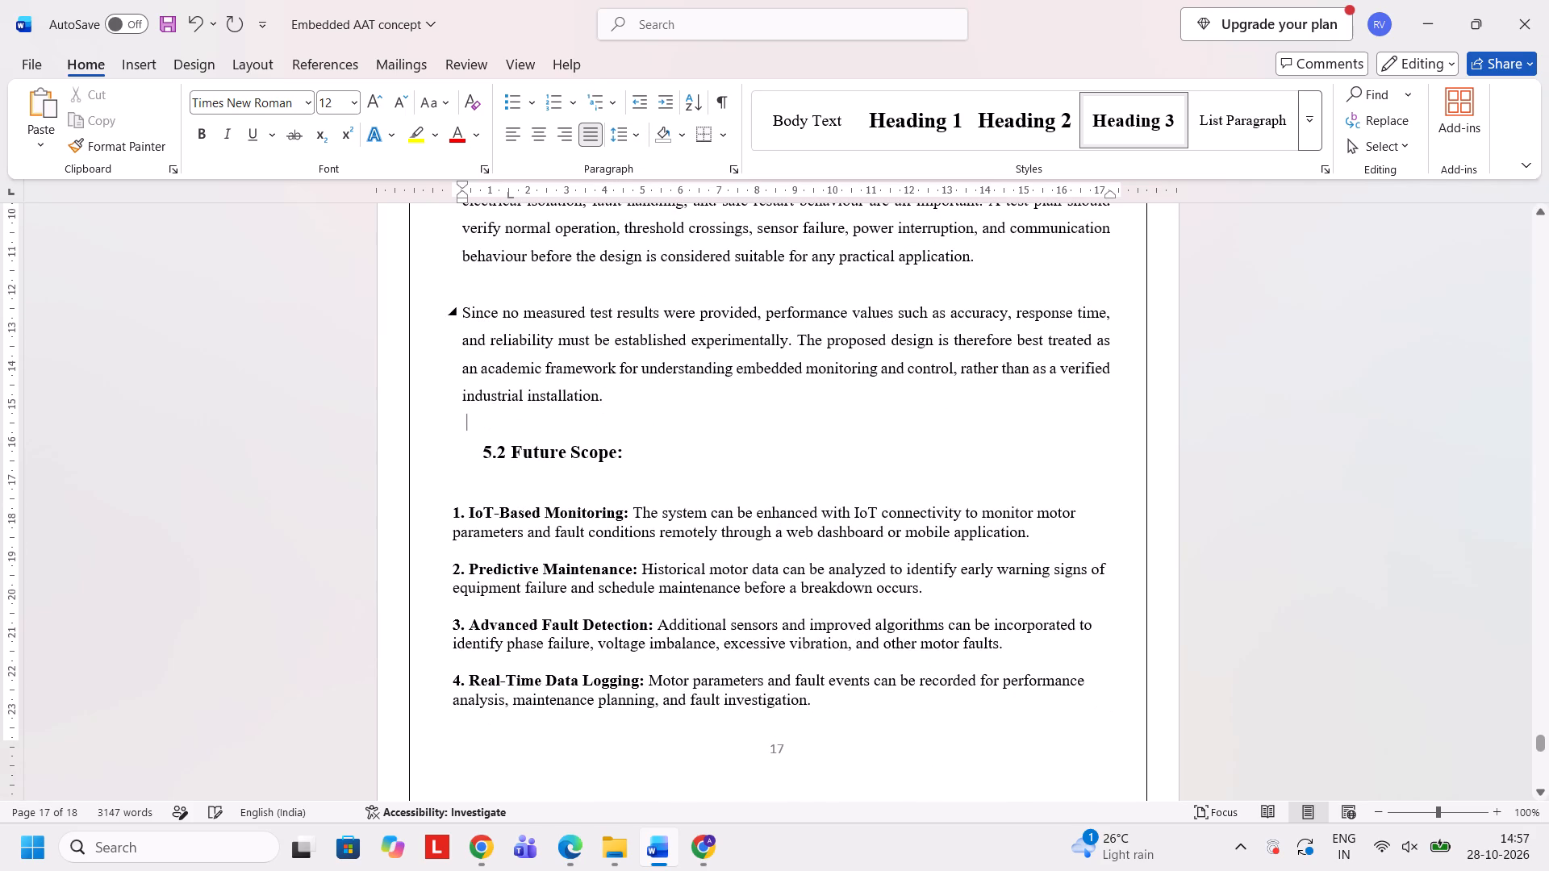
left_click(479, 454)
left_click(484, 457)
key("BackSpace")
key("BackSpace")
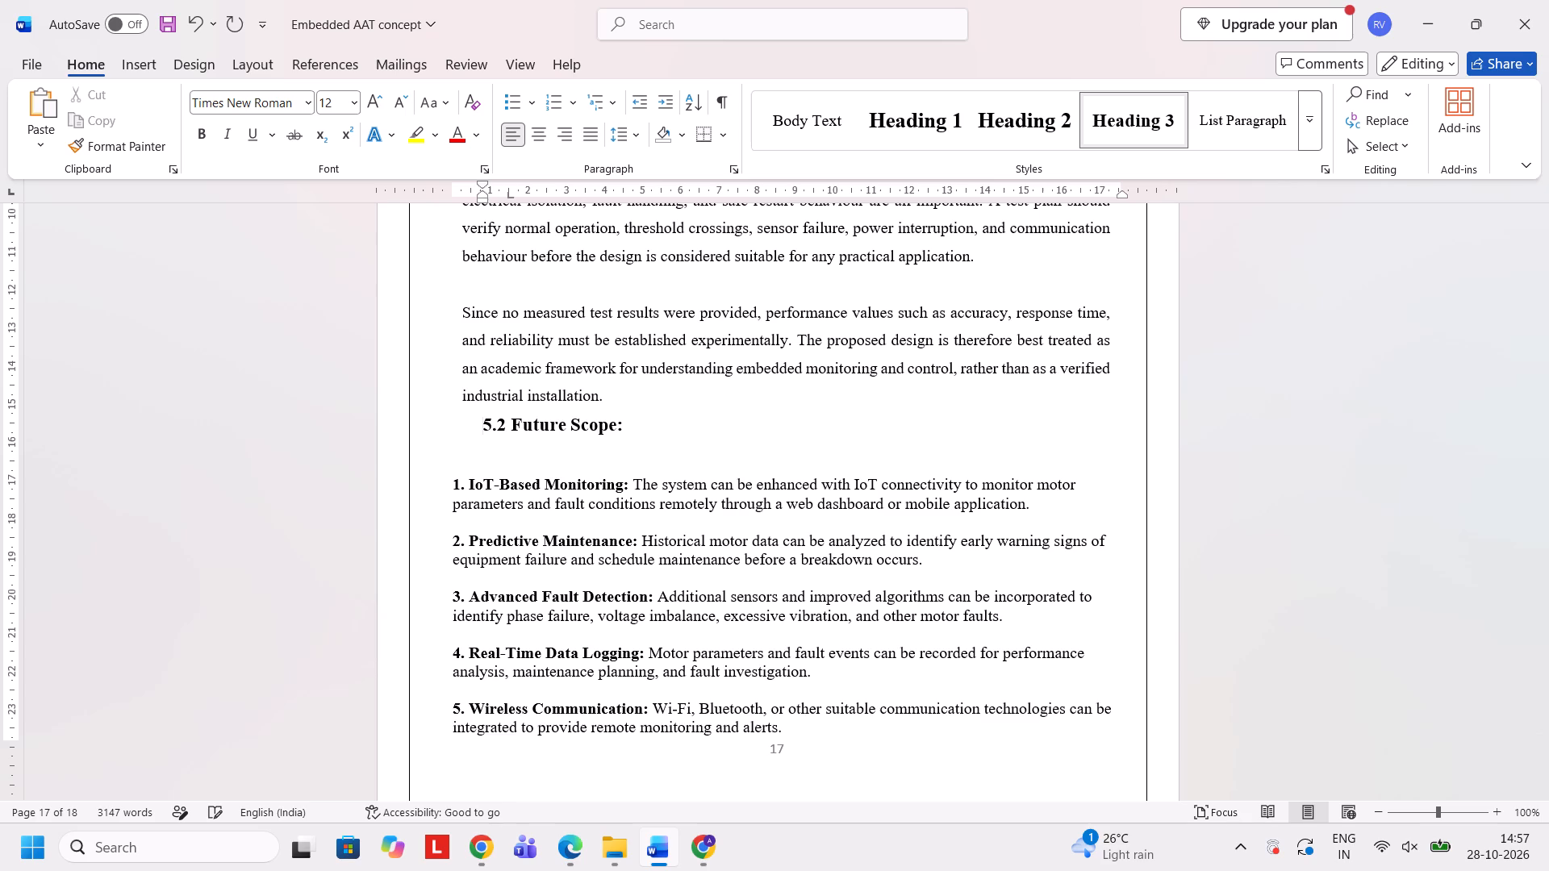
key("Return")
Remove the left indent of the "5.2 Future Scope:" heading and re-enter its number 5.2 followed by a space.
left_click(506, 439)
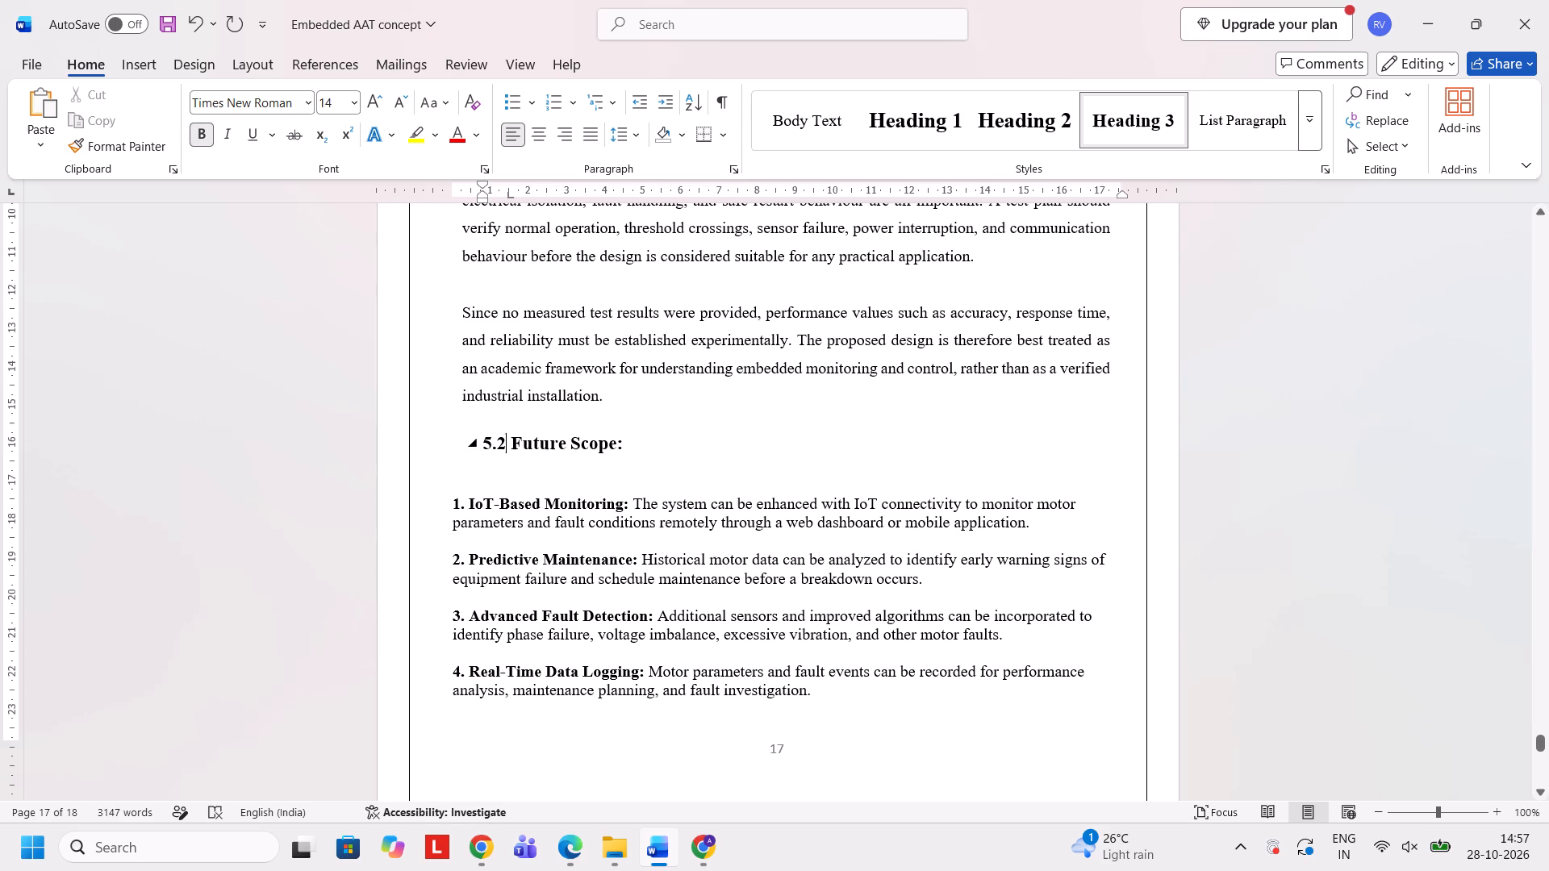
key("Right")
key("BackSpace")
key("BackSpace")
key("BackSpace")
key("BackSpace")
key("BackSpace")
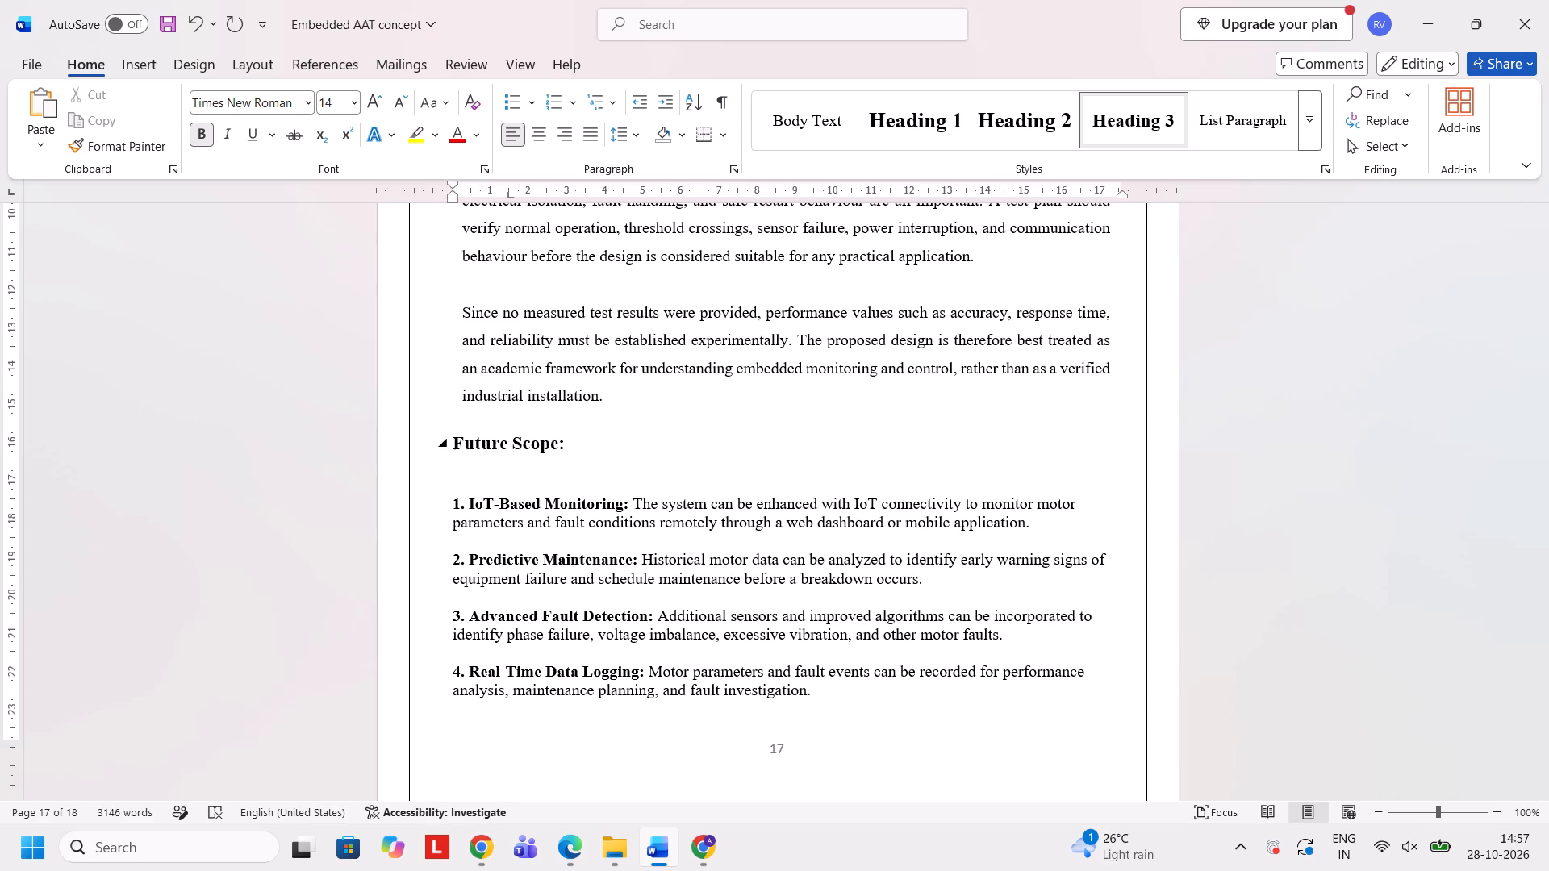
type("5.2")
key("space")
Insert a space in front of the "5.2 Future Scope:" heading.
scroll(508, 490, "up", 7)
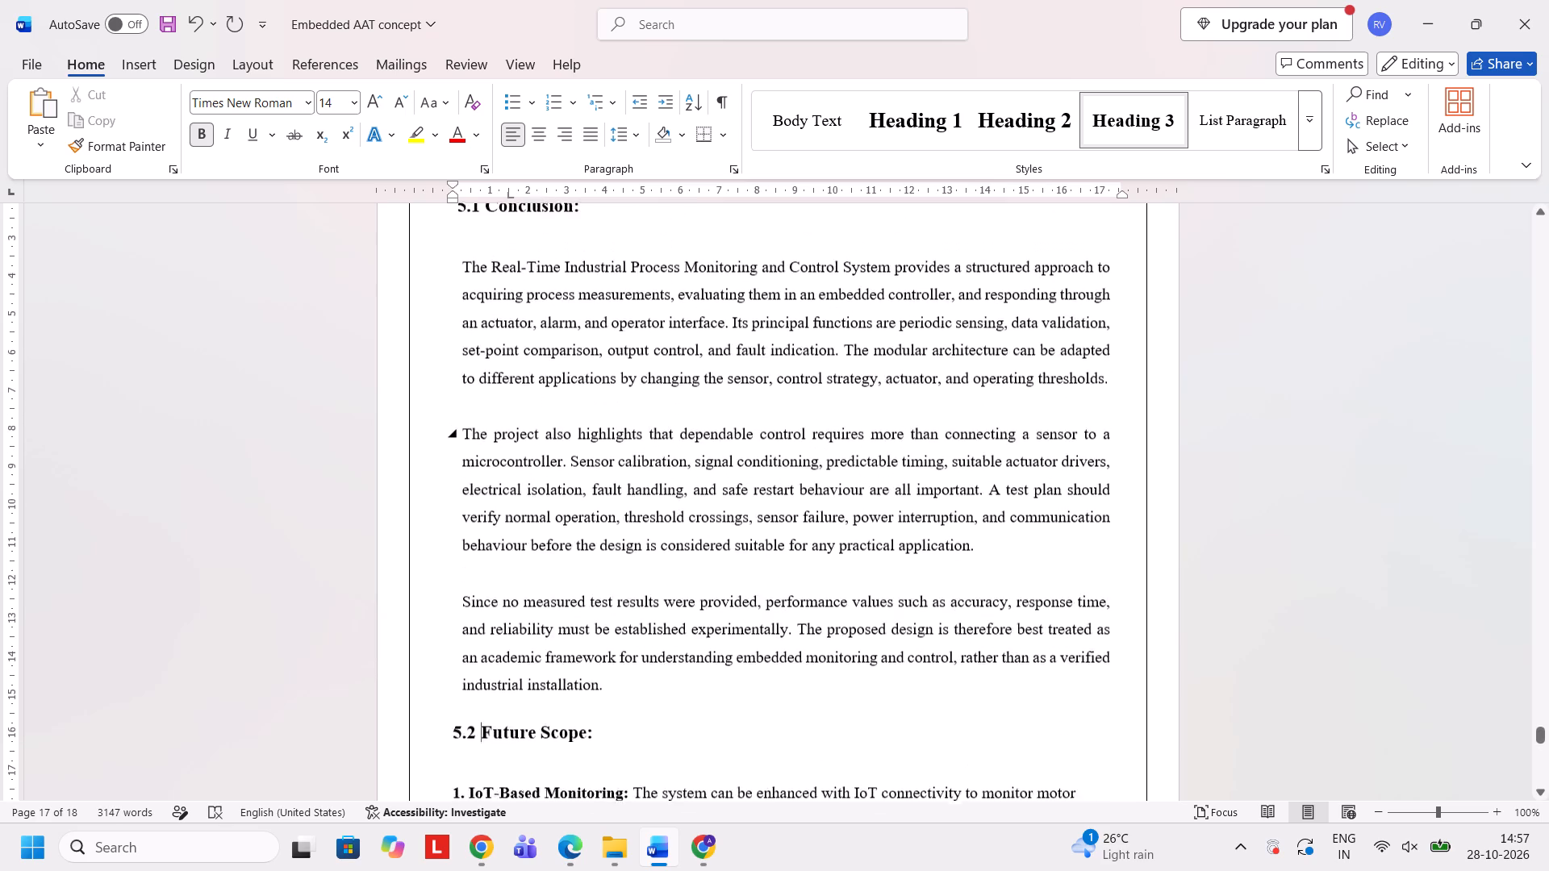
scroll(508, 490, "up", 3)
scroll(508, 490, "down", 4)
left_click(455, 732)
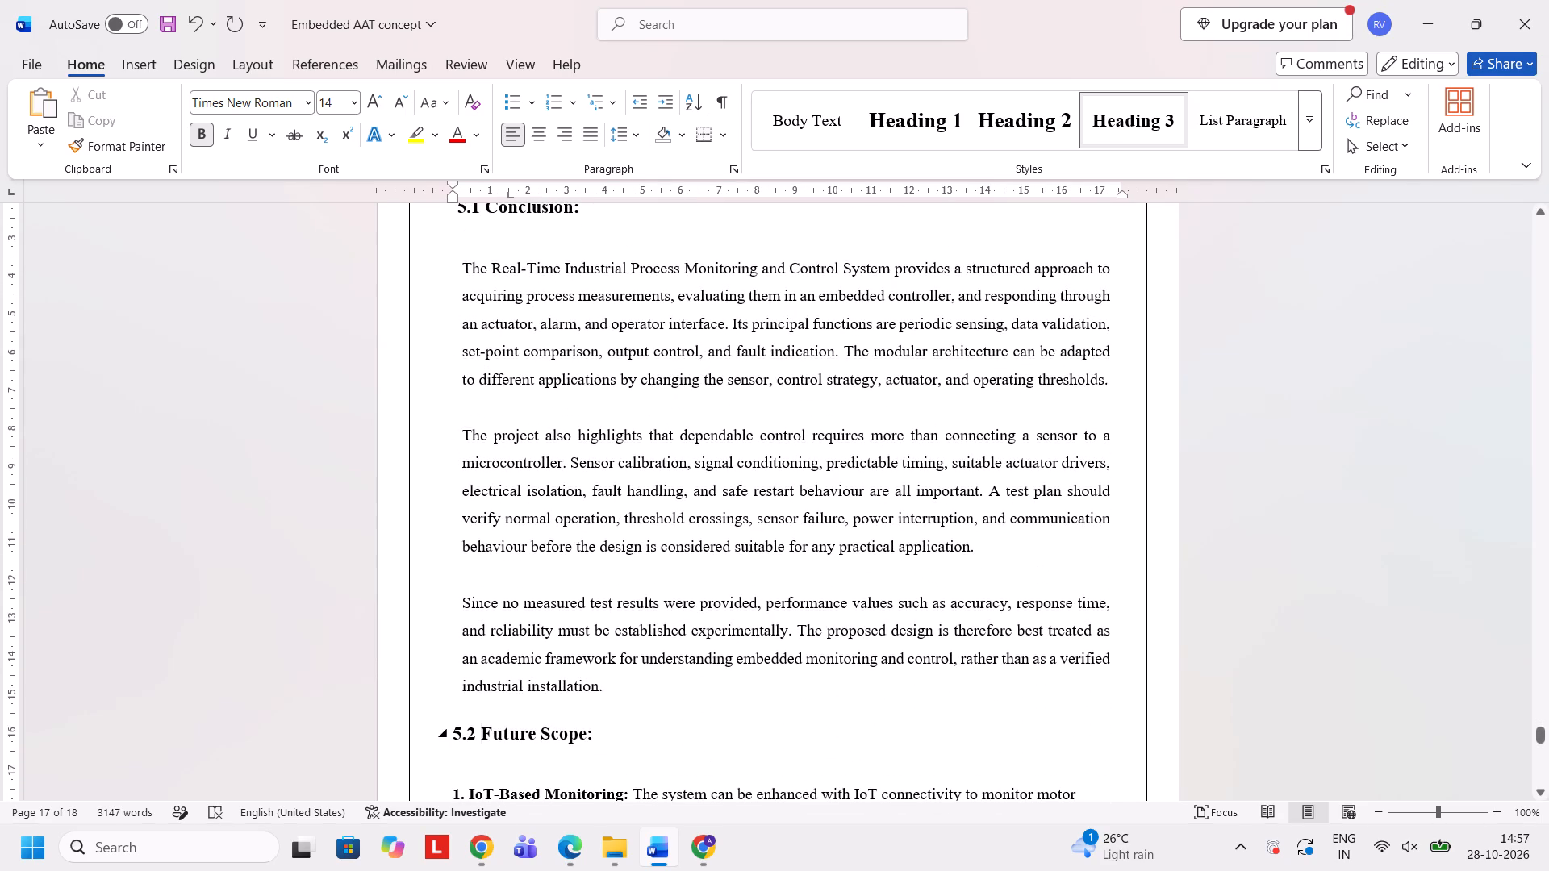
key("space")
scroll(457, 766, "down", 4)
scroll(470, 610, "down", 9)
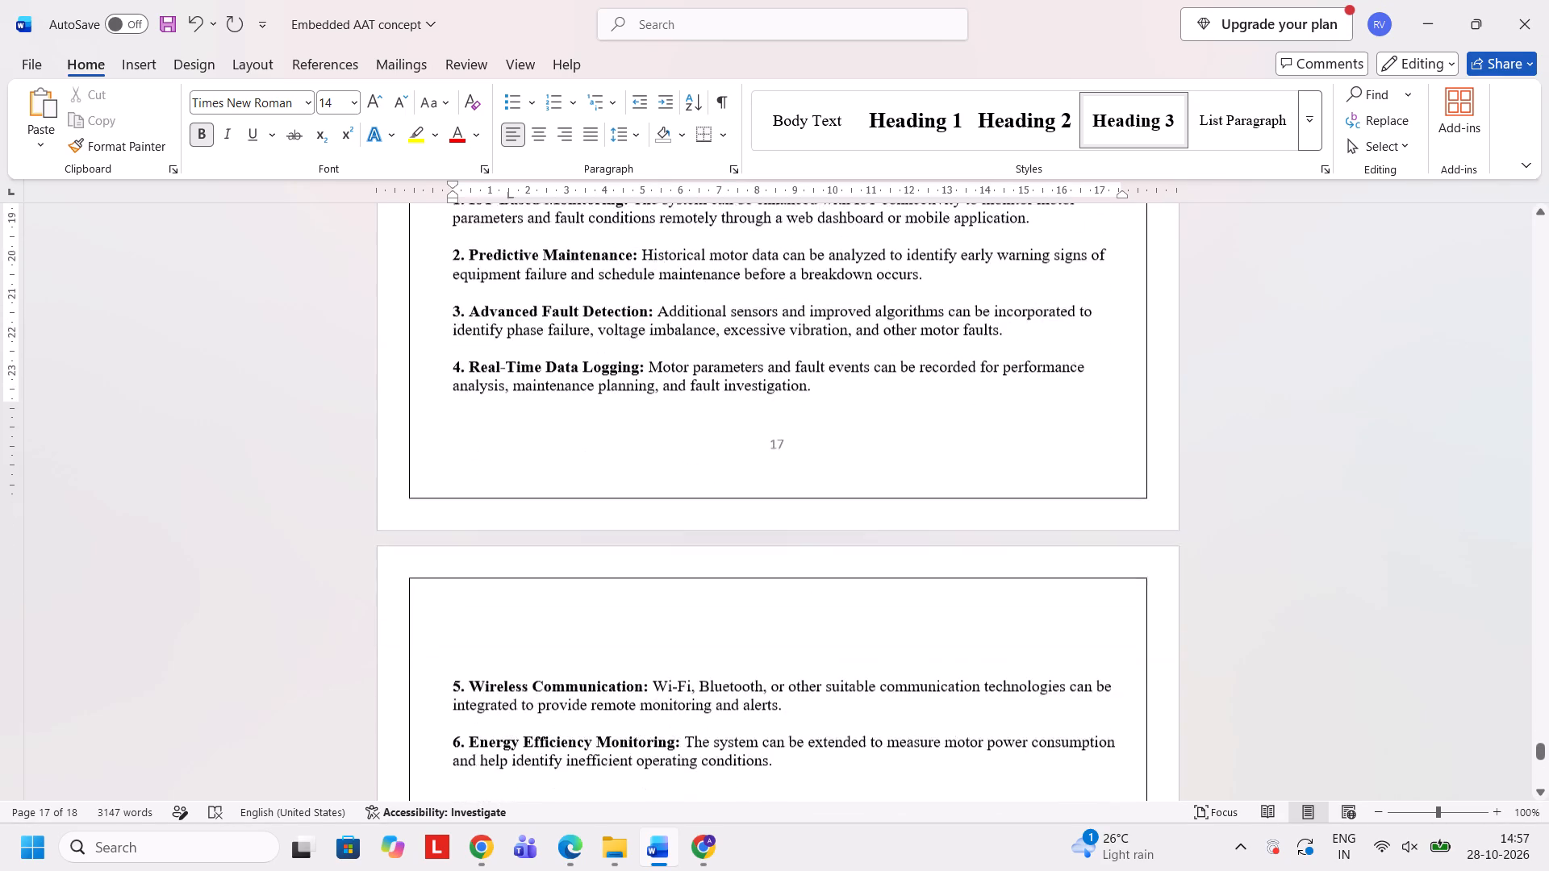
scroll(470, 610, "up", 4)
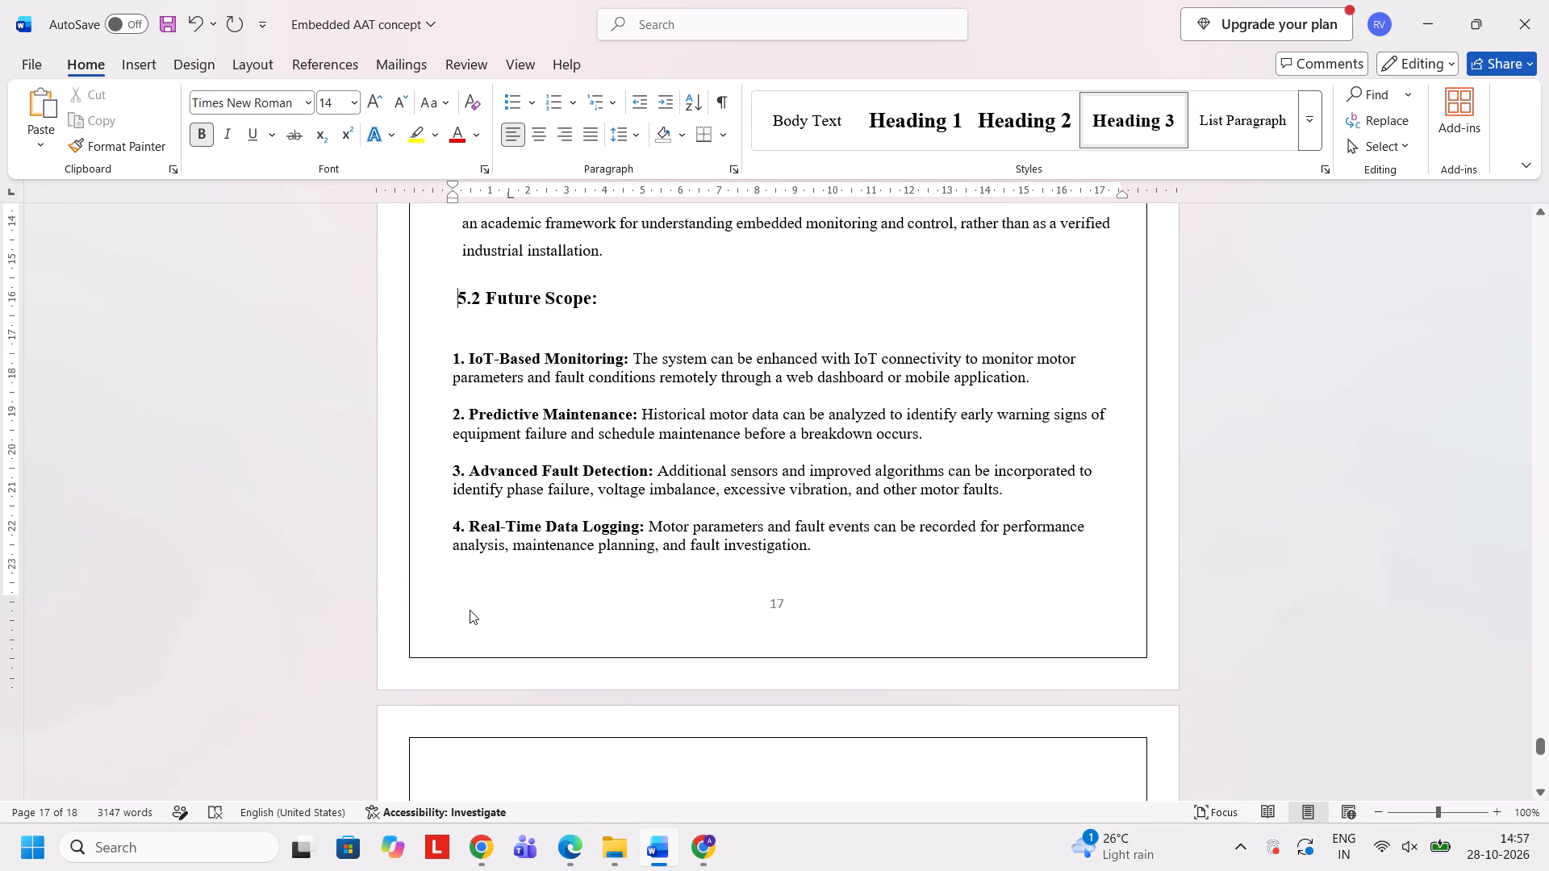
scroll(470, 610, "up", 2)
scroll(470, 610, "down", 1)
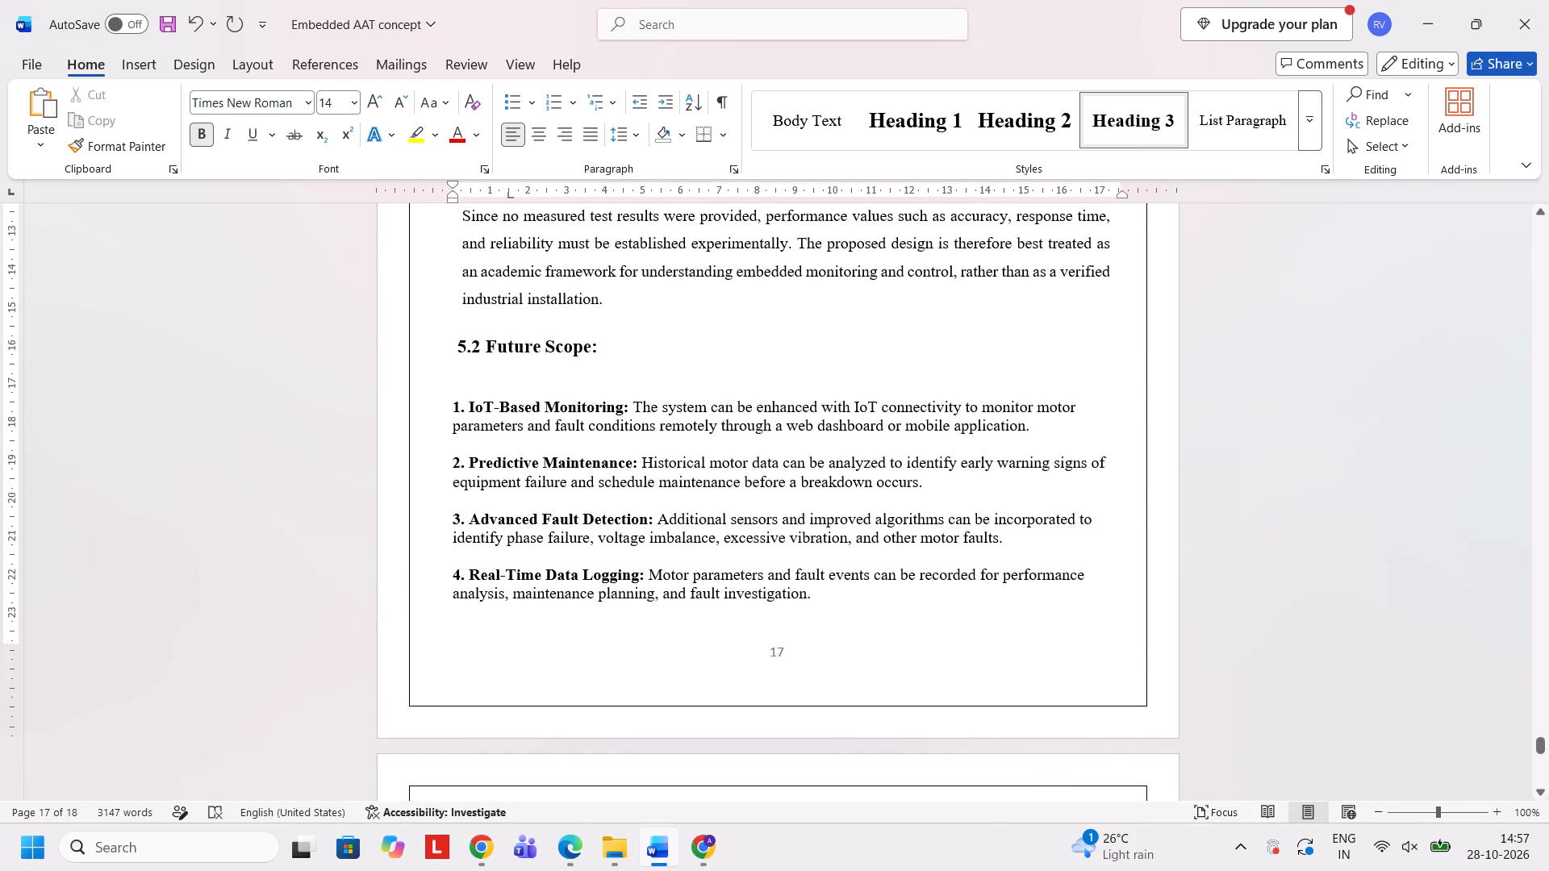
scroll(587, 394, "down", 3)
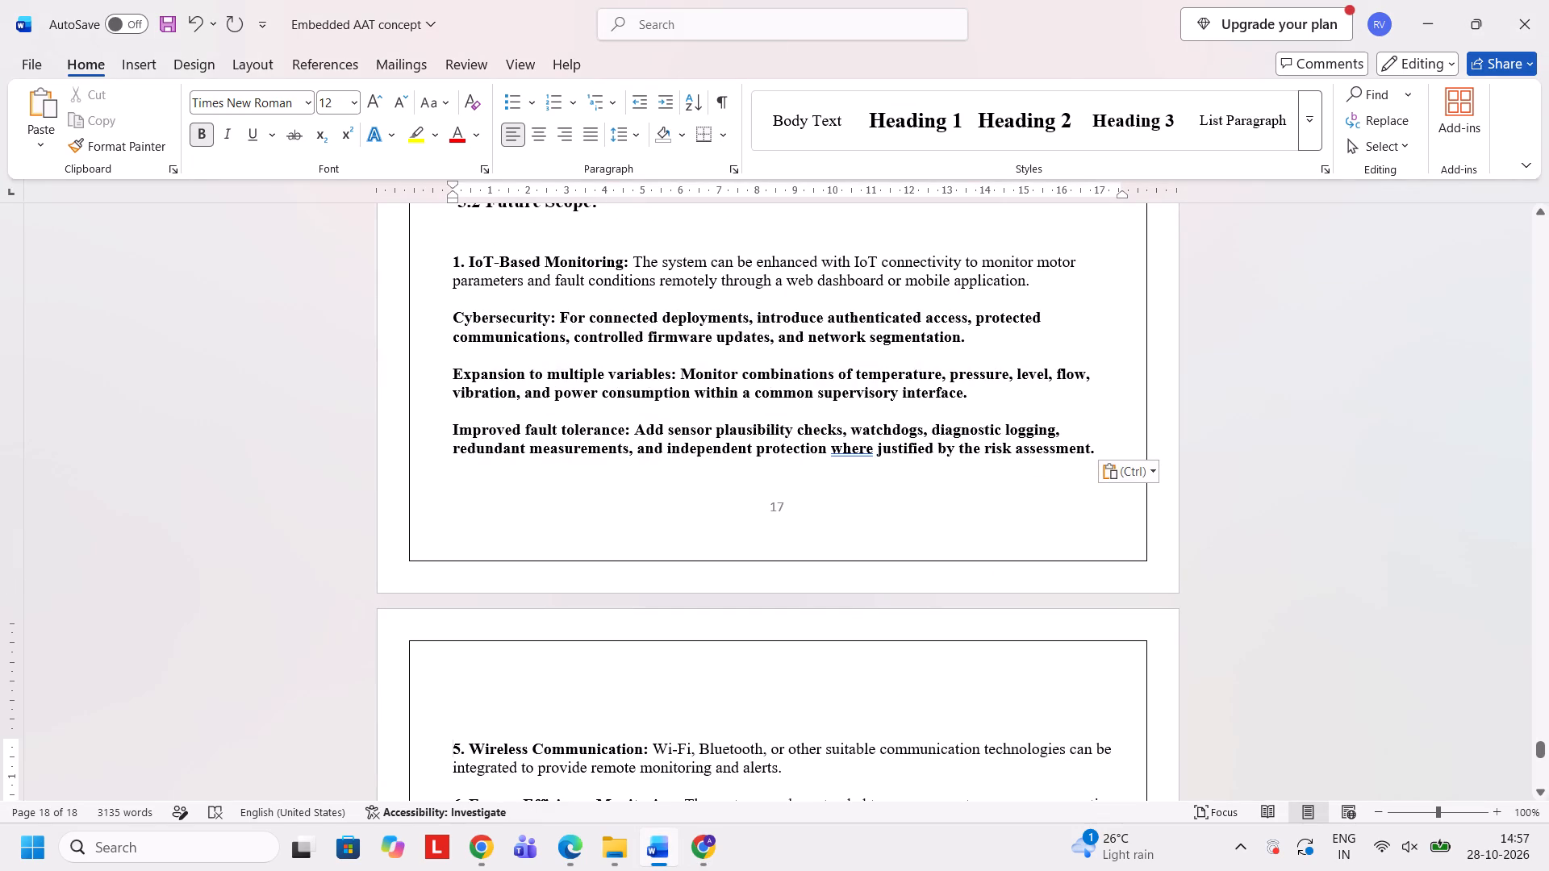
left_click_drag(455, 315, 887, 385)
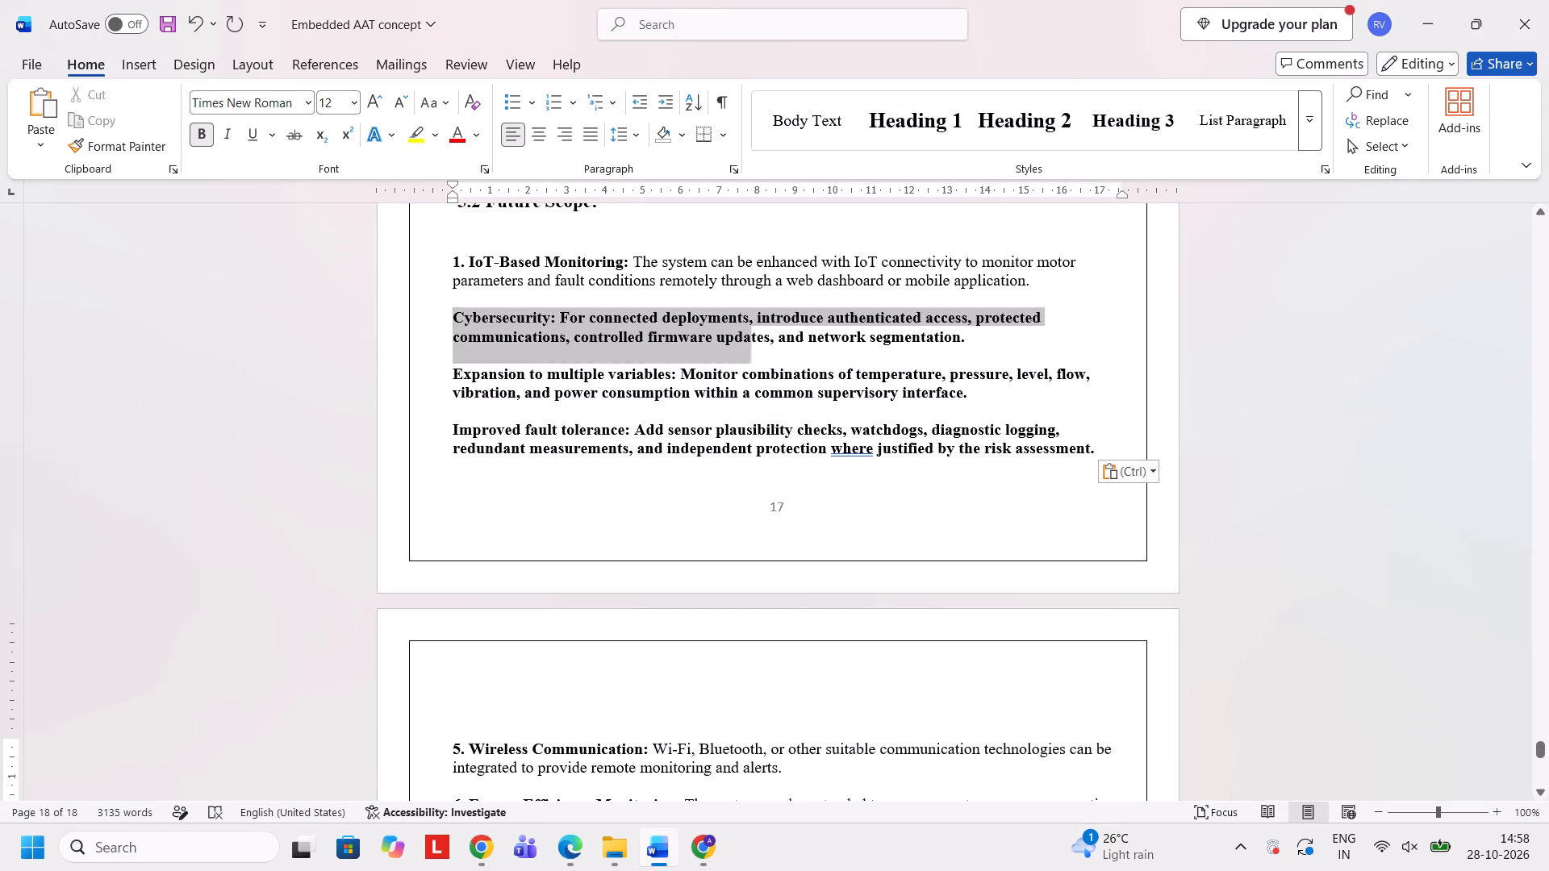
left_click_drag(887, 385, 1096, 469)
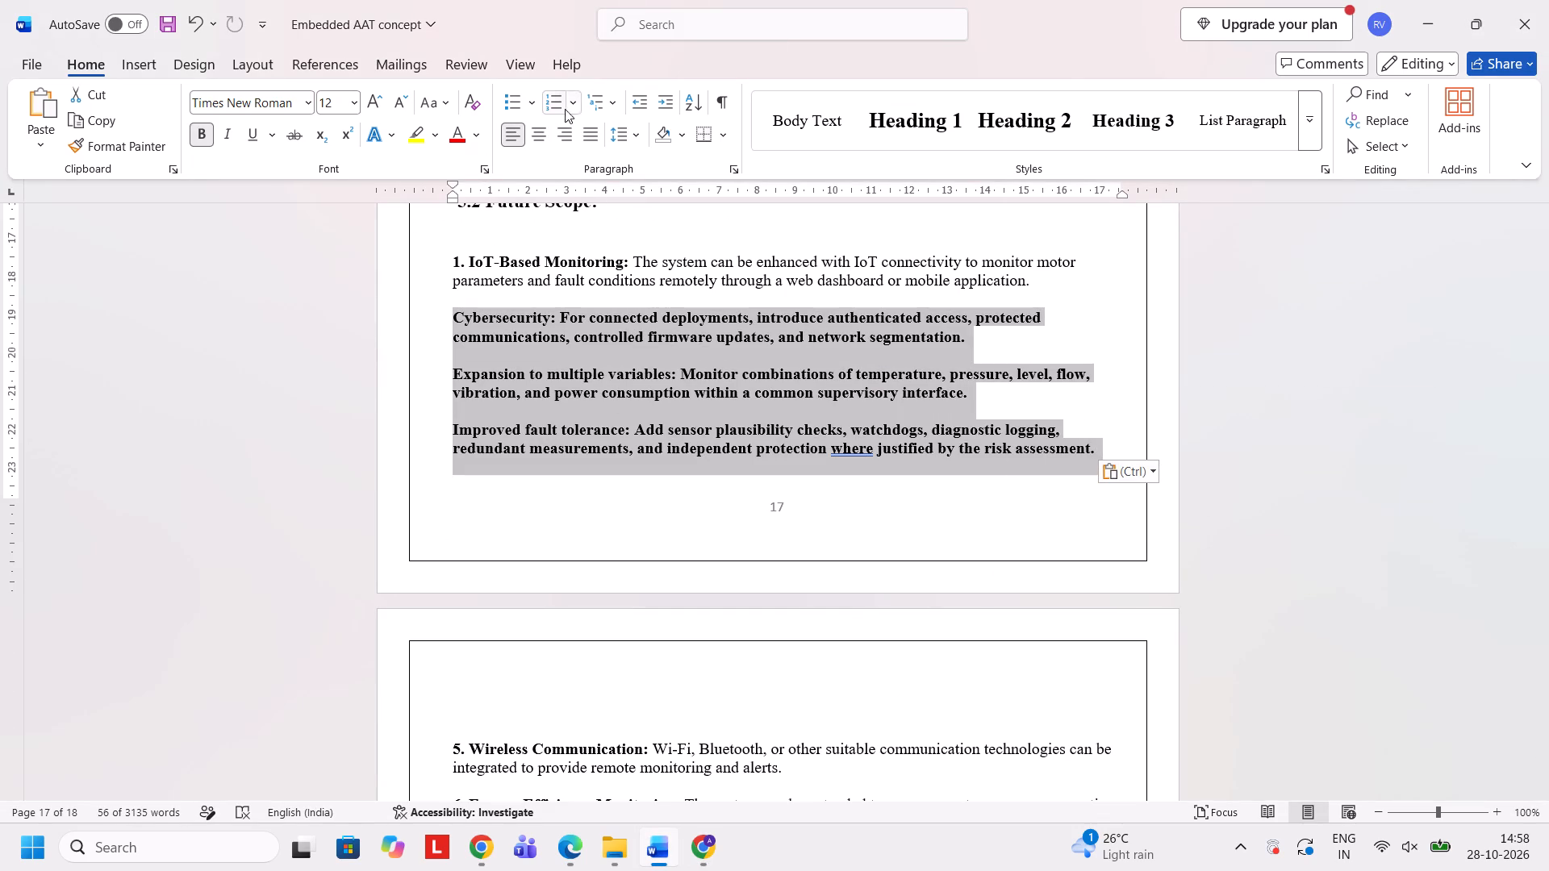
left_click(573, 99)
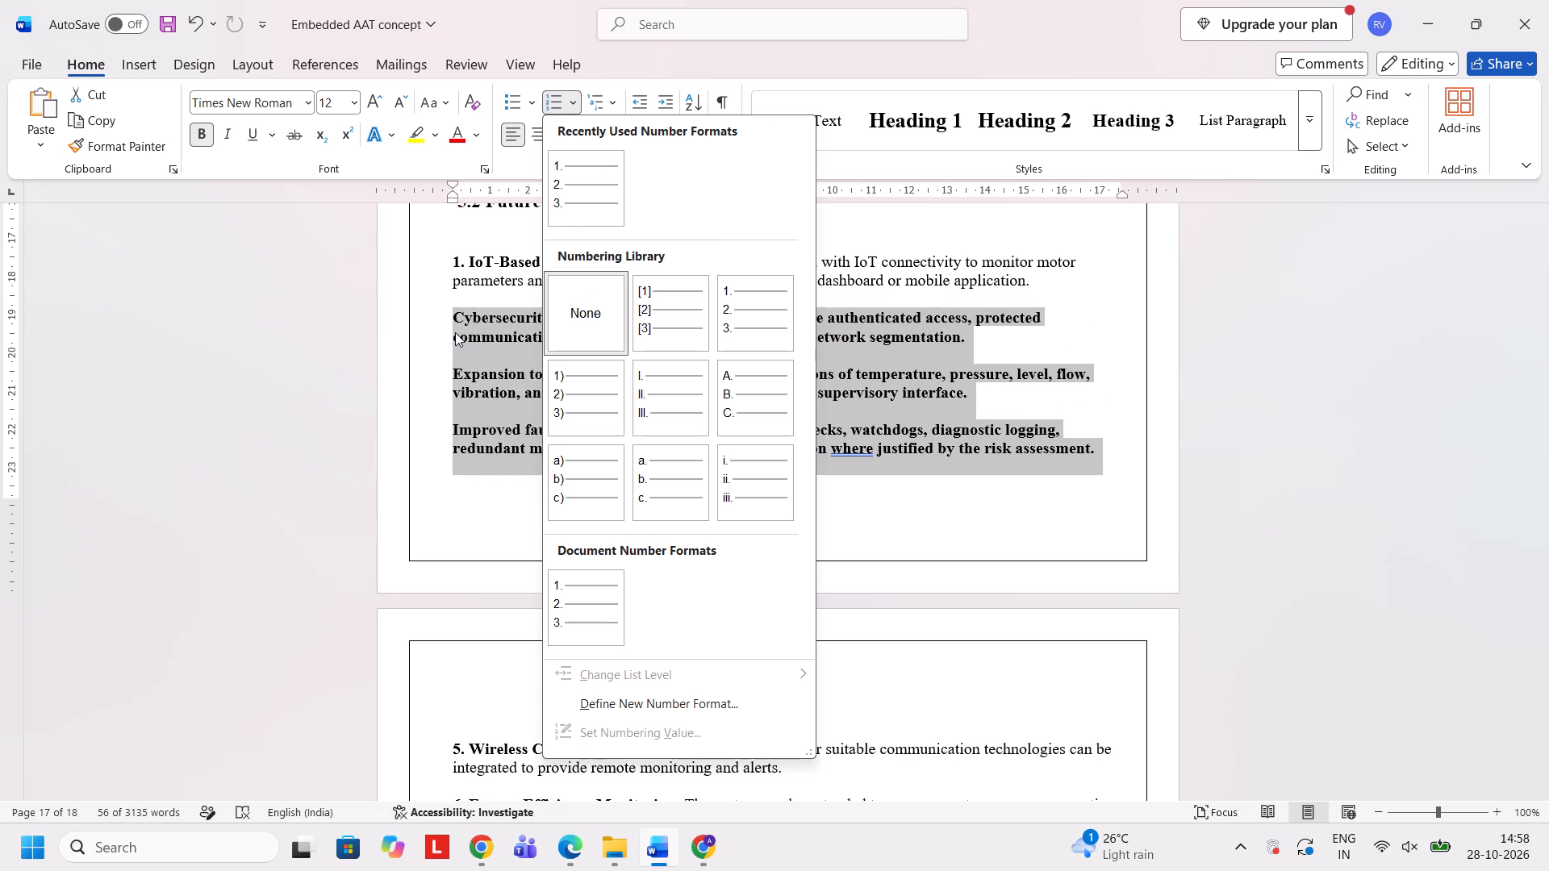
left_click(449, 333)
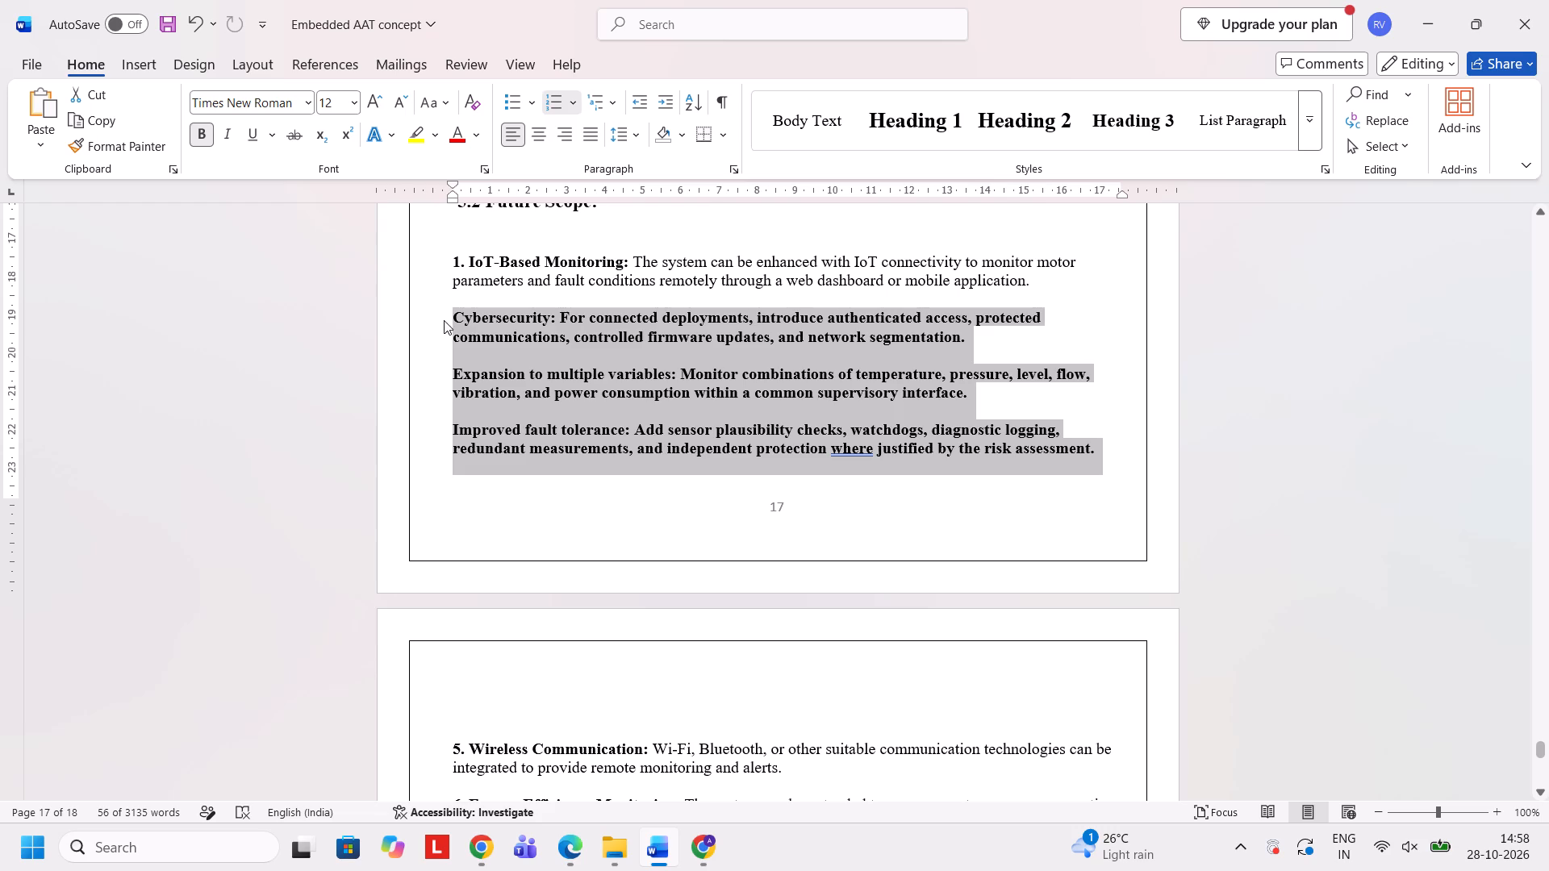
Number the Cybersecurity paragraph 2. and the Expansion to multiple variables paragraph 3., and place the cursor before Improved fault tolerance.
left_click(453, 313)
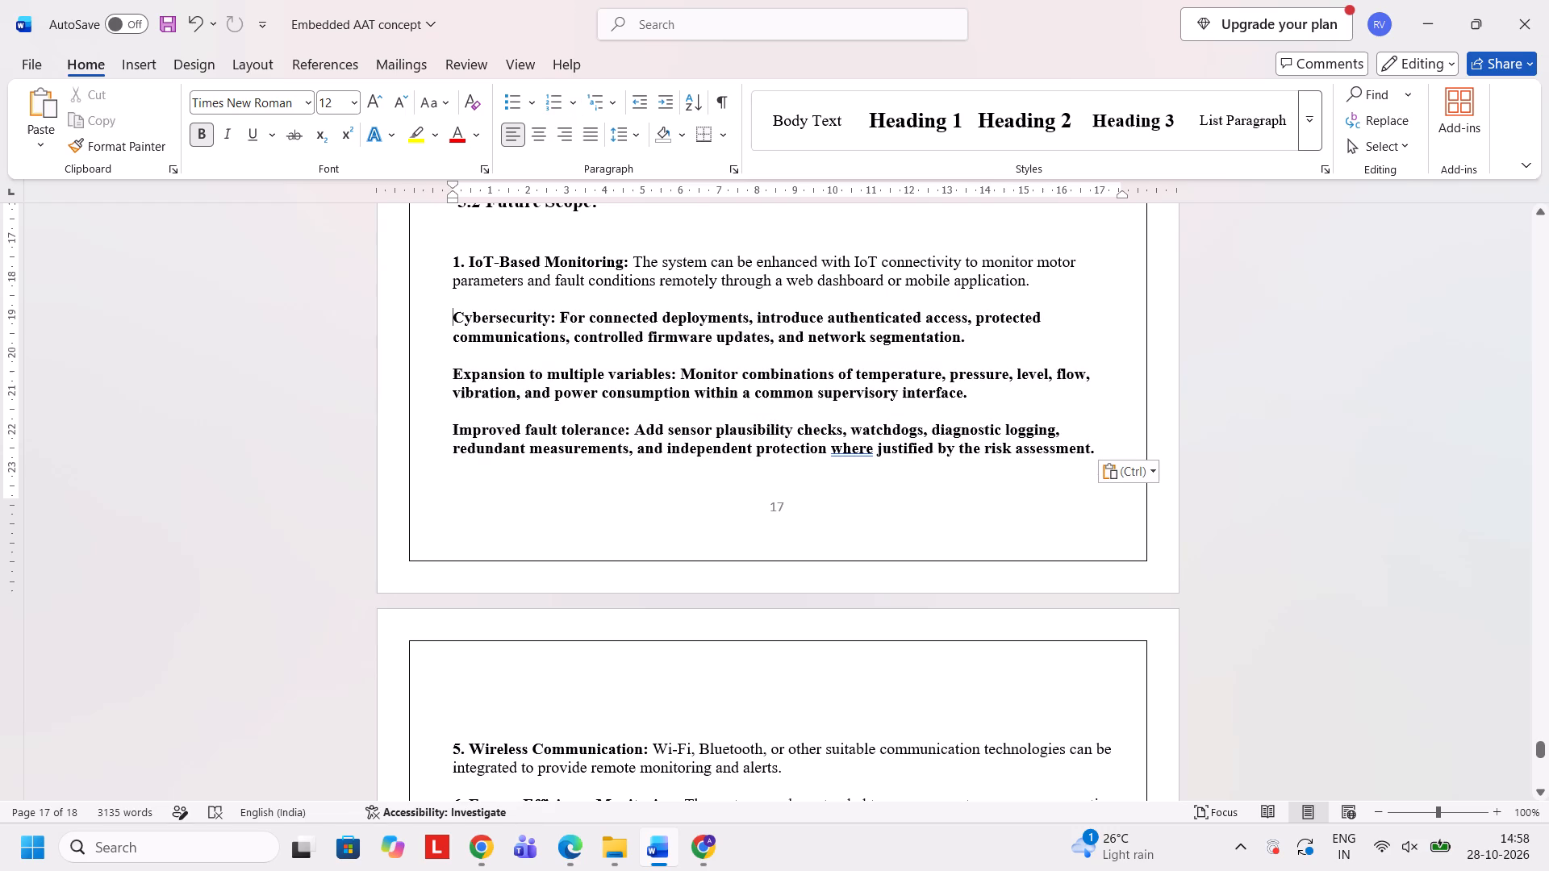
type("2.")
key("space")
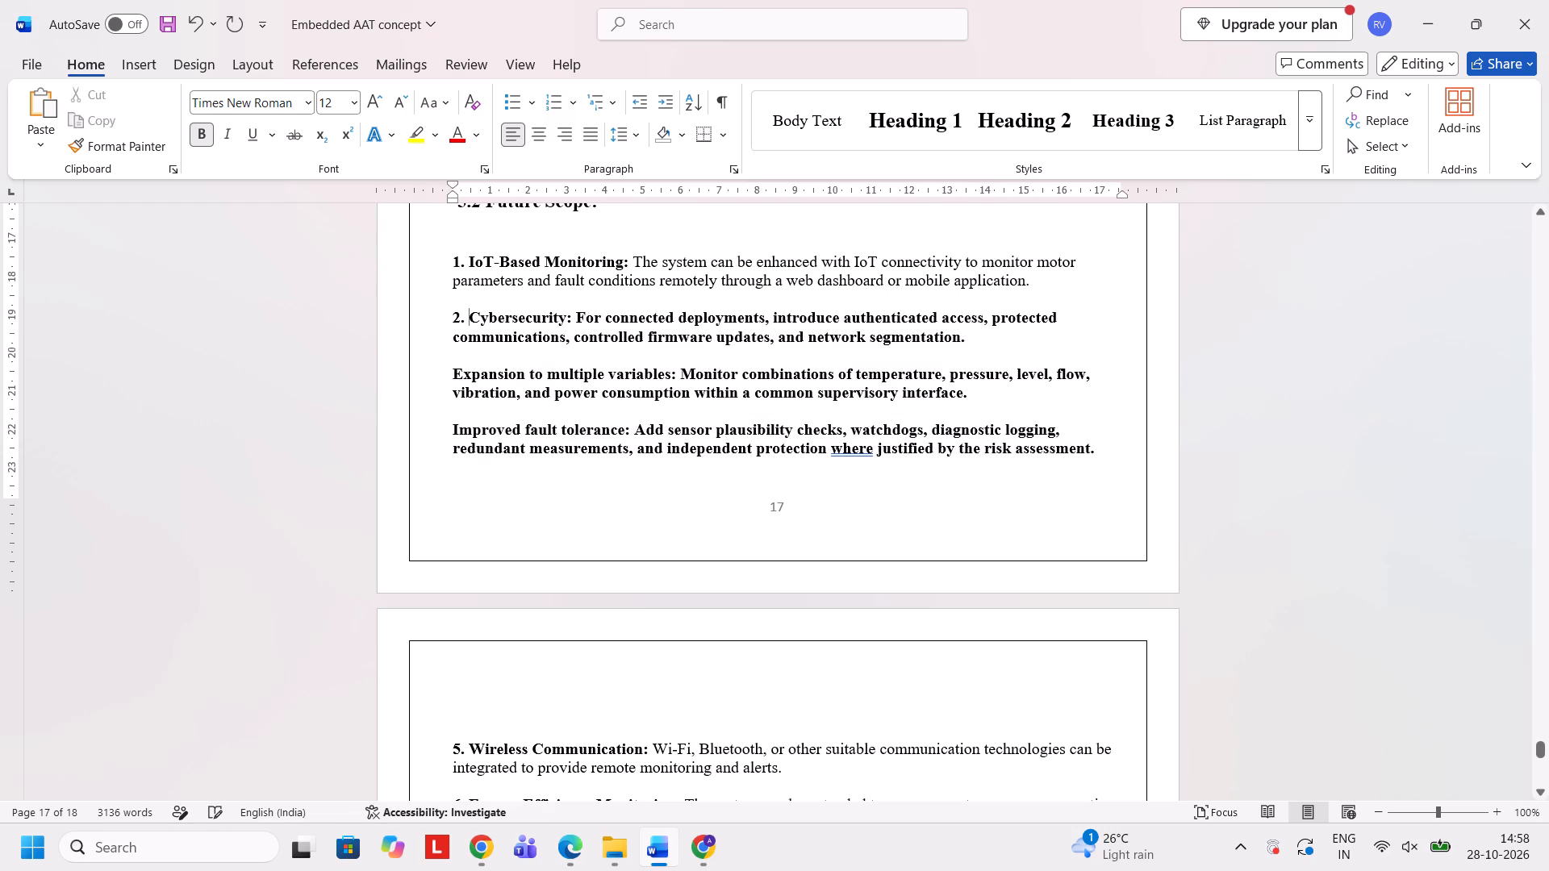
left_click(452, 377)
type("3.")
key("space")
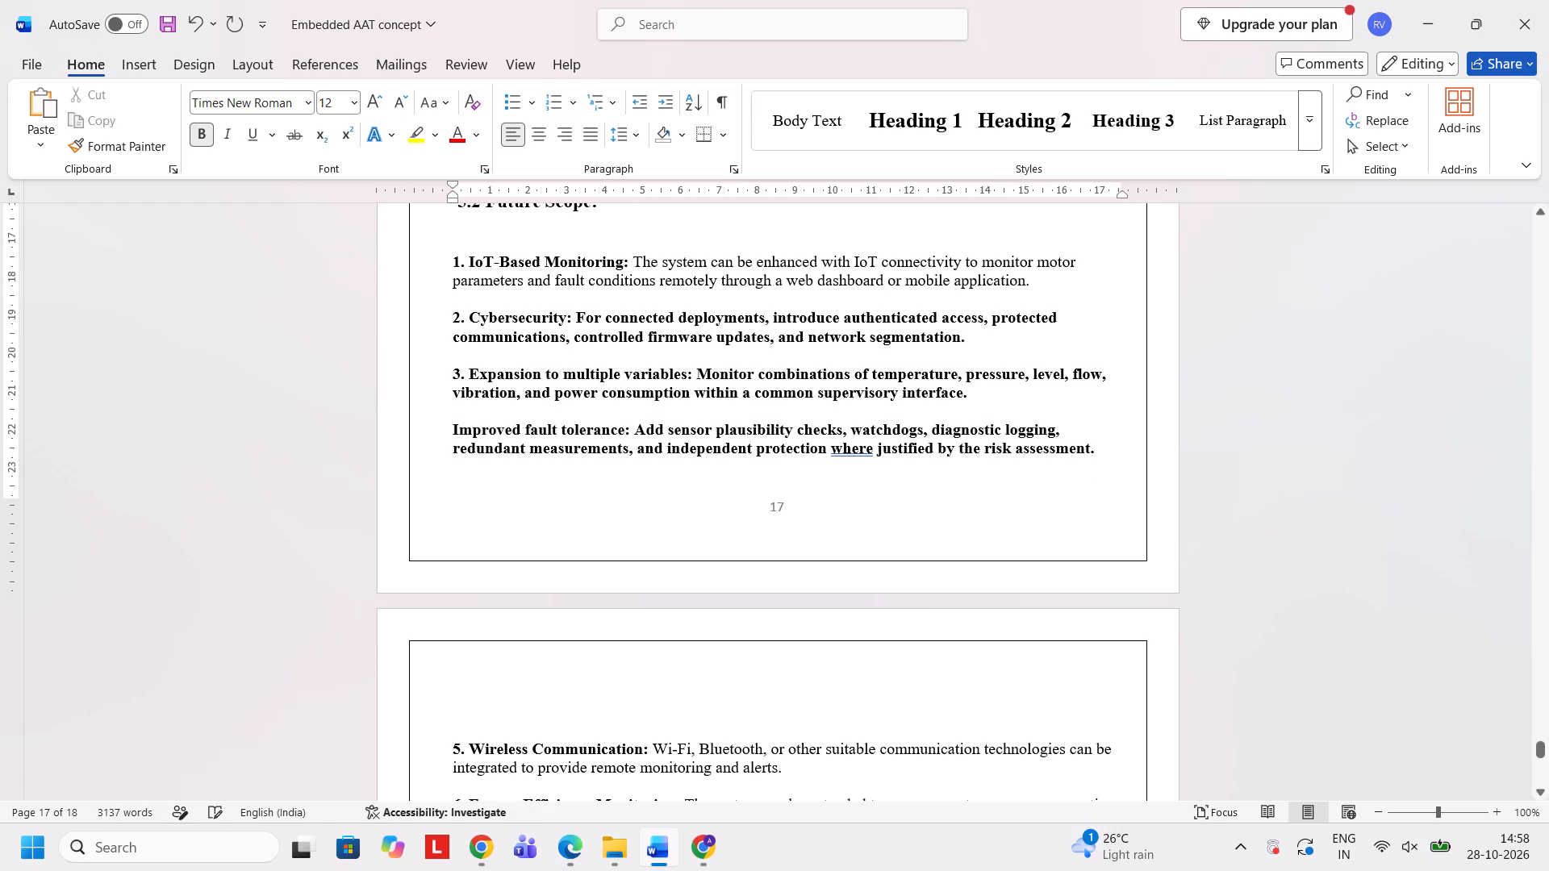
left_click(450, 424)
Number the Improved fault tolerance paragraph 4. in the Future Scope section.
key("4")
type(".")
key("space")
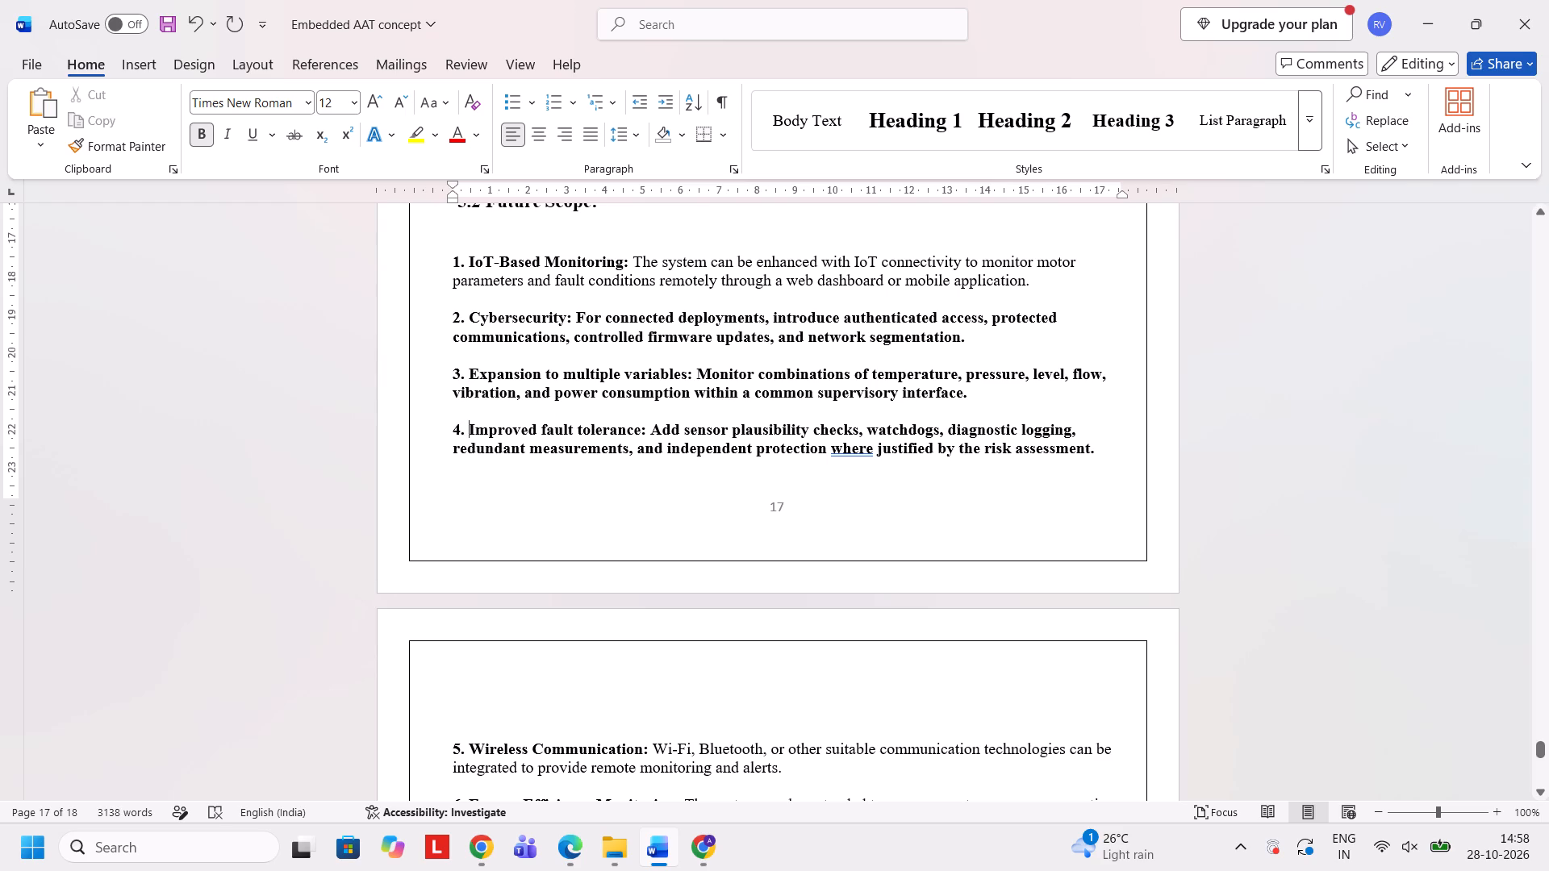
Remove bold from the description text of Future Scope items 2 to 4, keeping their Cybersecurity, Expansion and Improved fault tolerance headings bold.
left_click_drag(574, 314, 967, 336)
left_click(205, 135)
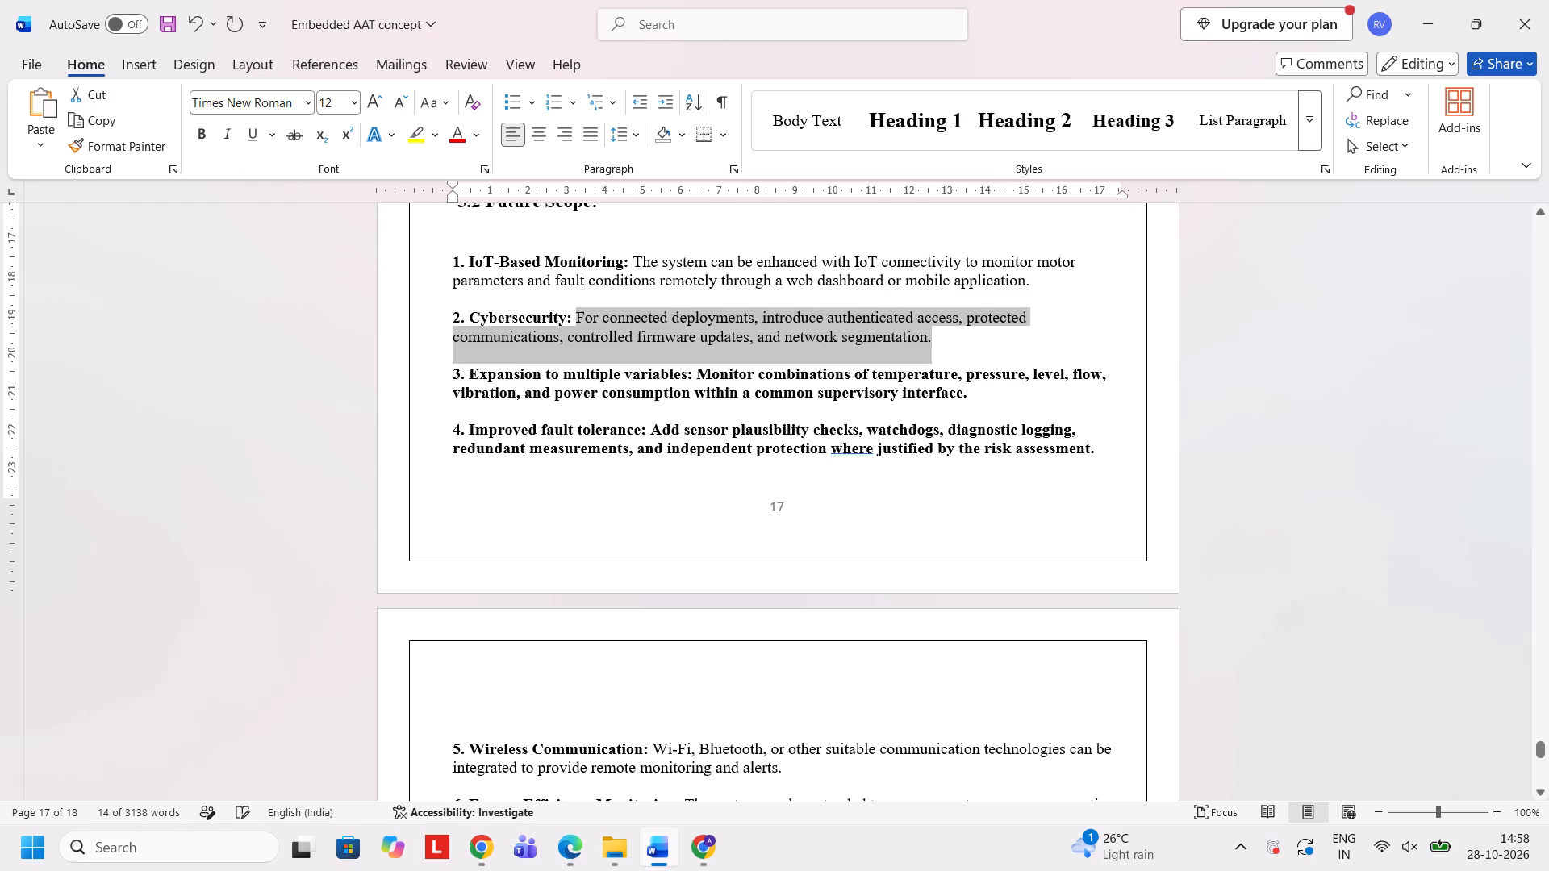
left_click_drag(692, 371, 695, 372)
left_click_drag(695, 372, 950, 404)
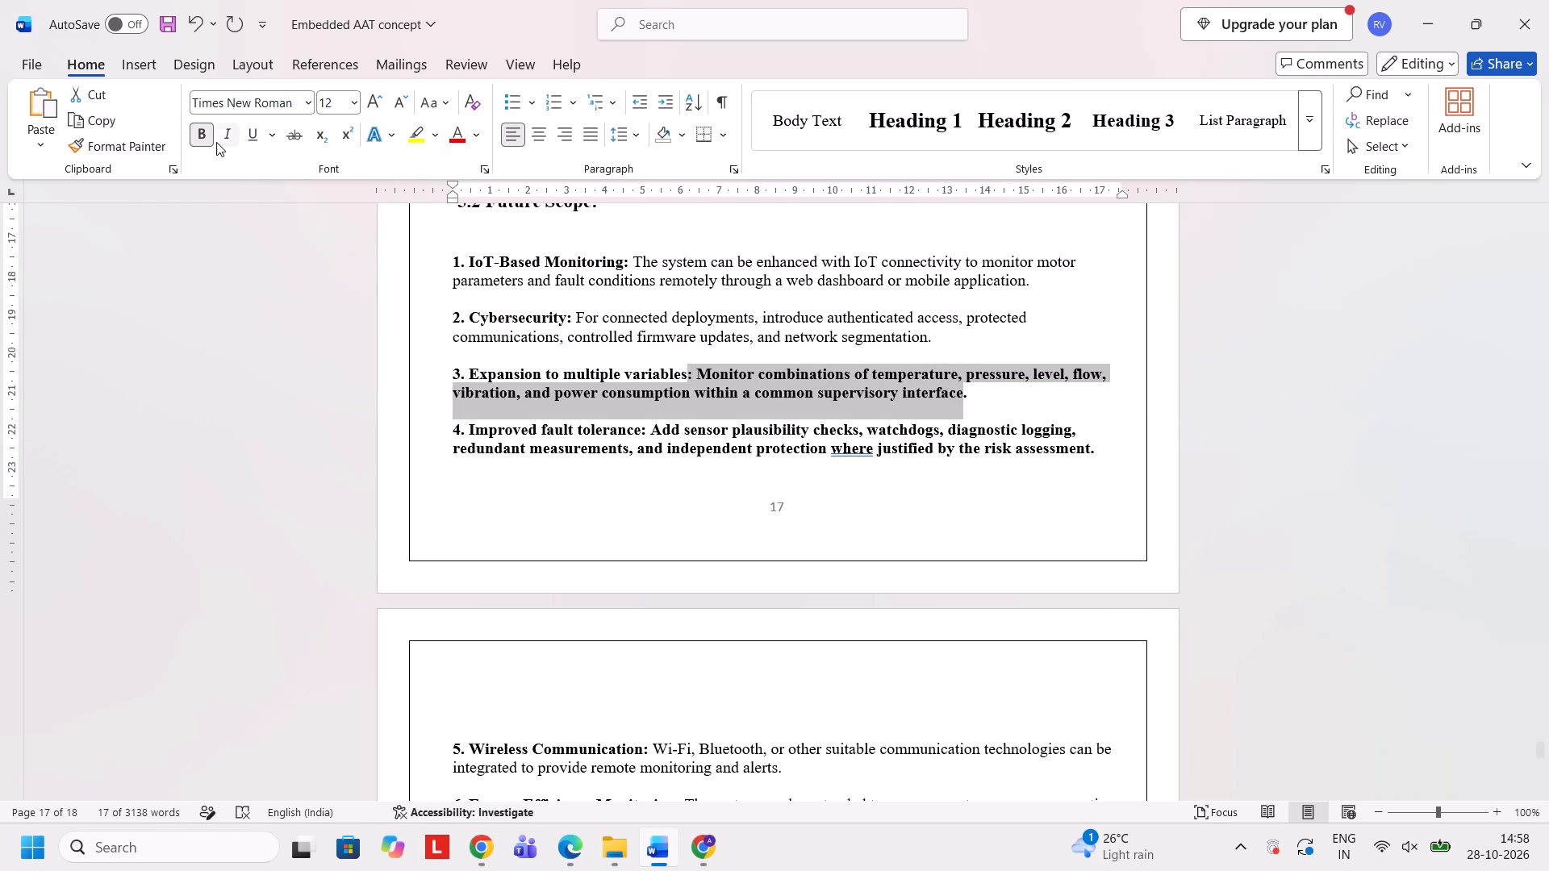
left_click(208, 140)
left_click_drag(653, 423, 1072, 440)
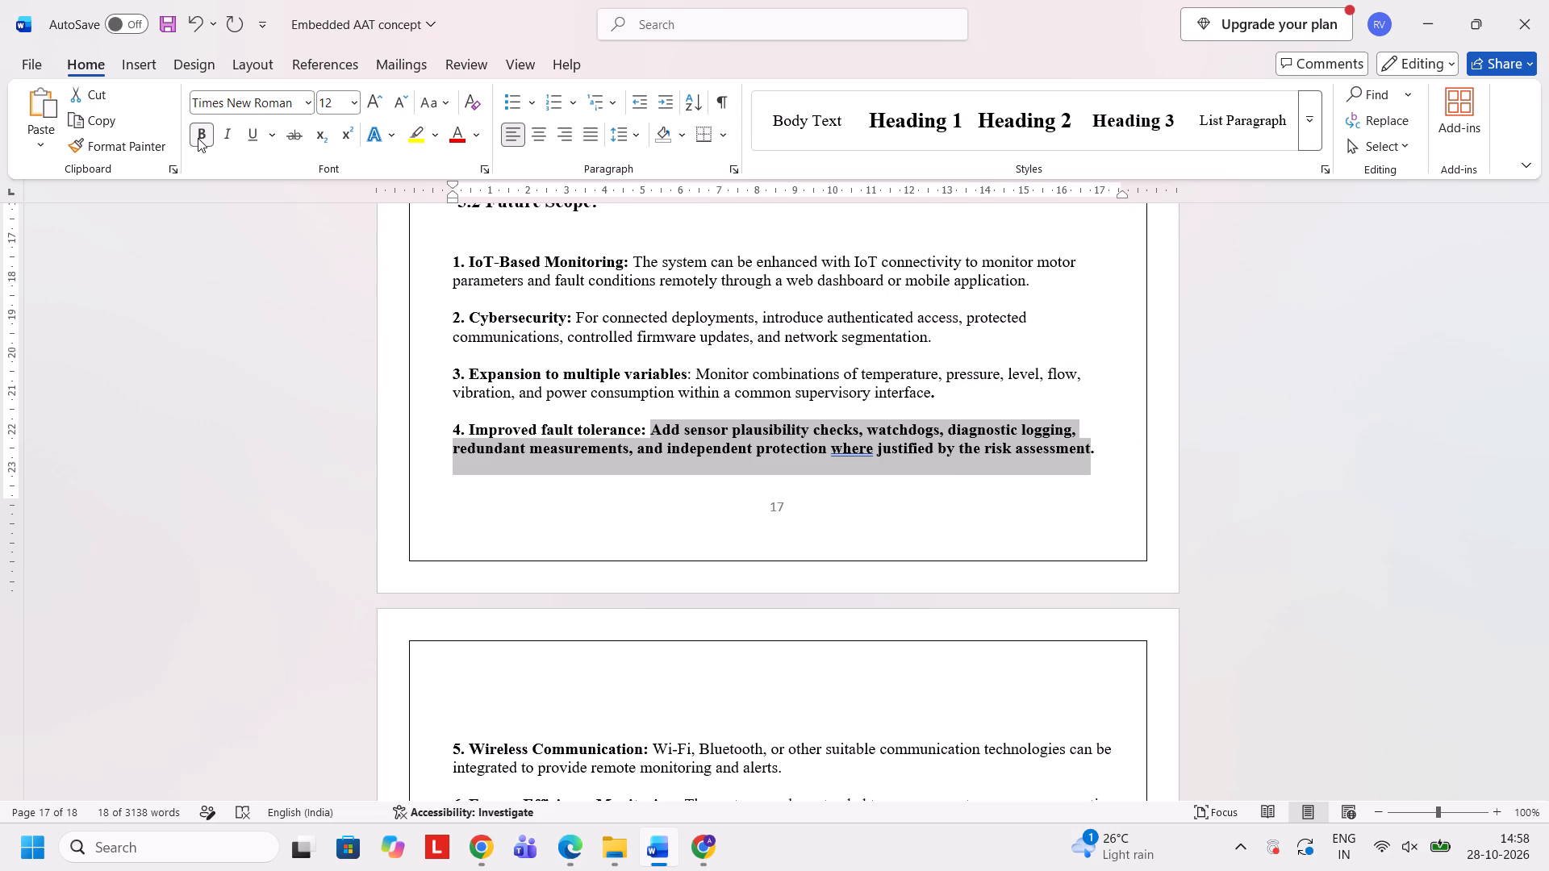
left_click(198, 138)
Delete the extra blank lines between Future Scope item 6, Energy Efficiency Monitoring, and the References heading.
scroll(665, 381, "down", 6)
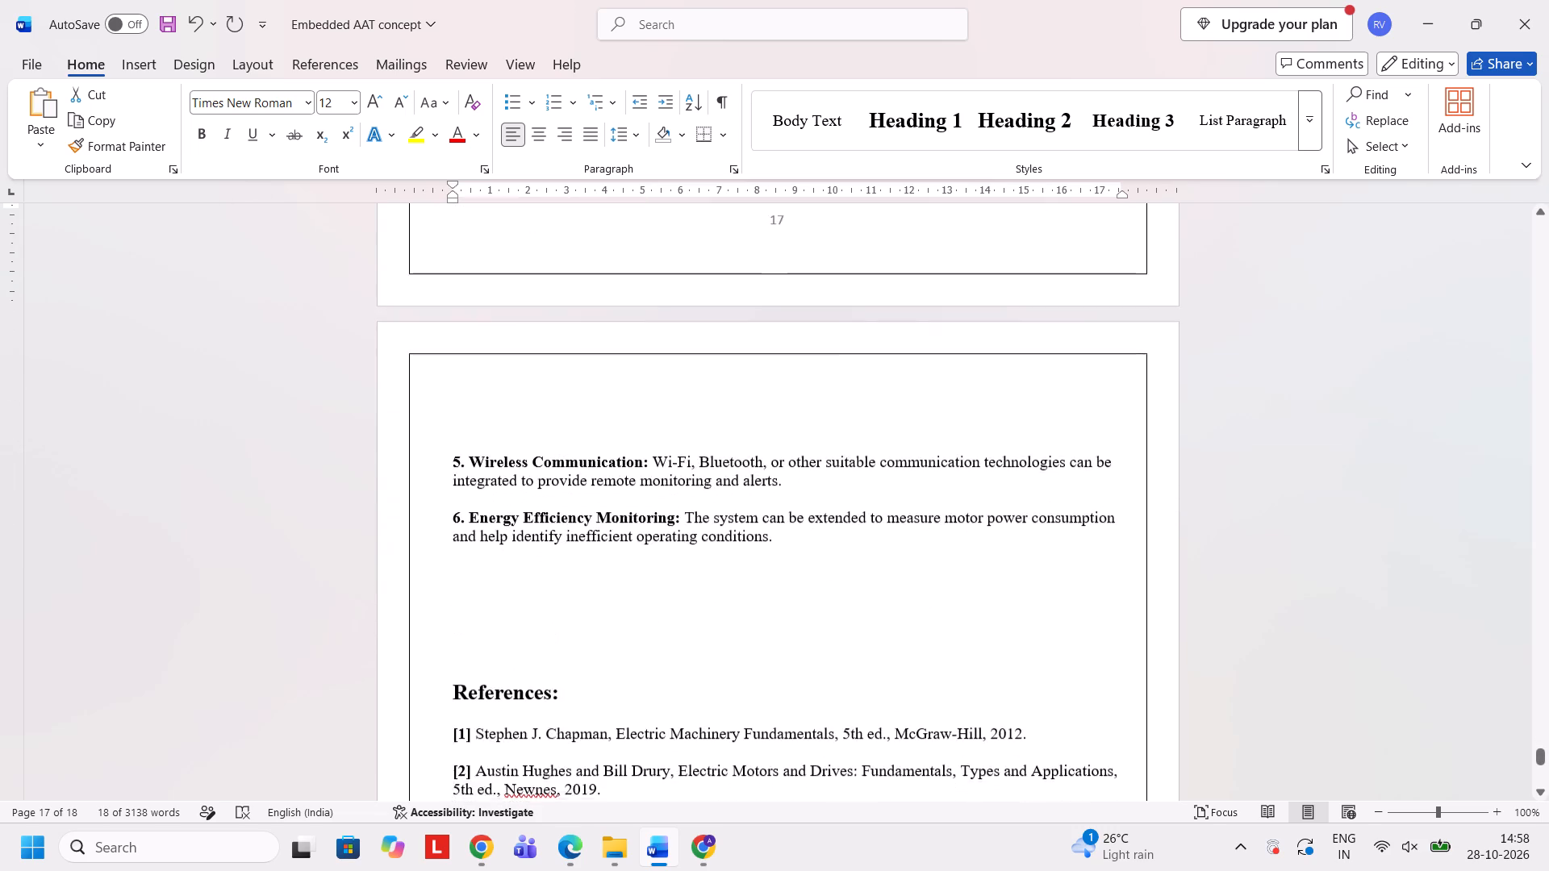
scroll(665, 381, "down", 2)
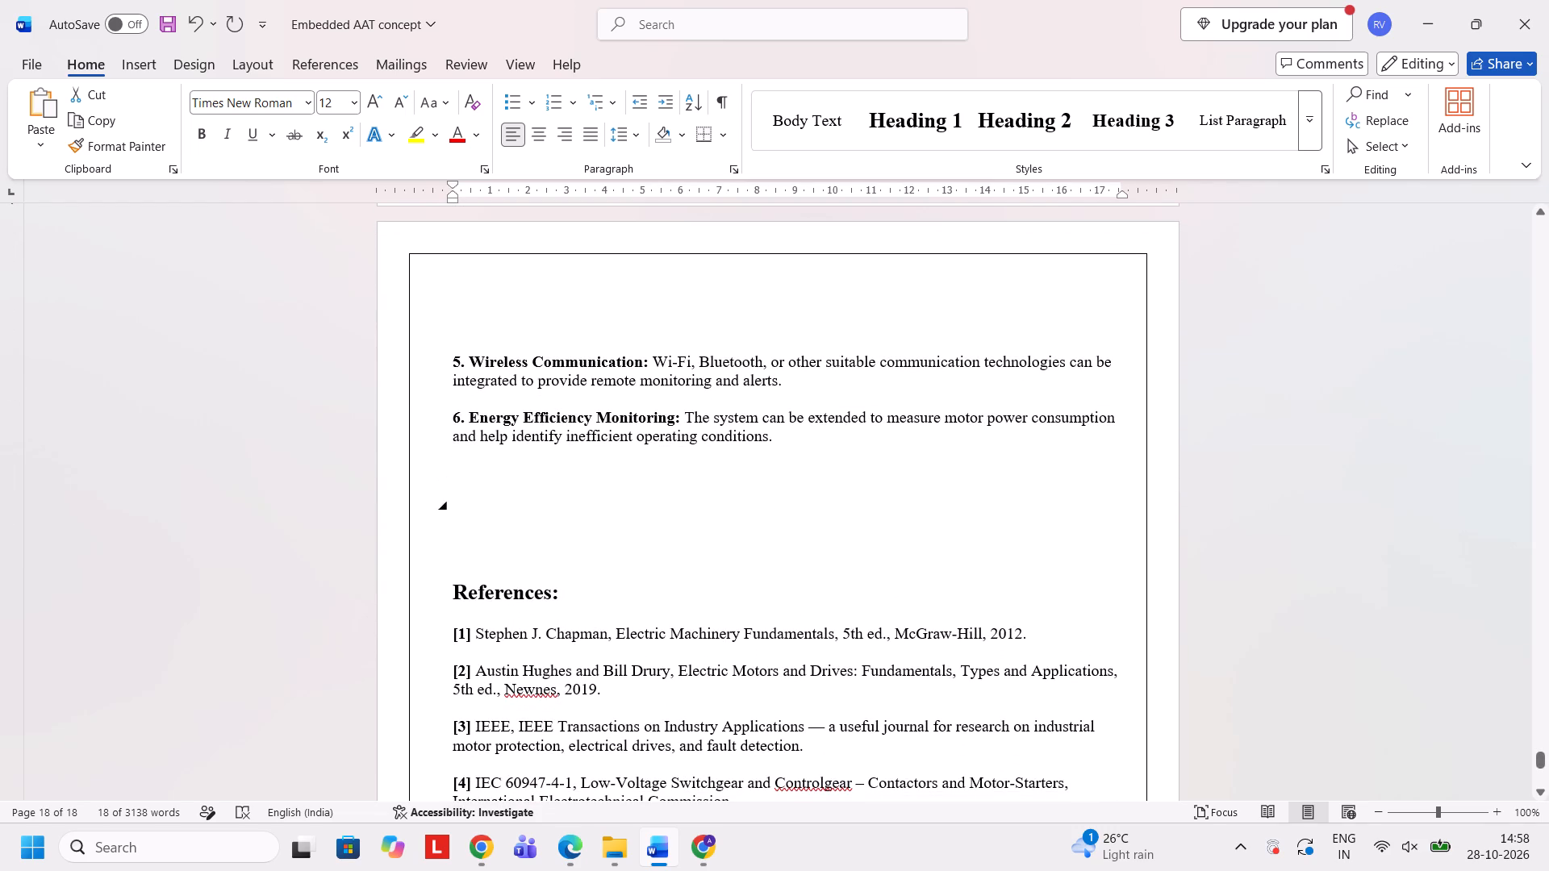
left_click(501, 545)
key("BackSpace")
key("BackSpace")
key("BackSpace")
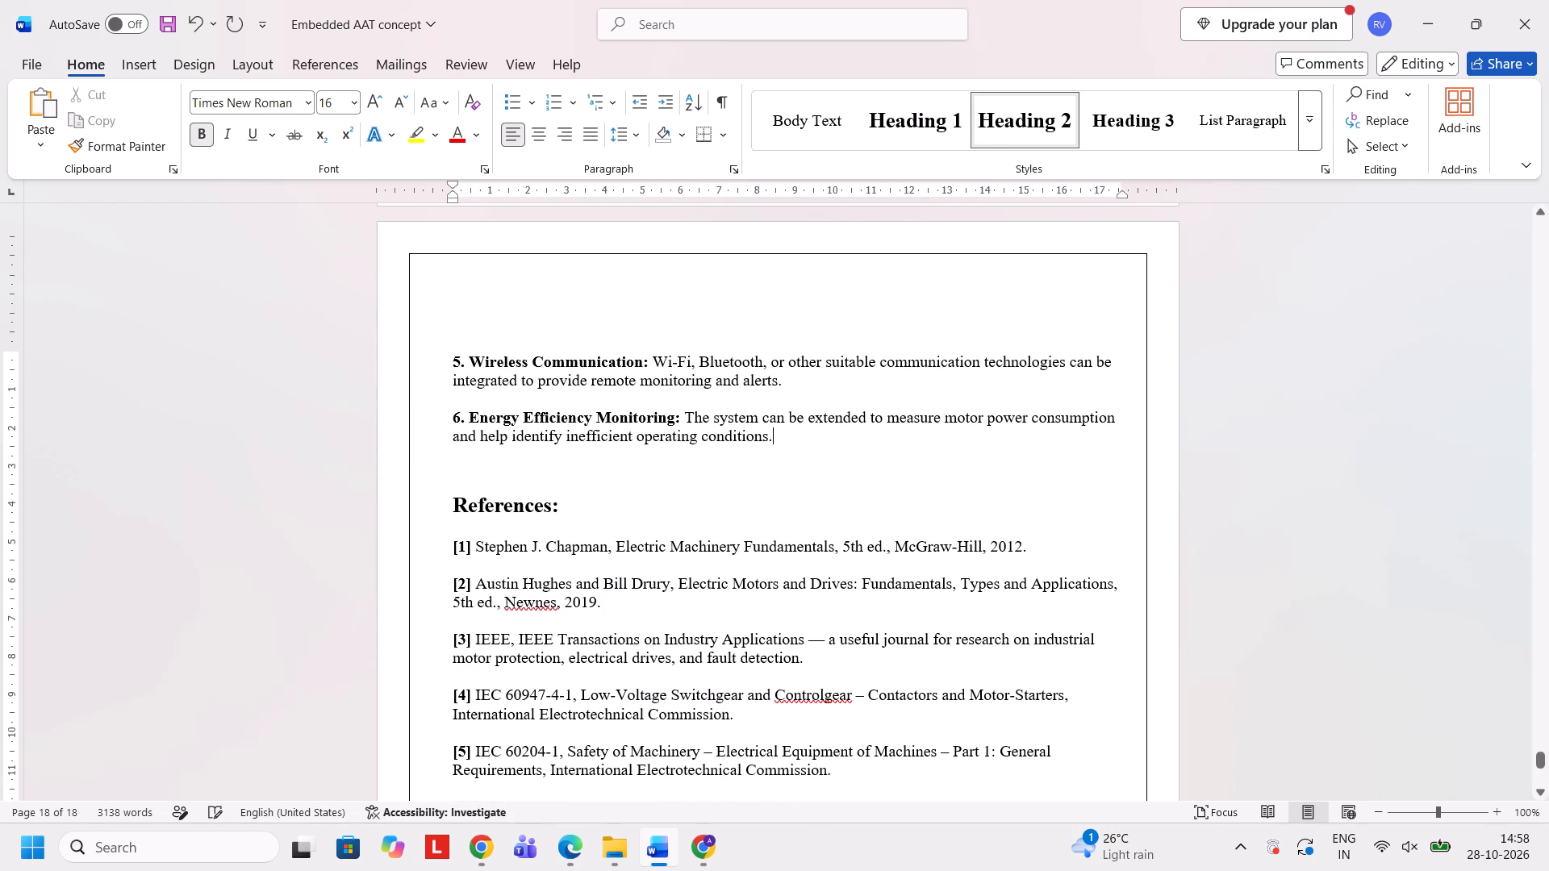
Switch to ChatGPT in Chrome, copy references 1 to 10 from the generated report without the closing note, and return to the Word document.
scroll(679, 500, "up", 13)
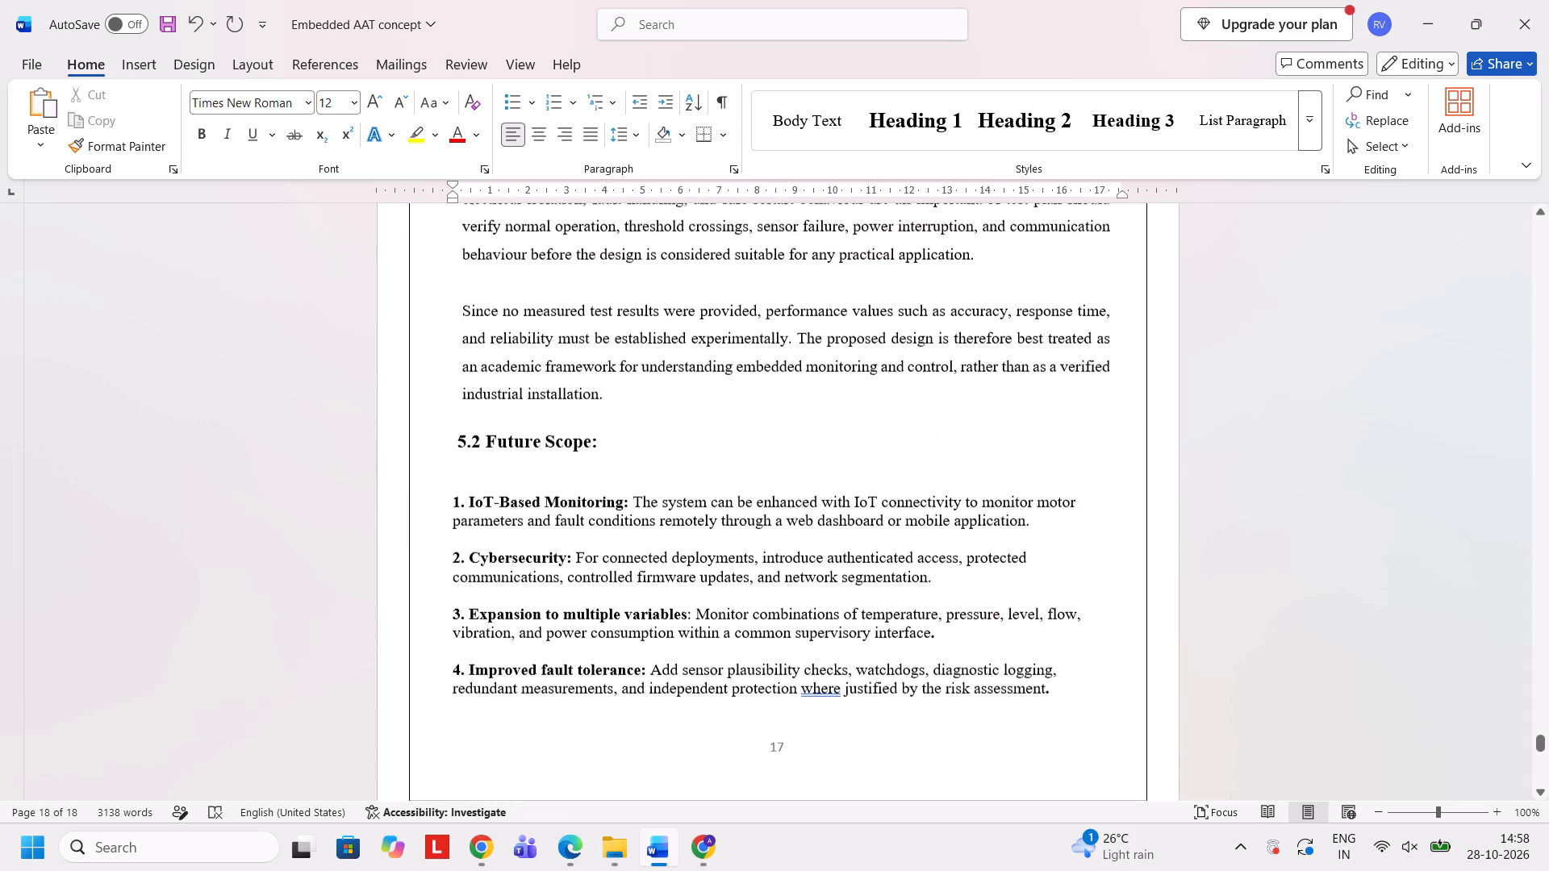
scroll(666, 490, "down", 12)
scroll(658, 423, "down", 8)
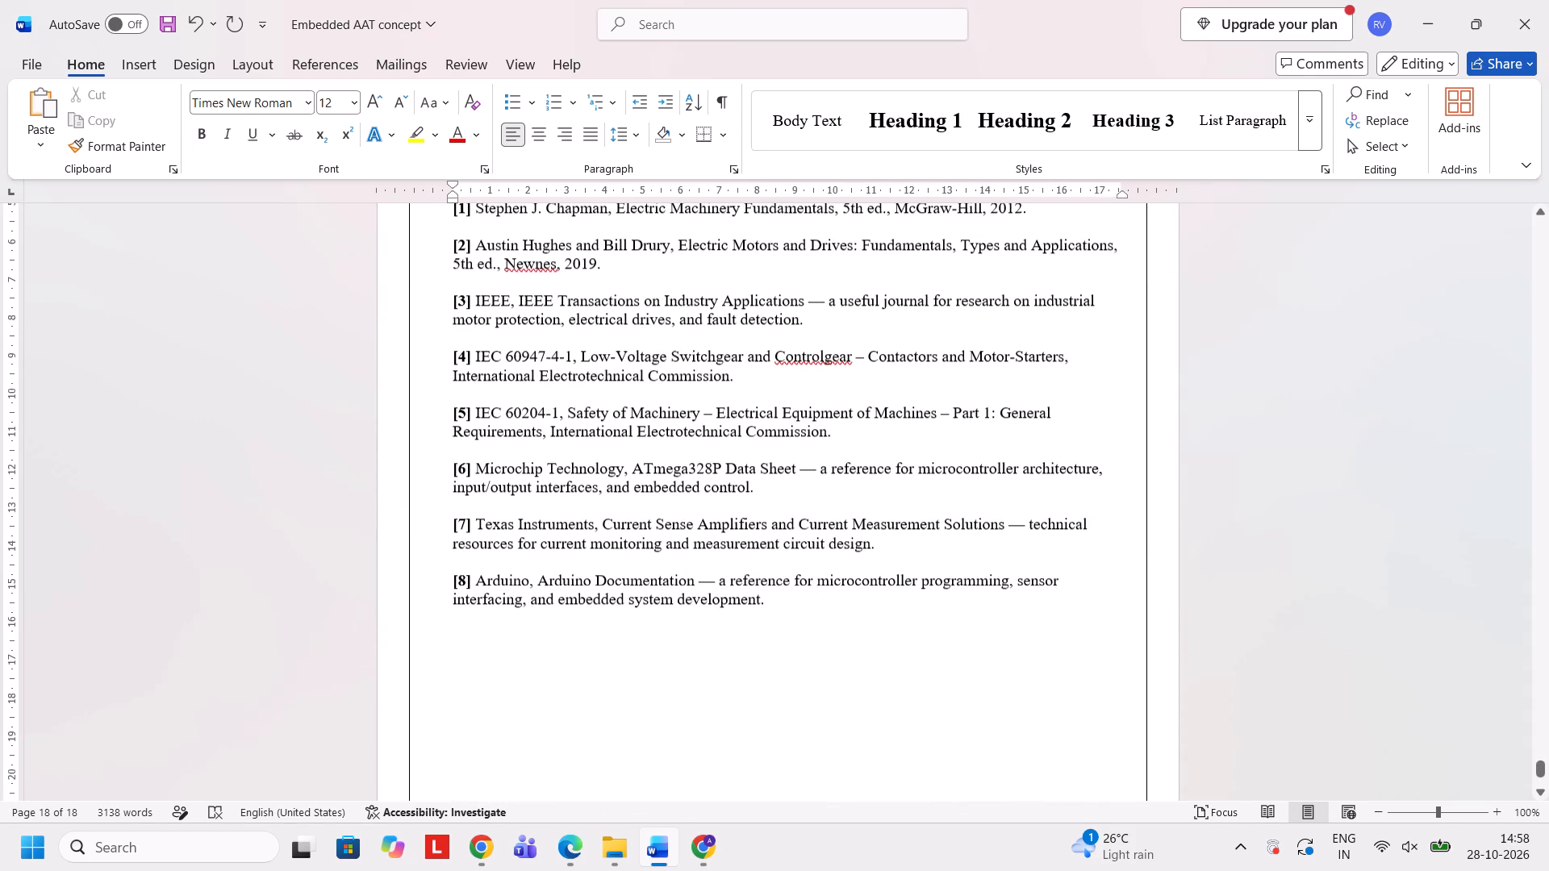
left_click(710, 854)
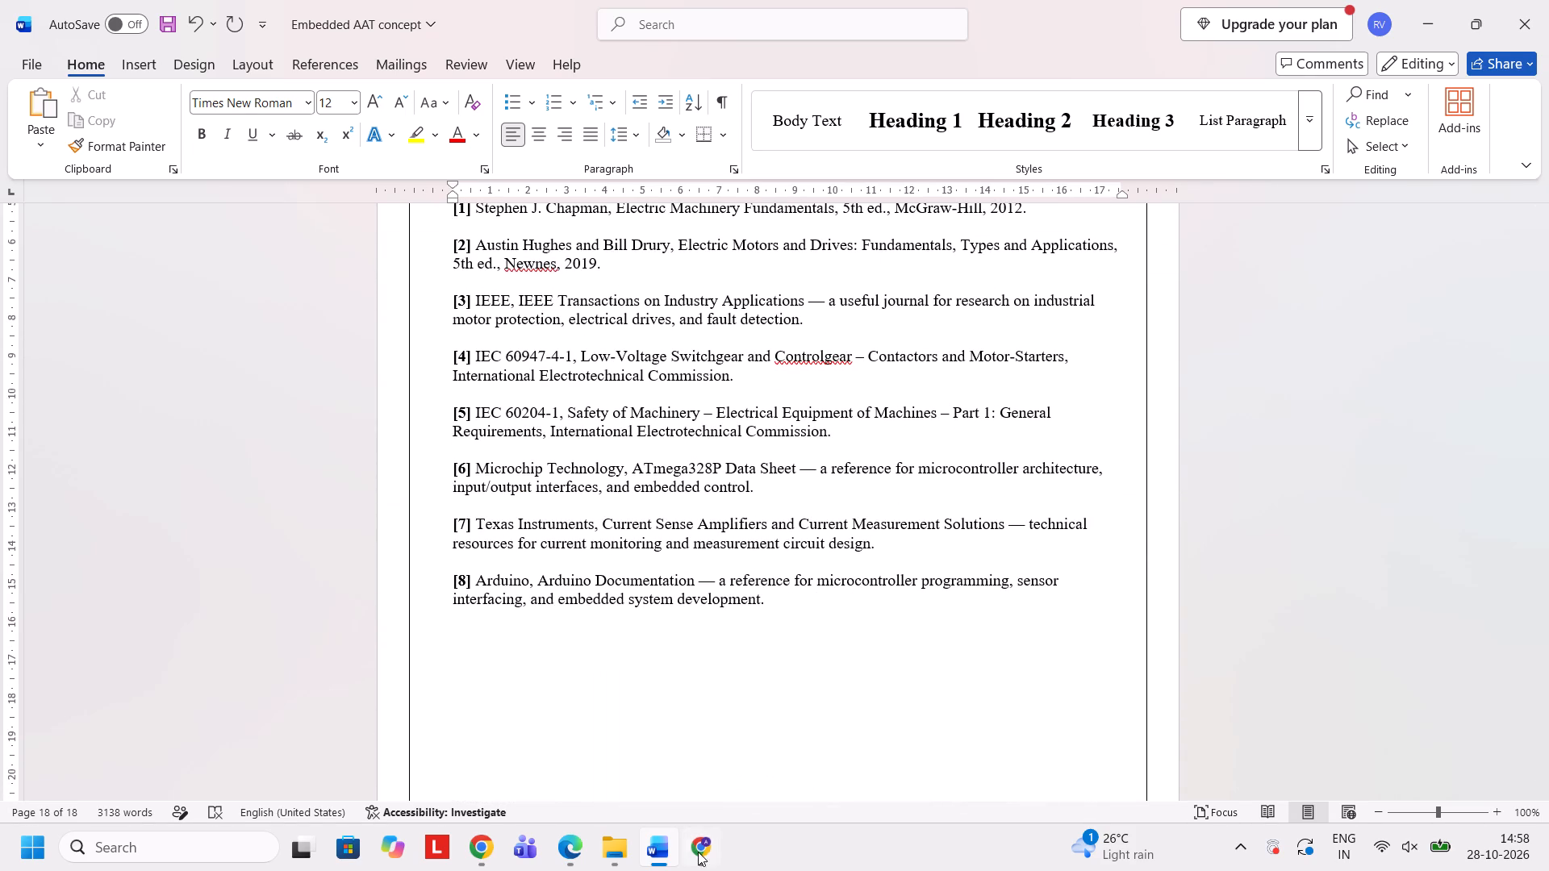
left_click(697, 841)
scroll(1248, 606, "down", 6)
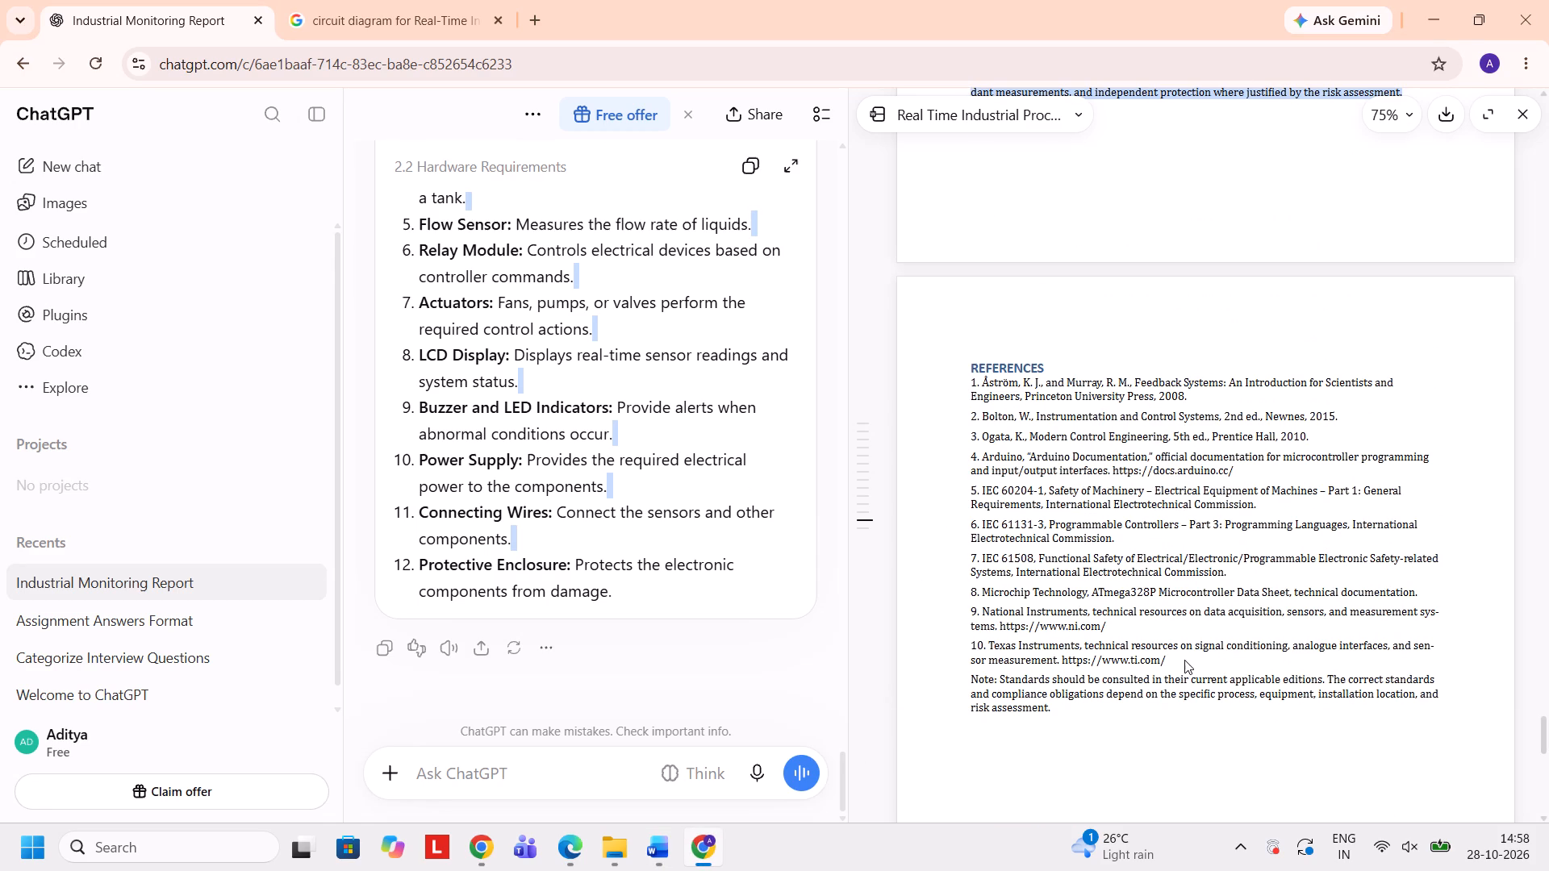
left_click_drag(1184, 660, 1011, 412)
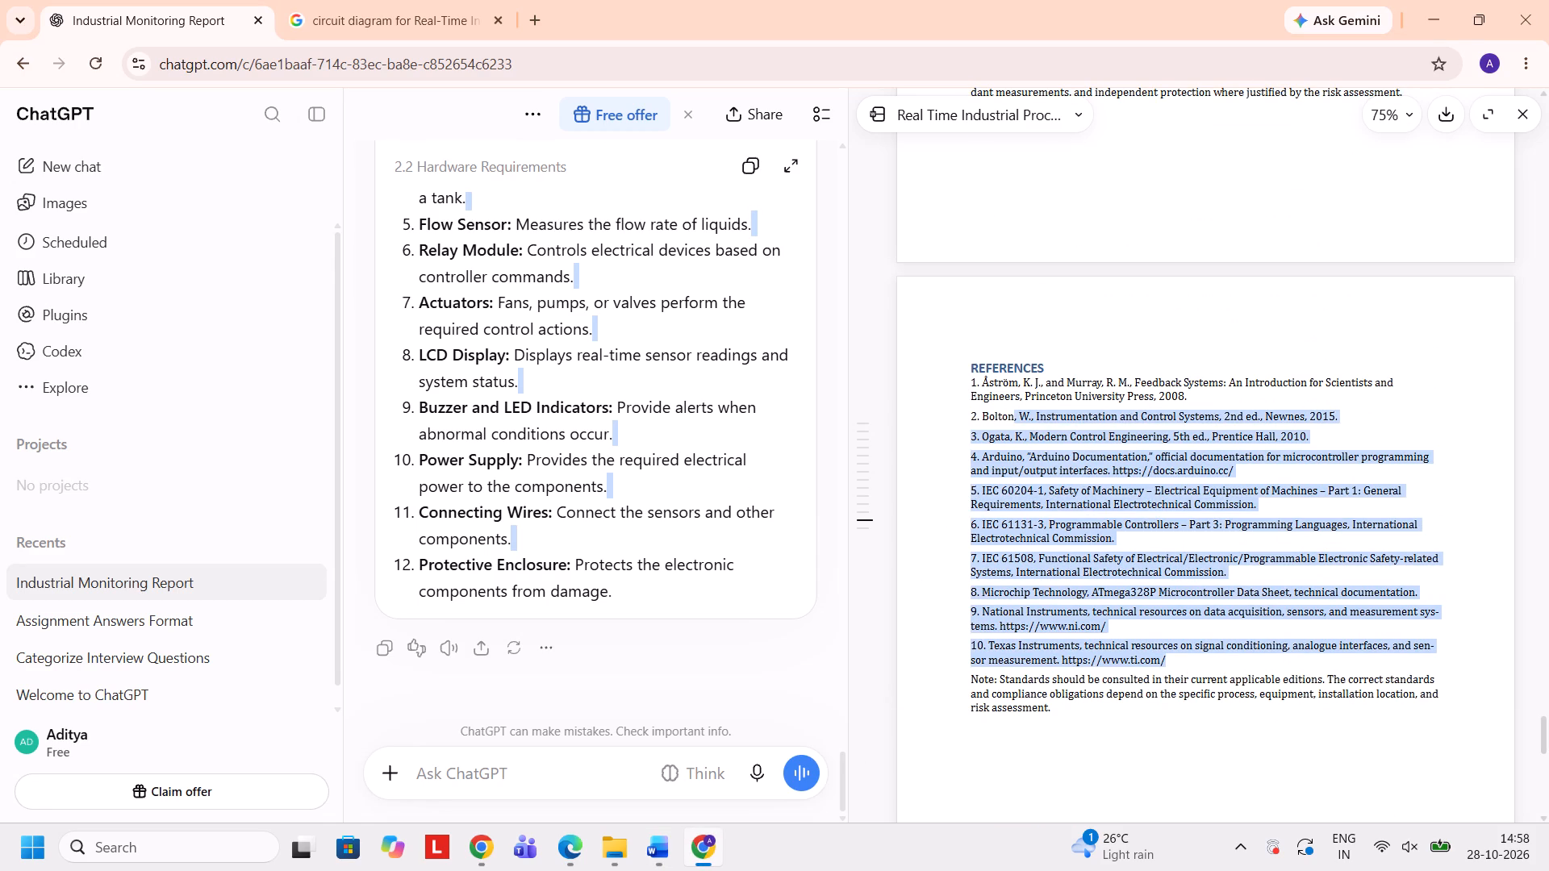
left_click_drag(1011, 412, 986, 402)
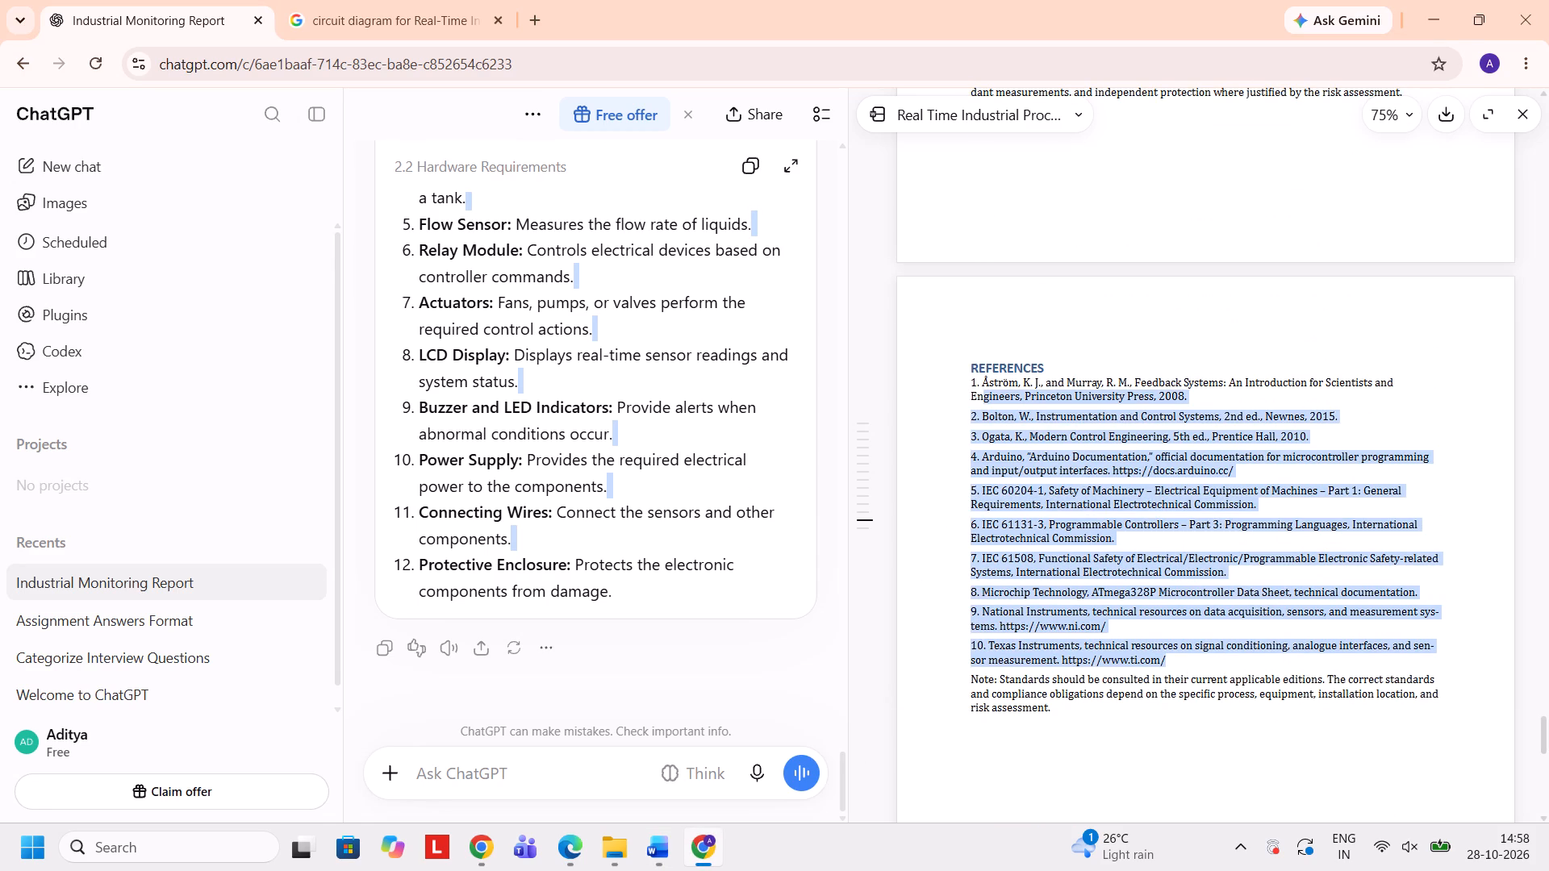
left_click_drag(986, 402, 971, 385)
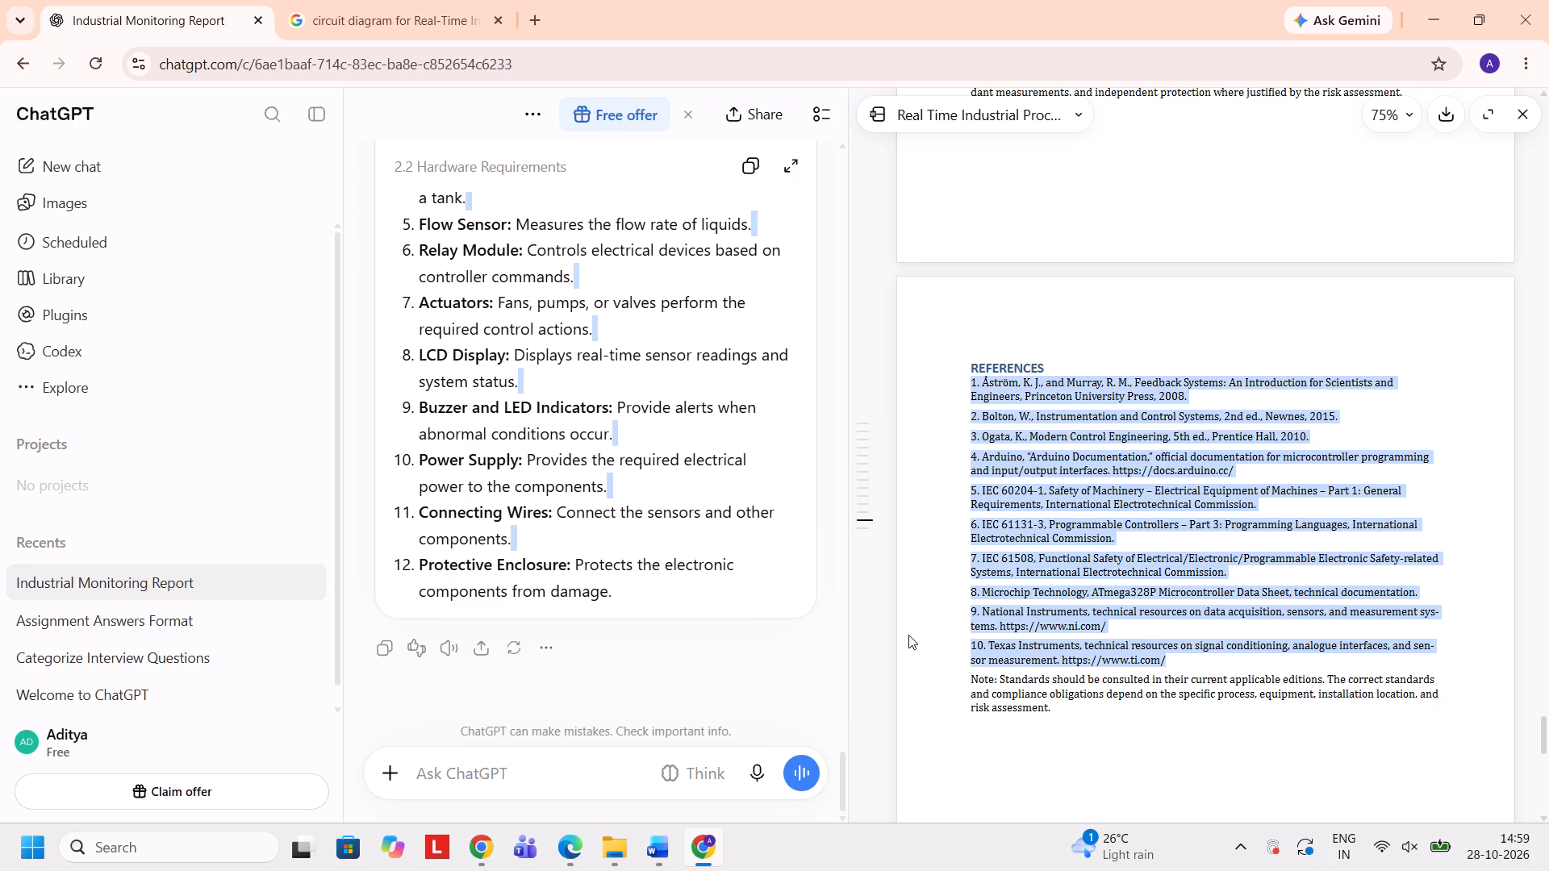
key("ctrl+c")
left_click(653, 856)
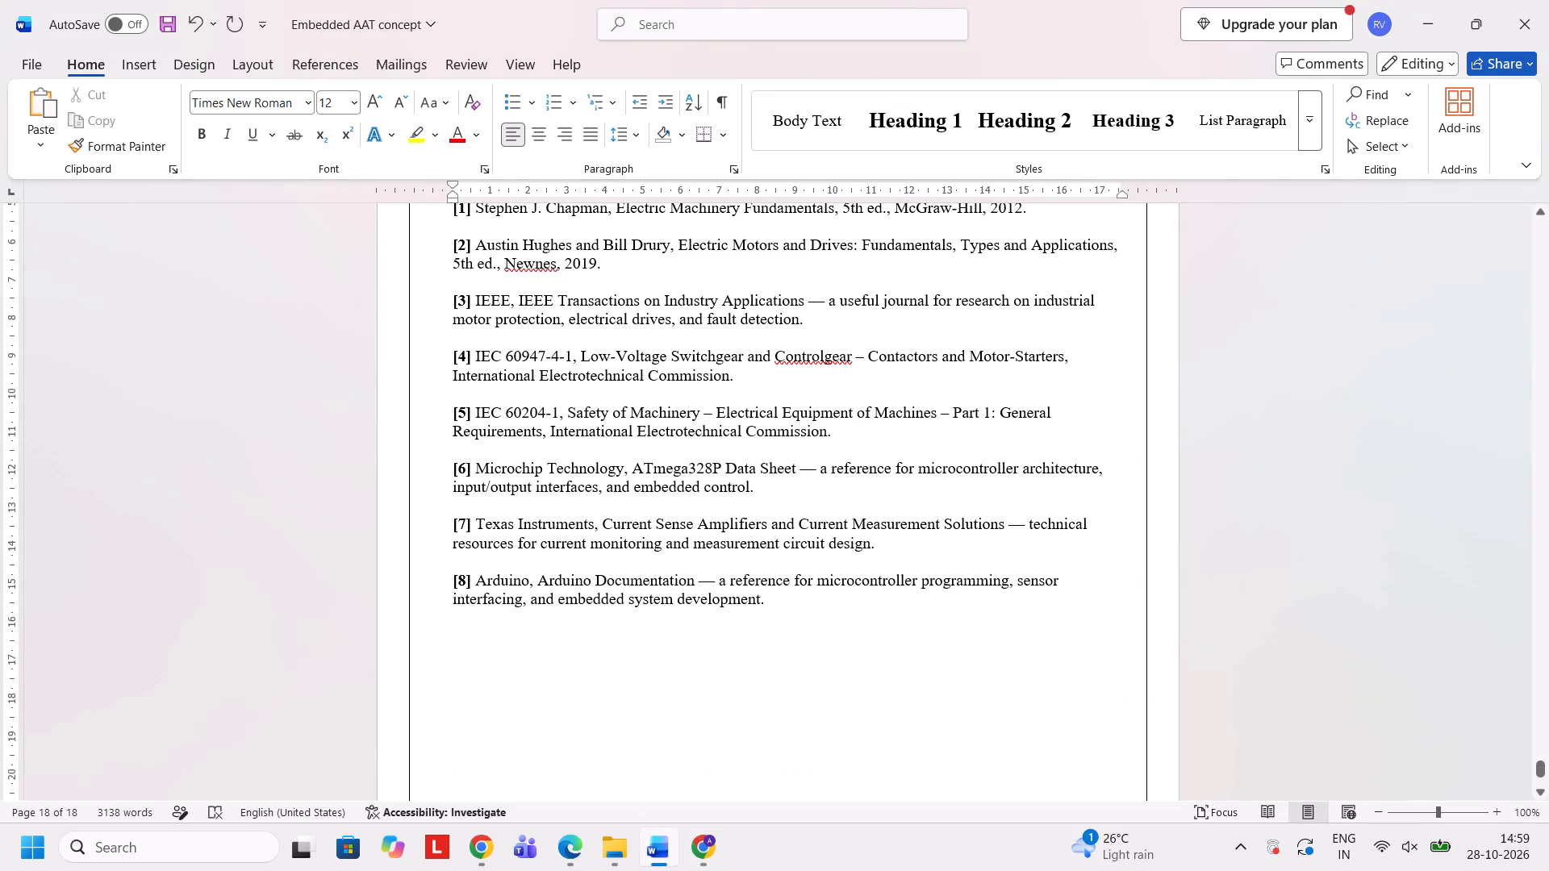
Replace all eight old entries under the References heading with the copied ten-item reference list.
left_click_drag(773, 613, 421, 325)
scroll(380, 355, "up", 2)
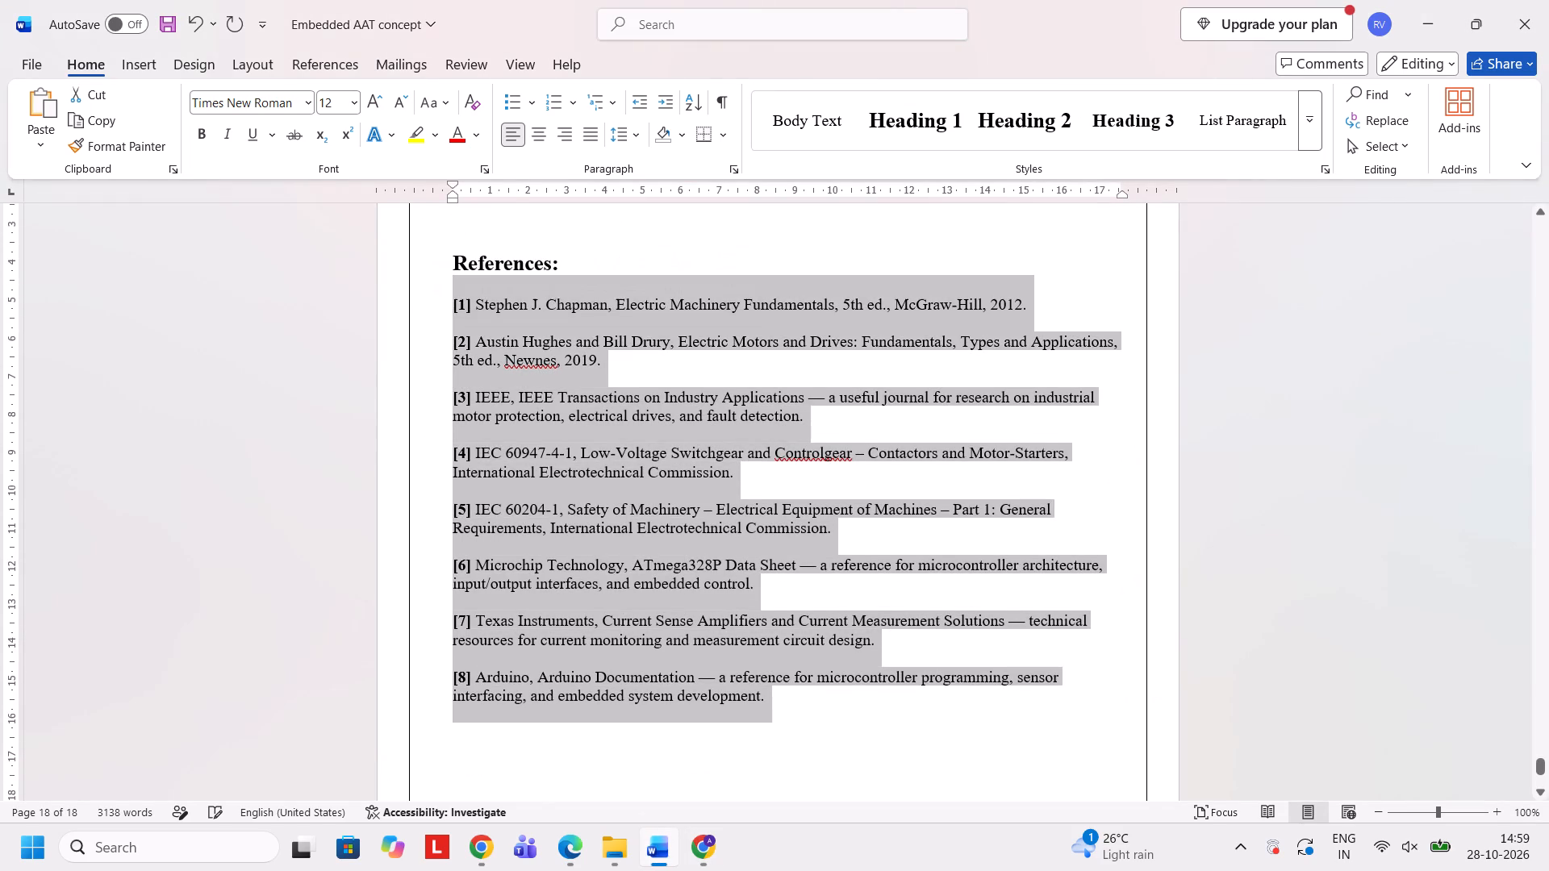
key("ctrl+v")
left_click(843, 626)
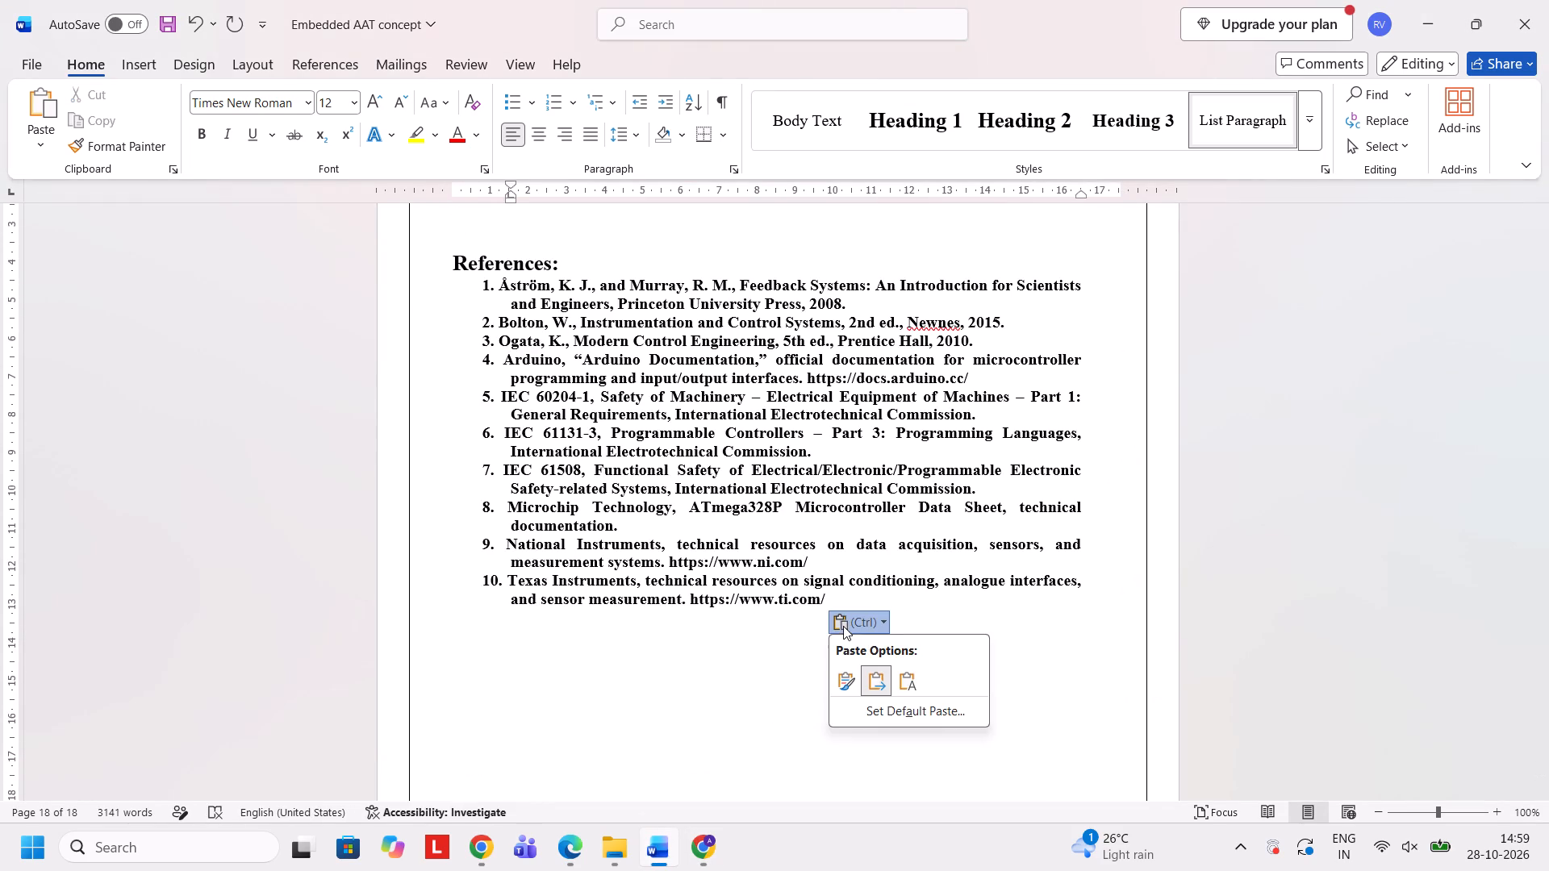
left_click(766, 644)
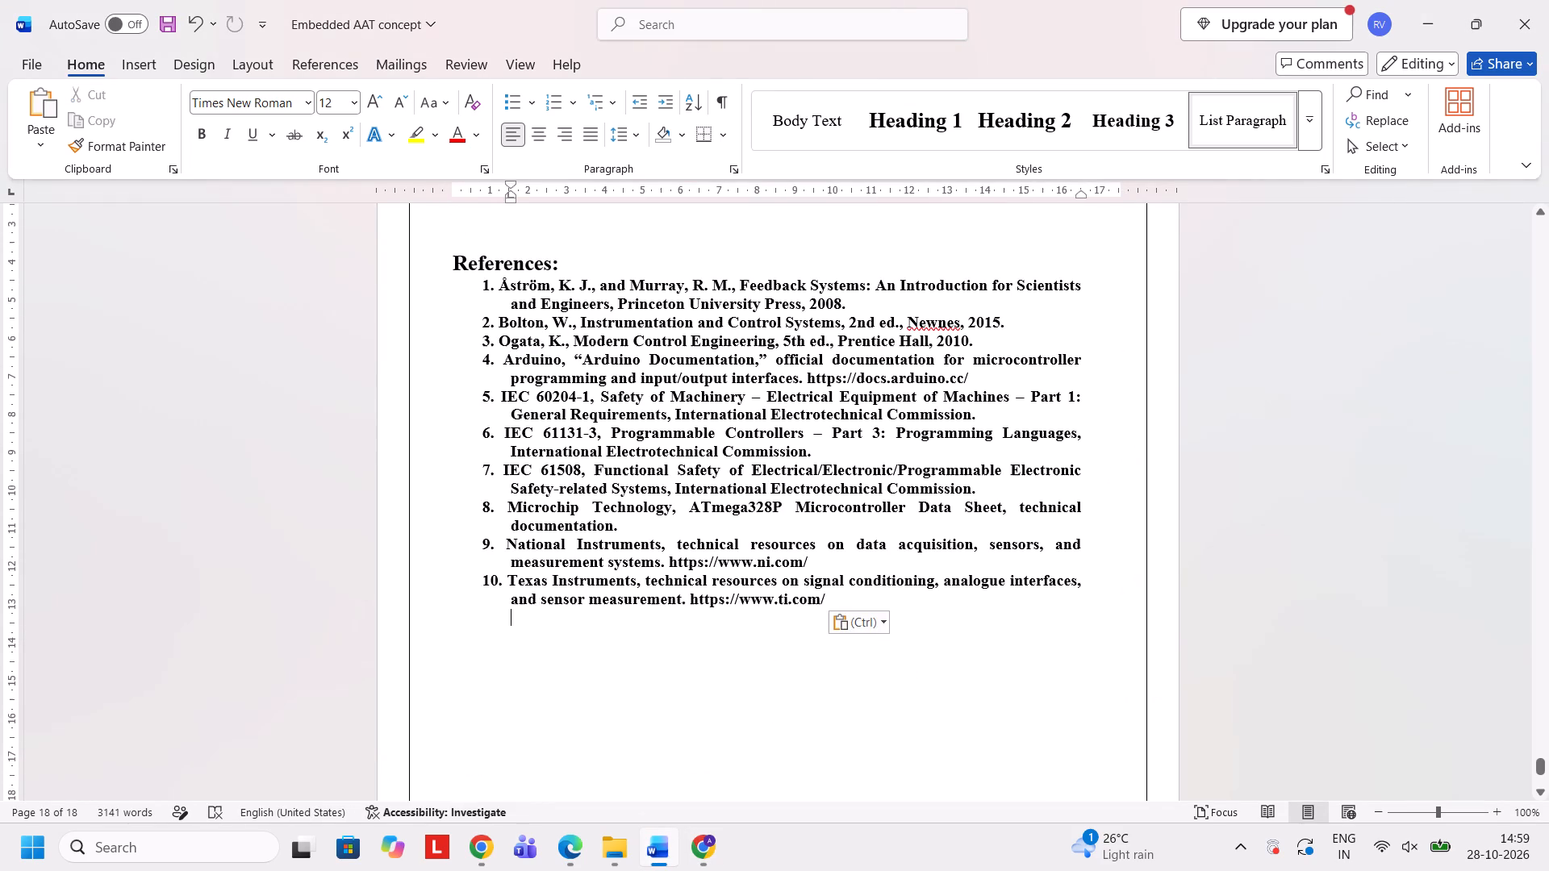
Insert a blank line between the References heading and the first reference.
left_click(702, 256)
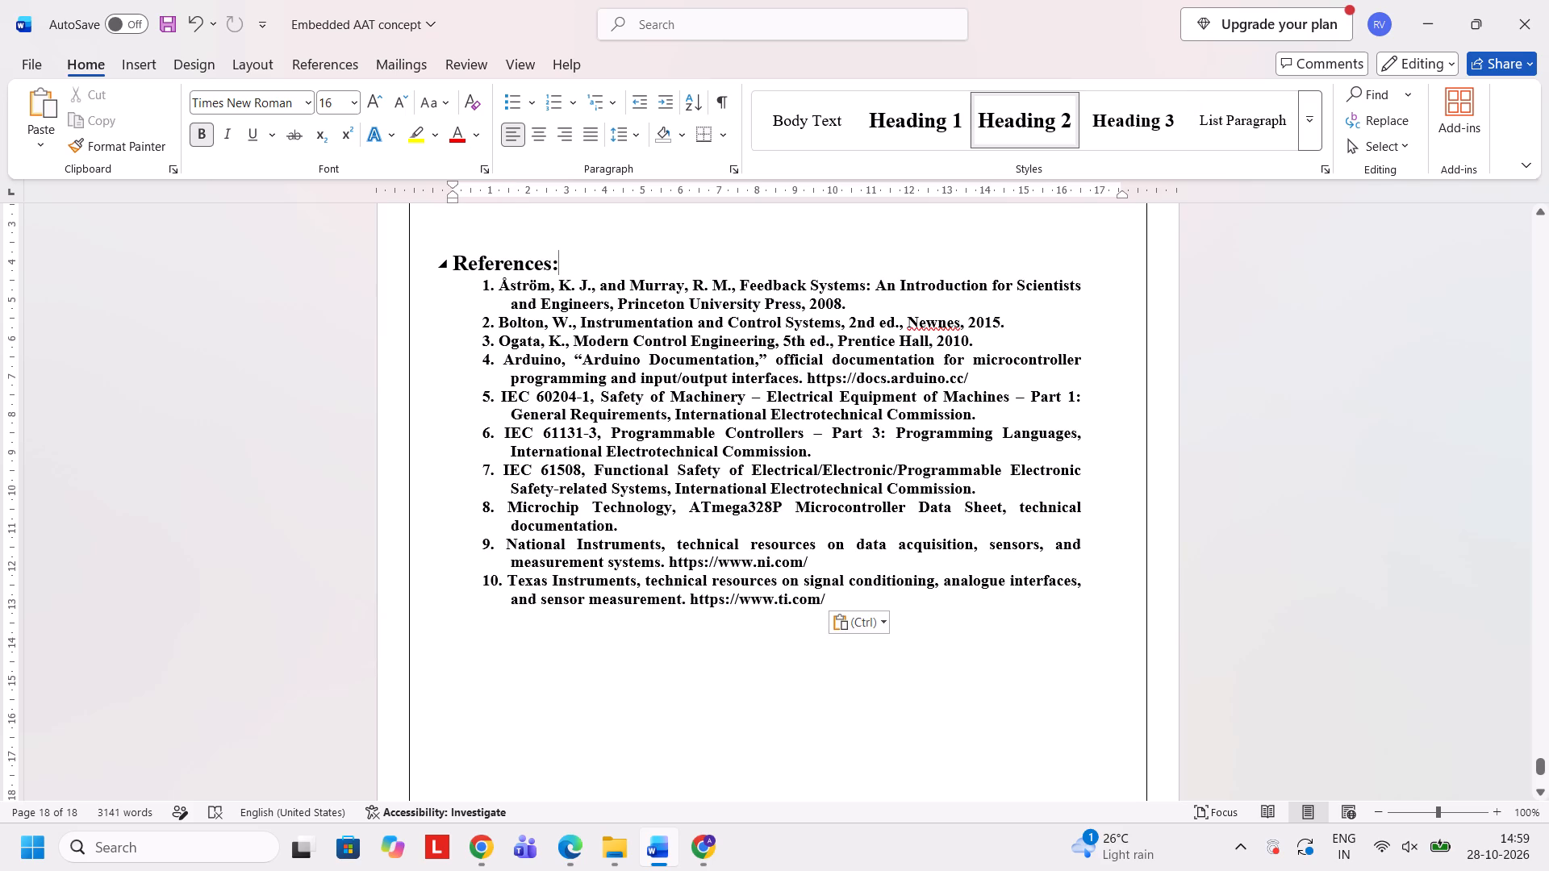
key("Return")
Remove the bold formatting from all ten references and set their line spacing to 1.5.
left_click_drag(827, 627, 465, 295)
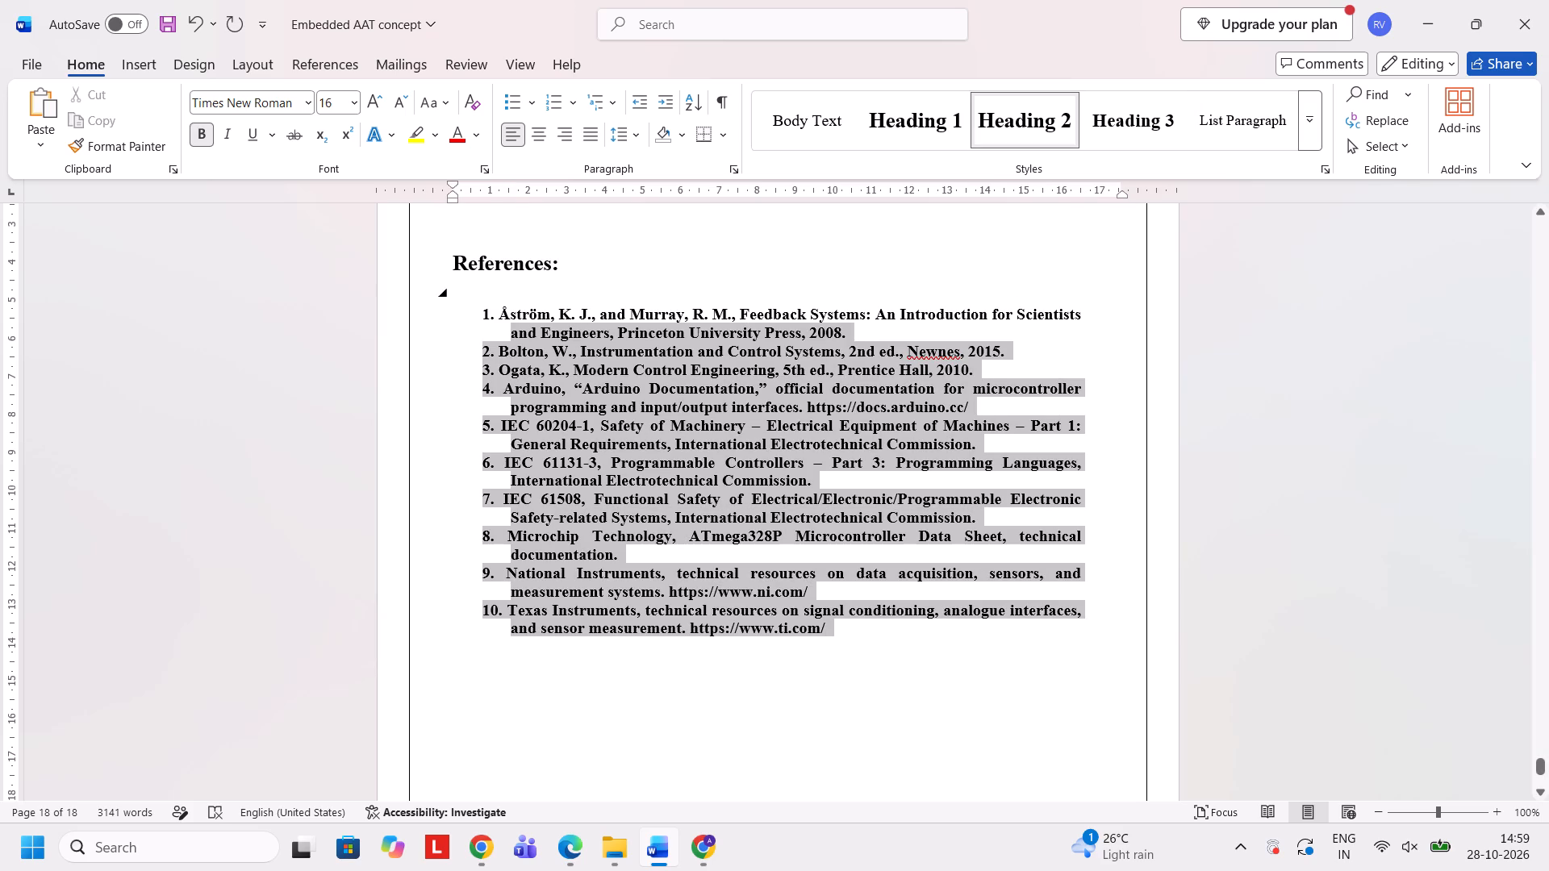
left_click_drag(465, 295, 479, 310)
left_click(200, 124)
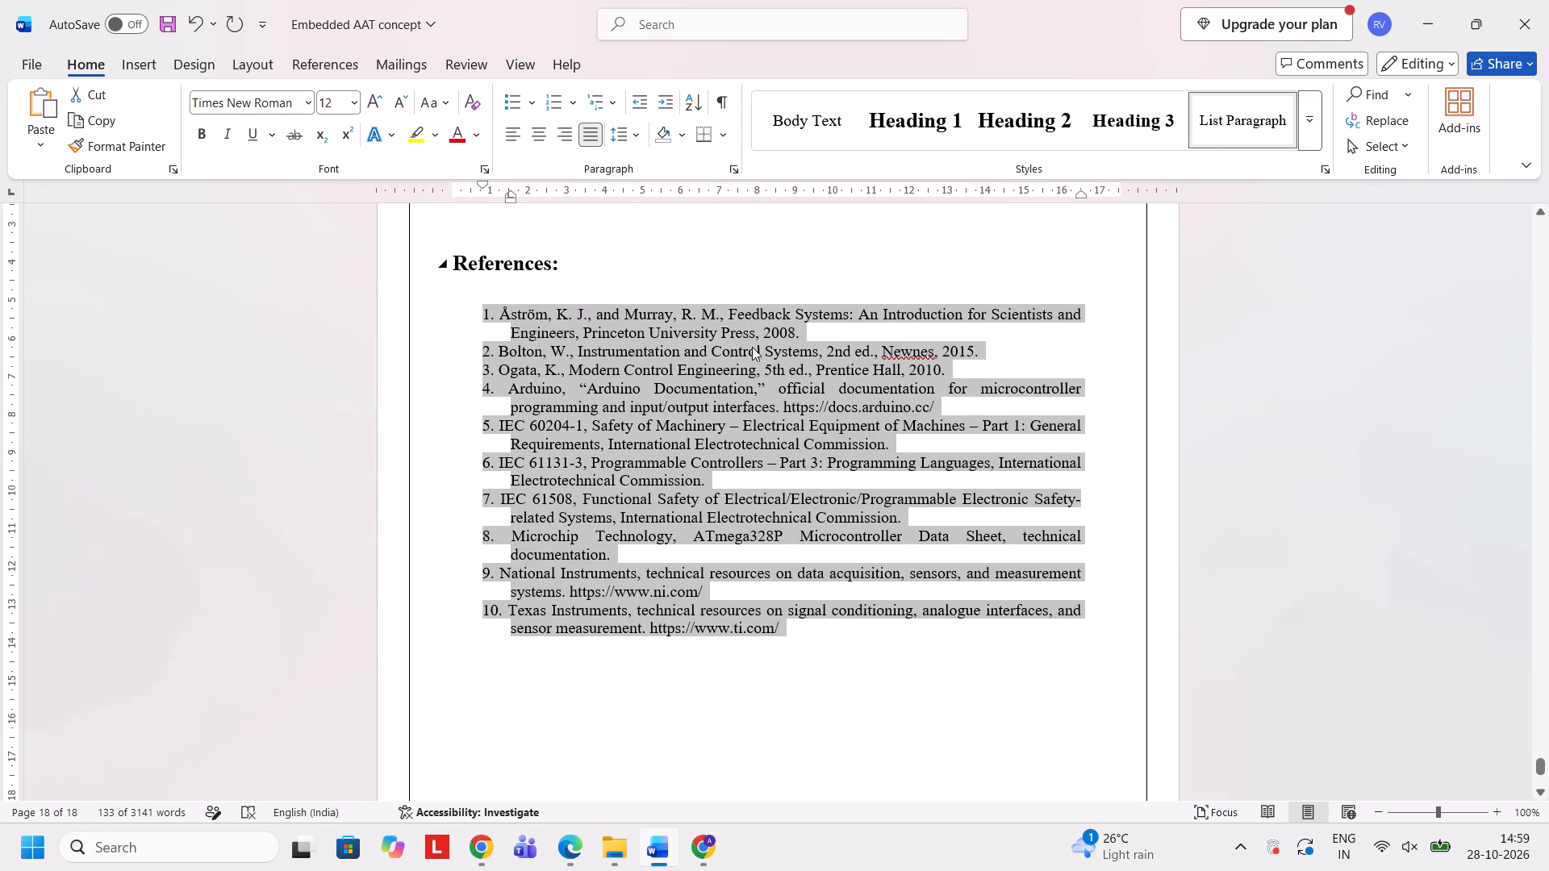
left_click(631, 140)
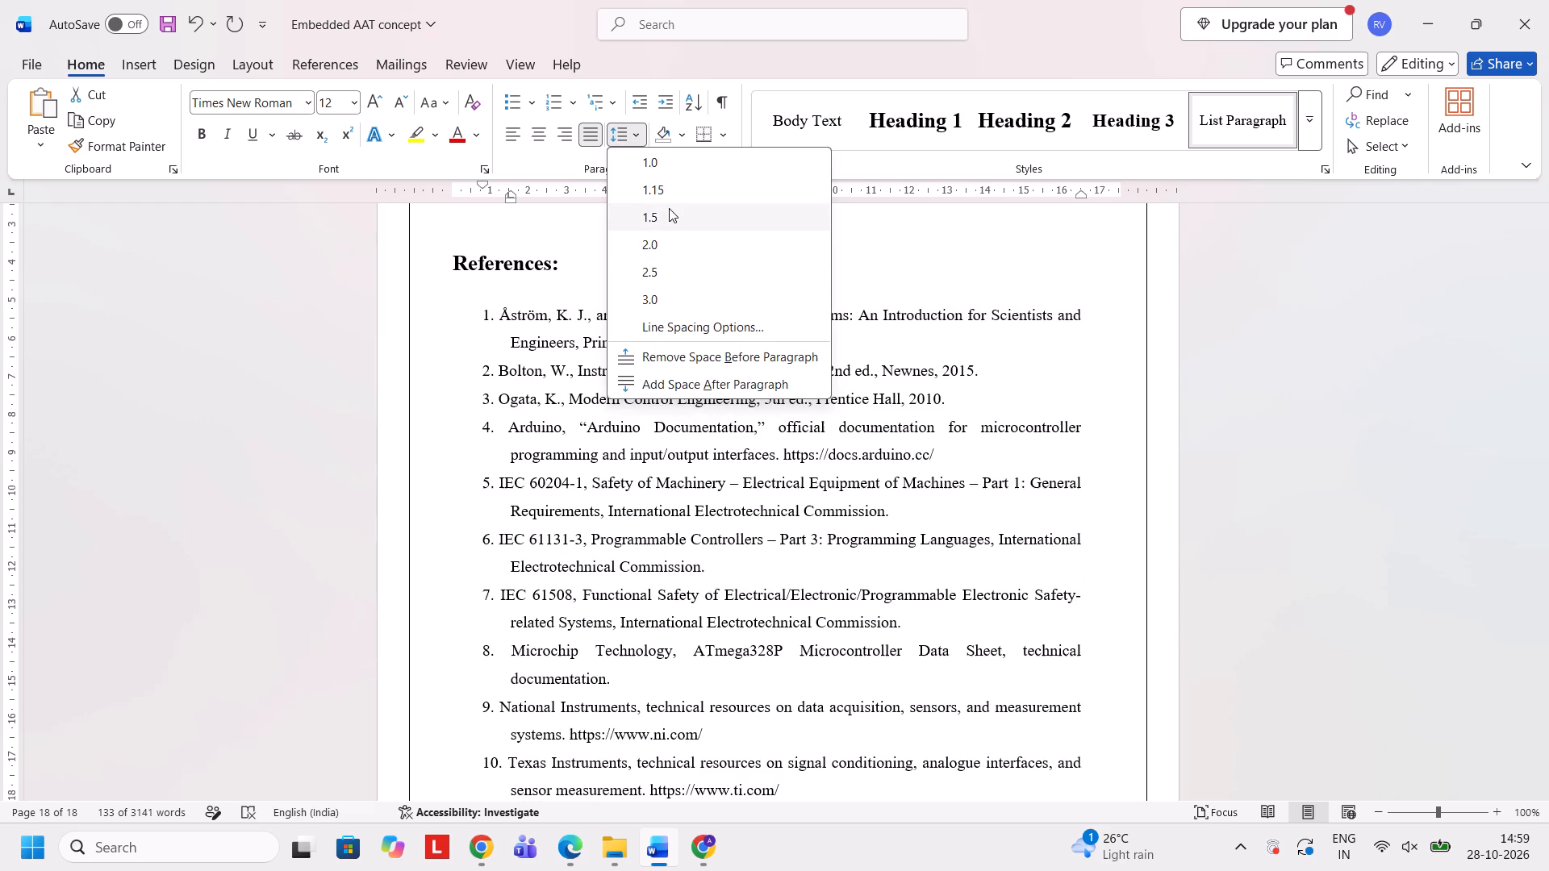
left_click(670, 215)
left_click(666, 312)
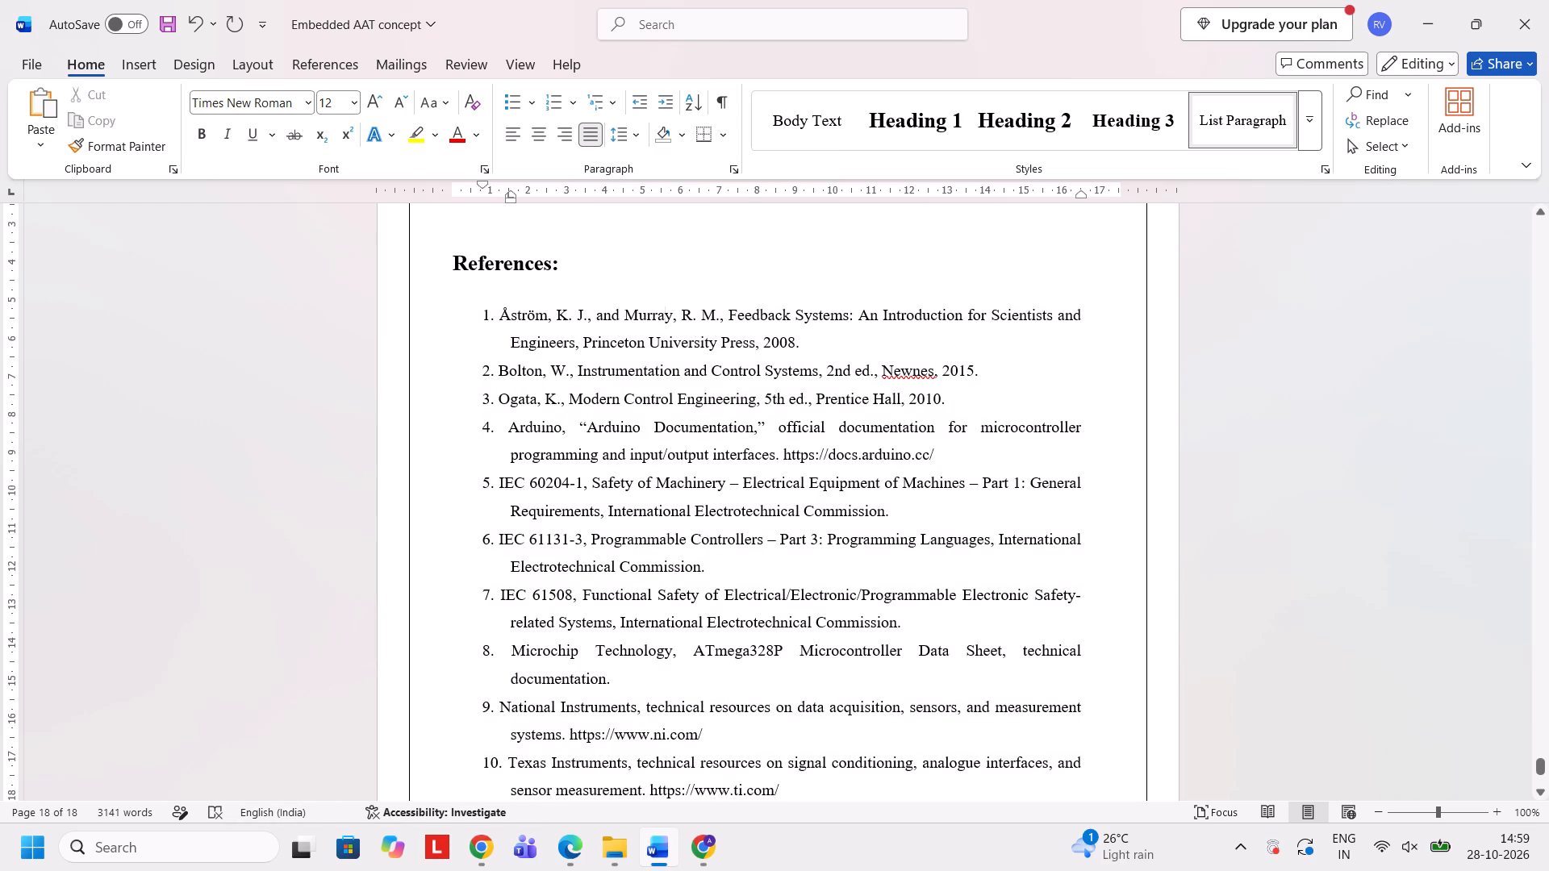
Delete the docs.arduino.cc web address from the end of reference 4.
left_click_drag(956, 453, 832, 466)
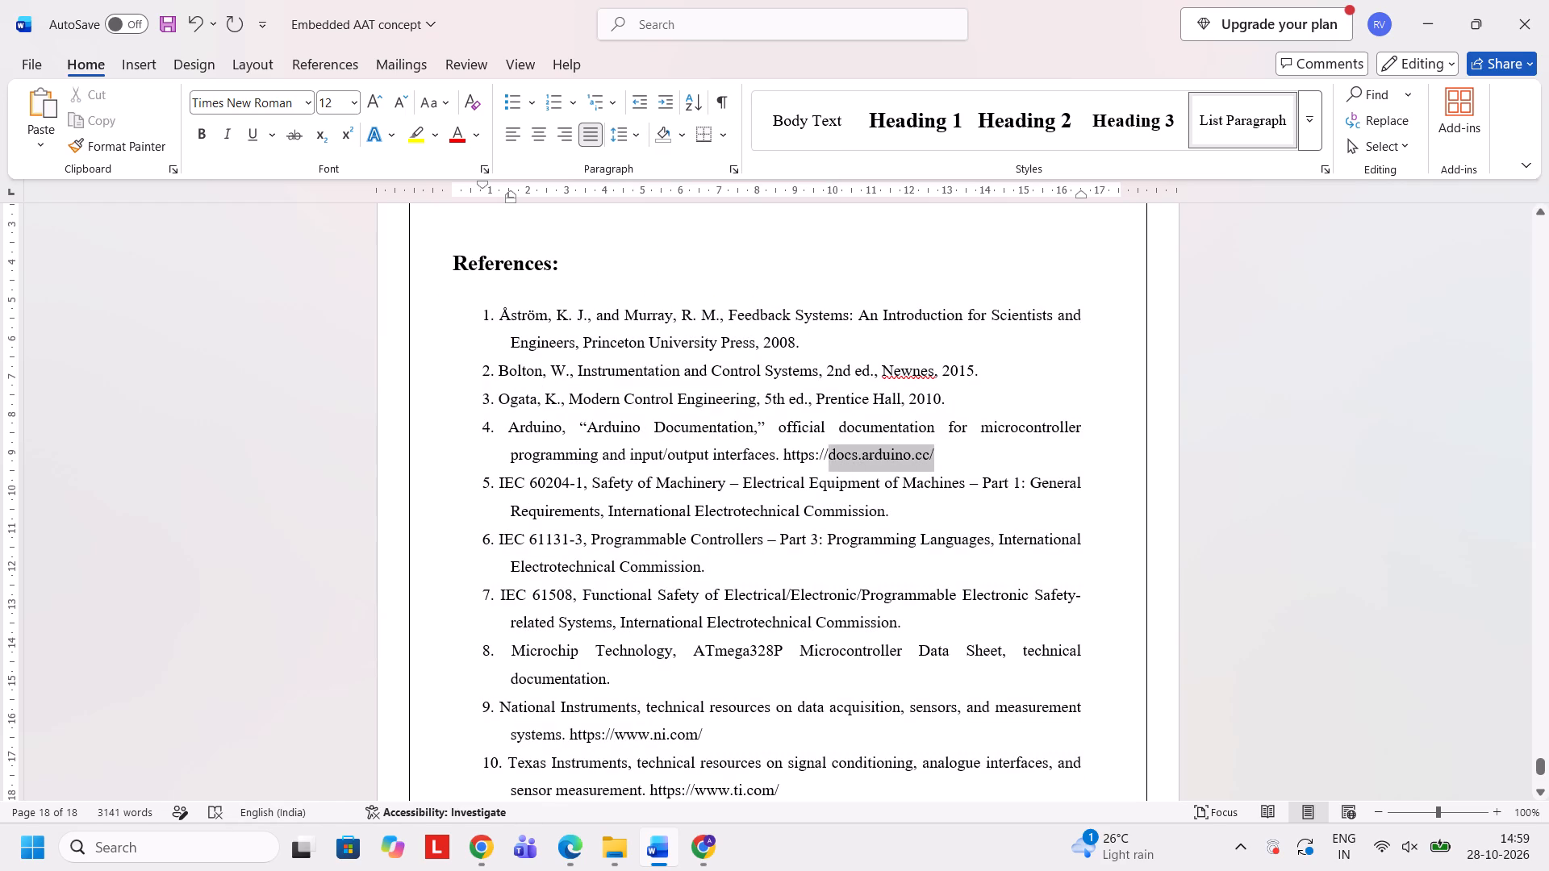
left_click_drag(832, 466, 798, 460)
key("BackSpace")
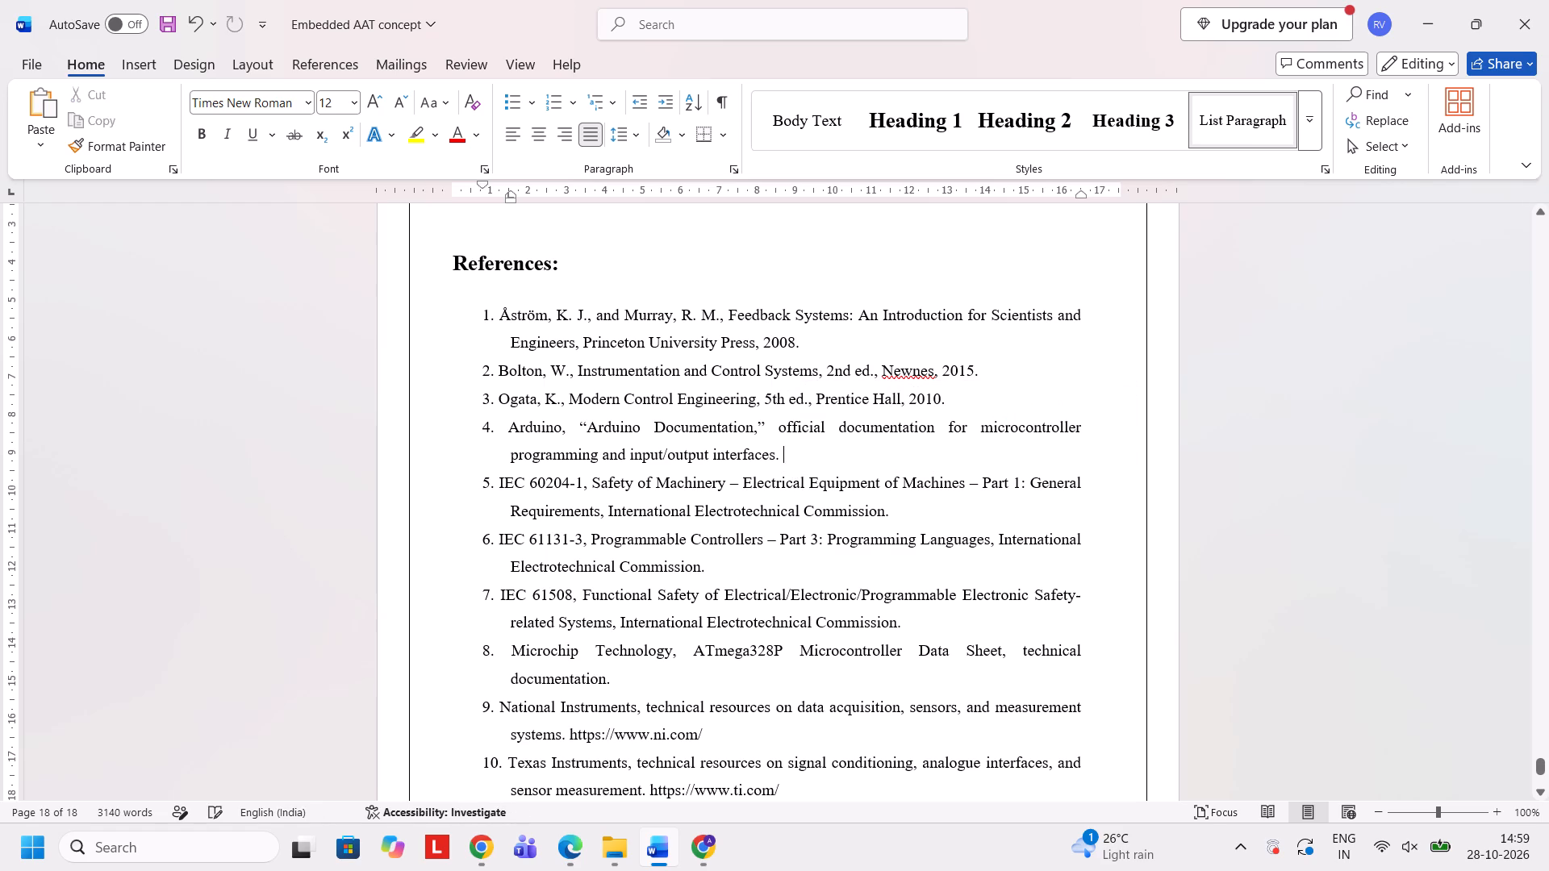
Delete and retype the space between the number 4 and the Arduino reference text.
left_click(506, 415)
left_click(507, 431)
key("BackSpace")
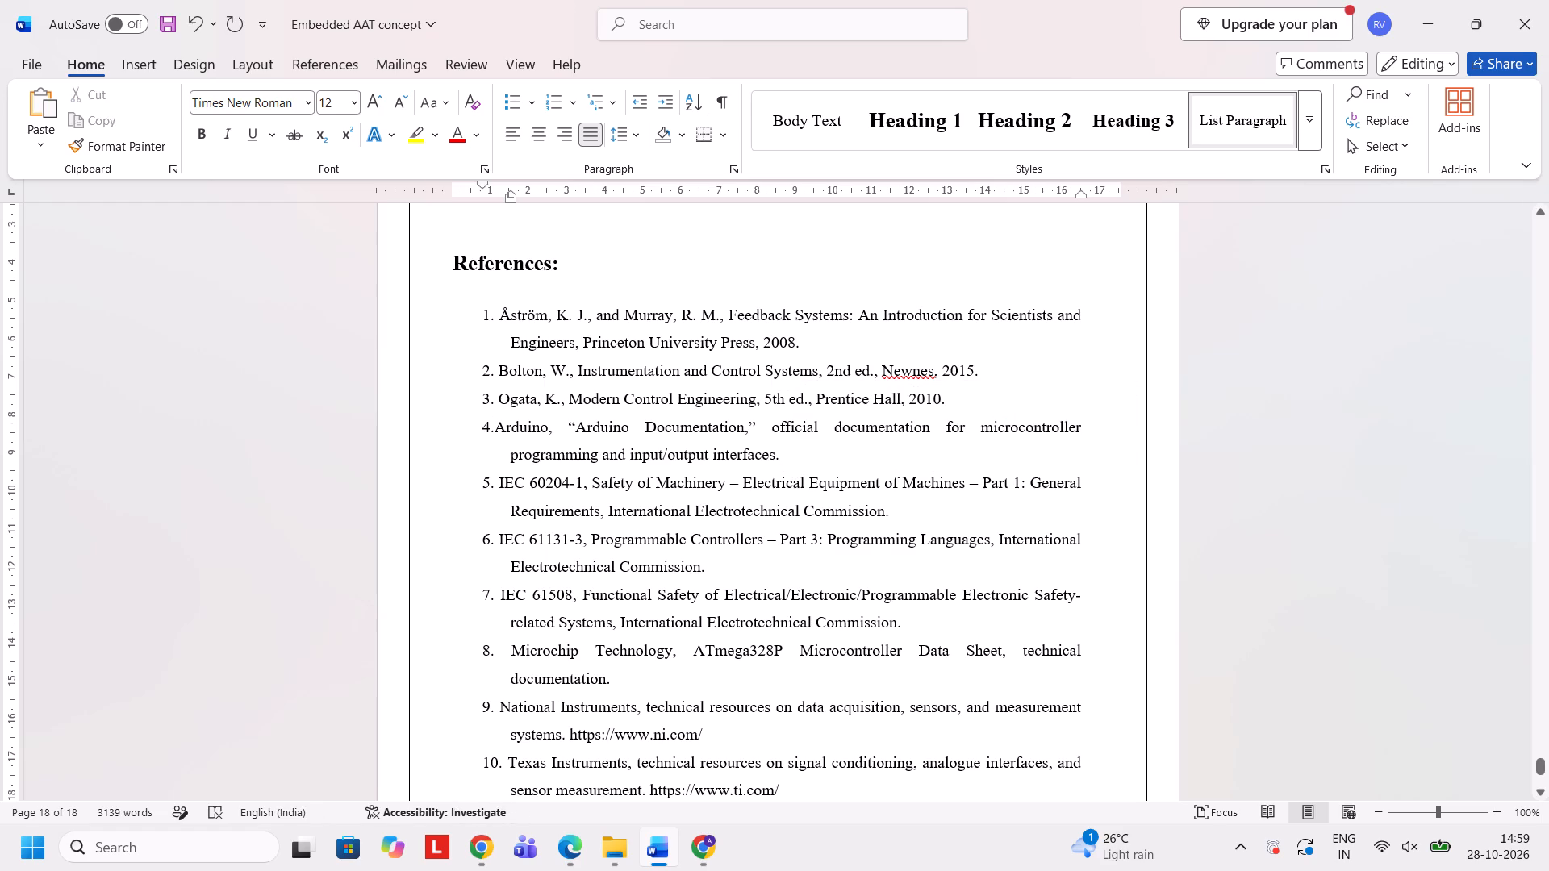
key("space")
scroll(539, 486, "down", 1)
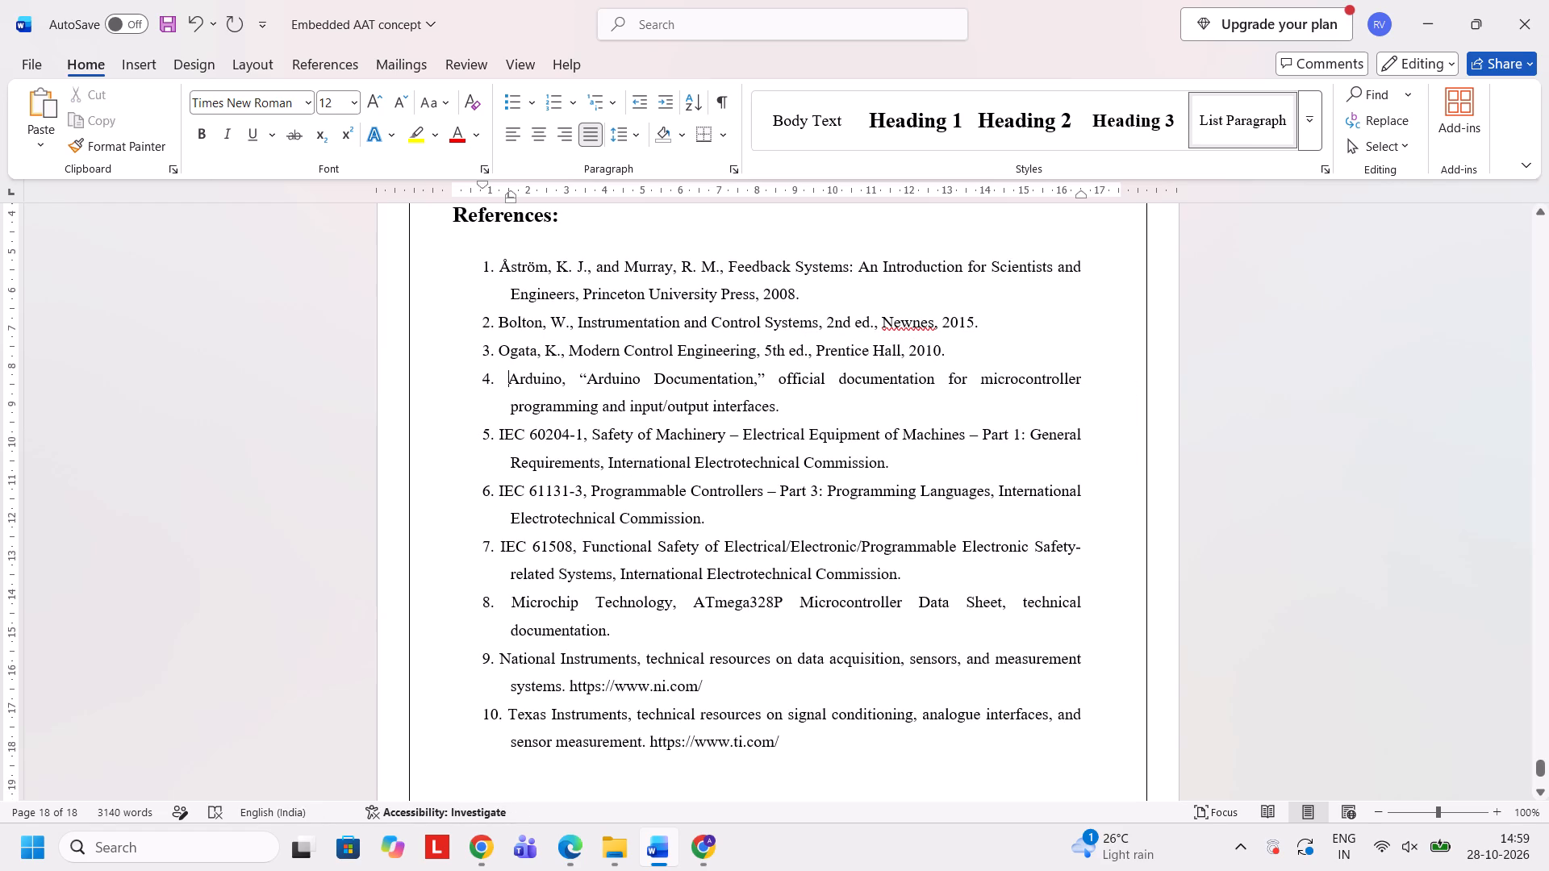
left_click_drag(717, 687, 585, 696)
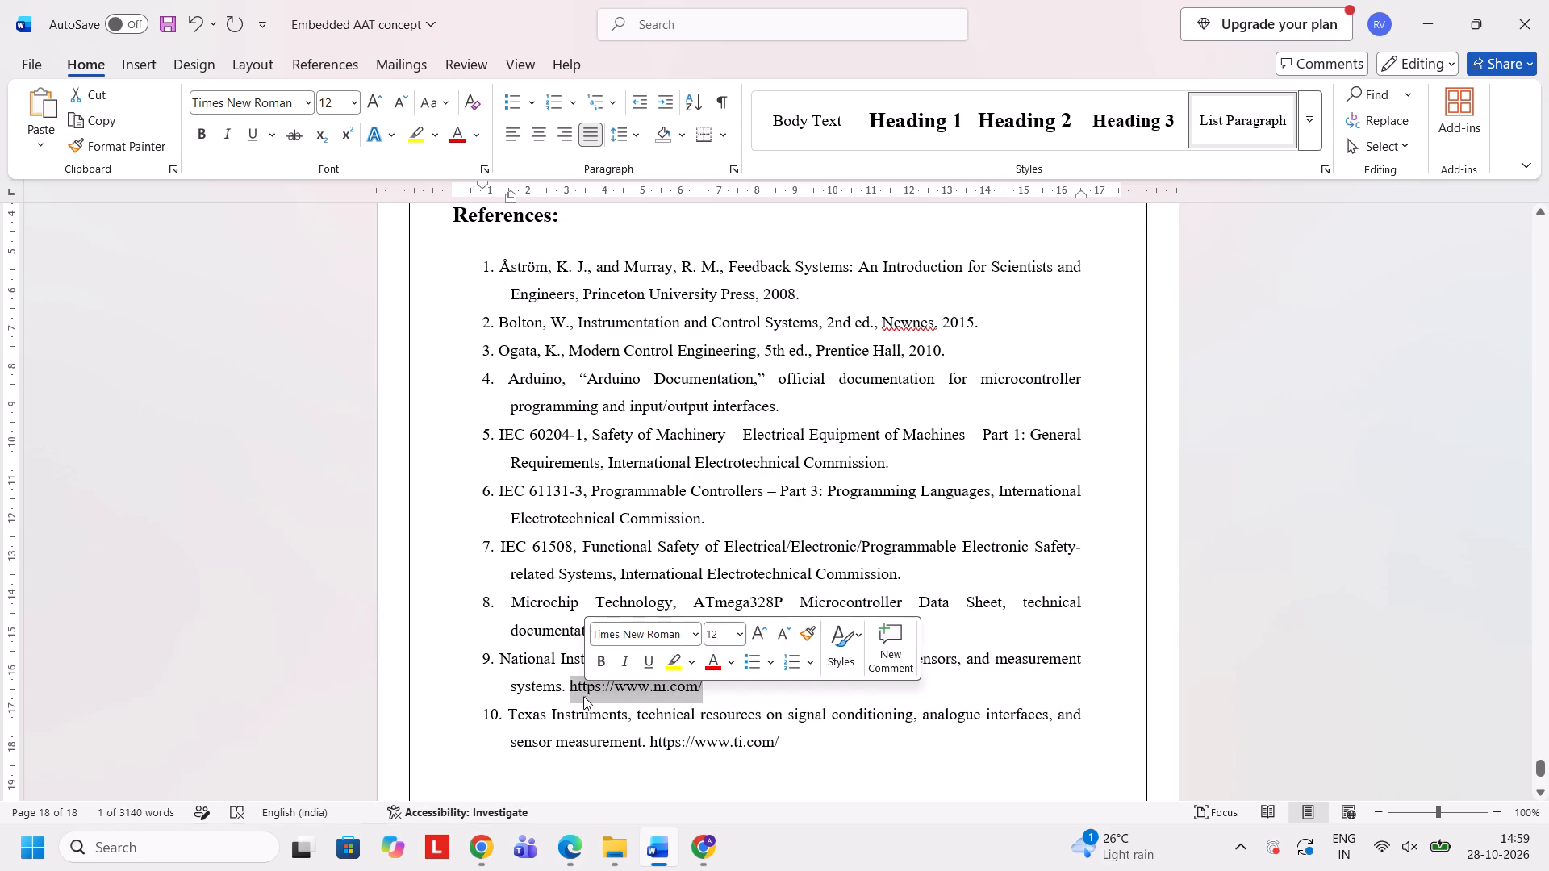
key("BackSpace")
left_click_drag(782, 747, 660, 749)
key("BackSpace")
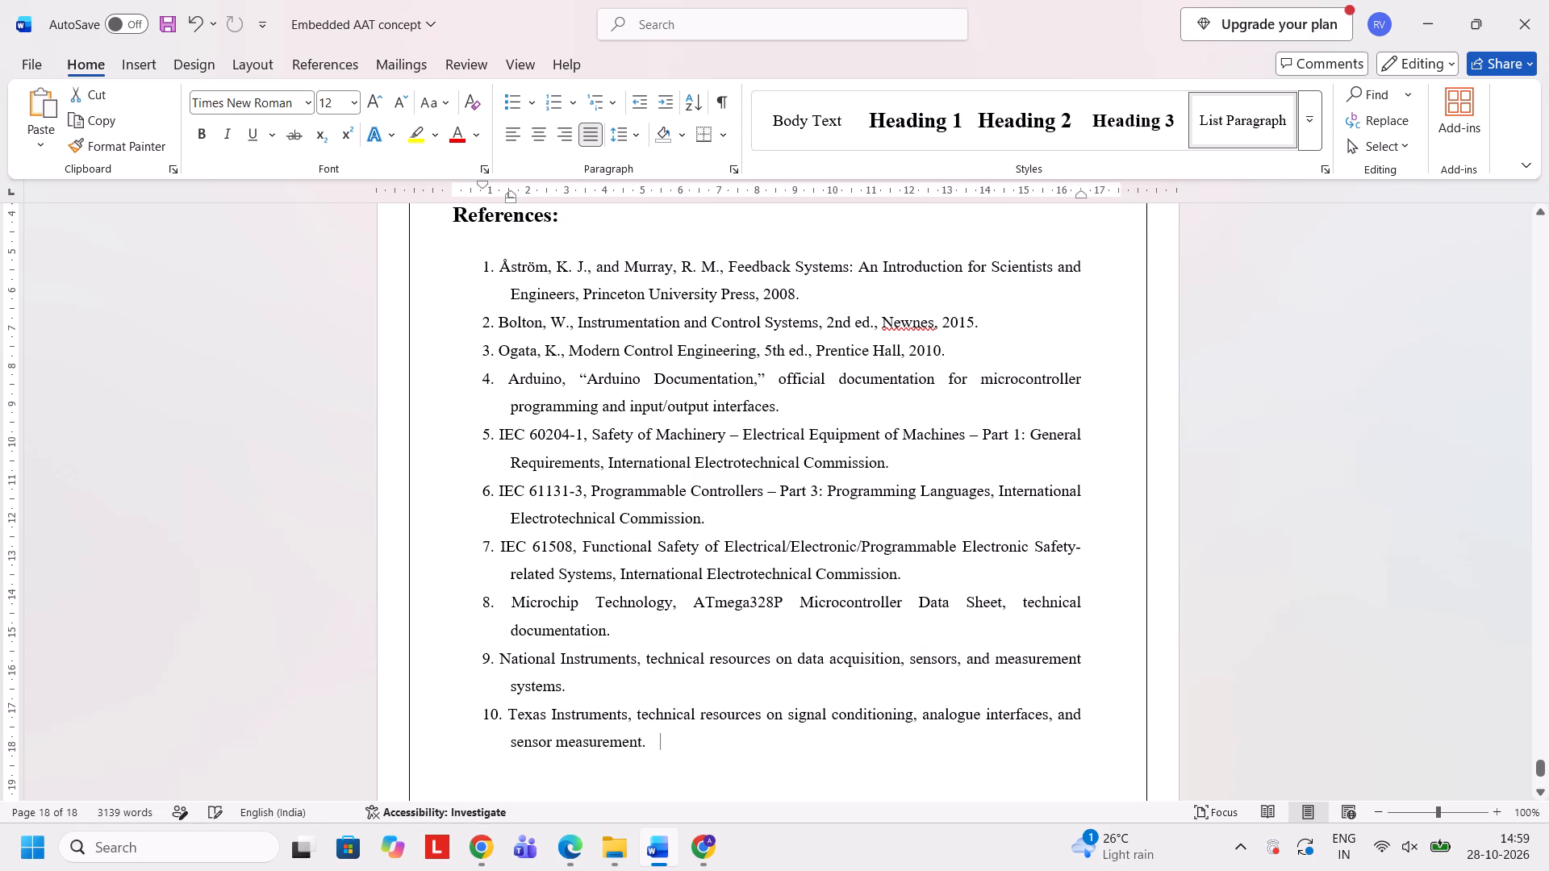
Apply the bracketed [1], [2], [3] numbering format to the whole reference list.
left_click_drag(694, 743, 483, 271)
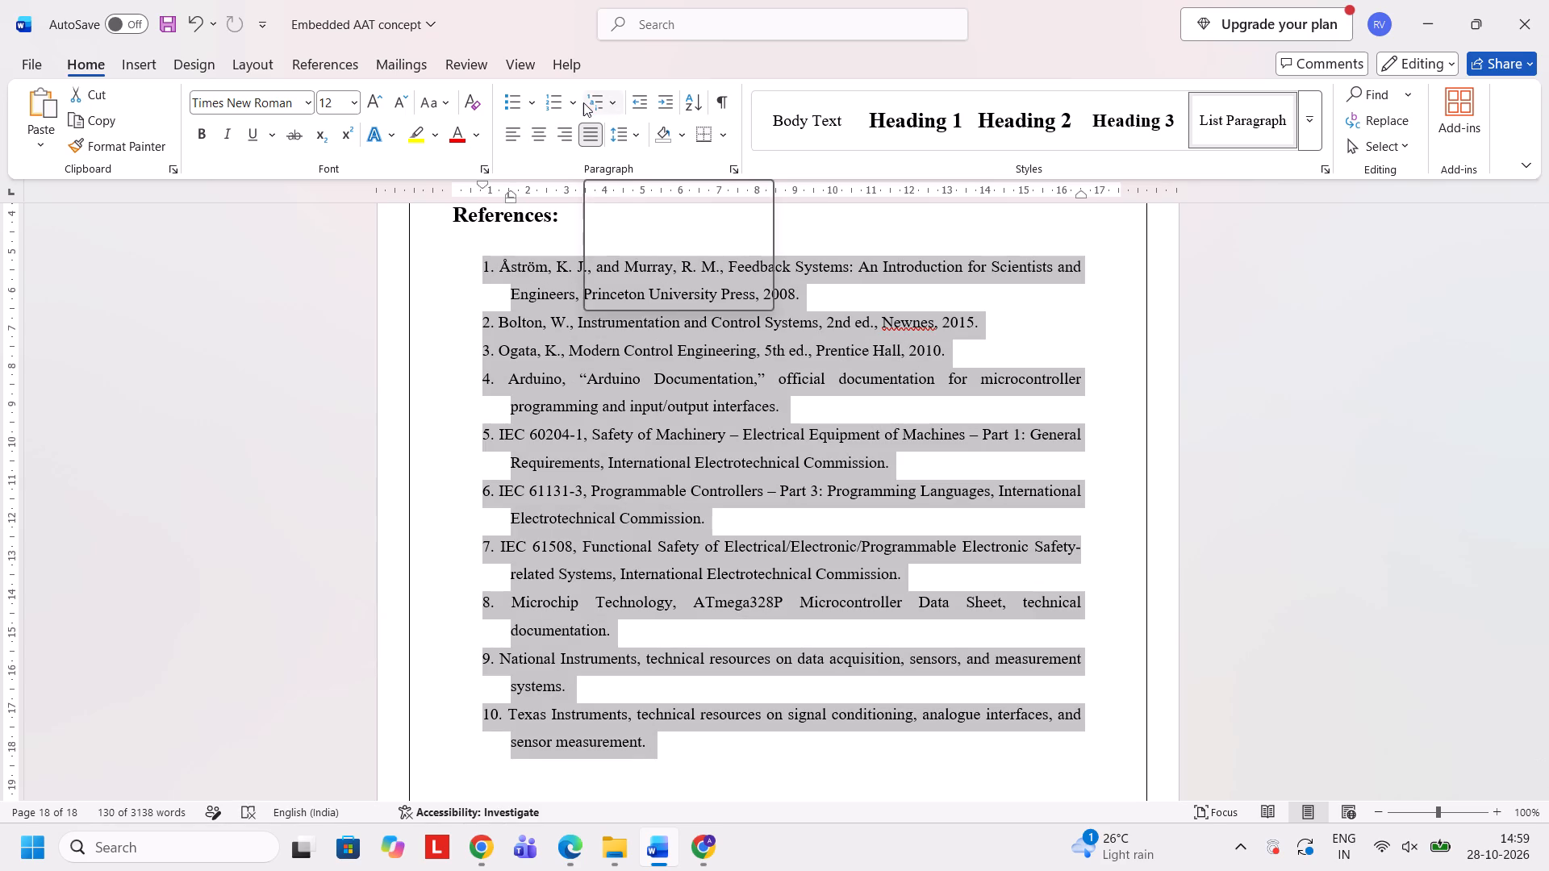
left_click(570, 110)
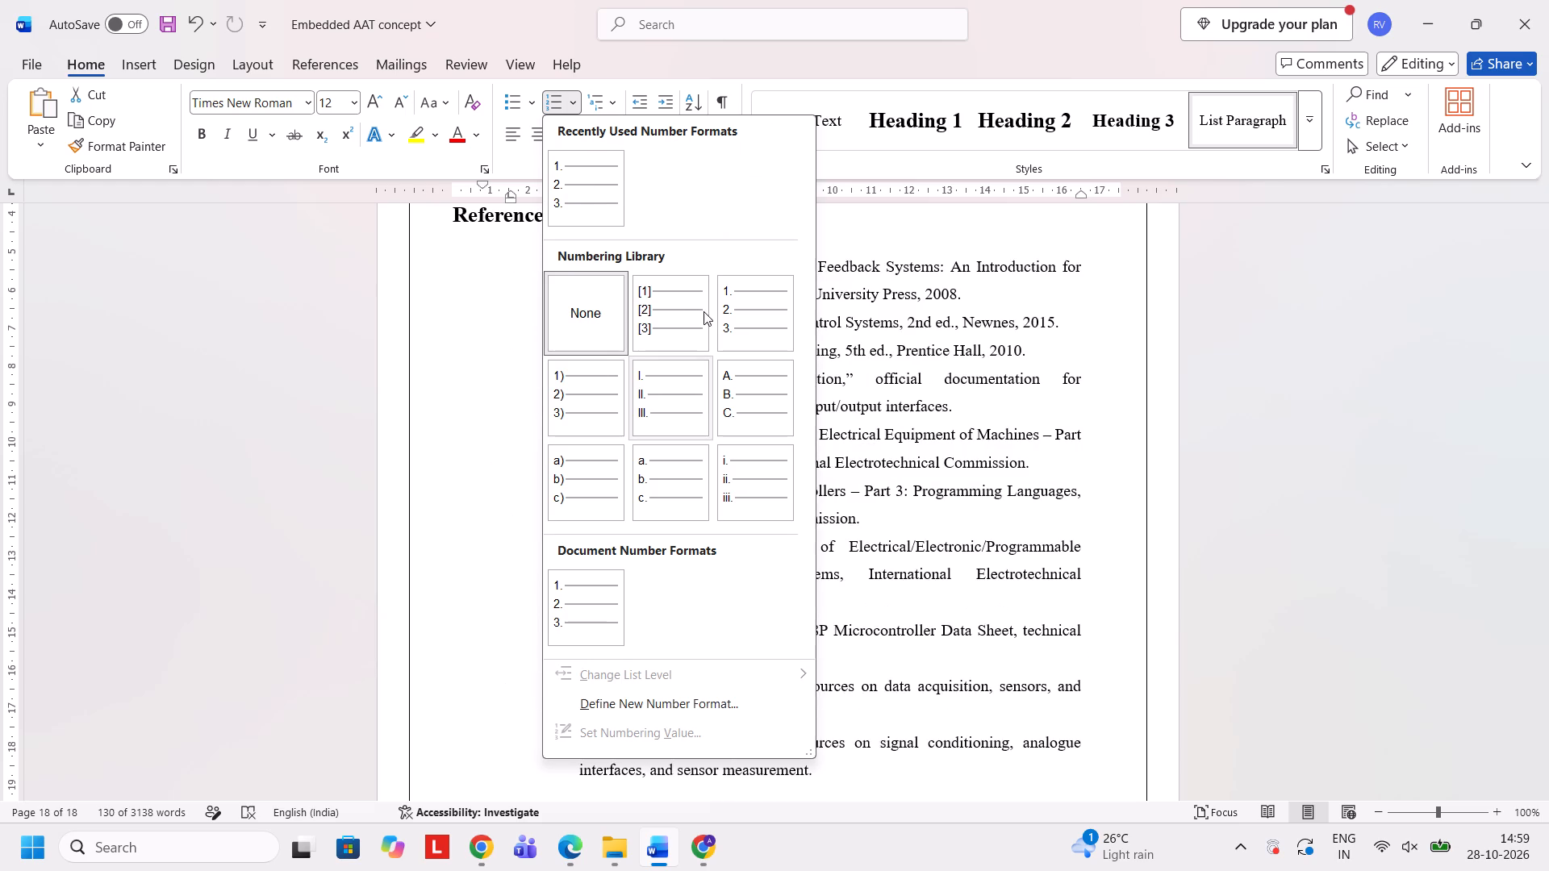
left_click(678, 310)
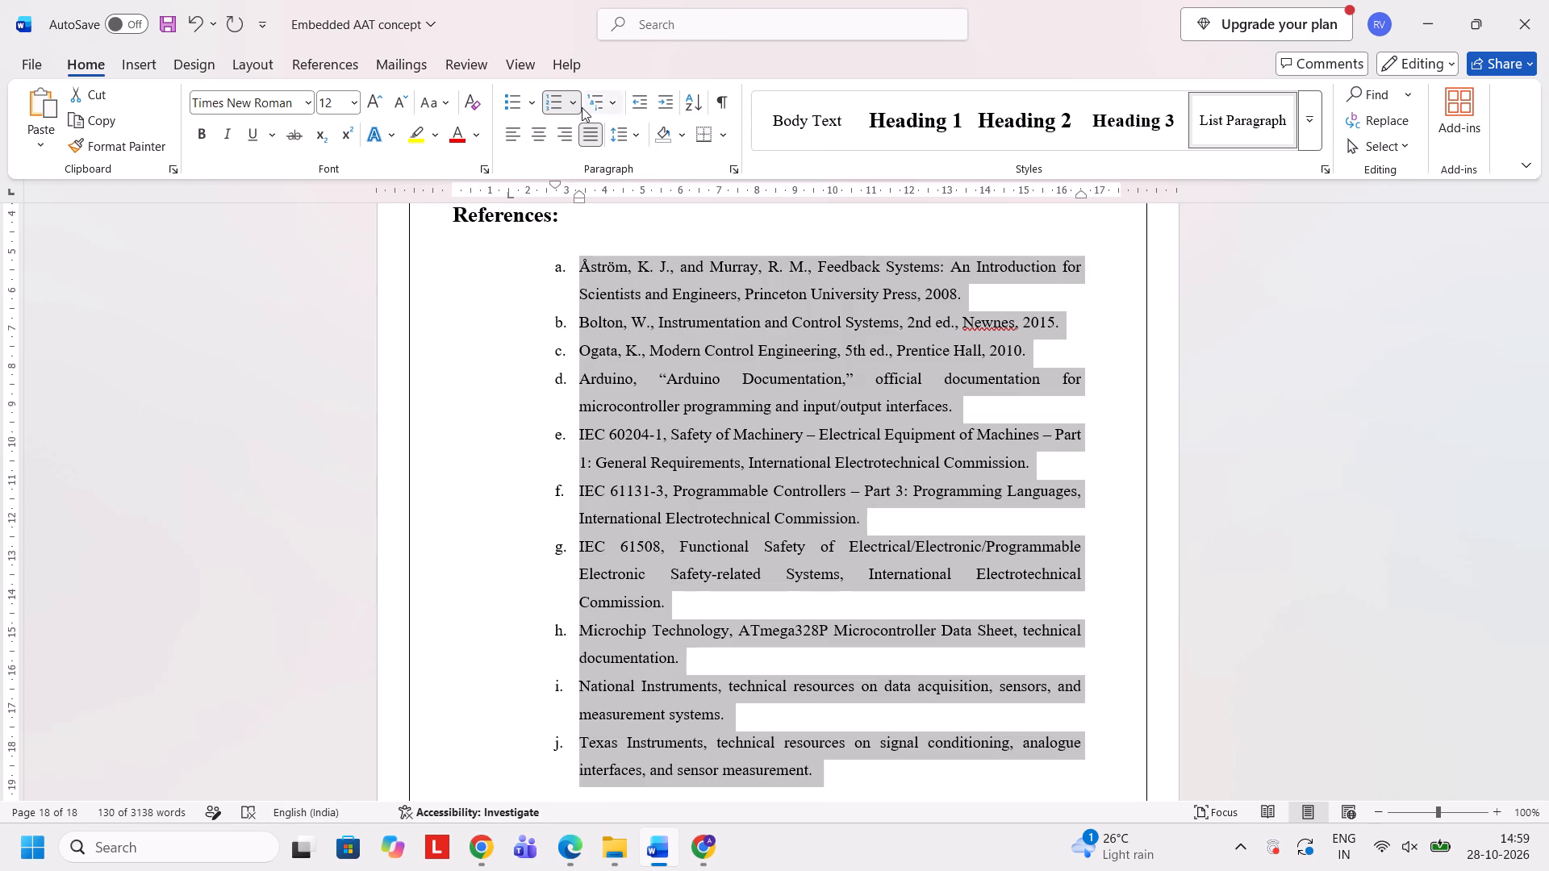
left_click(577, 102)
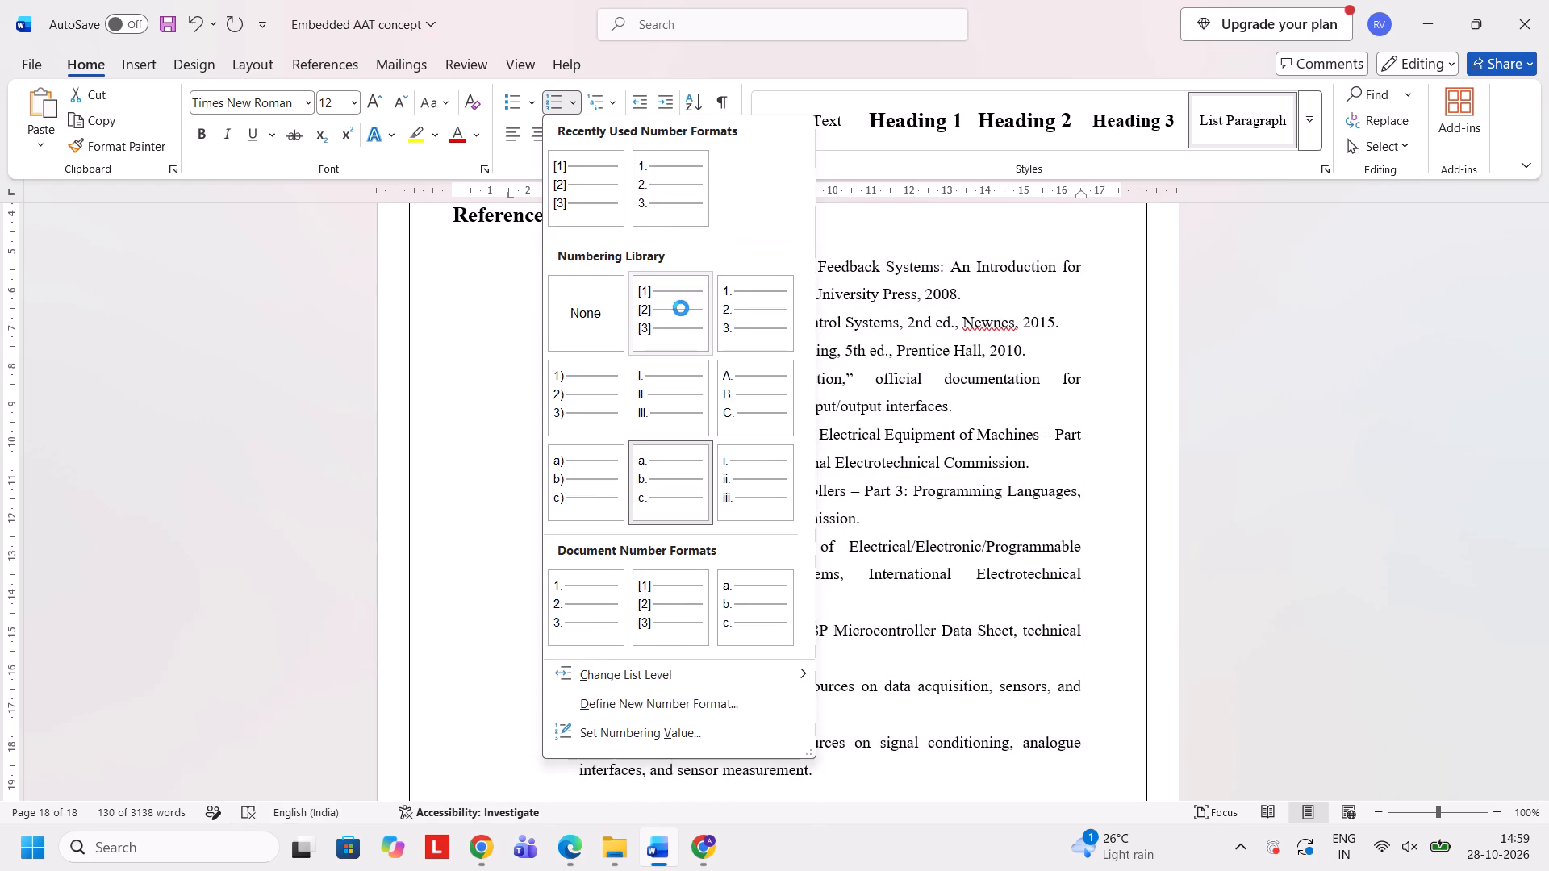
left_click(681, 308)
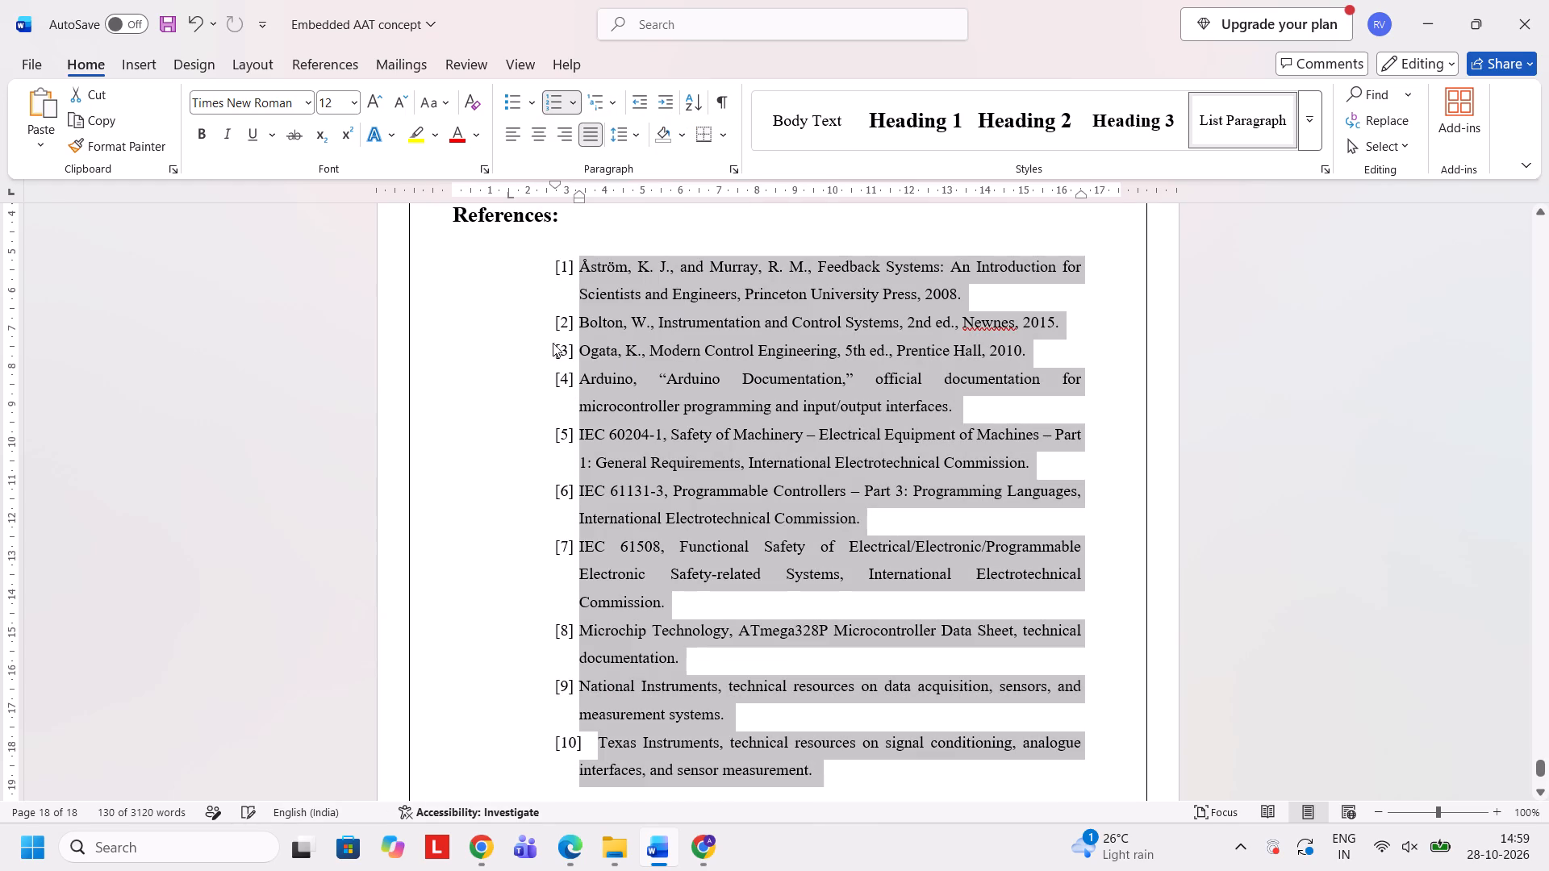
Reduce the left indent of the reference list so its numbers sit near the left text margin.
left_click_drag(578, 196, 497, 205)
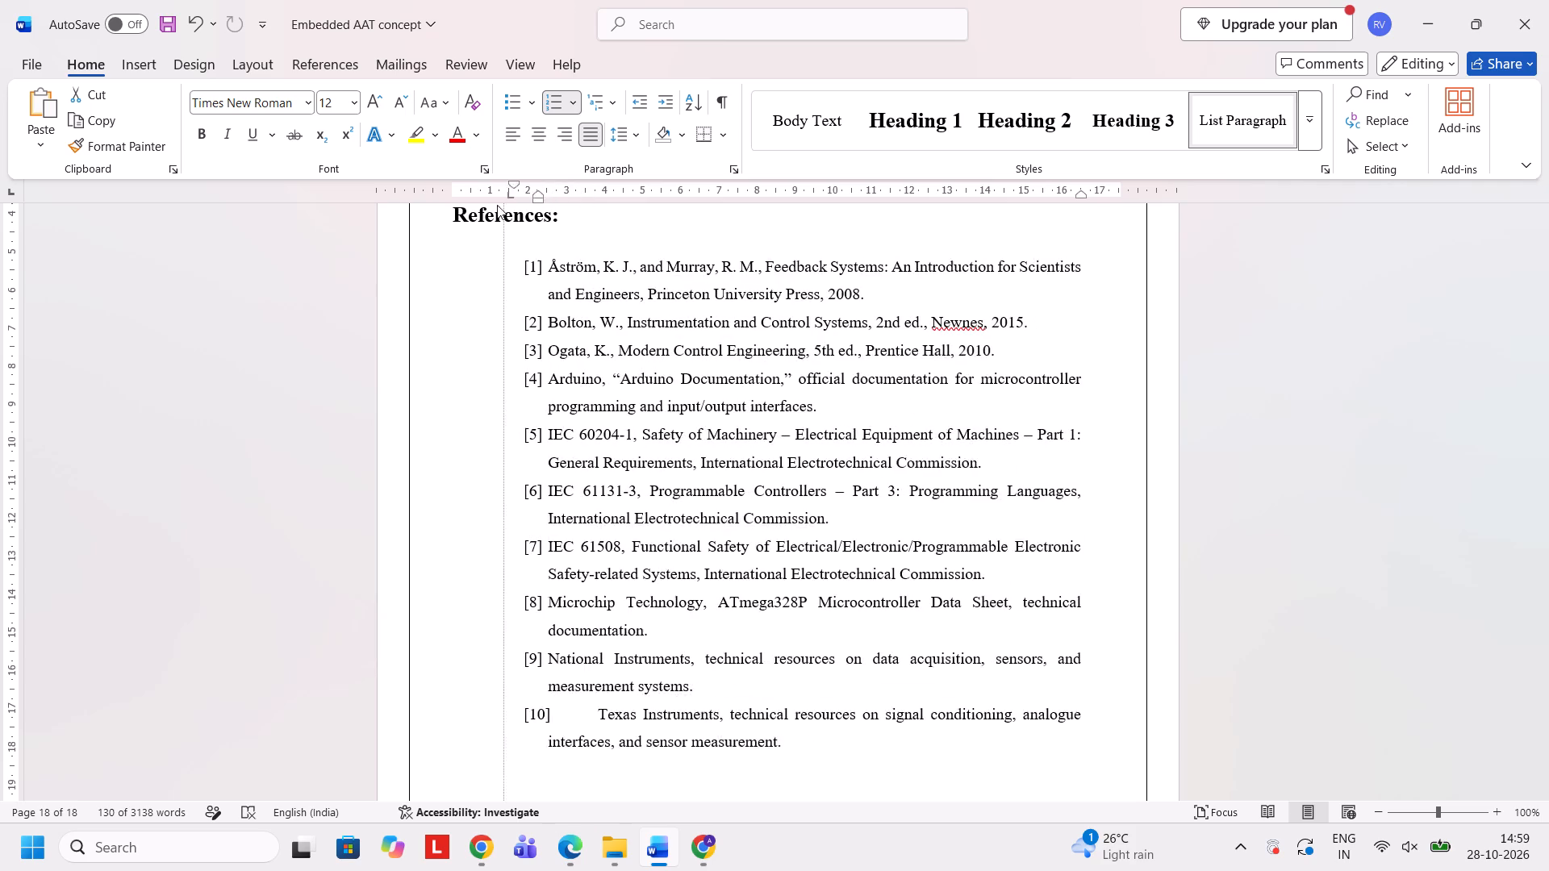
left_click_drag(497, 205, 468, 212)
left_click(662, 741)
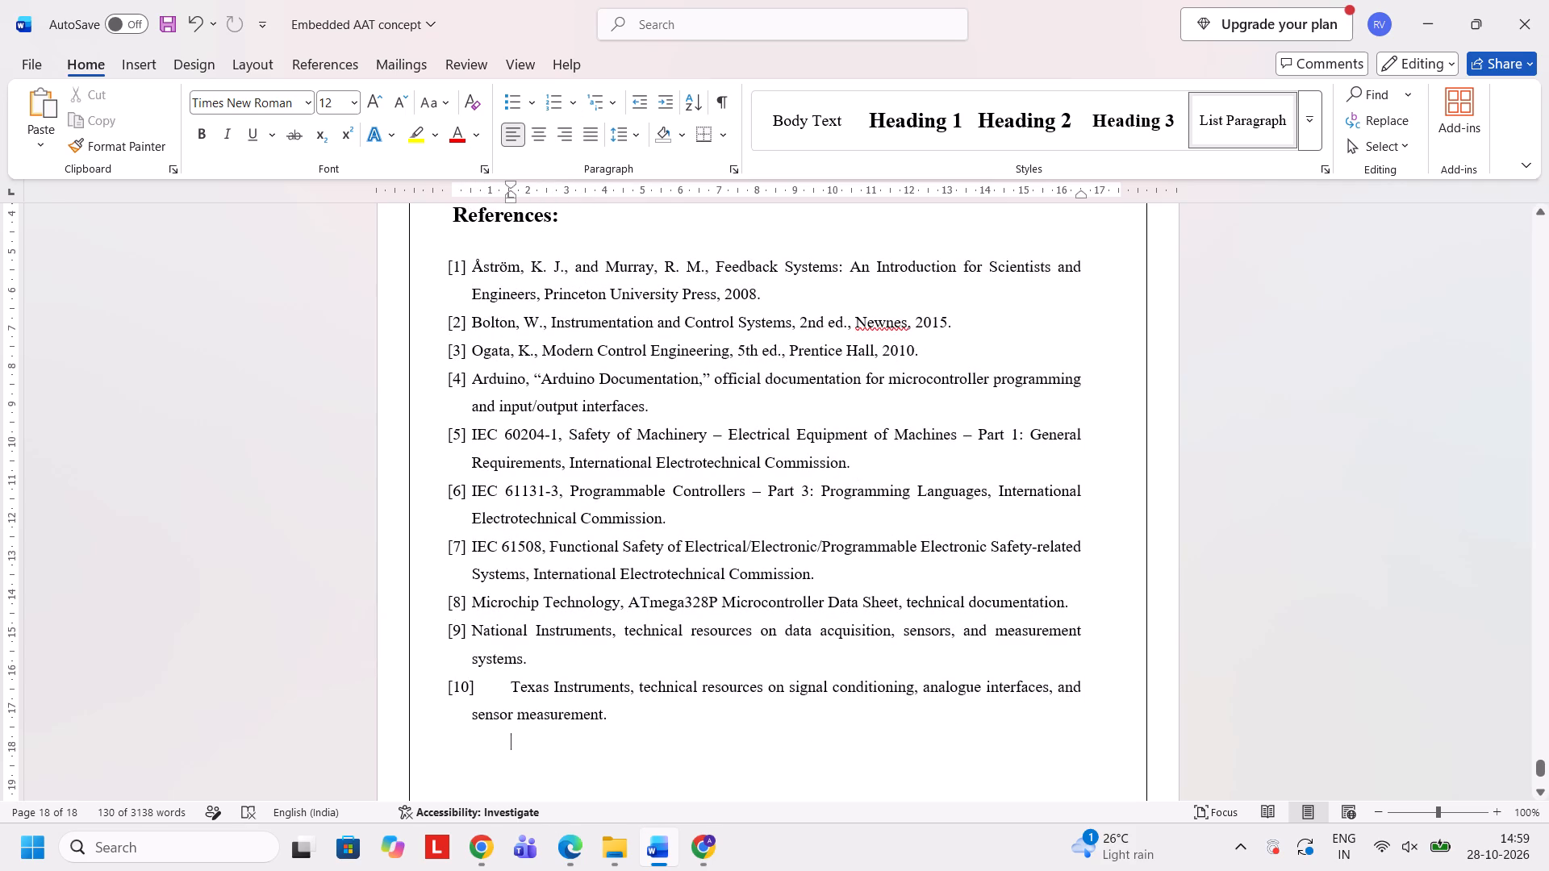
Delete the tenth reference, Texas Instruments, together with its number.
left_click(508, 686)
key("BackSpace")
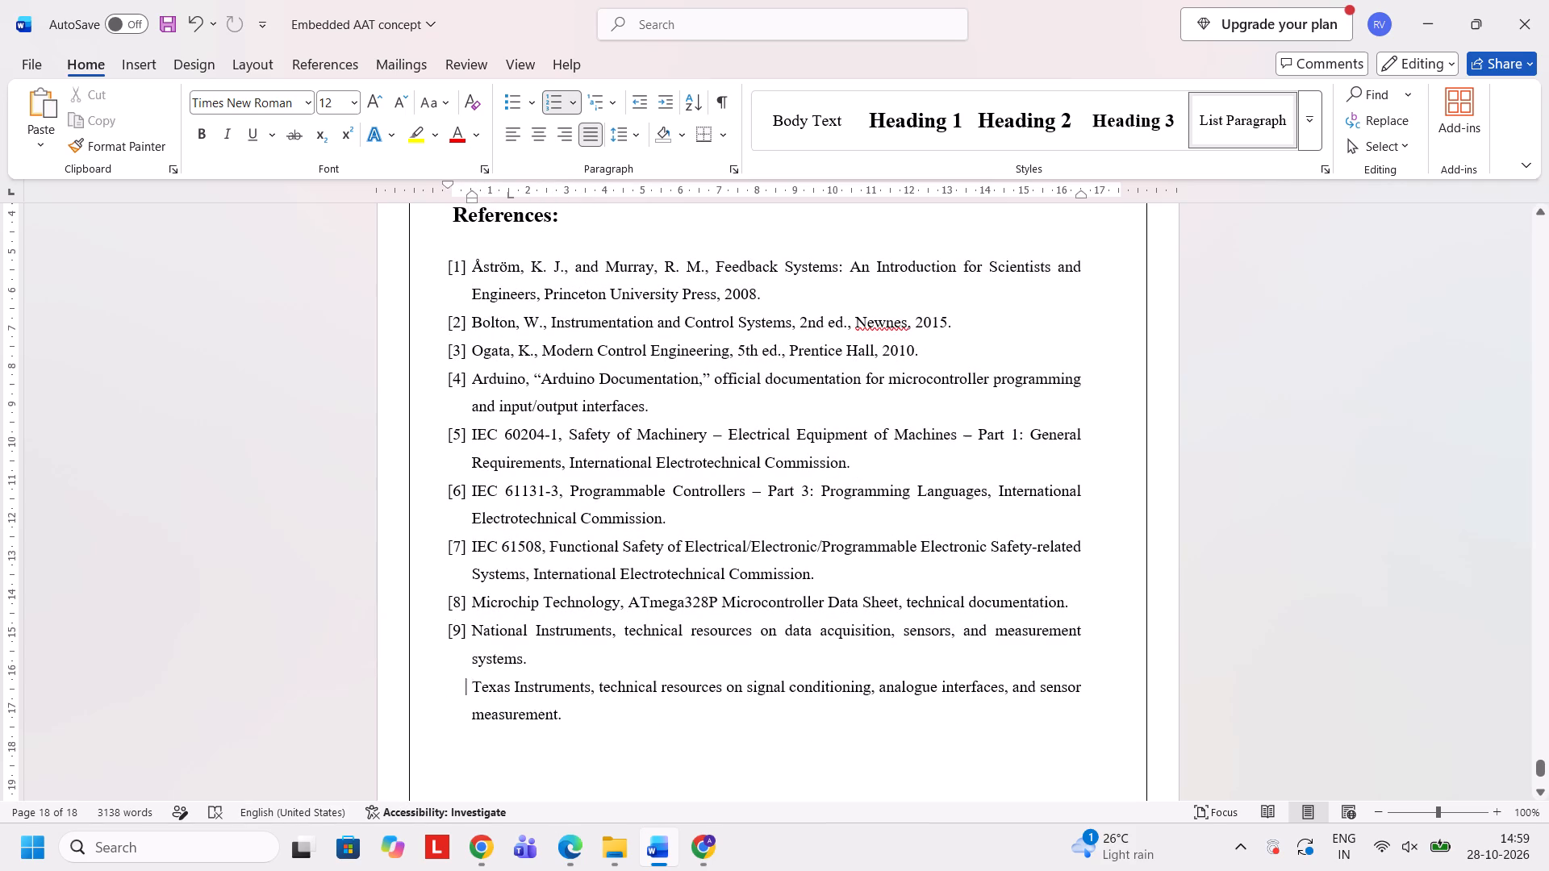
left_click(511, 687)
left_click_drag(593, 689, 566, 736)
left_click_drag(568, 714, 483, 708)
left_click(592, 719)
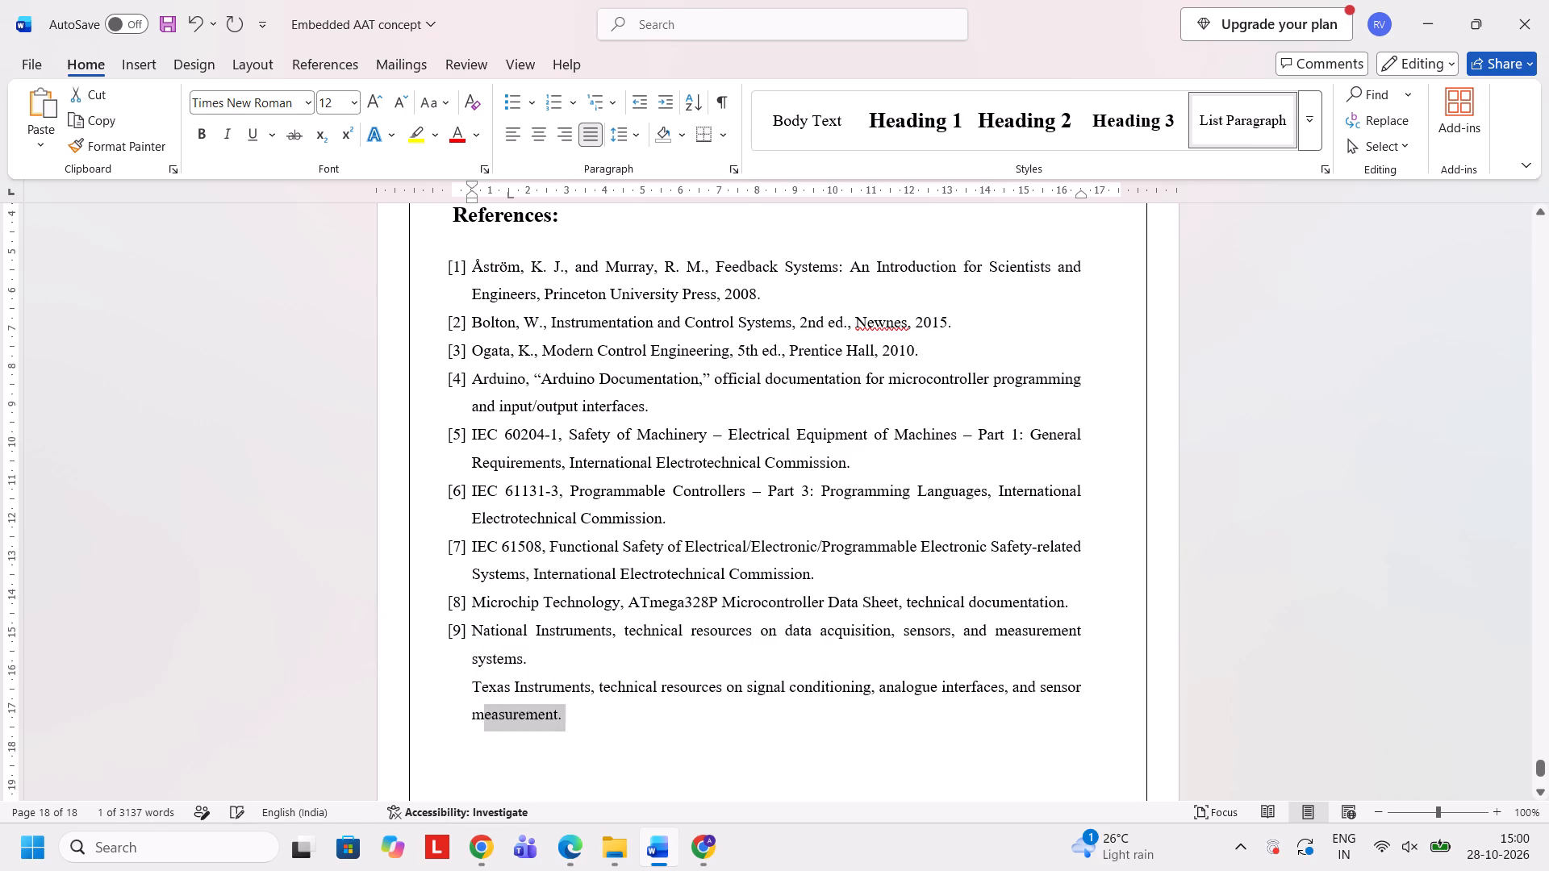
left_click_drag(597, 719, 495, 694)
key("BackSpace")
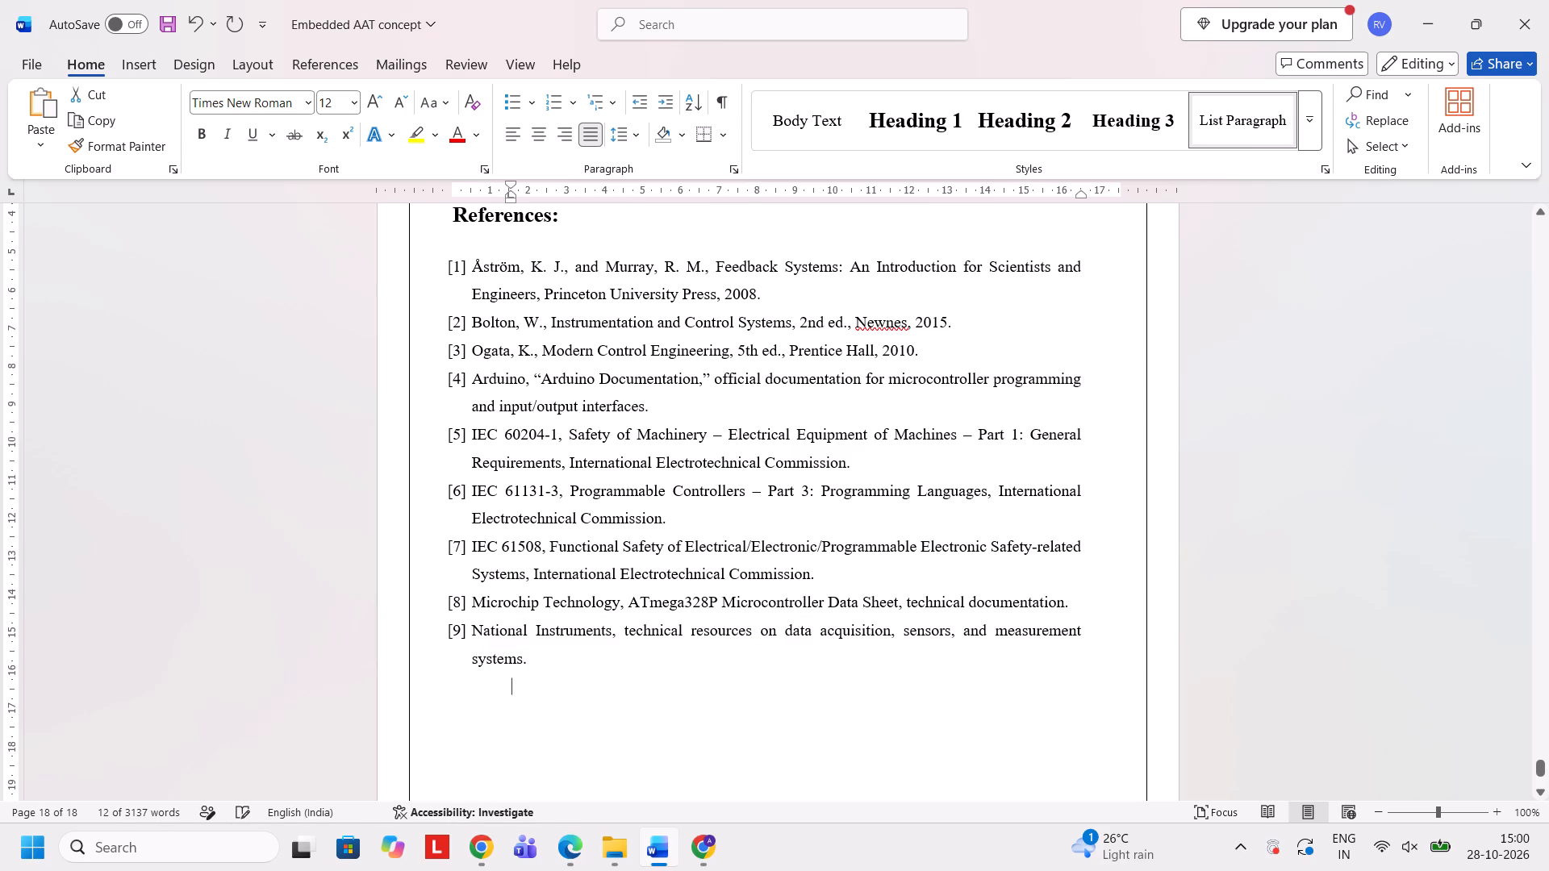
Justify the text of items 1 to 4 under the 5.2 Future Scope heading.
scroll(374, 719, "up", 7)
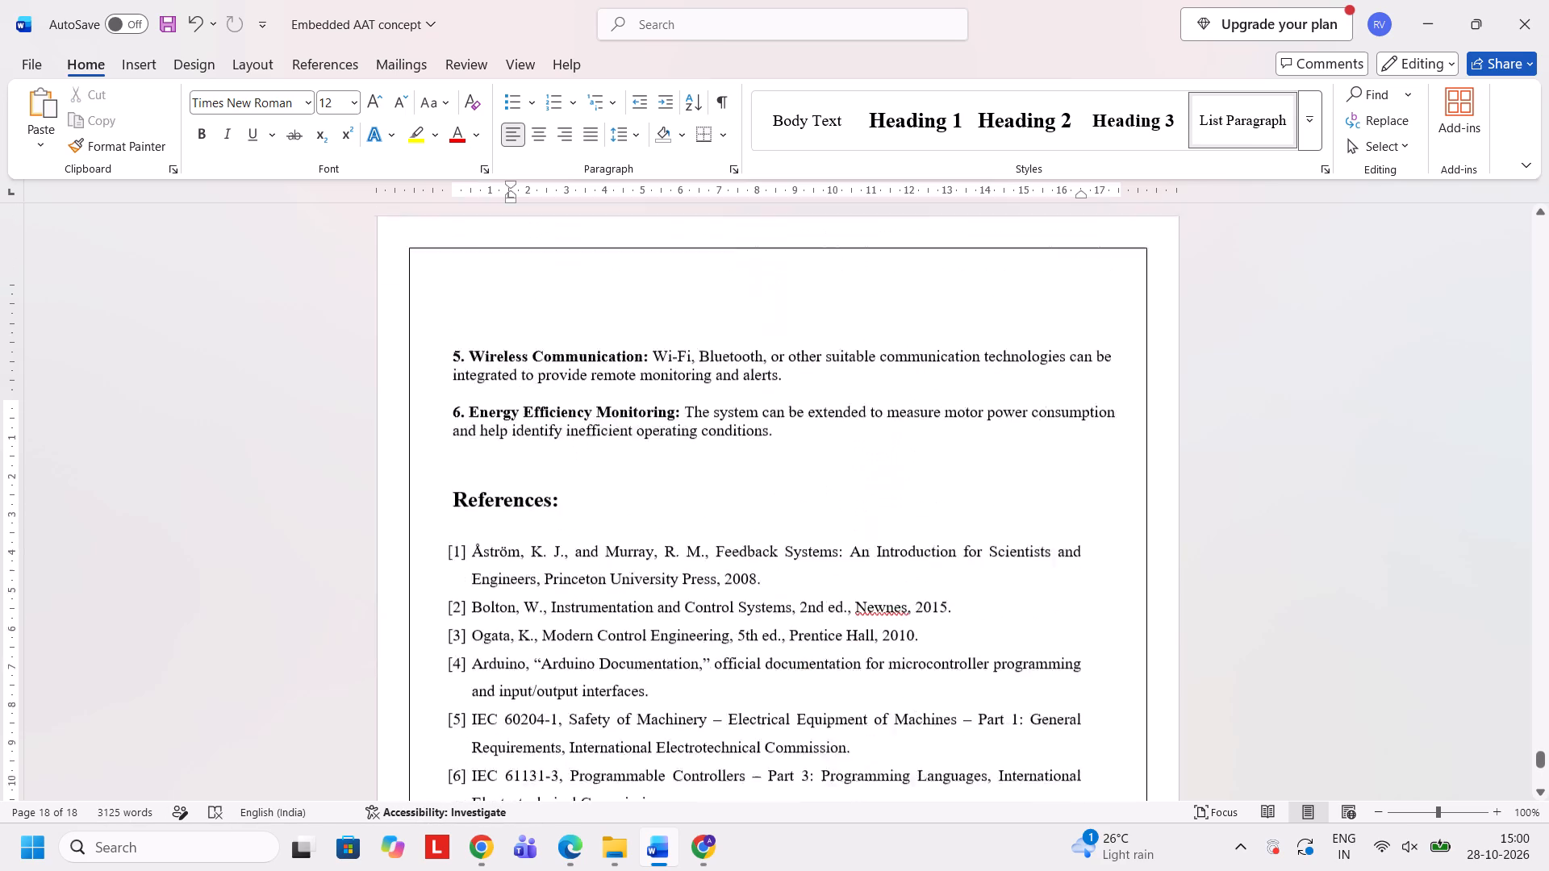
scroll(374, 719, "up", 10)
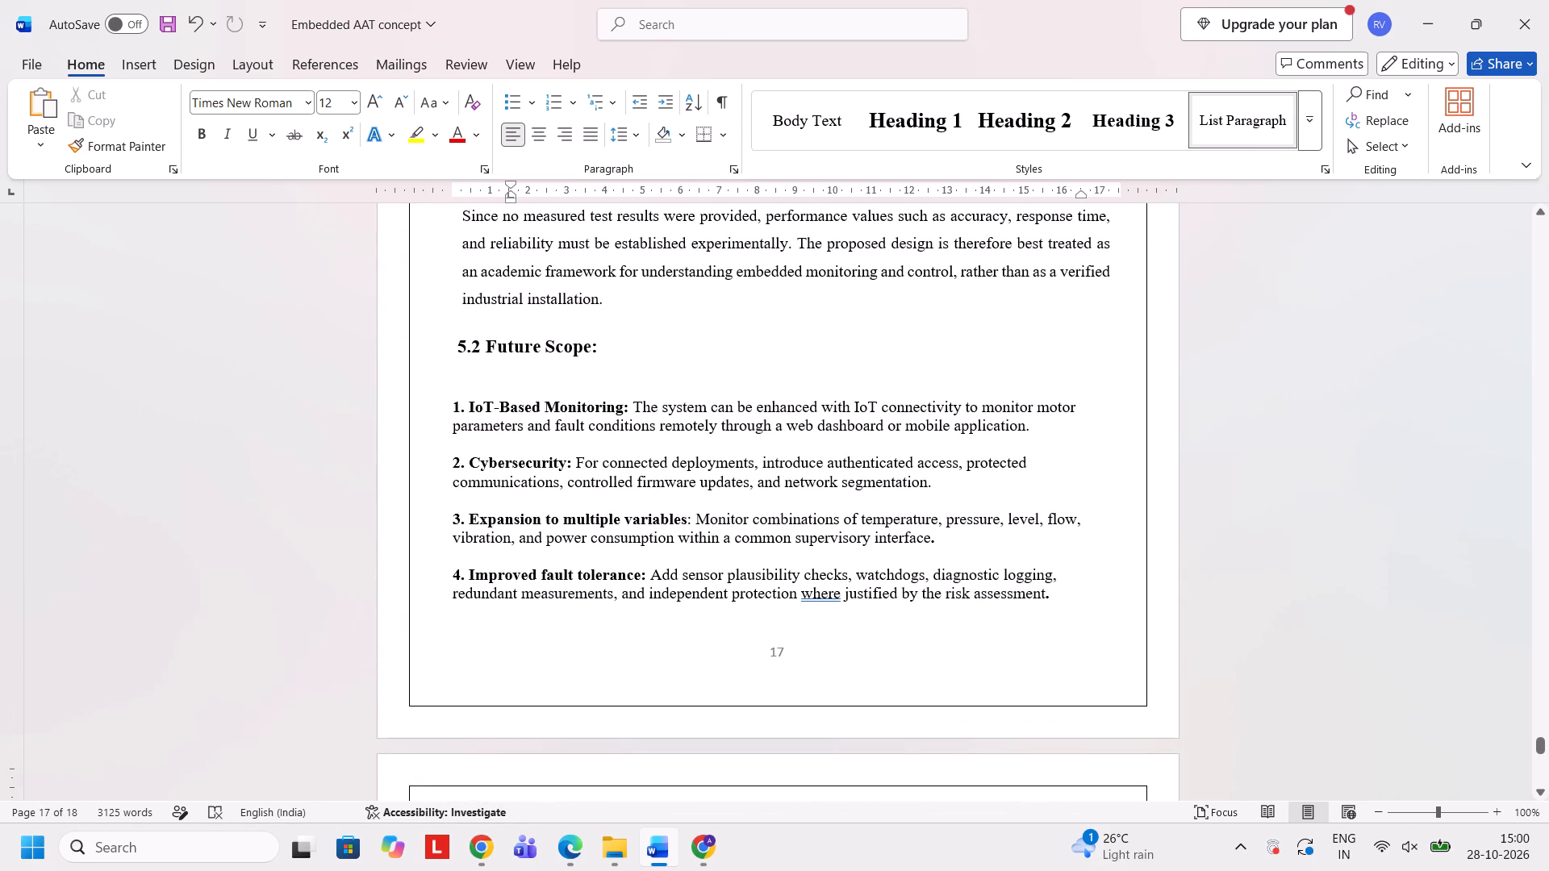
left_click_drag(453, 405, 858, 712)
scroll(486, 451, "down", 4)
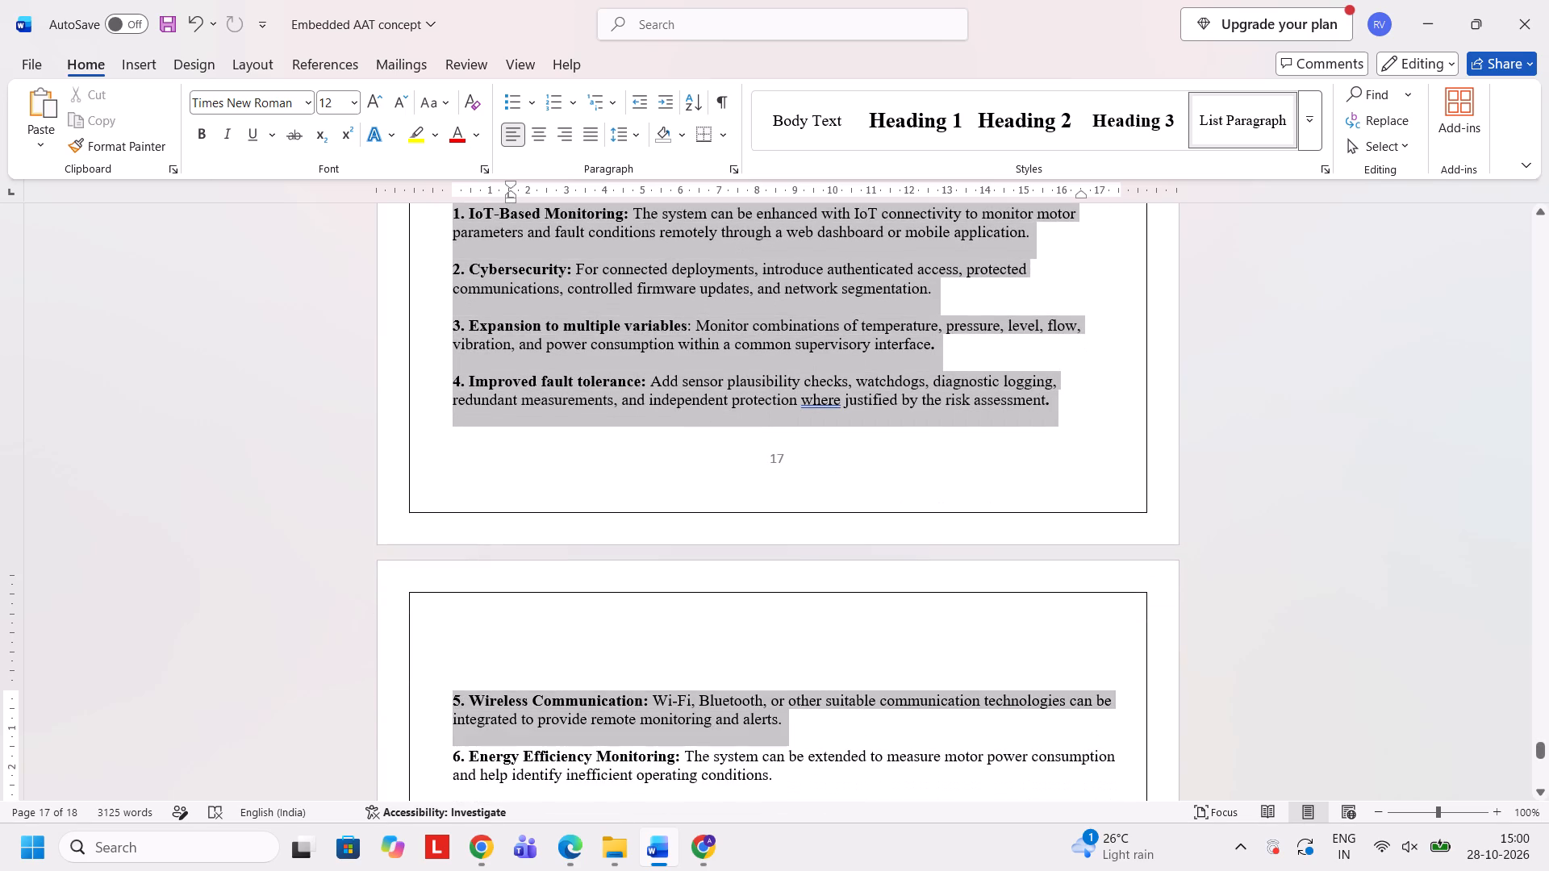
left_click_drag(858, 712, 1046, 416)
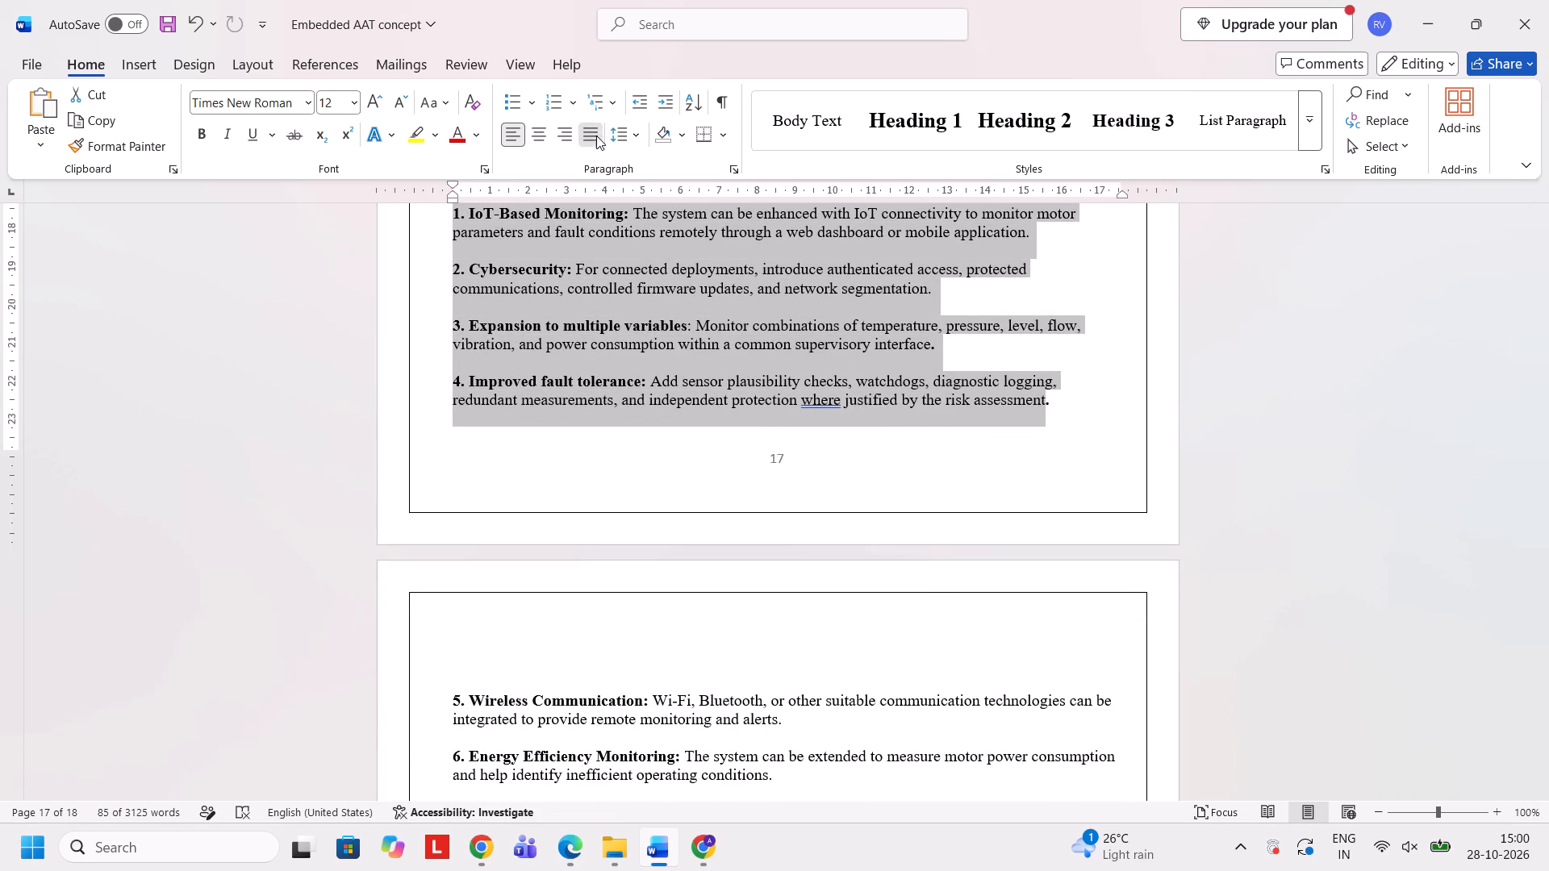
left_click(596, 135)
scroll(652, 393, "up", 5)
left_click(937, 441)
scroll(920, 440, "up", 3)
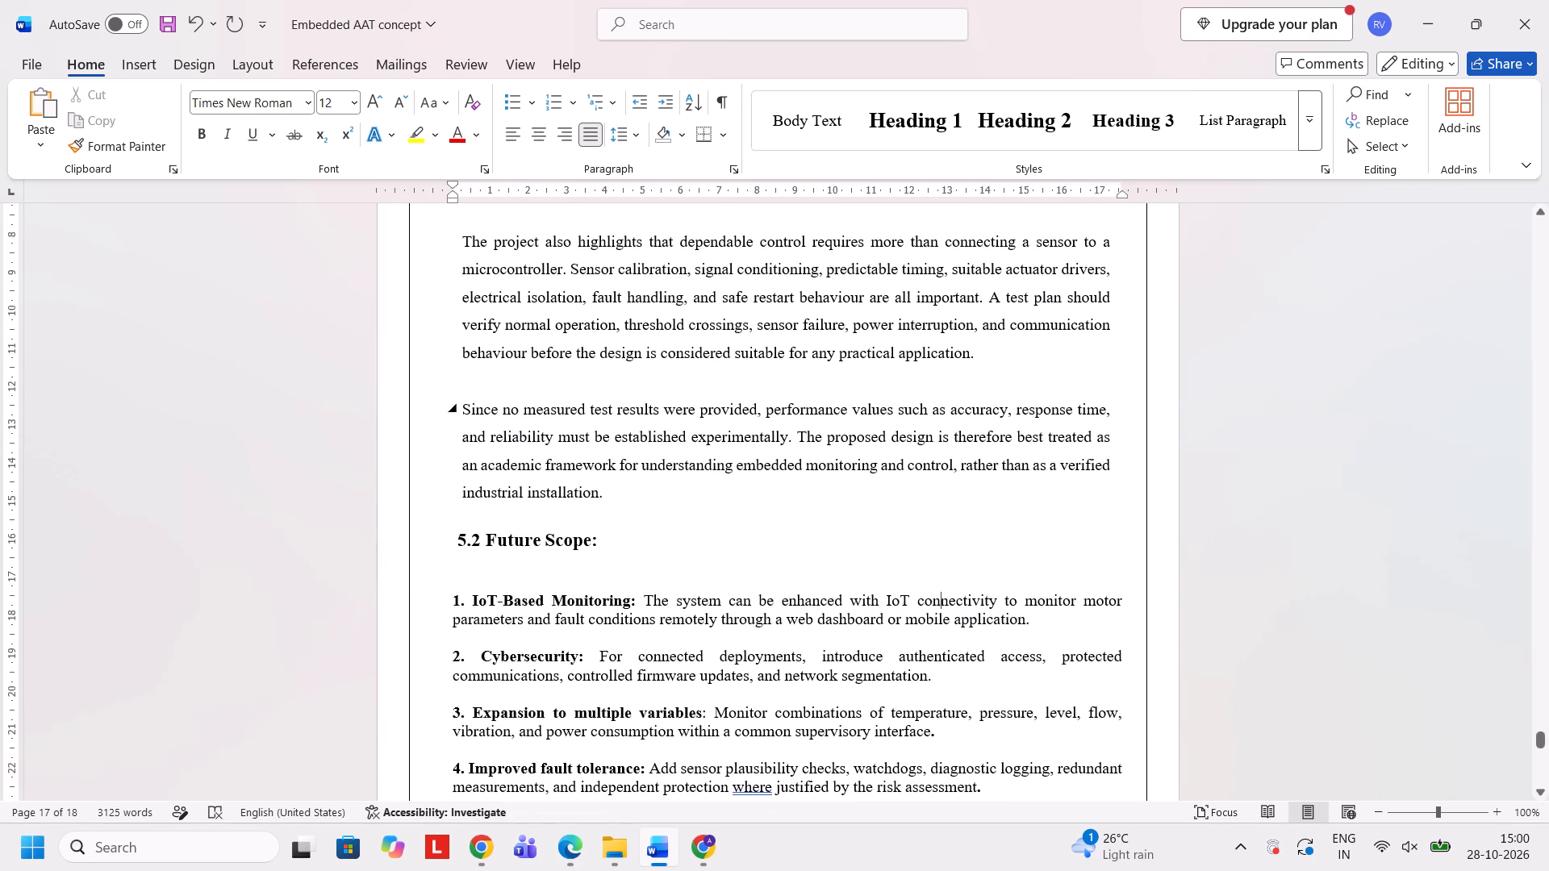
Review the report's layout and text backwards from Chapter 5 to the Table of Contents page.
scroll(577, 471, "up", 7)
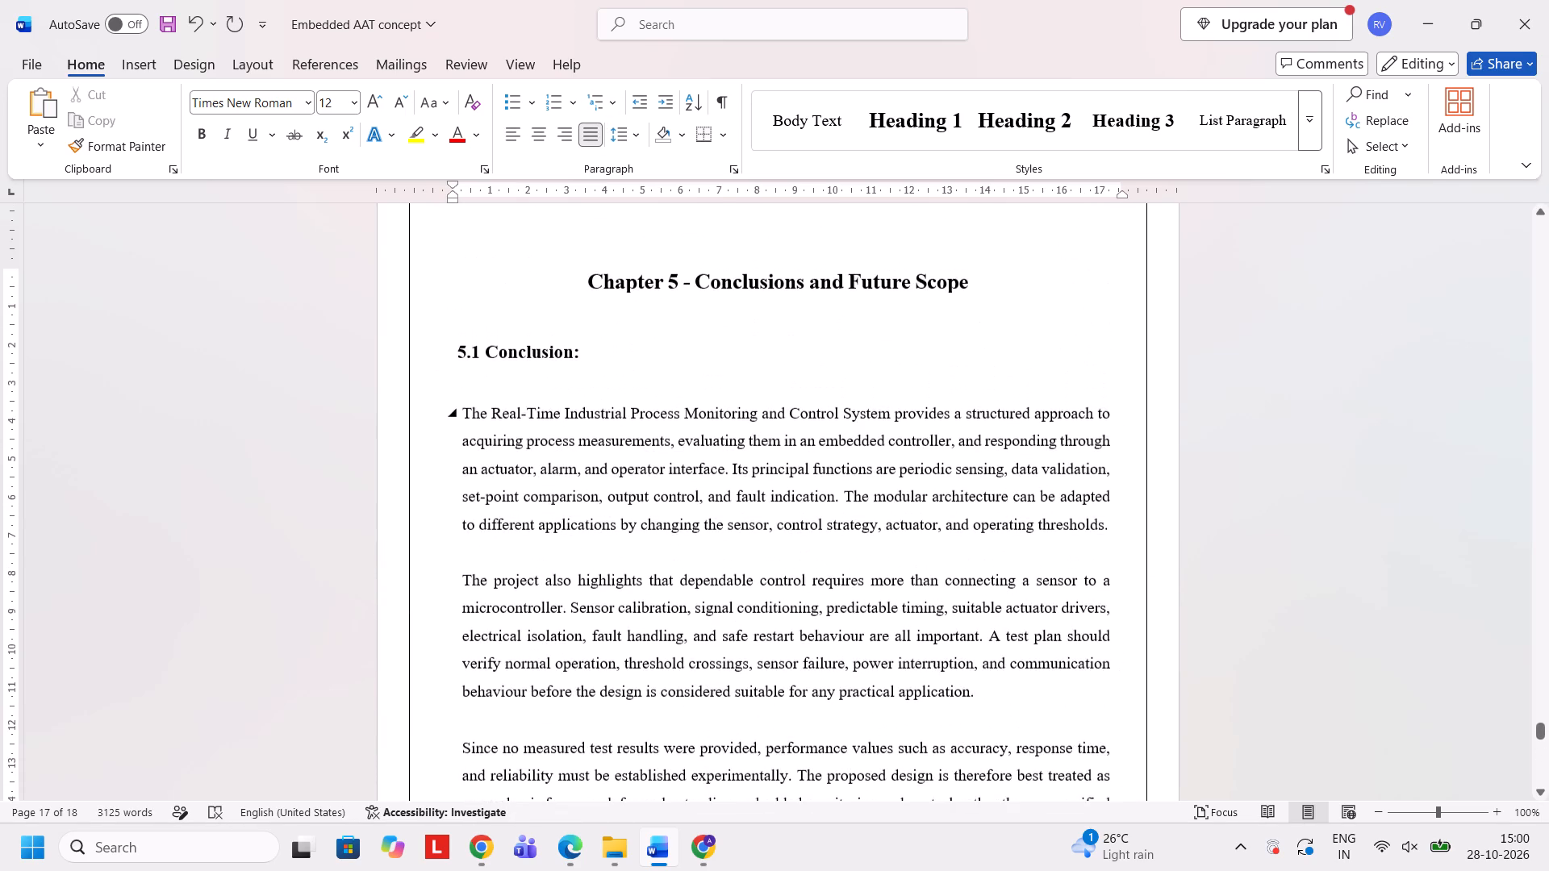
scroll(577, 471, "up", 11)
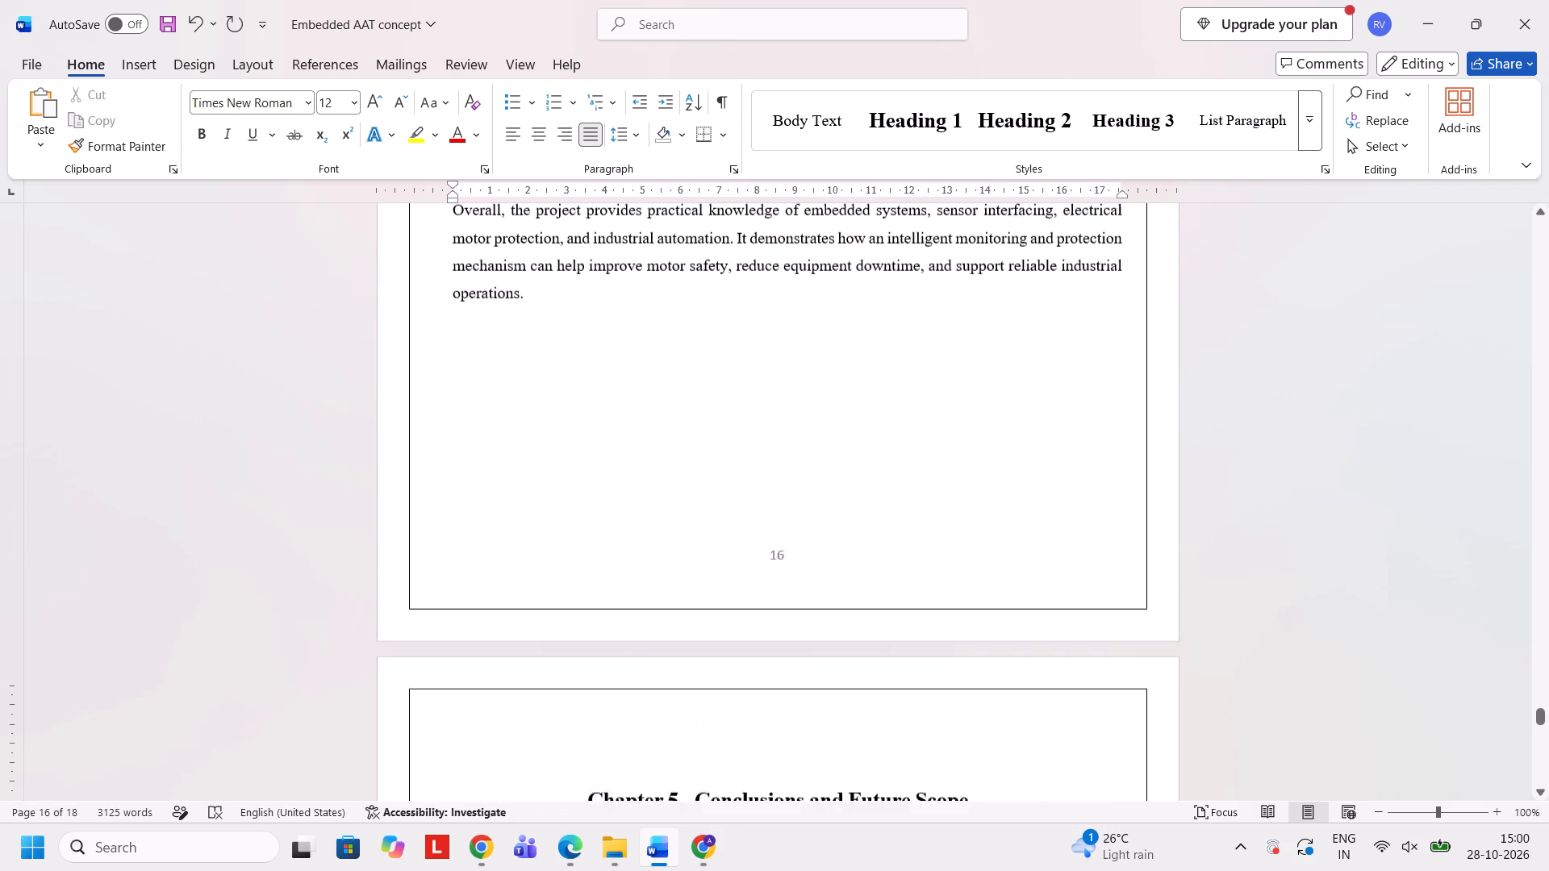
scroll(577, 471, "up", 16)
scroll(577, 471, "up", 19)
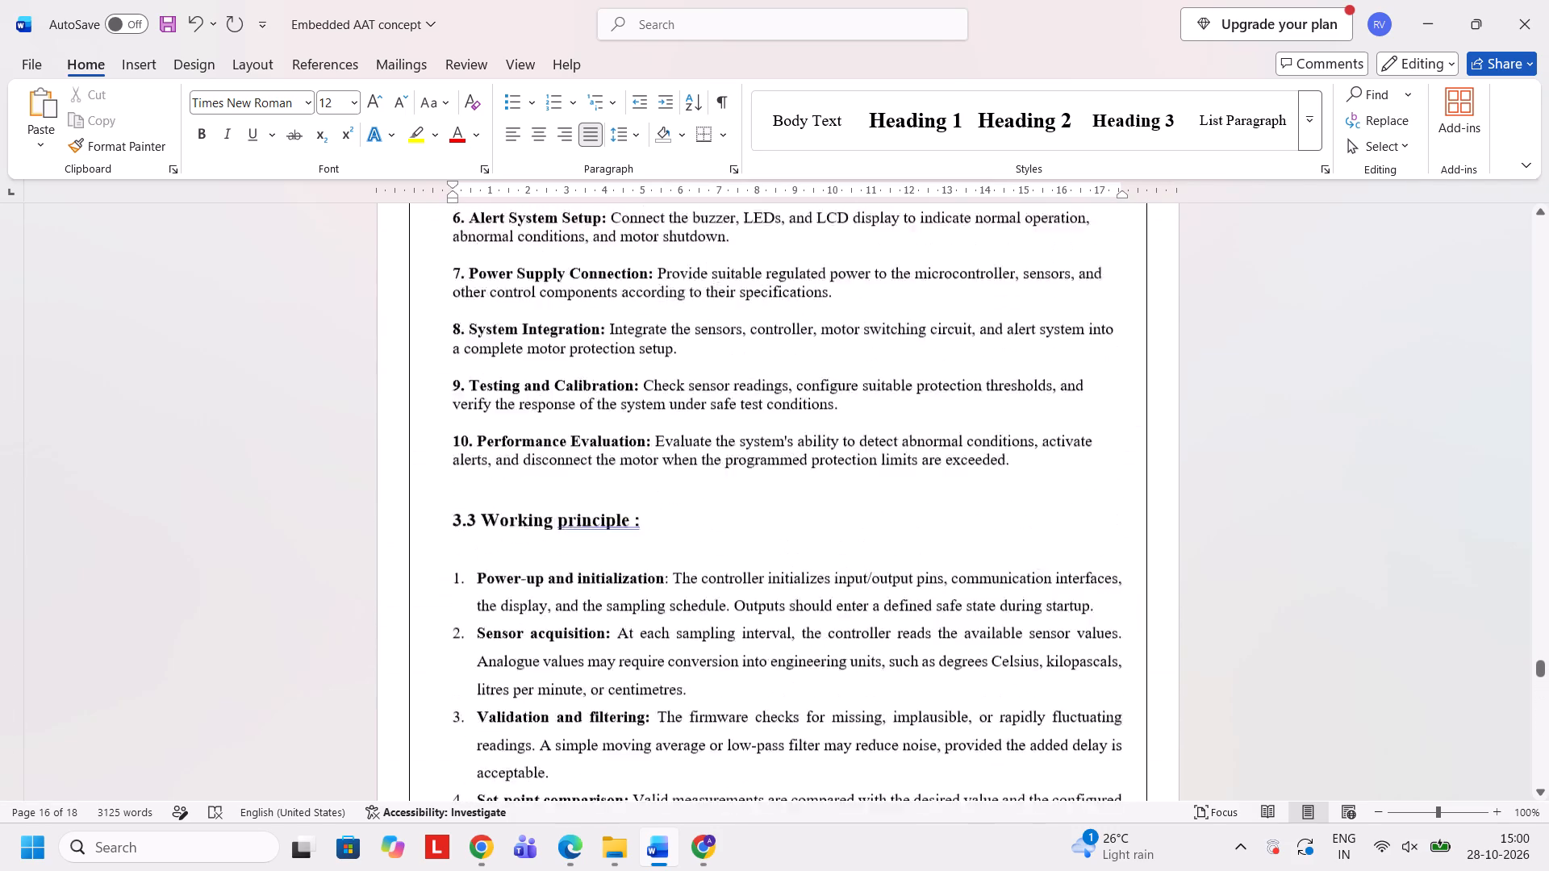
scroll(577, 471, "up", 10)
scroll(577, 471, "up", 20)
scroll(577, 471, "up", 7)
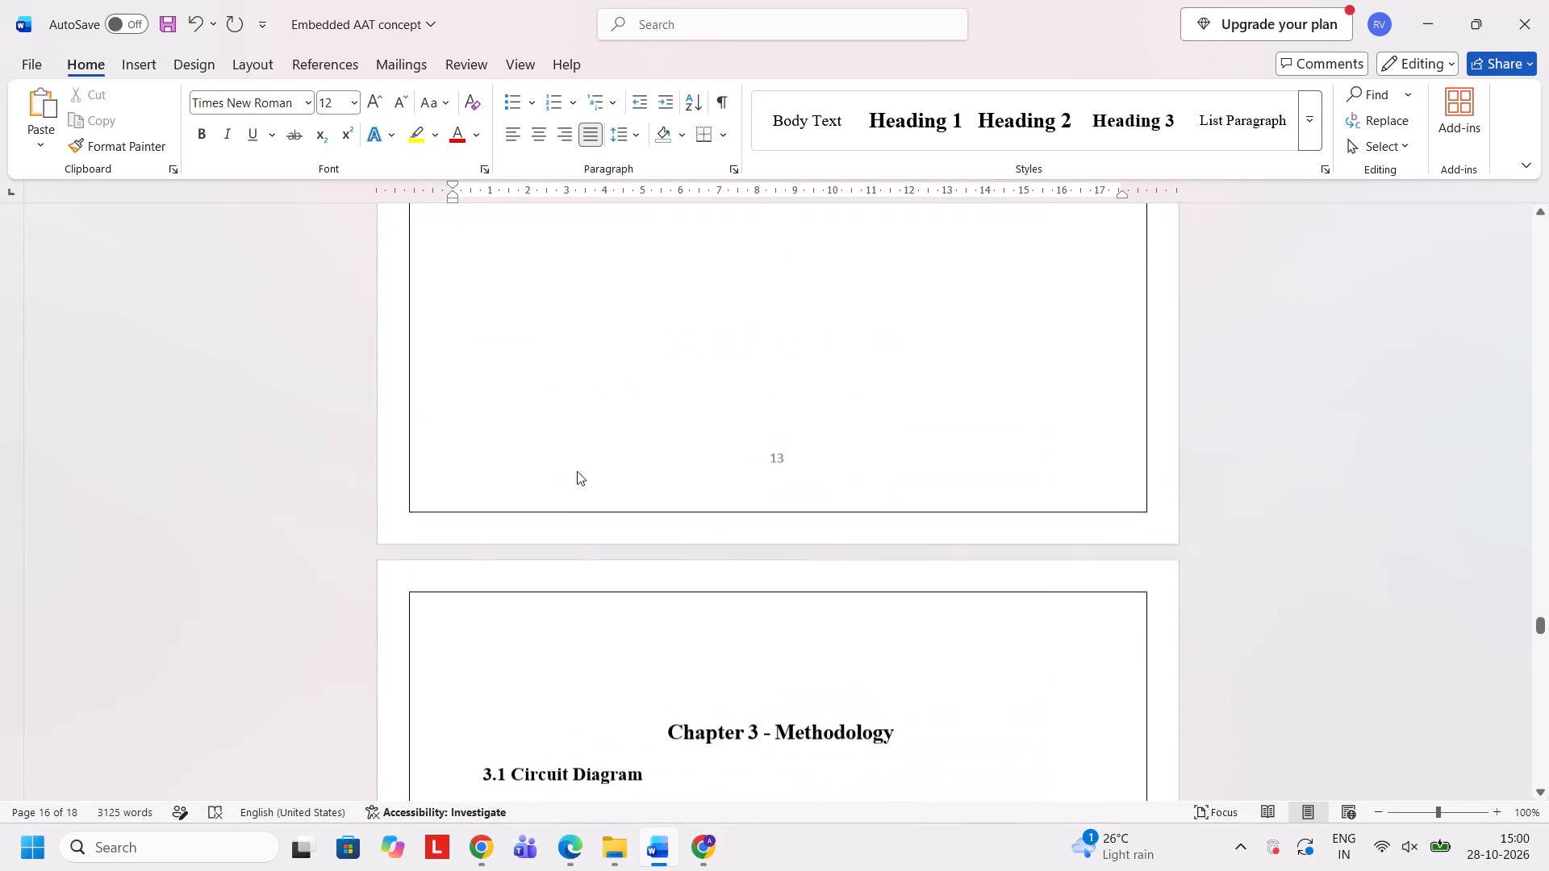
scroll(577, 471, "up", 15)
scroll(577, 469, "up", 8)
scroll(545, 454, "up", 15)
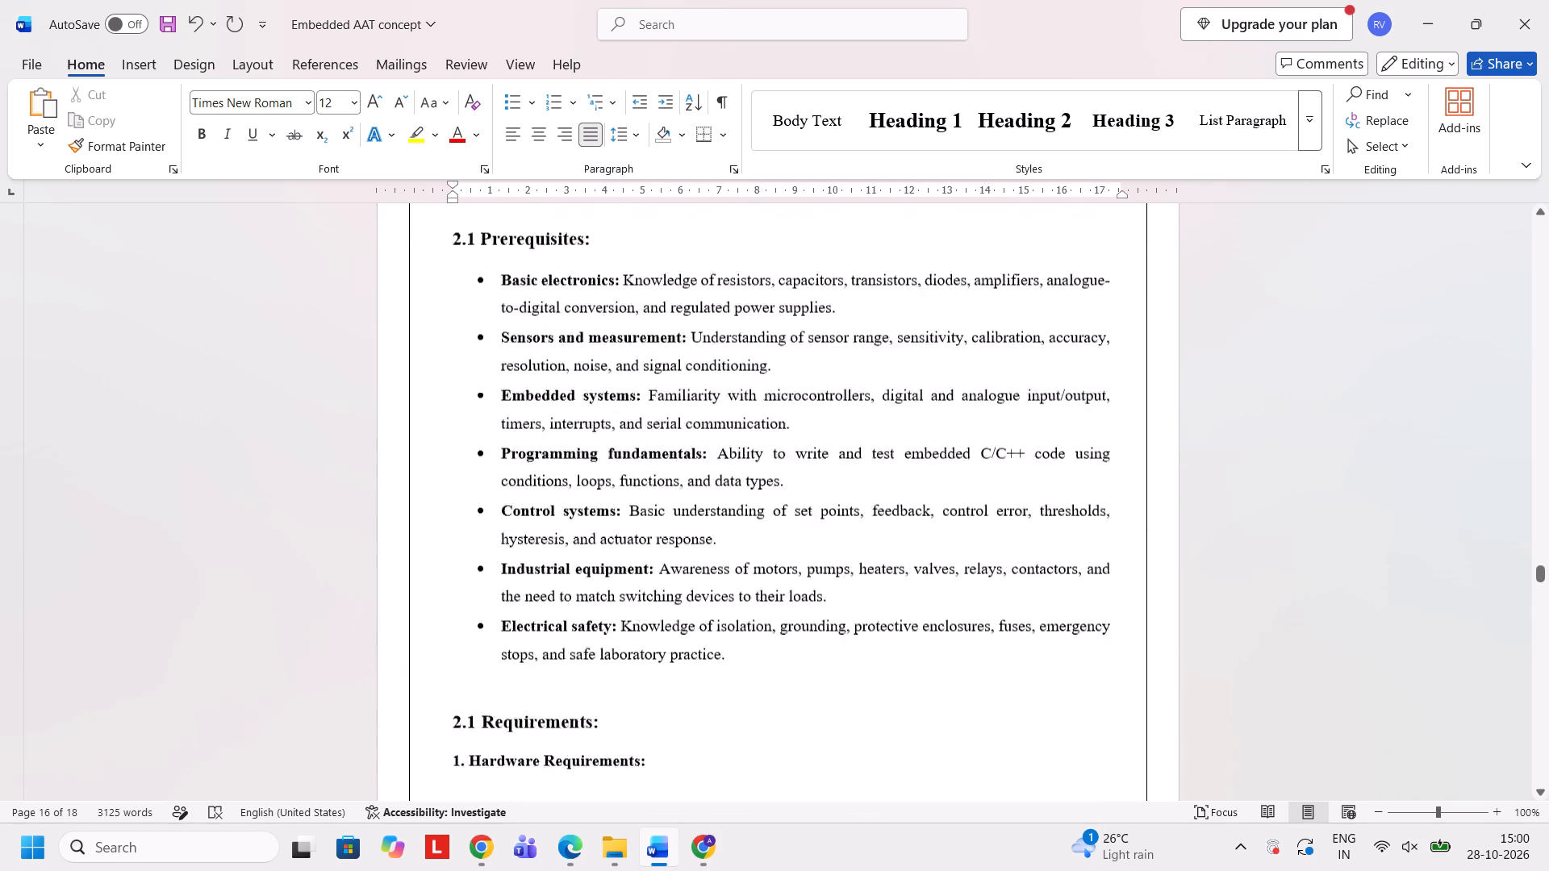
scroll(522, 448, "up", 3)
scroll(515, 445, "up", 20)
scroll(515, 445, "up", 12)
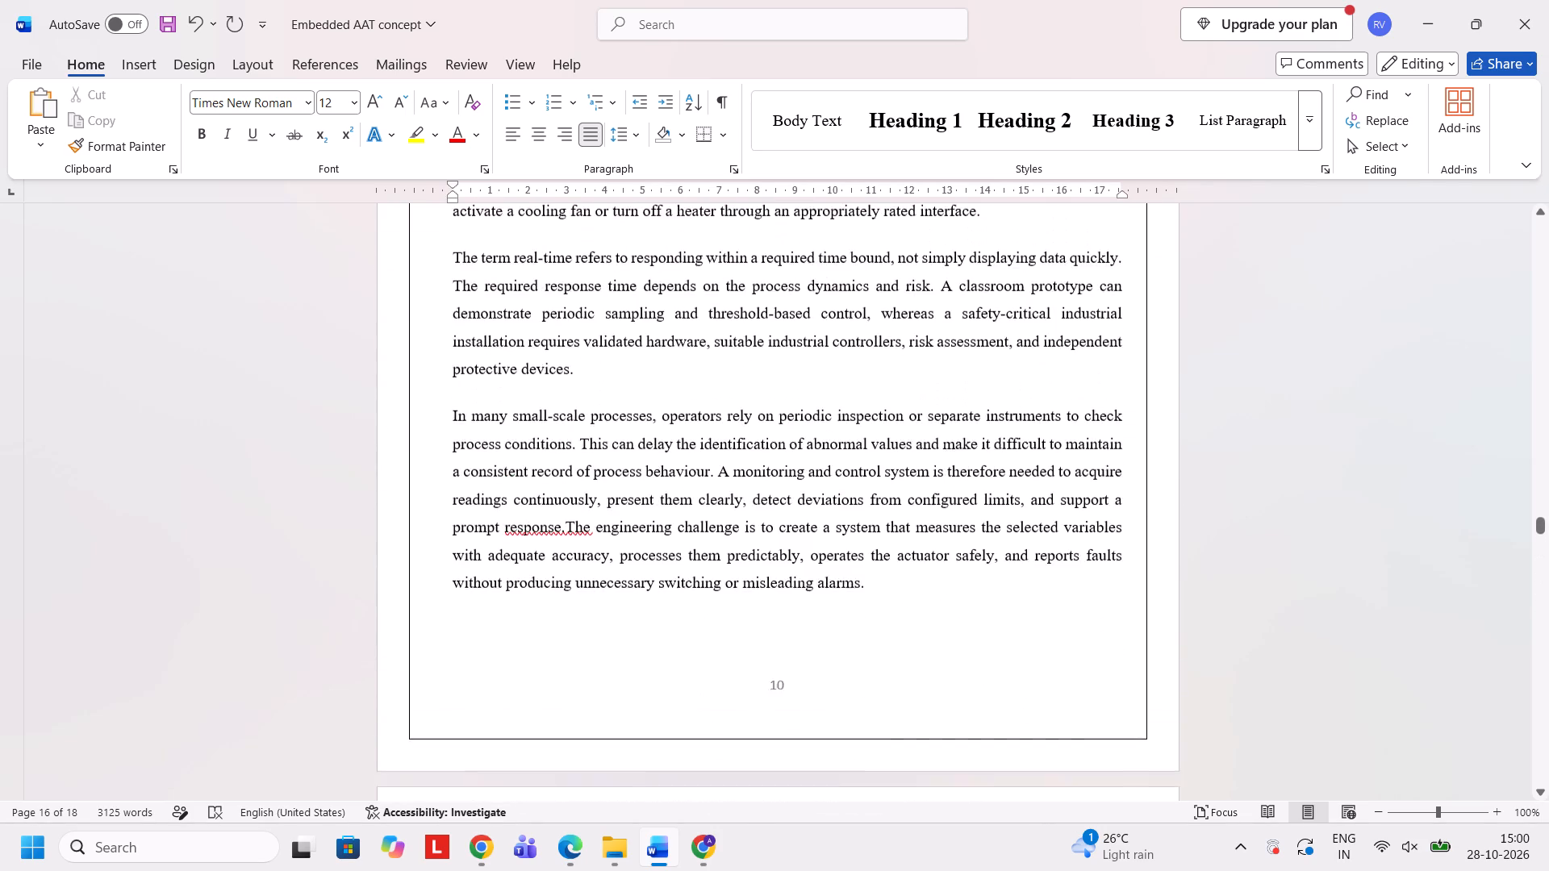
scroll(509, 440, "up", 20)
scroll(509, 440, "up", 4)
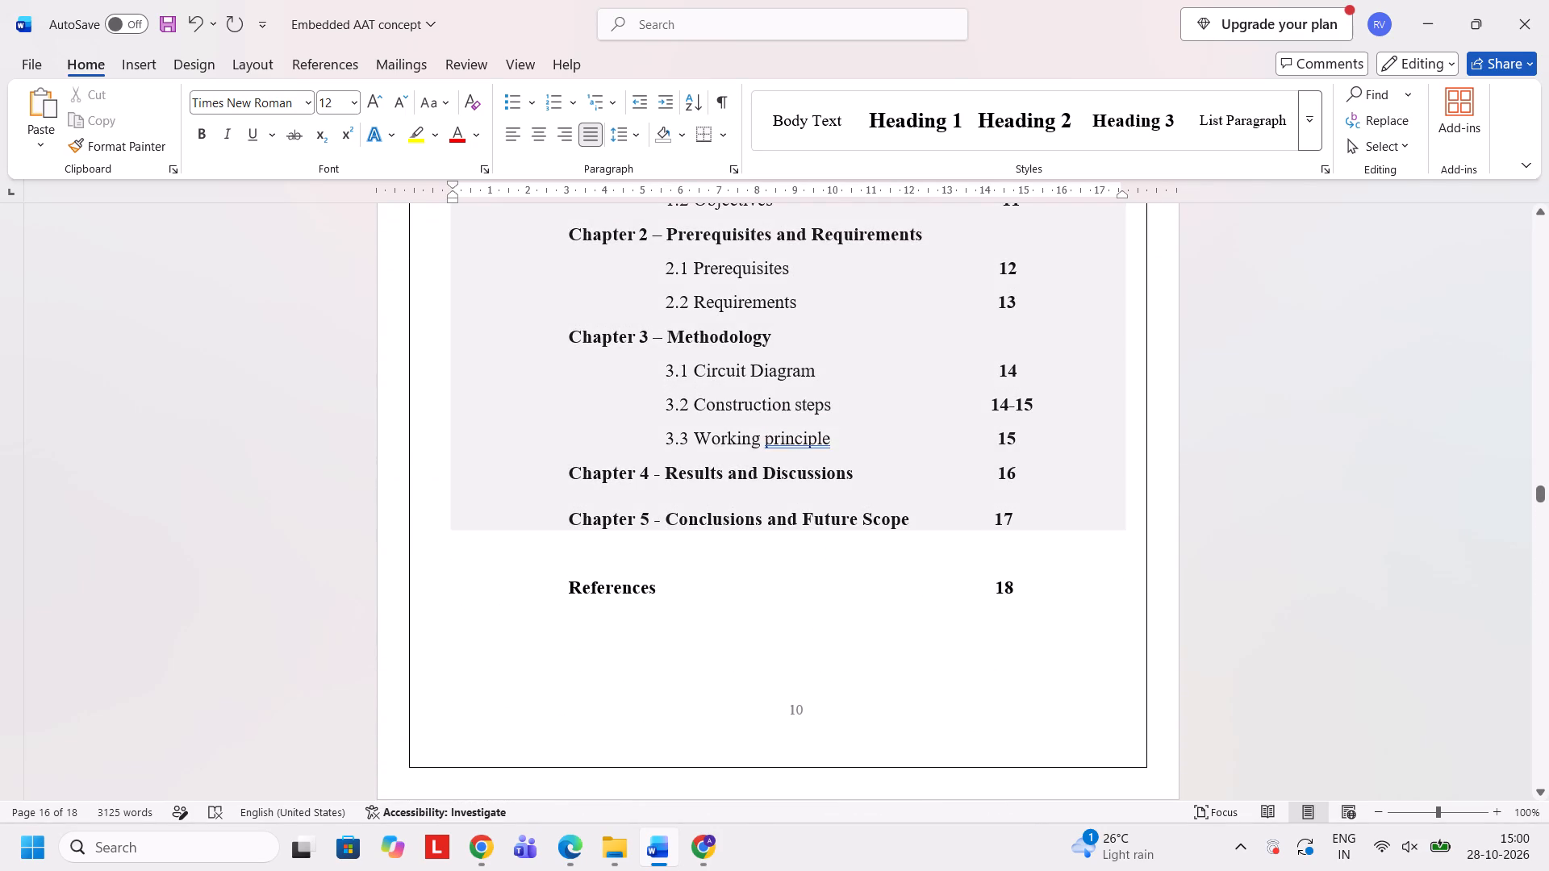
scroll(498, 434, "up", 11)
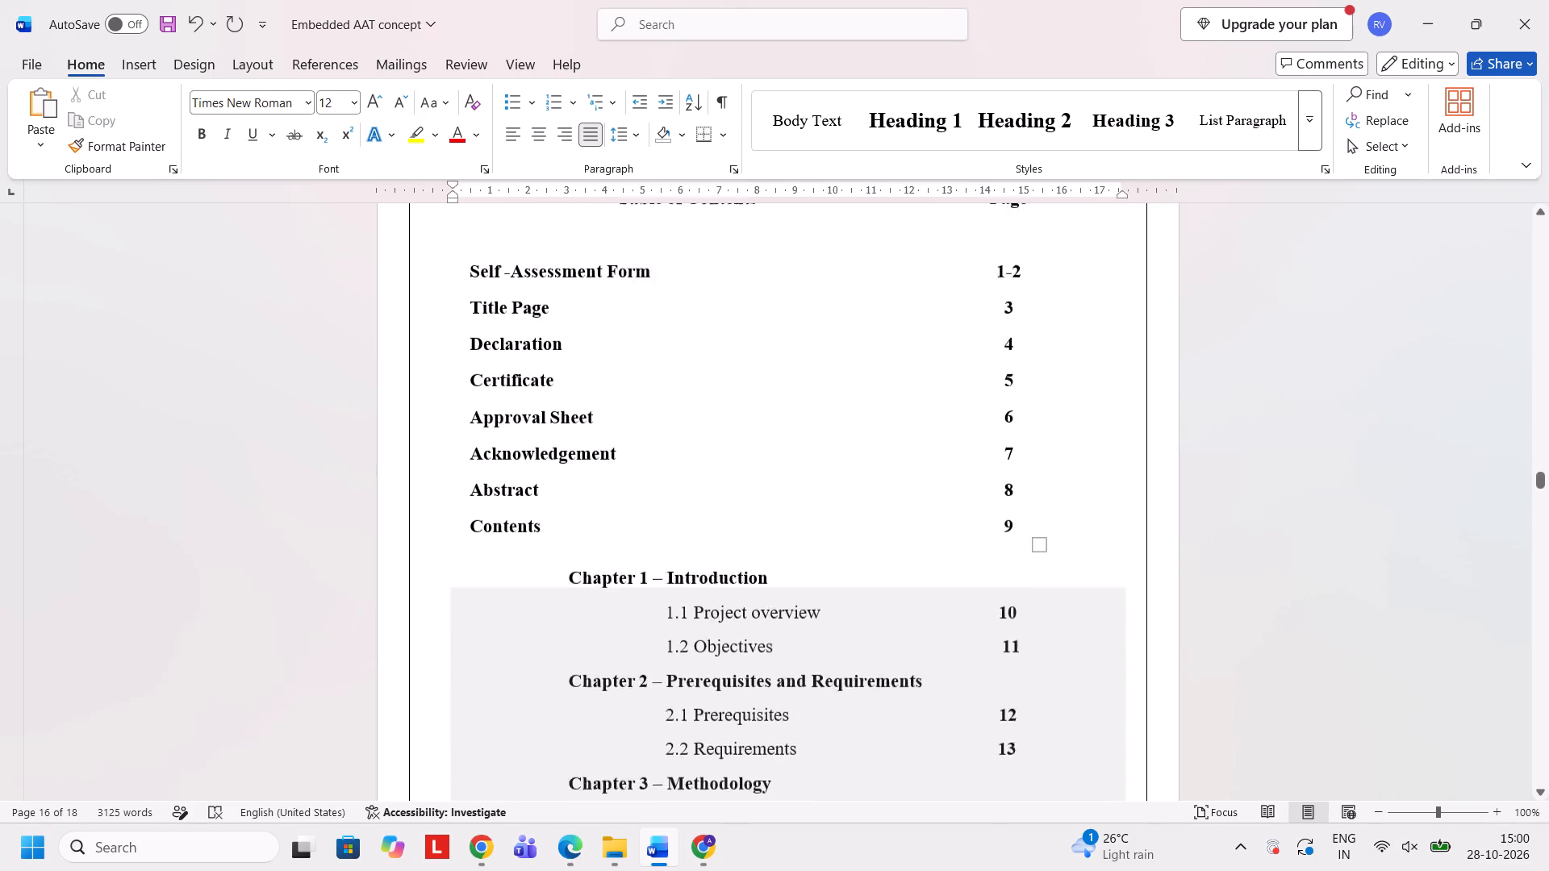
Examine the Acknowledgement, Abstract, Table of Contents and Chapter 1 pages side by side at 70% zoom.
scroll(498, 434, "down", 2)
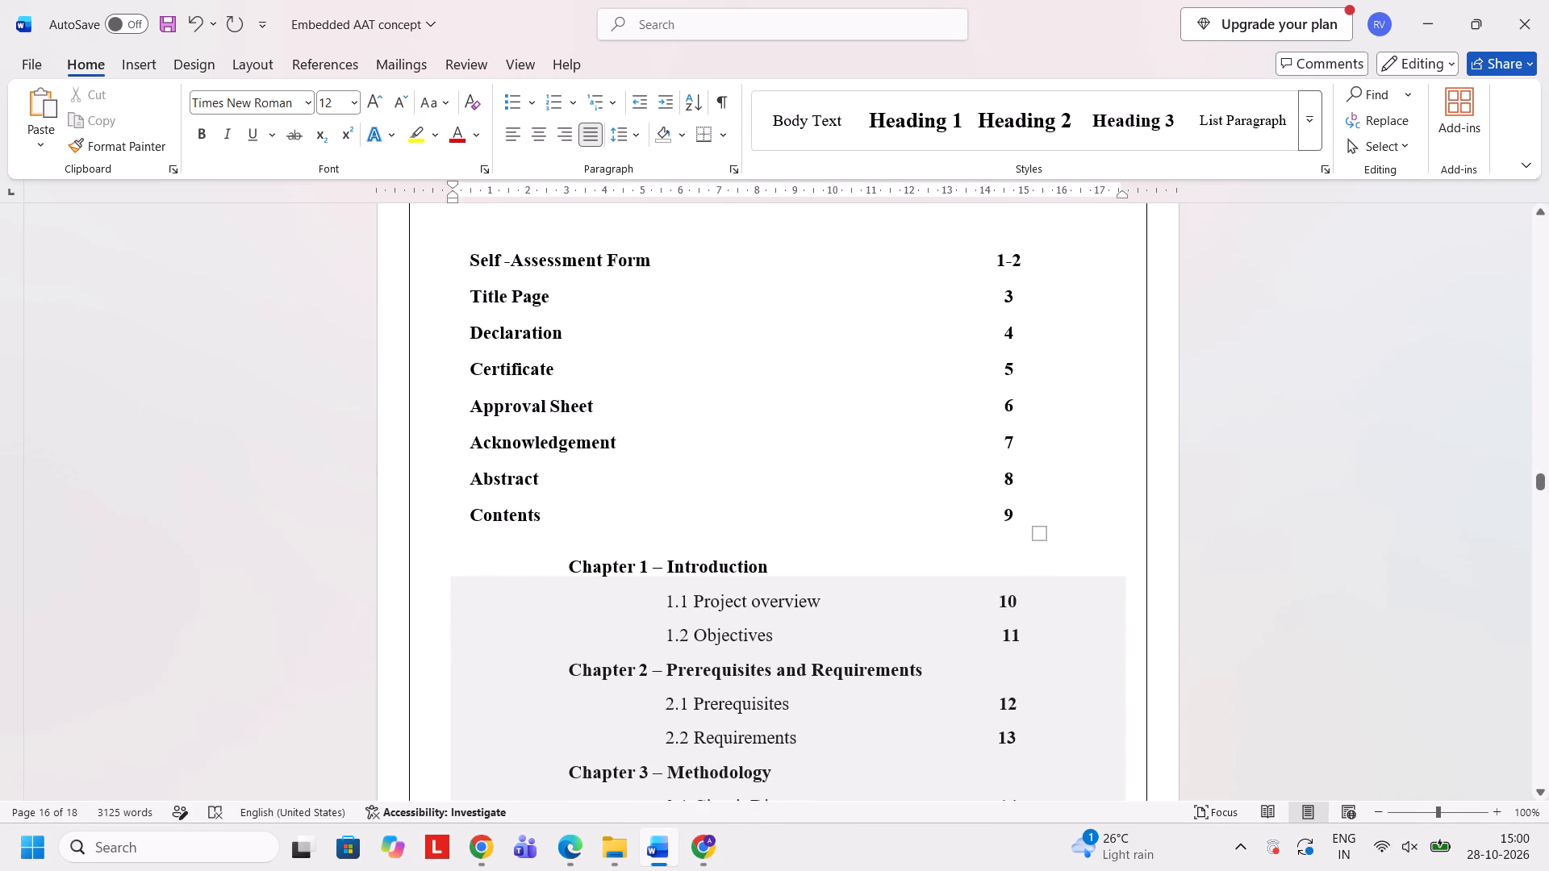
scroll(498, 434, "down", 1, "ctrl")
scroll(498, 434, "up", 1)
scroll(498, 434, "down", 2)
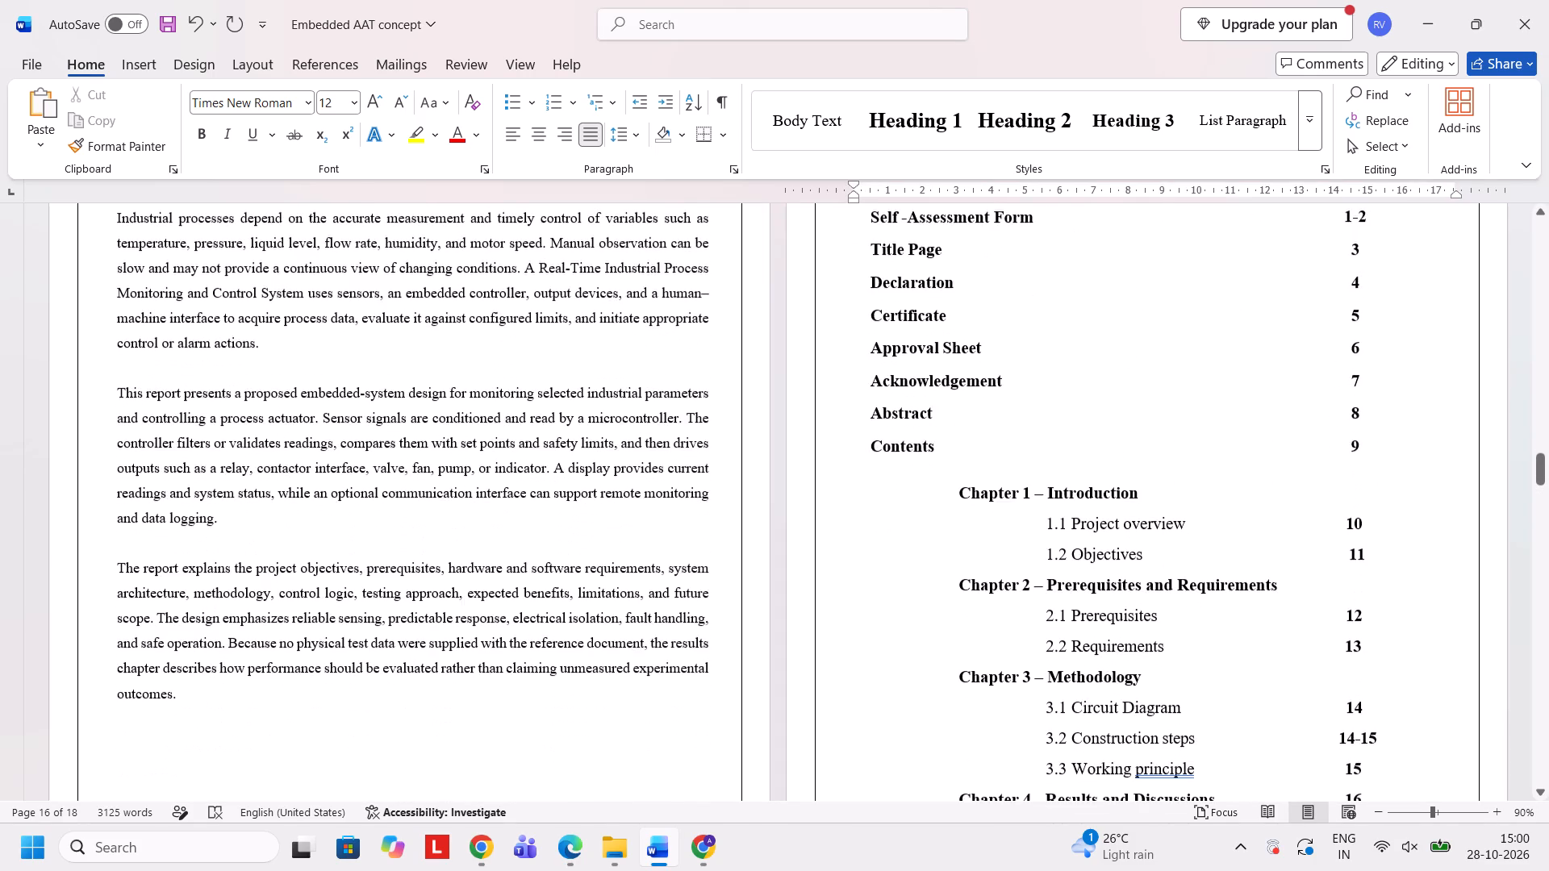
scroll(498, 434, "down", 2, "ctrl")
scroll(498, 434, "up", 5)
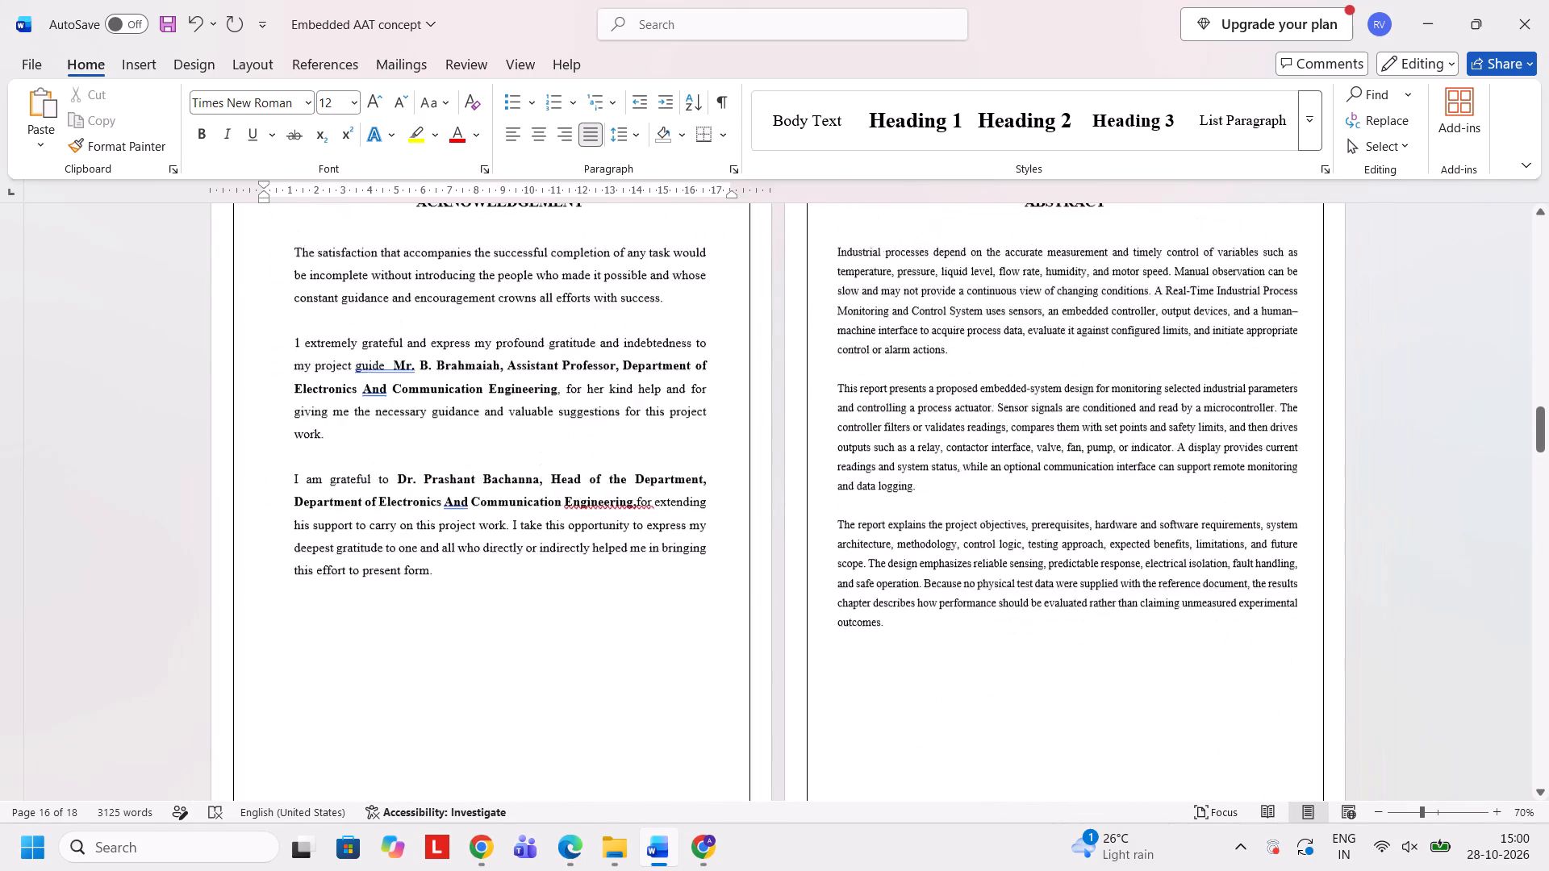
scroll(498, 434, "up", 1)
scroll(498, 434, "down", 1)
scroll(498, 434, "up", 9)
scroll(498, 434, "down", 20)
scroll(498, 434, "down", 4)
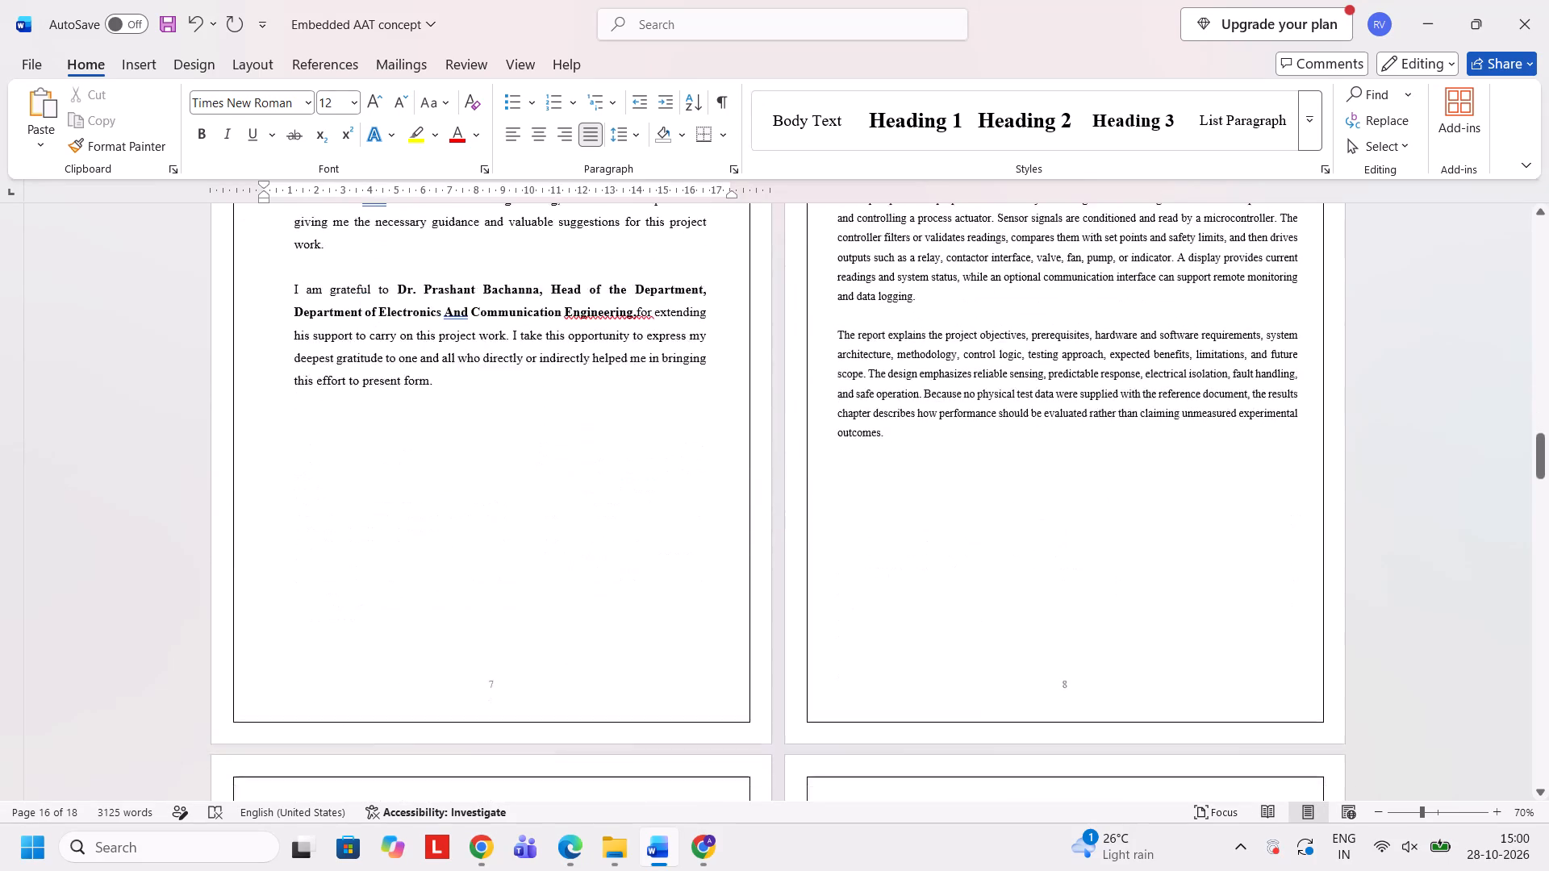
scroll(498, 434, "down", 12)
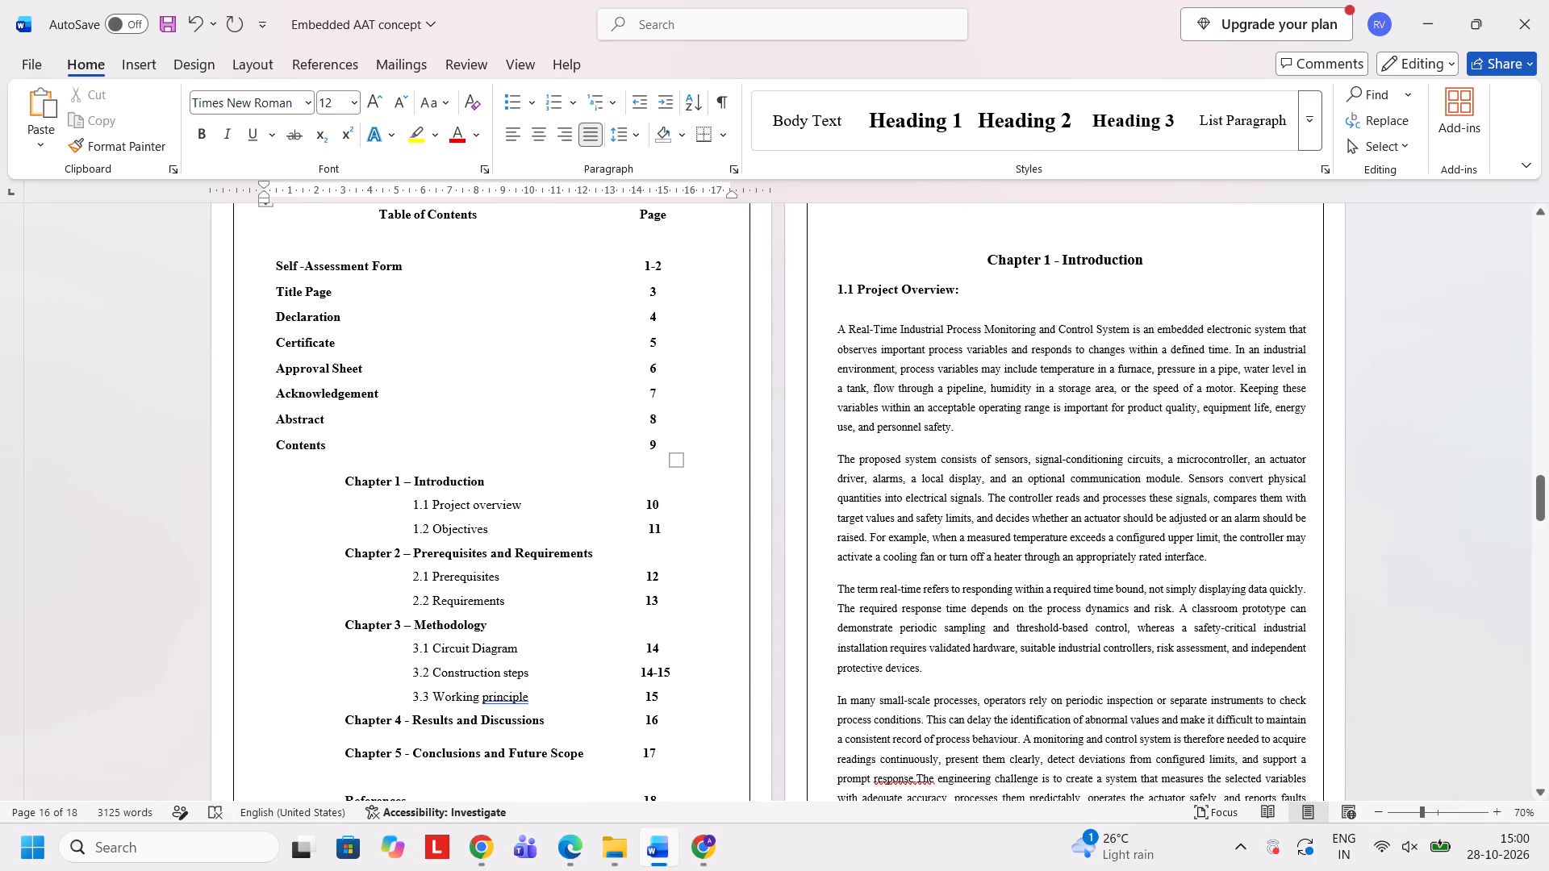
scroll(831, 473, "down", 9)
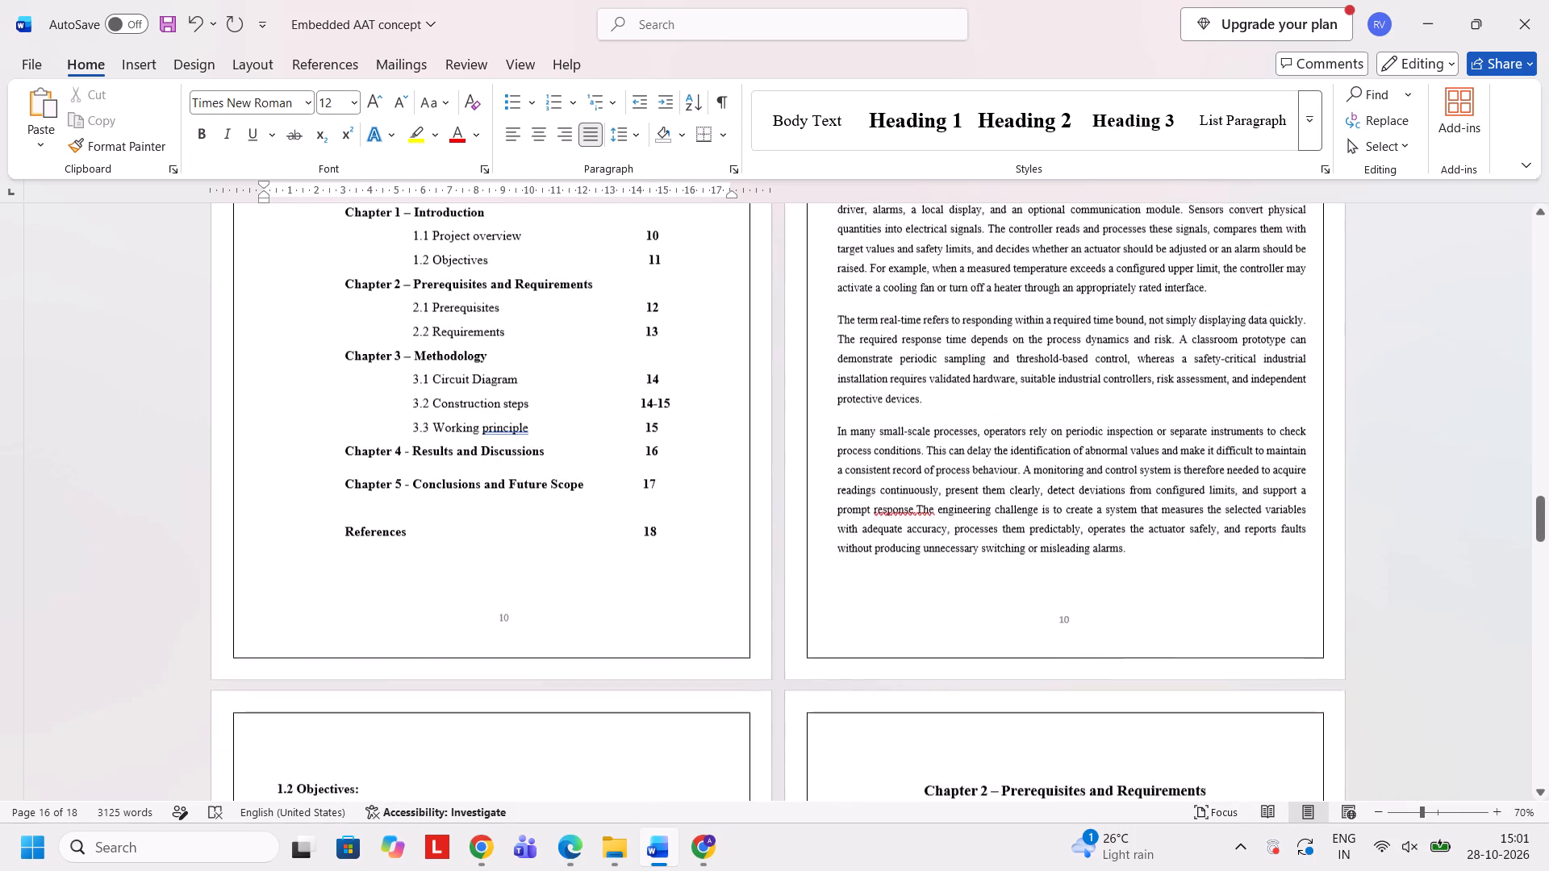
scroll(829, 473, "down", 5)
scroll(829, 473, "up", 18)
scroll(829, 473, "down", 3)
scroll(829, 473, "up", 7)
scroll(829, 473, "up", 19)
scroll(829, 472, "down", 20)
scroll(829, 472, "down", 6)
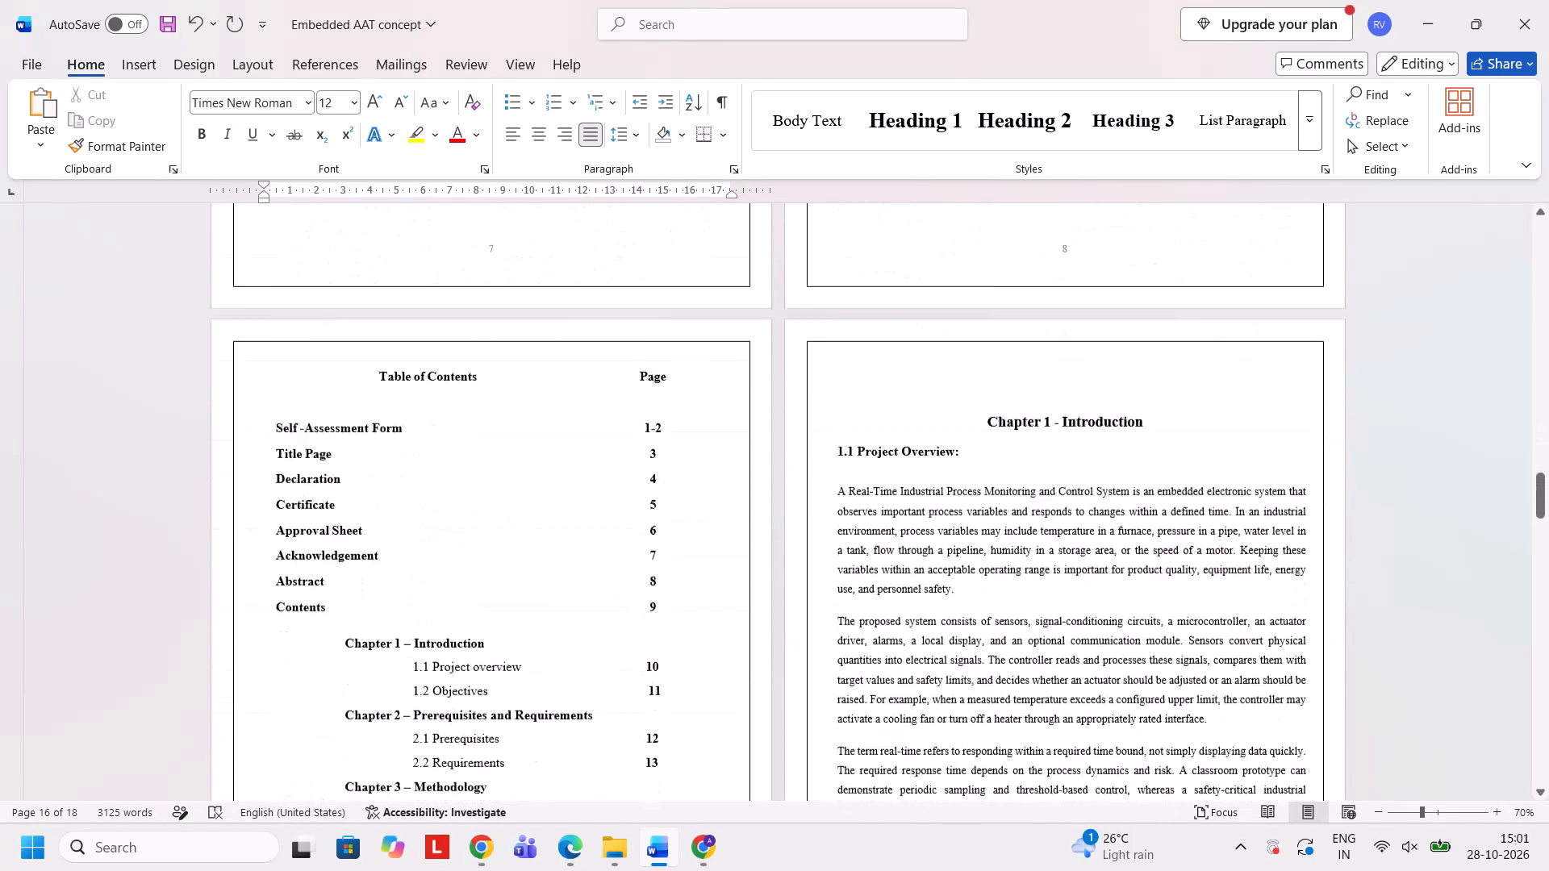
scroll(829, 463, "down", 6)
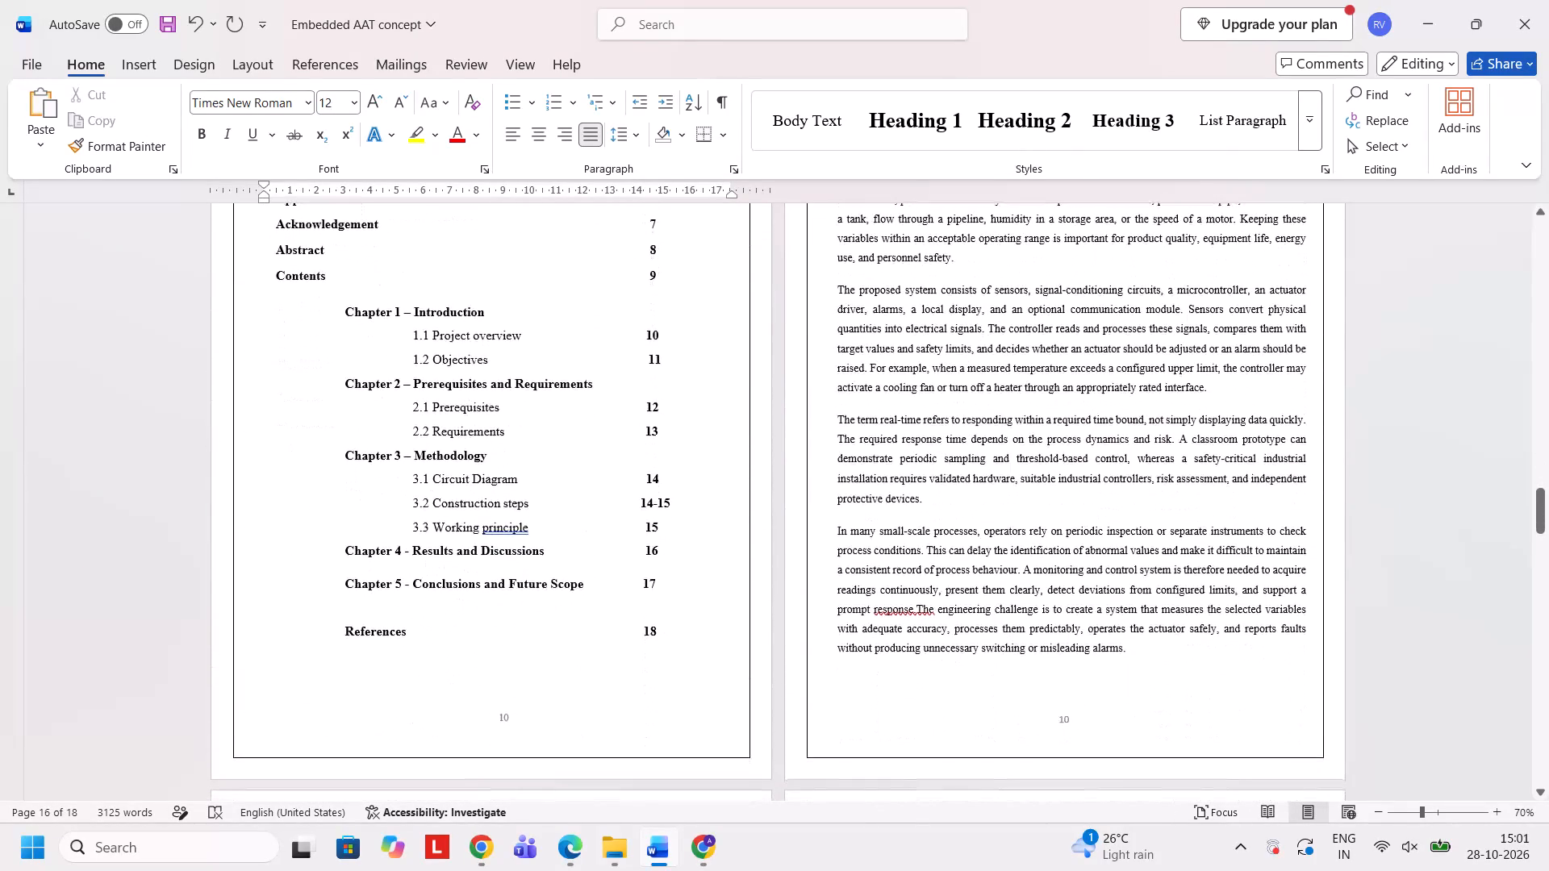
Read through the pages from 1.2 Objectives to the References, checking the content and layout of each chapter.
scroll(828, 460, "down", 10)
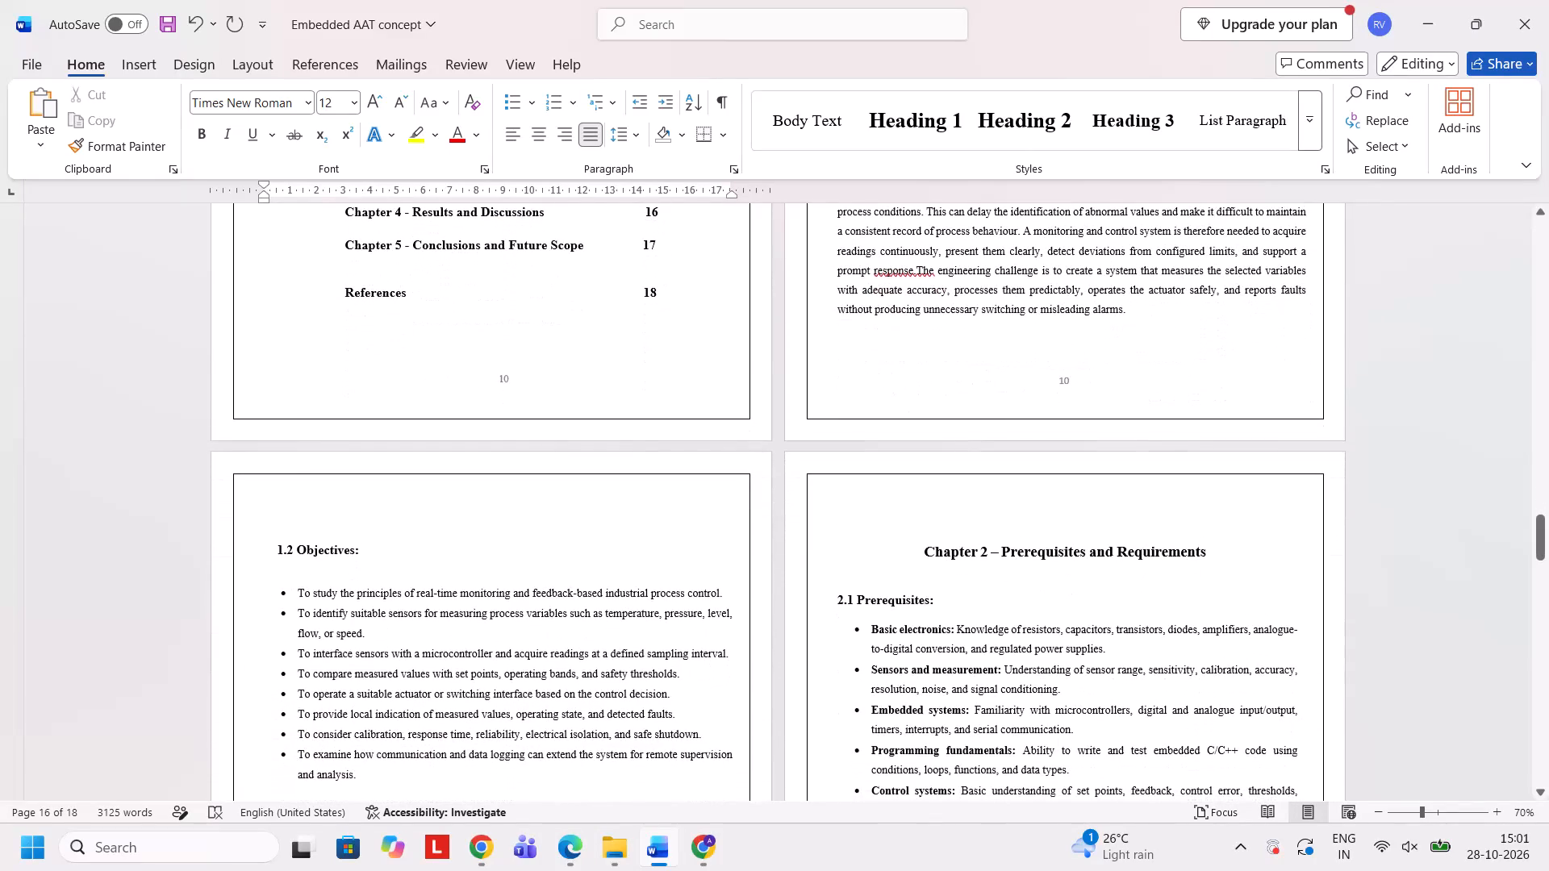
scroll(828, 460, "down", 12)
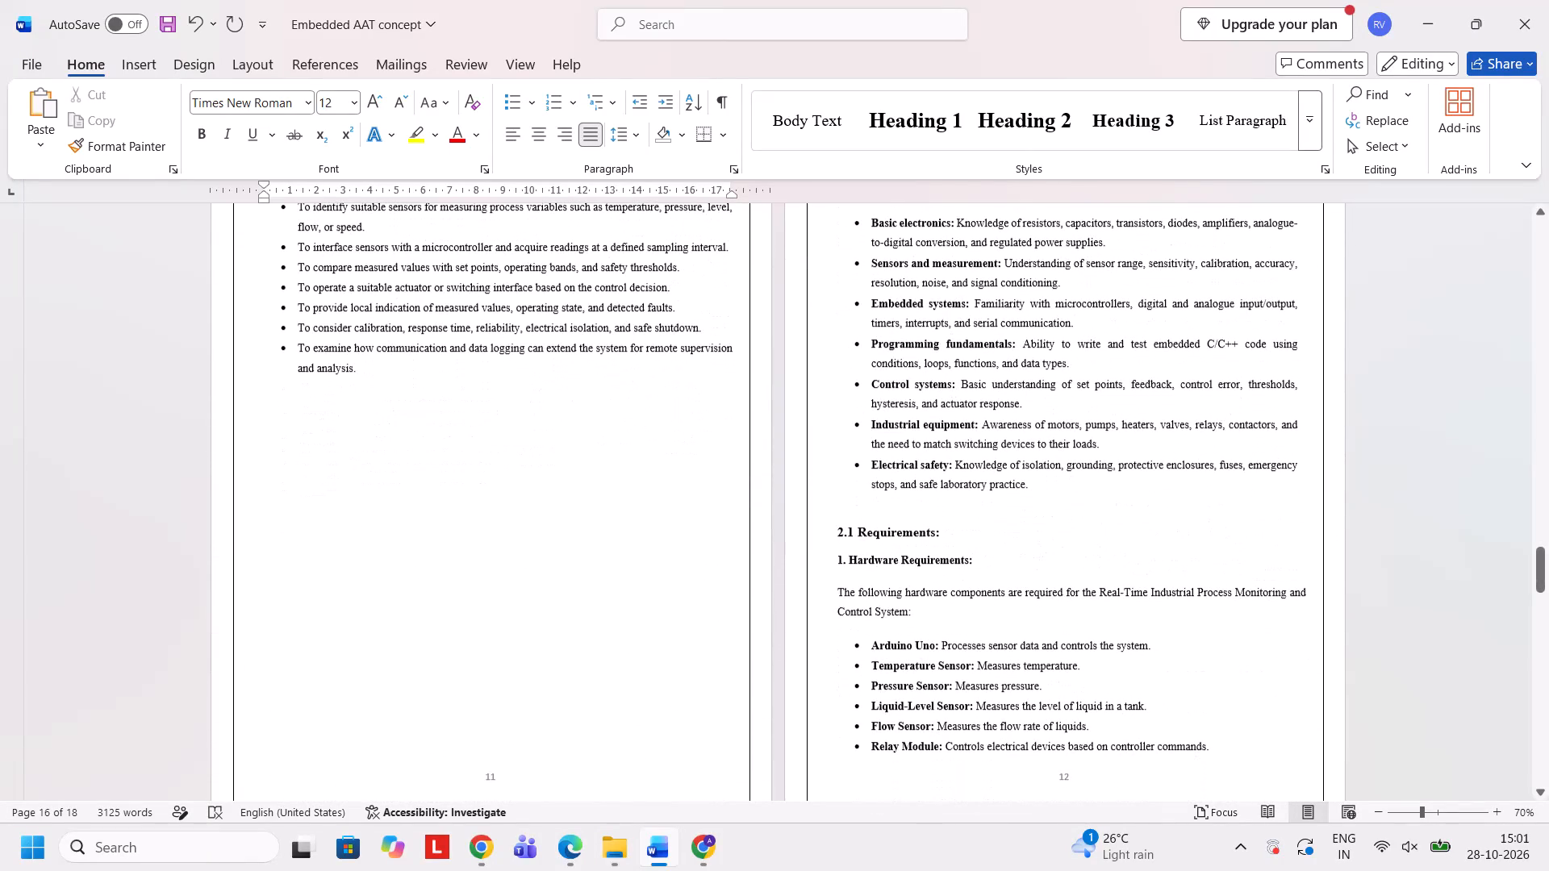
scroll(828, 460, "up", 2)
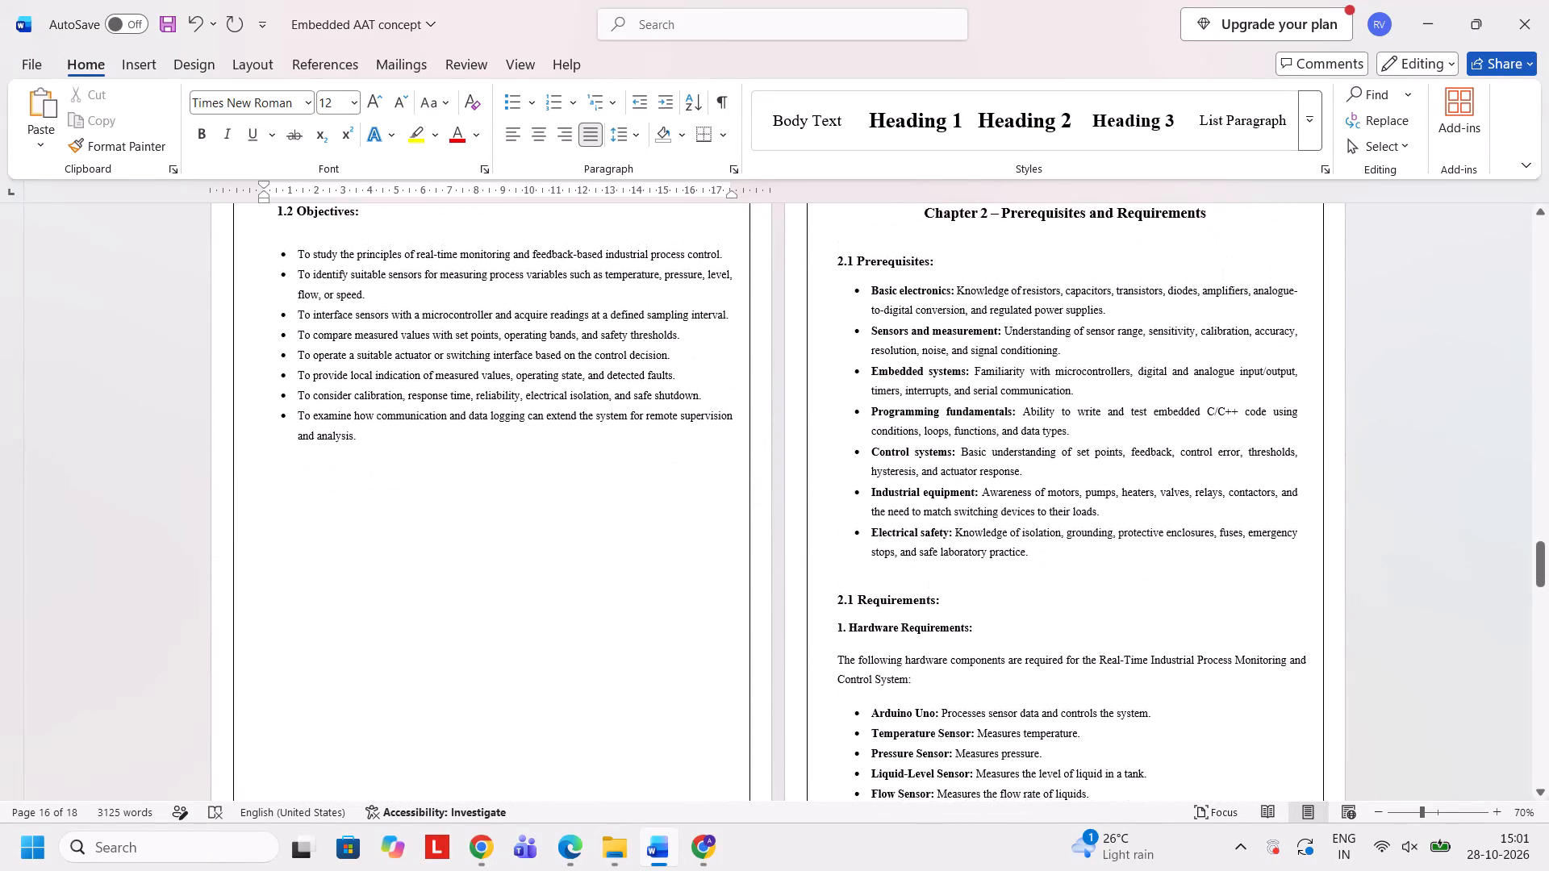
scroll(828, 460, "down", 17)
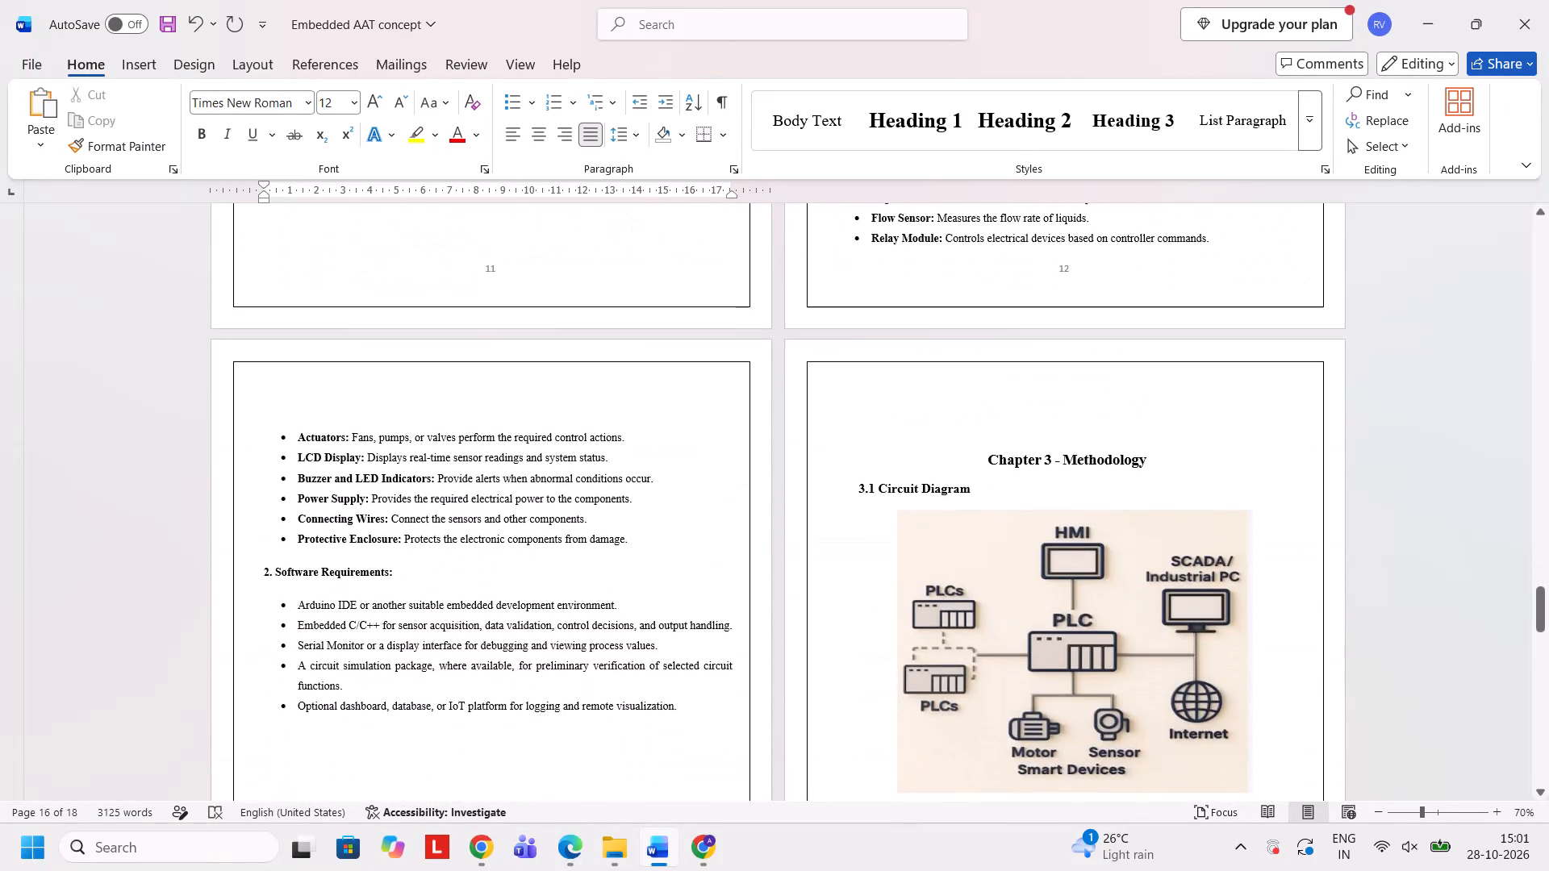
scroll(825, 436, "down", 11)
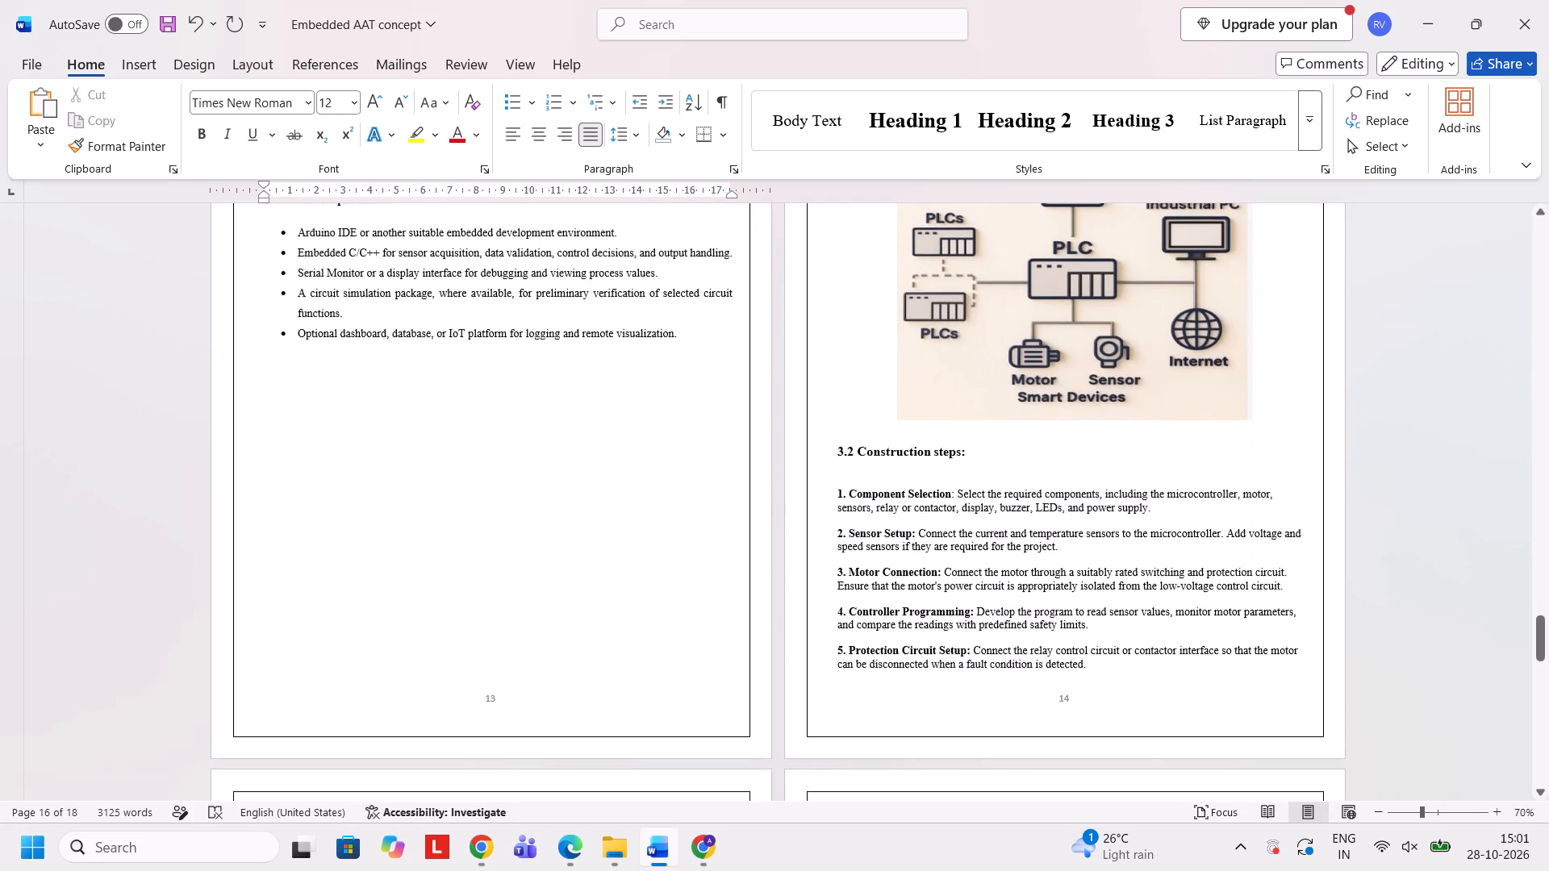
scroll(824, 431, "up", 5)
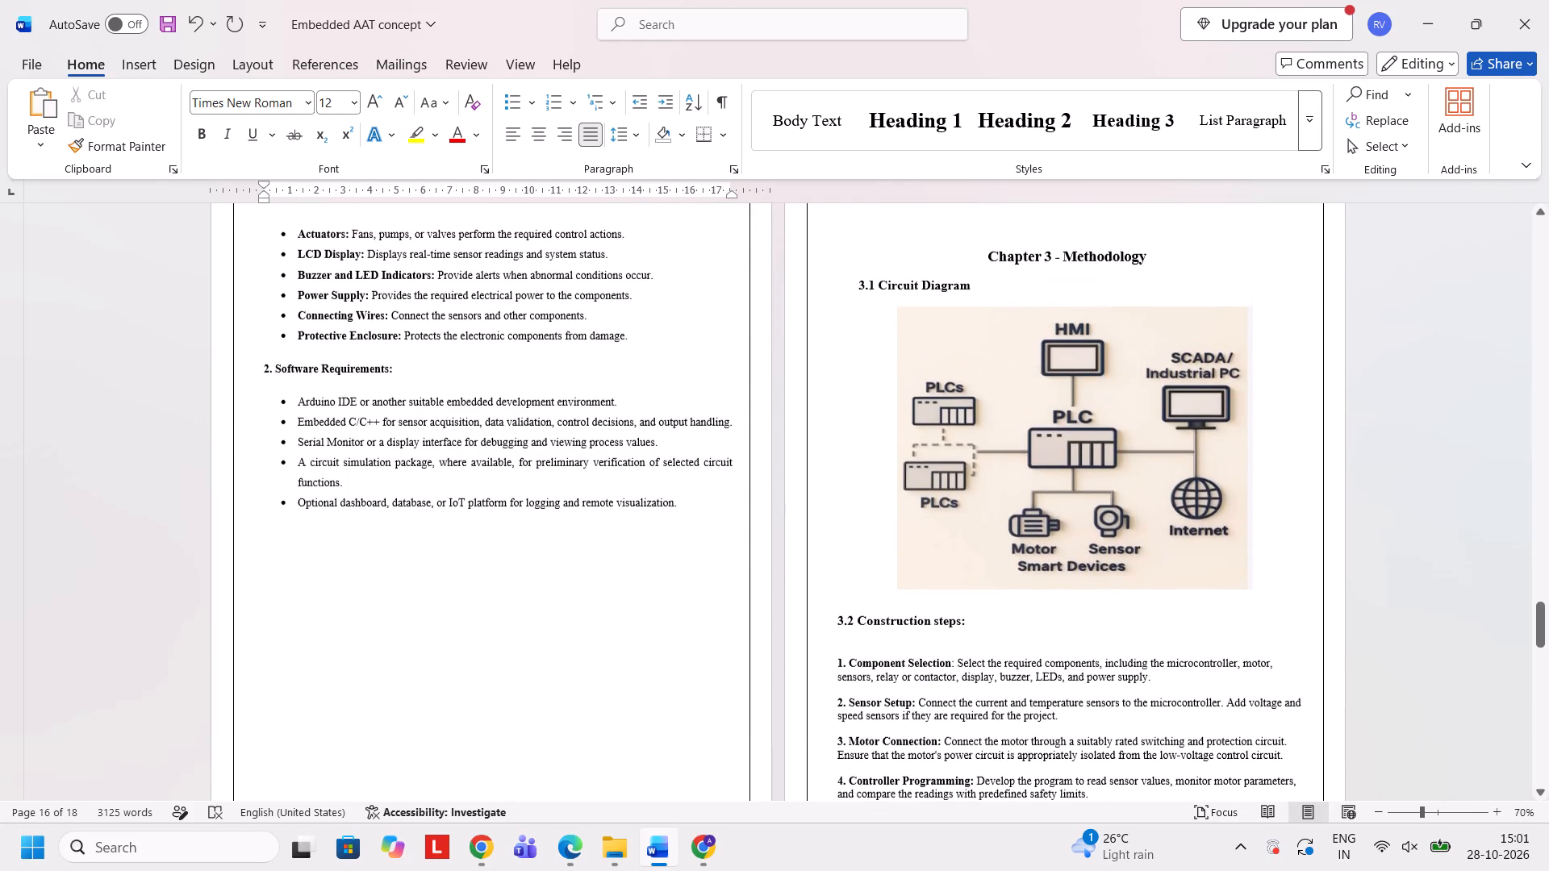
scroll(823, 431, "down", 5)
scroll(823, 431, "up", 5)
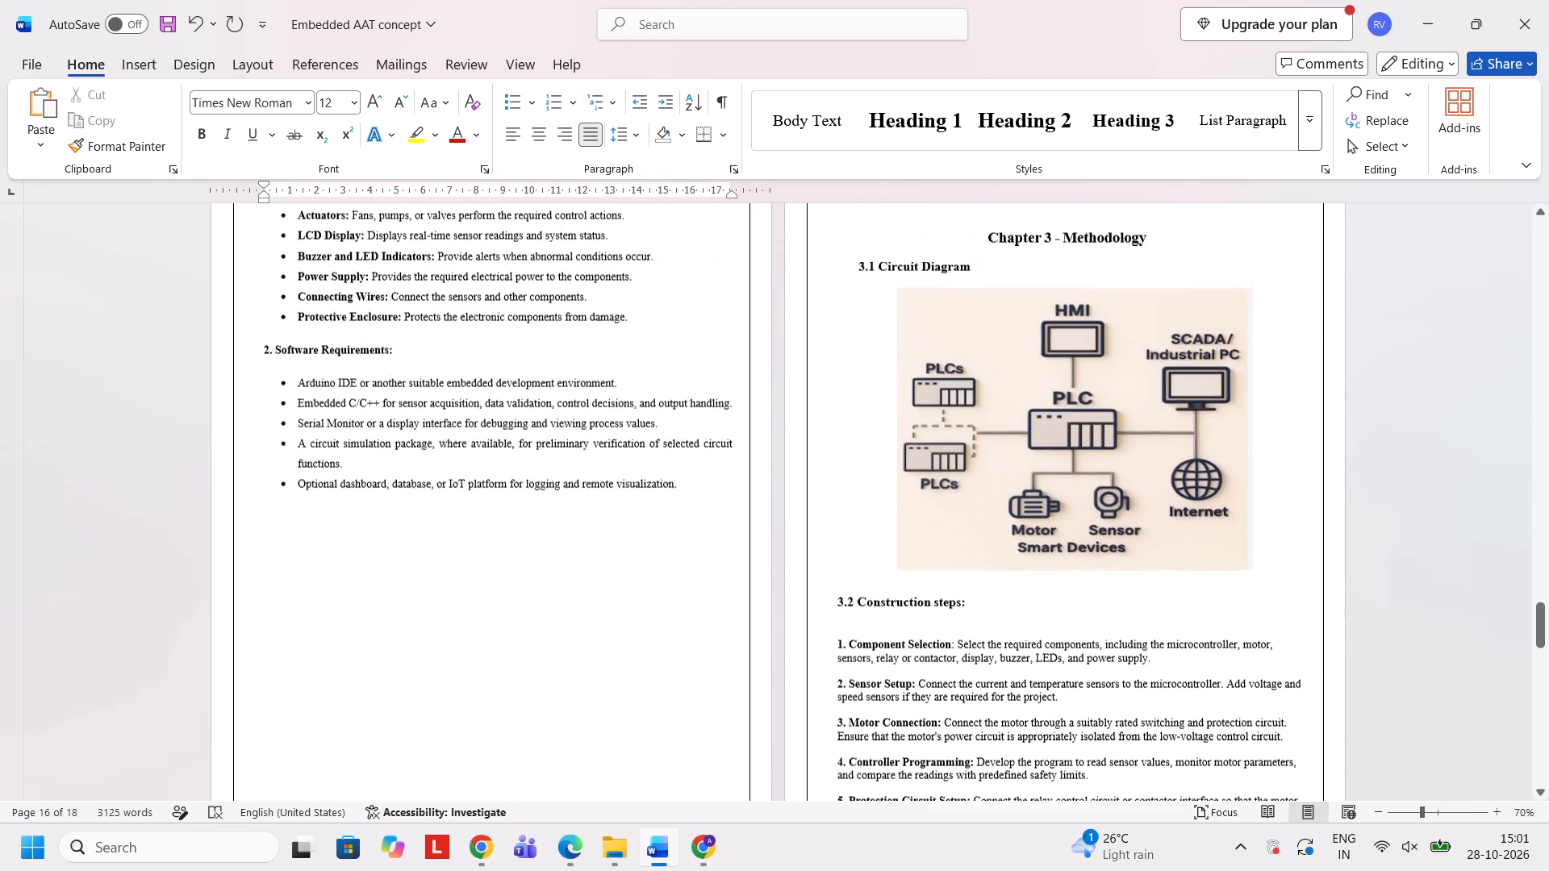
scroll(823, 431, "down", 12)
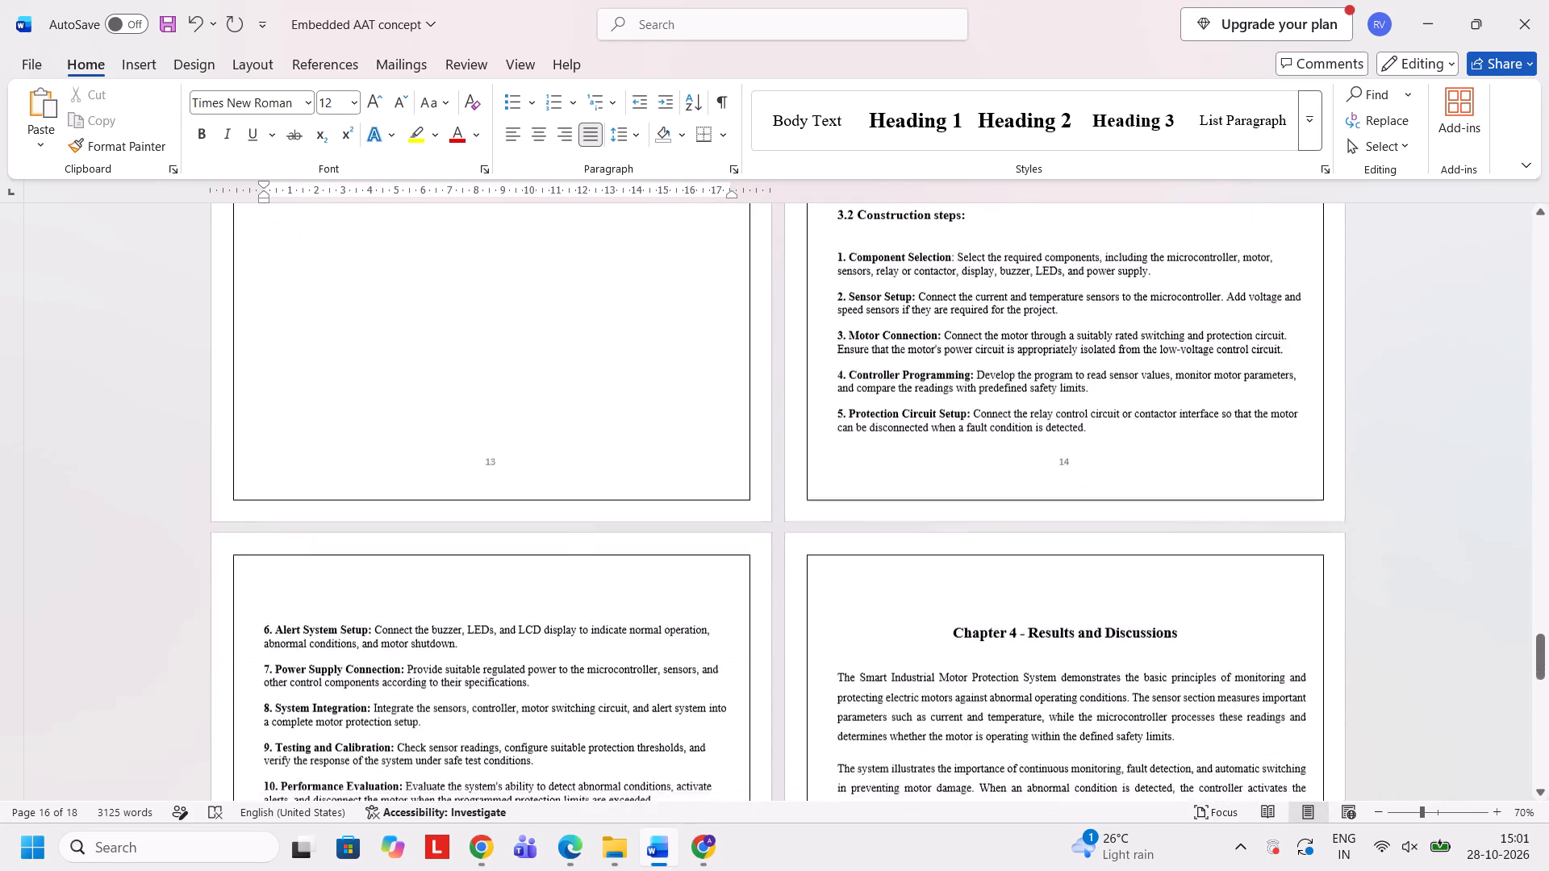
scroll(821, 429, "down", 14)
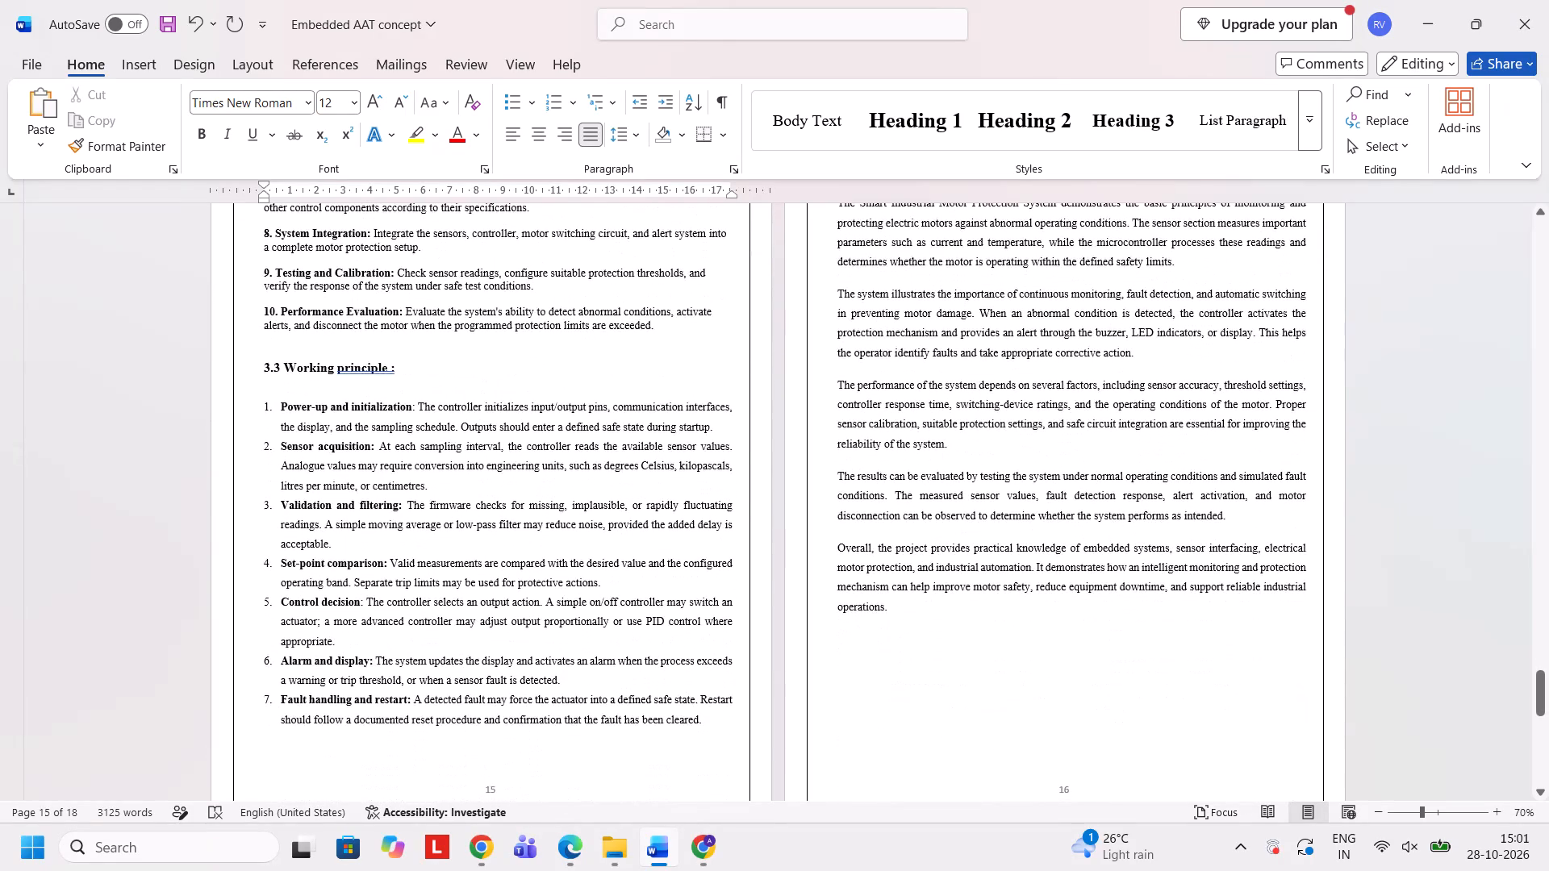
scroll(817, 423, "down", 5)
scroll(817, 423, "up", 6)
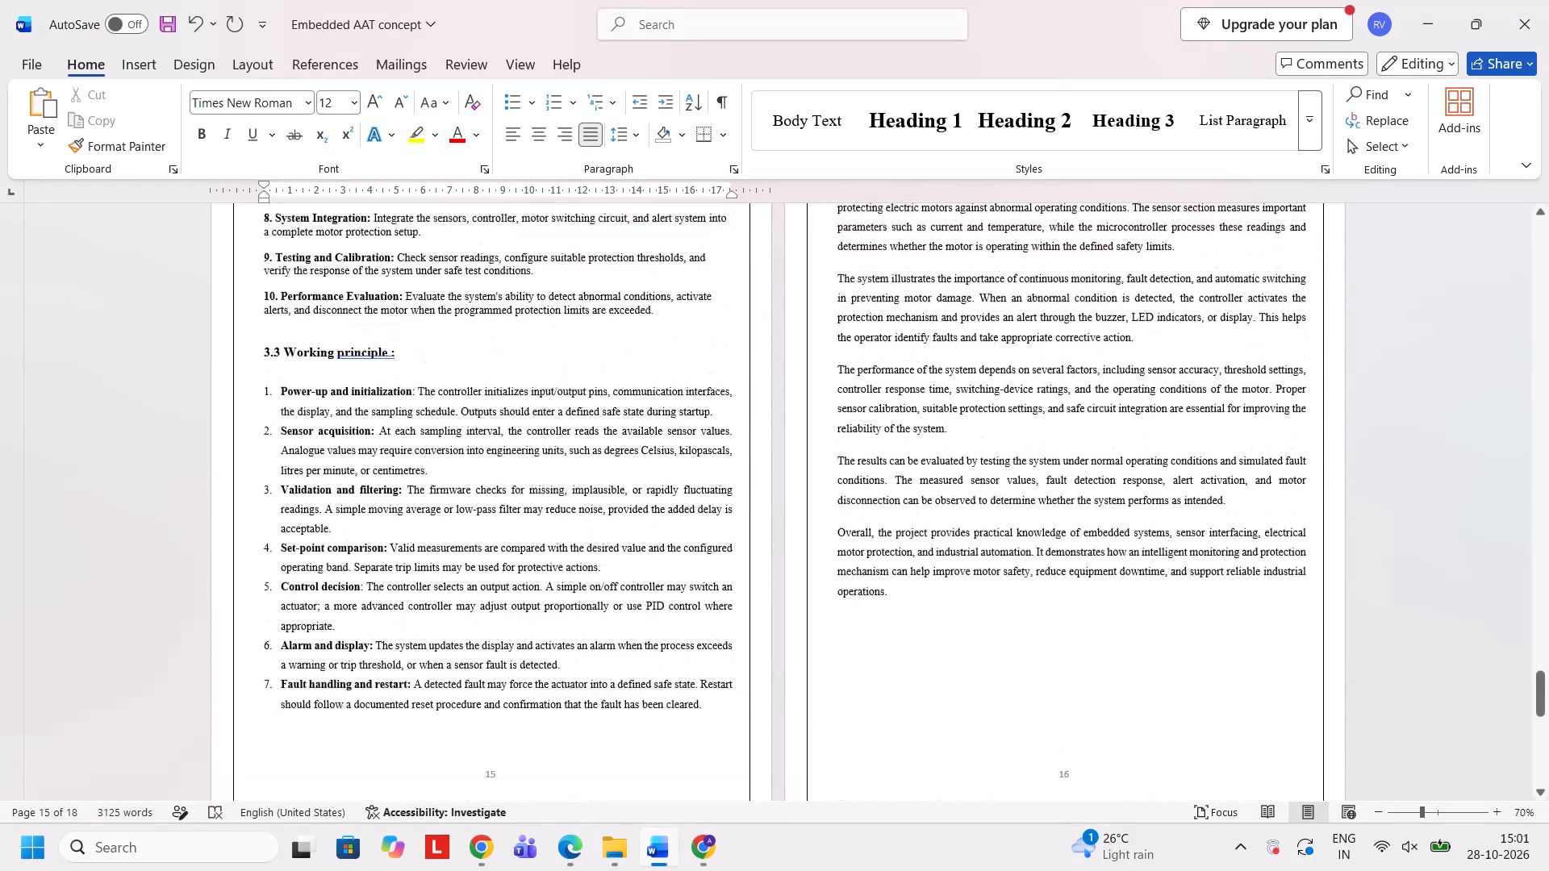
scroll(817, 423, "up", 5)
scroll(817, 423, "down", 18)
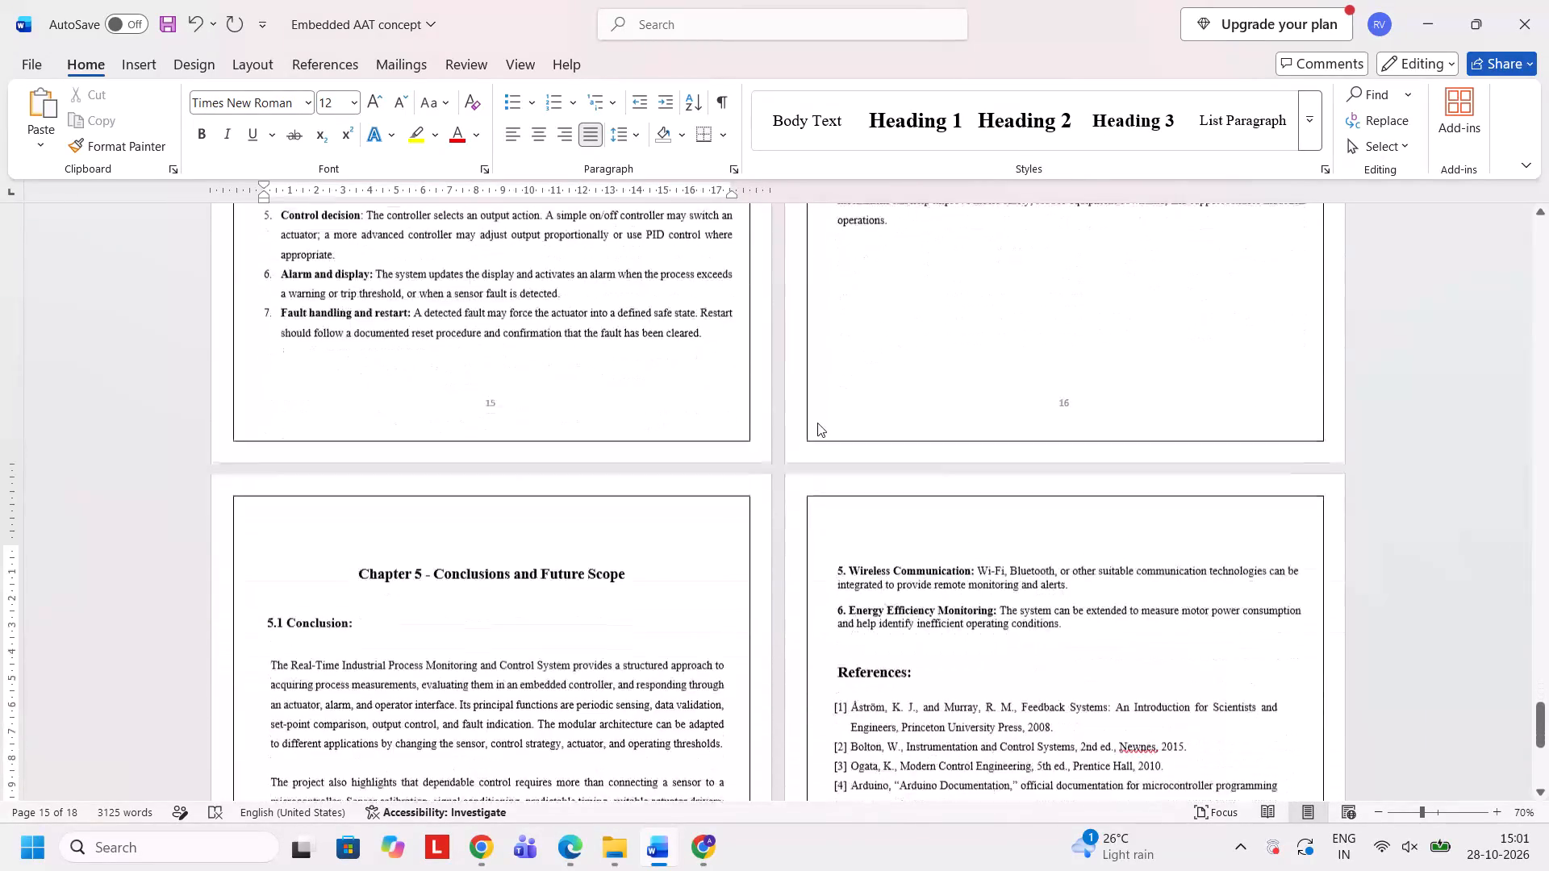
scroll(817, 423, "down", 18)
scroll(817, 420, "up", 6)
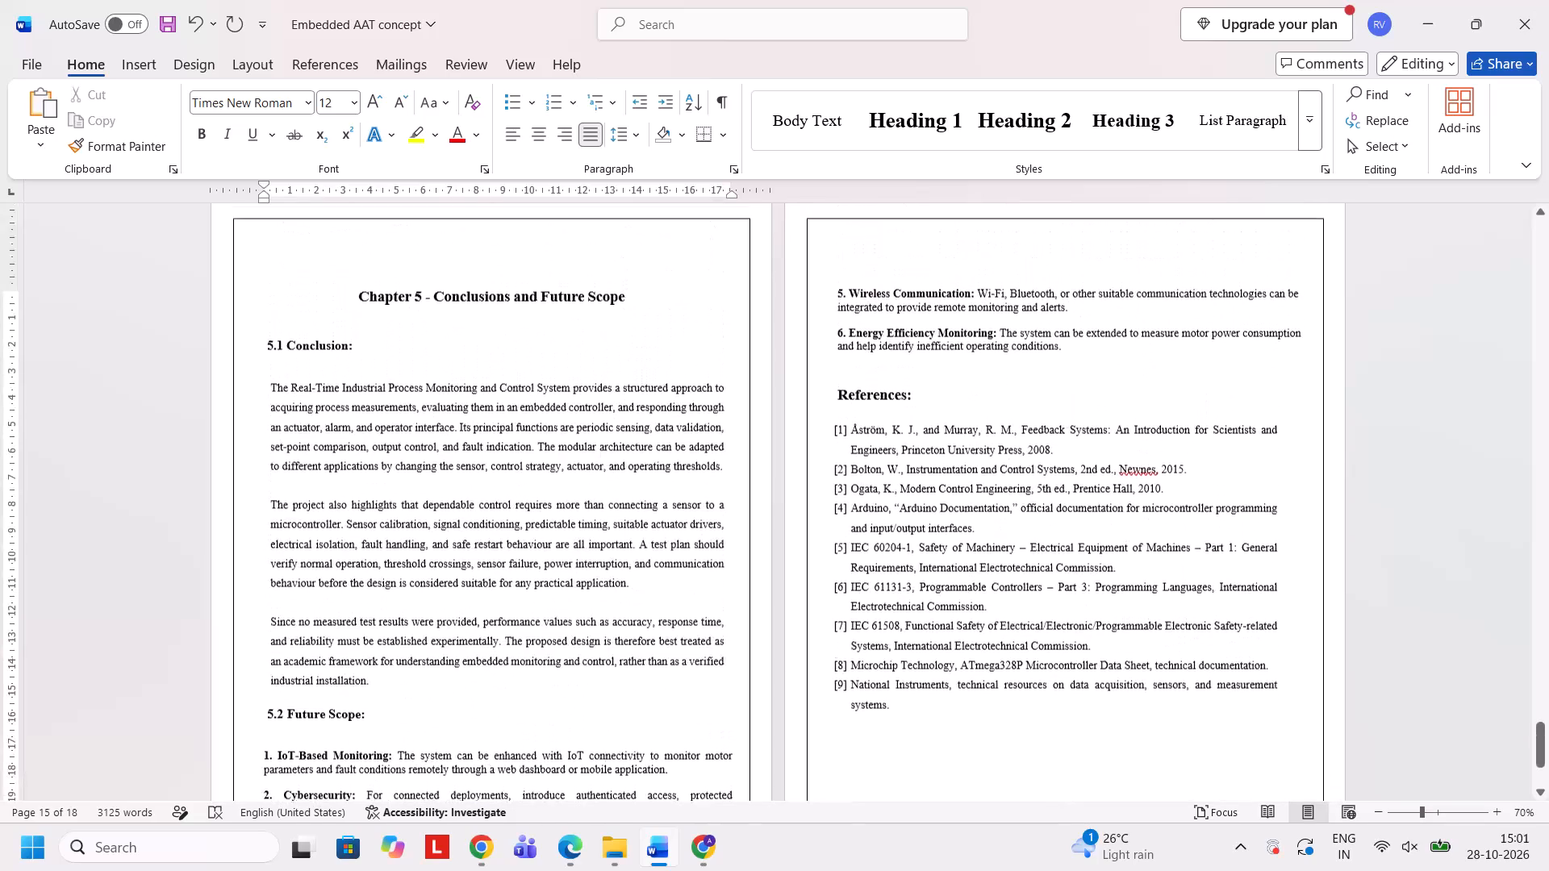
scroll(817, 420, "down", 13)
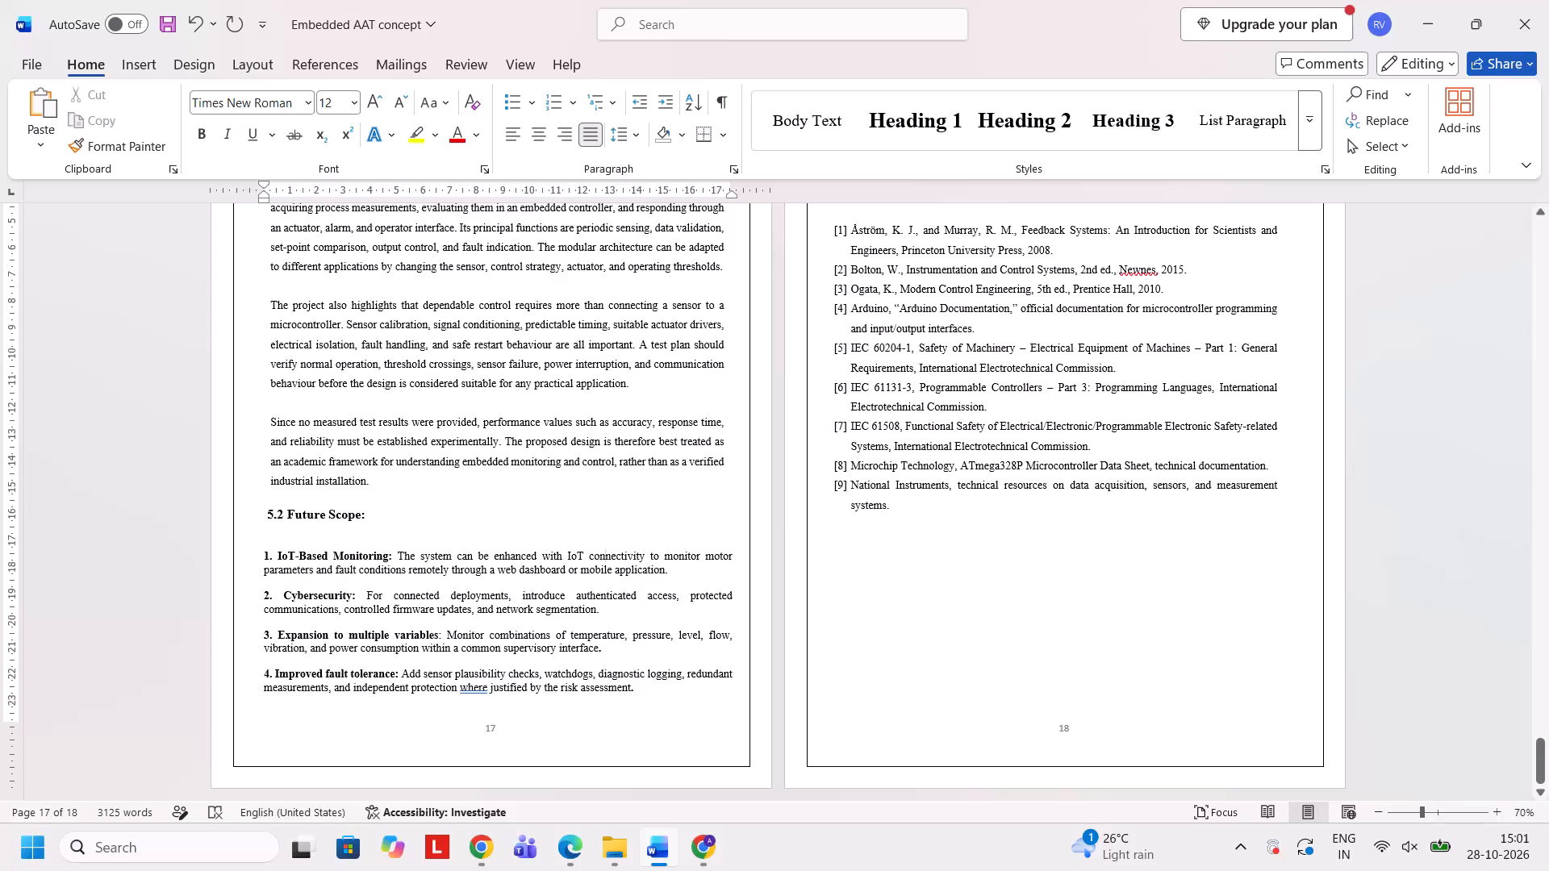
scroll(817, 420, "up", 1)
scroll(817, 420, "down", 2)
Replace the student's name in row 1 of the Complex Problem Solving Self-Assessment Form with the report author's name.
scroll(817, 420, "up", 3)
scroll(817, 420, "up", 19)
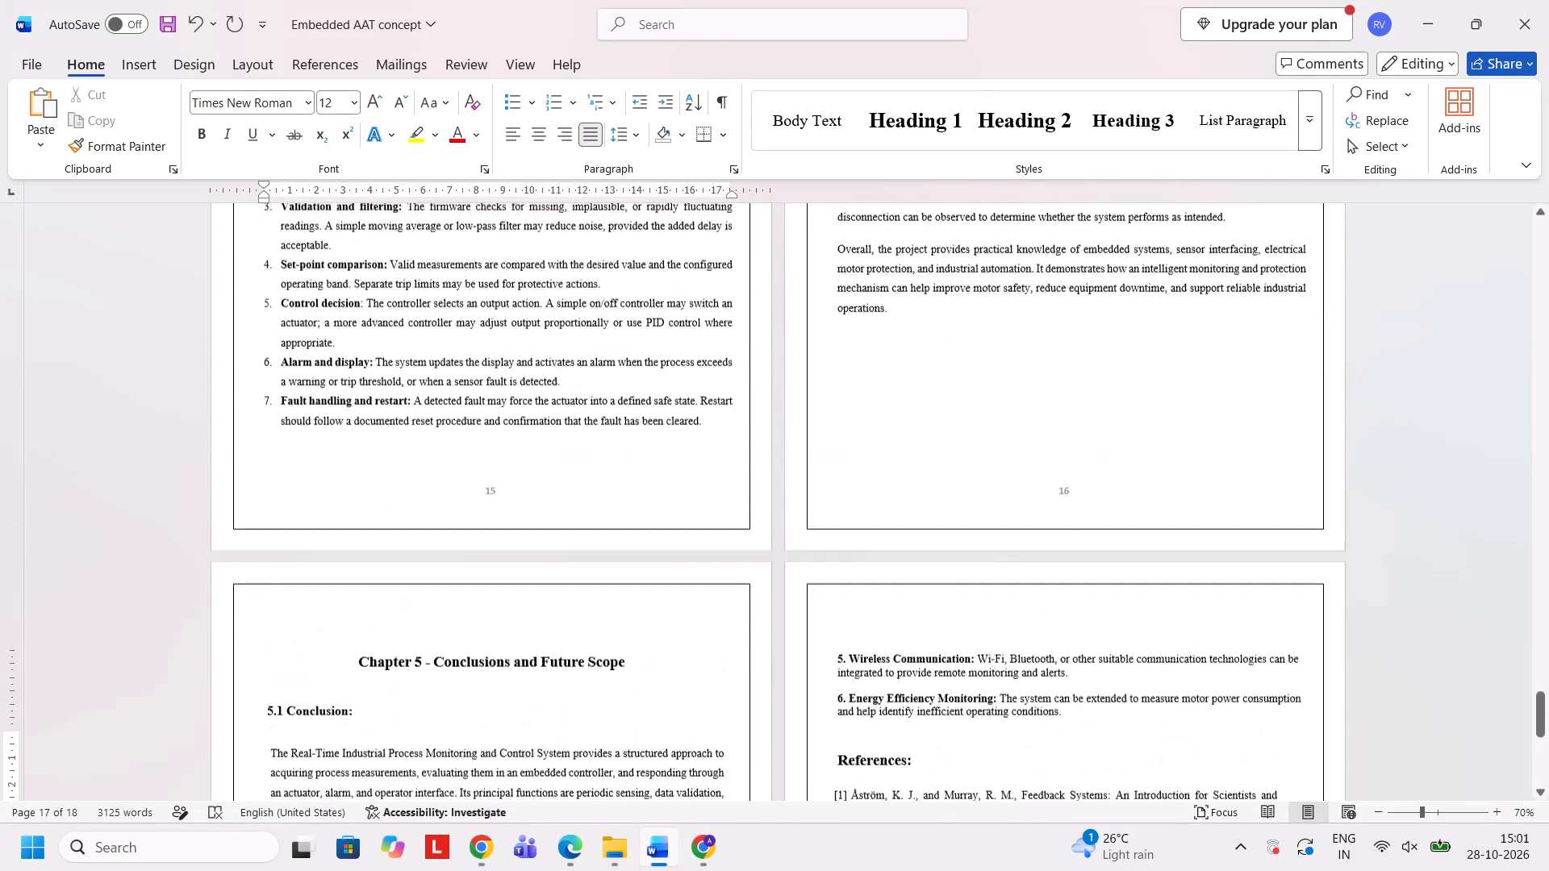
scroll(817, 420, "up", 20)
scroll(817, 420, "up", 20)
scroll(817, 420, "up", 17)
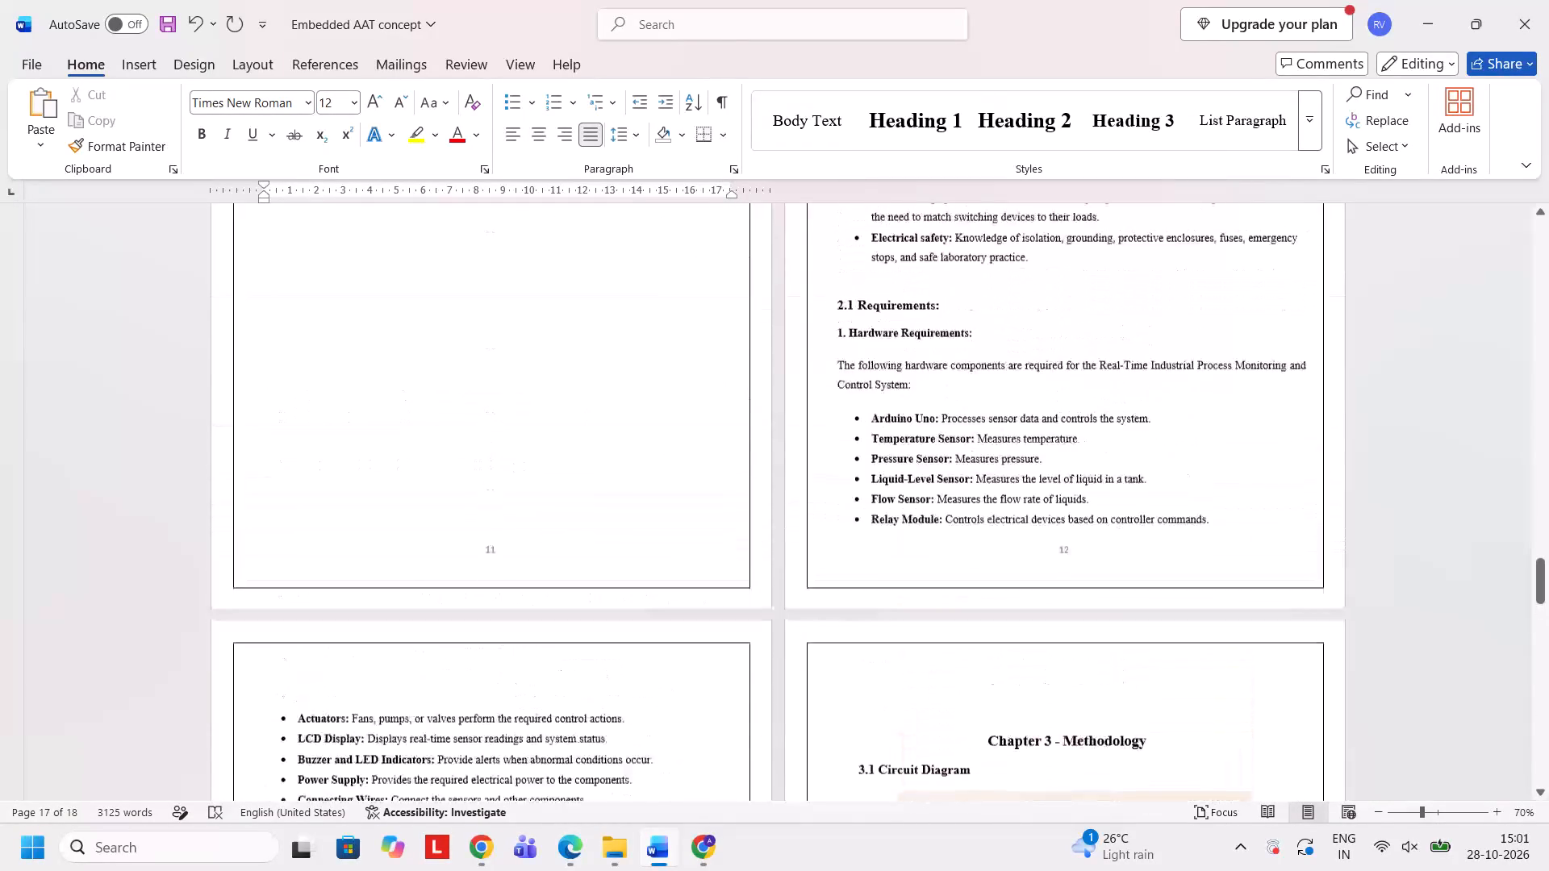
scroll(817, 420, "up", 20)
scroll(817, 420, "up", 20)
scroll(817, 420, "up", 17)
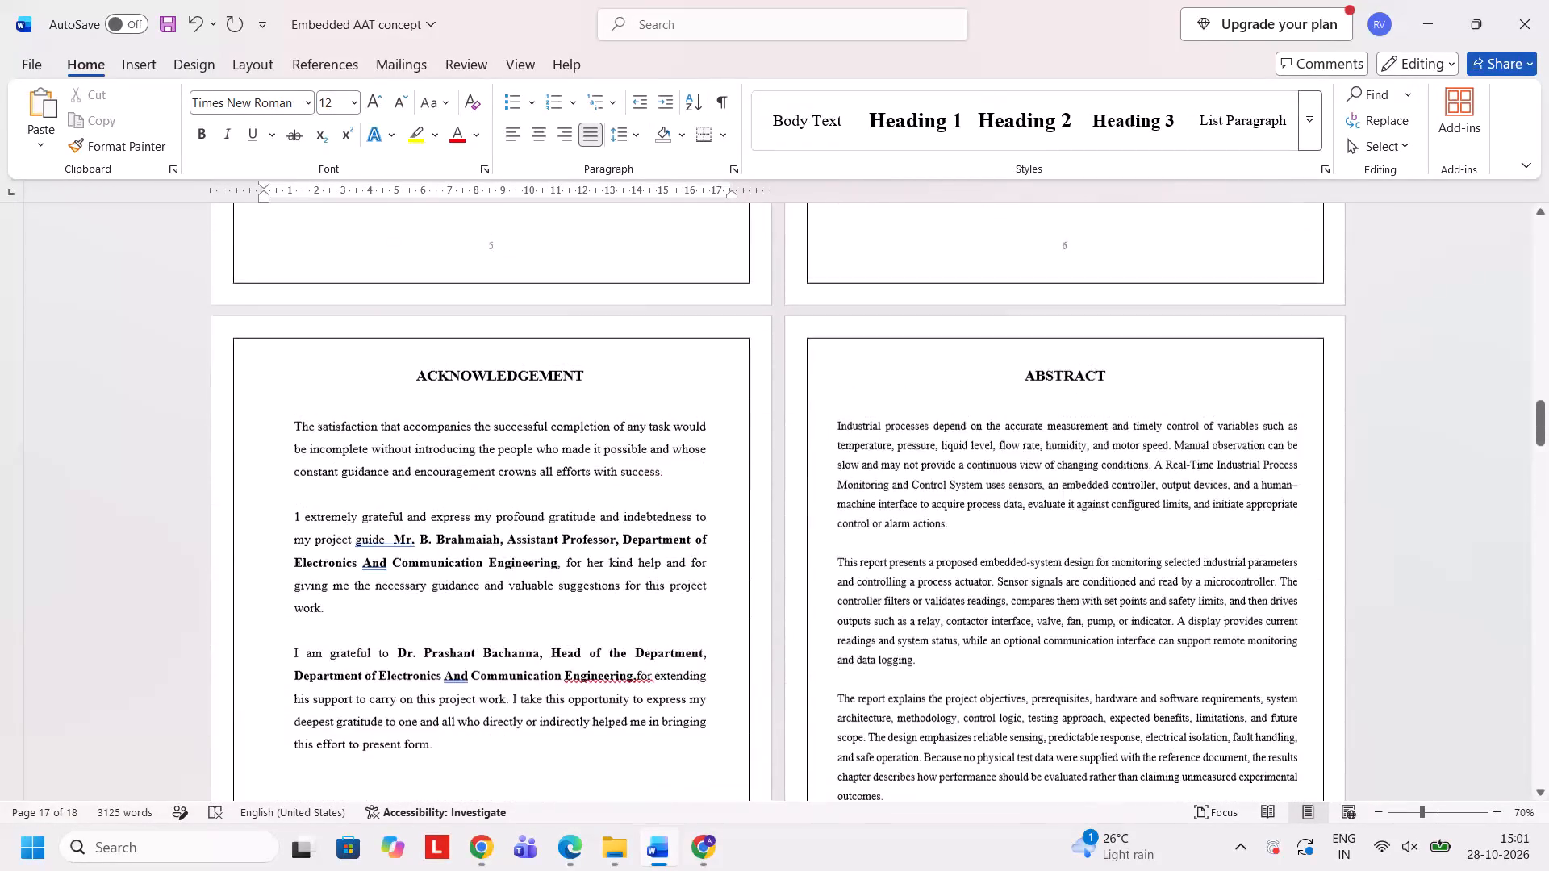
scroll(817, 420, "up", 20)
scroll(817, 420, "up", 20)
scroll(817, 420, "up", 17)
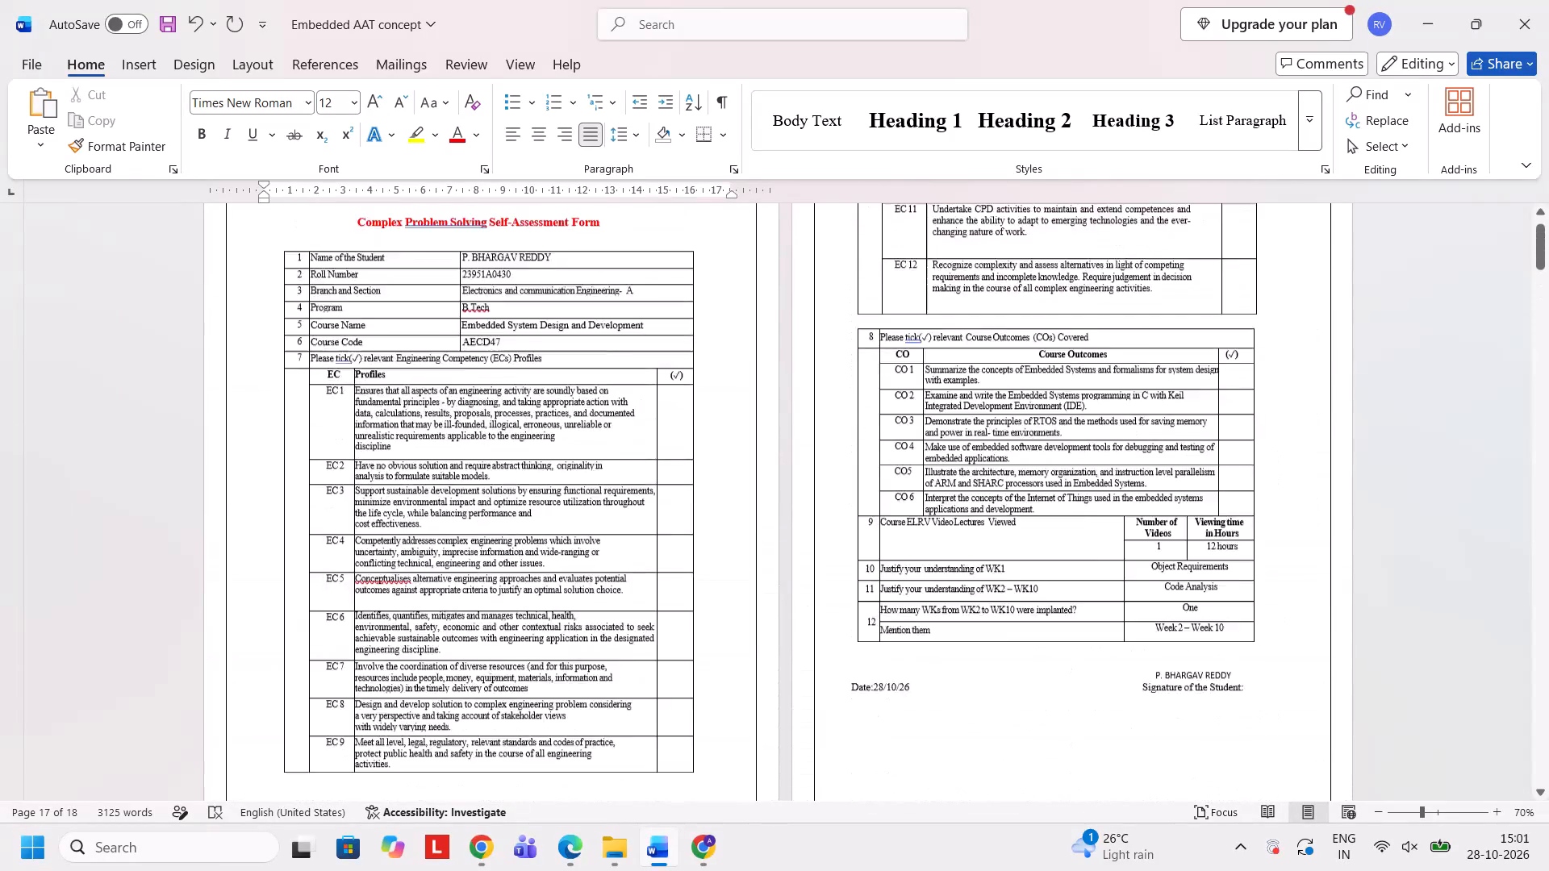
scroll(817, 420, "up", 11)
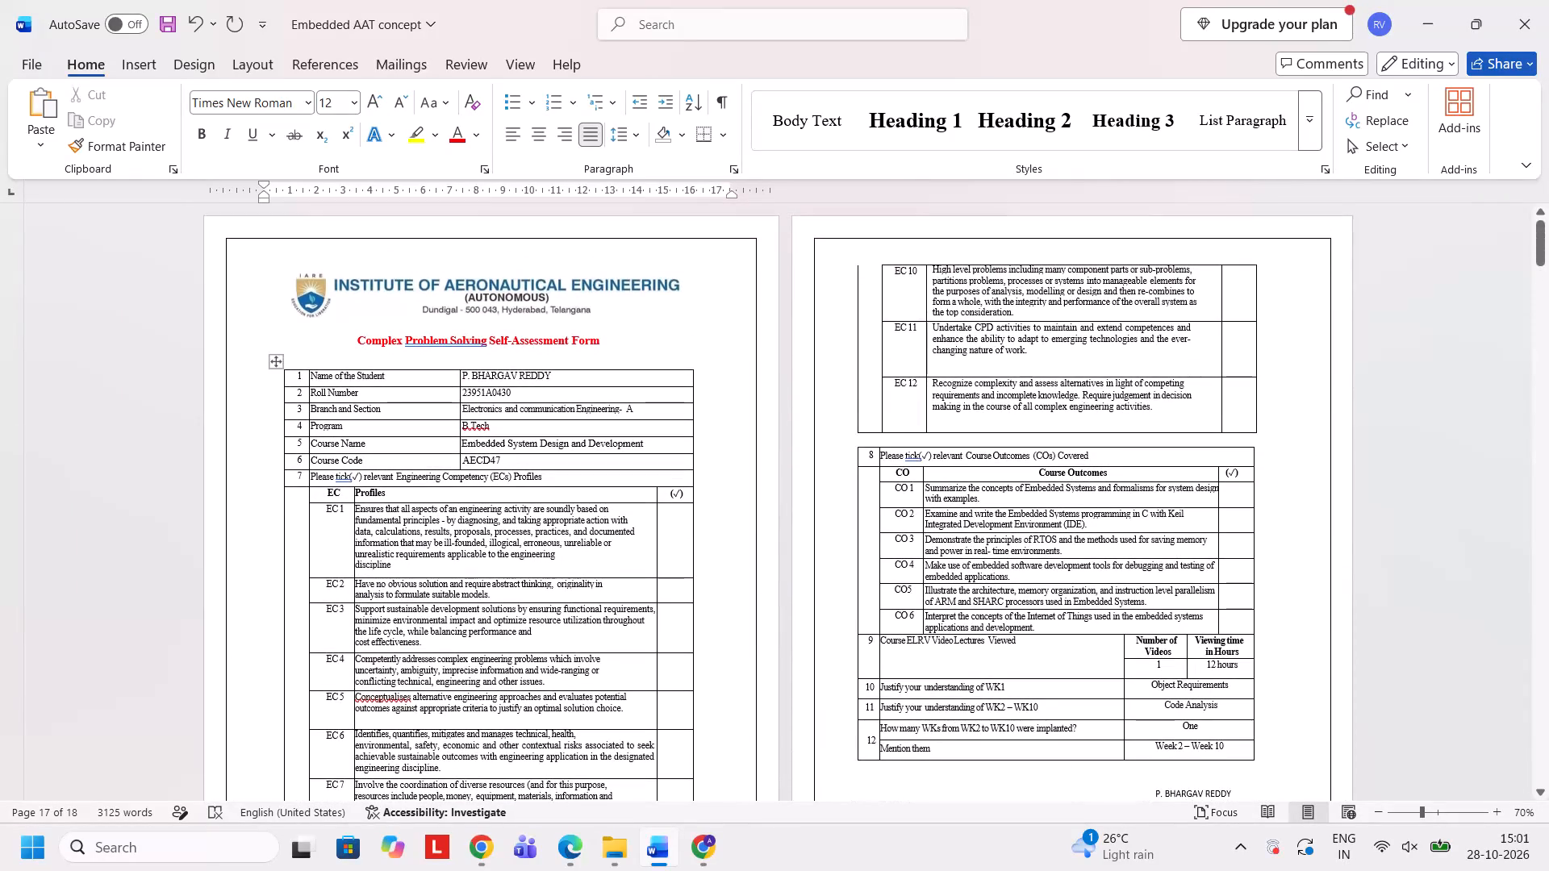
left_click(578, 383)
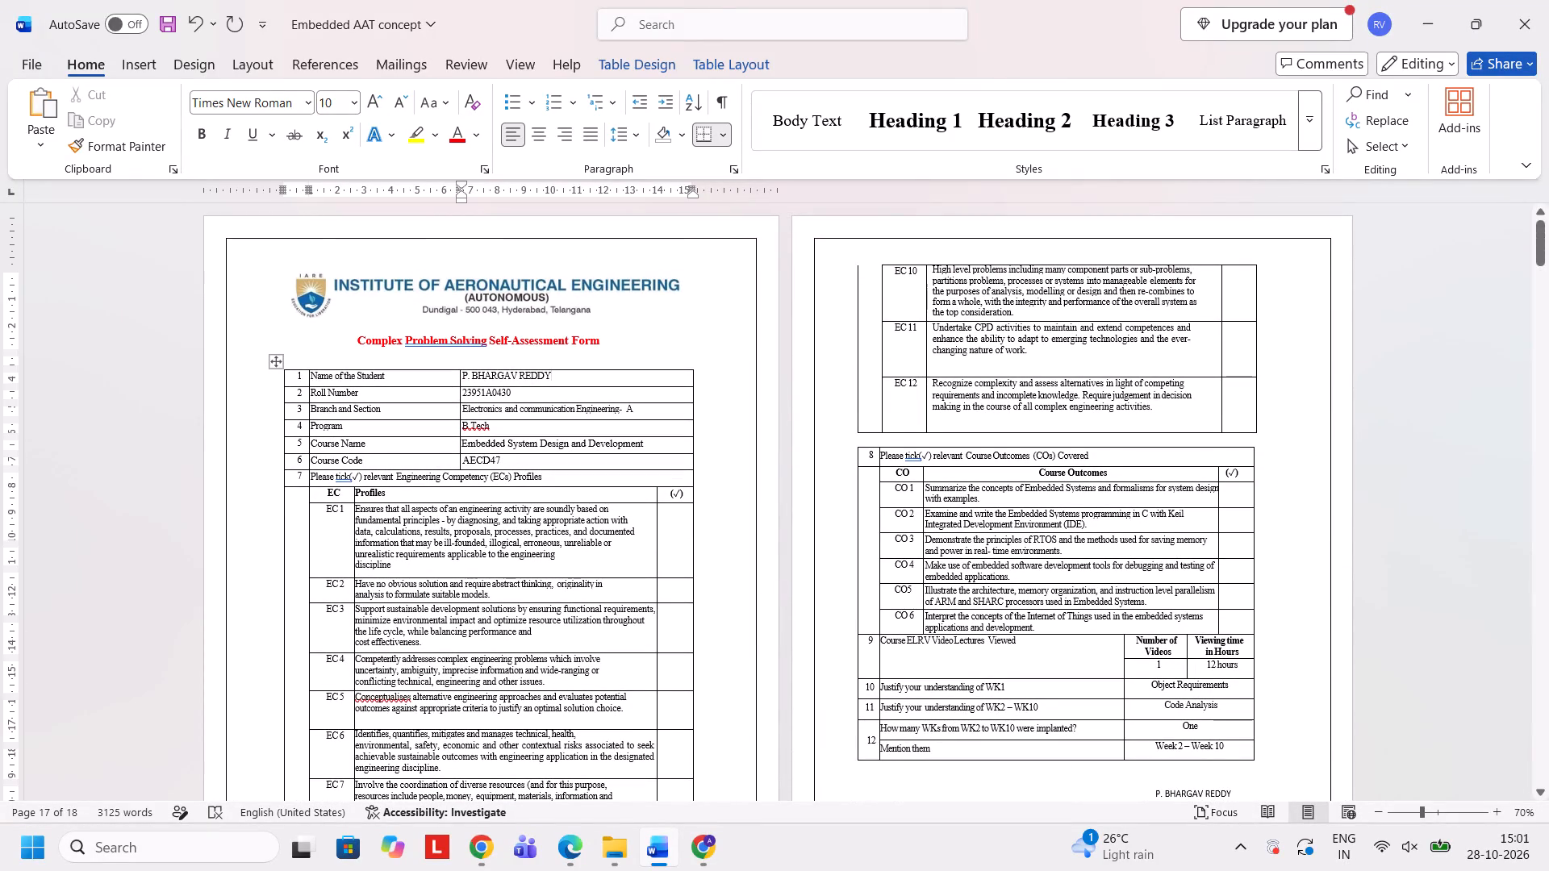
key("BackSpace")
key("BackSpace")
key("BackSpace")
key("BackSpace")
key("BackSpace")
key("BackSpace")
key("BackSpace")
key("BackSpace")
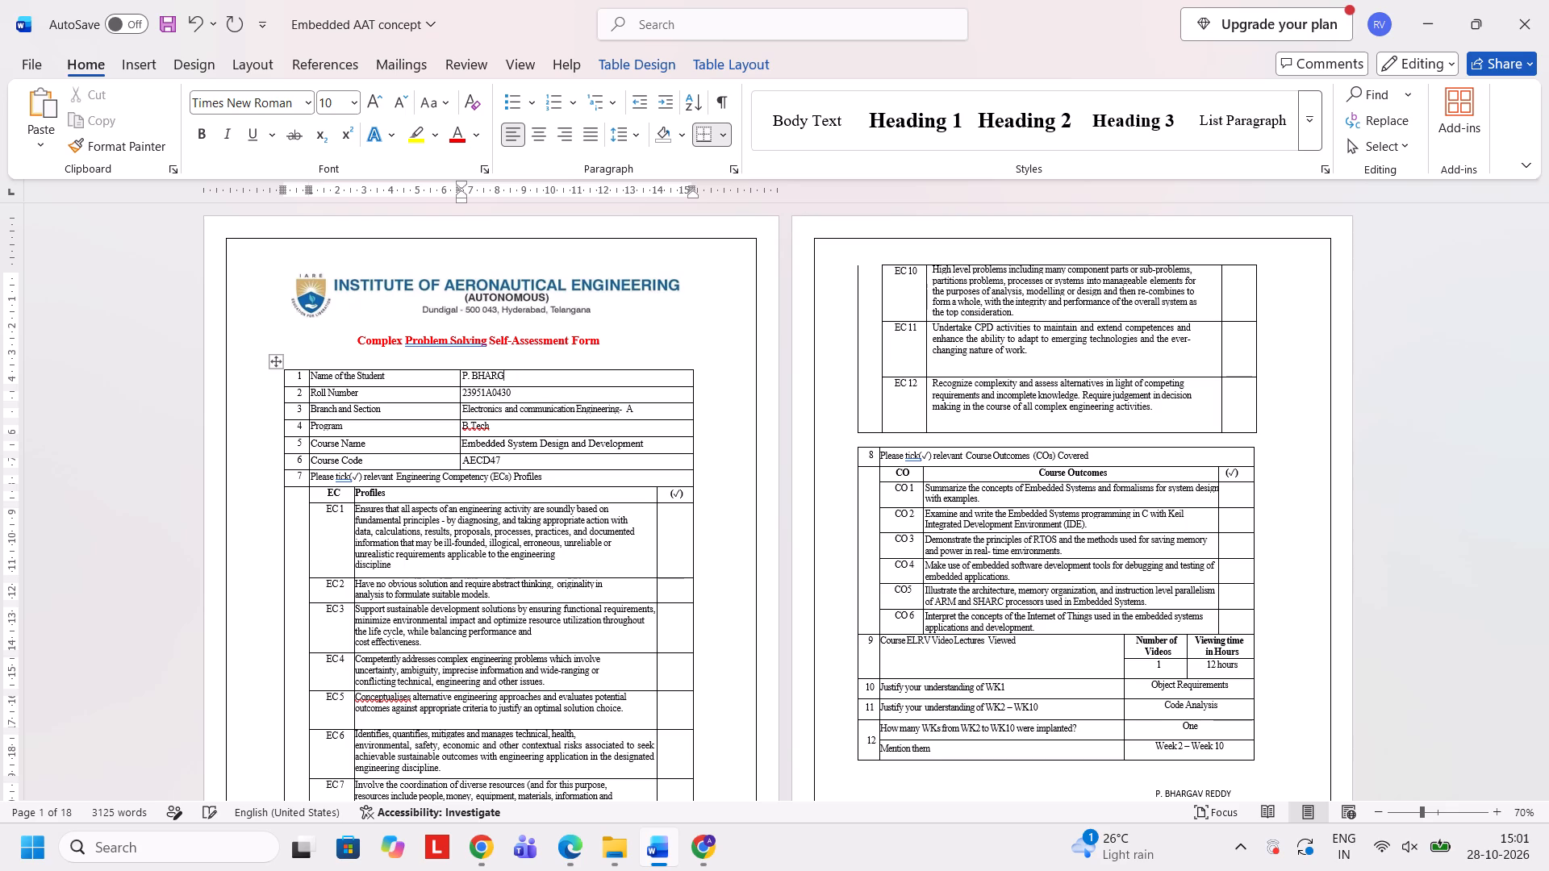
key("BackSpace")
key("BackSpace")
key("BackSpace")
key("BackSpace")
key("BackSpace")
key("BackSpace")
key("BackSpace")
key("BackSpace")
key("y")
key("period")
key("BackSpace")
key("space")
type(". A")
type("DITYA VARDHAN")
Change the roll number in the self-assessment form to the report author's roll number.
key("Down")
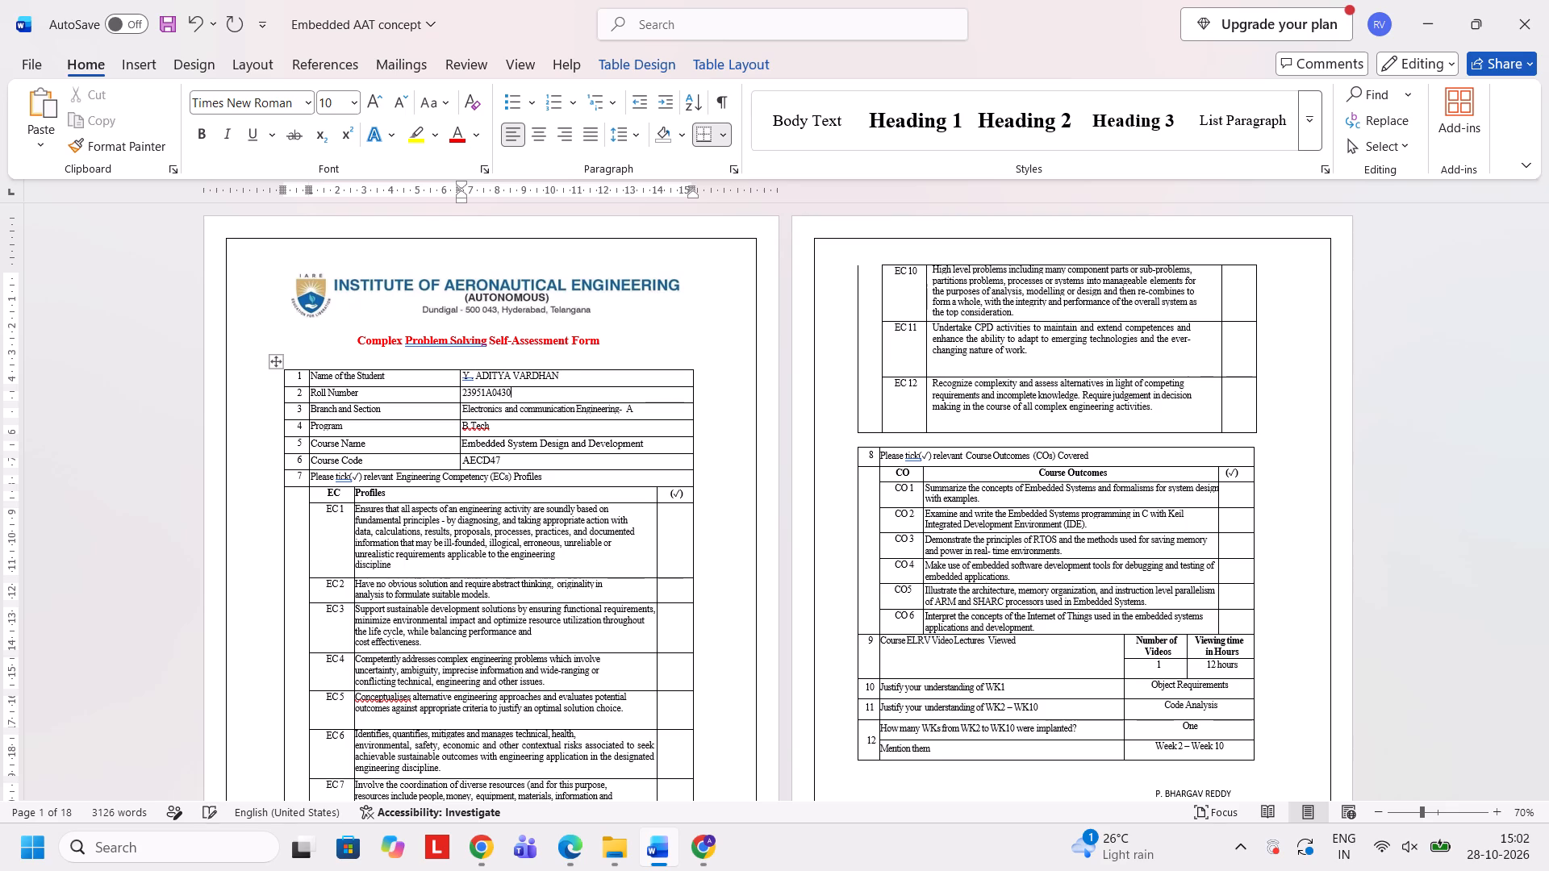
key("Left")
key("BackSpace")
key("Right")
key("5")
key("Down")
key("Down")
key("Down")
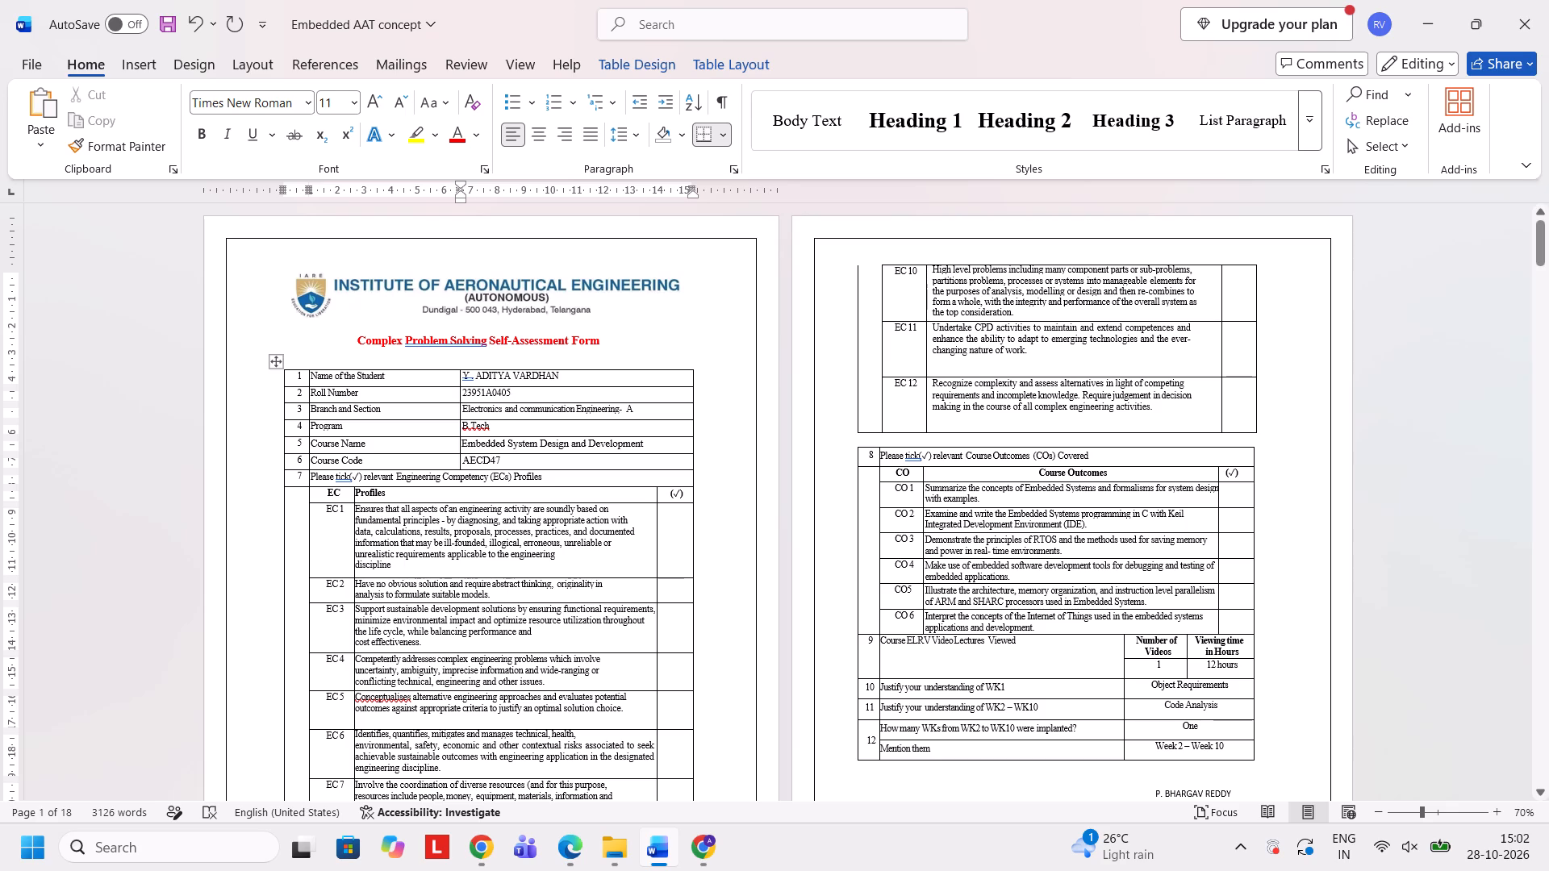
Change the roll number under the student signature on the Declaration page to match the title page.
scroll(873, 282, "up", 4)
scroll(873, 282, "down", 14)
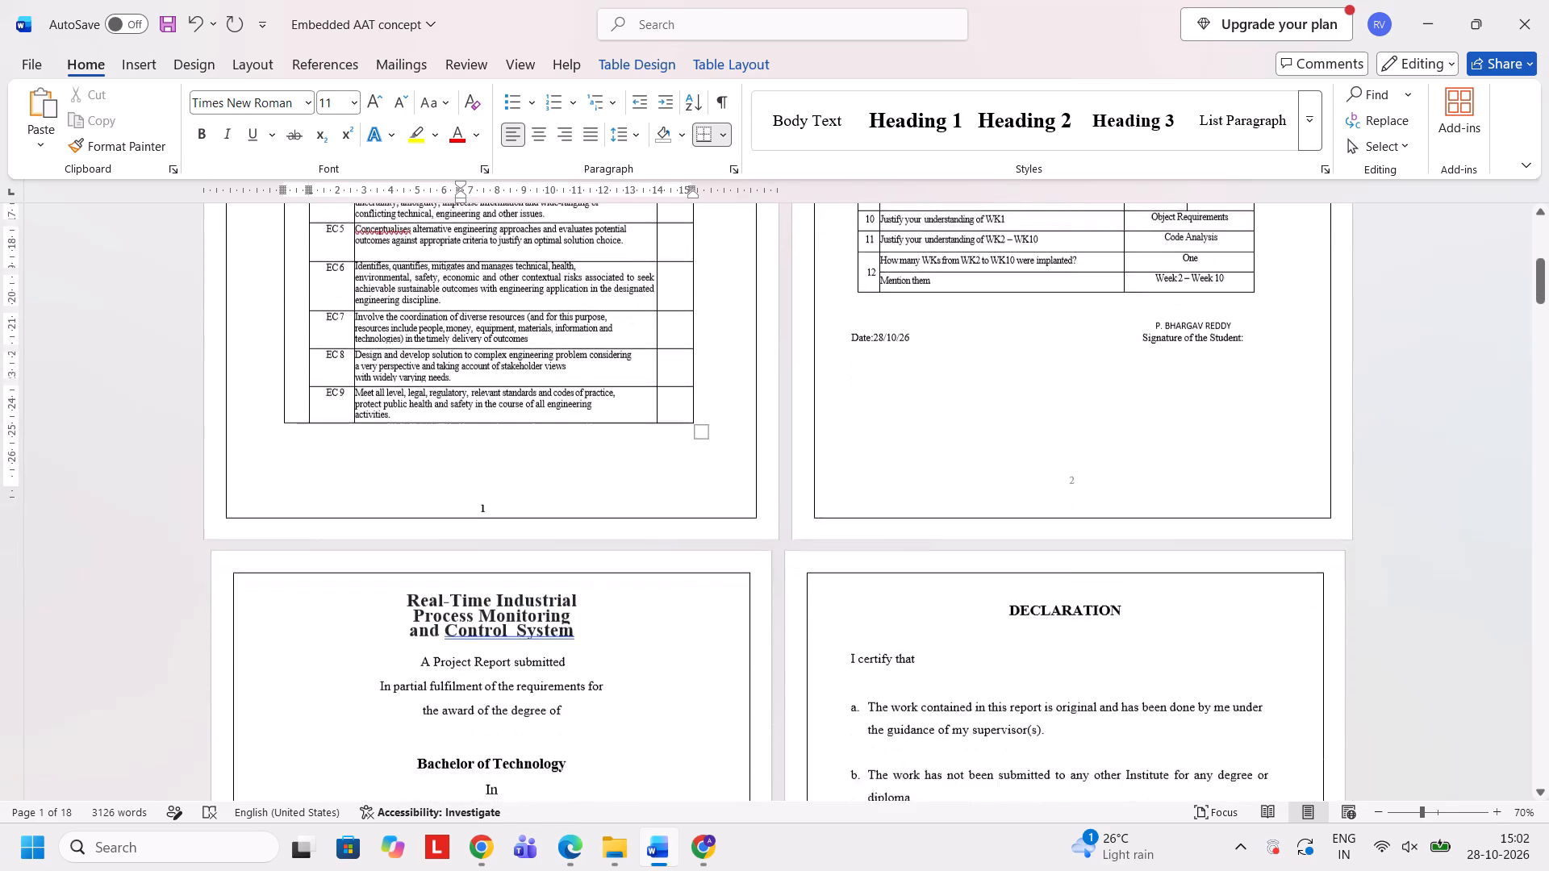
scroll(873, 282, "down", 10)
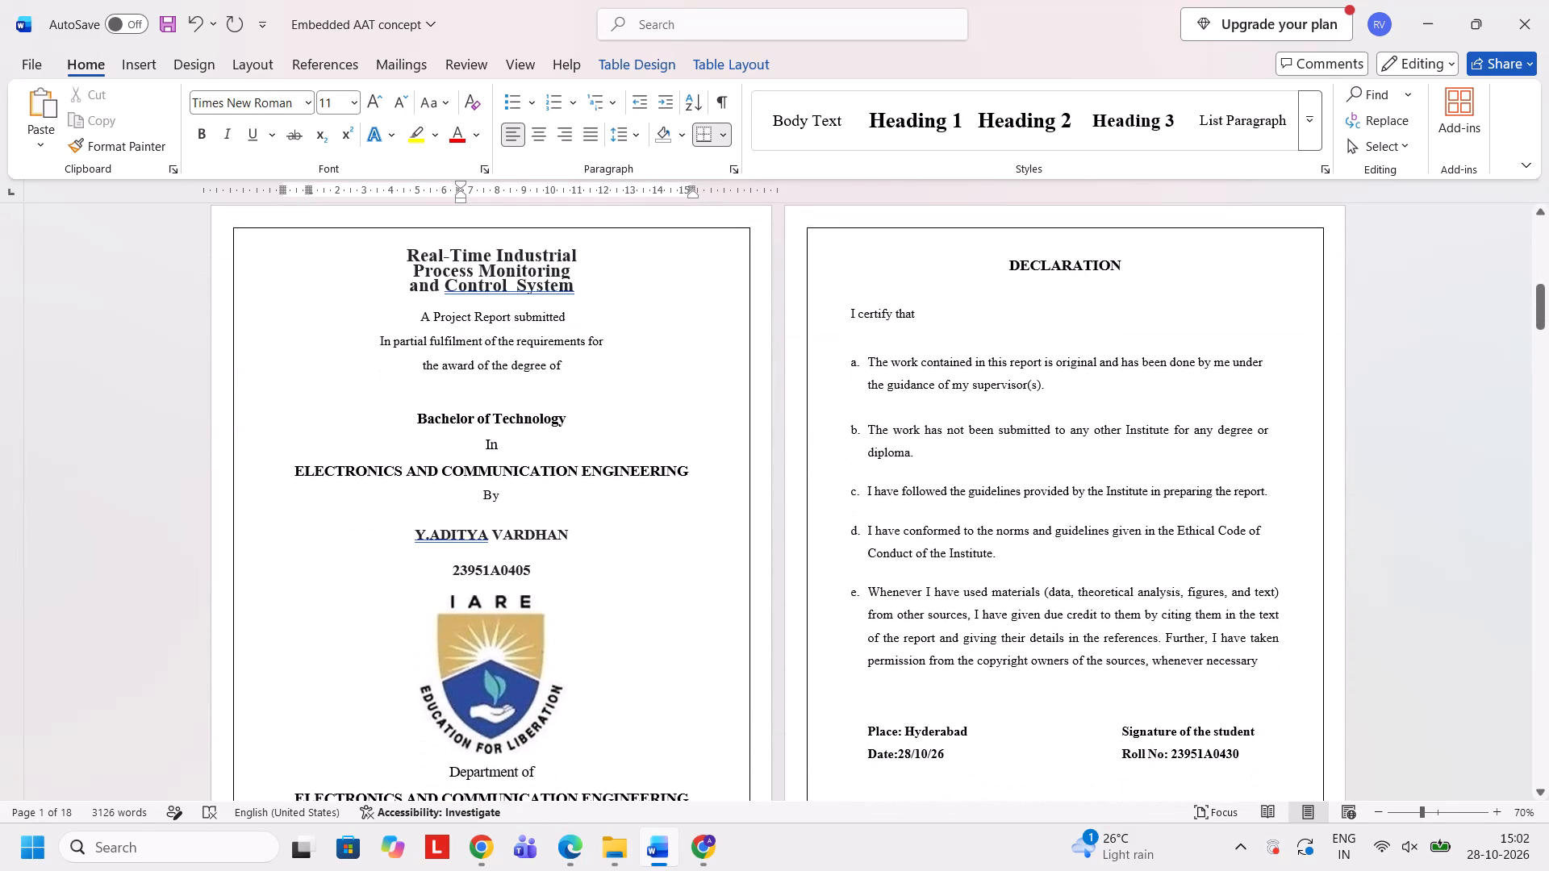
scroll(873, 282, "down", 4)
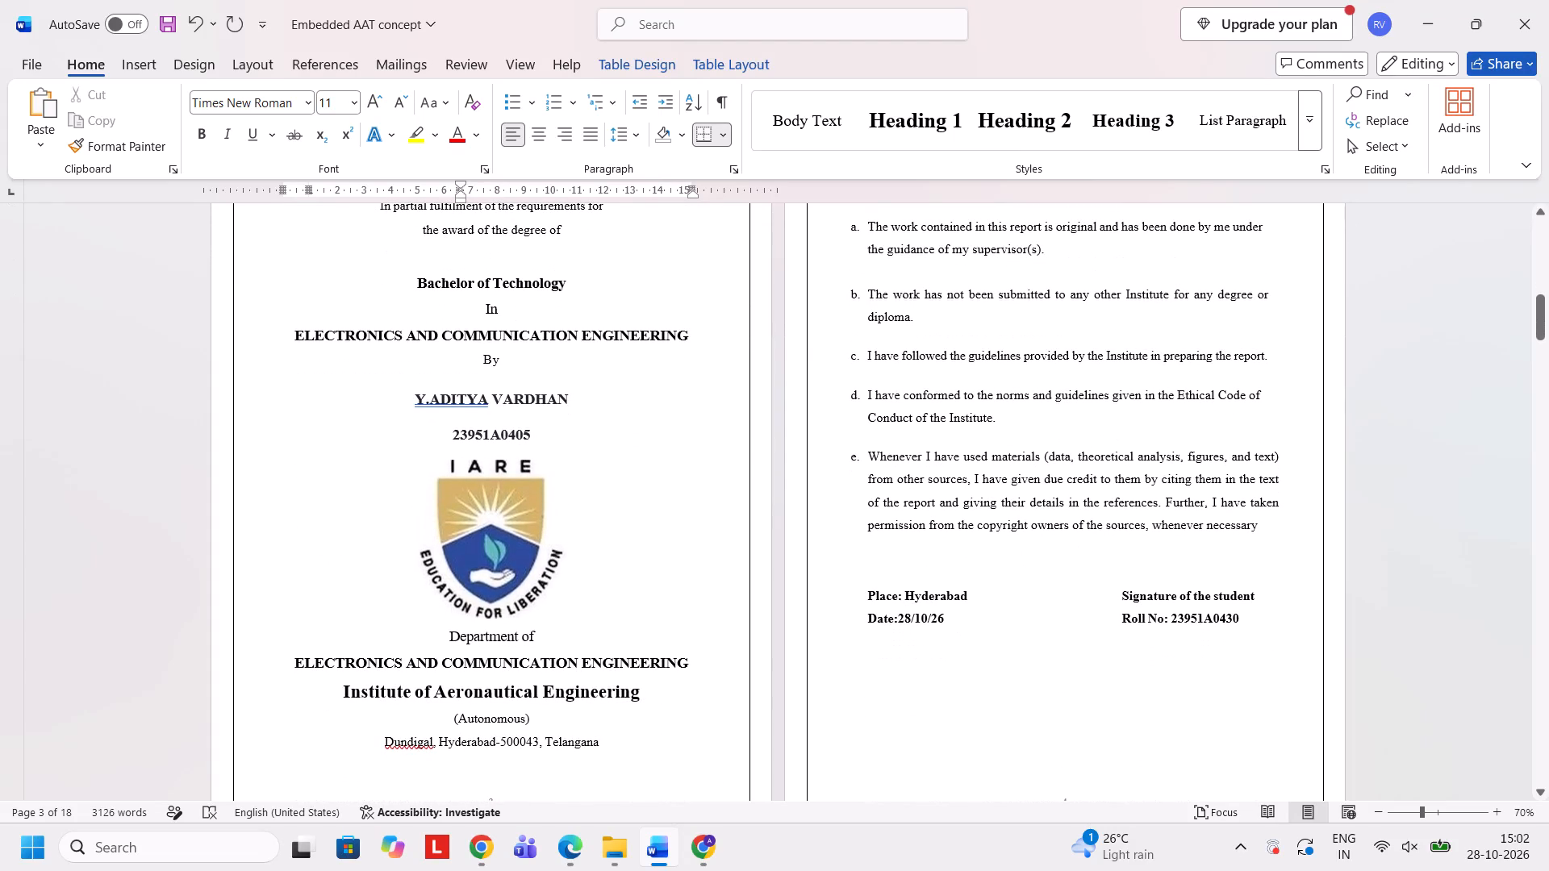
left_click(1253, 613)
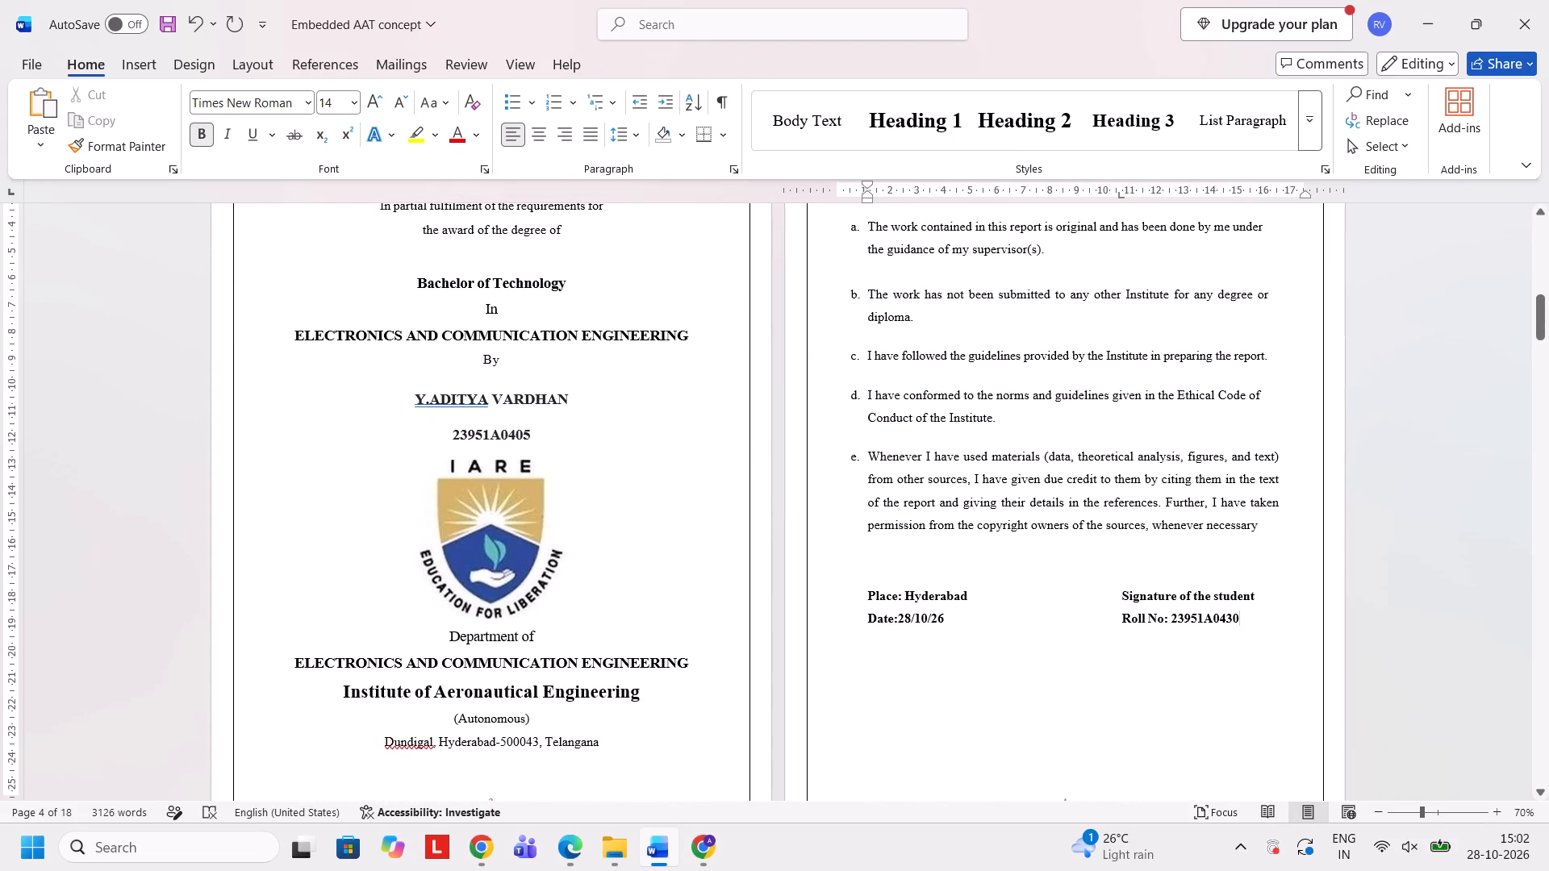
key("BackSpace")
key("BackSpace")
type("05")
Replace "Satellite Microwave Transceiver" in the Approval Sheet paragraph with "Real-Time Industrial Process Monitoring", correcting its spelling and capitalisation.
scroll(1070, 451, "up", 5)
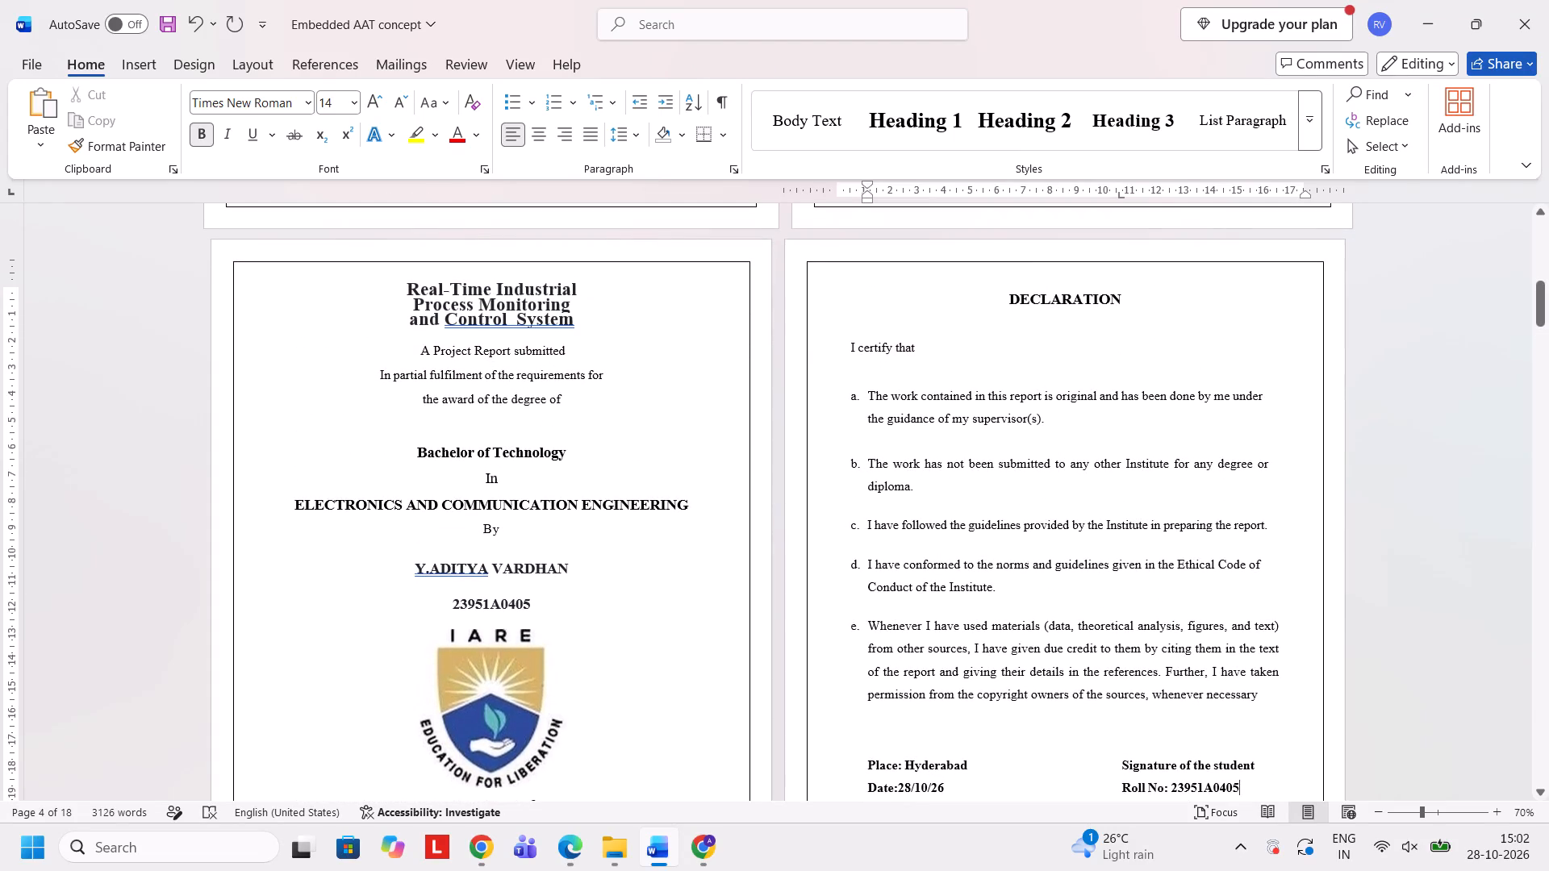
scroll(1070, 451, "down", 14)
scroll(1070, 451, "down", 7)
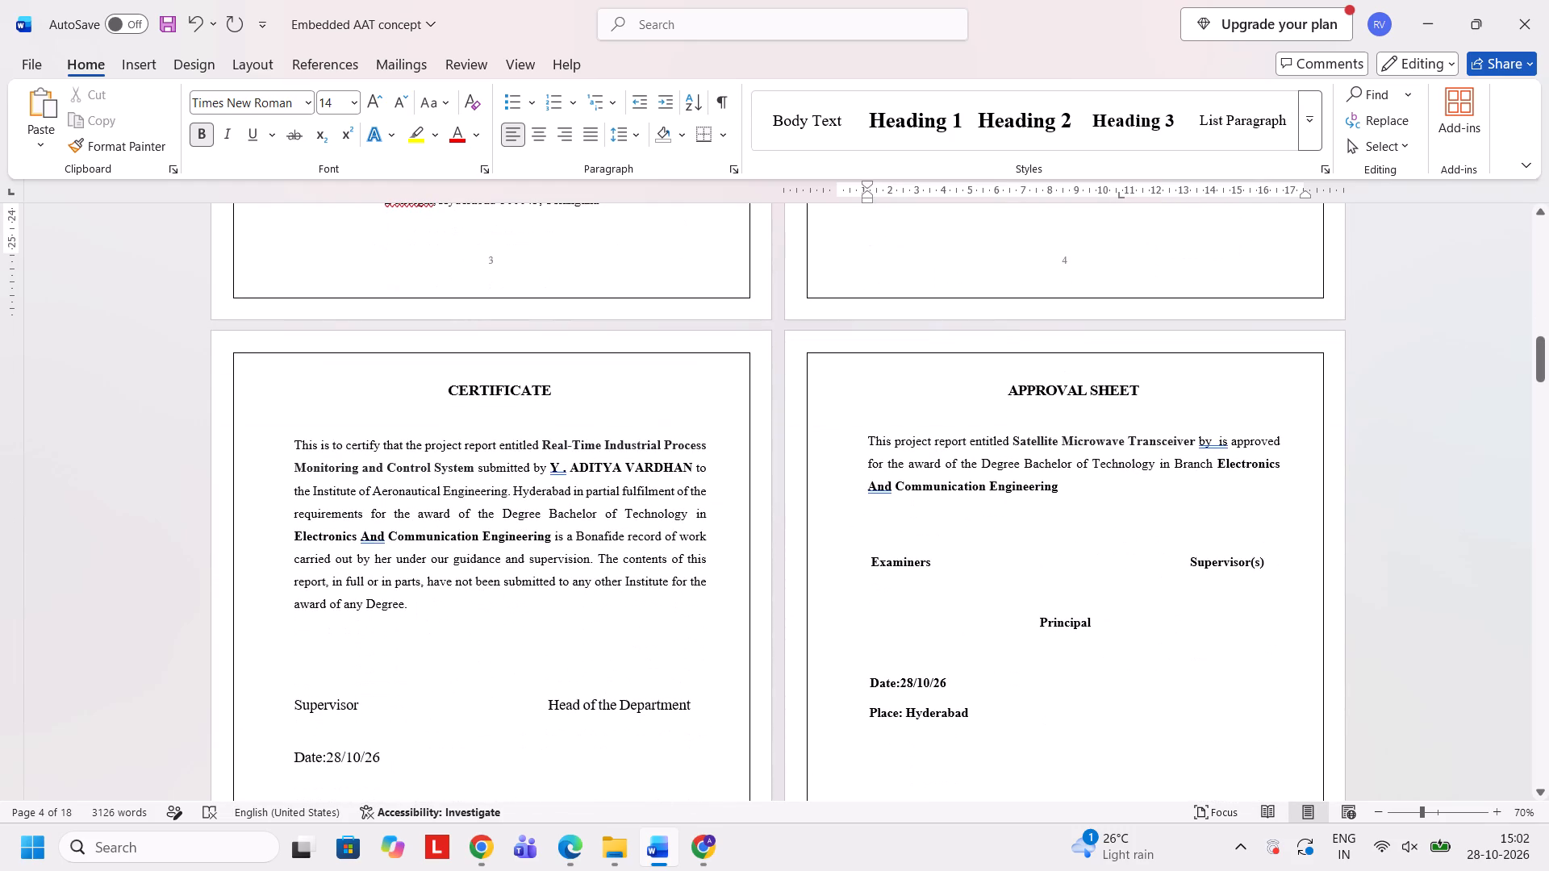
scroll(1070, 451, "down", 3)
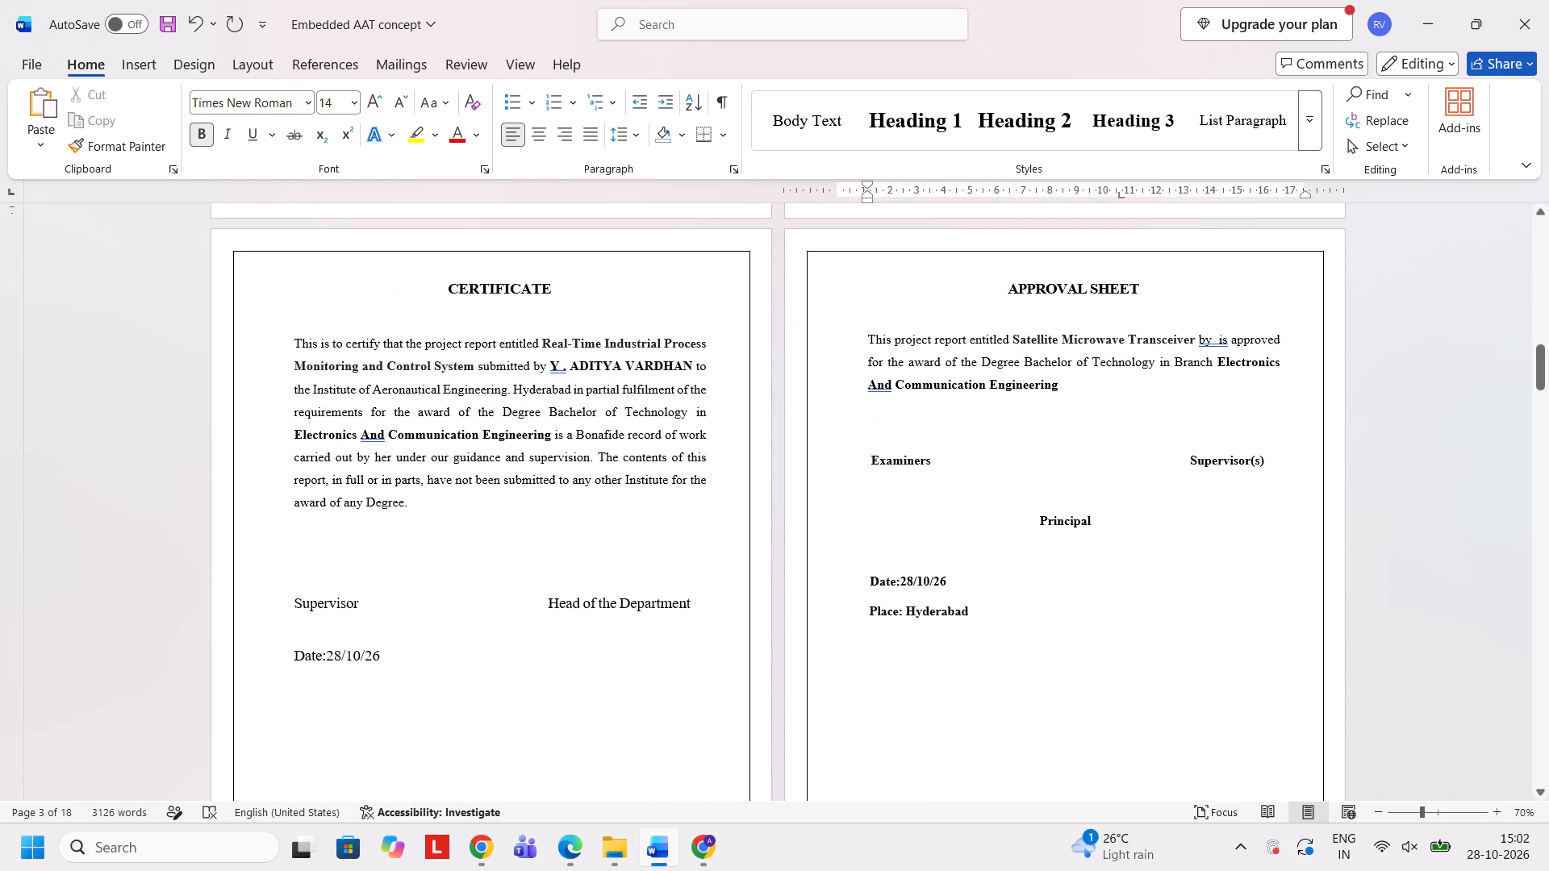
left_click(1196, 340)
key("Left")
key("BackSpace")
key("BackSpace")
key("BackSpace")
key("BackSpace")
key("BackSpace")
key("BackSpace")
key("BackSpace")
key("BackSpace")
key("BackSpace")
key("BackSpace")
key("BackSpace")
key("BackSpace")
key("BackSpace")
key("BackSpace")
key("BackSpace")
key("BackSpace")
key("BackSpace")
key("BackSpace")
key("BackSpace")
key("BackSpace")
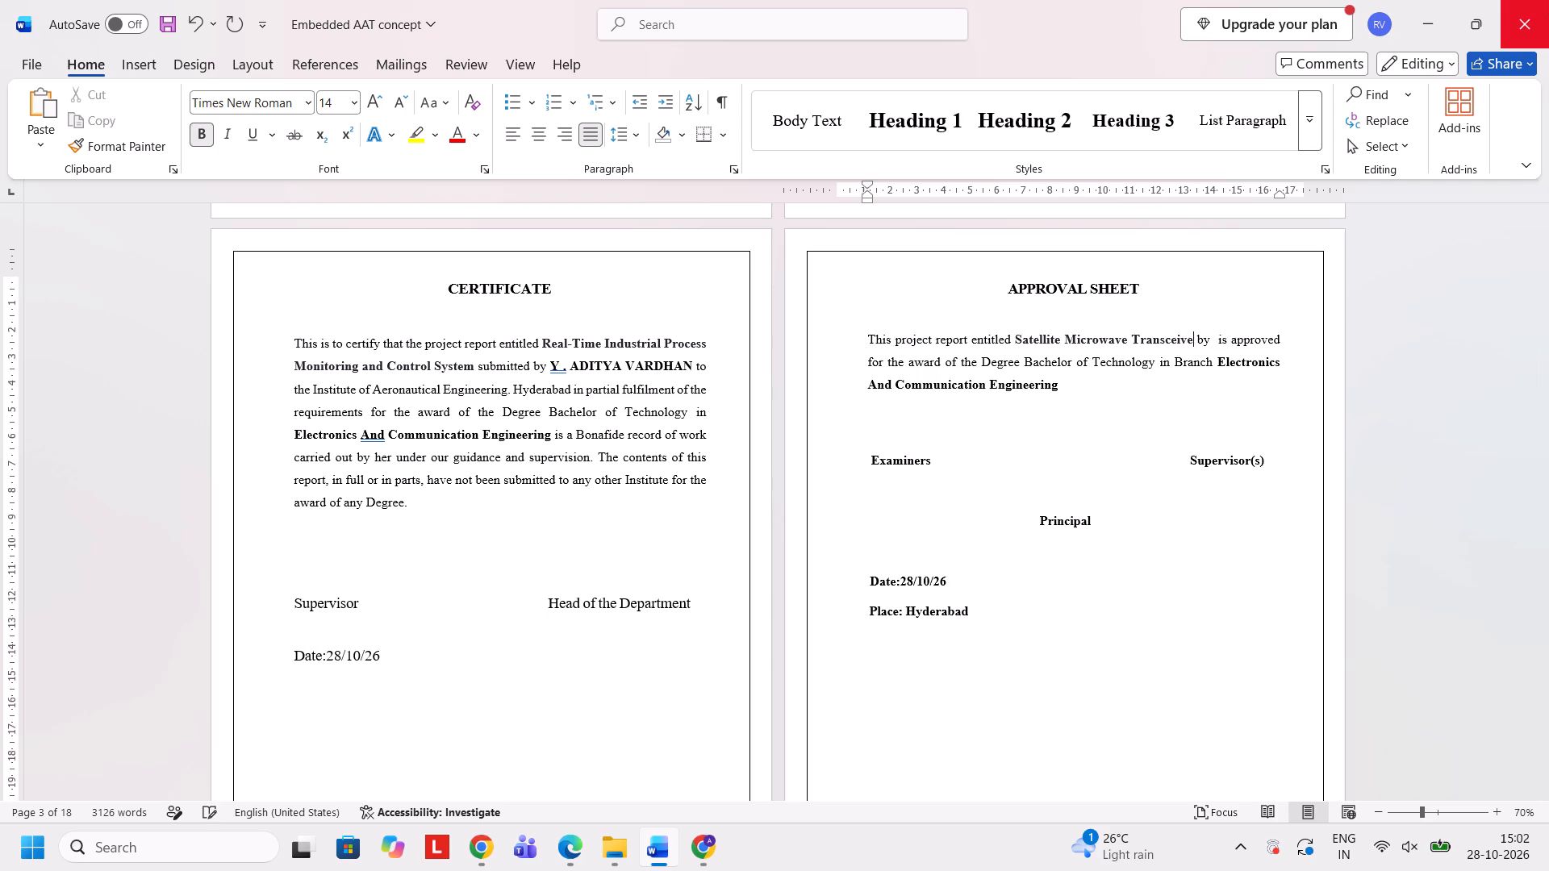
key("BackSpace")
key("BackSpace")
key("BackSpace")
key("BackSpace")
key("BackSpace")
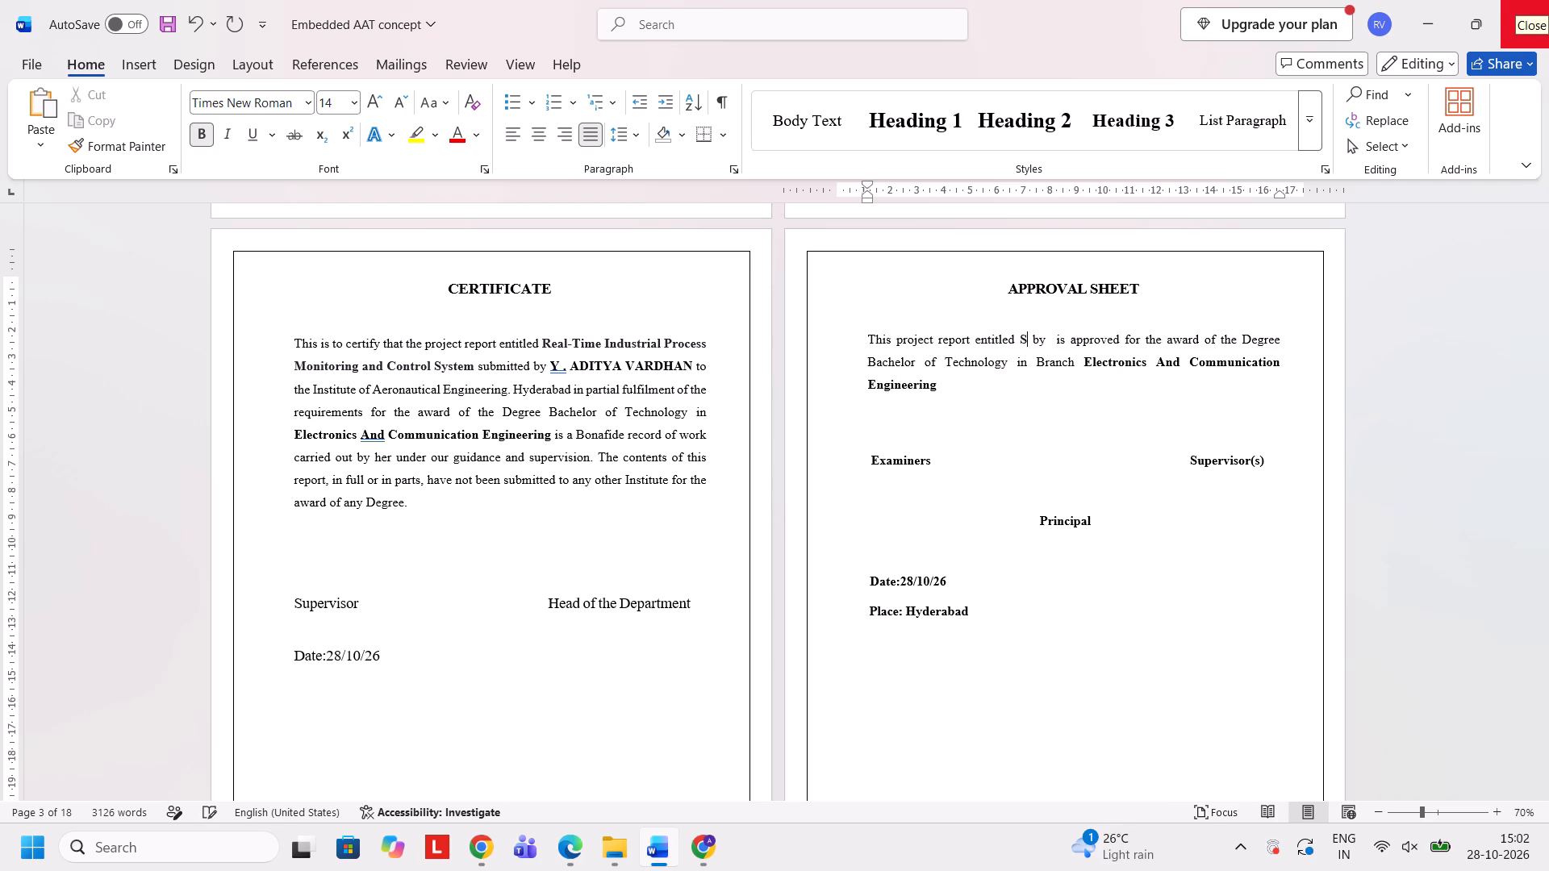
key("BackSpace")
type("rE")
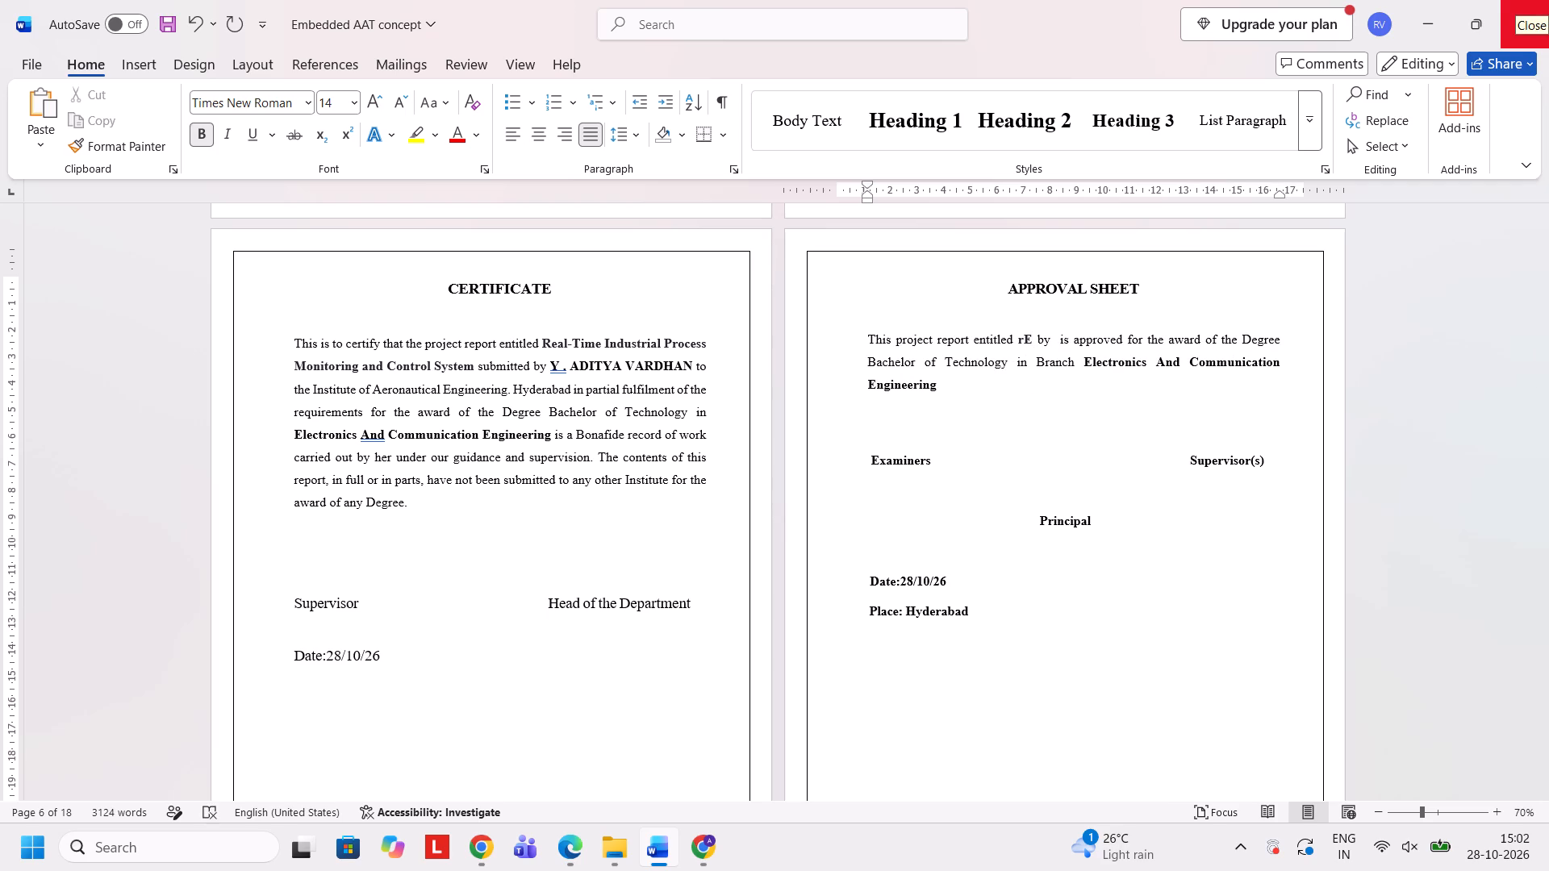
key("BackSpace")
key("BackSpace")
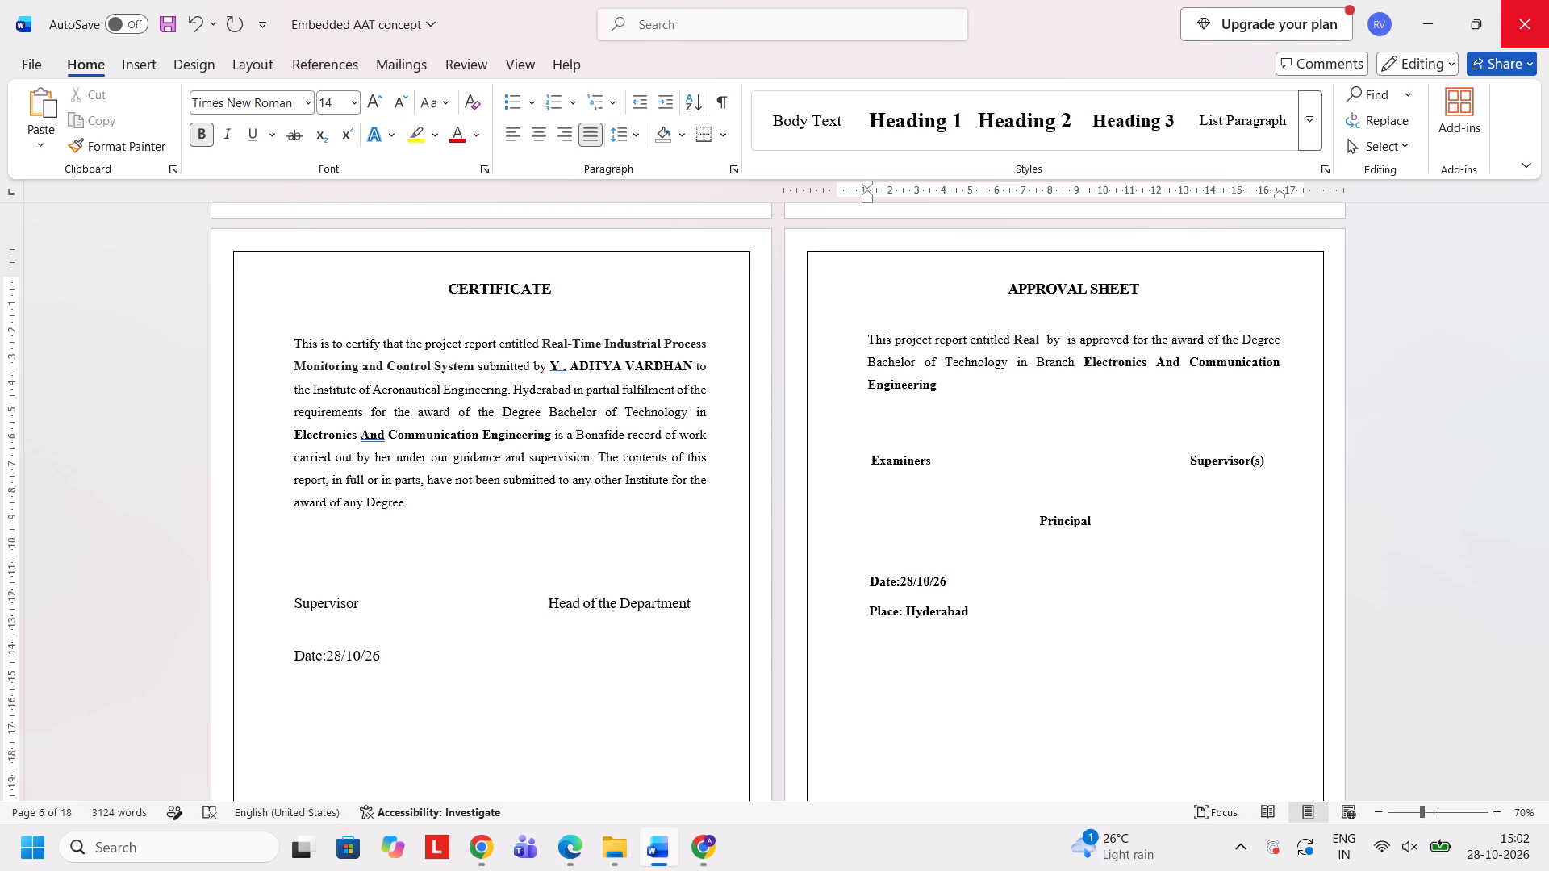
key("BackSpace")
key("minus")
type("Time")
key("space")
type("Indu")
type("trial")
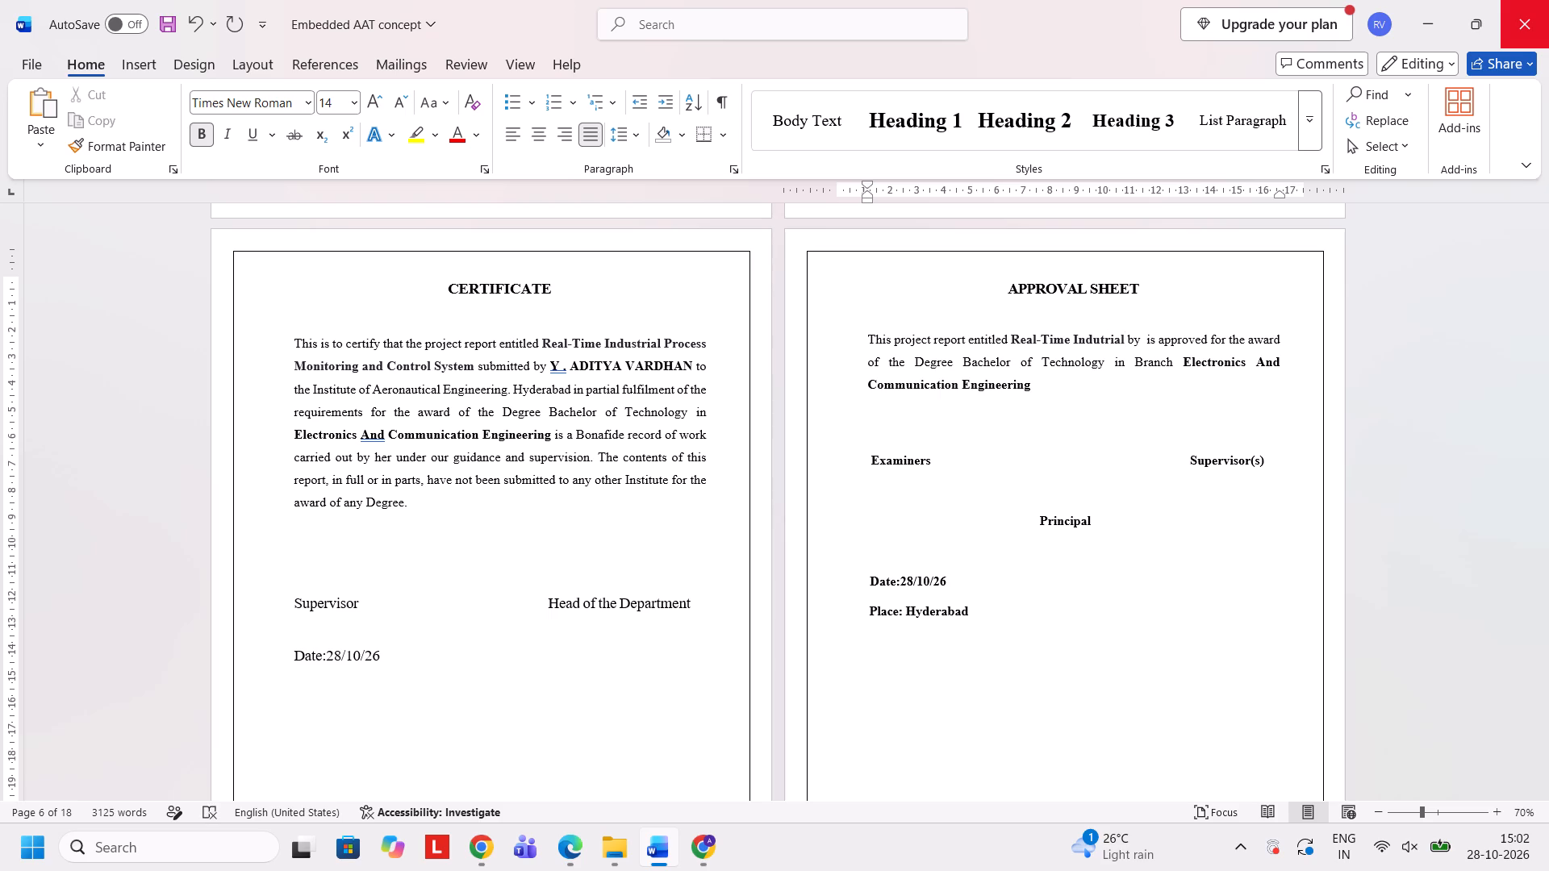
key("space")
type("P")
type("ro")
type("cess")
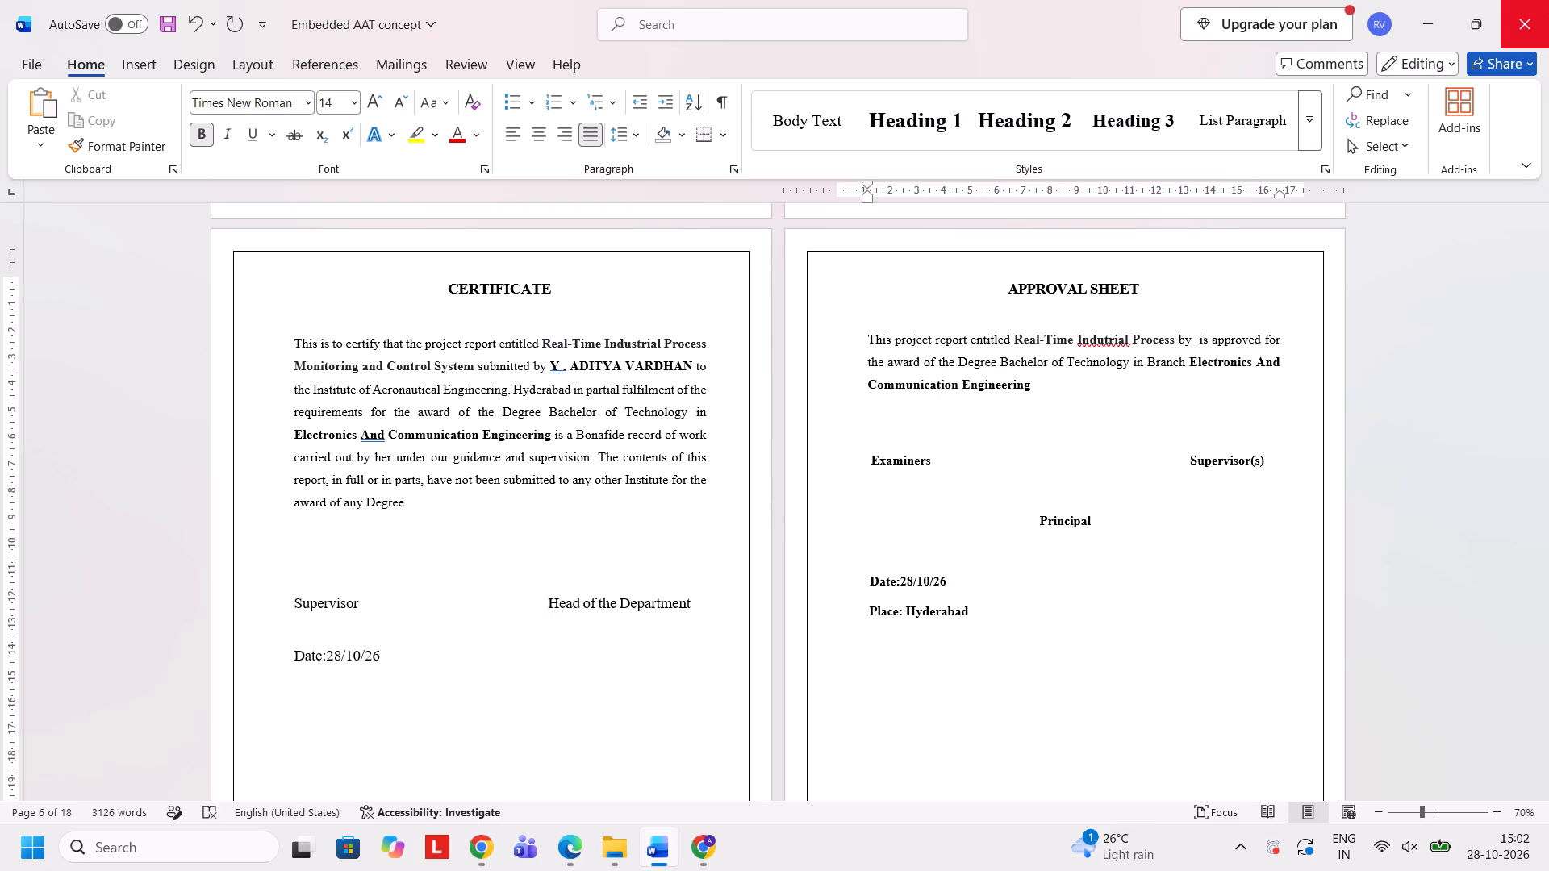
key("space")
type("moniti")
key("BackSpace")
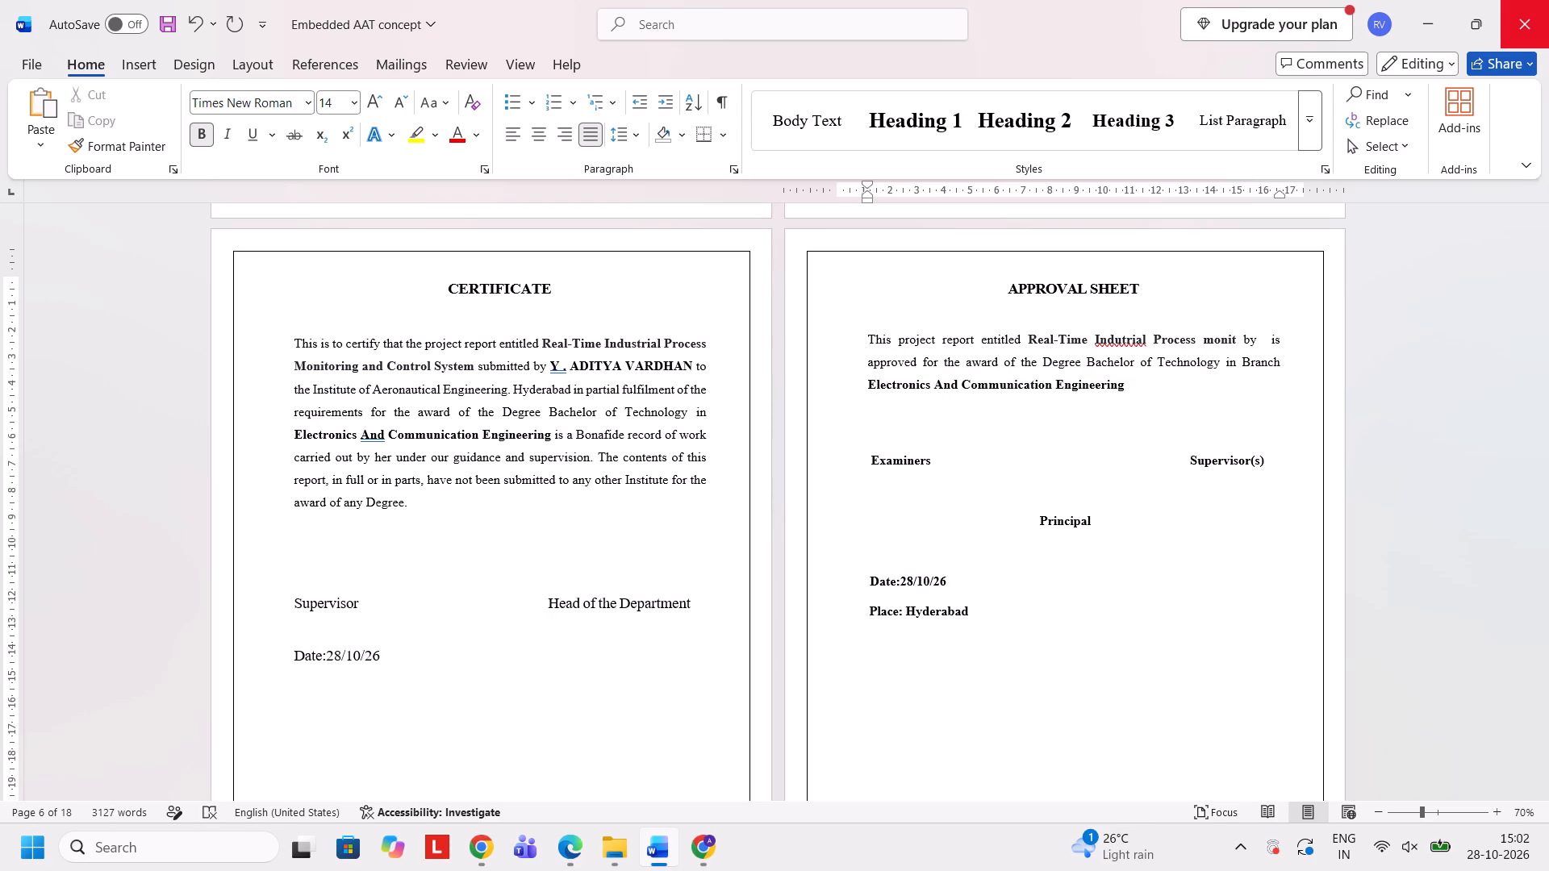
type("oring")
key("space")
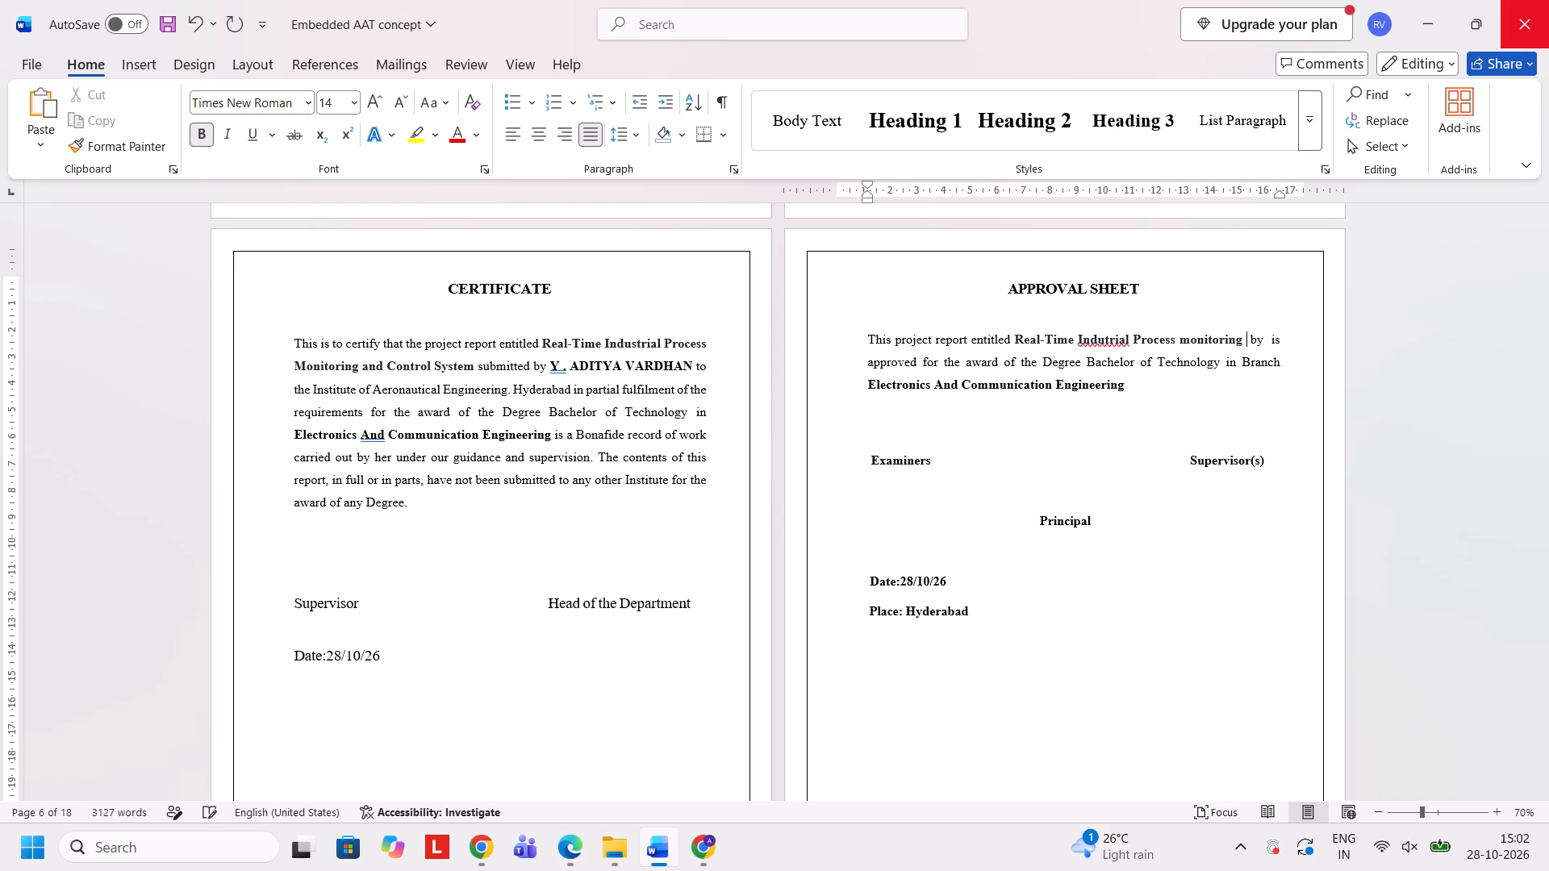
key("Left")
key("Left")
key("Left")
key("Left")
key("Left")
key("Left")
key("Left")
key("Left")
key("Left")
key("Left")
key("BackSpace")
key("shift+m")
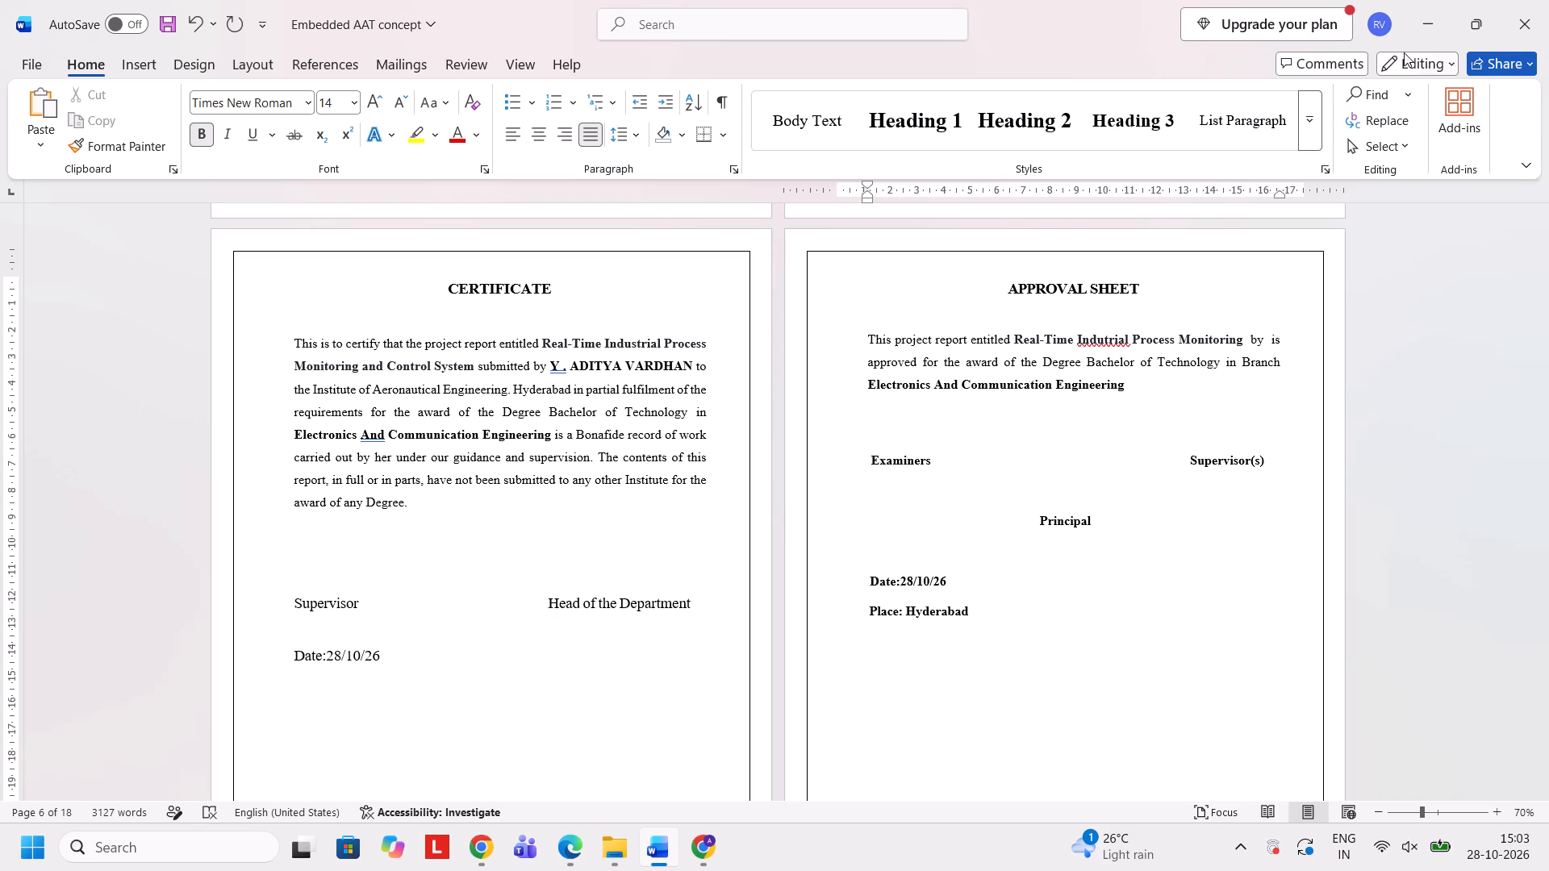
left_click(1103, 339)
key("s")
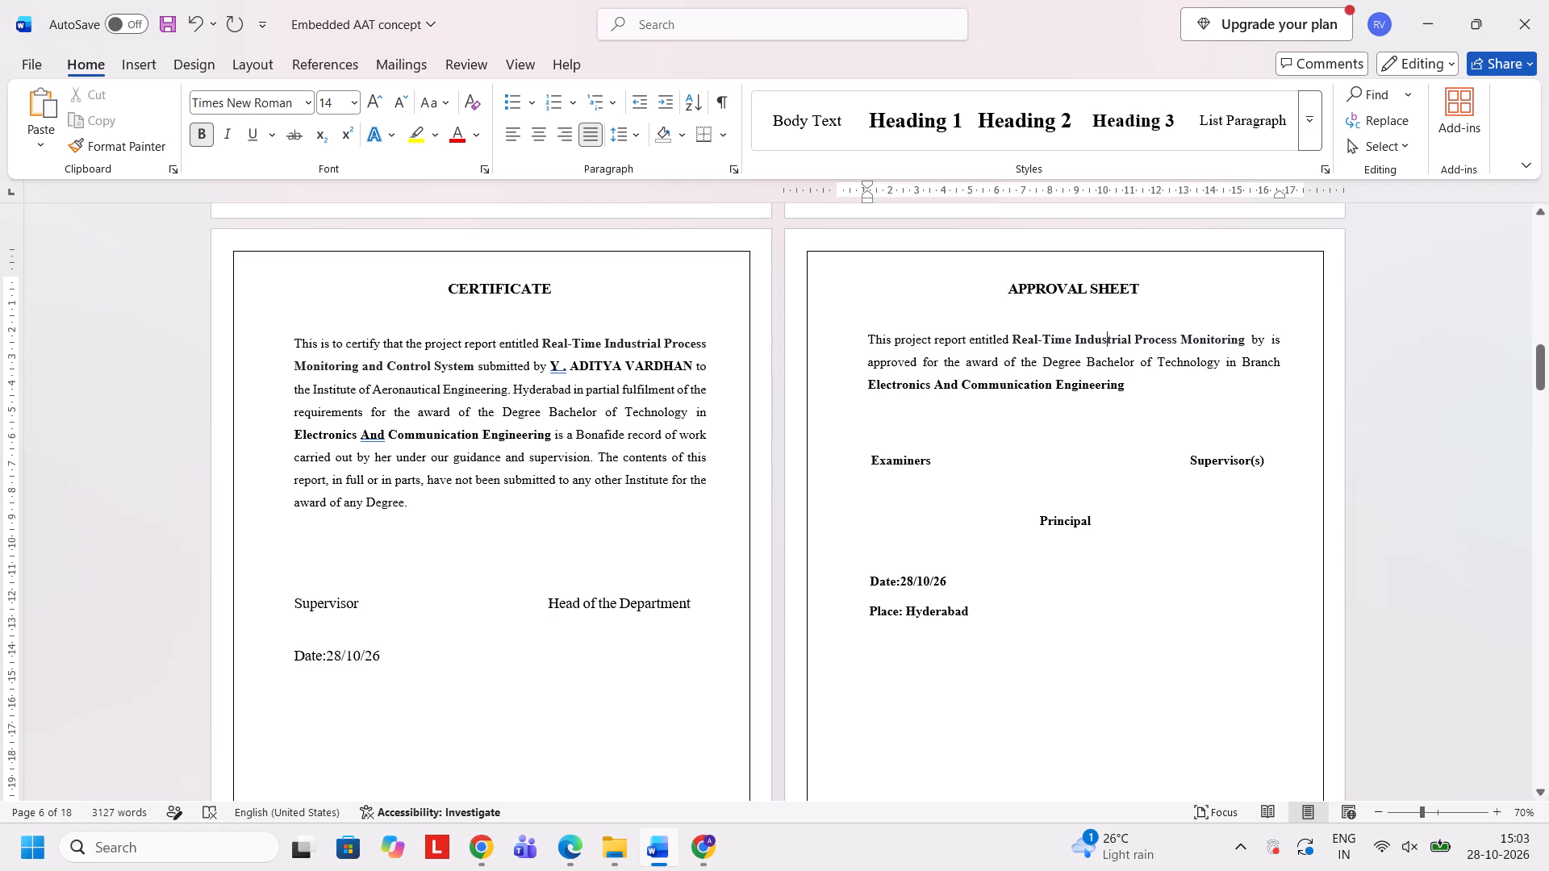
Add "and Control System" after "Monitoring" in the Approval Sheet's project title.
left_click(1242, 341)
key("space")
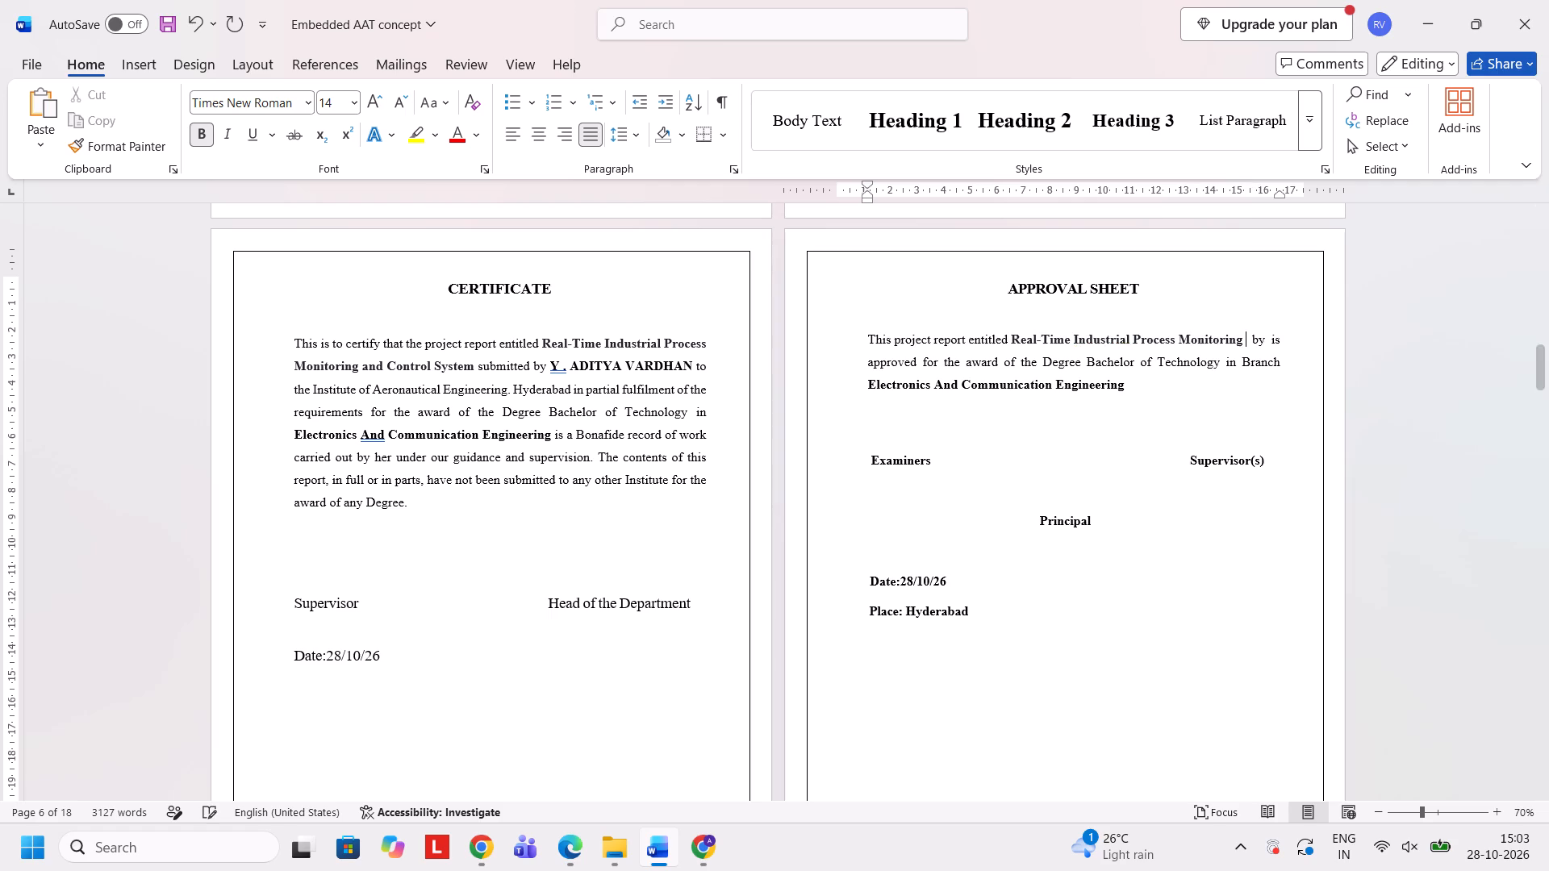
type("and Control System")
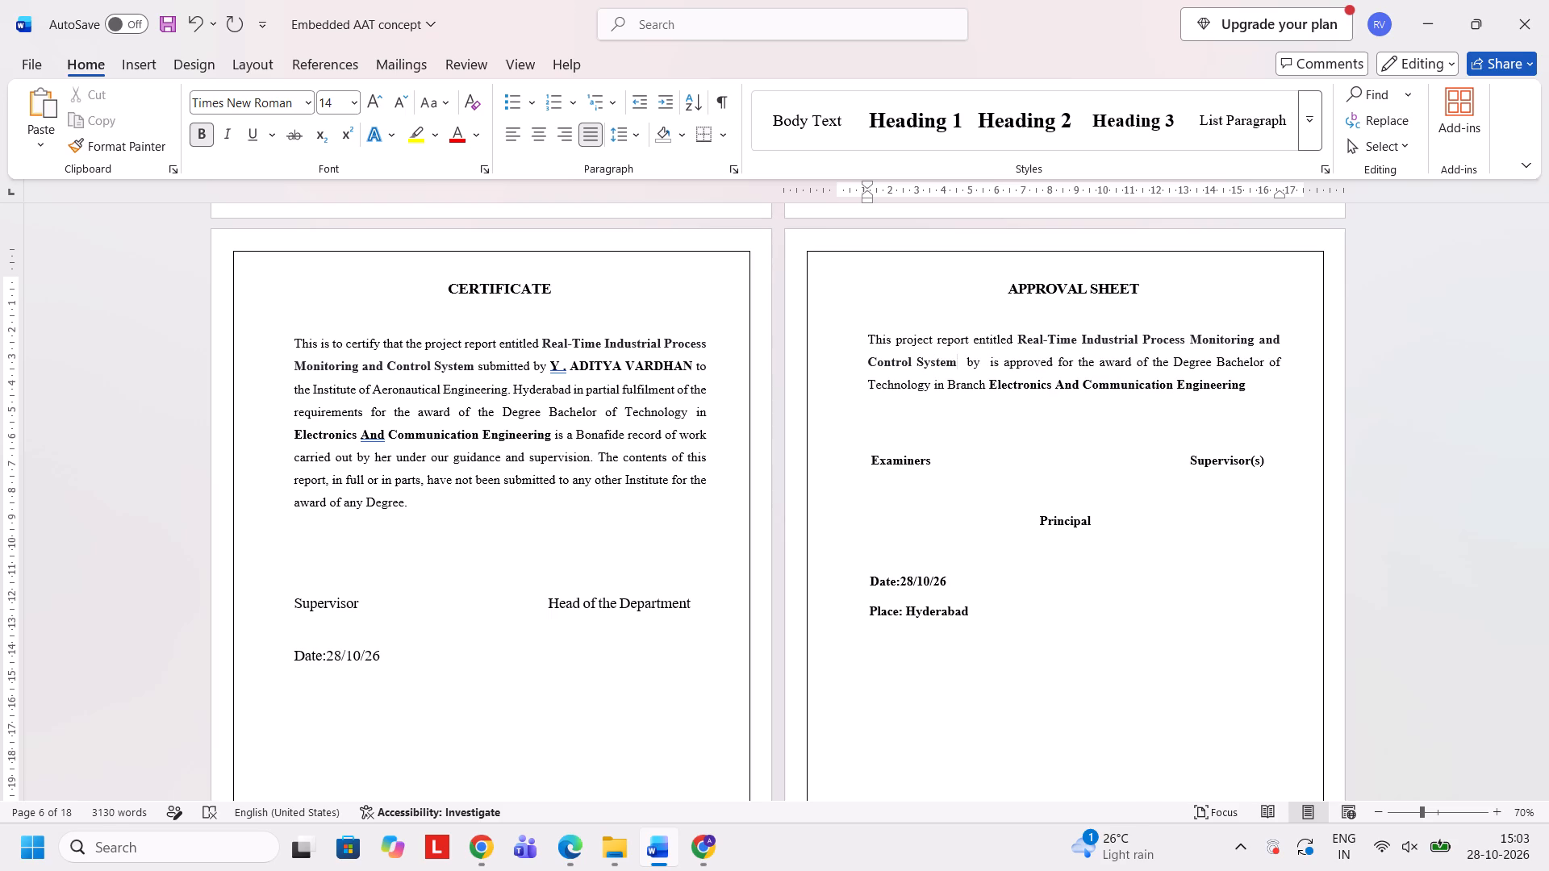
Remove the extra space before "by" in the Approval Sheet paragraph.
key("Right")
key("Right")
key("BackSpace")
Insert a blank line above the ACKNOWLEDGEMENT heading to move it down the page.
scroll(1235, 364, "down", 2)
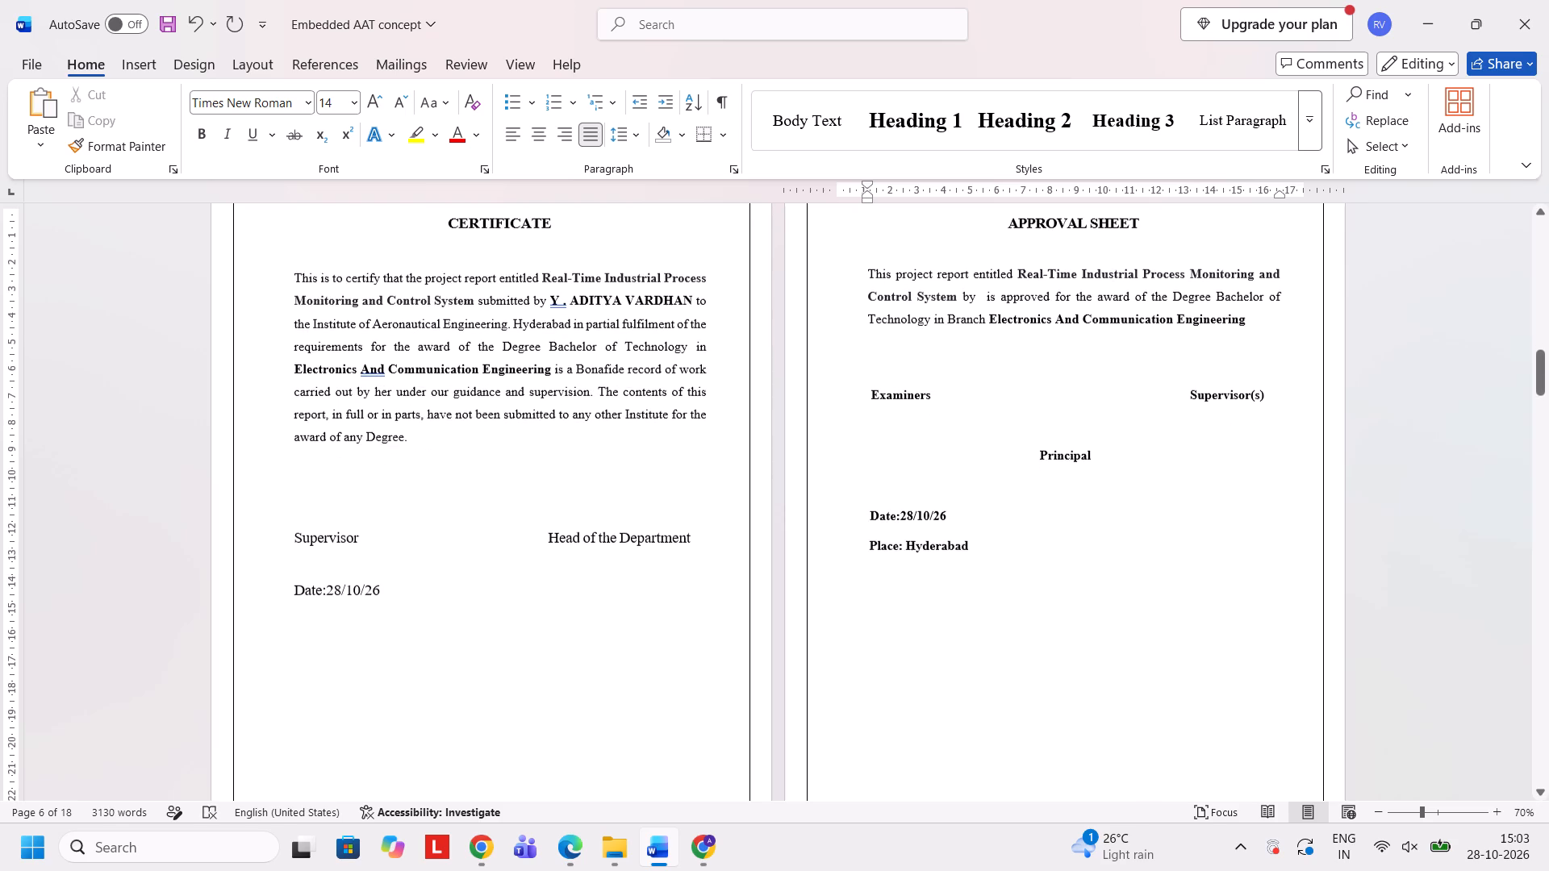
scroll(1232, 364, "down", 19)
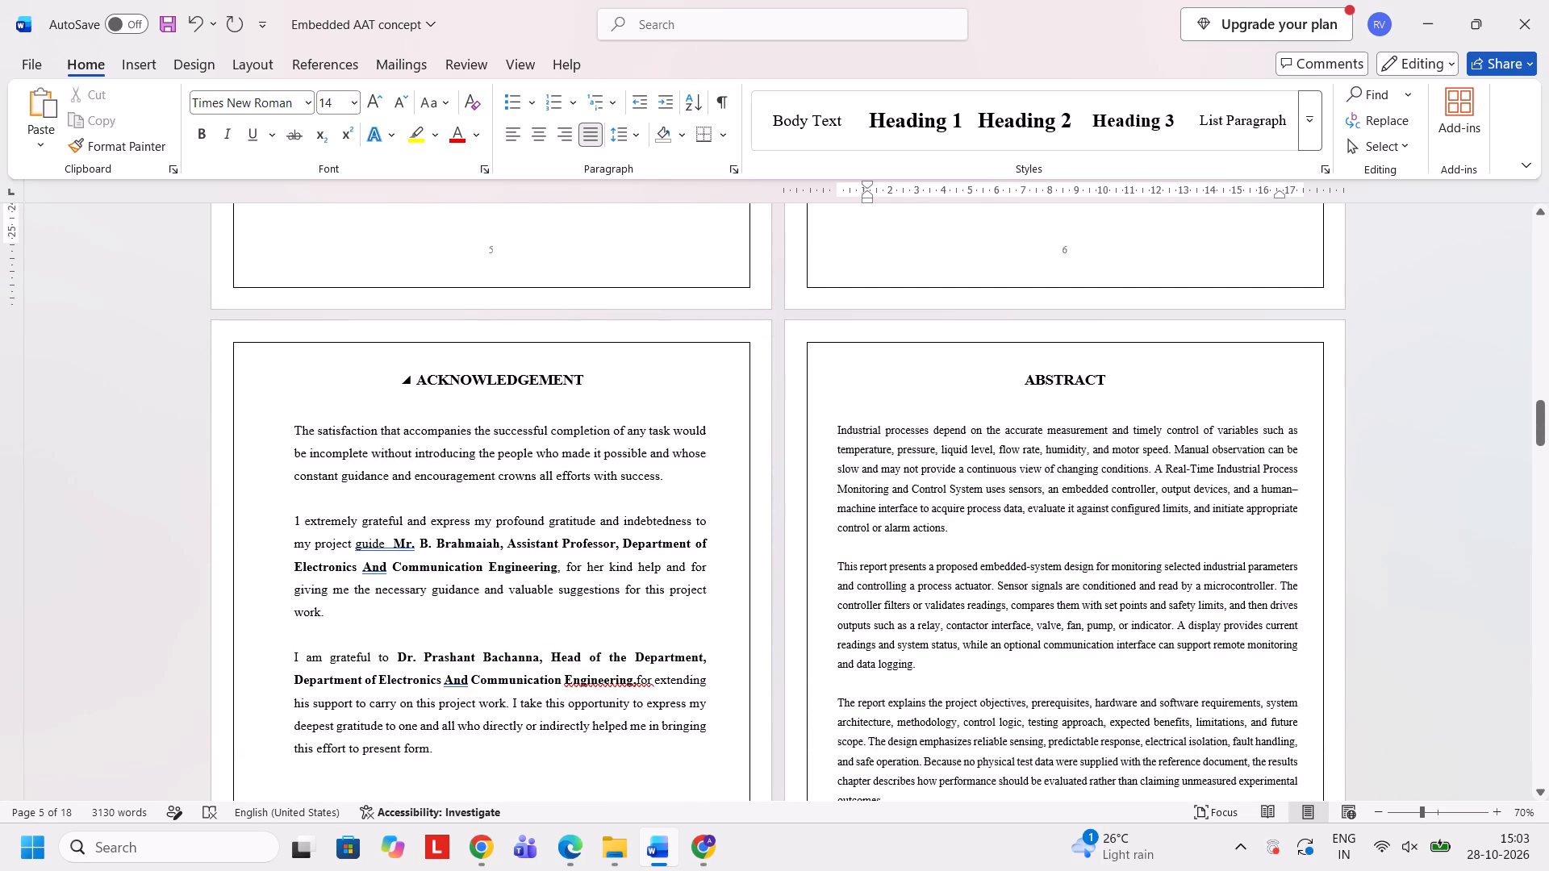
left_click(422, 373)
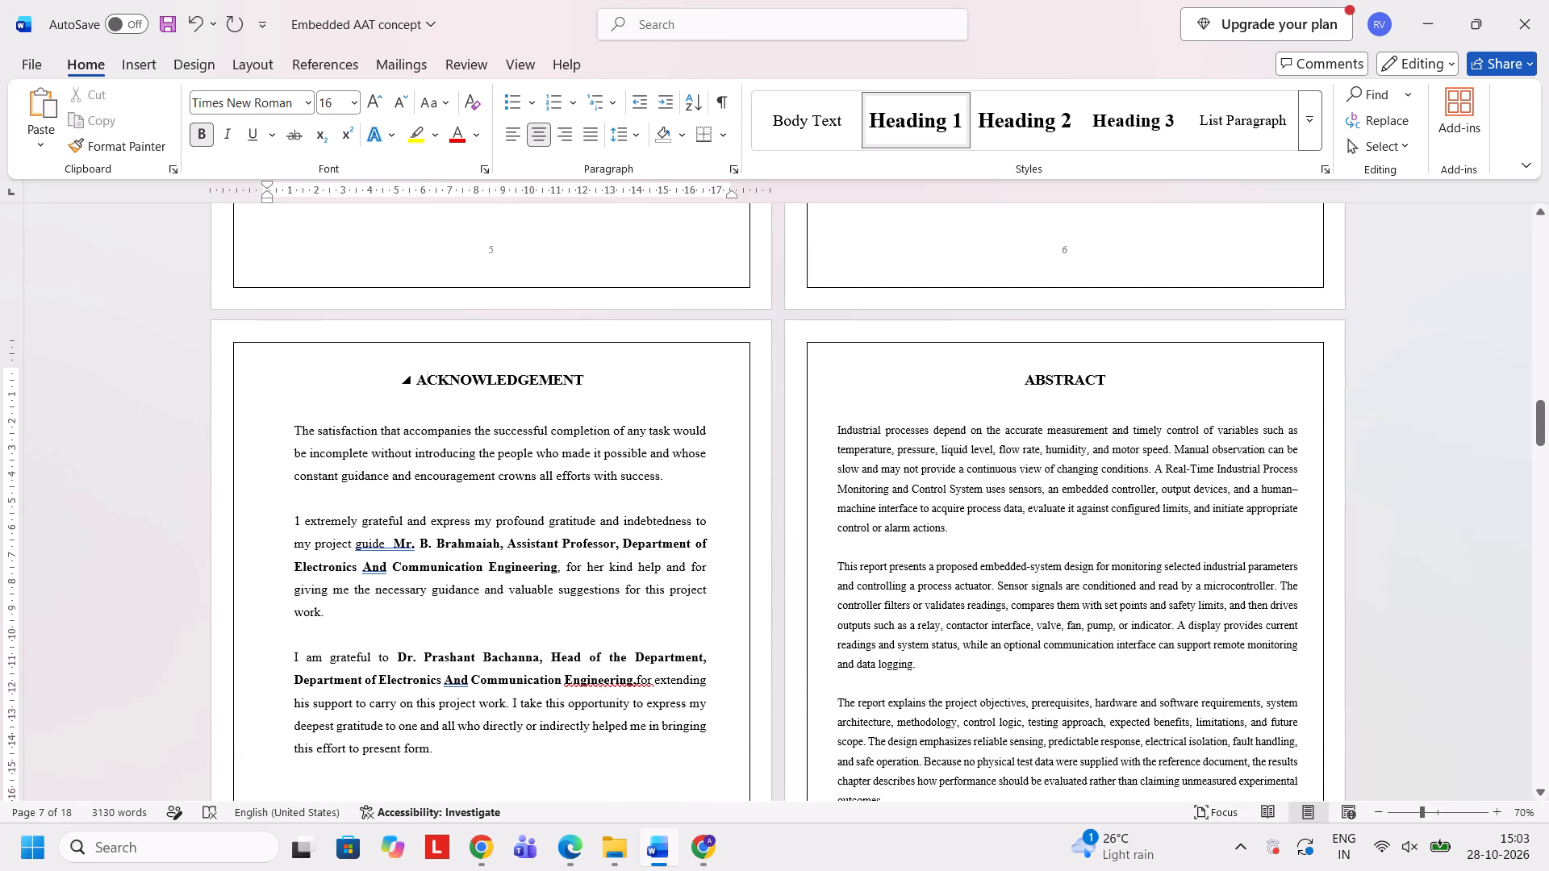
left_click(415, 381)
key("Return")
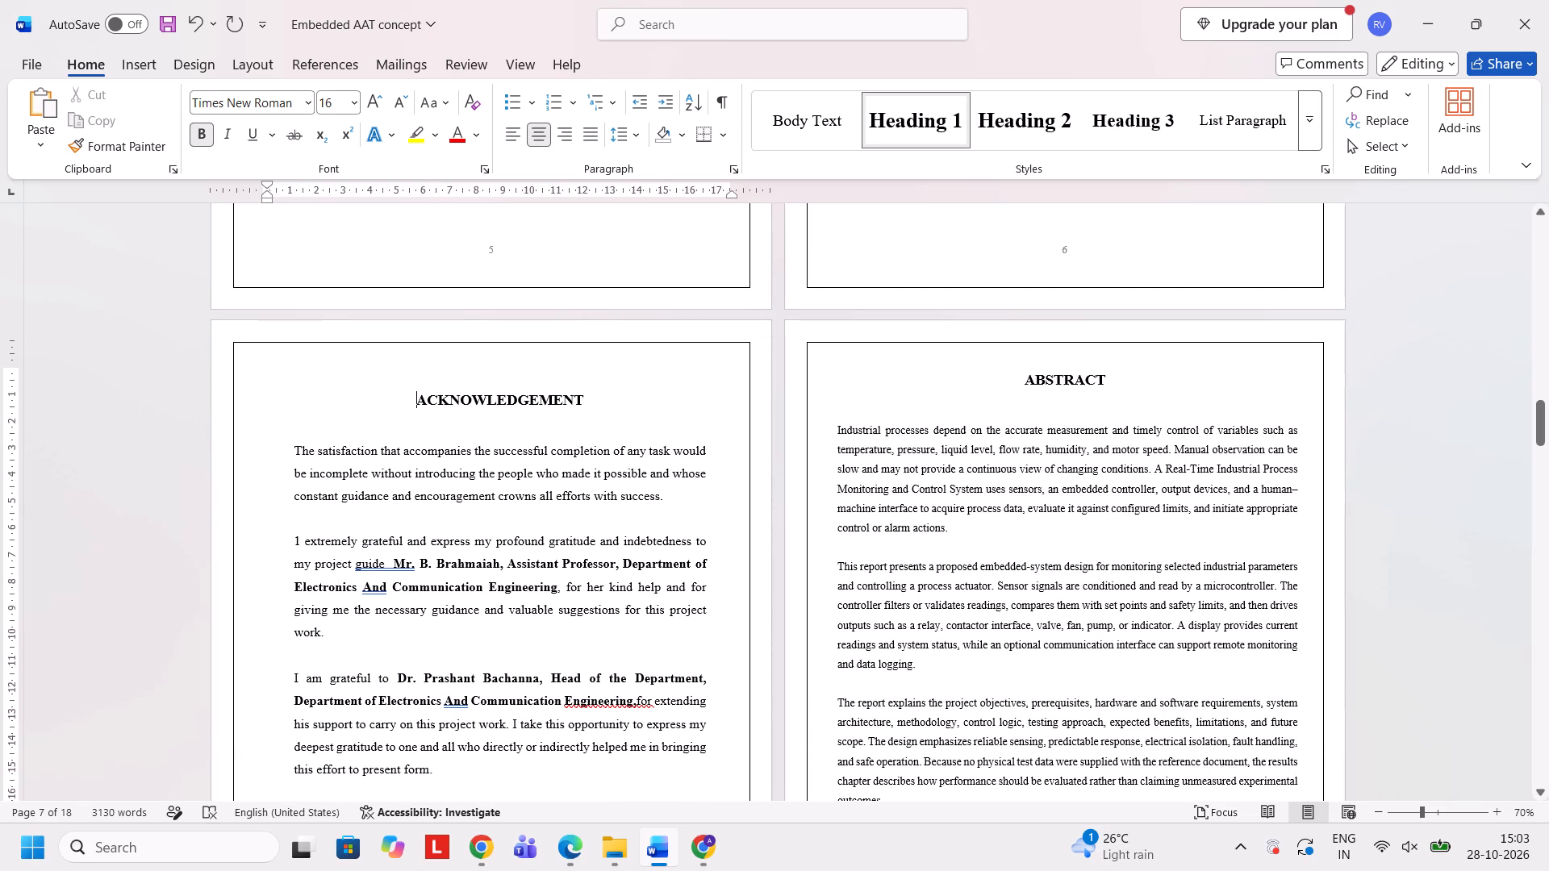
Save the document.
scroll(533, 476, "down", 4)
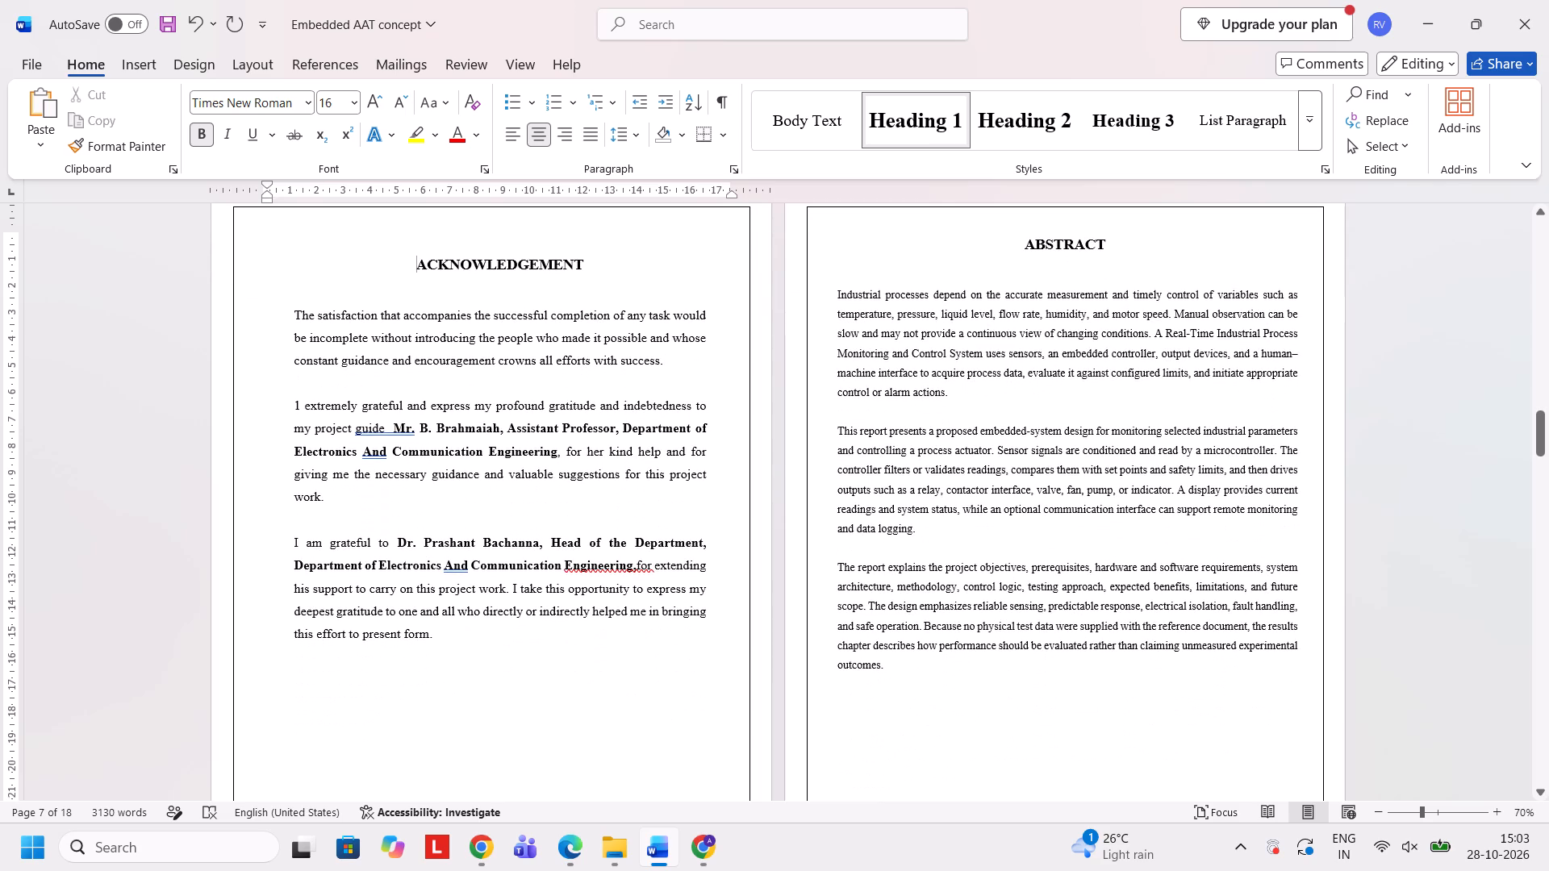
scroll(628, 406, "down", 3)
scroll(628, 406, "up", 3)
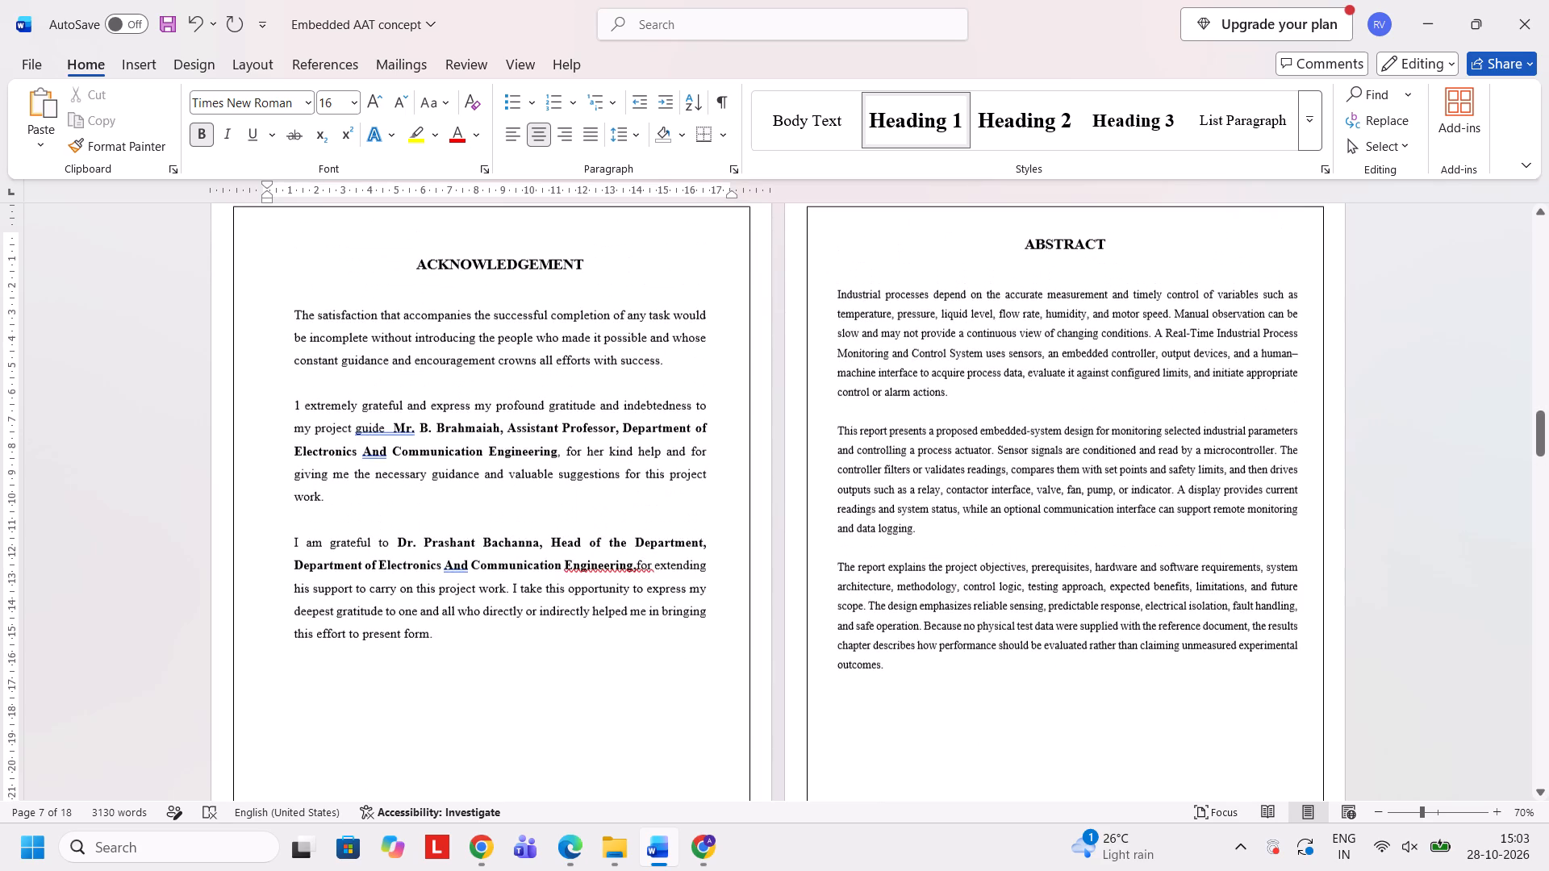
scroll(628, 406, "down", 16)
scroll(628, 406, "down", 7)
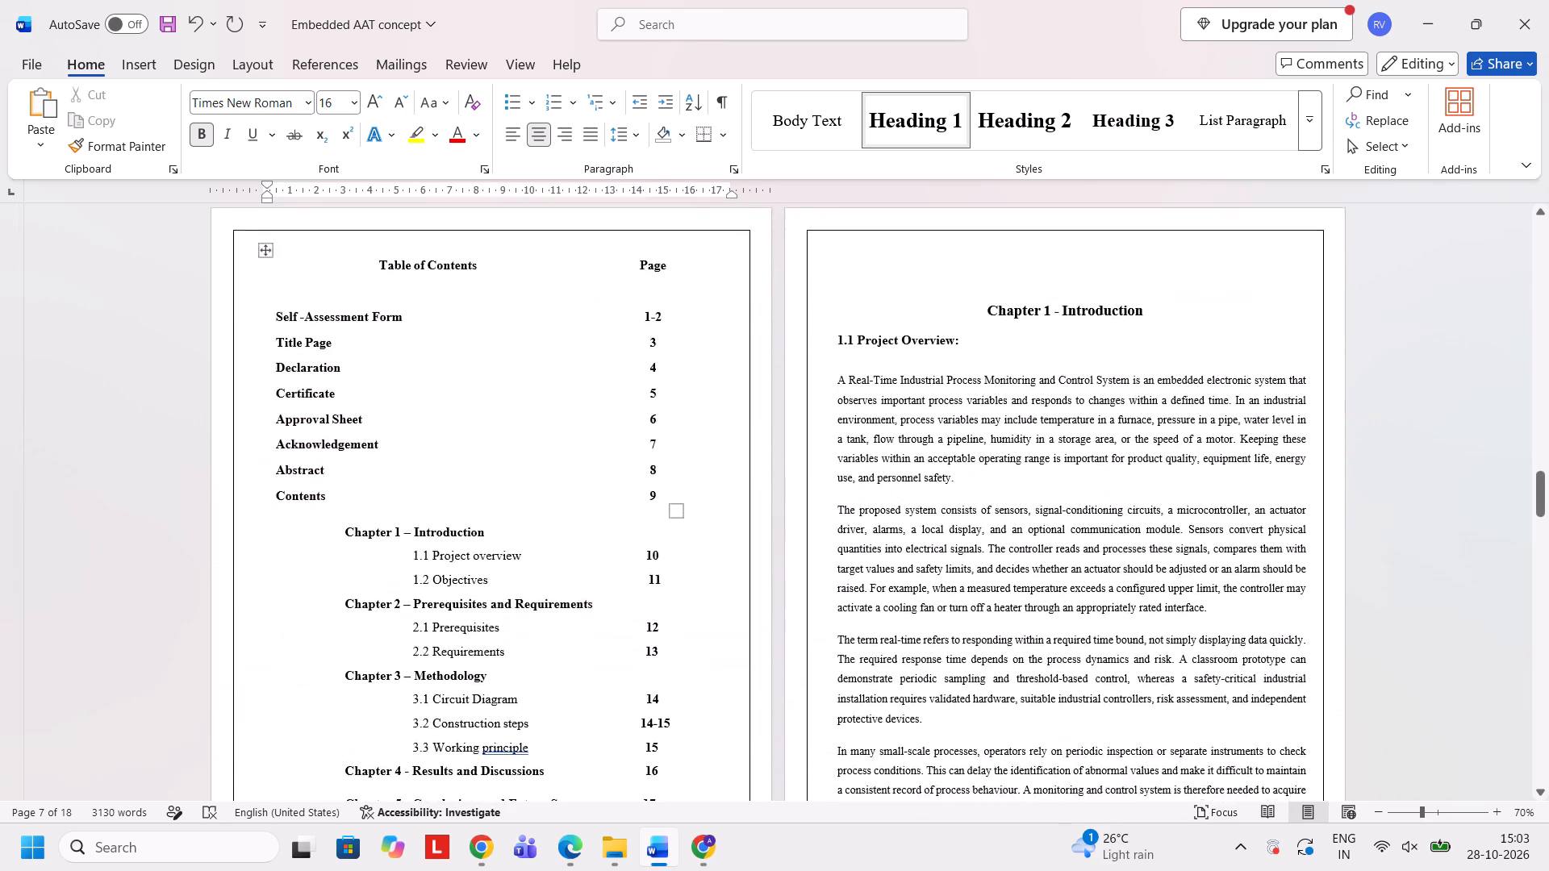
scroll(628, 406, "down", 8)
scroll(628, 406, "up", 20)
scroll(628, 406, "up", 4)
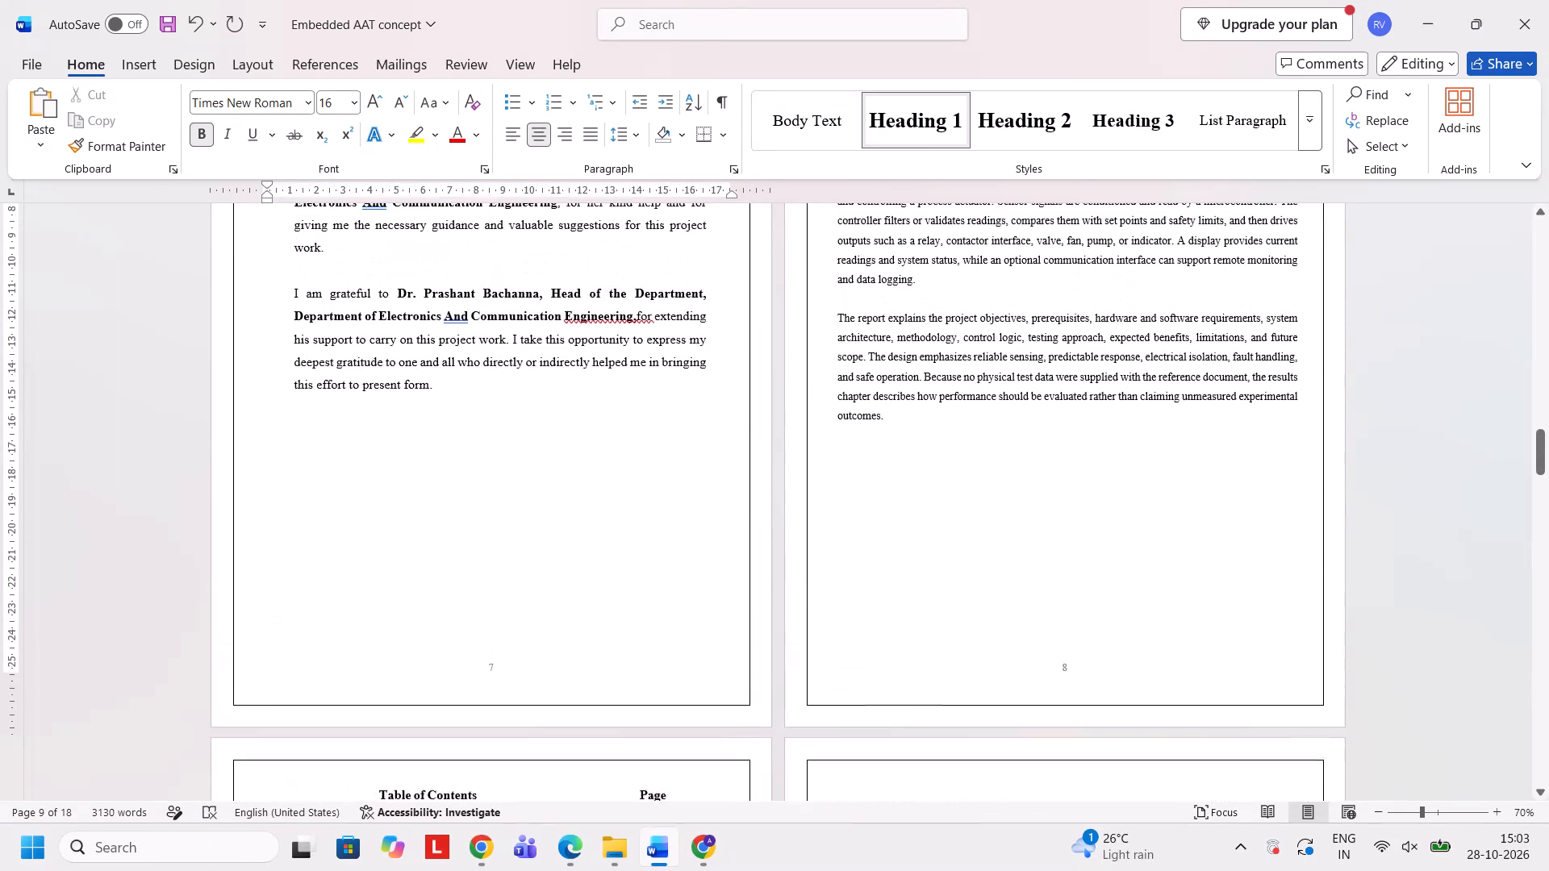
key("ctrl+s")
Review the front pages from the Acknowledgement back to the self-assessment form for leftover student details.
scroll(612, 399, "up", 13)
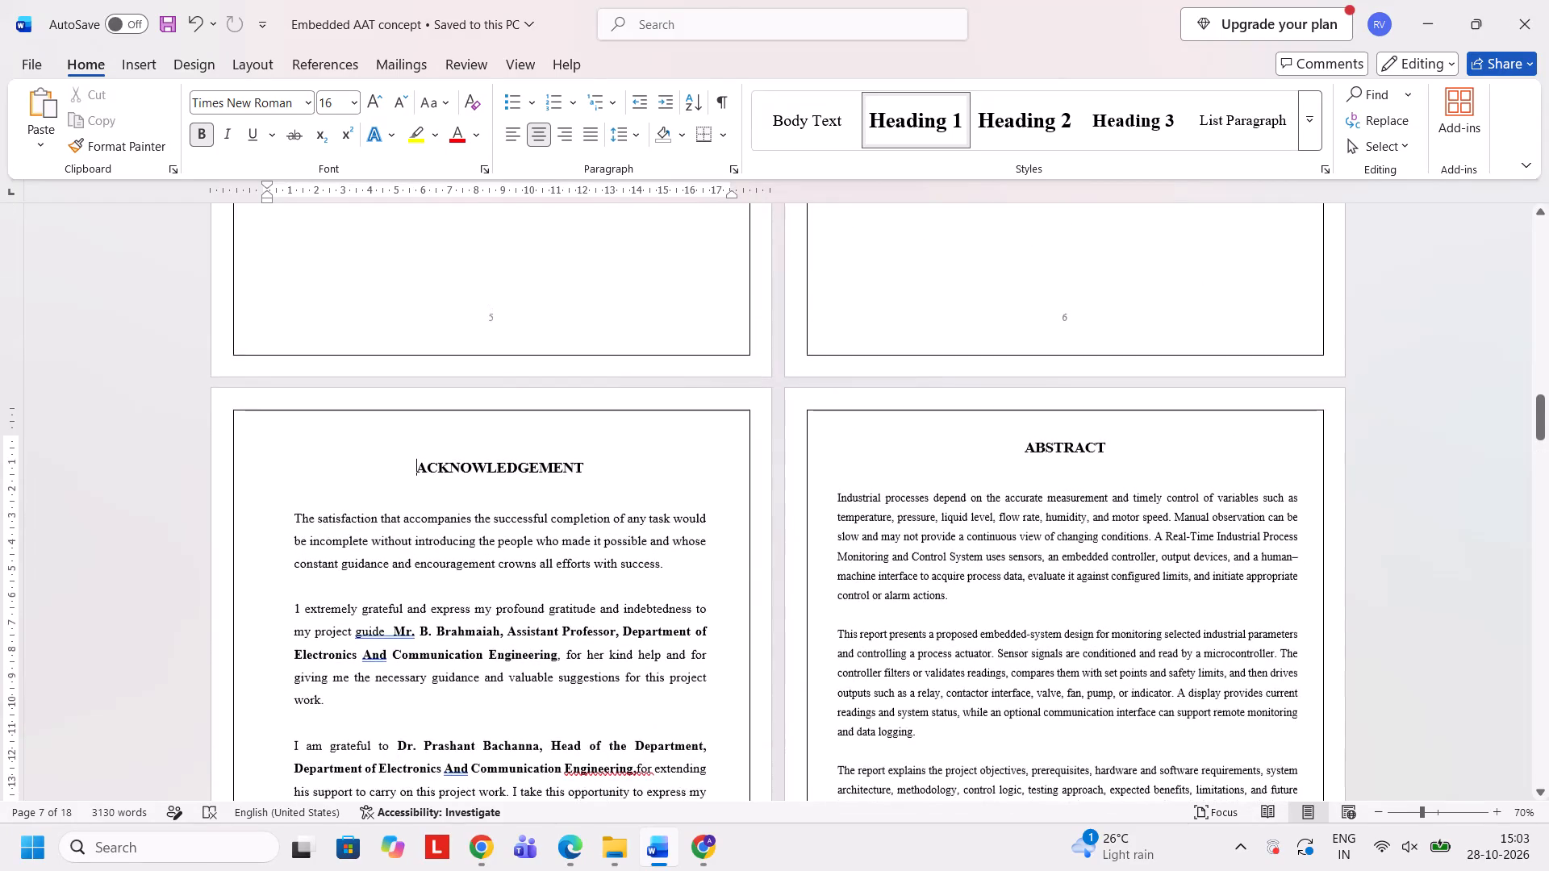
scroll(612, 398, "up", 19)
scroll(612, 398, "up", 14)
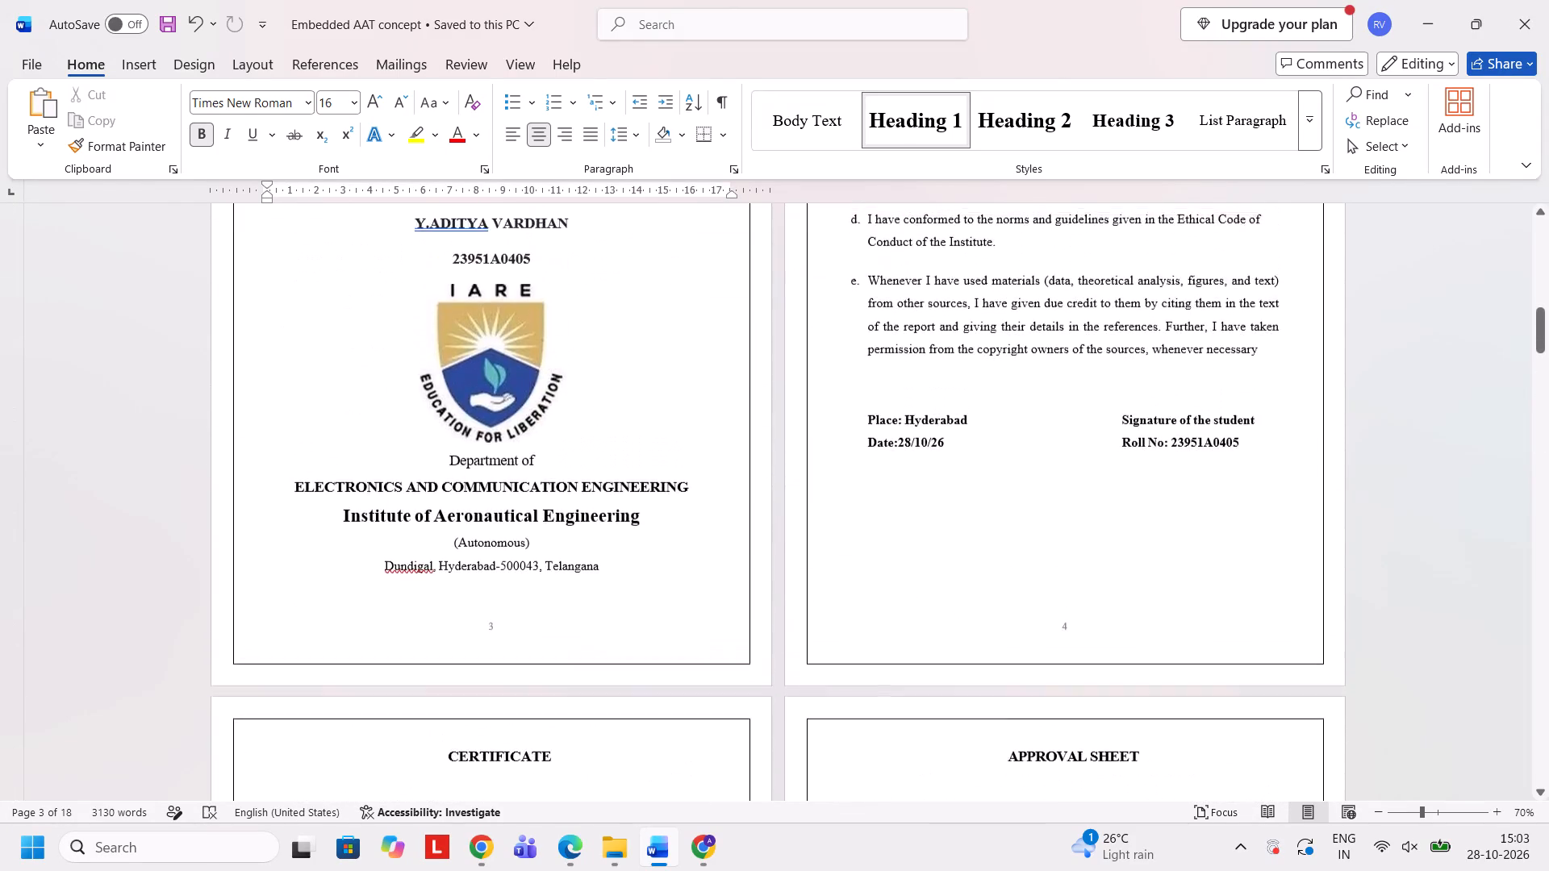
scroll(612, 398, "up", 10)
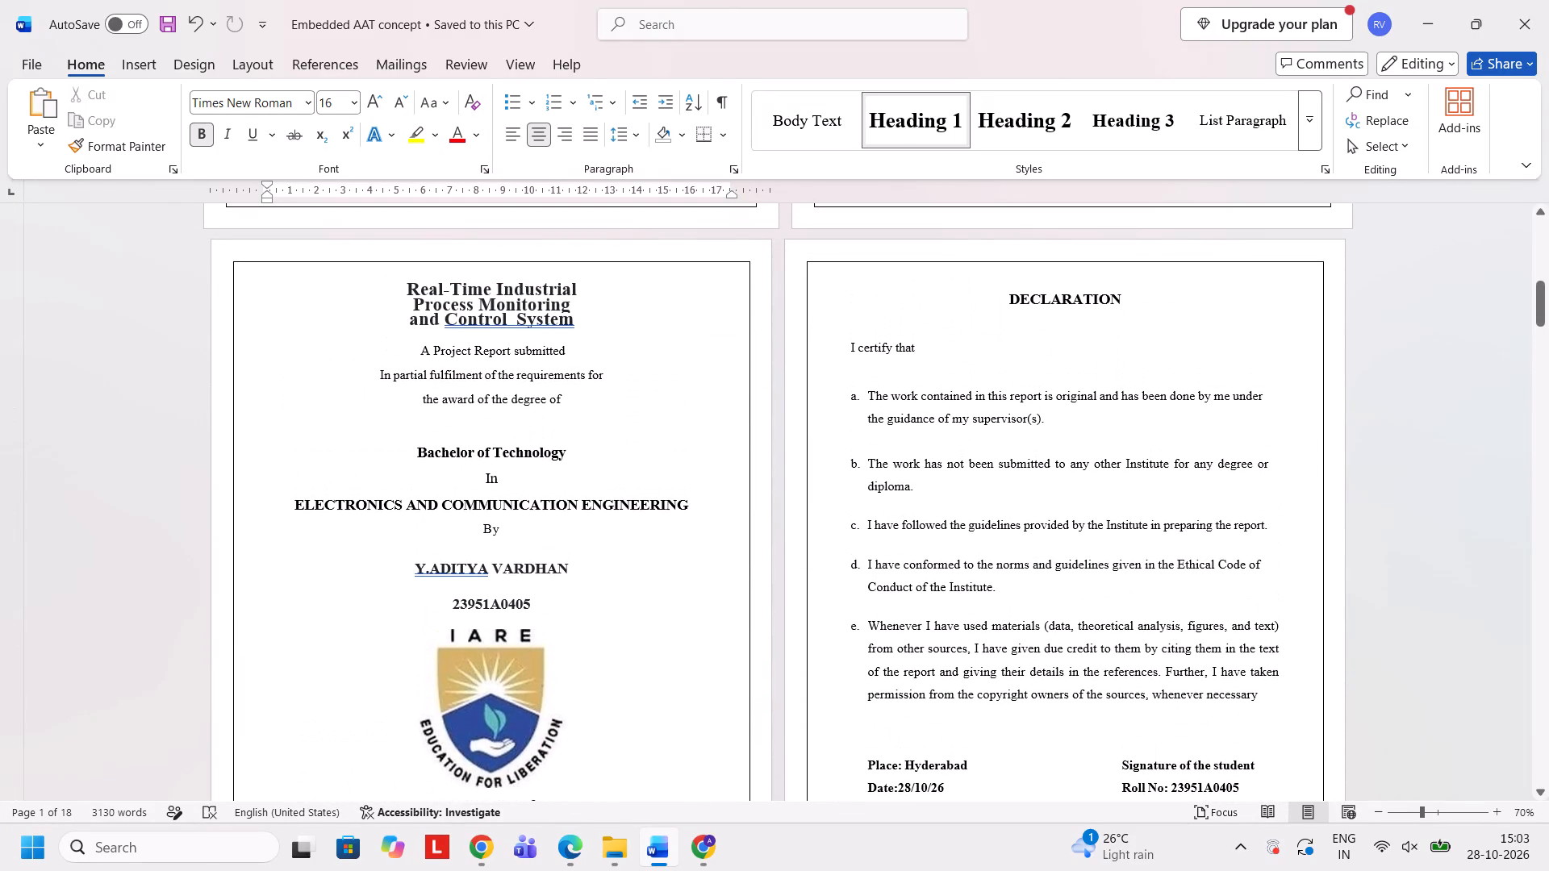
scroll(612, 398, "up", 7)
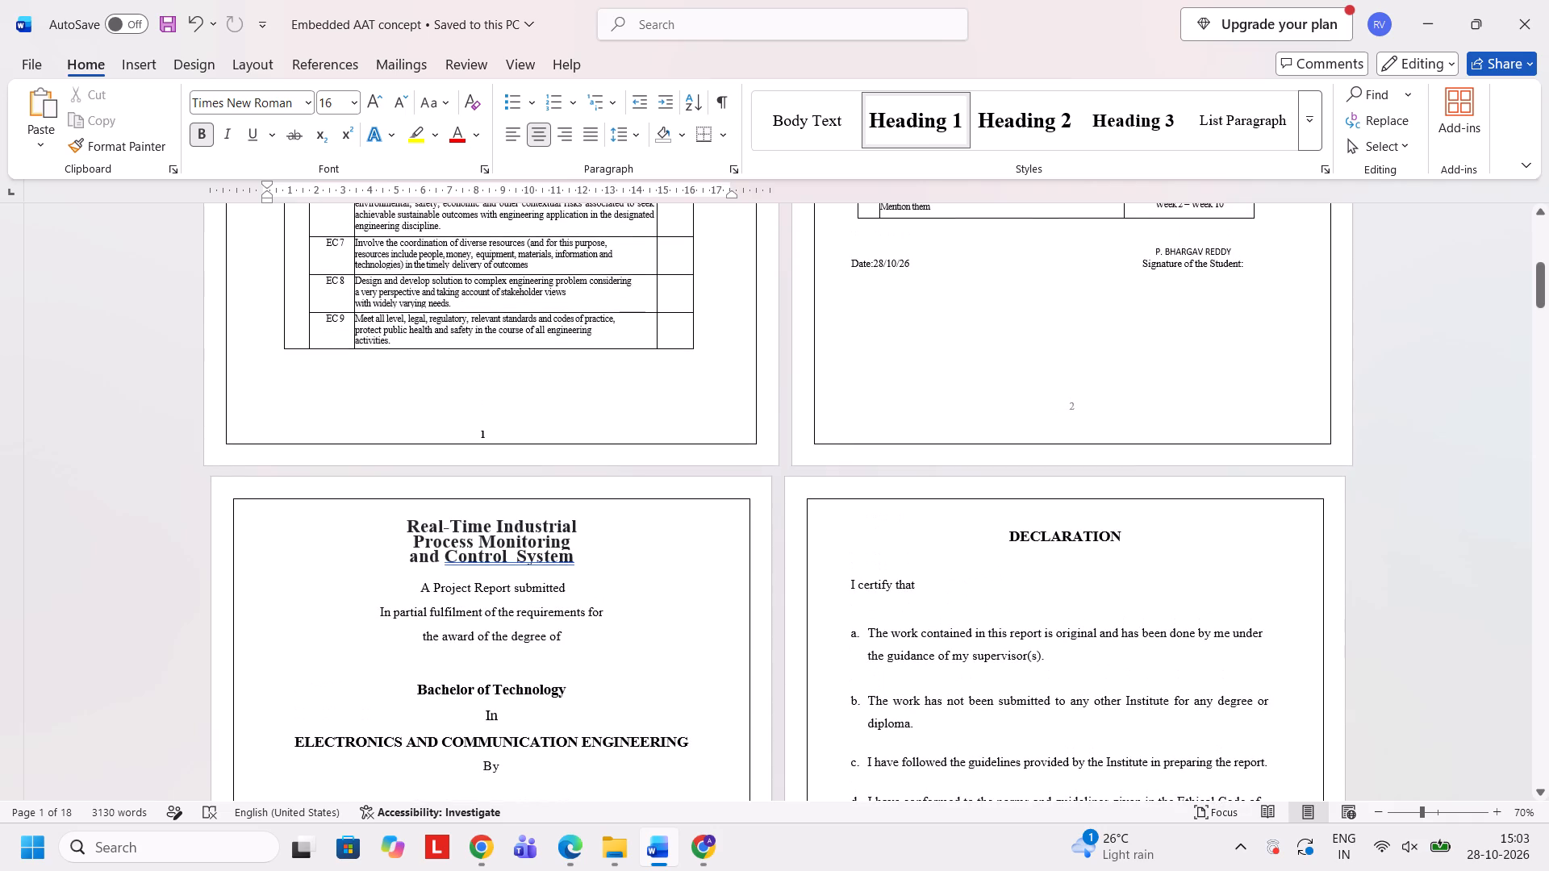
scroll(612, 398, "up", 9)
scroll(612, 398, "down", 17)
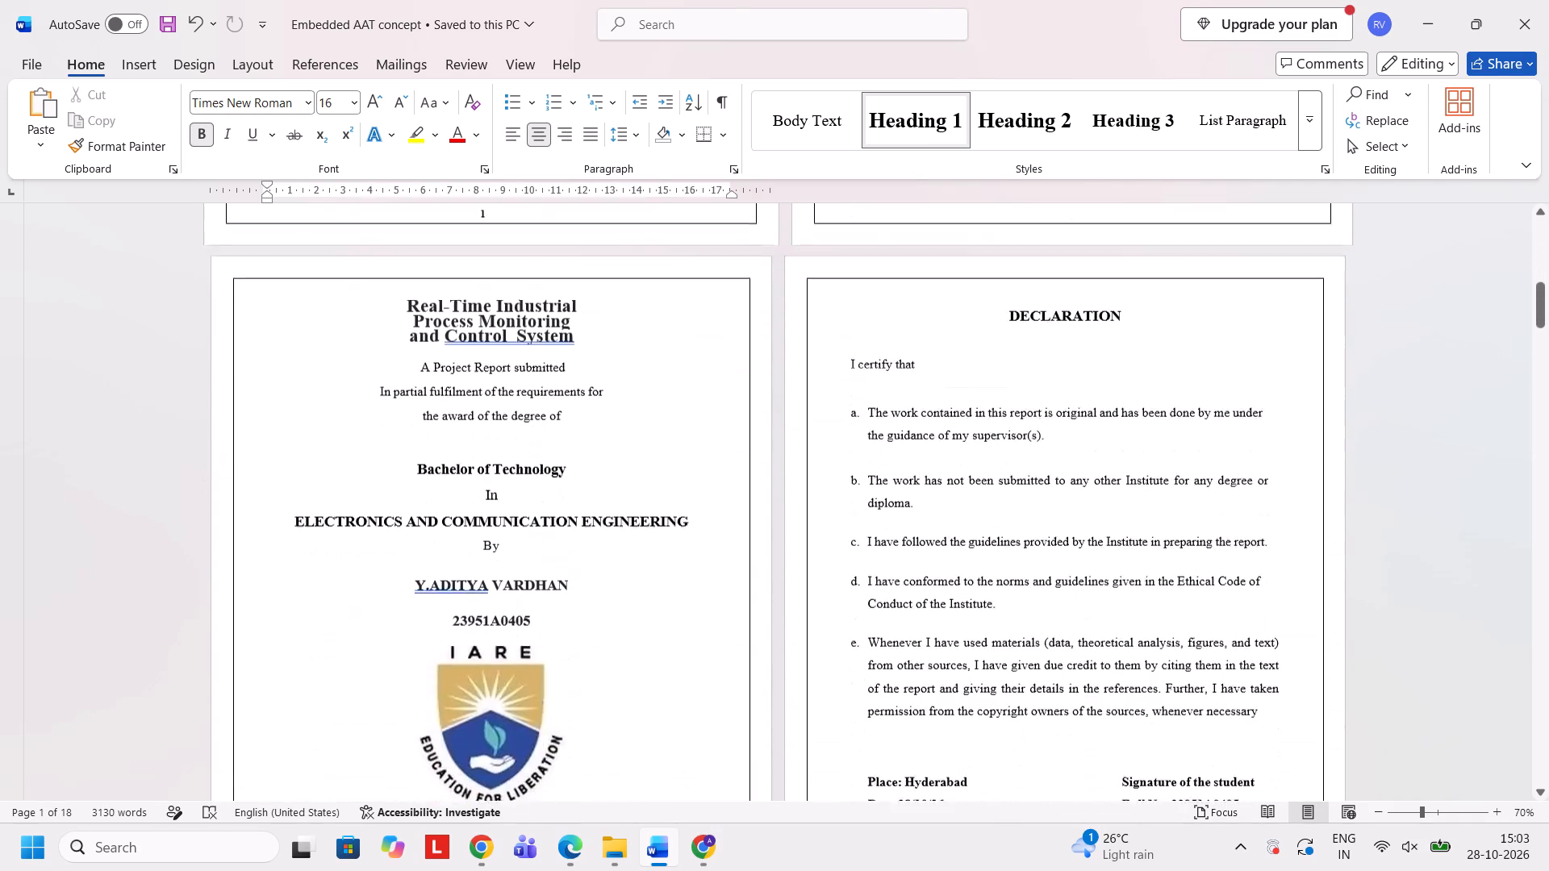
scroll(612, 398, "down", 7)
scroll(612, 398, "up", 14)
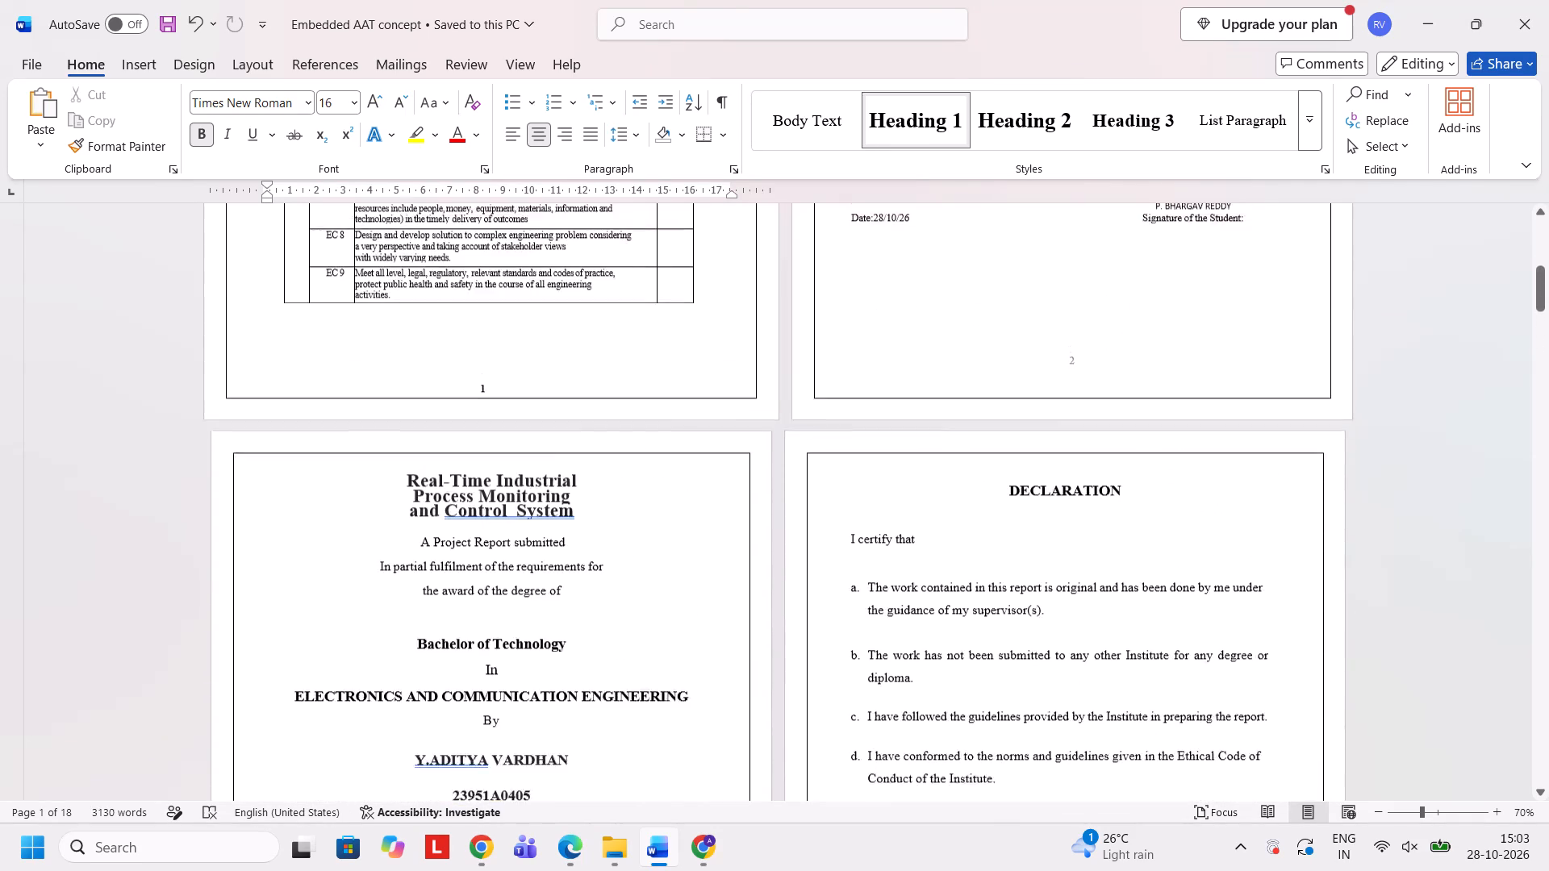
Replace the name above "Signature of the Student" on the self-assessment form with the report author's initial and first name.
scroll(612, 398, "up", 8)
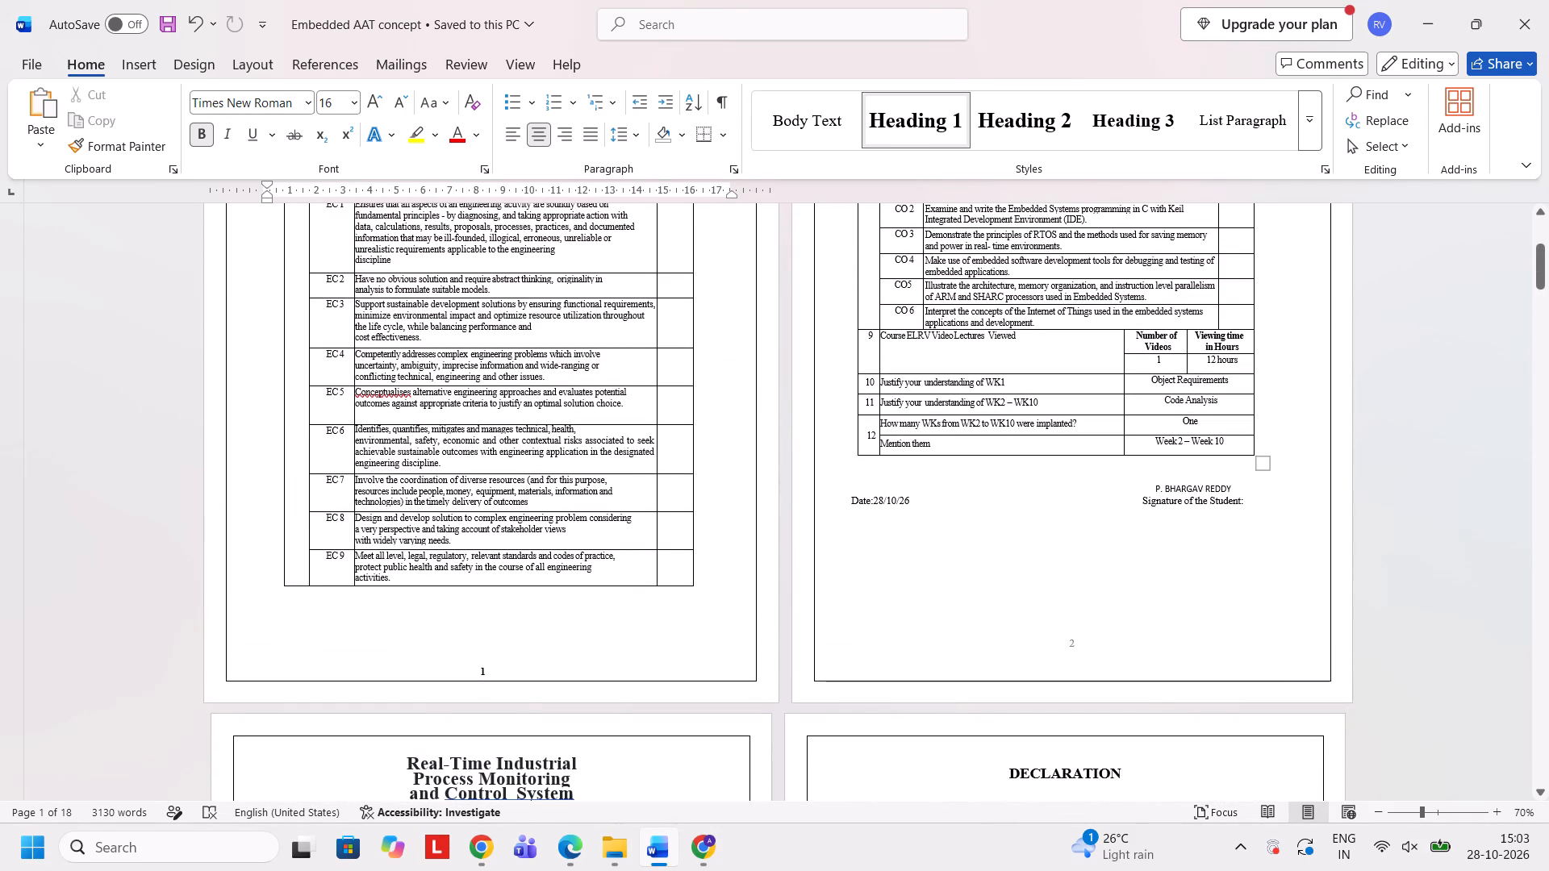
left_click(1242, 490)
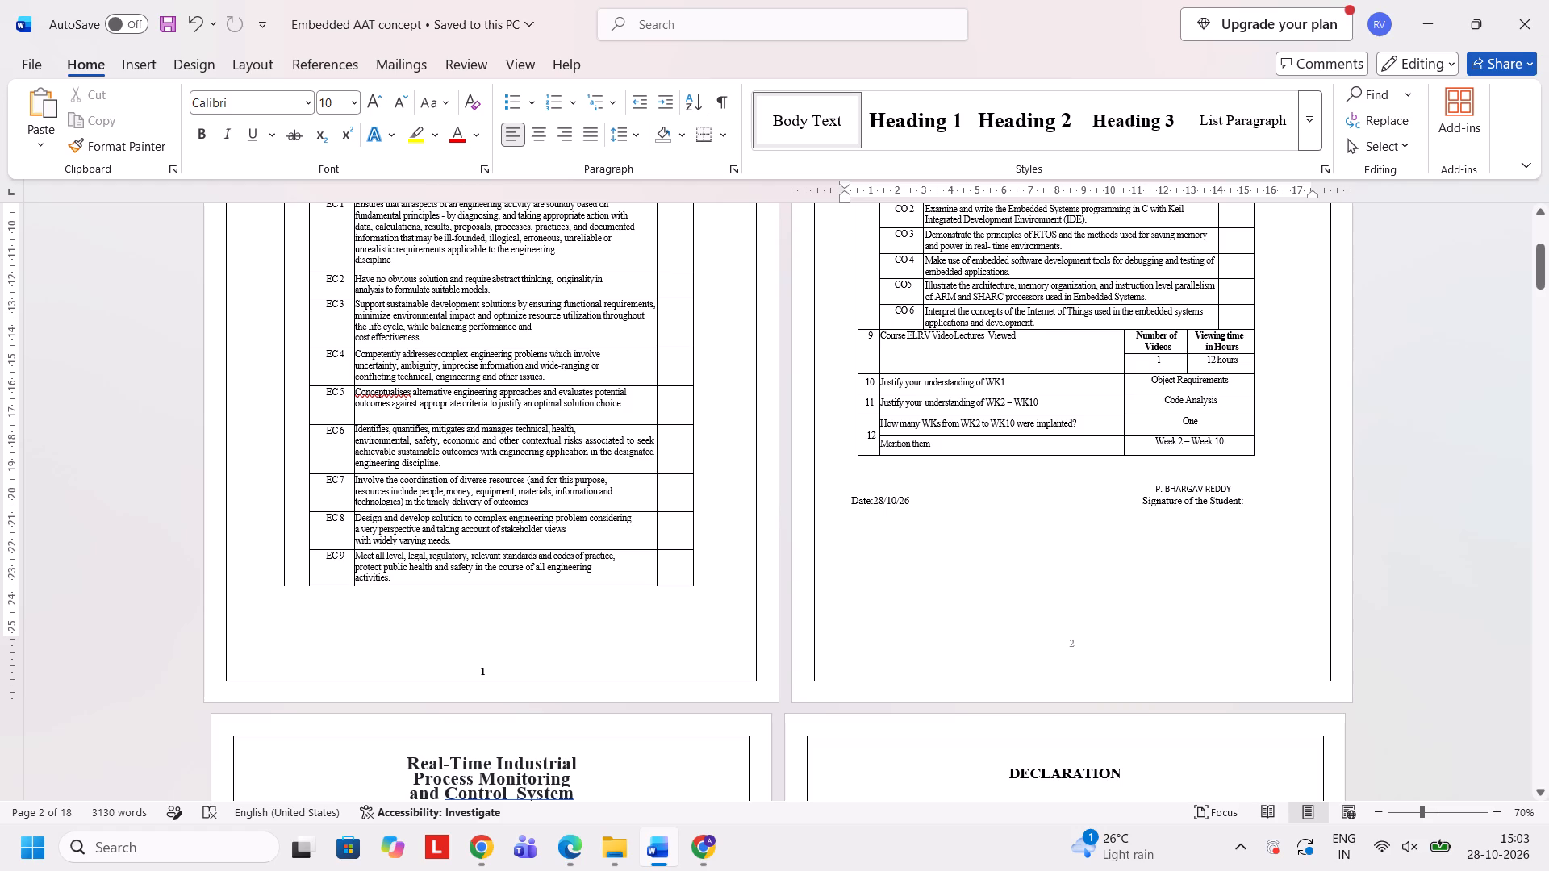
key("BackSpace")
key("BackSpace")
key("BackSpace")
key("BackSpace")
key("BackSpace")
key("BackSpace")
key("BackSpace")
key("BackSpace")
key("BackSpace")
key("BackSpace")
key("BackSpace")
key("BackSpace")
key("BackSpace")
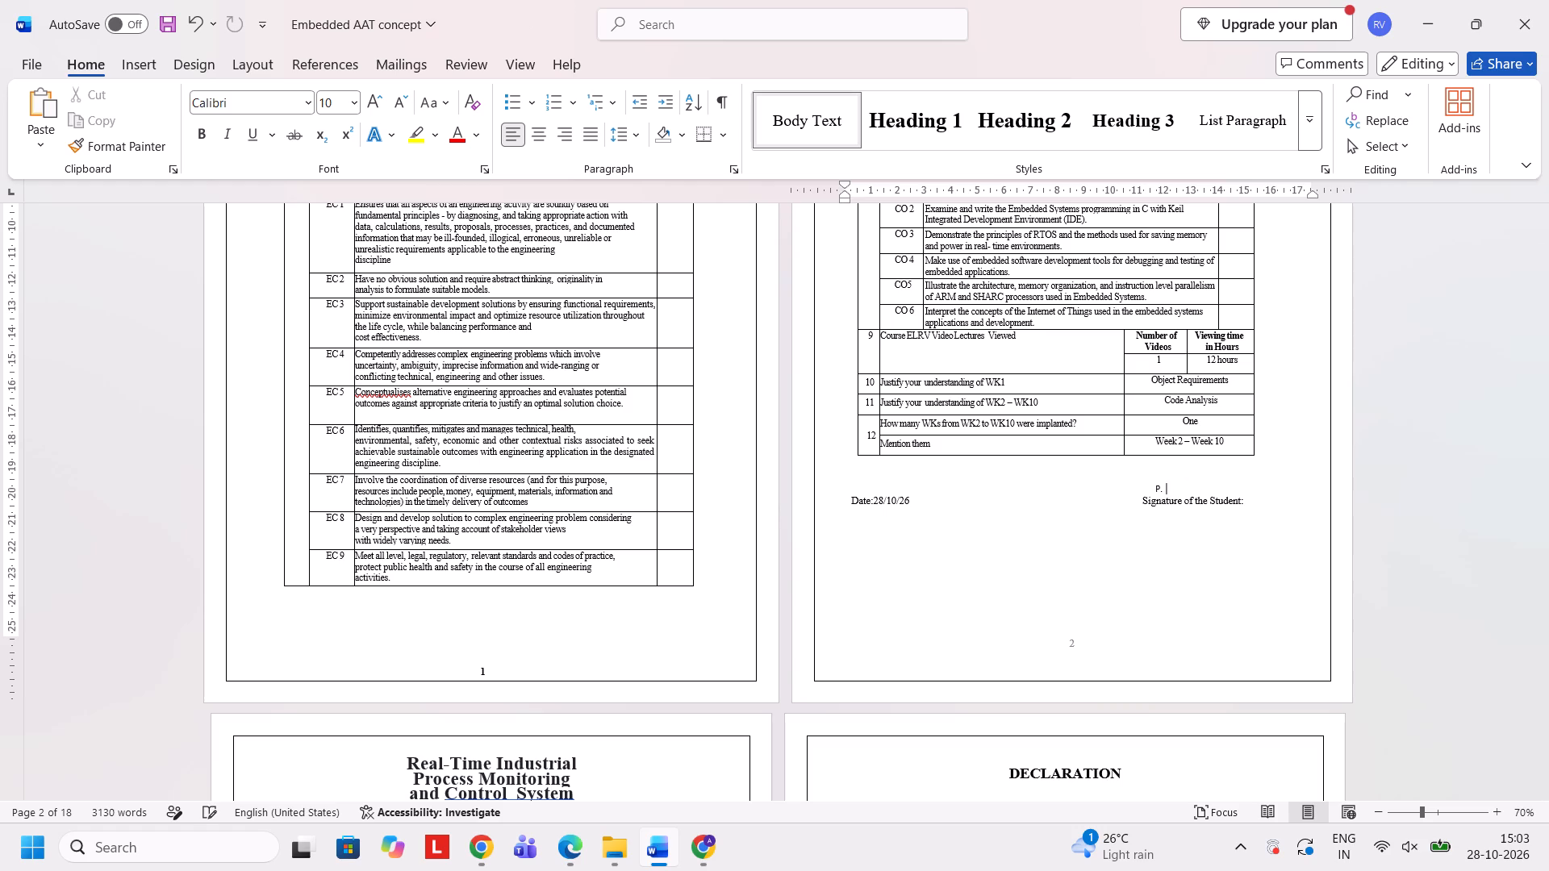
key("BackSpace")
key("BackSpace")
key("BackSpace")
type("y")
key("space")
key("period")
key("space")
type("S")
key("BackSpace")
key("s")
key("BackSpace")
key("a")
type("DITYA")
Shift the new name with five leading spaces so it sits more centrally above "Signature of the Student".
left_click(1149, 487)
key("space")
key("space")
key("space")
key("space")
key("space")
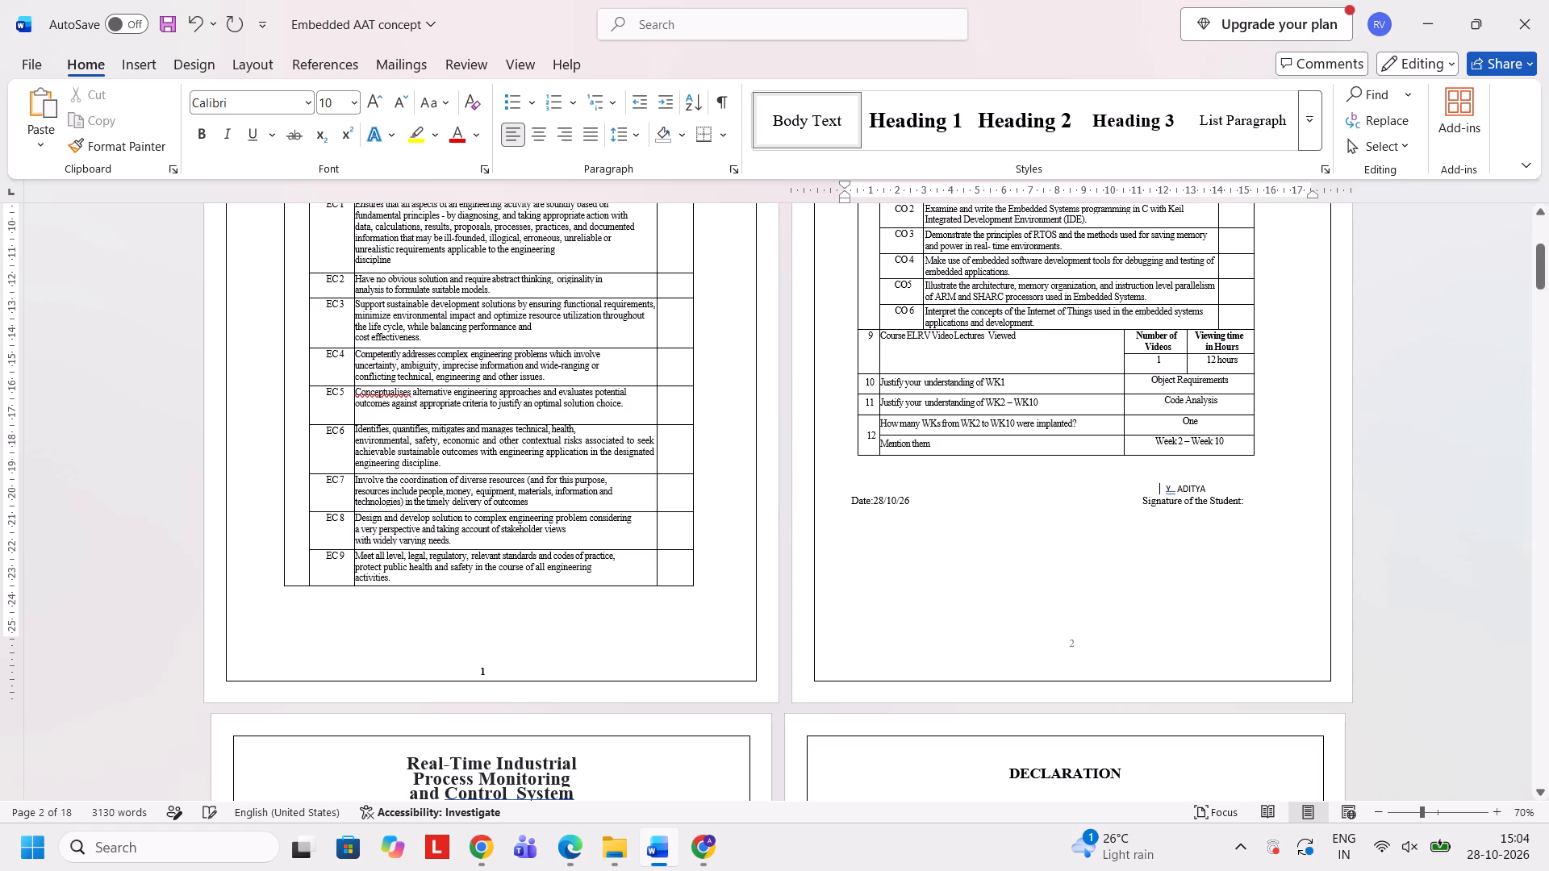
left_click(1171, 493)
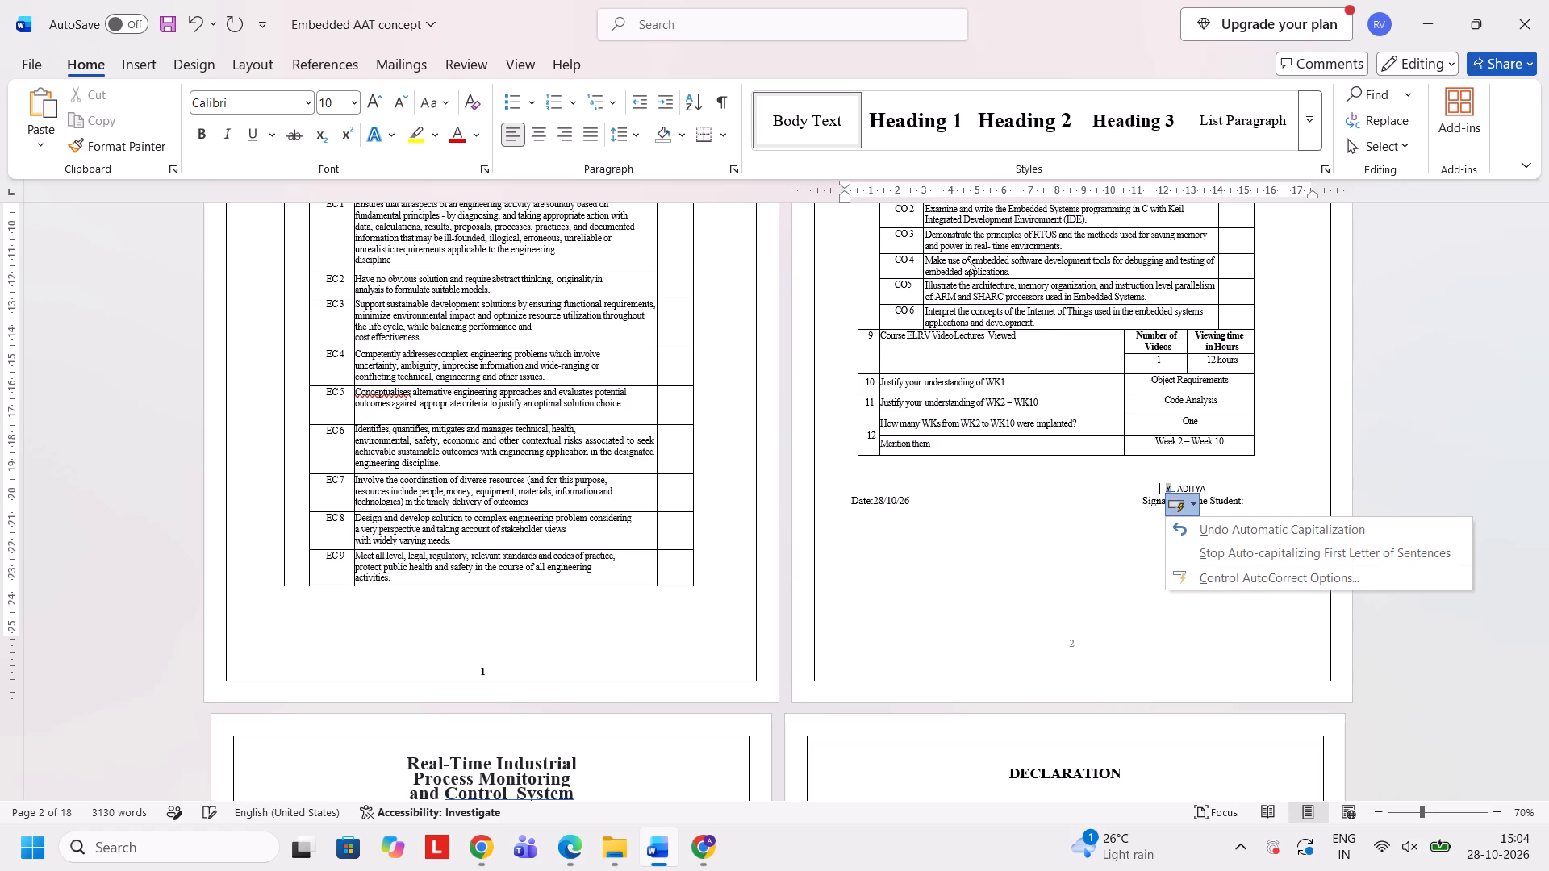
left_click(1038, 586)
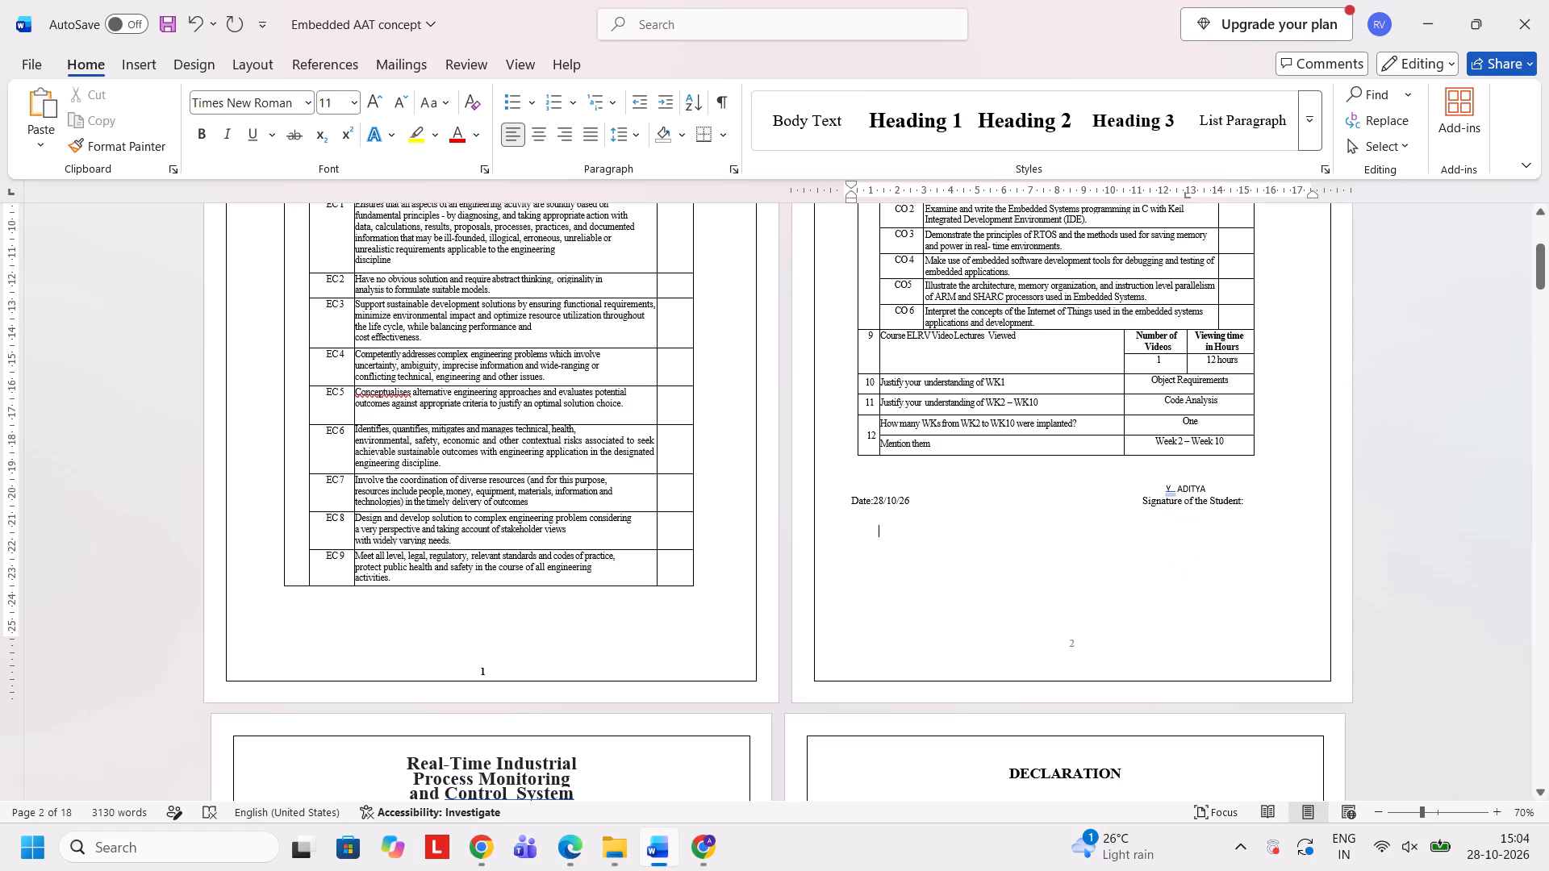
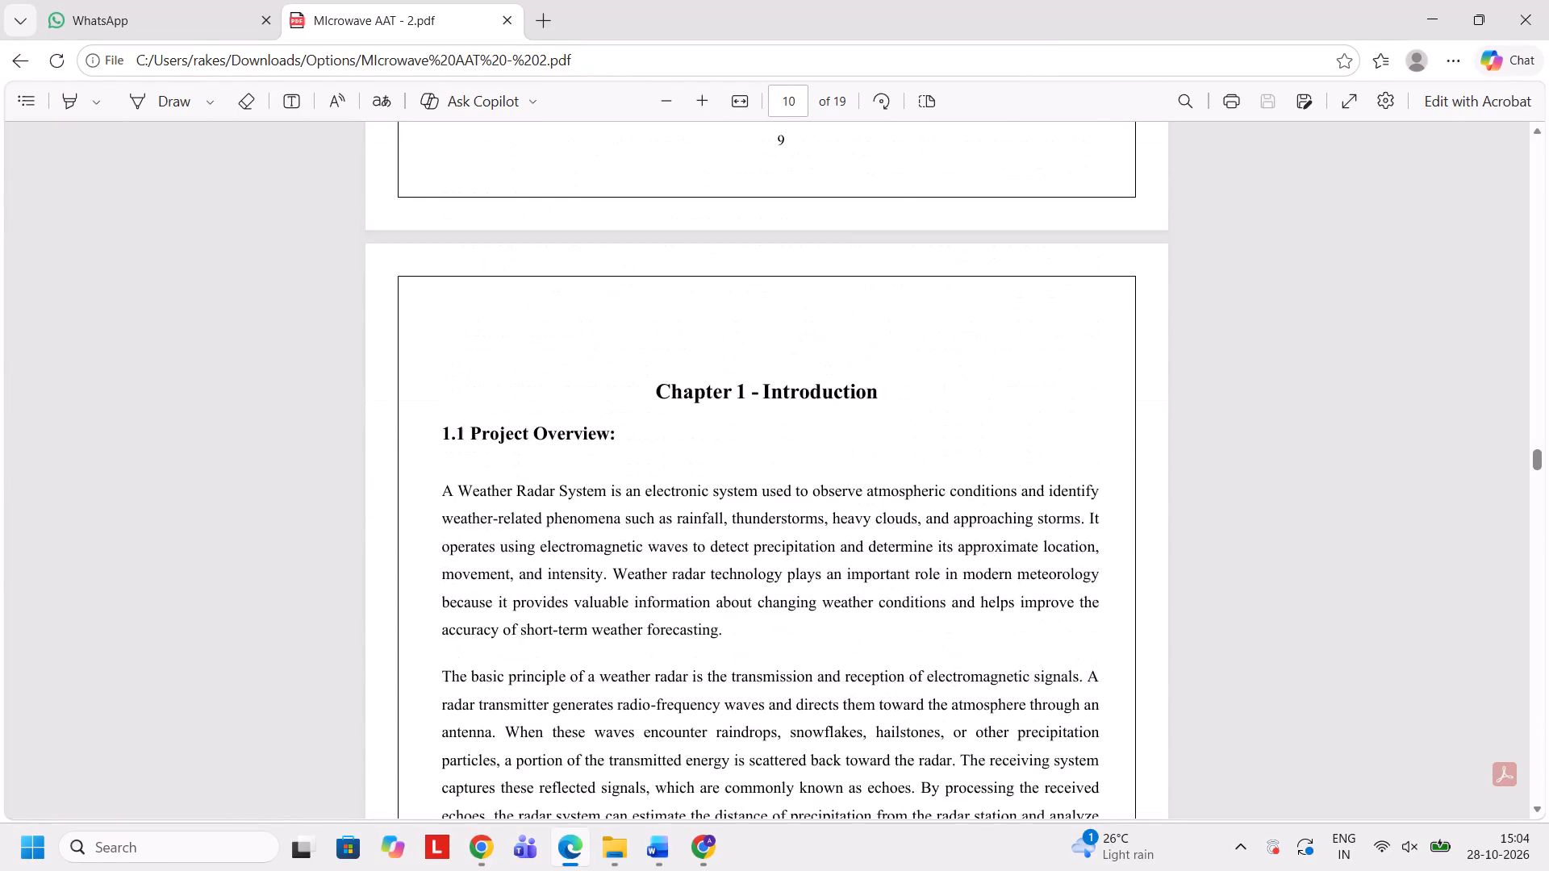
Compare the report's self-assessment form with the one in the Microwave AAT PDF, and check the AECD47 entry on the AAT-II portal page.
scroll(581, 273, "up", 20)
scroll(581, 273, "up", 17)
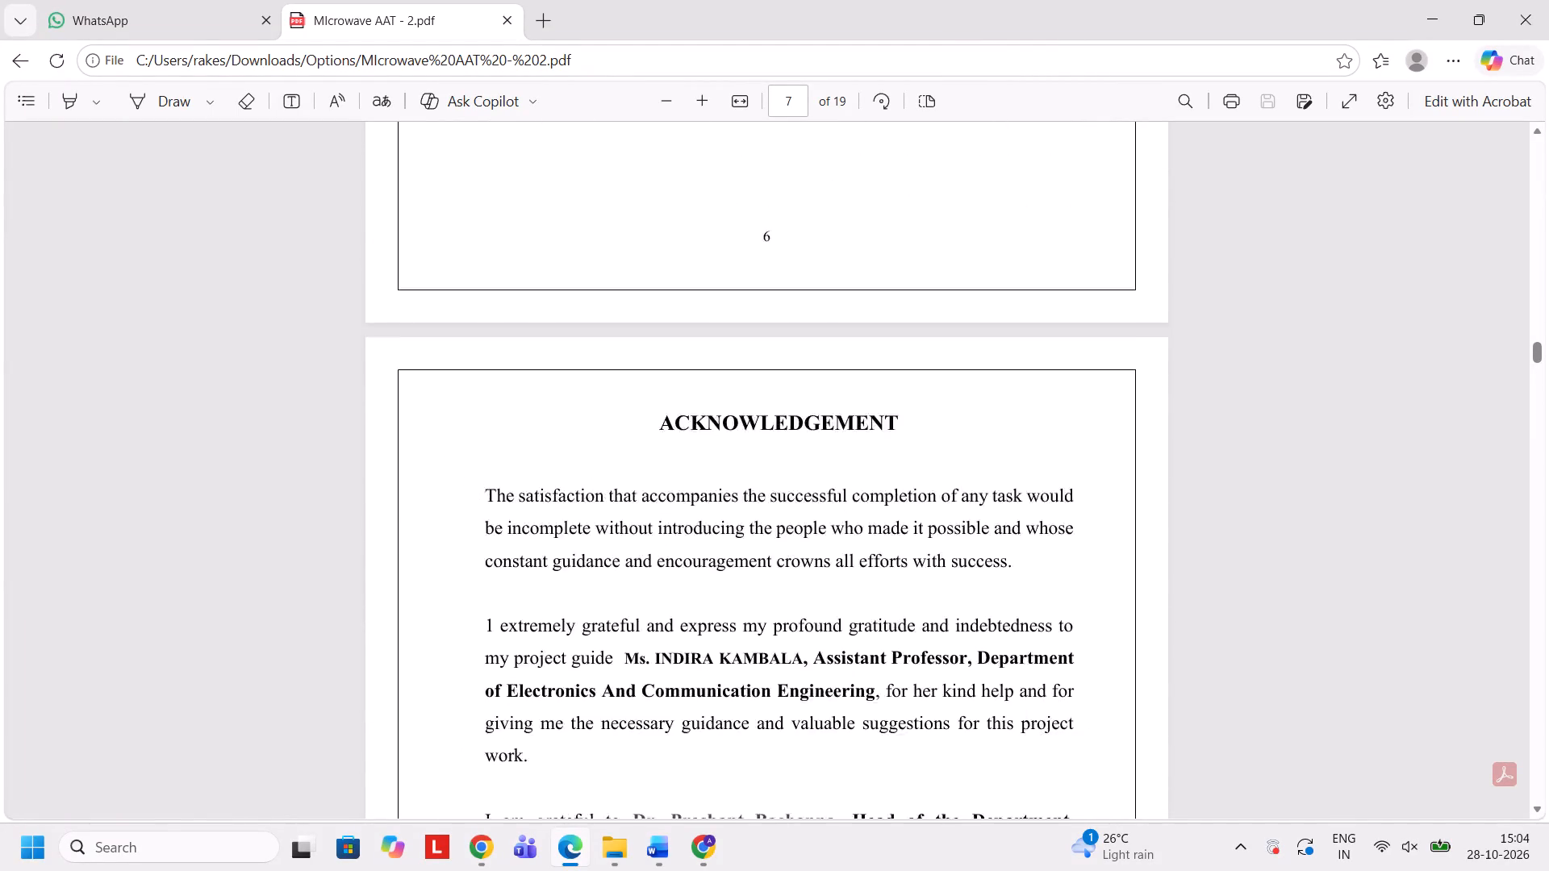
scroll(591, 256, "up", 20)
scroll(591, 256, "up", 17)
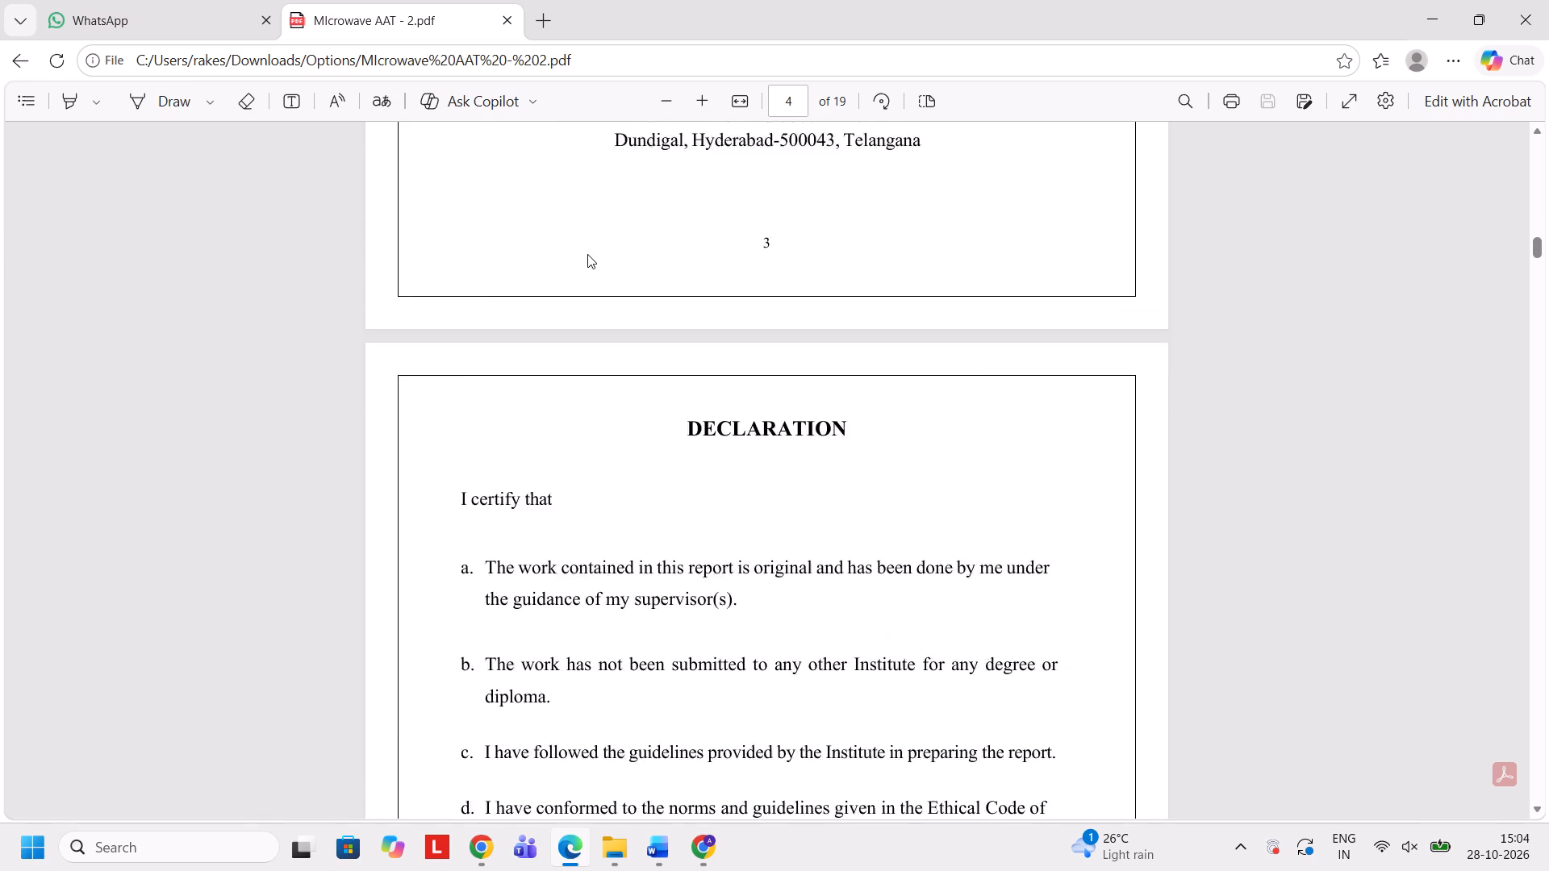
scroll(587, 254, "up", 17)
scroll(577, 251, "up", 8)
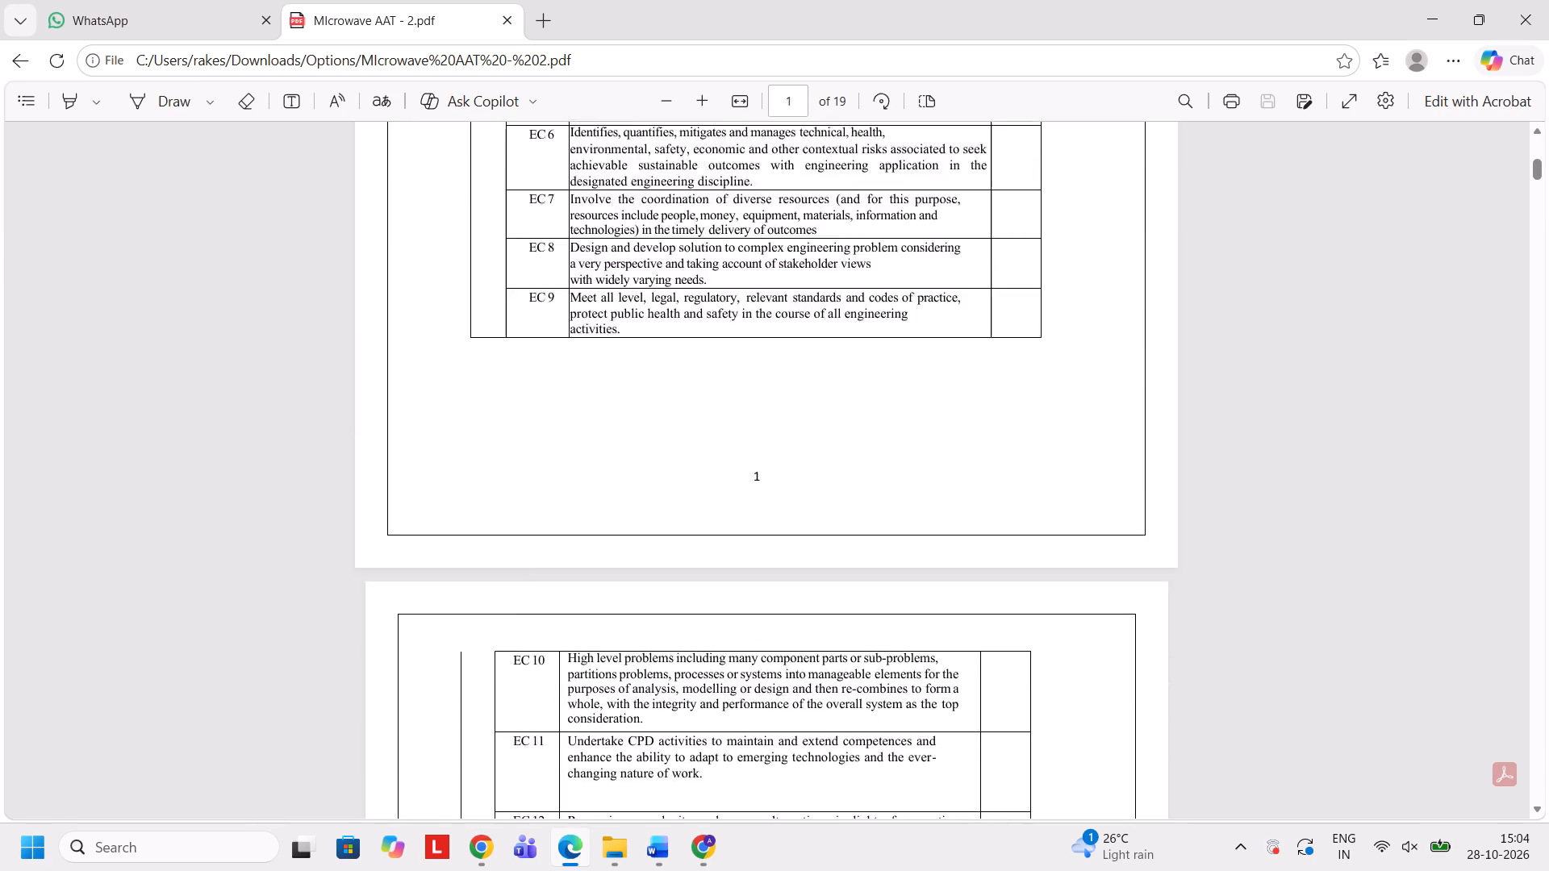
scroll(577, 251, "up", 11)
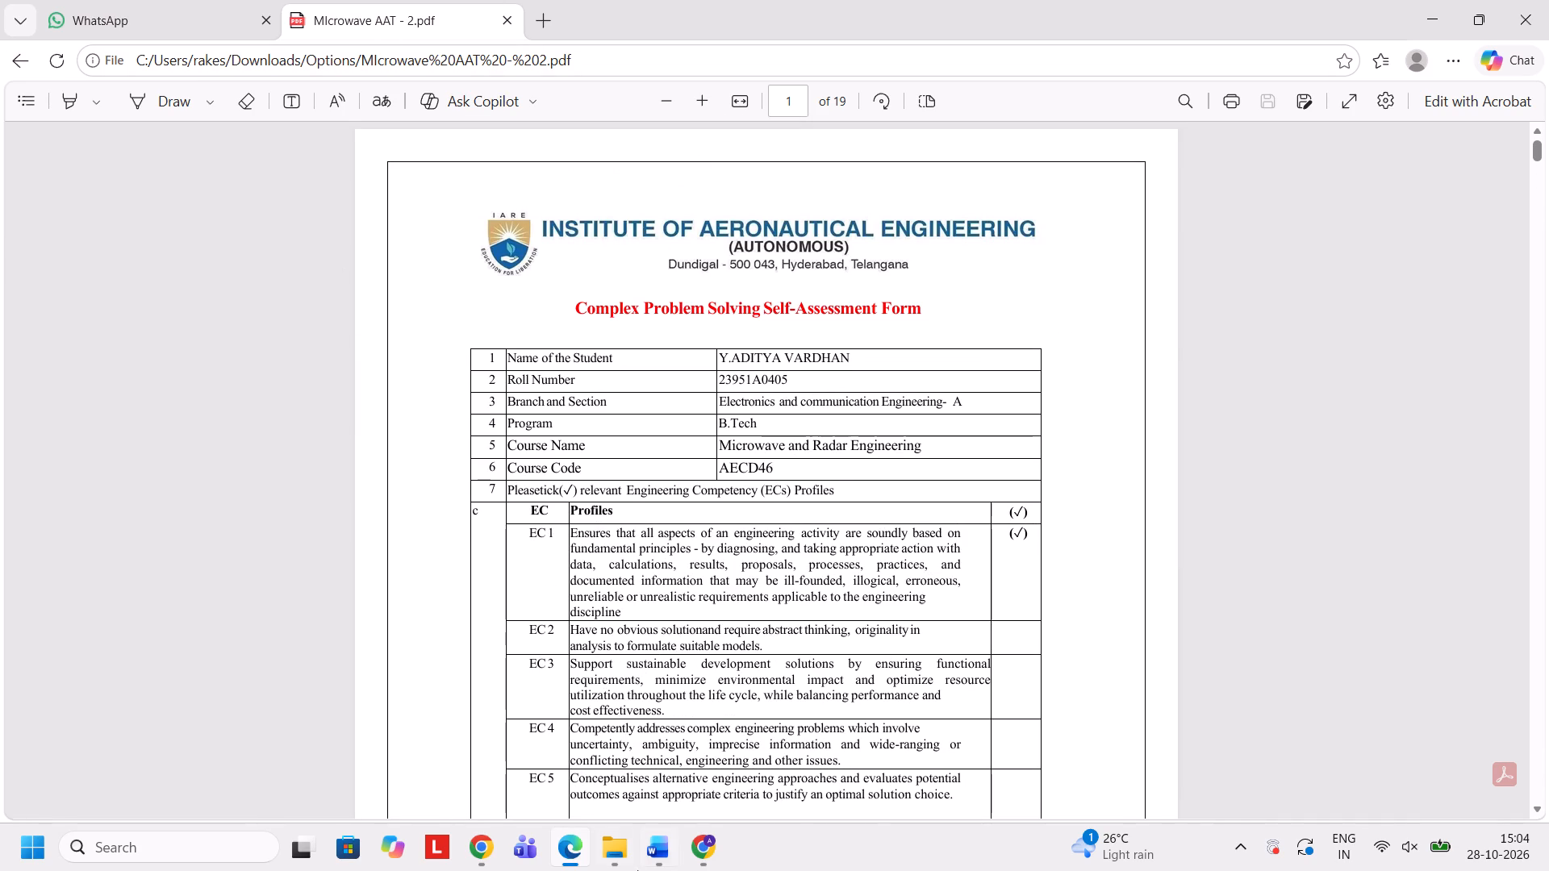
left_click(657, 836)
scroll(536, 481, "up", 4)
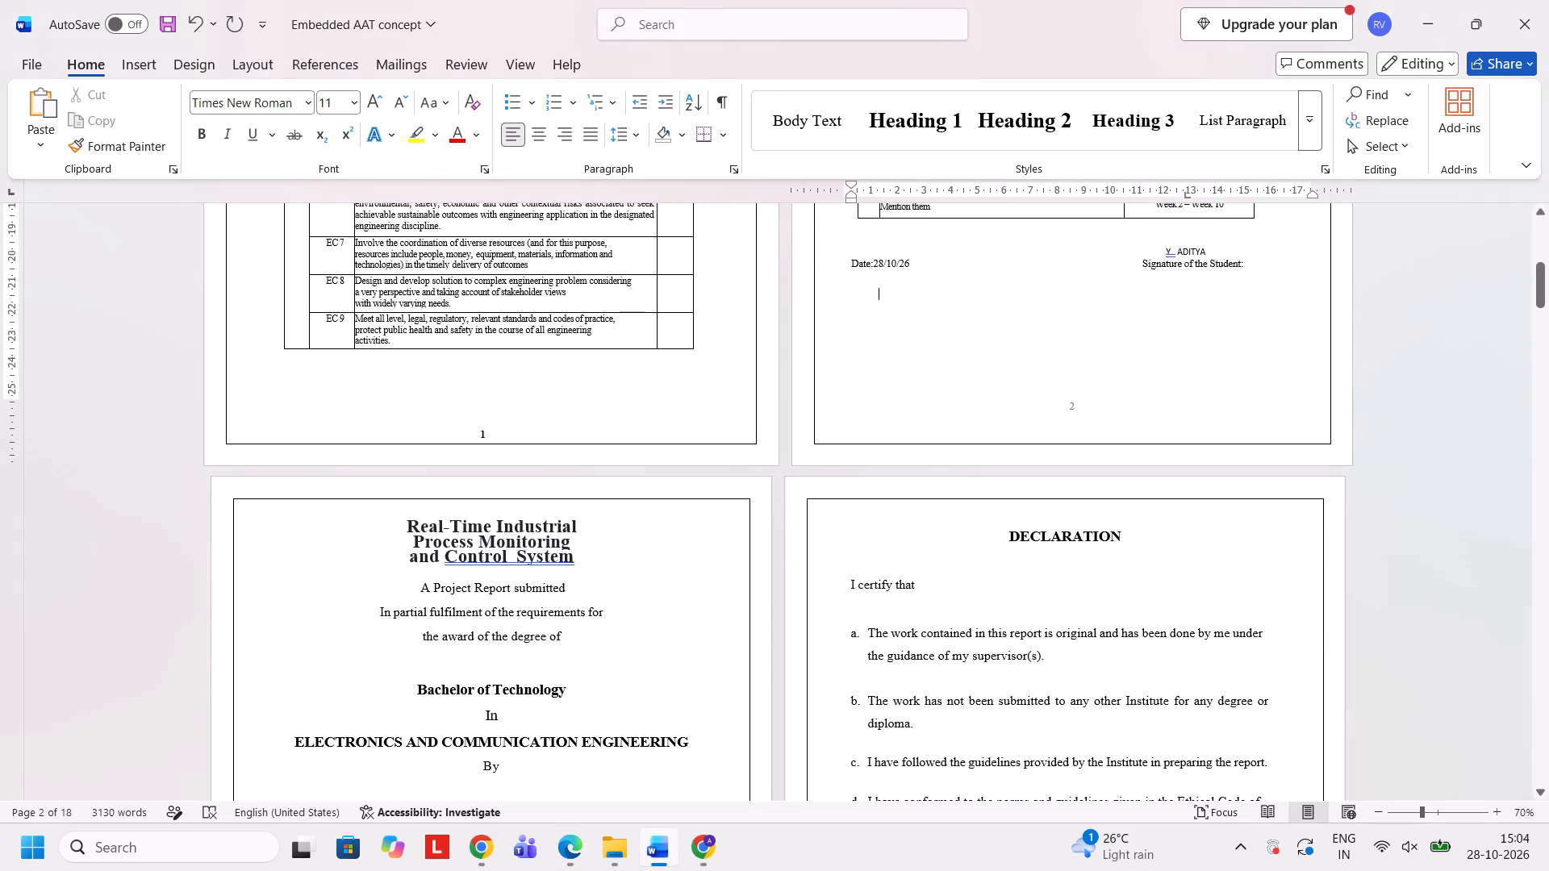
scroll(536, 481, "up", 11)
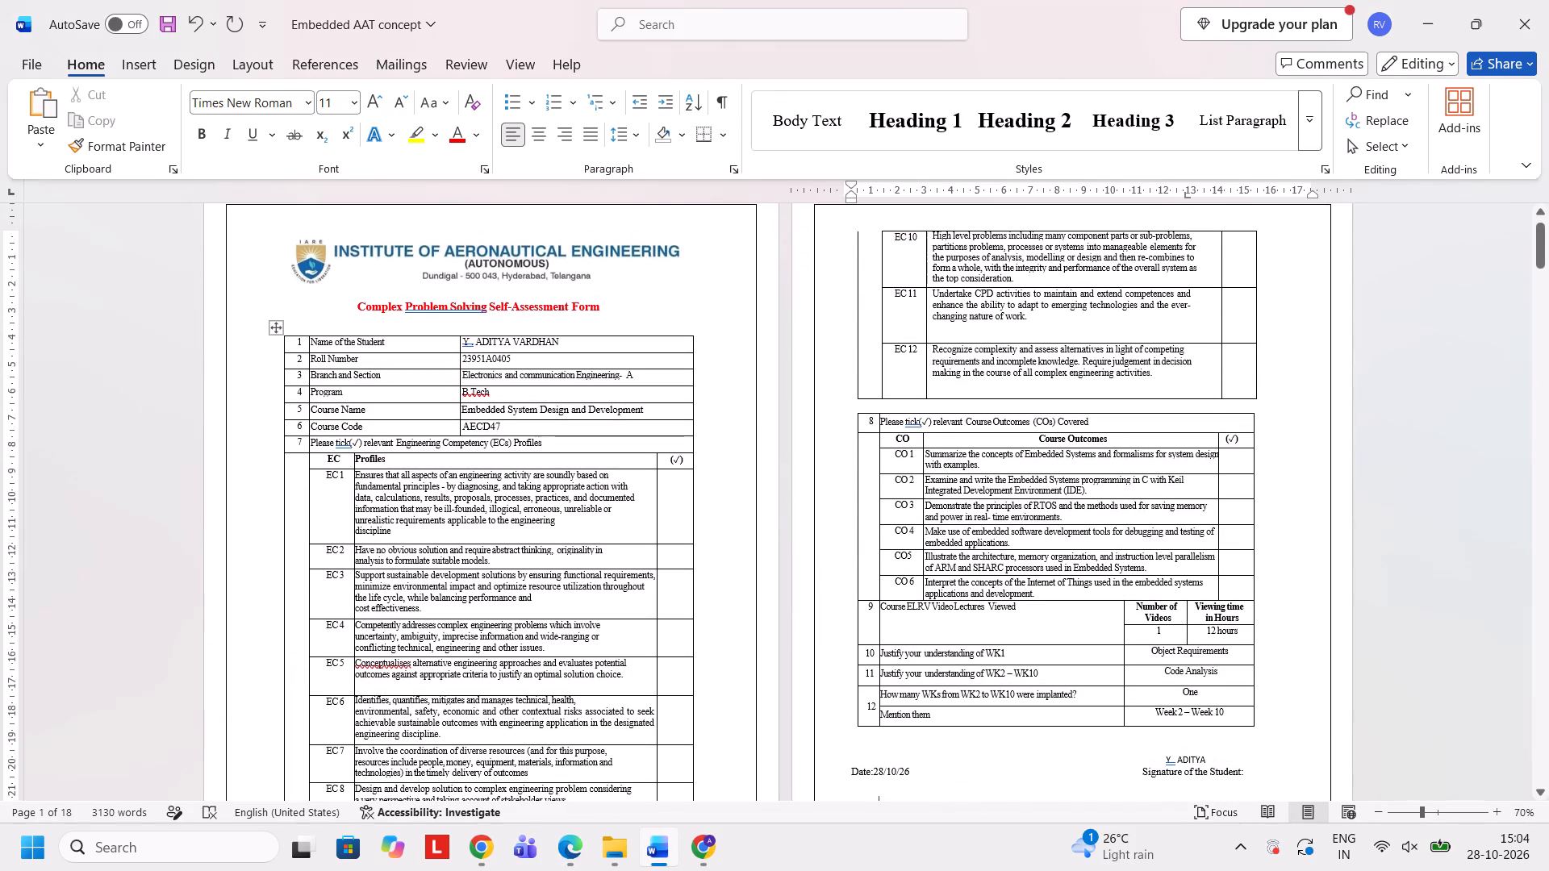
left_click(484, 836)
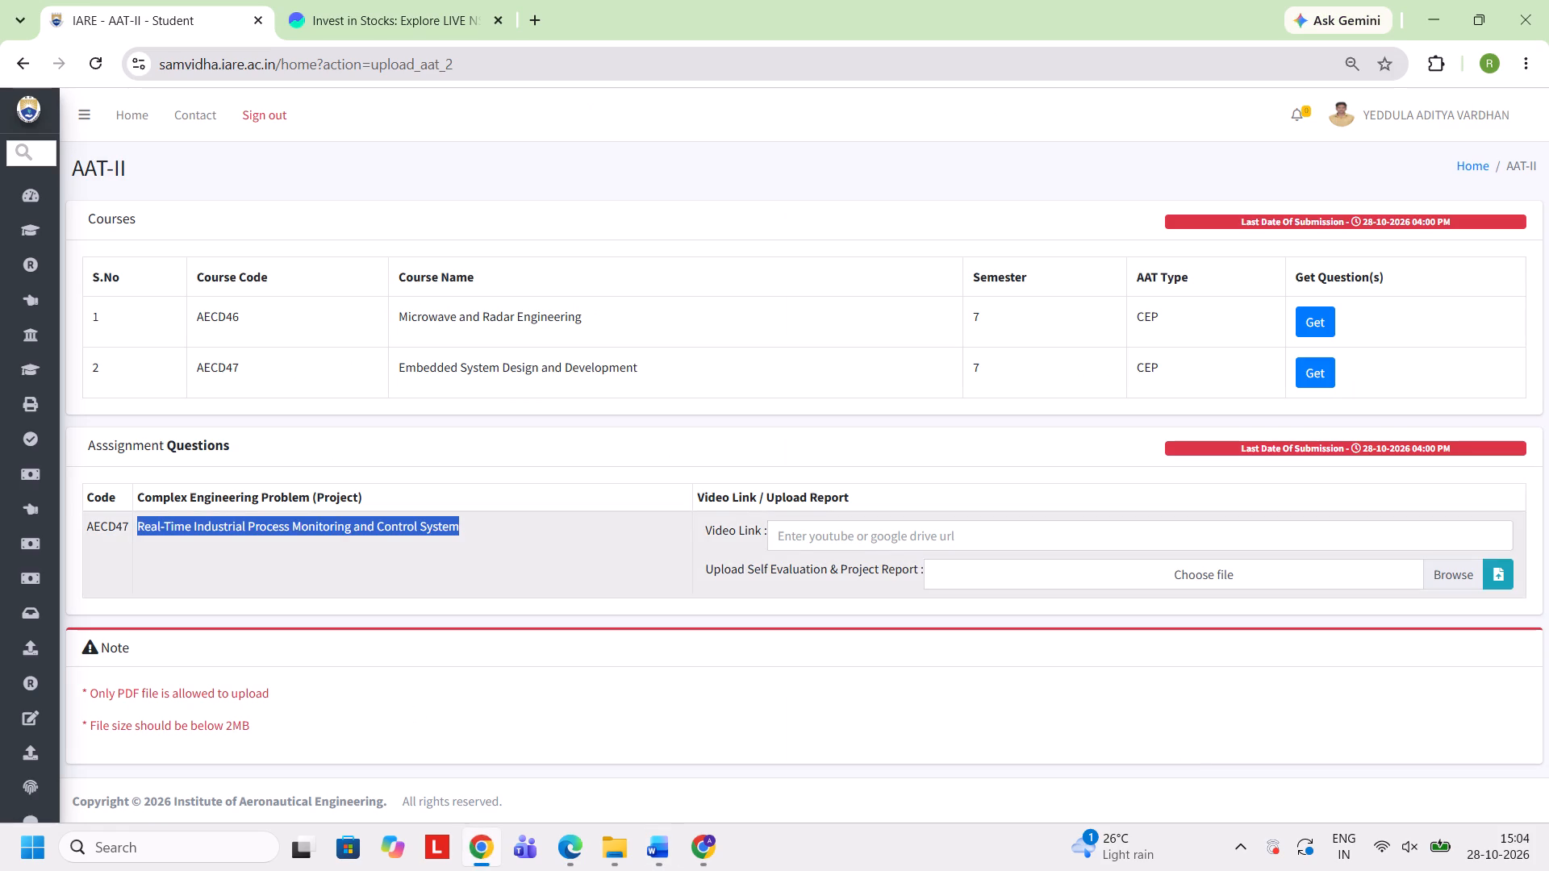
left_click(401, 427)
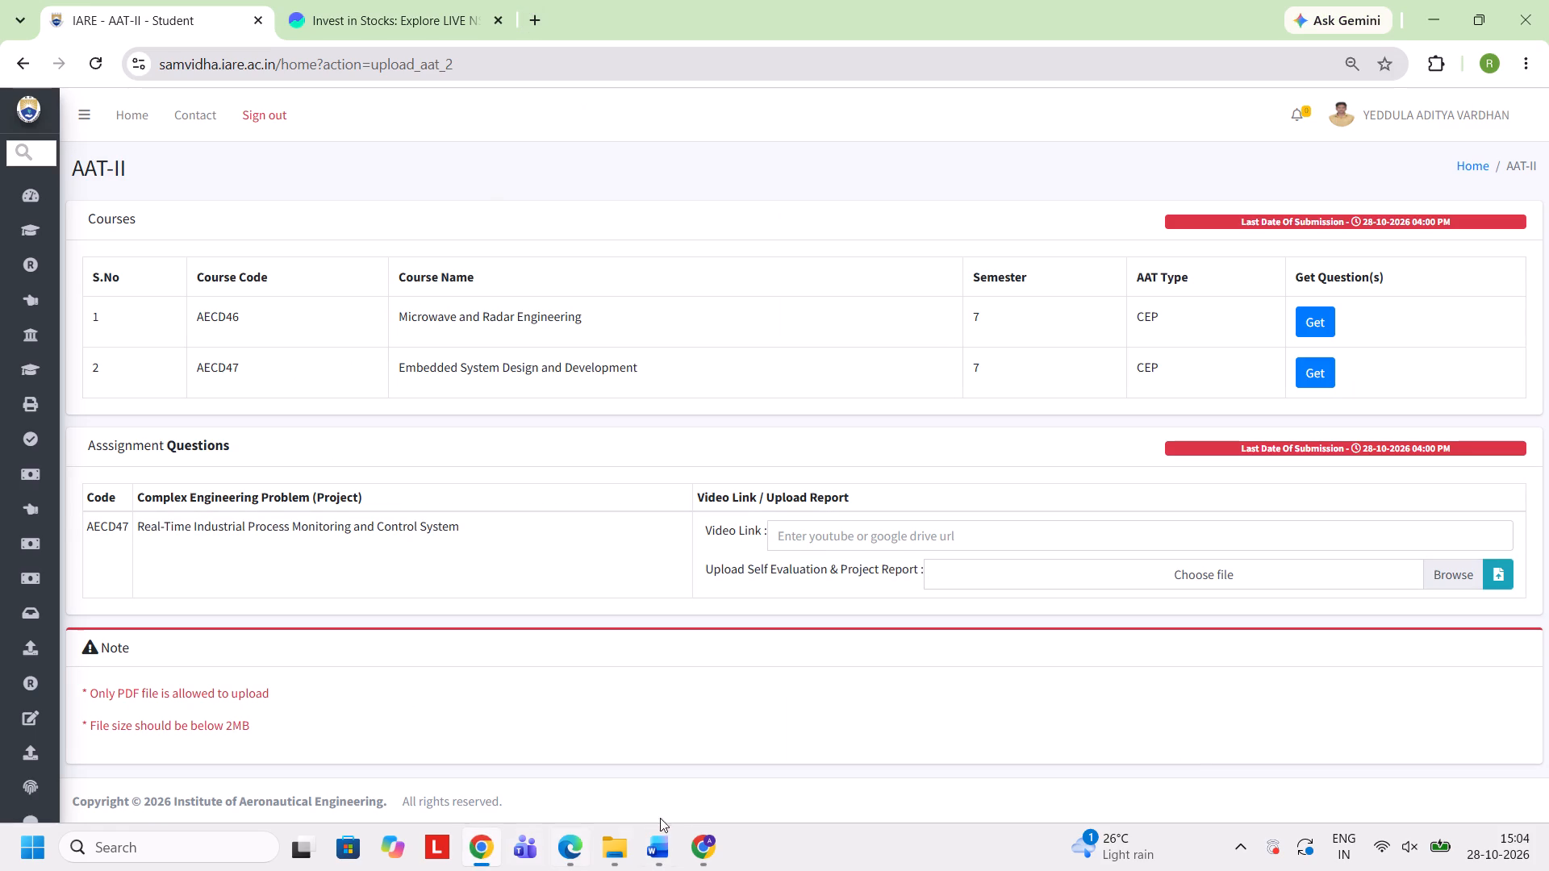
In the other Chrome window, close the image search for the process monitoring circuit diagram.
left_click(701, 855)
left_click(315, 0)
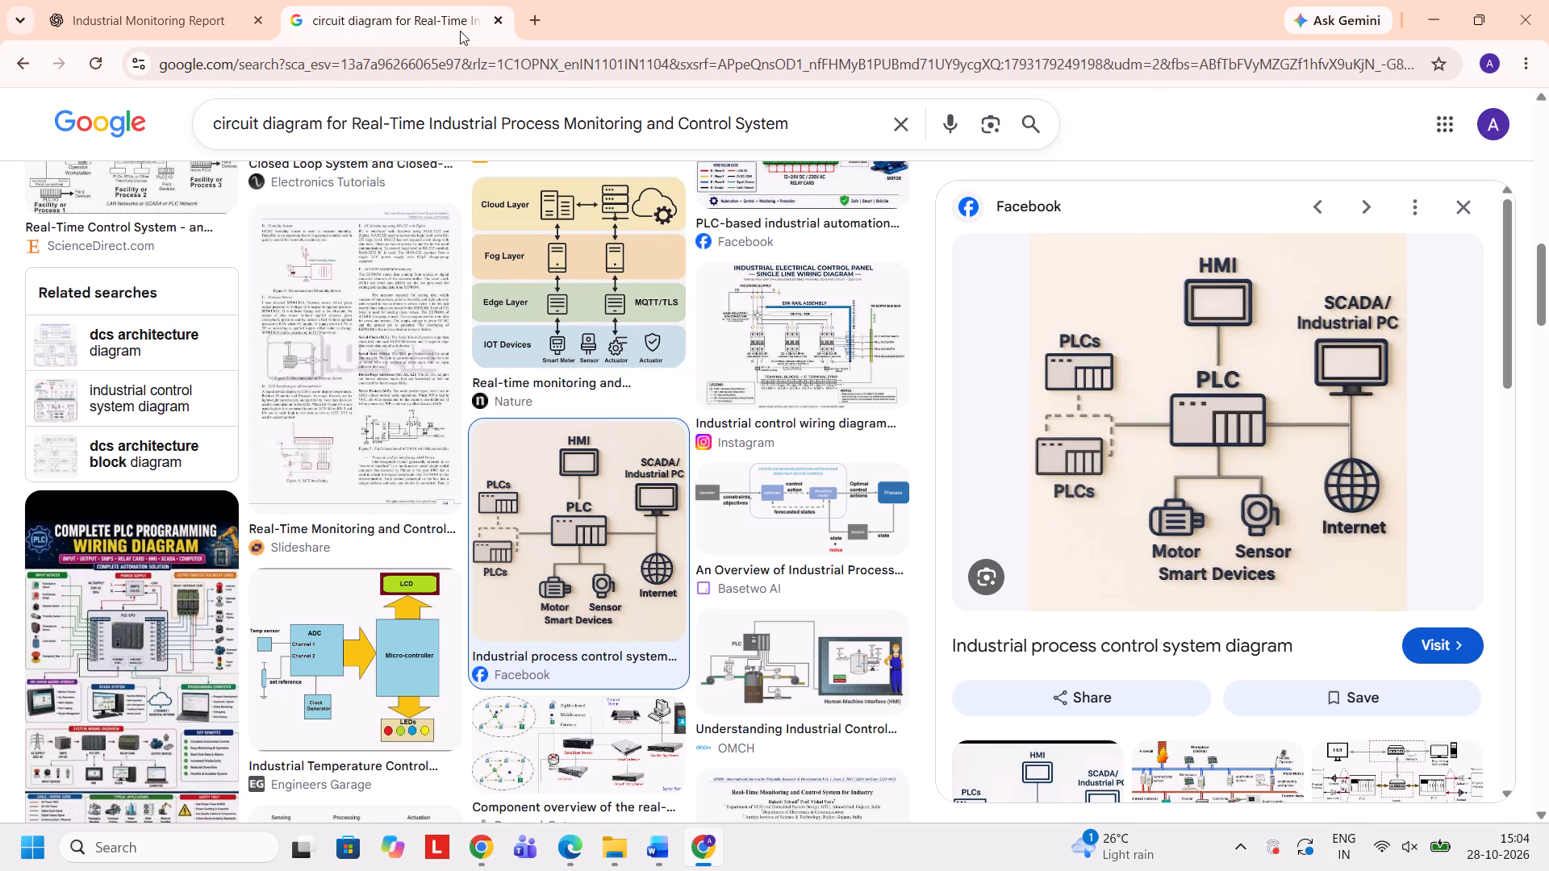
left_click(495, 27)
Back in the Word report, justify the profile descriptions for EC1 to EC9 in the self-assessment form's competency table.
left_click(645, 847)
scroll(583, 607, "down", 6)
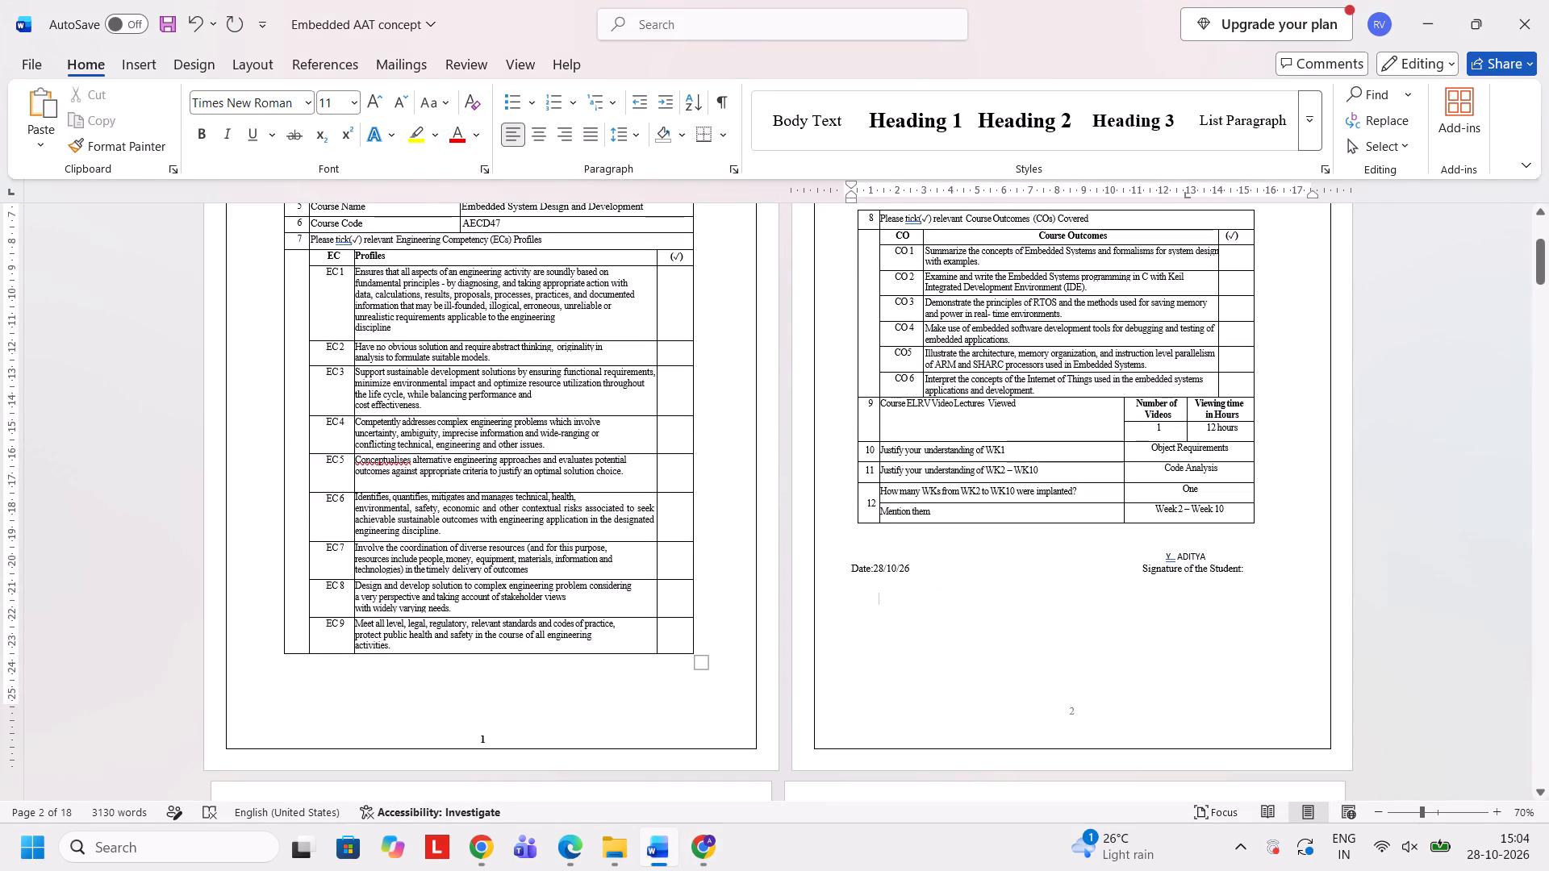
left_click_drag(360, 275, 436, 414)
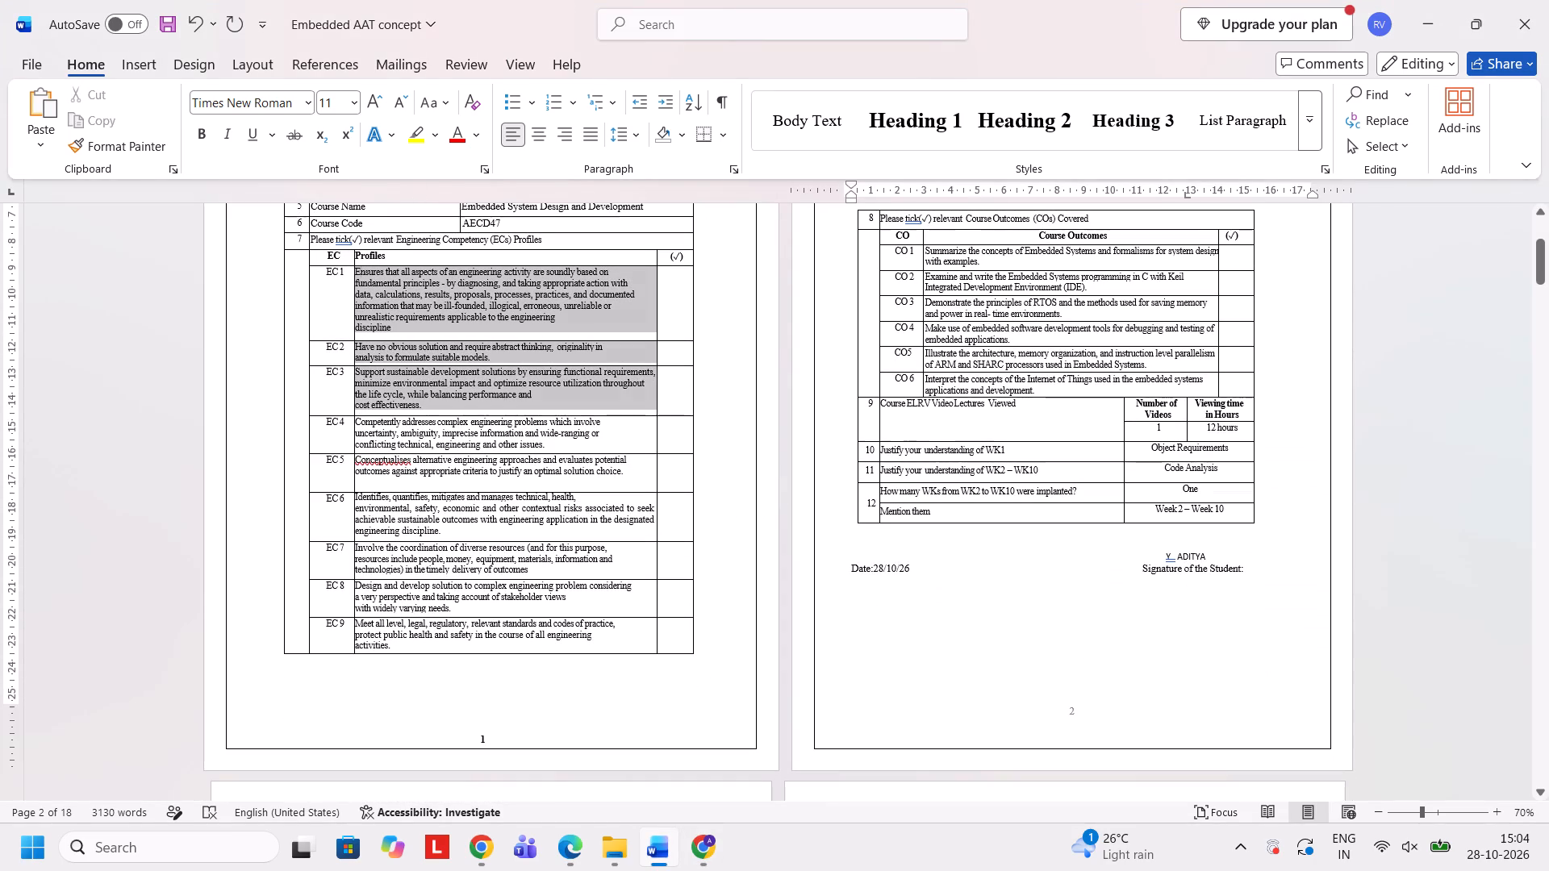
left_click_drag(436, 414, 539, 636)
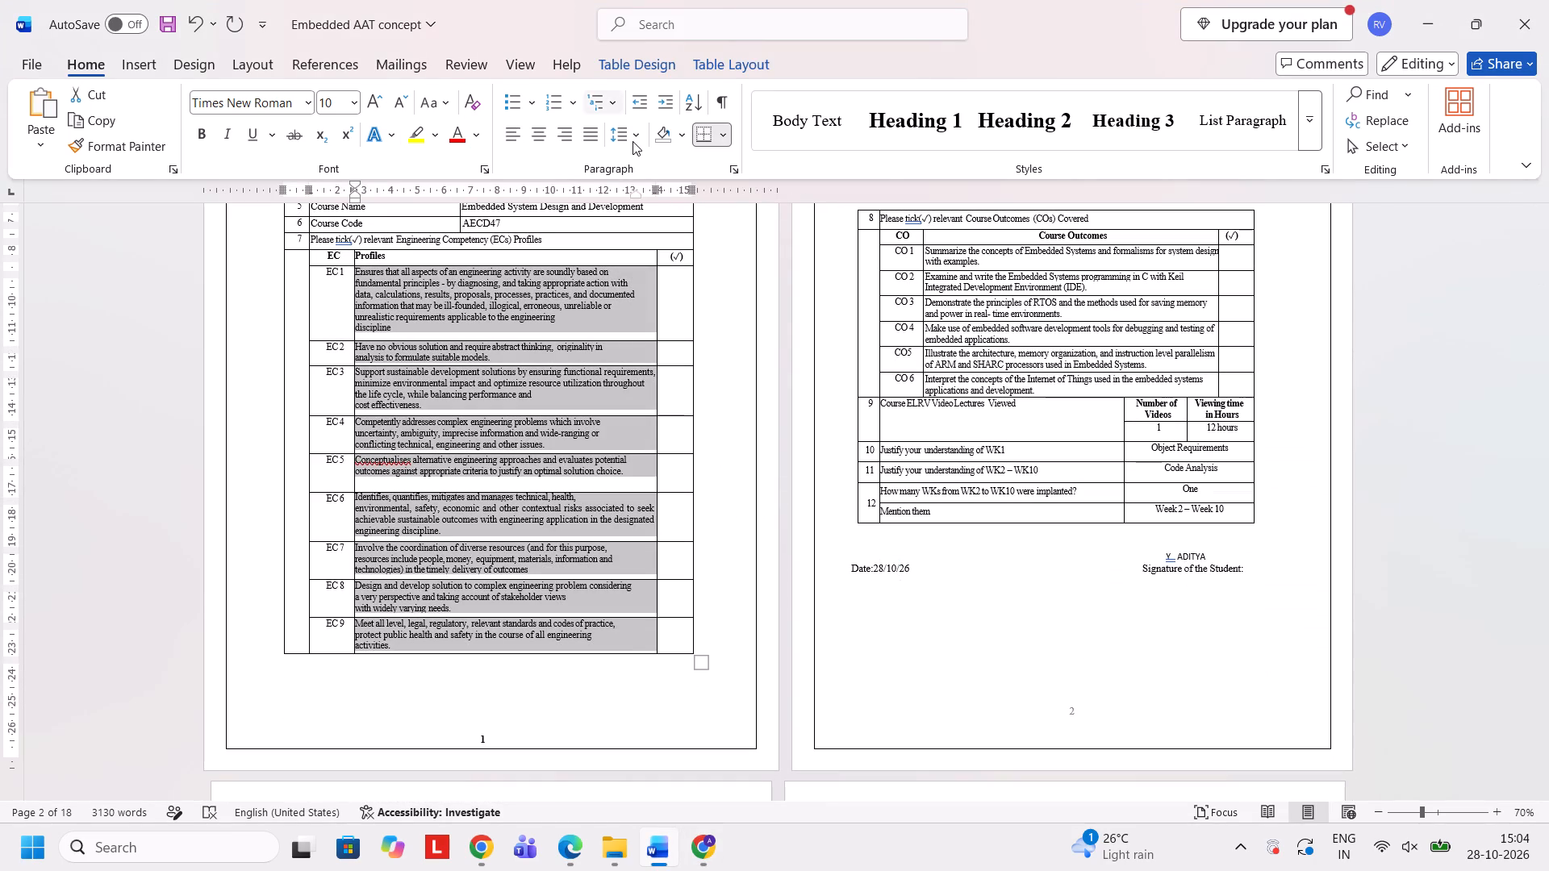
left_click(591, 131)
Justify the profile descriptions for EC10 to EC12 in the continuation of the competency table on page 2.
scroll(678, 412, "up", 5)
scroll(943, 450, "up", 2)
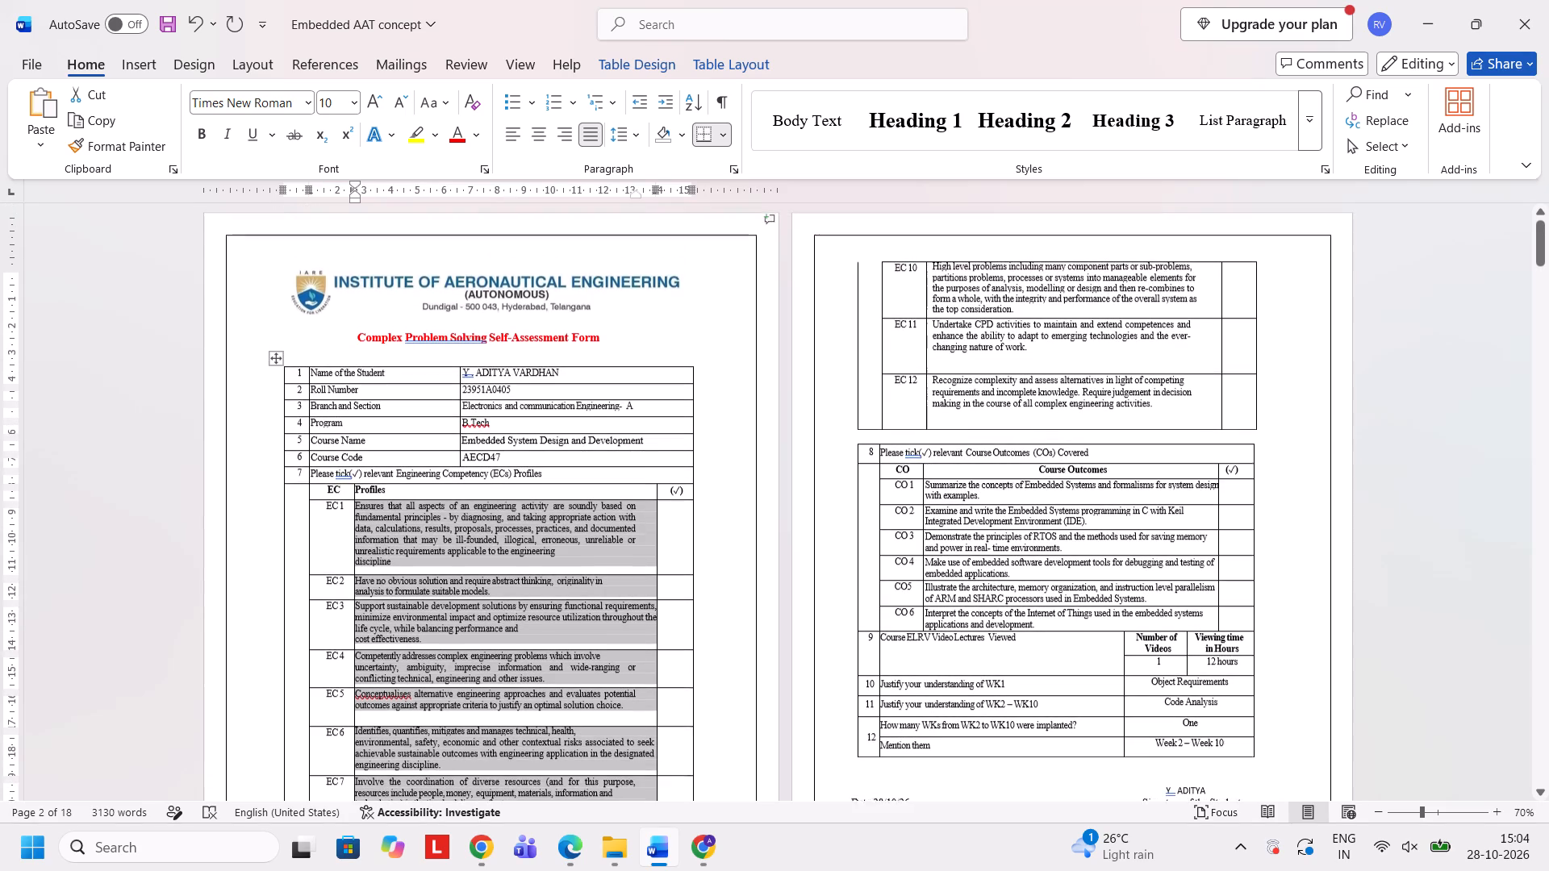
left_click_drag(1156, 410, 1137, 406)
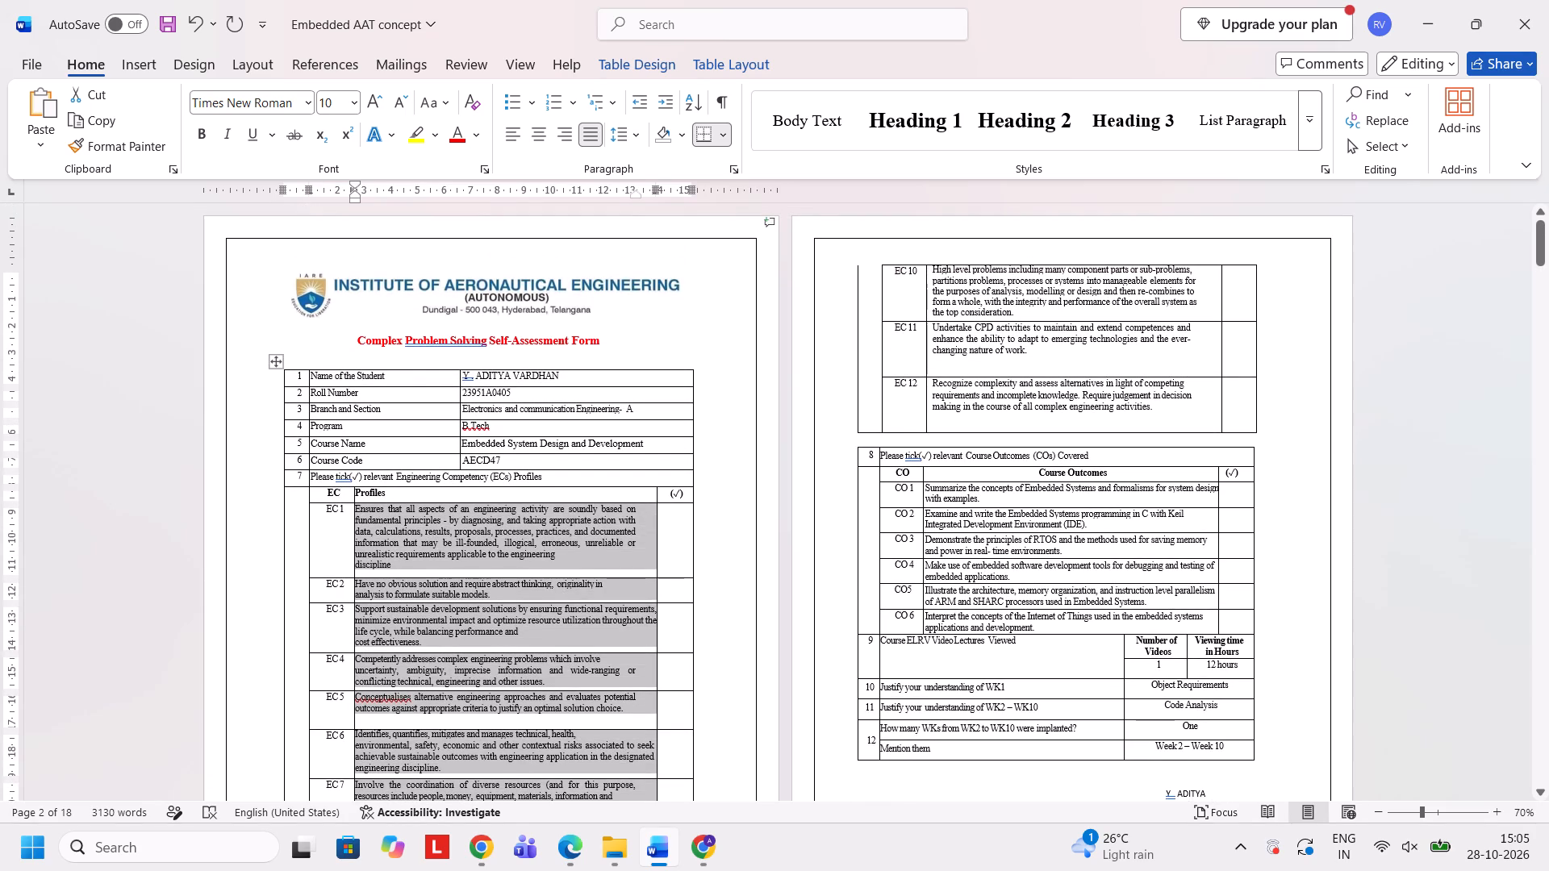
left_click_drag(1137, 406, 936, 290)
left_click(593, 129)
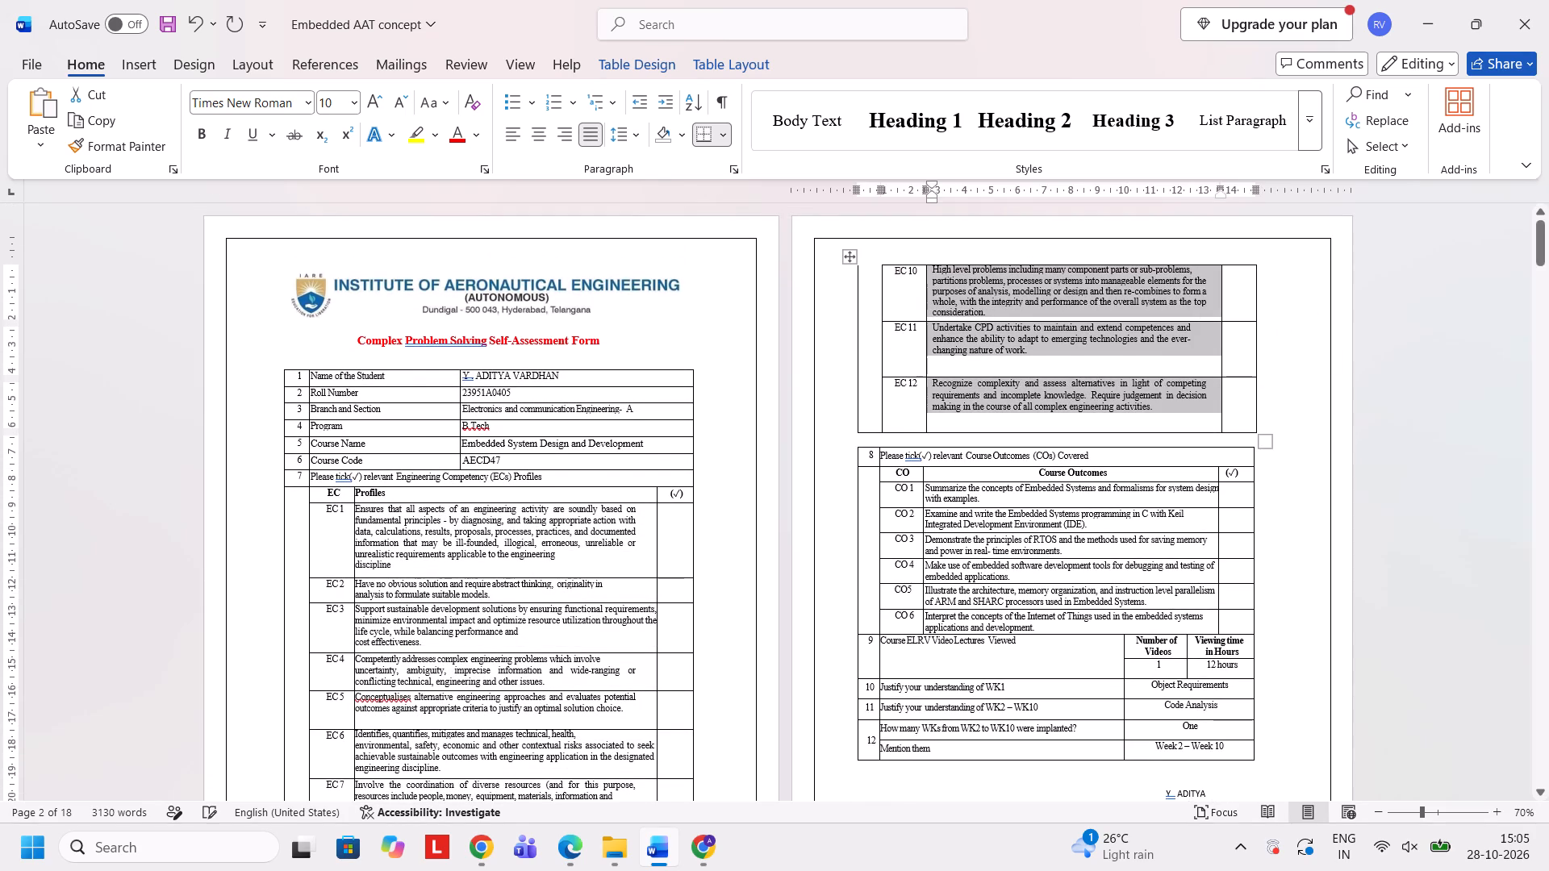
Deselect the table text, check the title page and Declaration, and save the document.
scroll(971, 458, "down", 11)
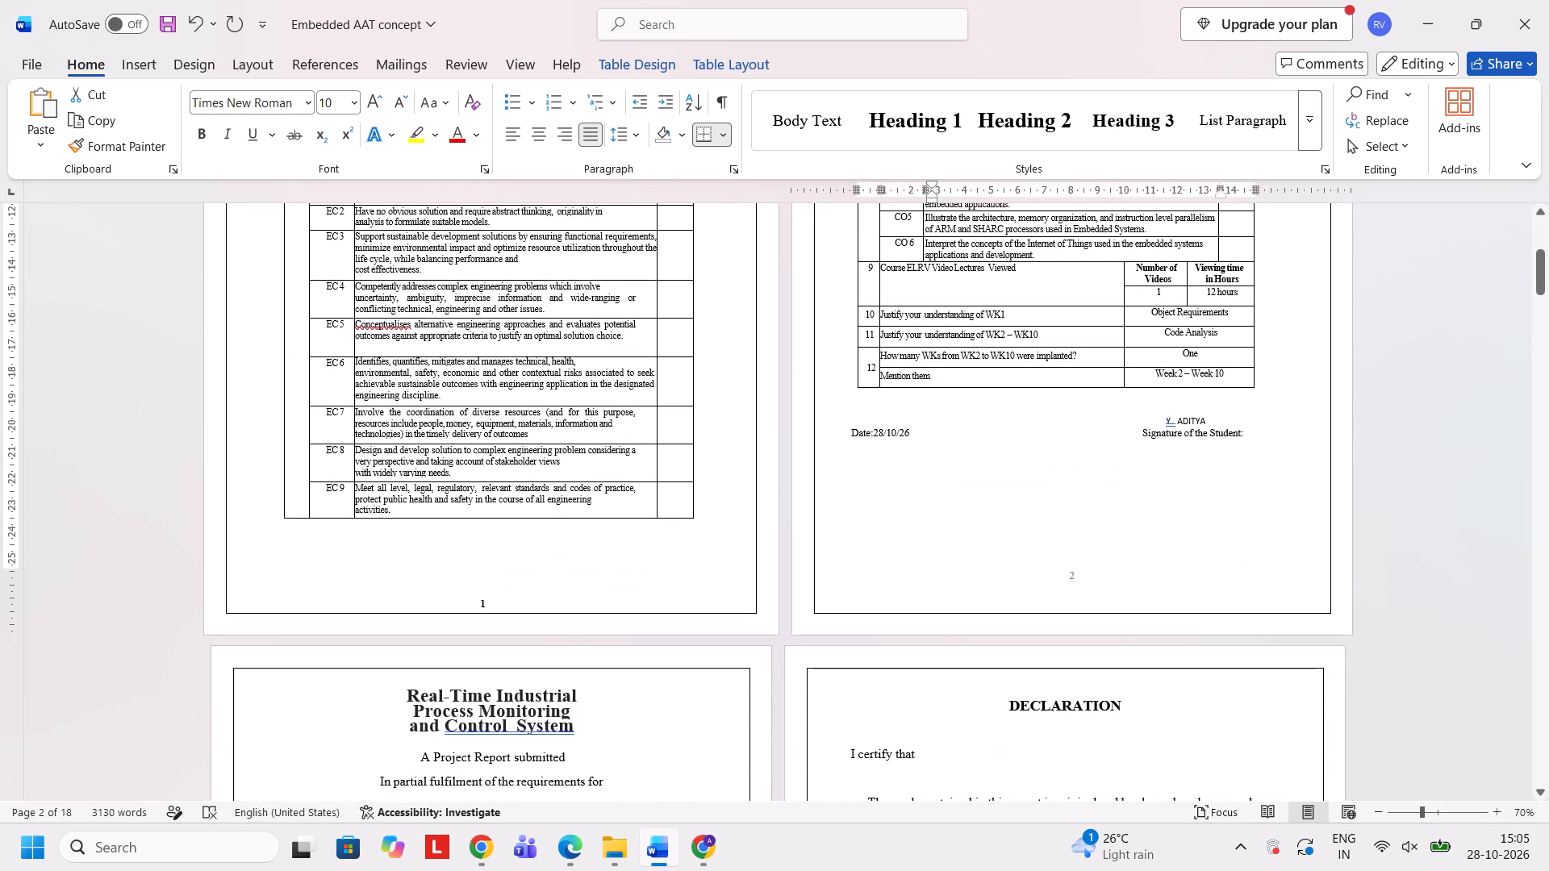
left_click(963, 513)
scroll(967, 493, "down", 12)
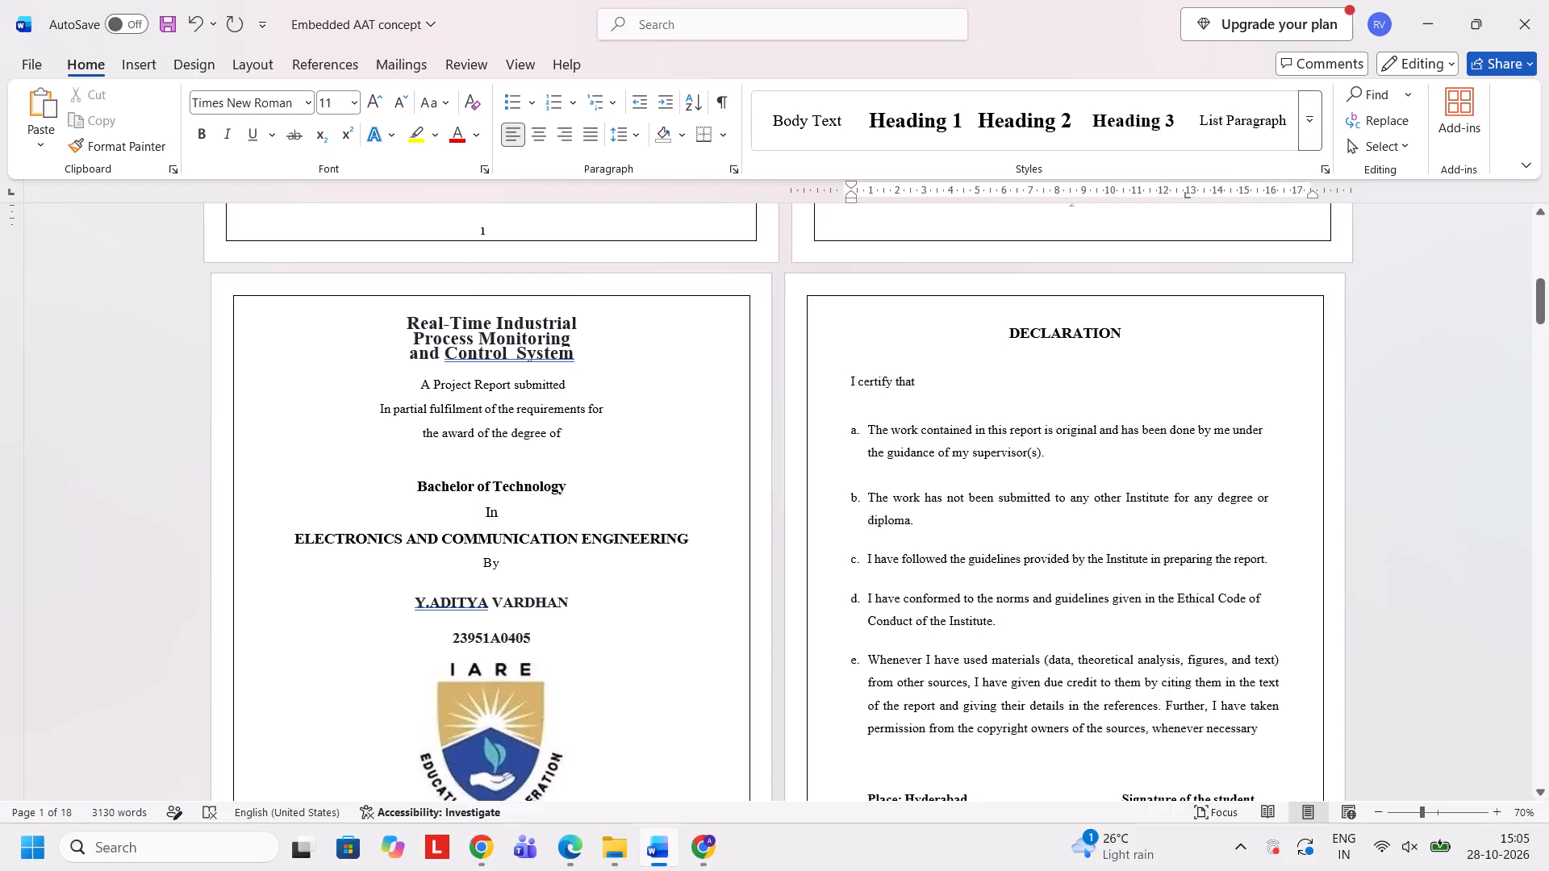
scroll(942, 479, "down", 4)
key("ctrl+s")
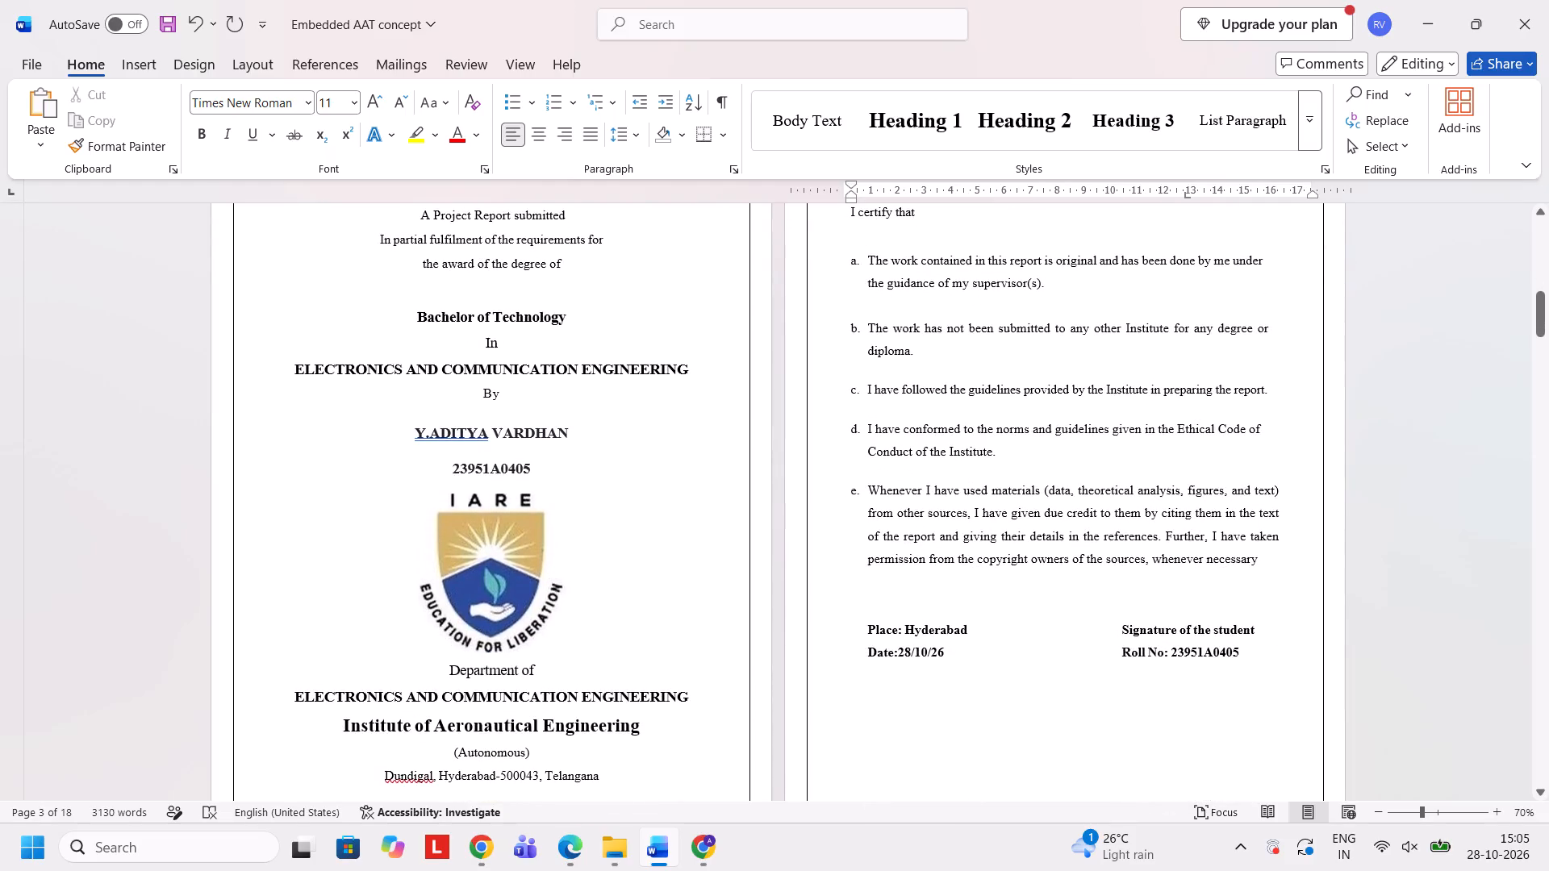
Open the Save As options for the report.
left_click(41, 61)
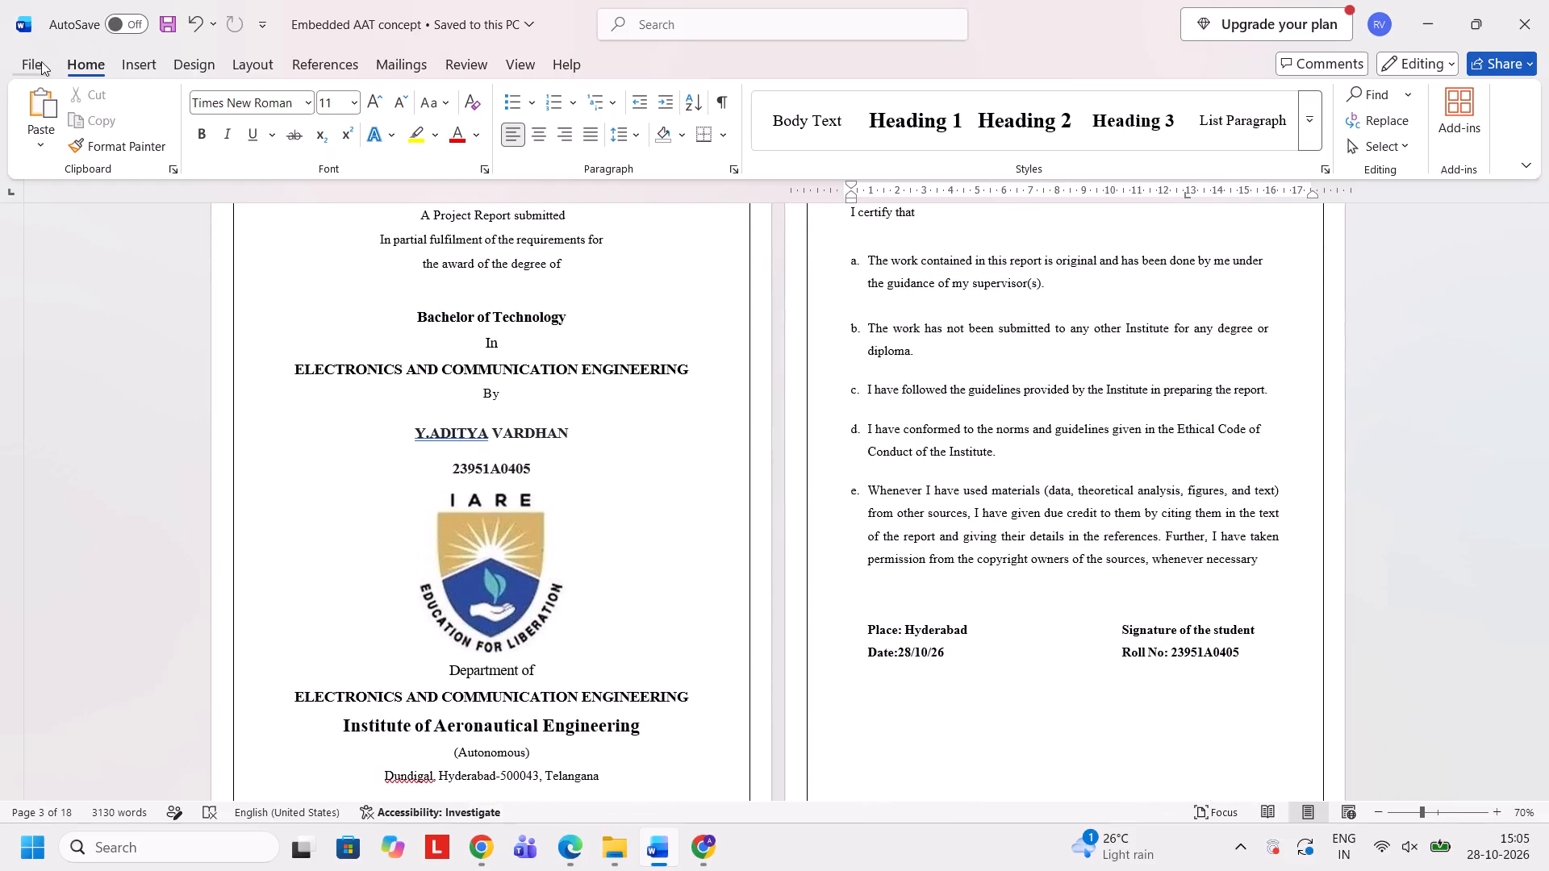
left_click(72, 371)
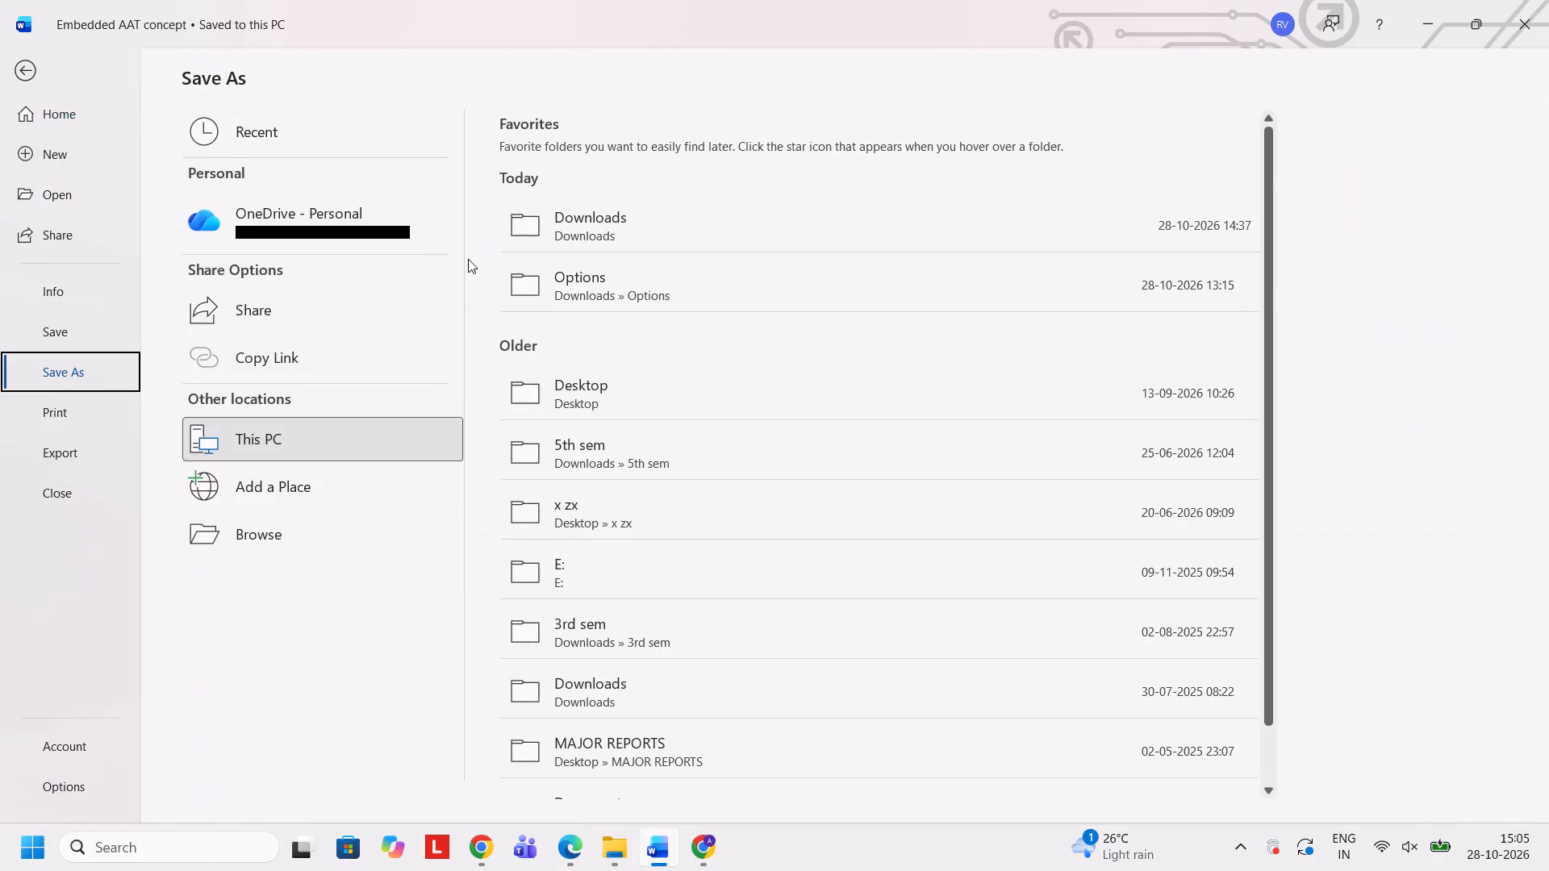
Save a PDF copy of the report in the Downloads » Options folder under the file name "Embedded AAT 2".
left_click(589, 271)
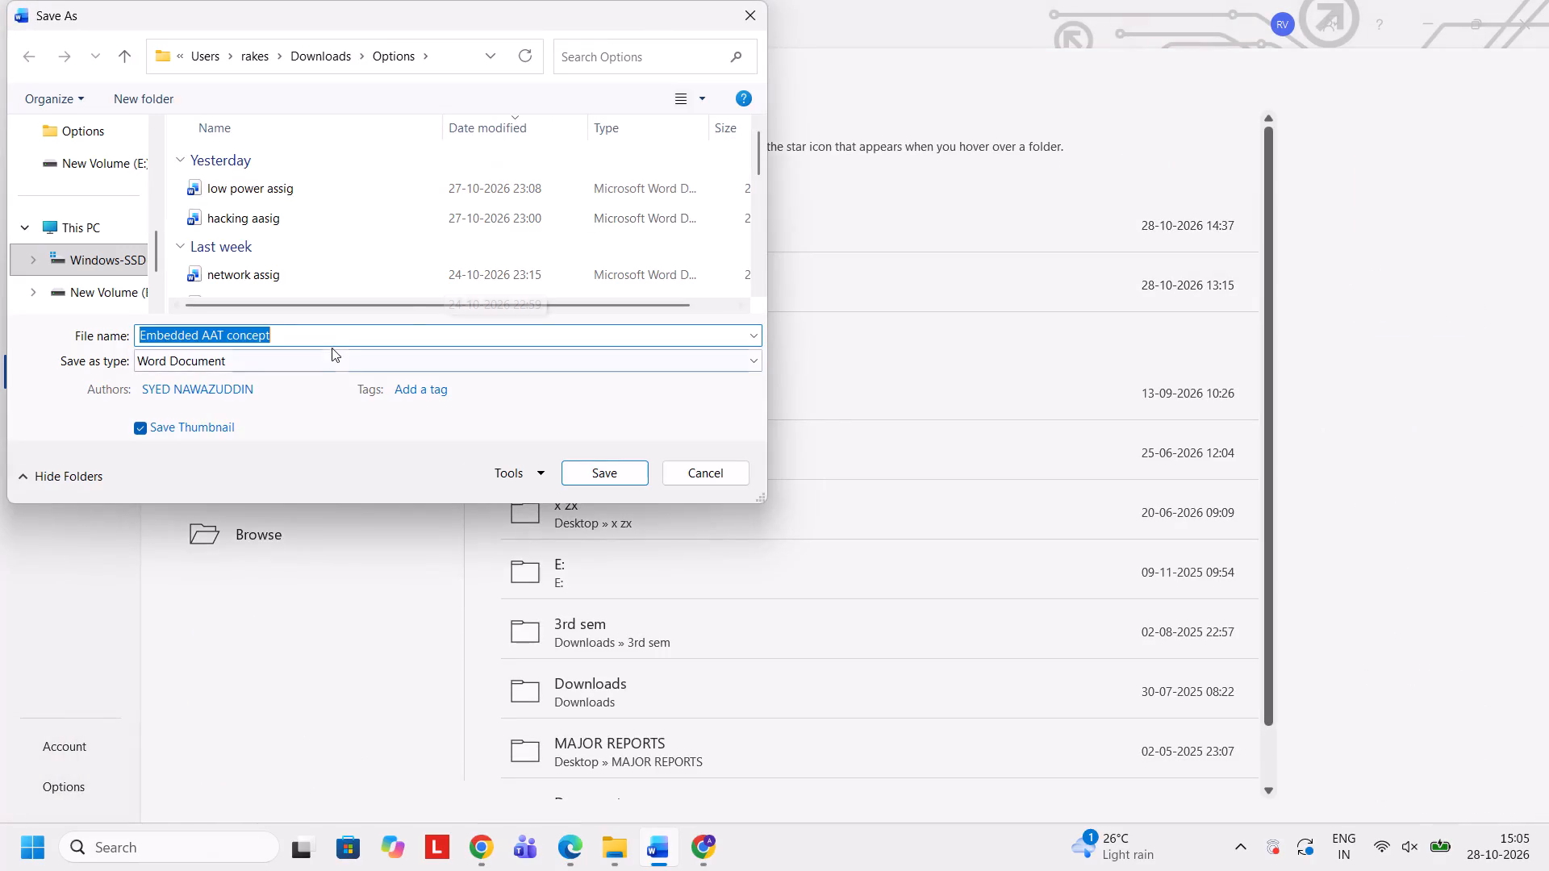
left_click(321, 340)
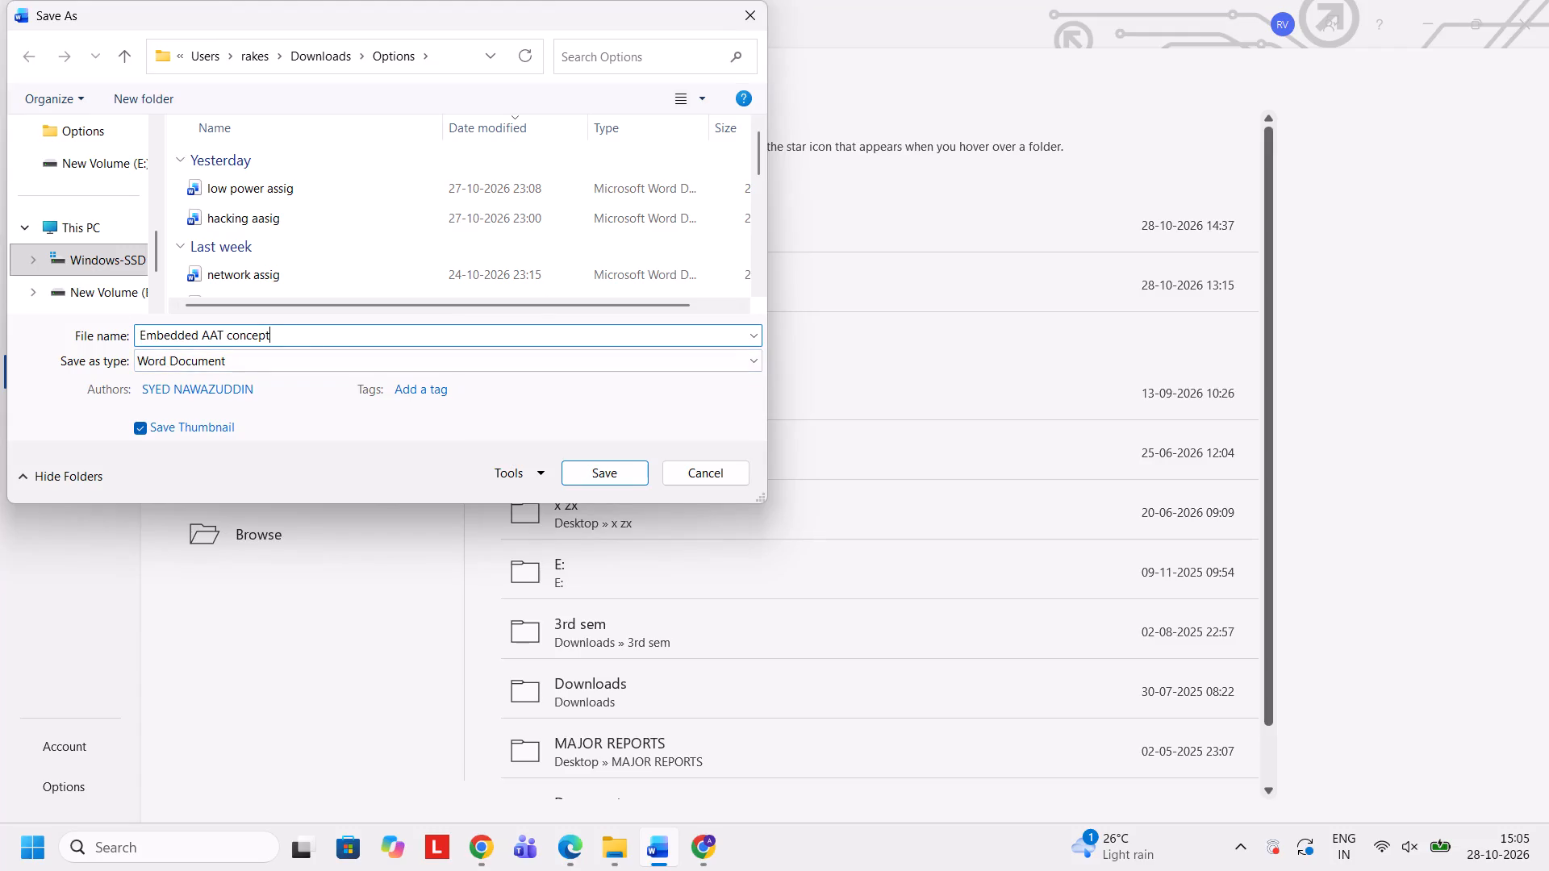
key("BackSpace")
key("BackSpace")
key("BackSpace")
key("BackSpace")
key("BackSpace")
key("BackSpace")
key("BackSpace")
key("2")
left_click(204, 361)
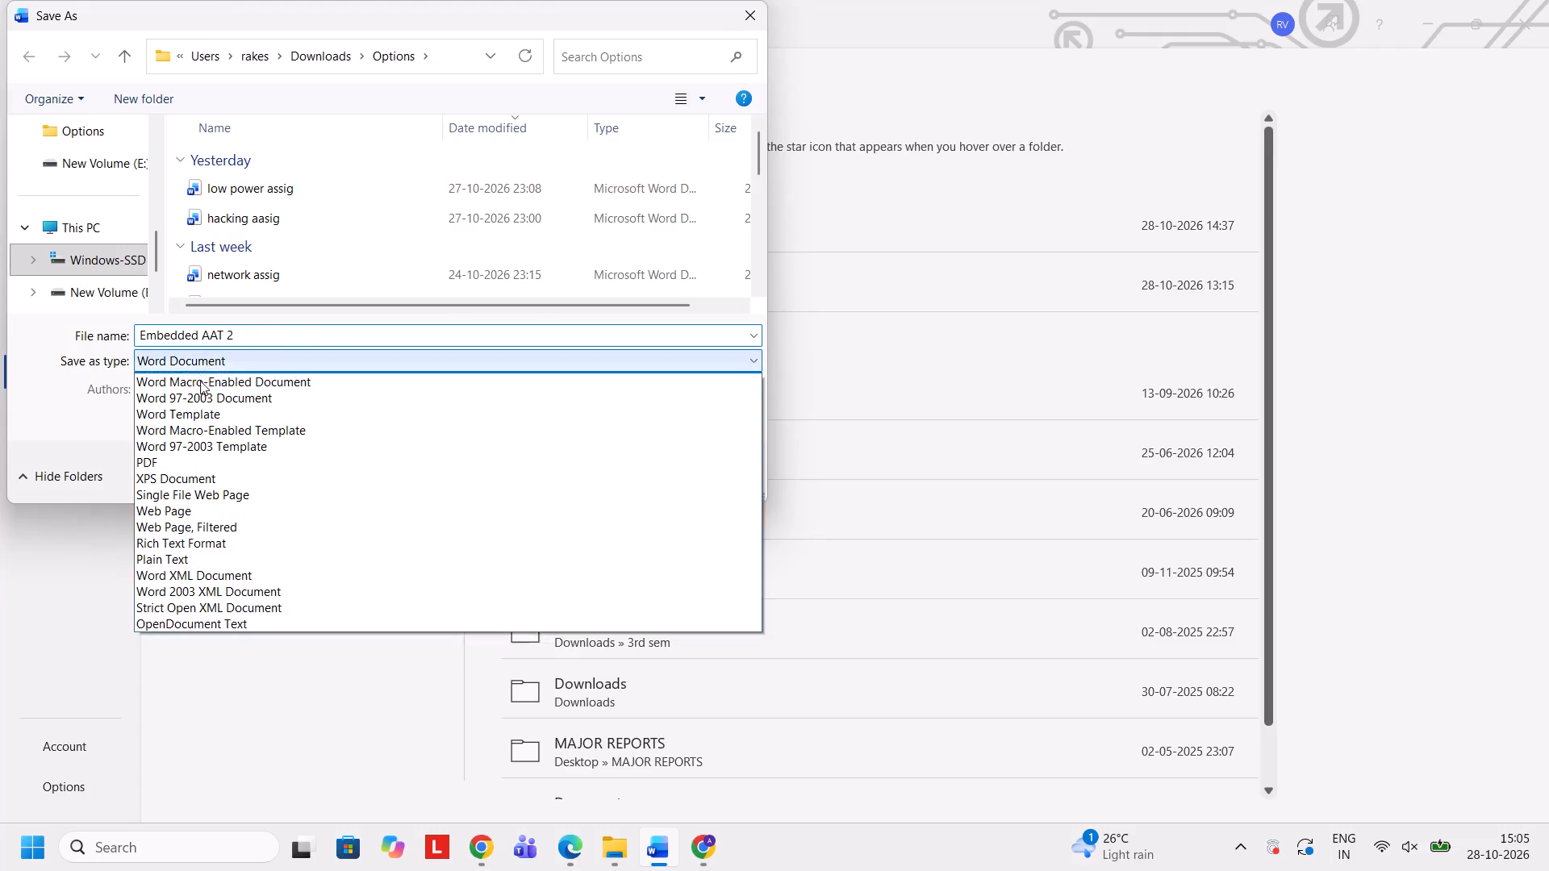
left_click(168, 482)
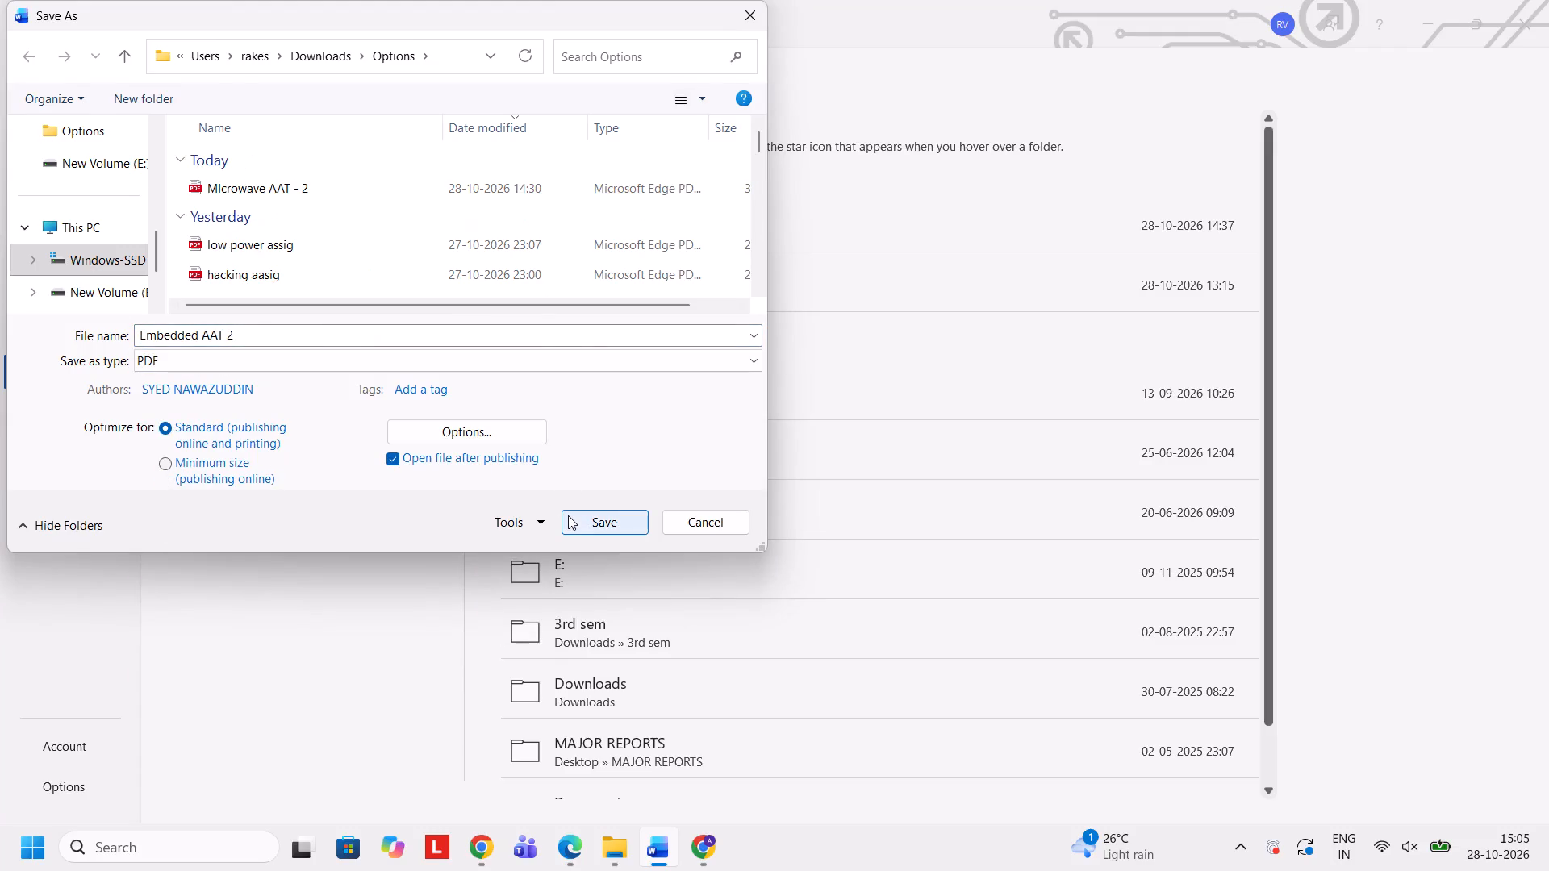
left_click(568, 515)
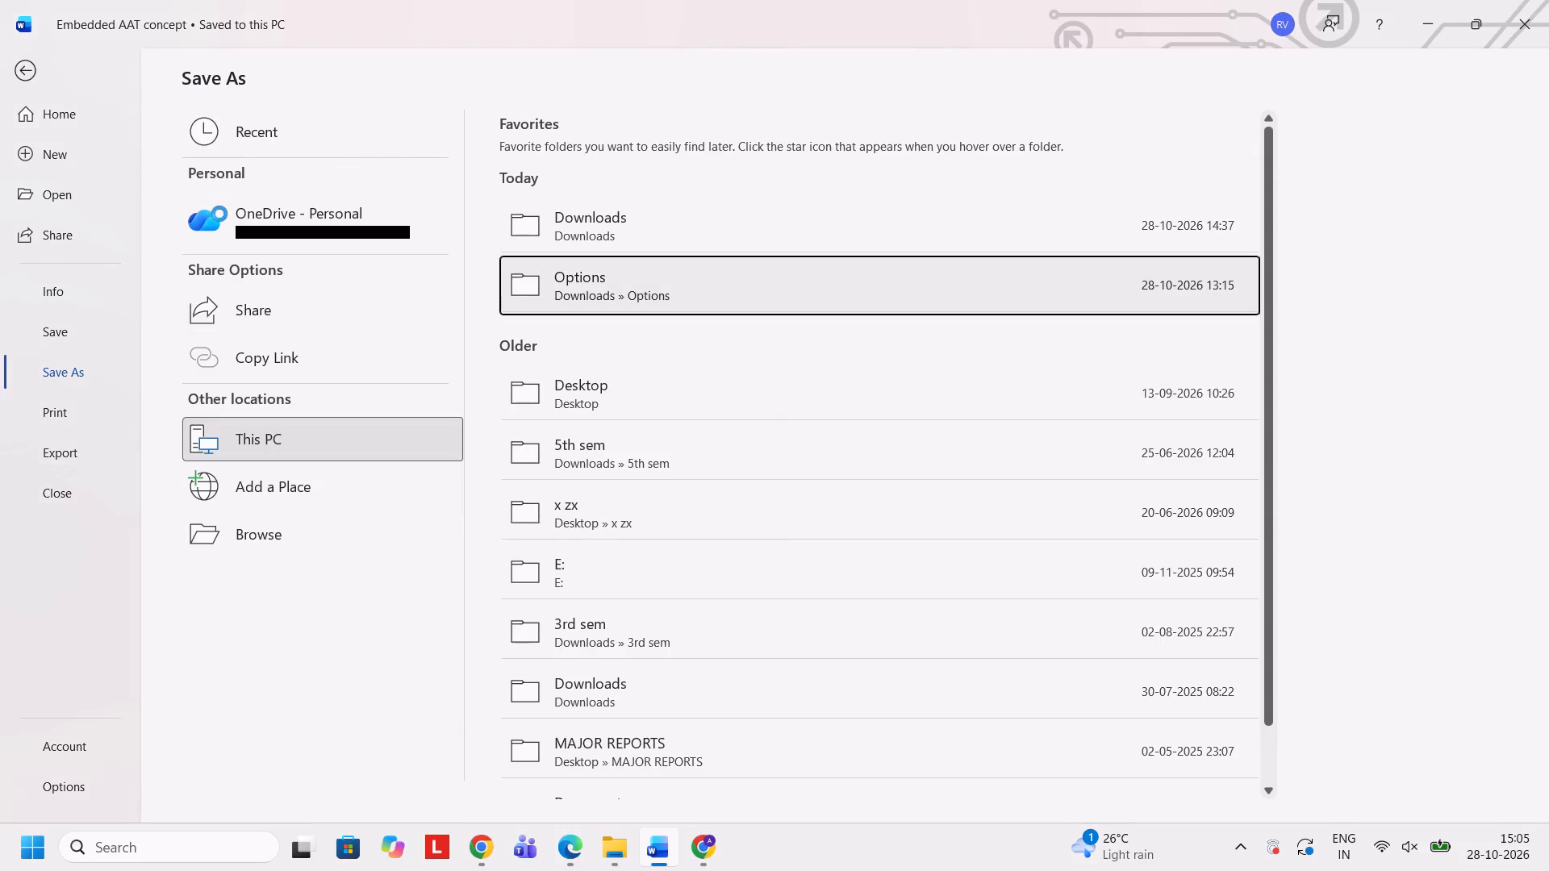